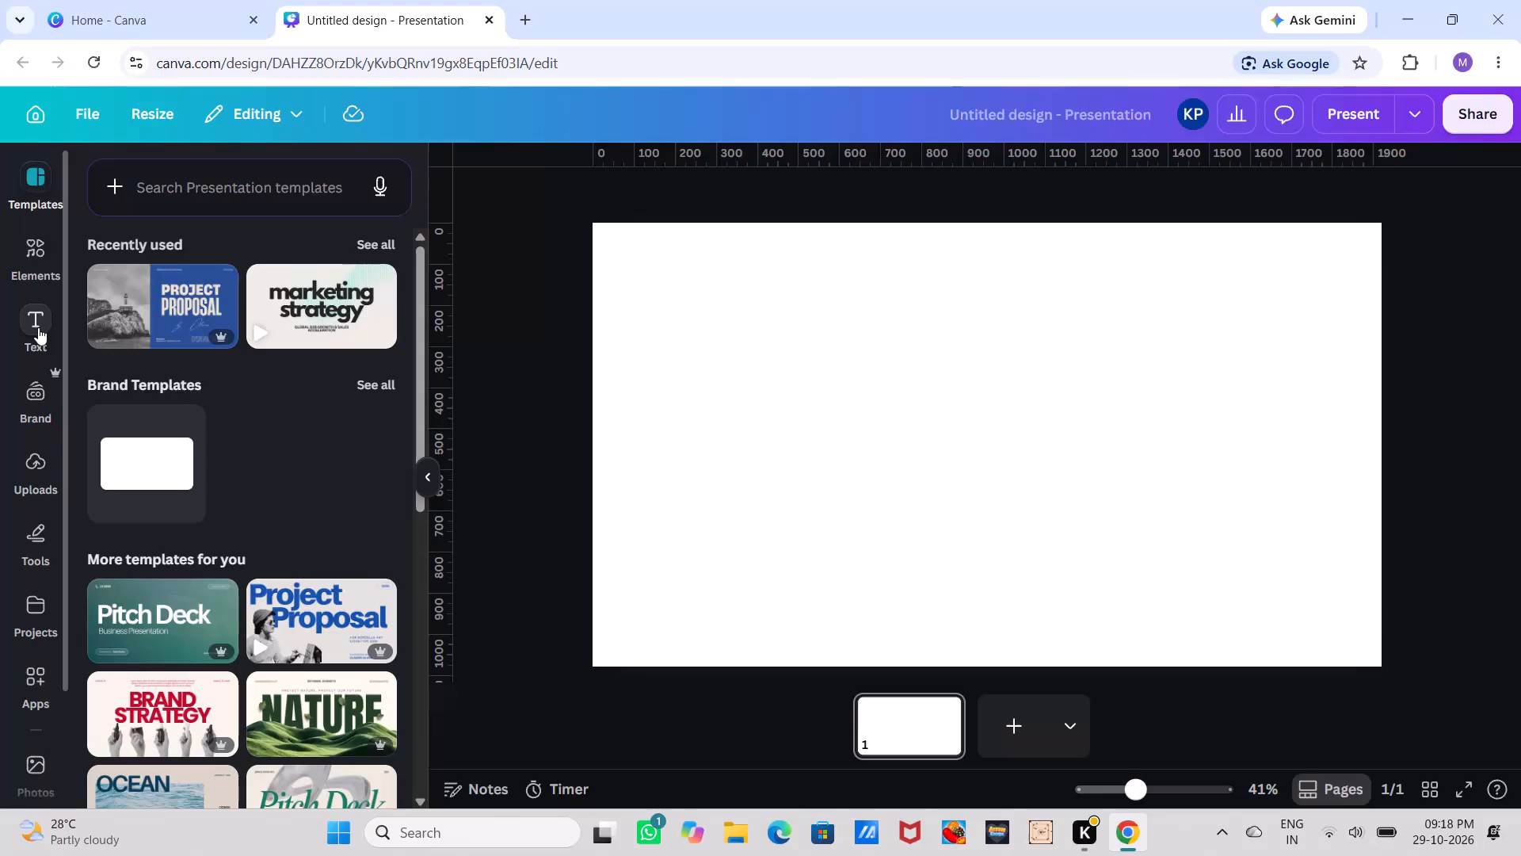
Add the yellow "Coming Soon" text style to the blank page and replace its wording with "stages in setting up a project".
click(38, 327)
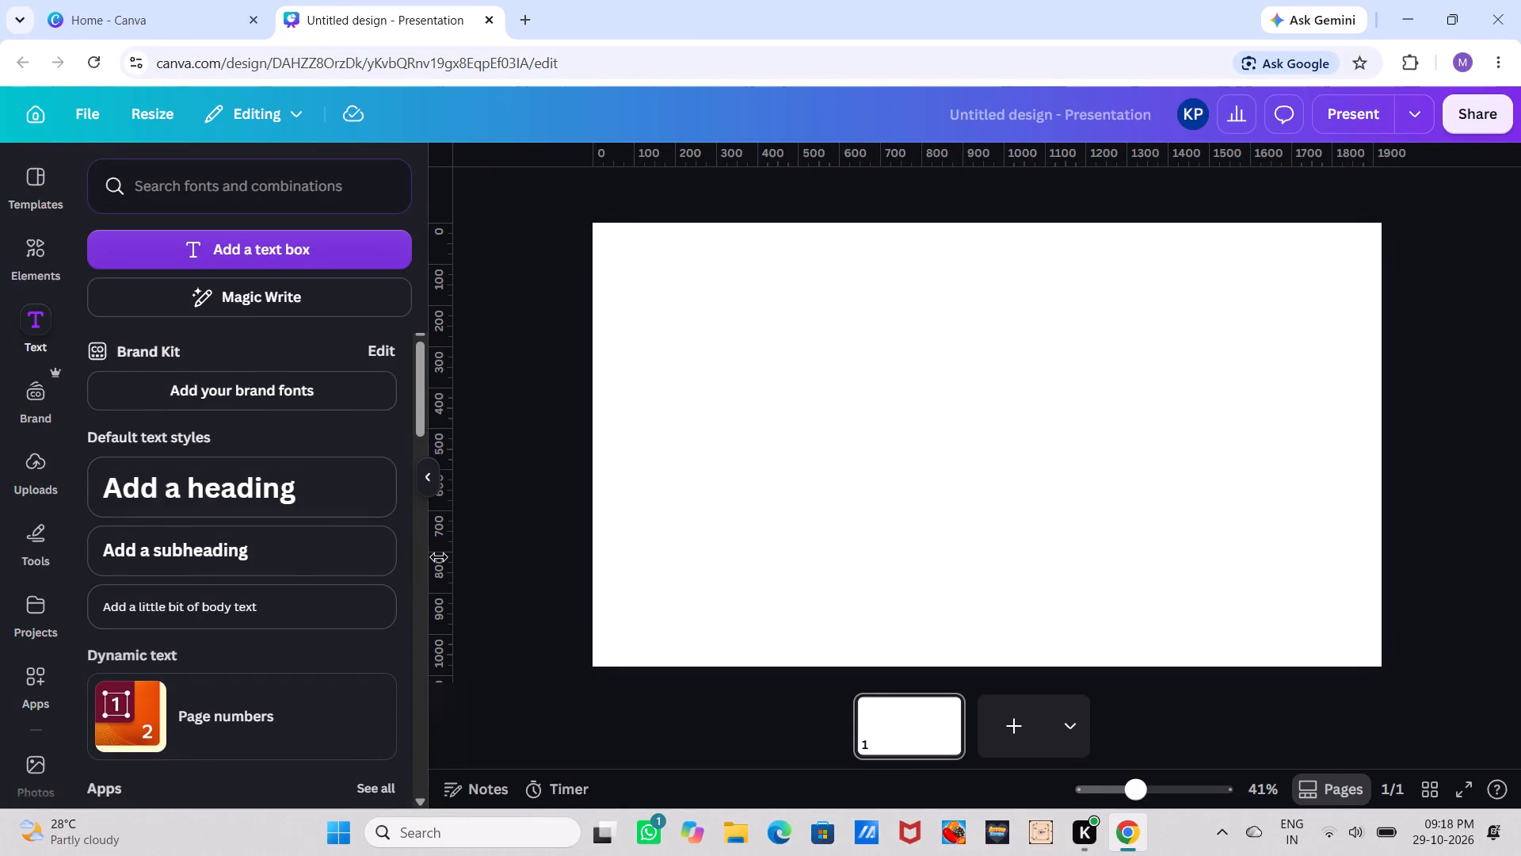
drag(421, 399, 435, 474)
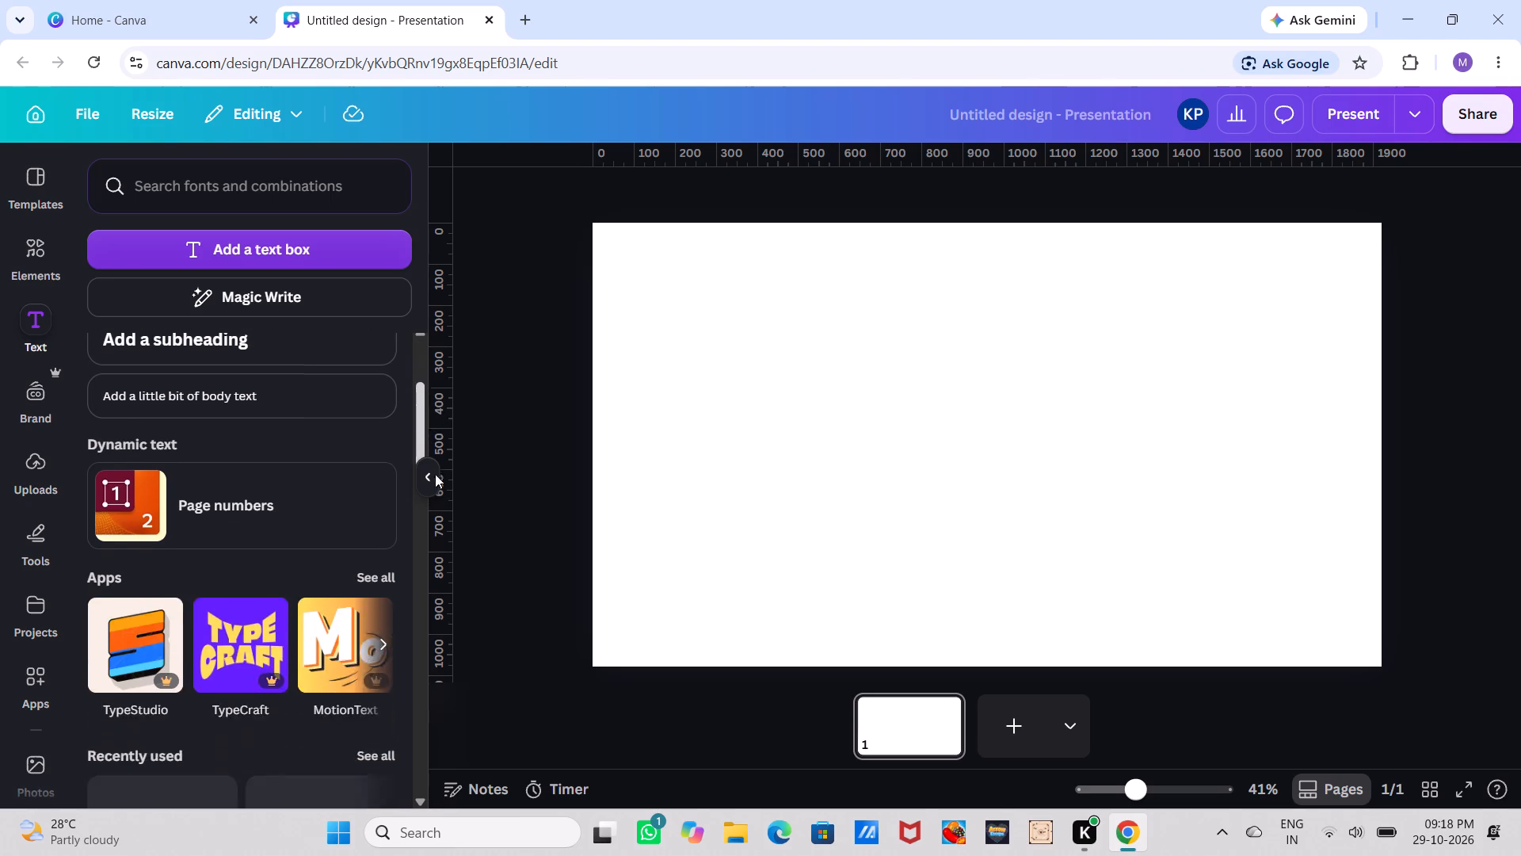
drag(435, 474, 437, 510)
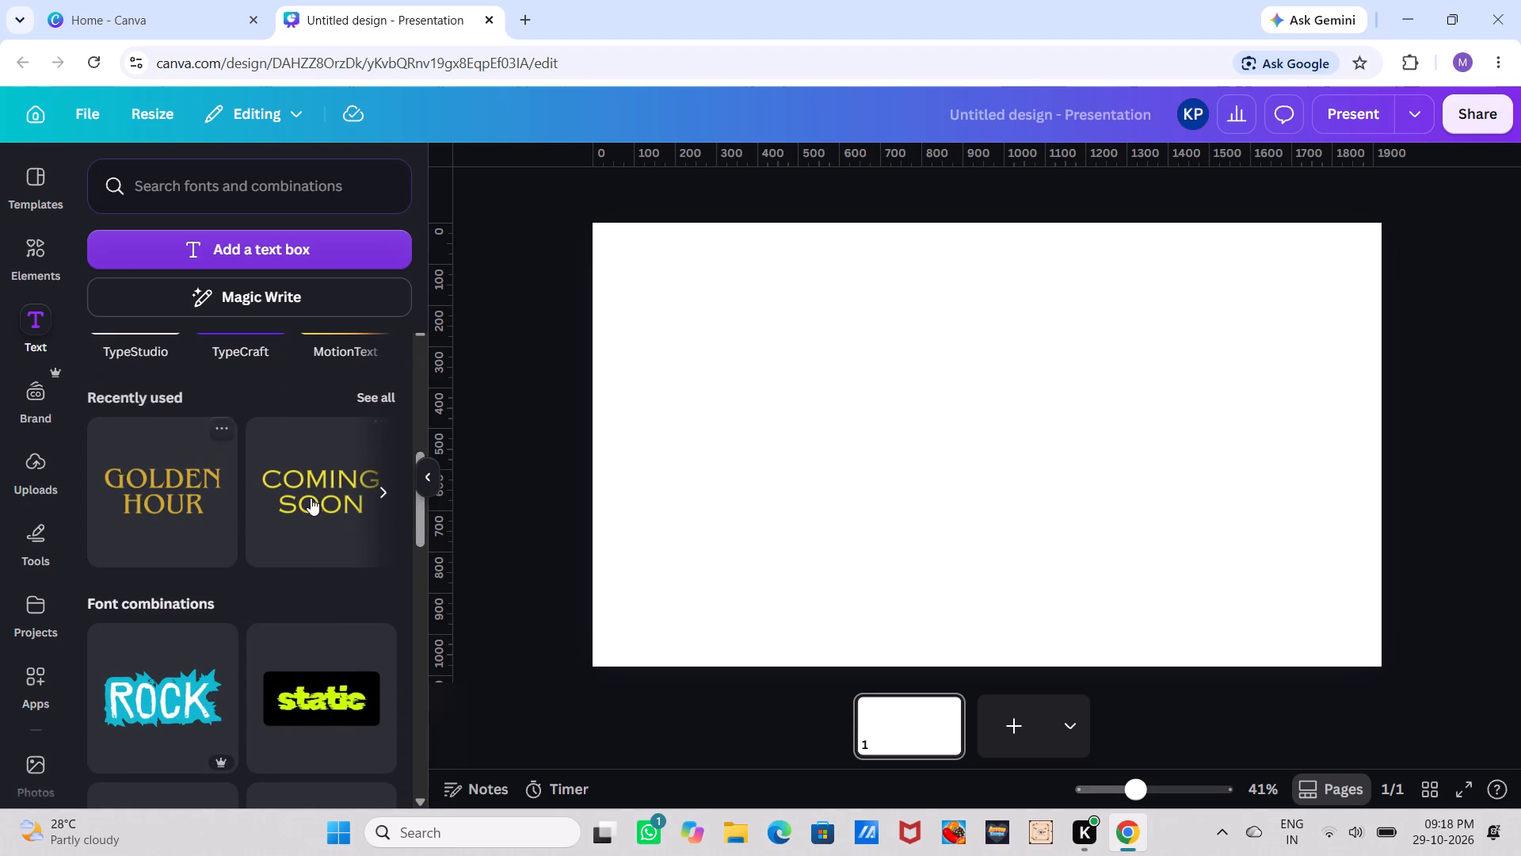
click(316, 500)
double_click(905, 425)
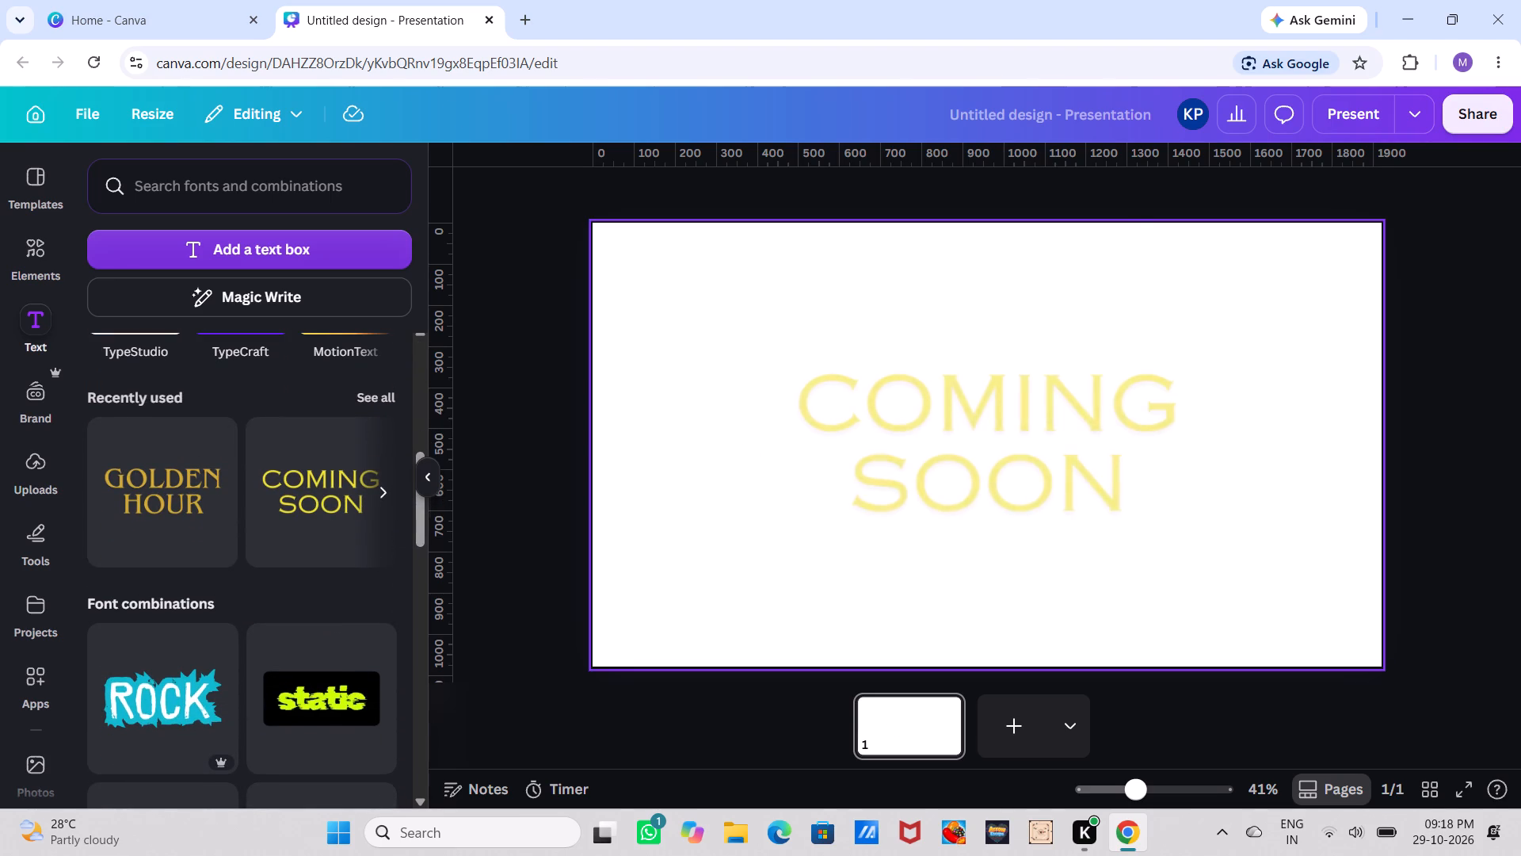
key(Delete)
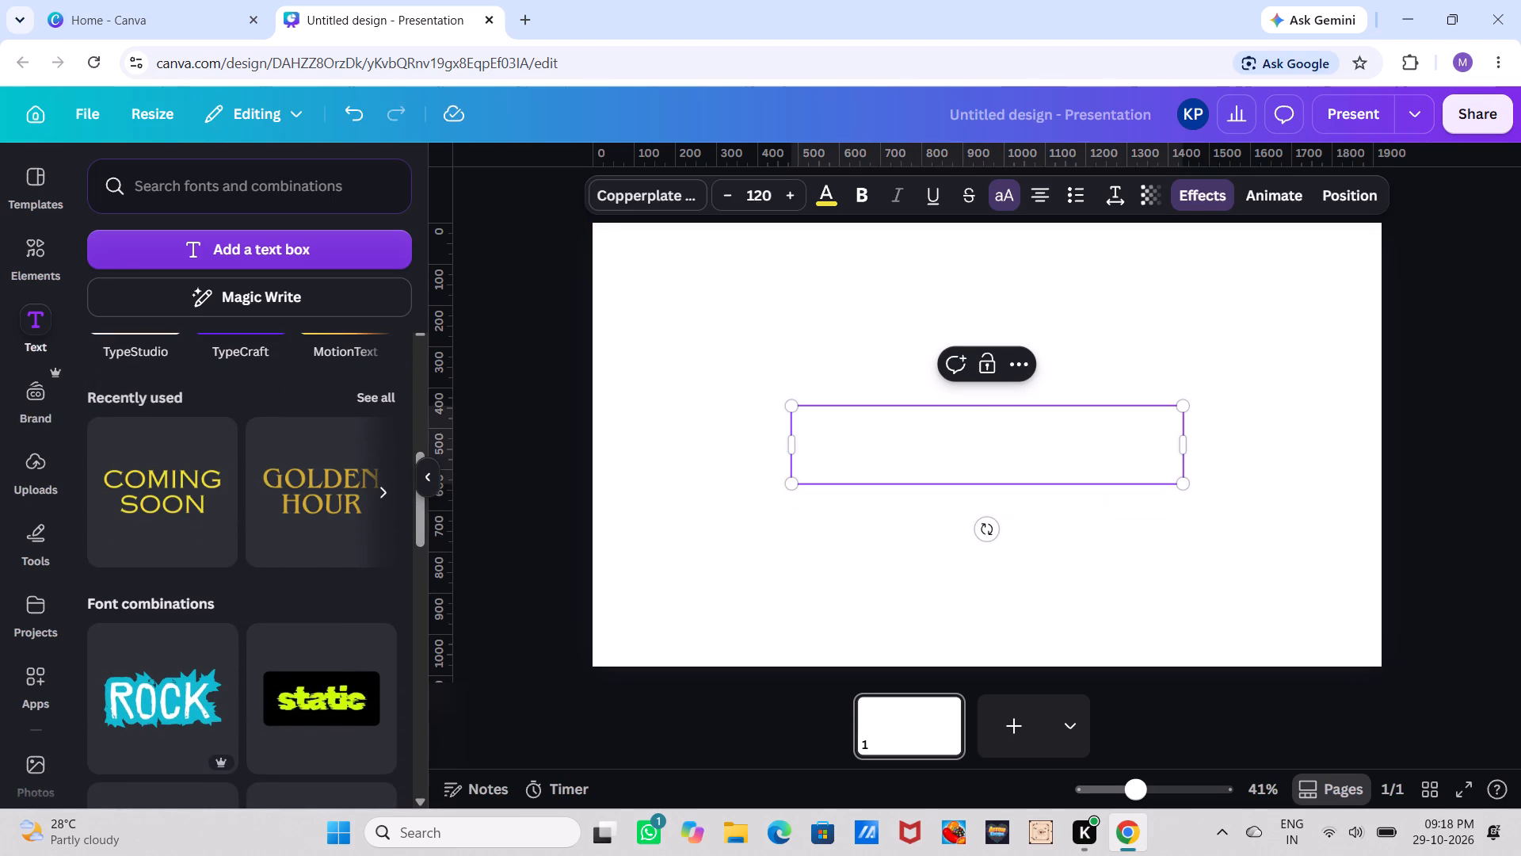
key(s)
text(tages in setting)
key(space)
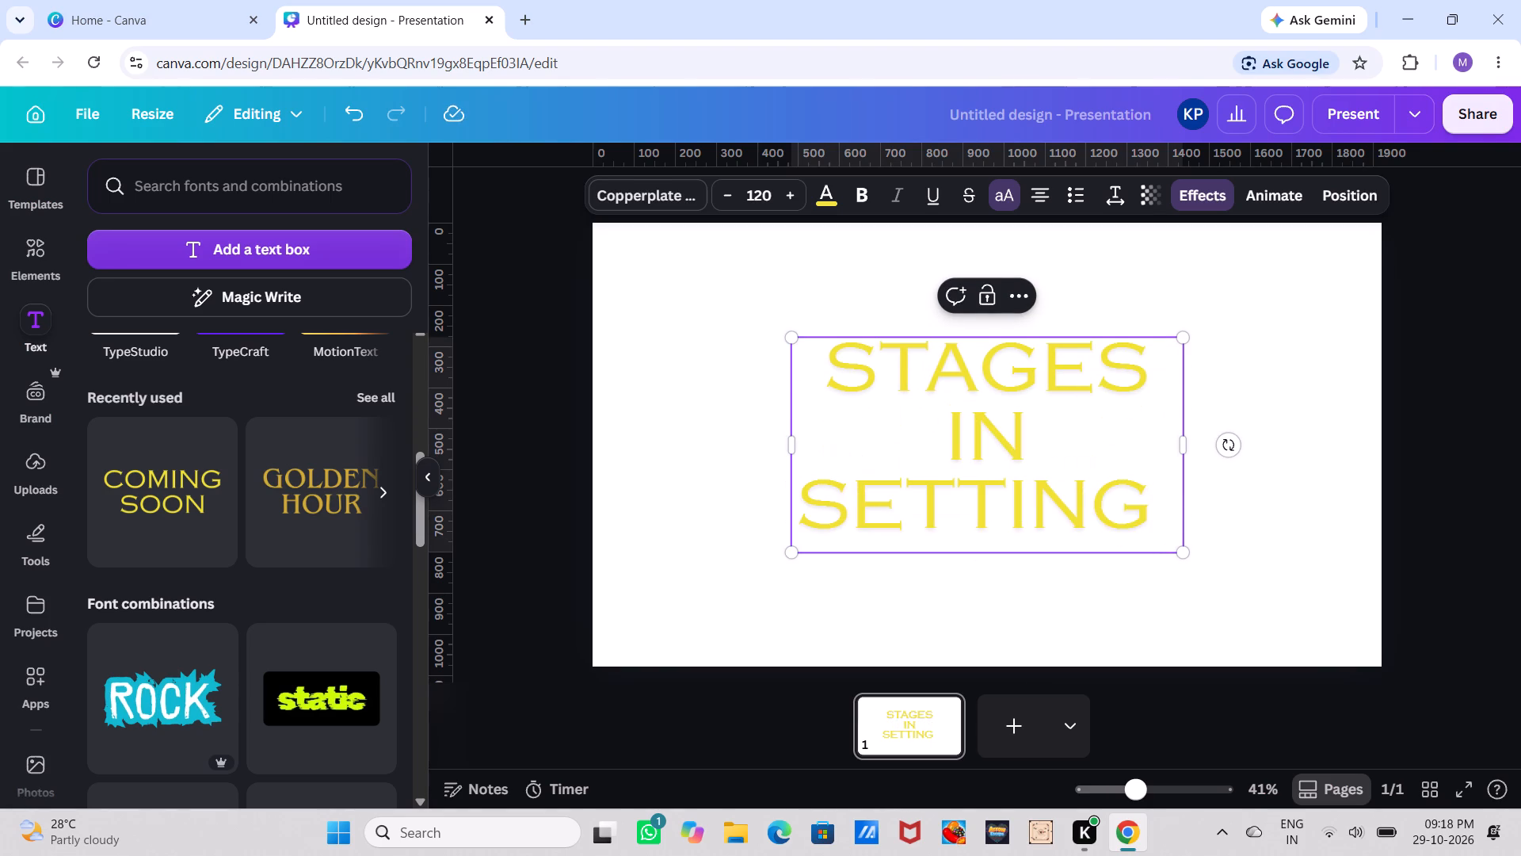
text(up)
key(space)
text(a project)
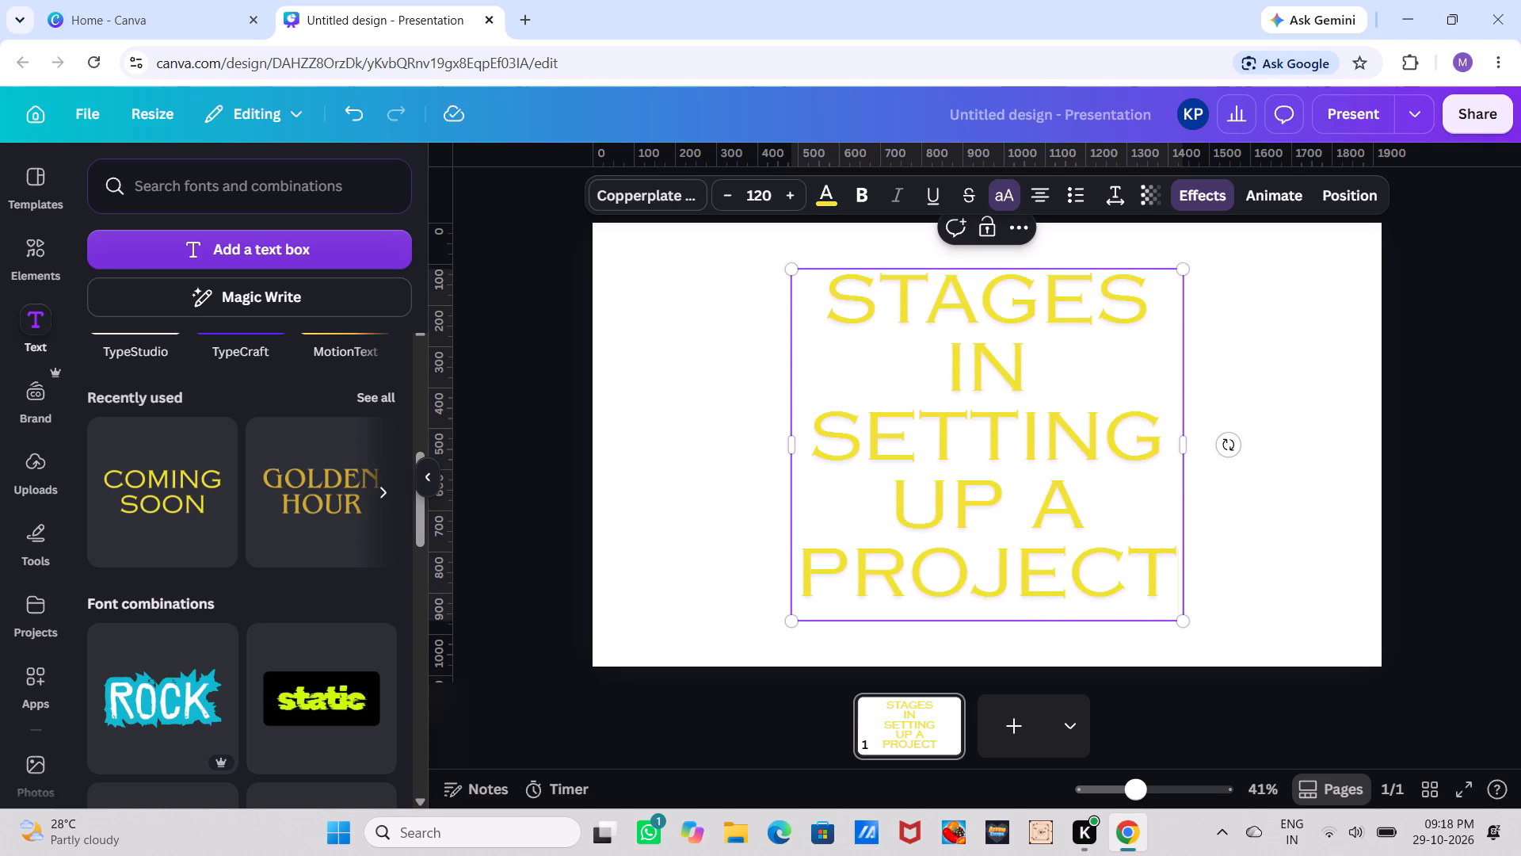
Widen the title's text box so the wording wraps onto three lines, and move it back within the middle of the page.
double_click(1183, 448)
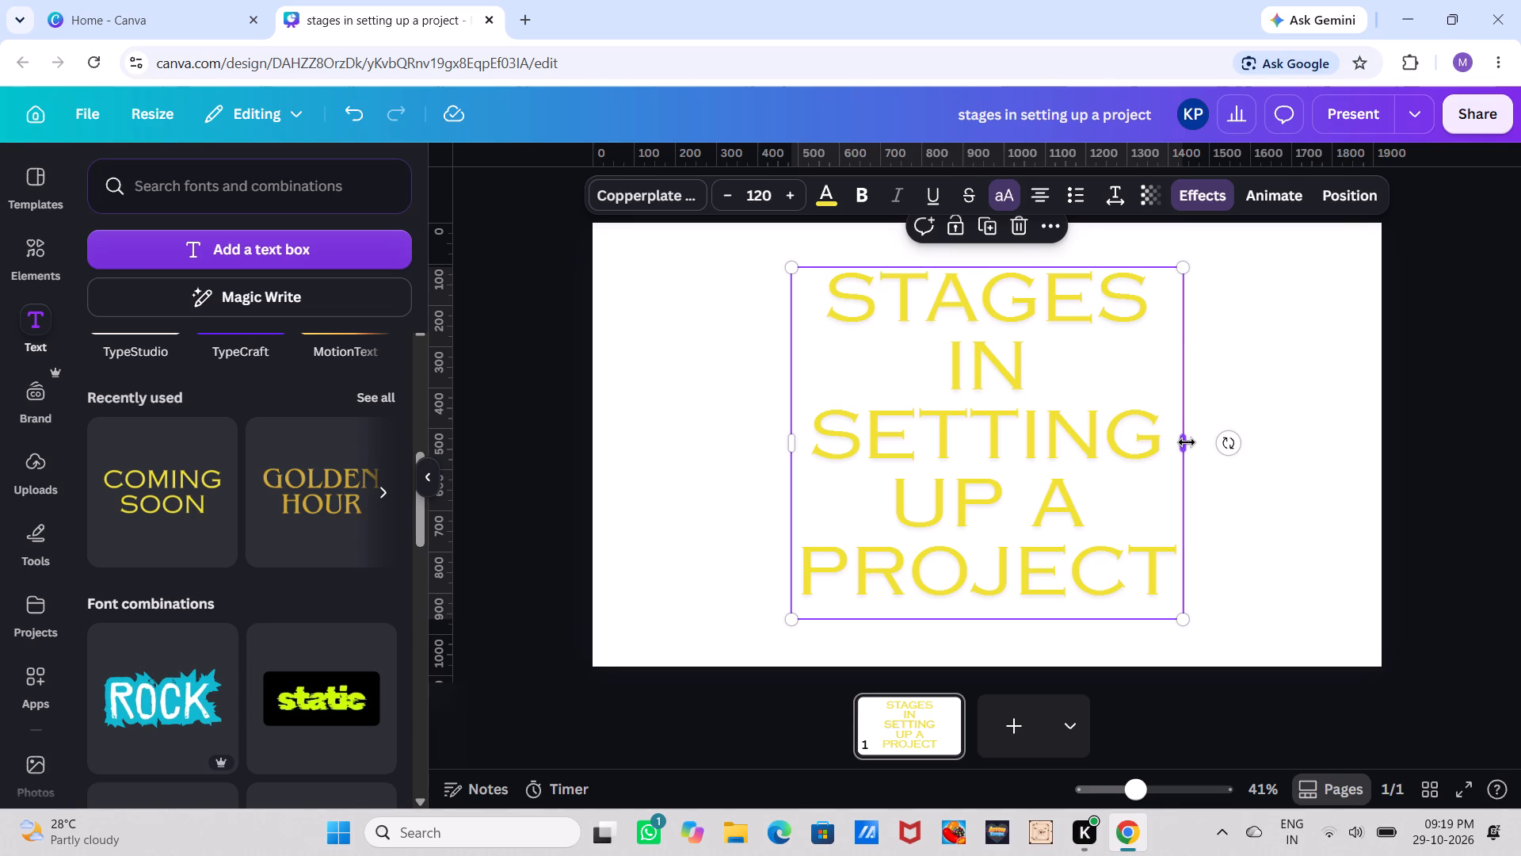
click(1187, 442)
drag(1187, 442, 1222, 441)
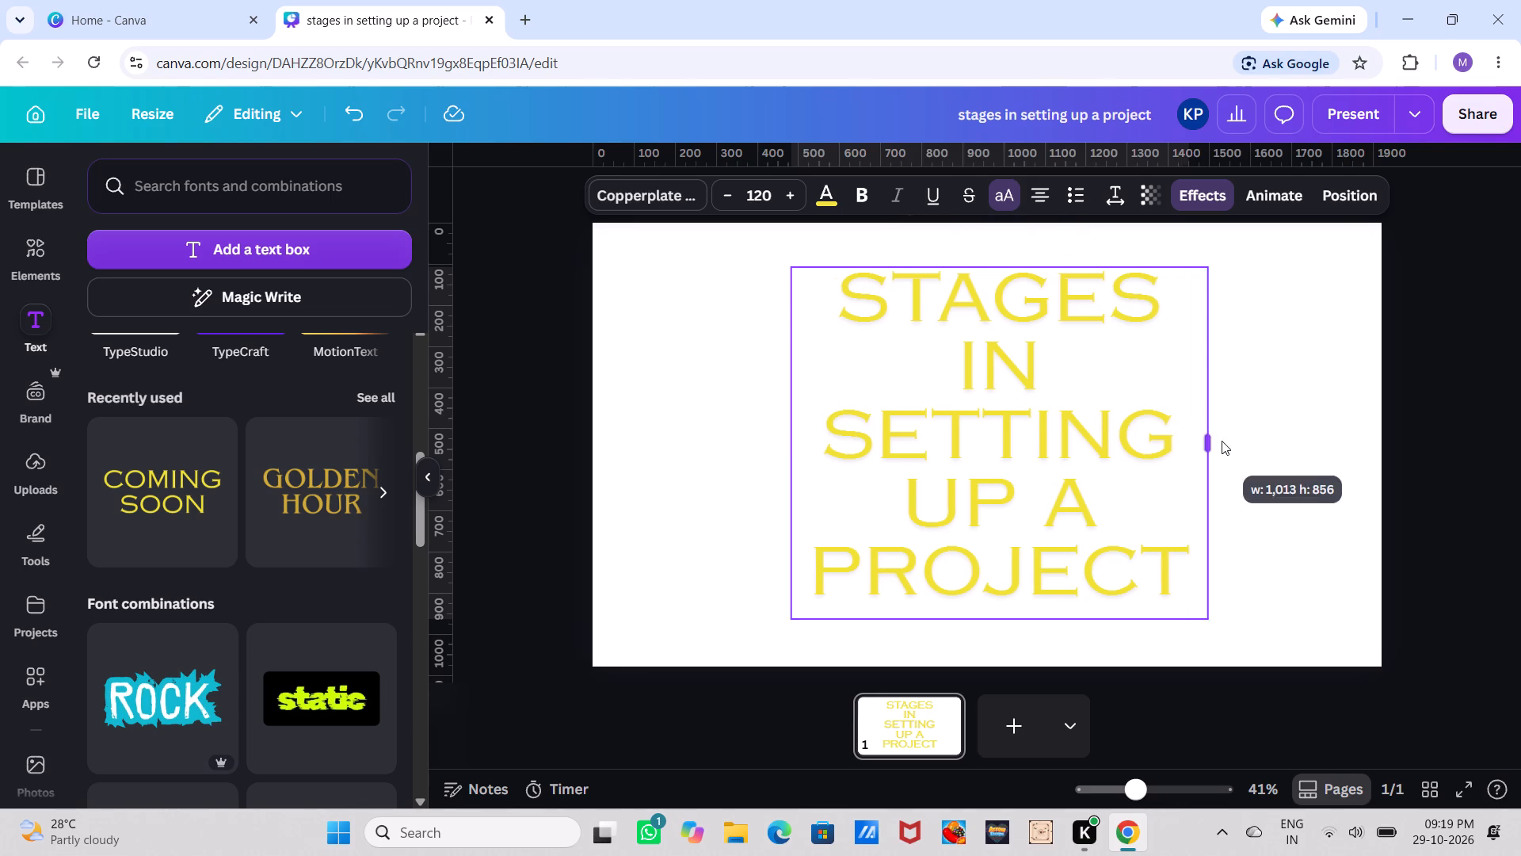
drag(1222, 441, 1336, 448)
drag(902, 342, 915, 355)
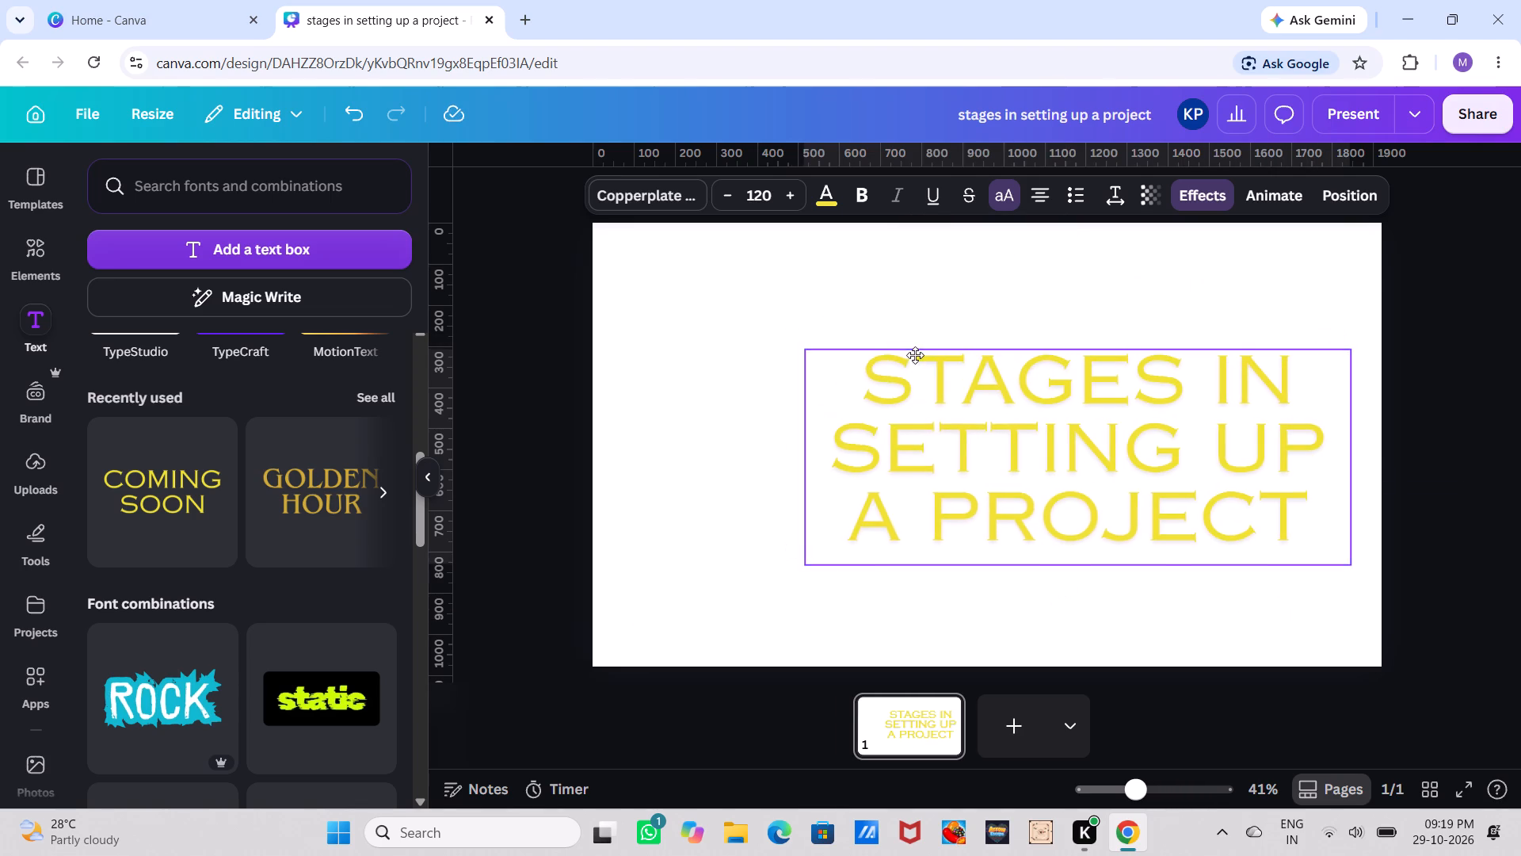
drag(915, 355, 790, 354)
Recolour the entire title text to black from the default solid colours.
double_click(795, 371)
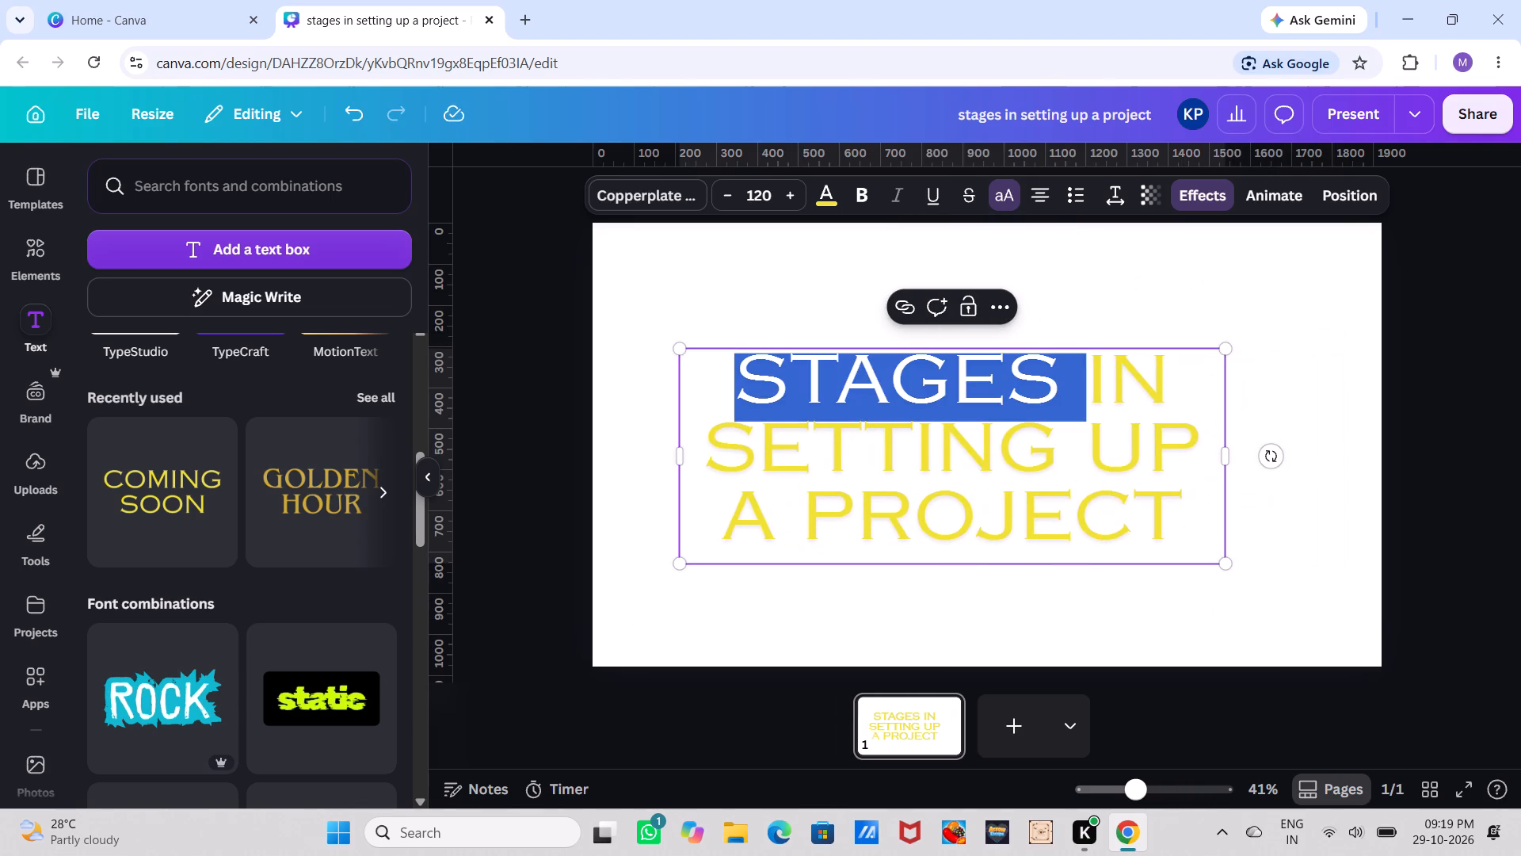
click(689, 411)
drag(781, 384, 787, 405)
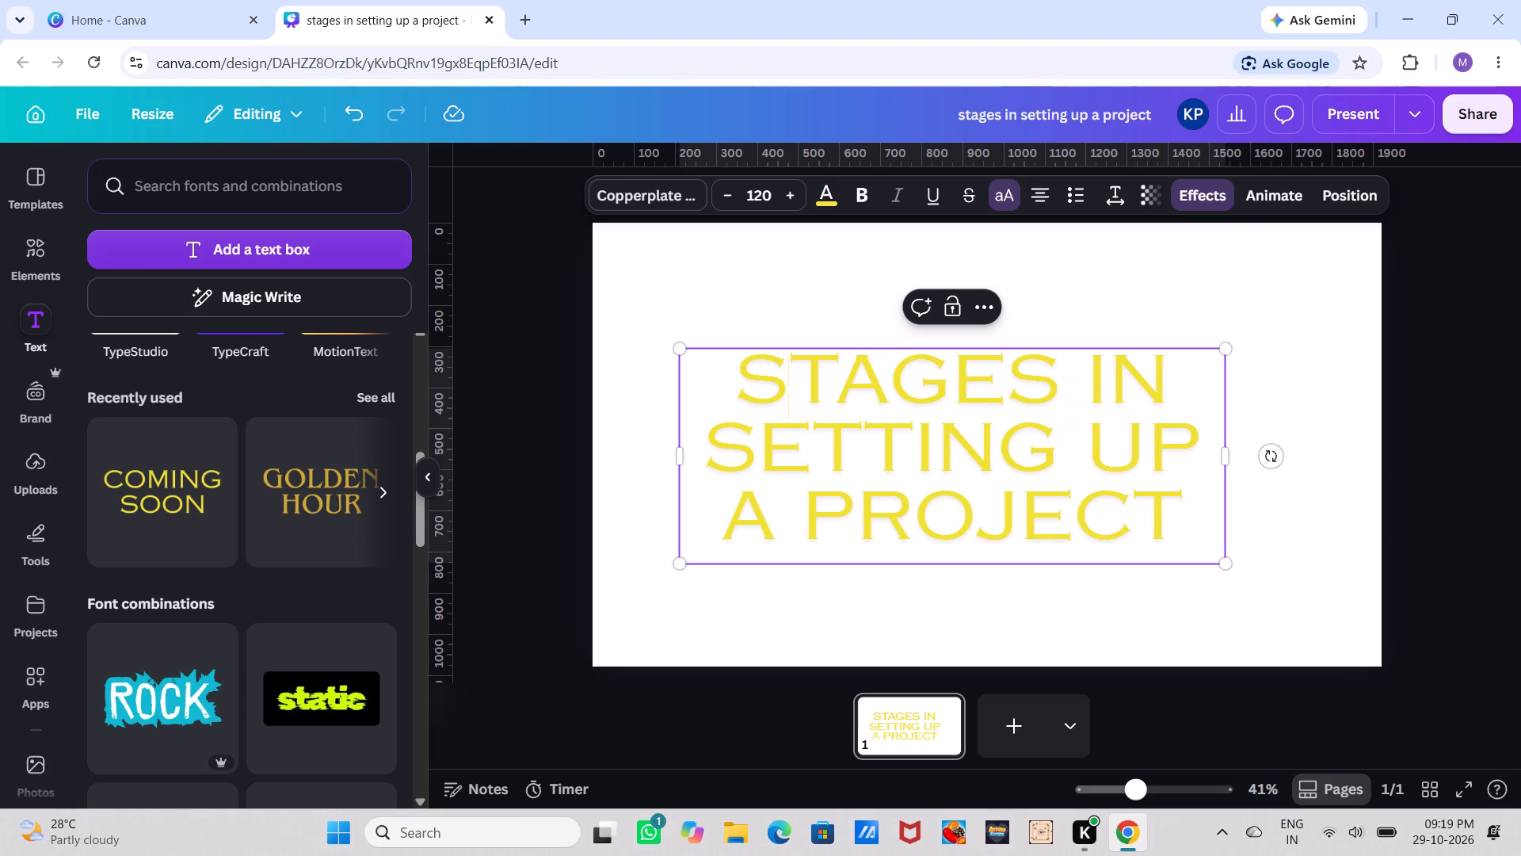
drag(787, 405, 852, 448)
click(852, 448)
drag(752, 392, 1133, 514)
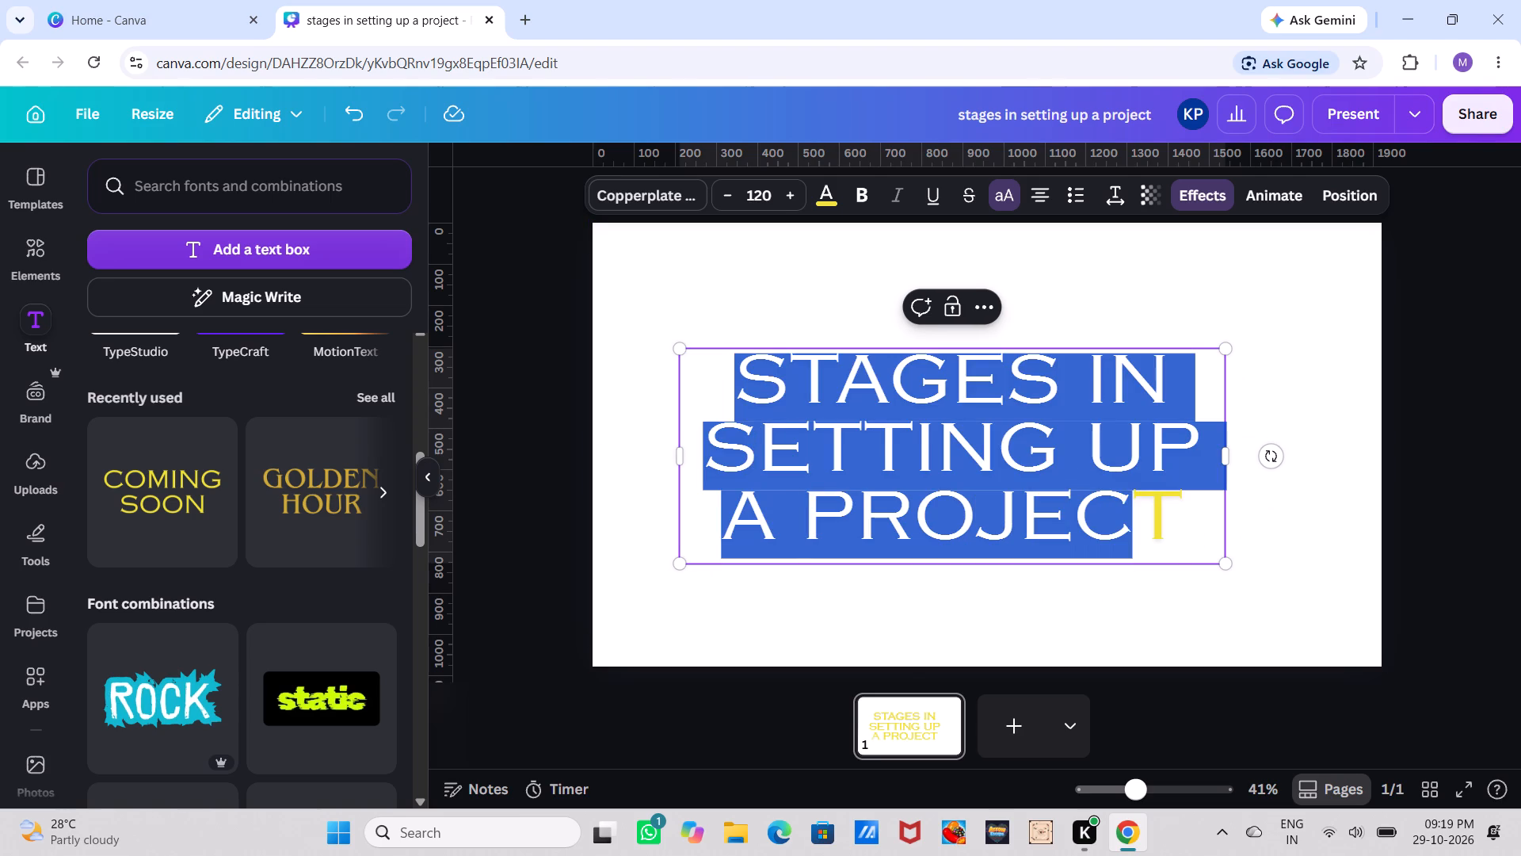
drag(1133, 514, 1218, 514)
click(819, 182)
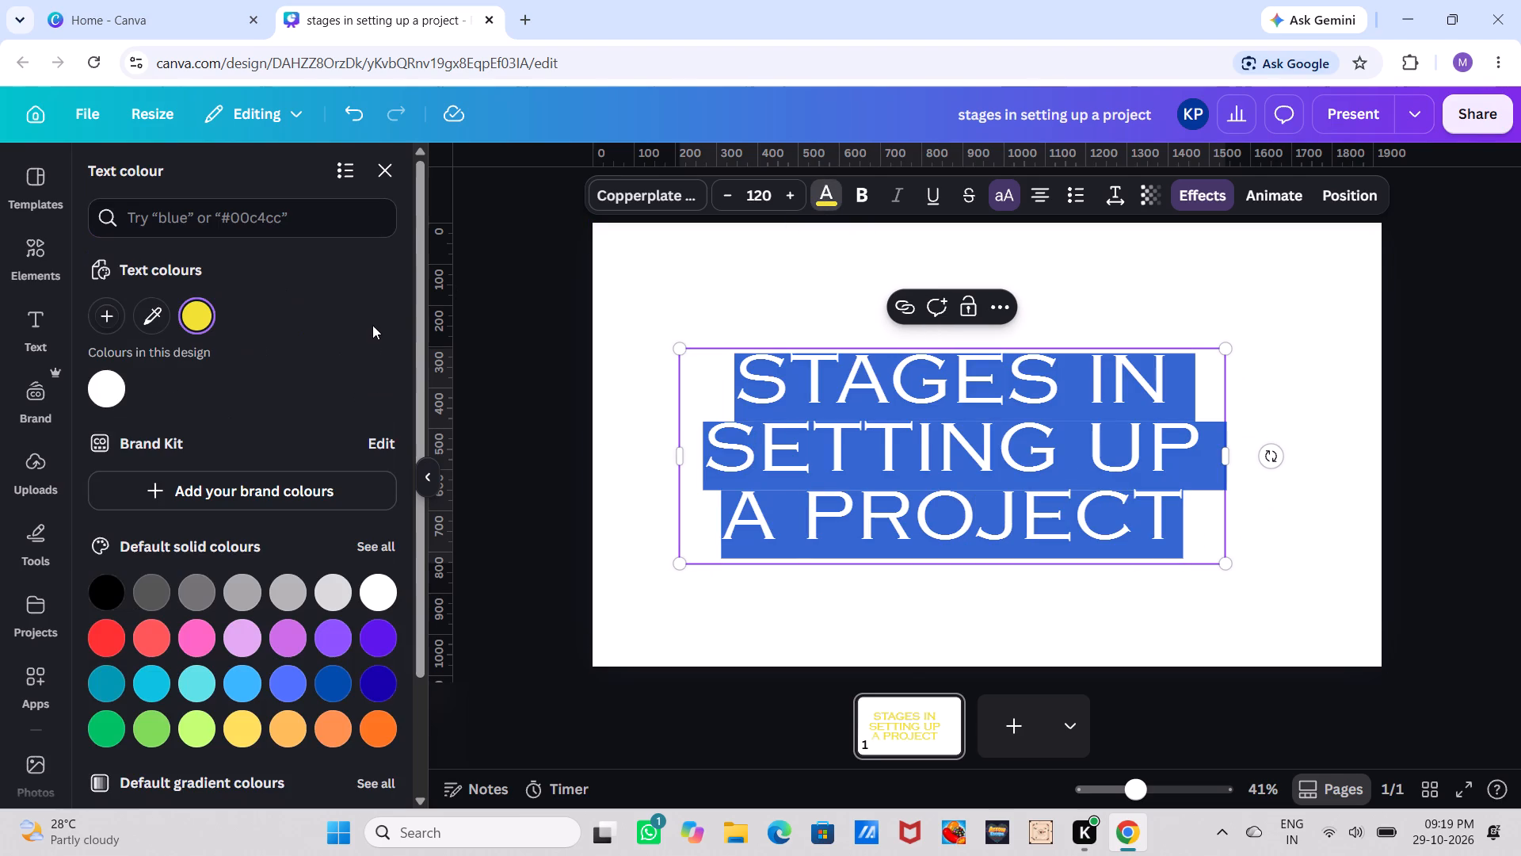
click(179, 597)
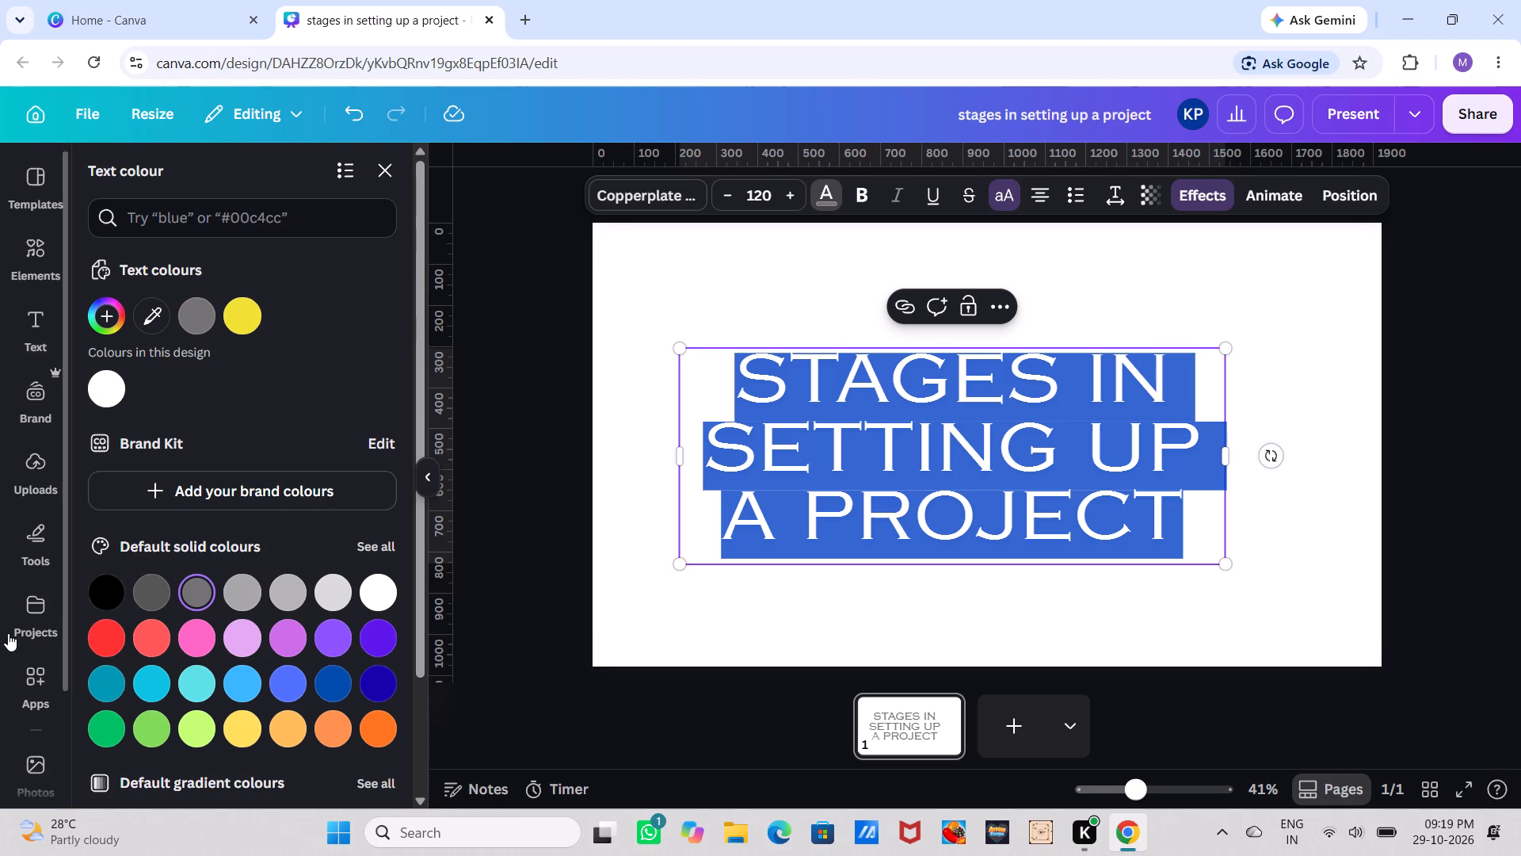
click(150, 597)
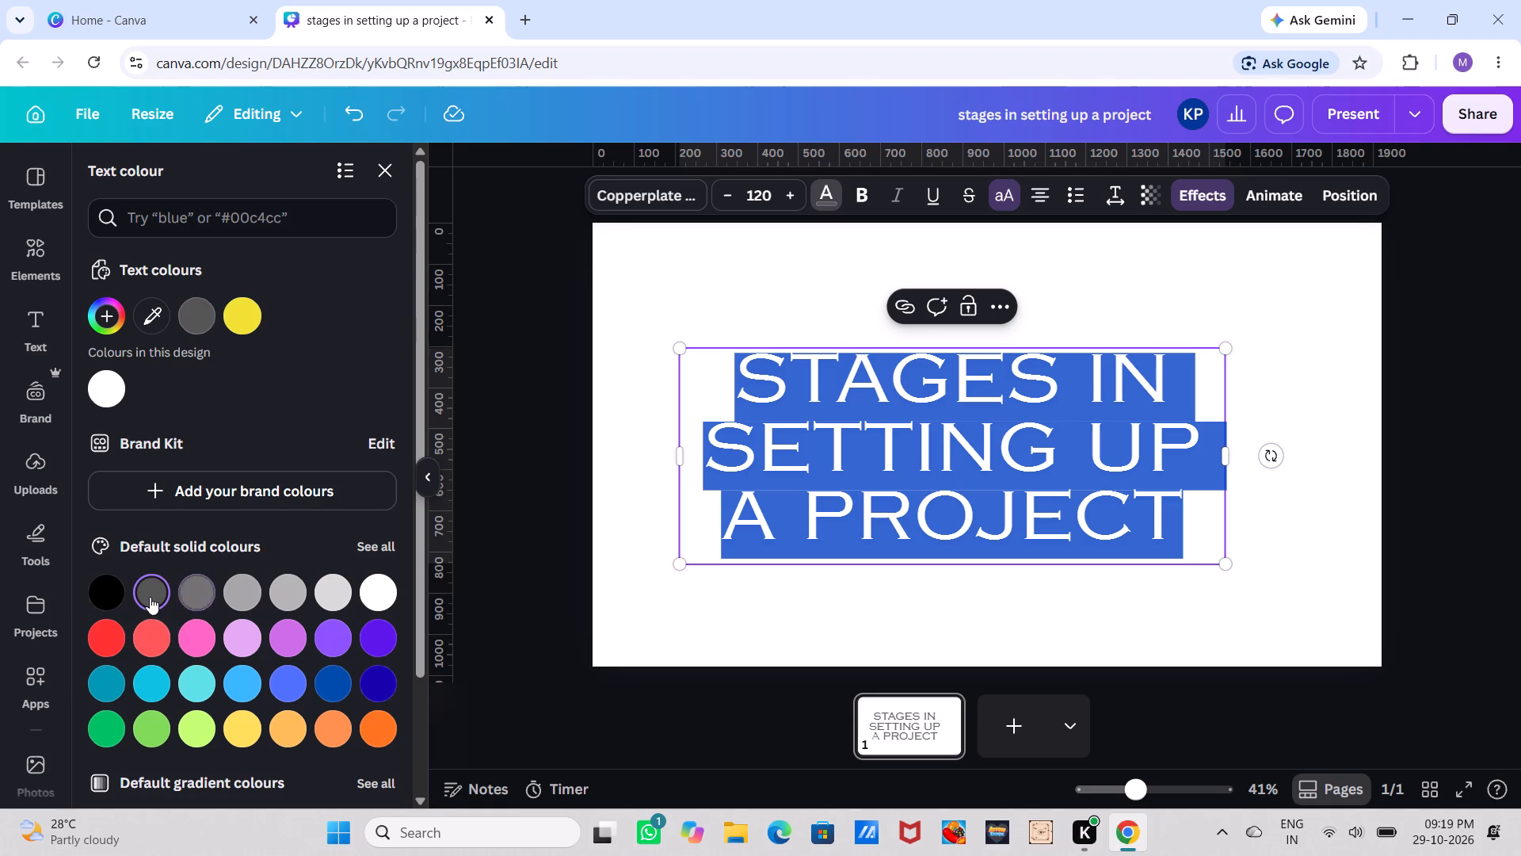
click(109, 587)
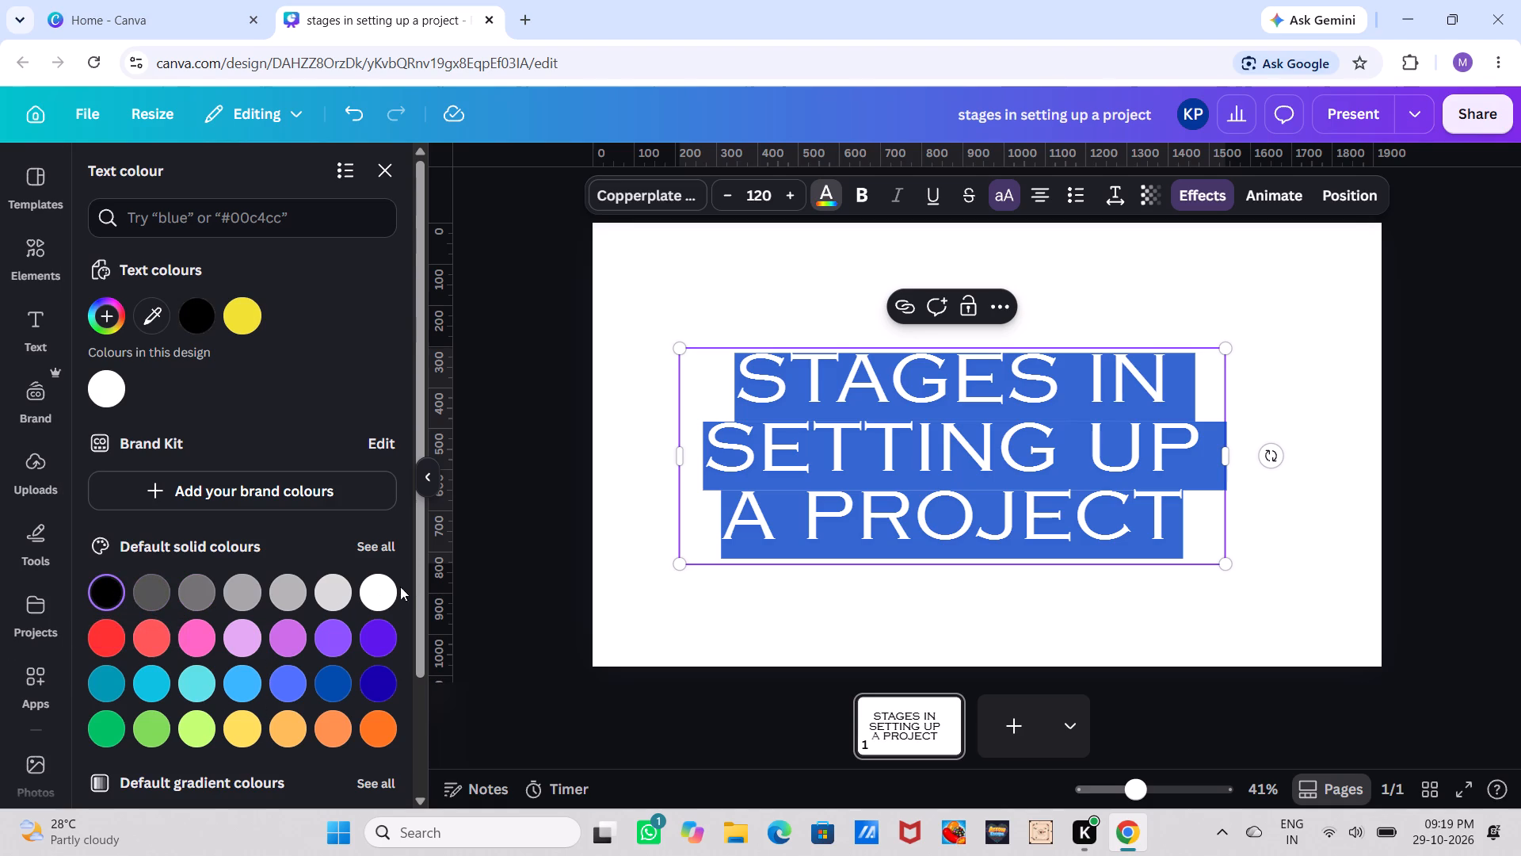
click(519, 587)
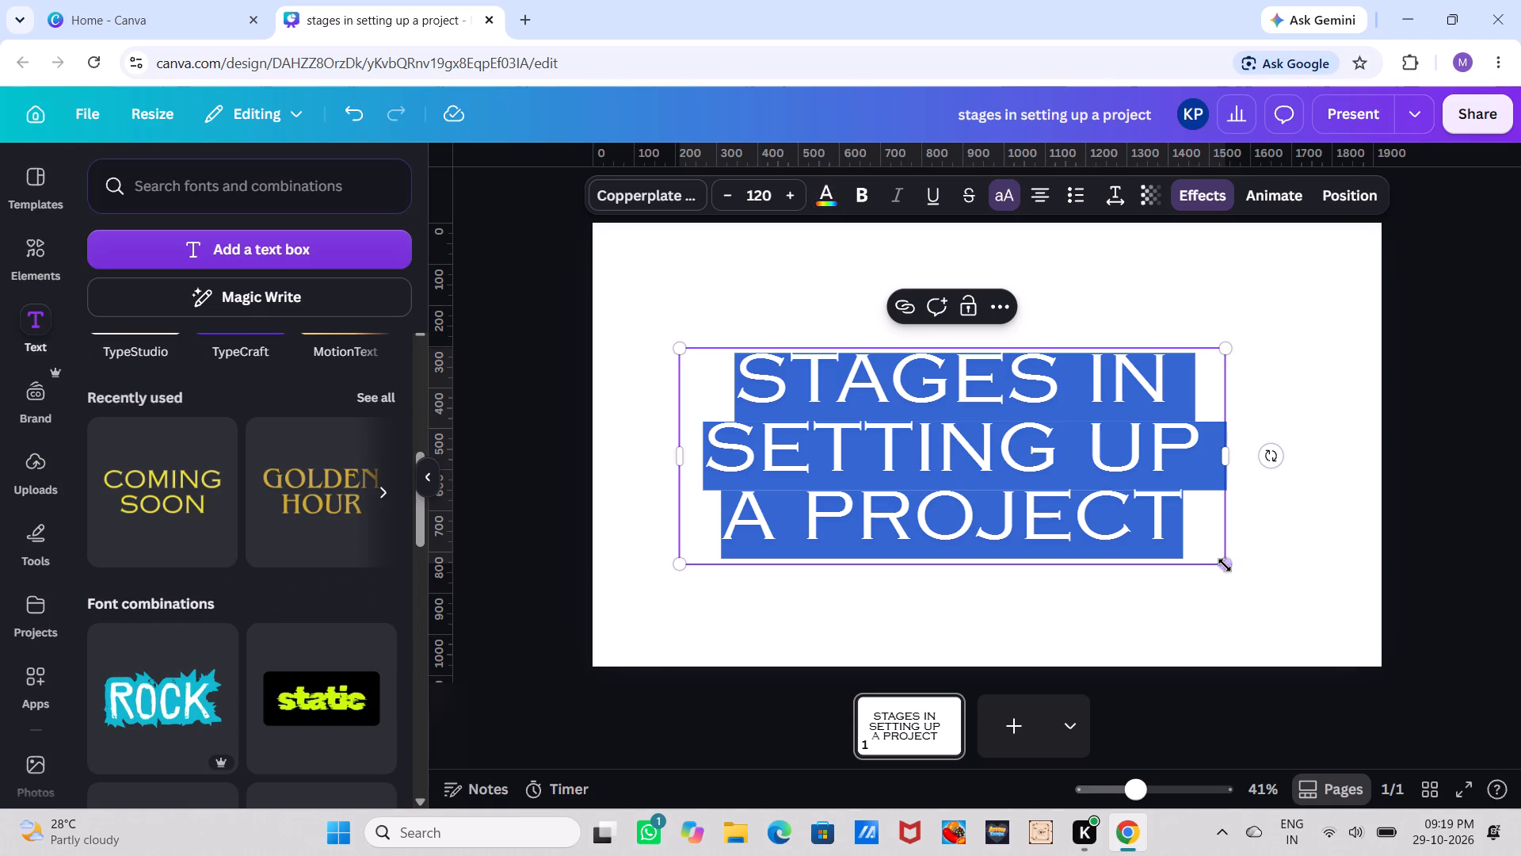
Scale the title down to about font size 94.8 and reposition it near the centre of the page.
drag(1226, 565, 1119, 507)
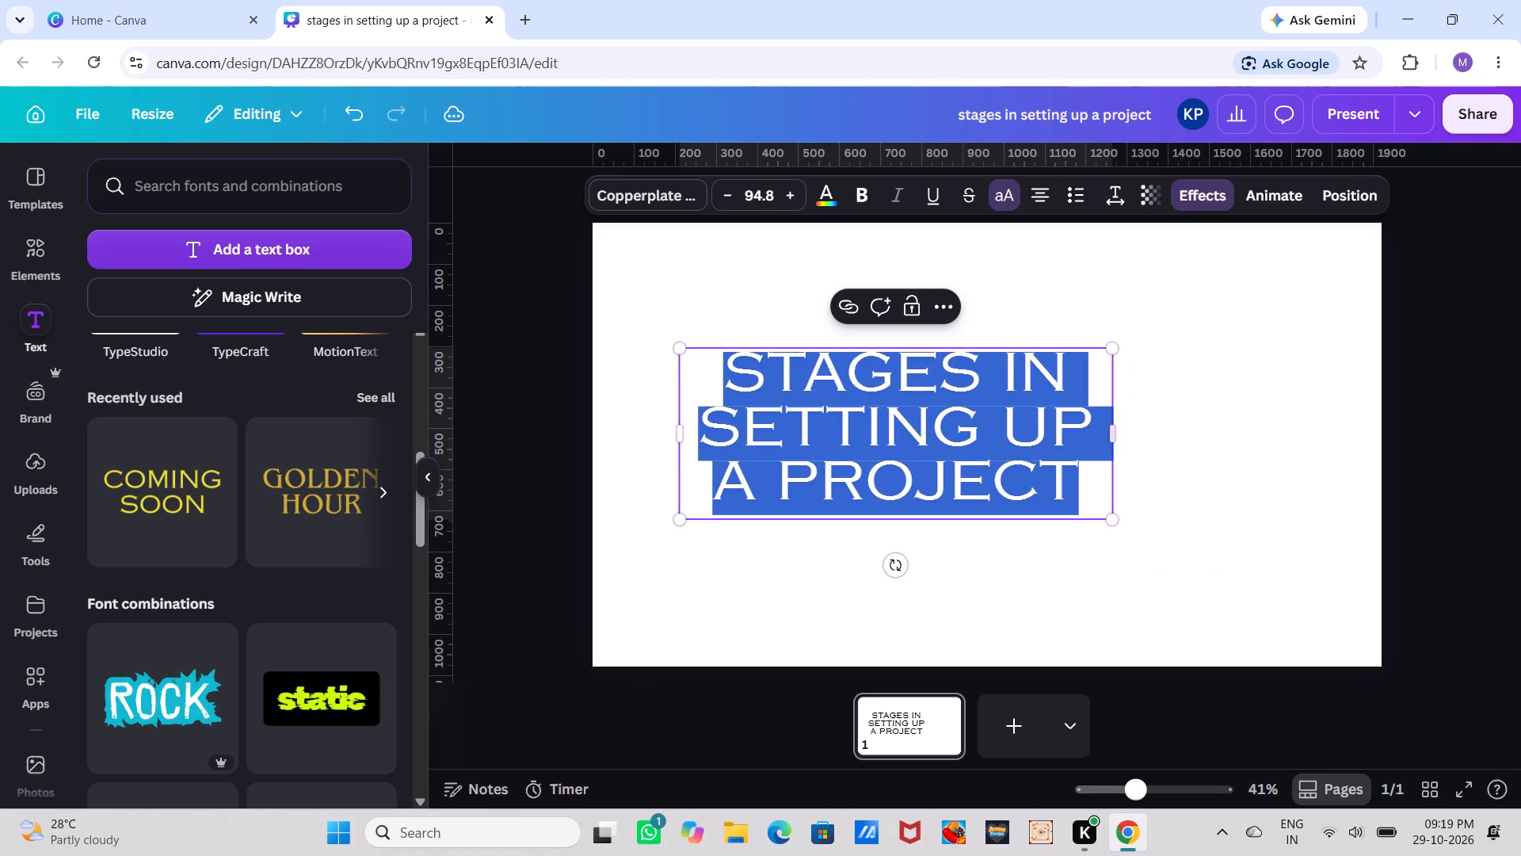
click(1107, 502)
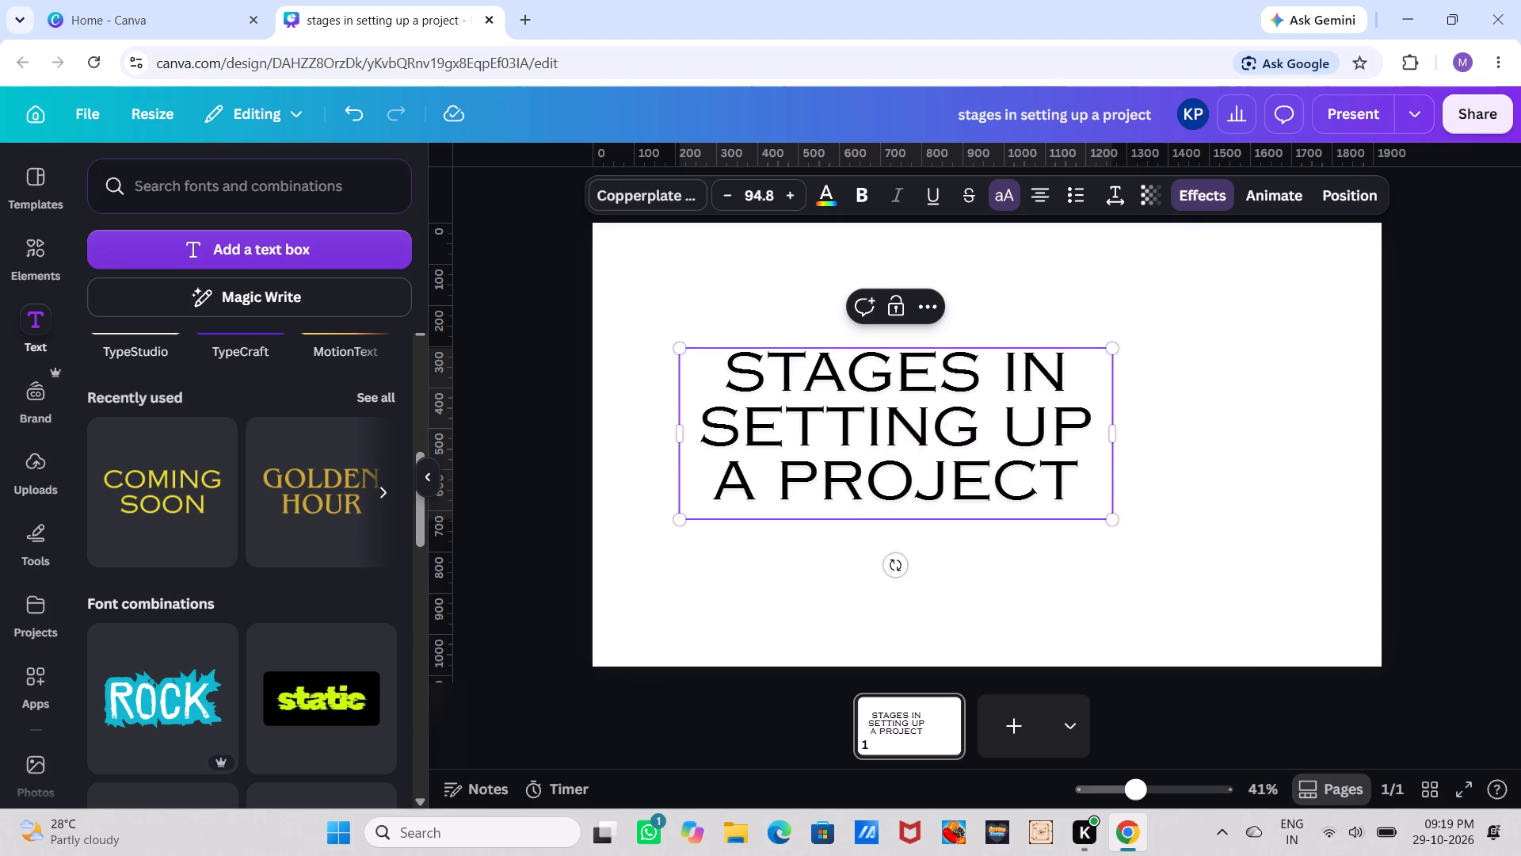
drag(756, 366, 848, 427)
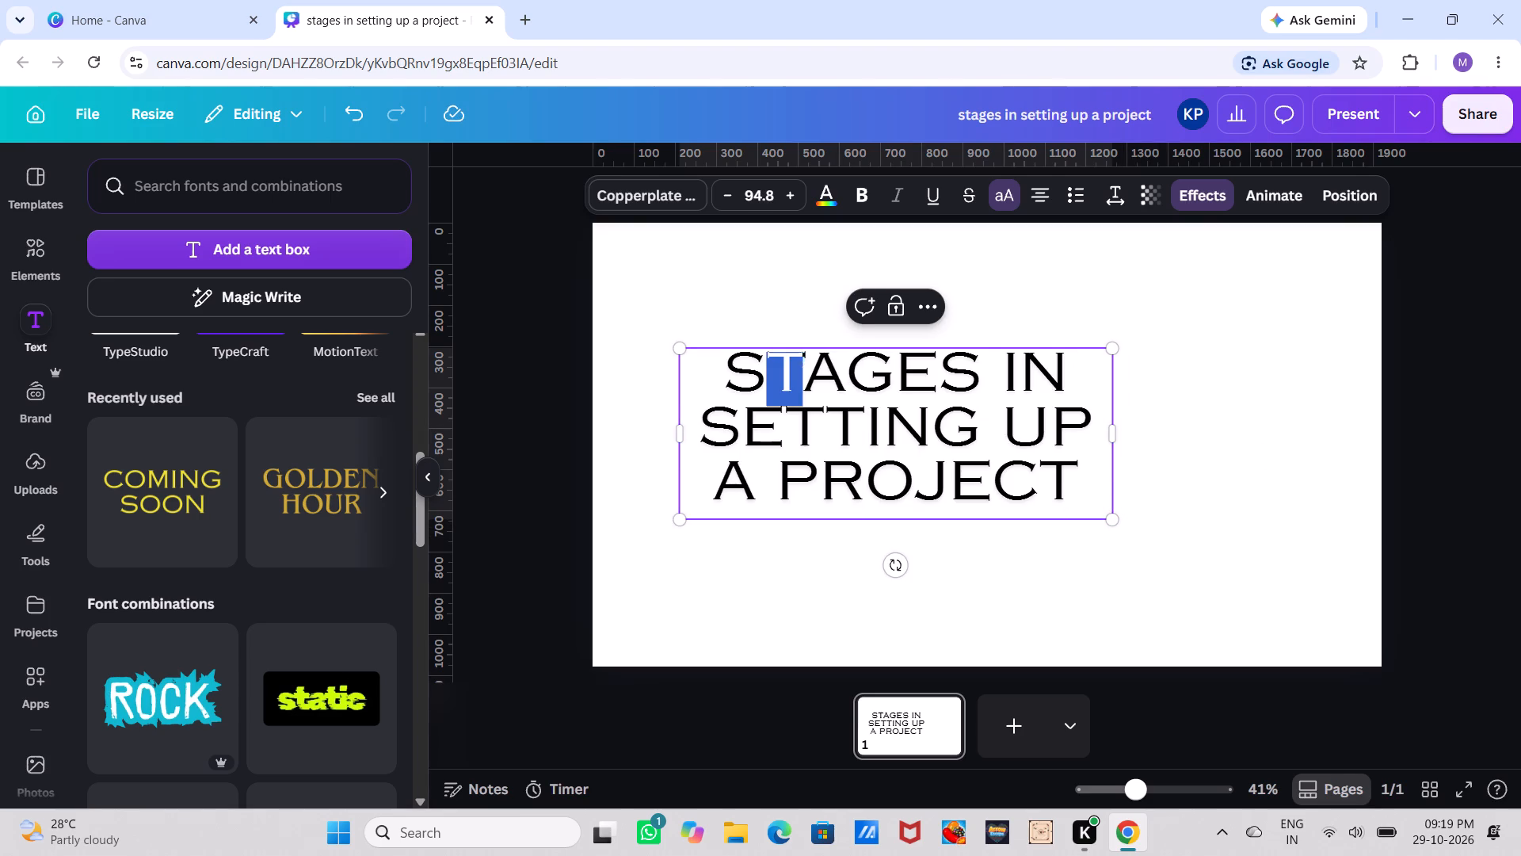
drag(848, 427, 940, 472)
click(552, 523)
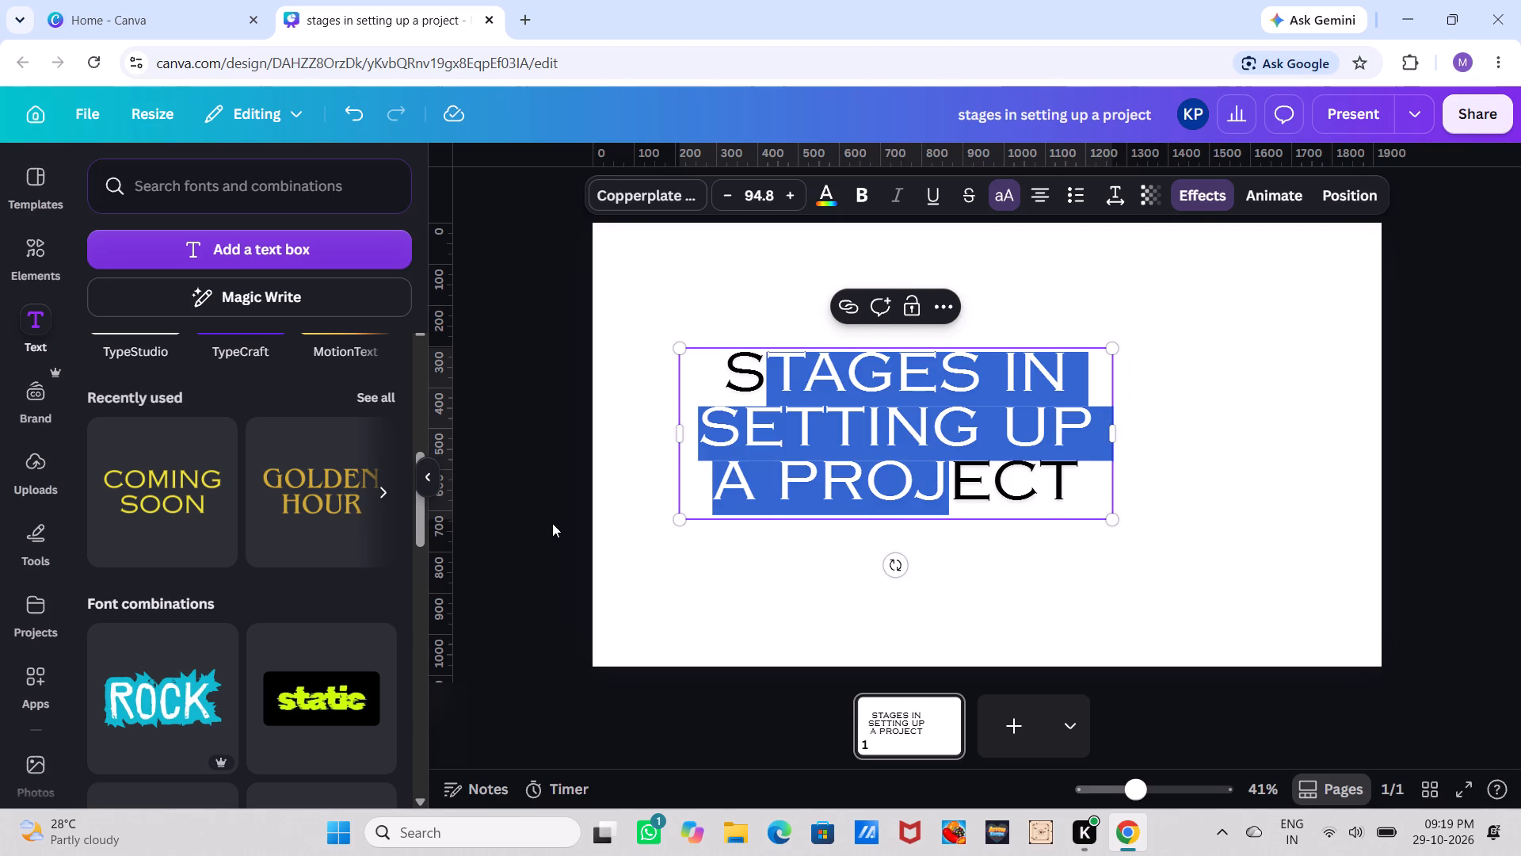
drag(737, 369, 787, 422)
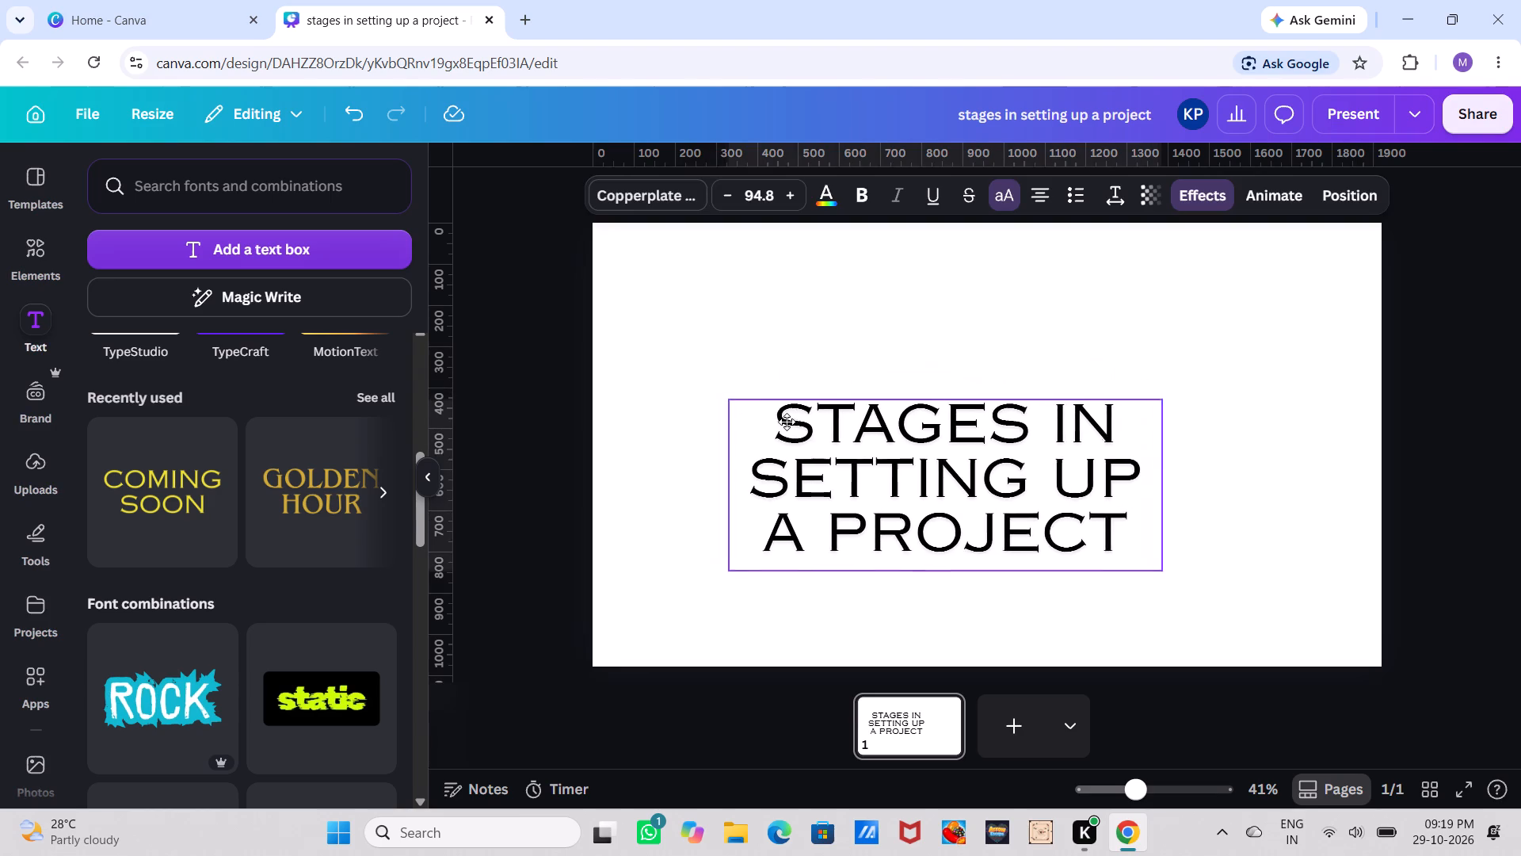
drag(787, 422, 752, 404)
drag(752, 404, 738, 350)
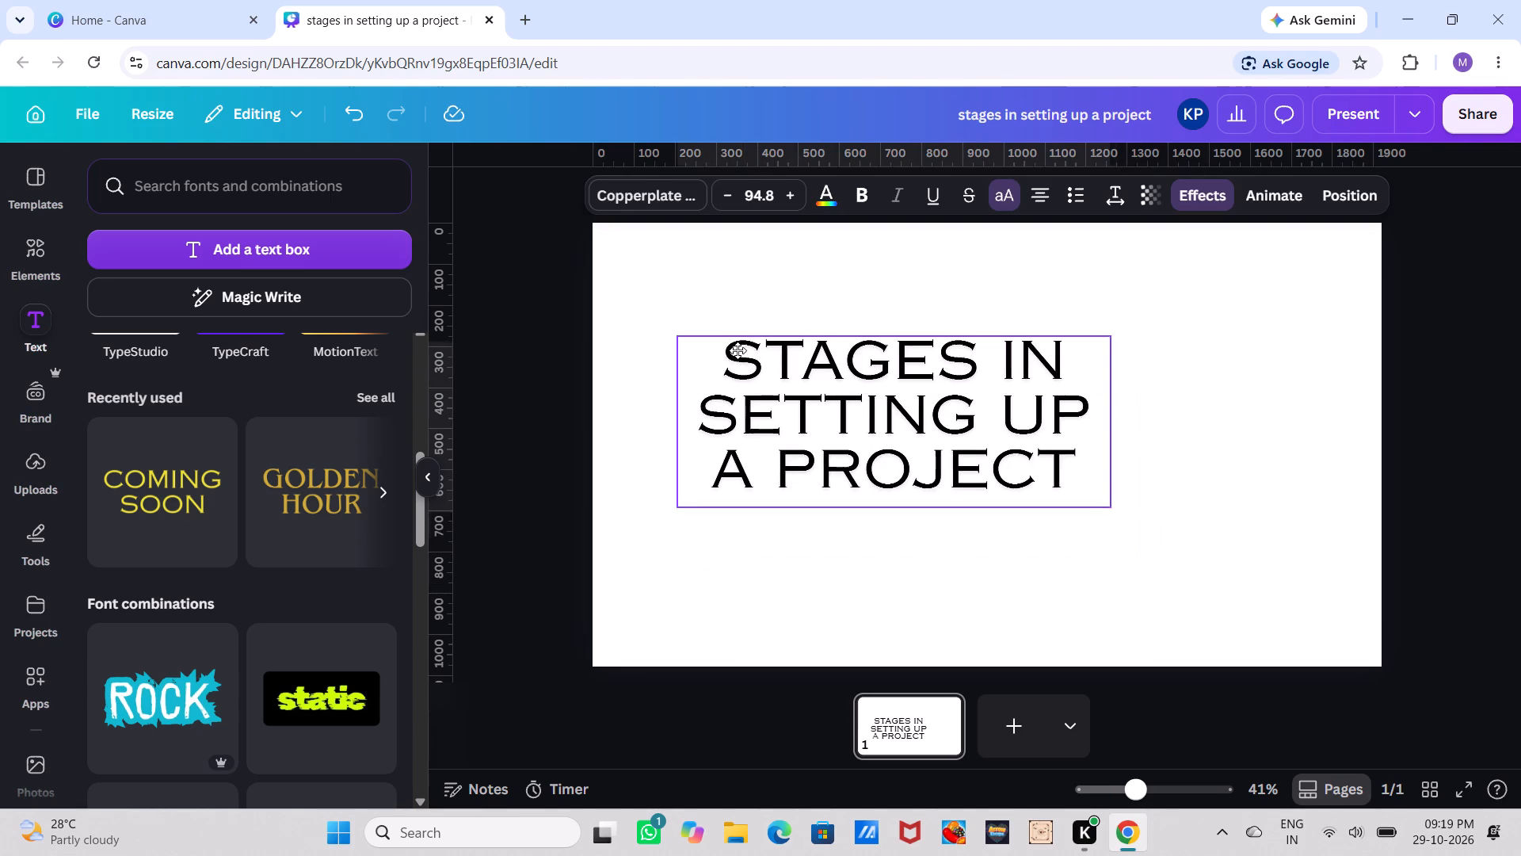
drag(738, 350, 818, 372)
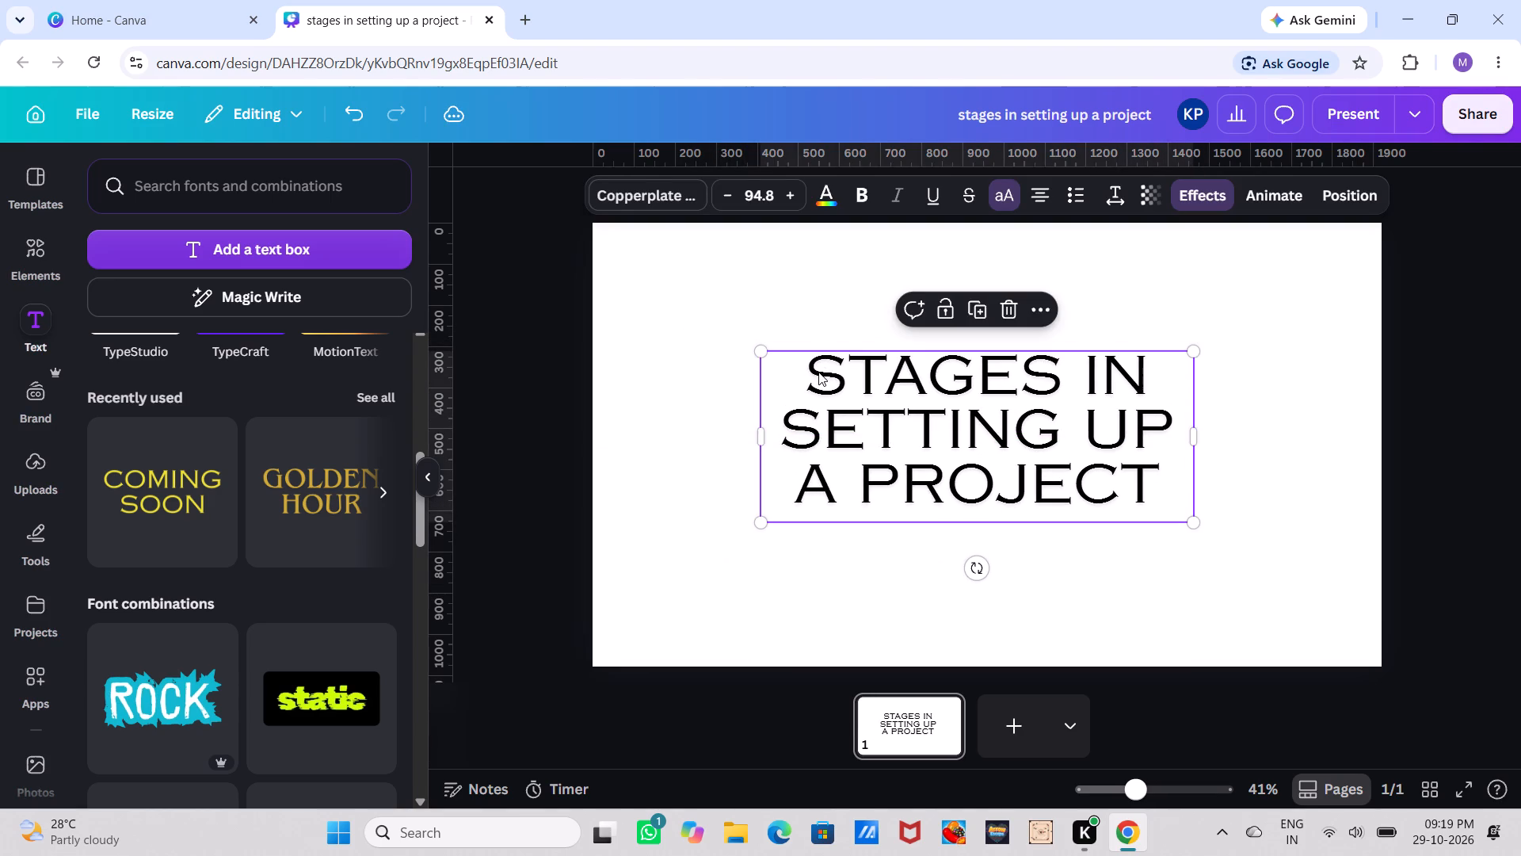
Make the whole title text bold.
click(818, 372)
drag(818, 372, 1084, 469)
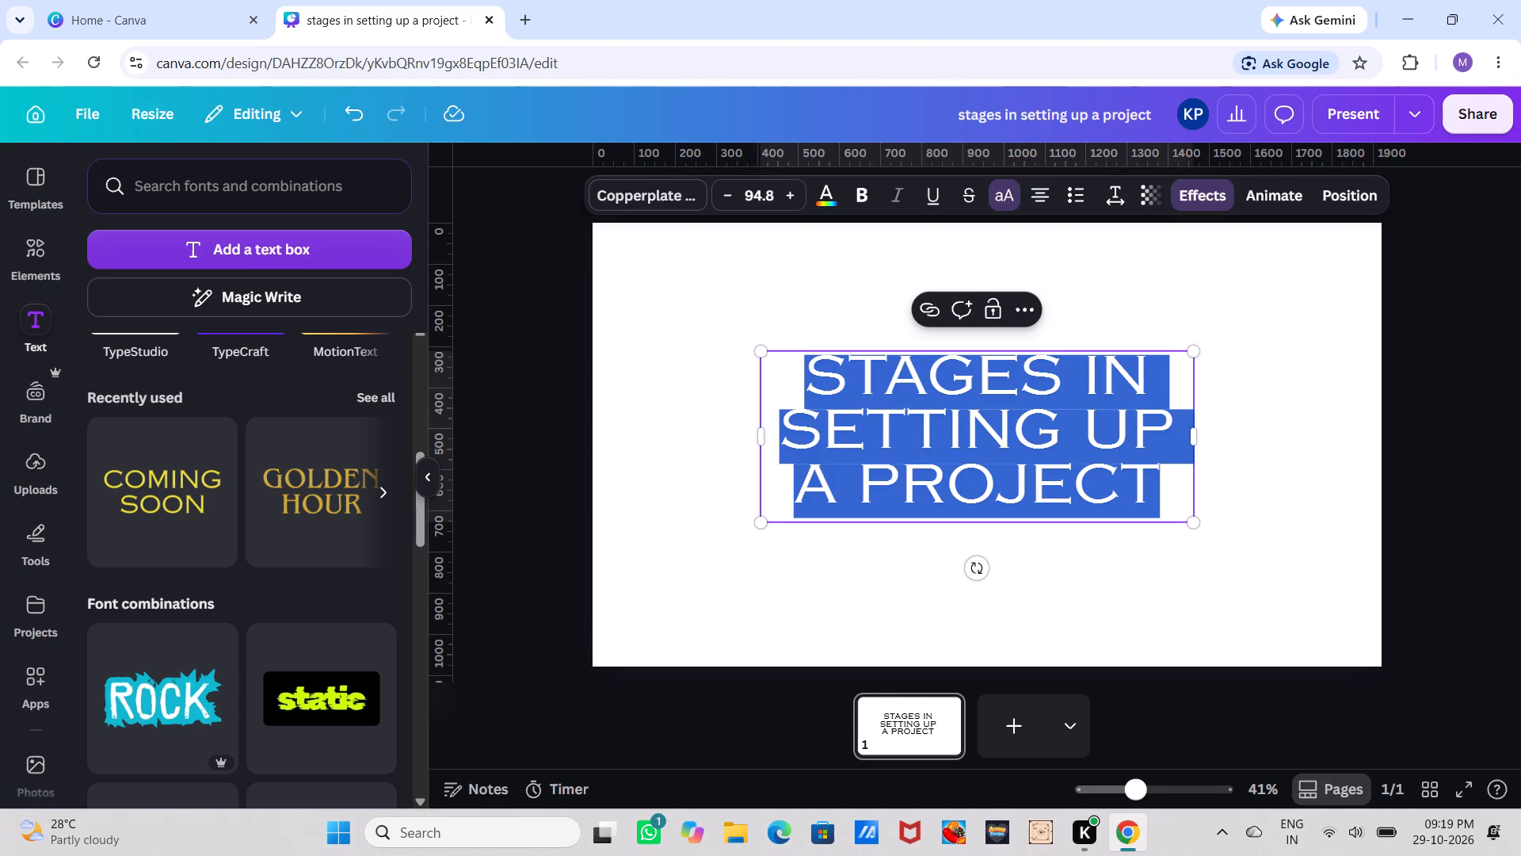
click(865, 202)
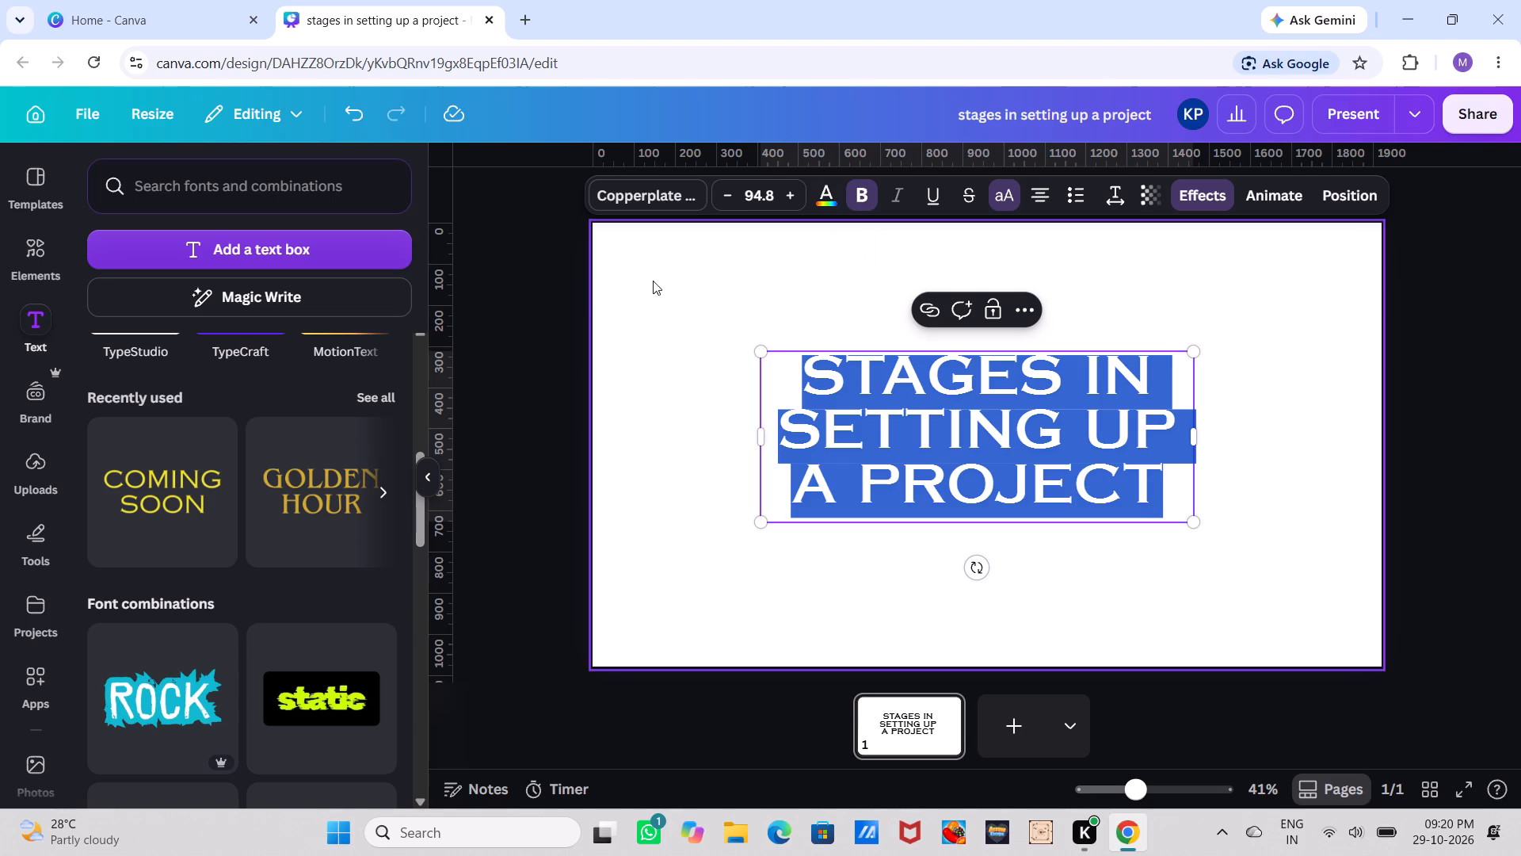
click(554, 316)
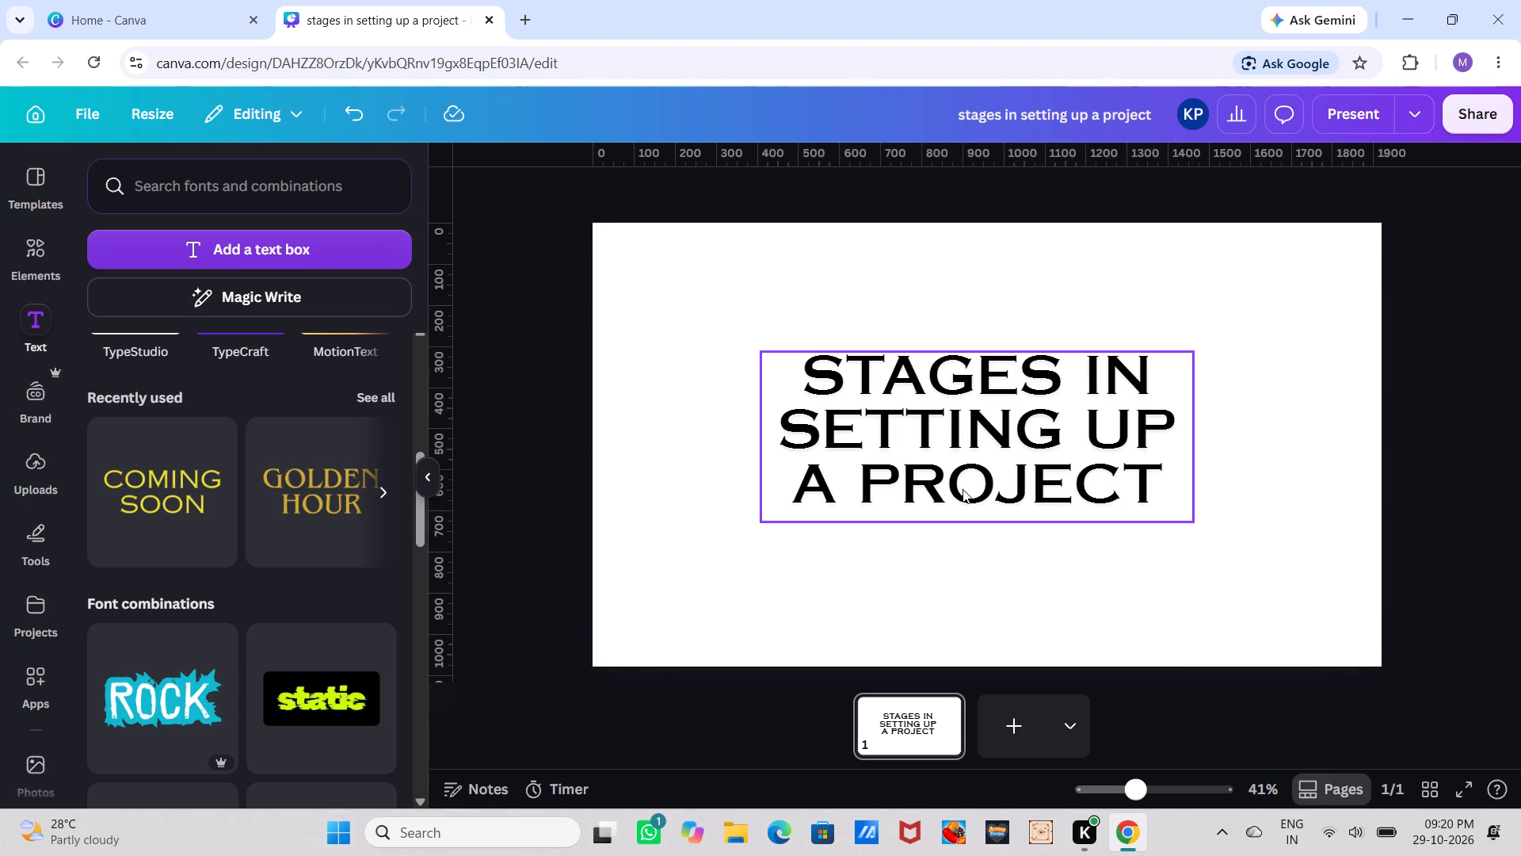
Add a blank second page to the presentation.
click(1026, 725)
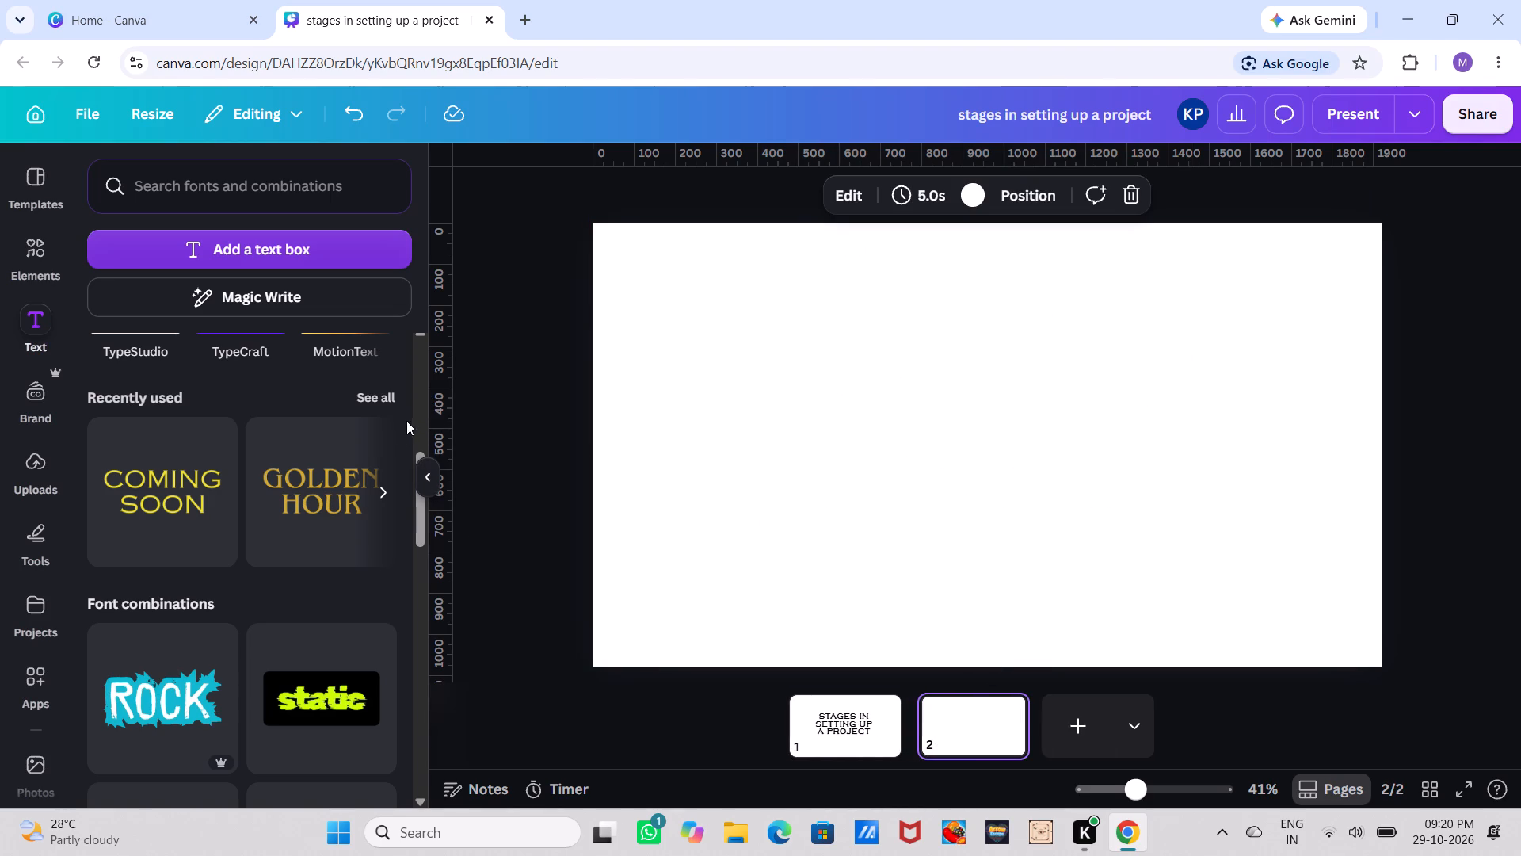
Add a body text box to the second page reading "There are five main stages:".
click(425, 503)
drag(419, 506, 420, 465)
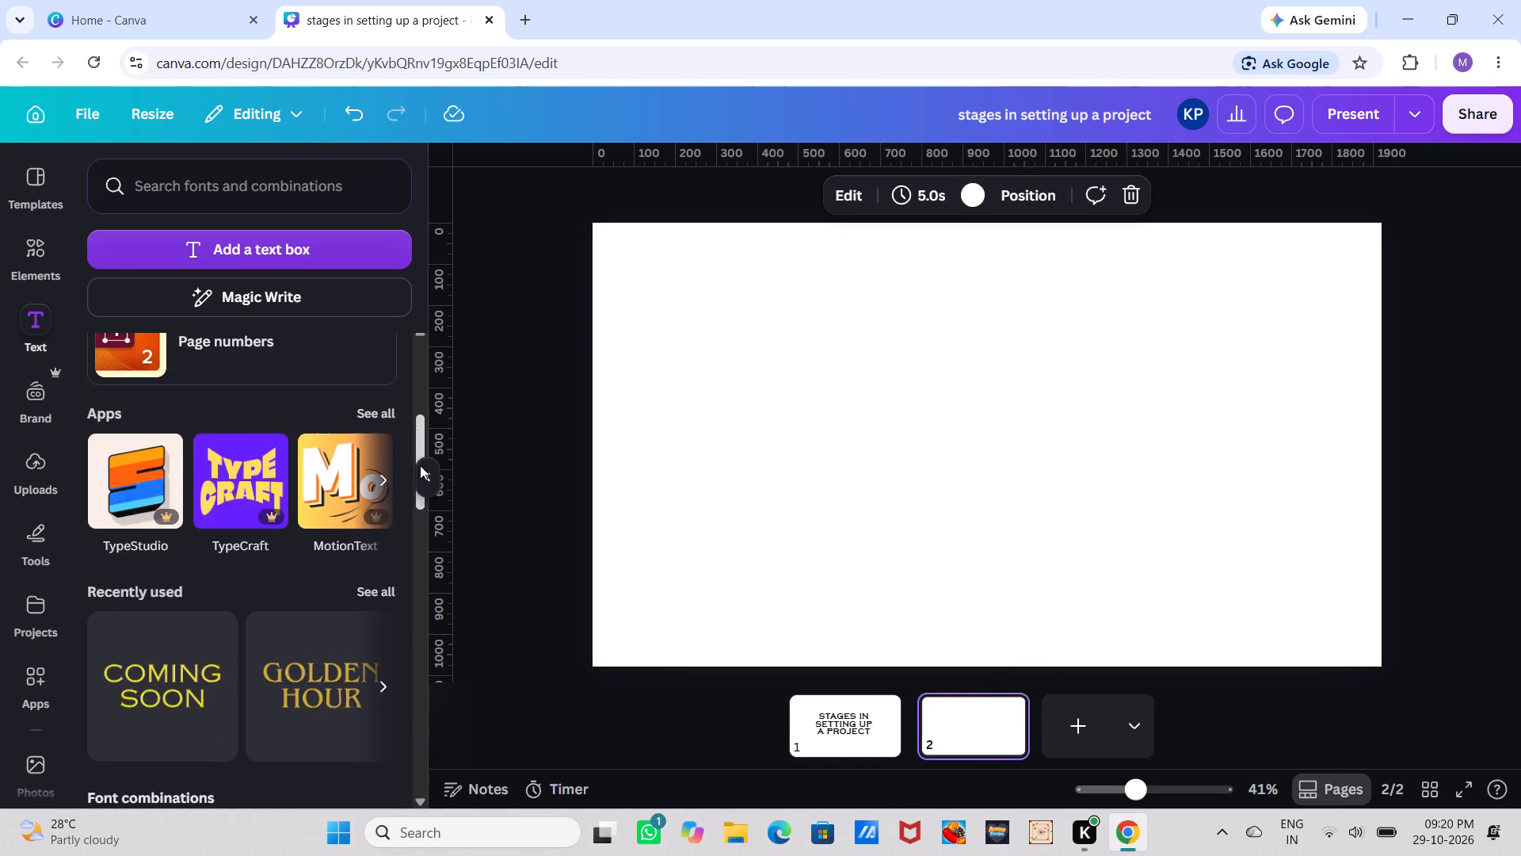
drag(420, 465, 414, 375)
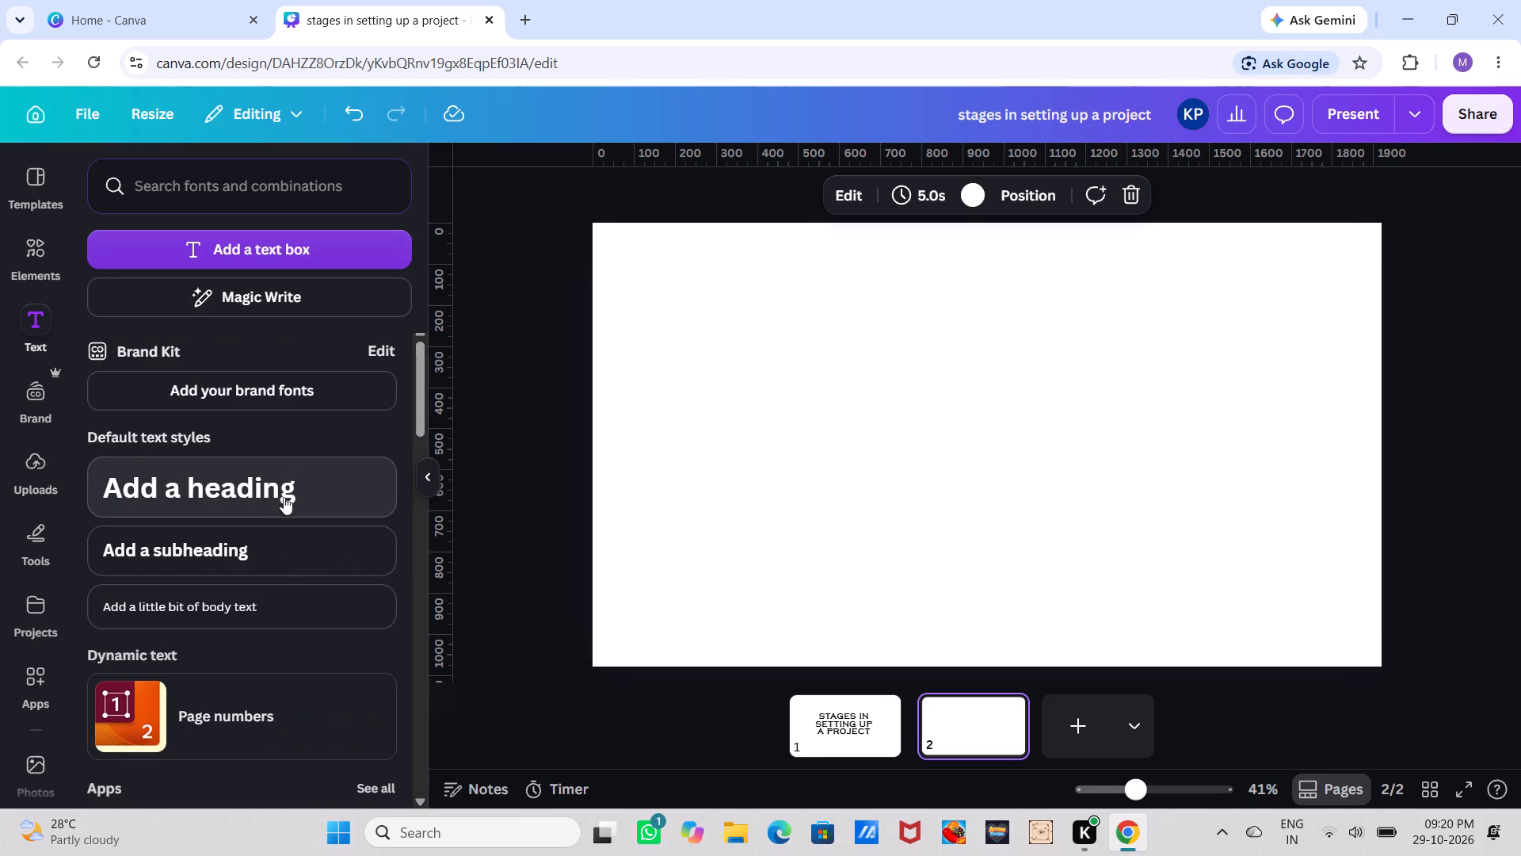
click(273, 611)
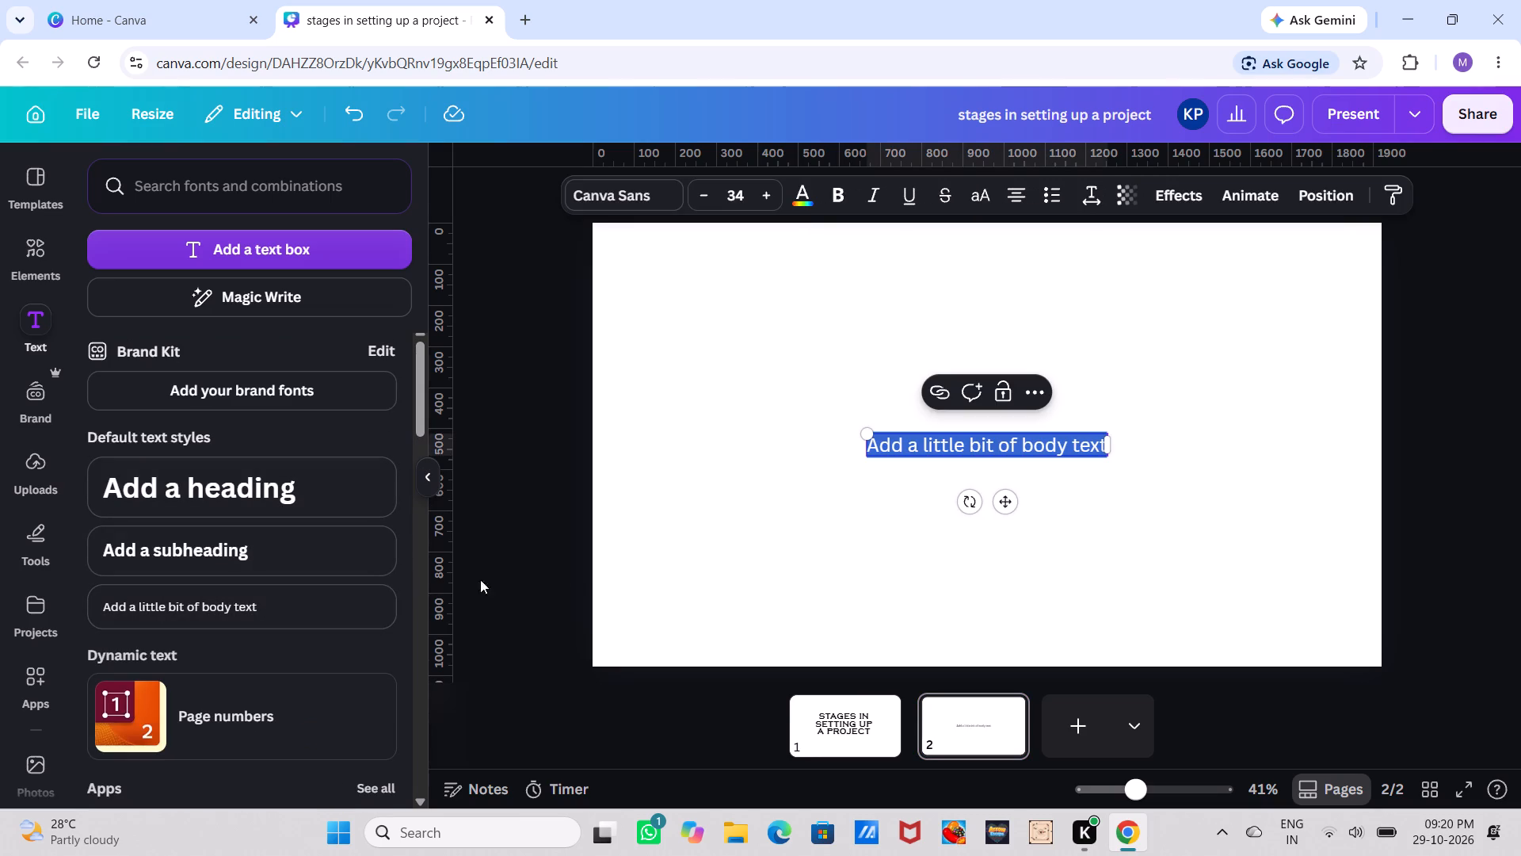
key(Delete)
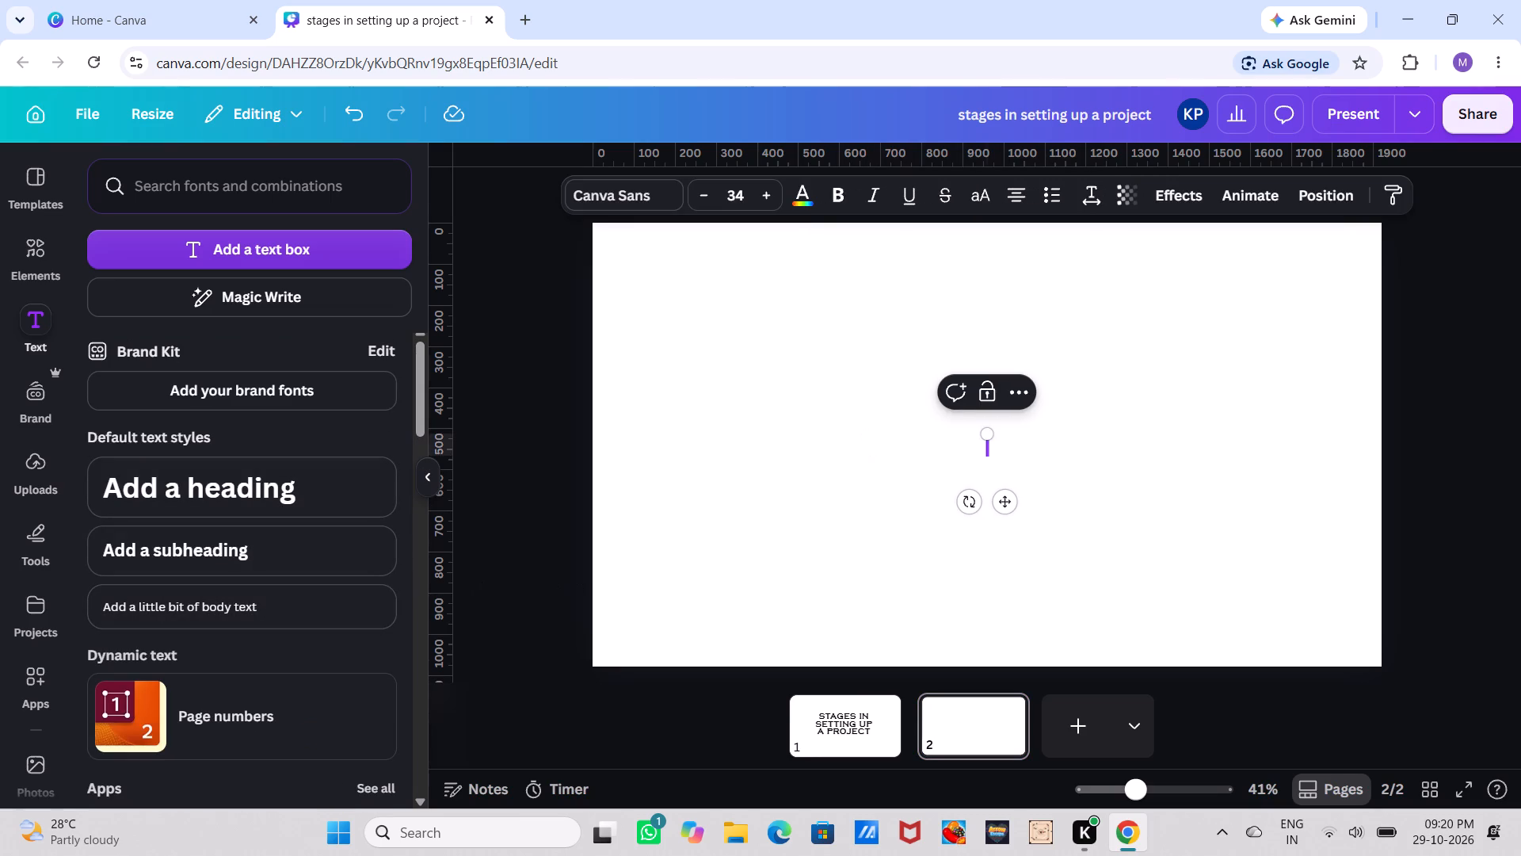
text(Thw)
key(BackSpace)
key(w)
key(BackSpace)
text(ere are)
key(space)
text(five main stages)
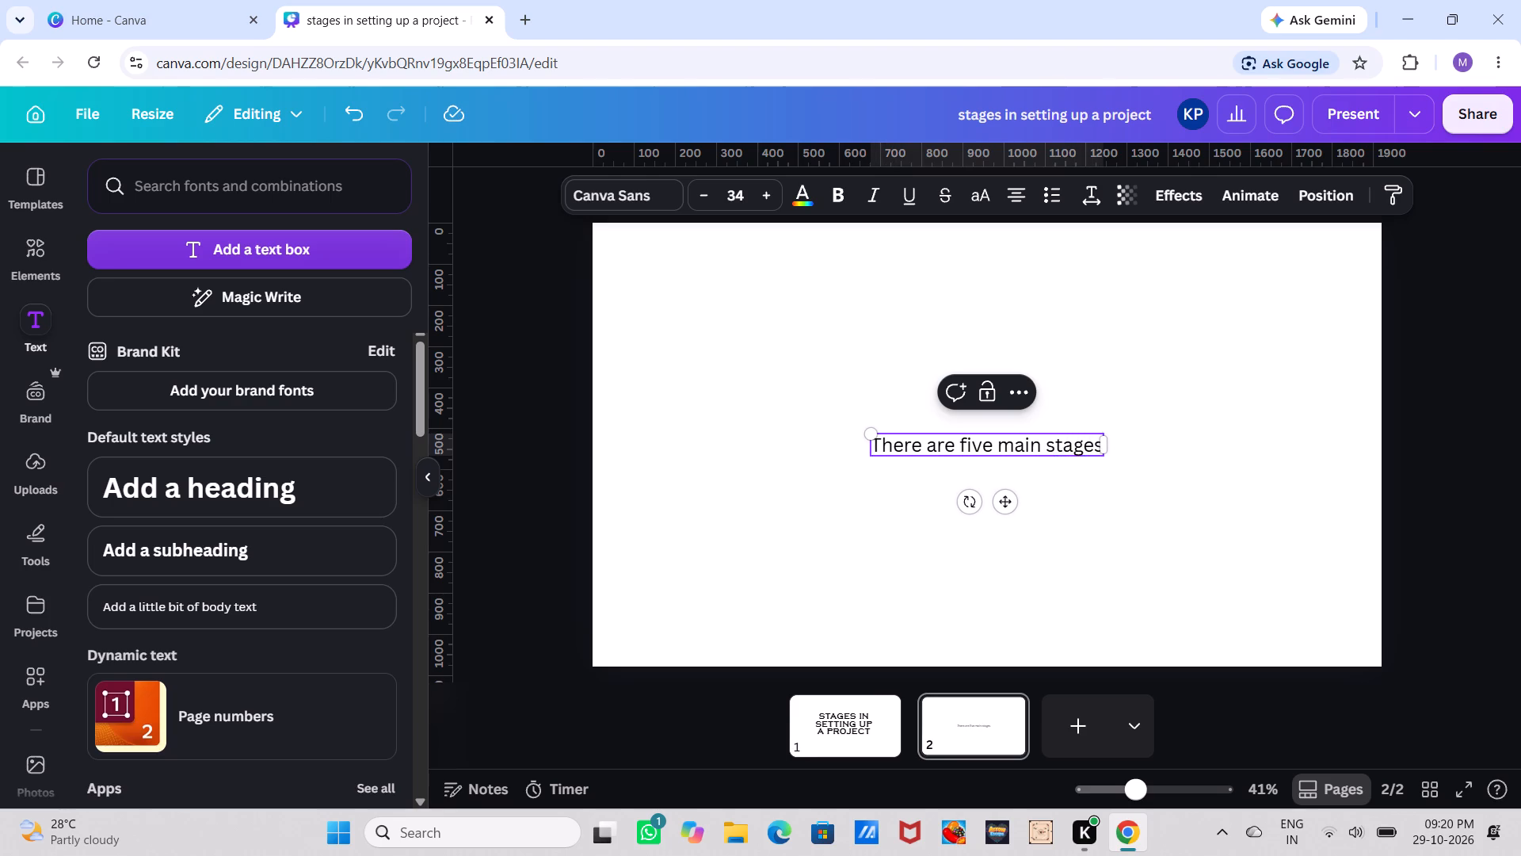
key(shift+colon)
key(Return)
key(1)
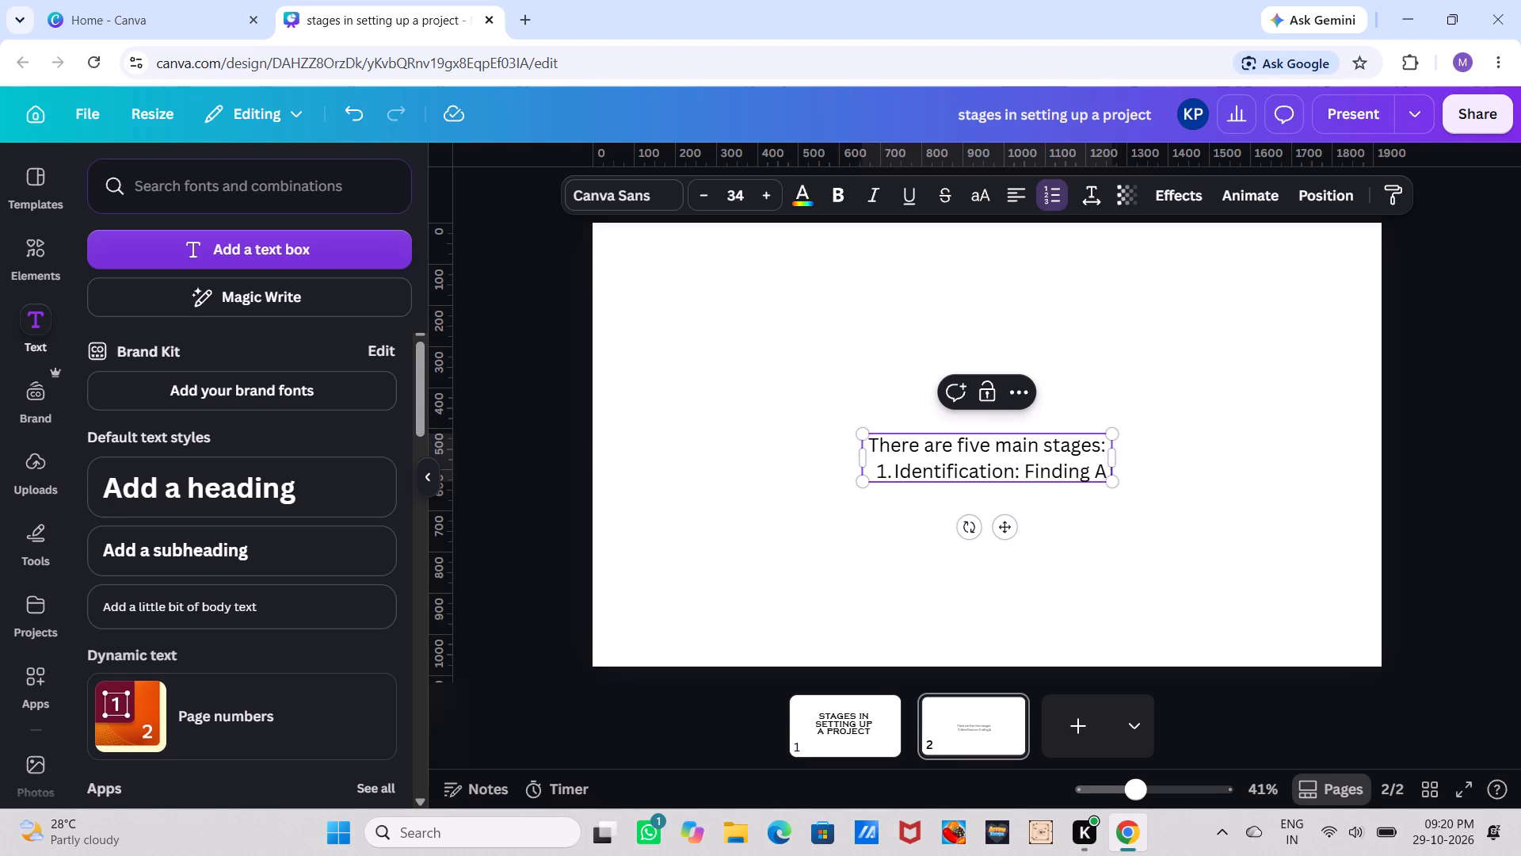
key(BackSpace)
key(BackSpace)
text(a suitable)
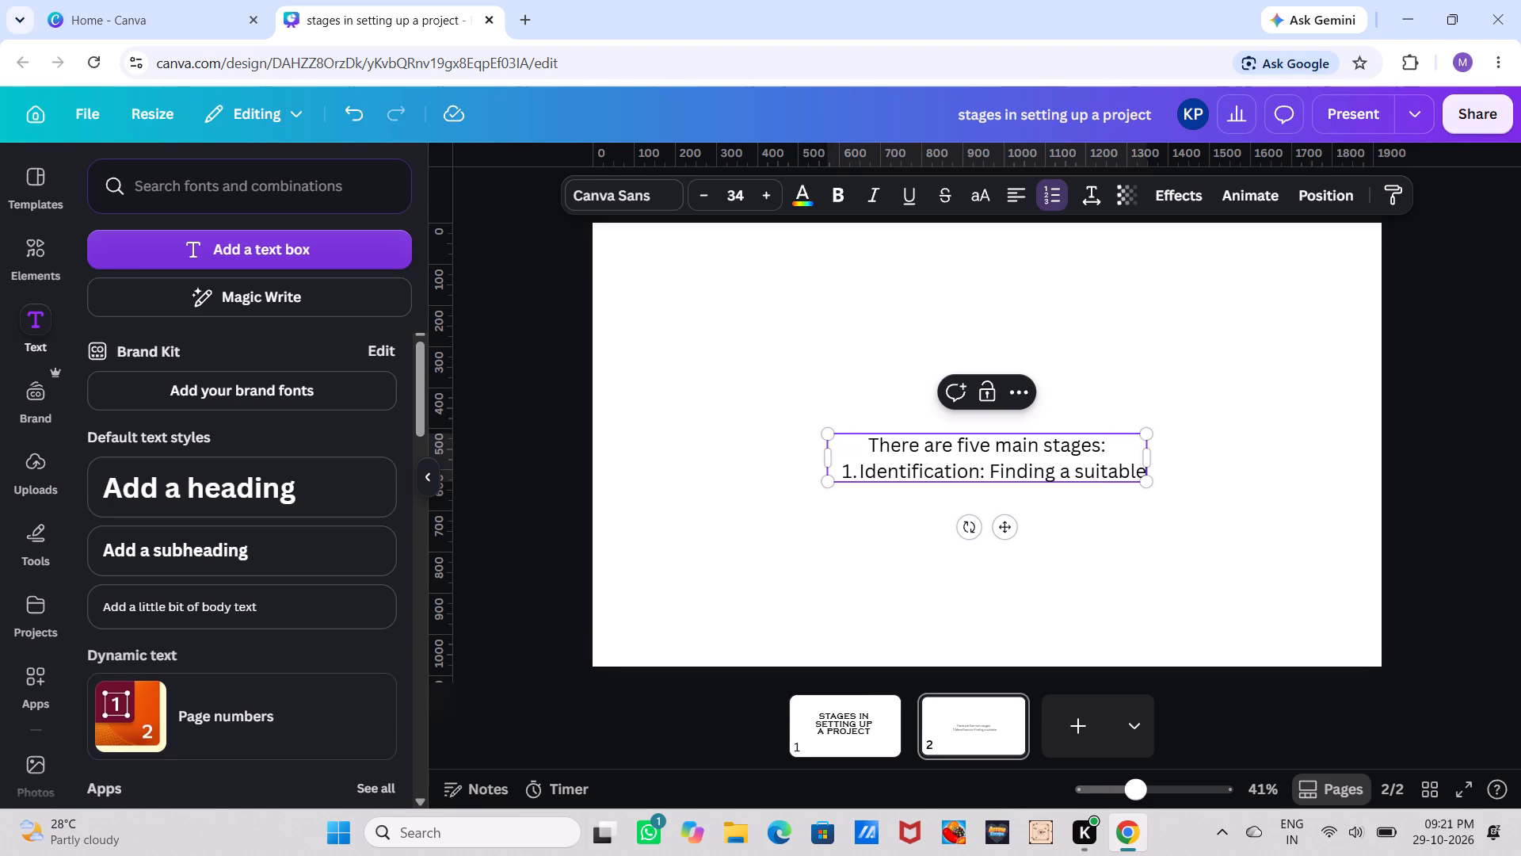
key(space)
text(pro)
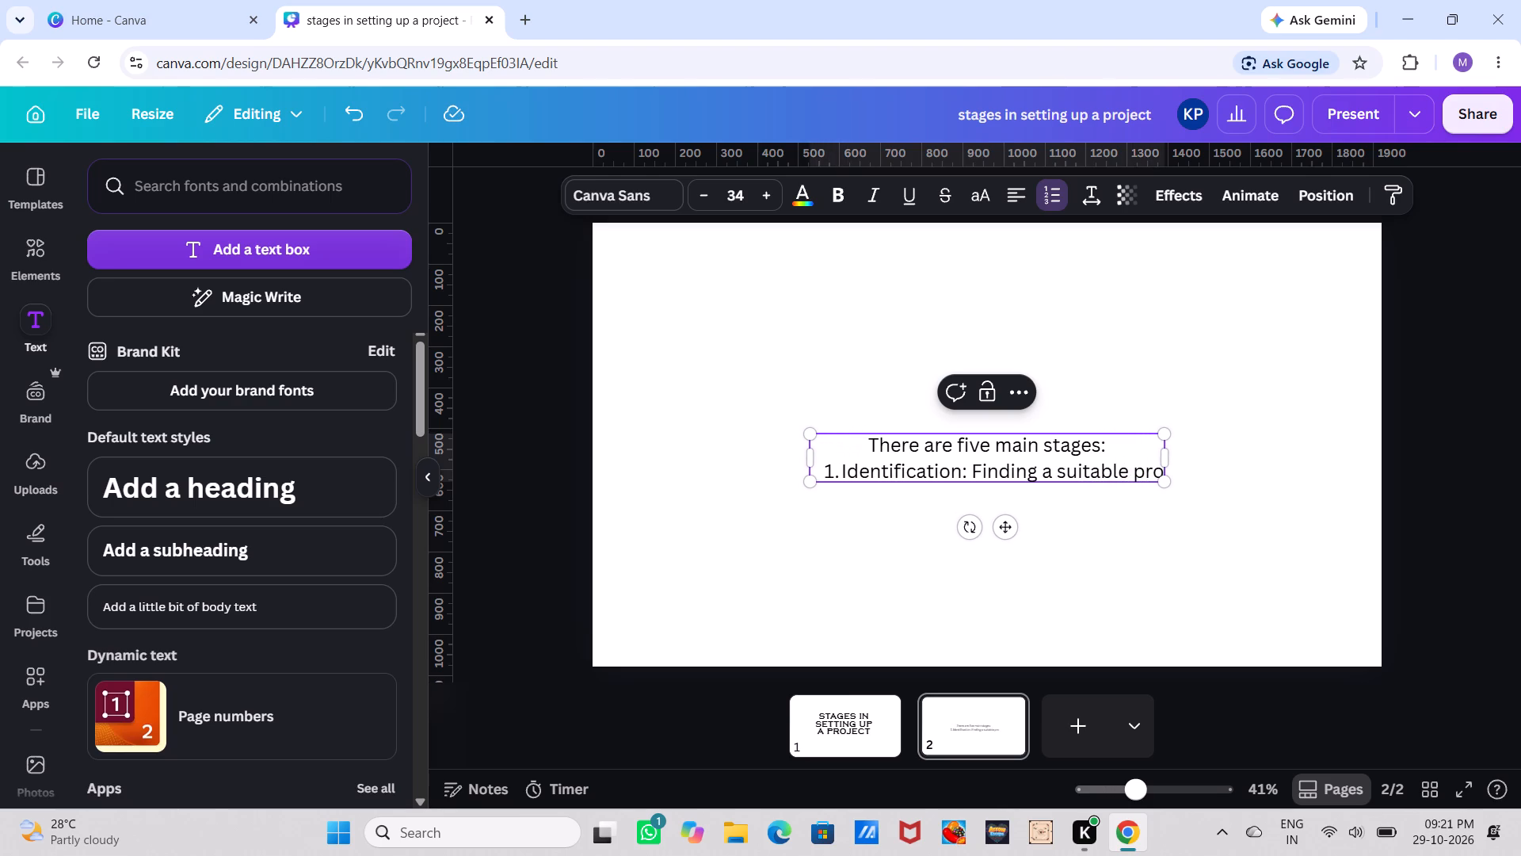
key(j)
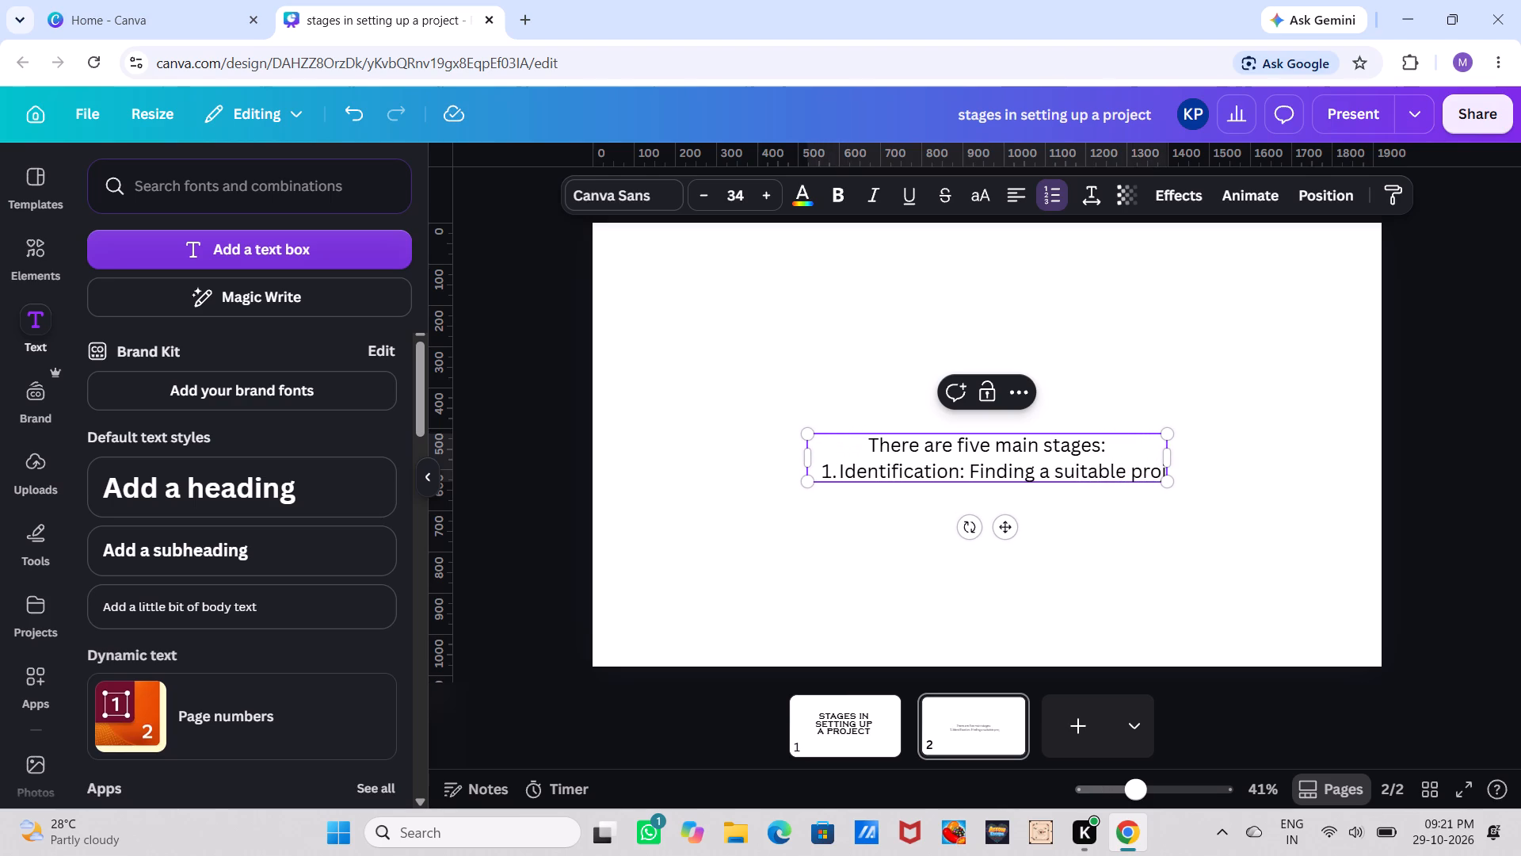
text(ect)
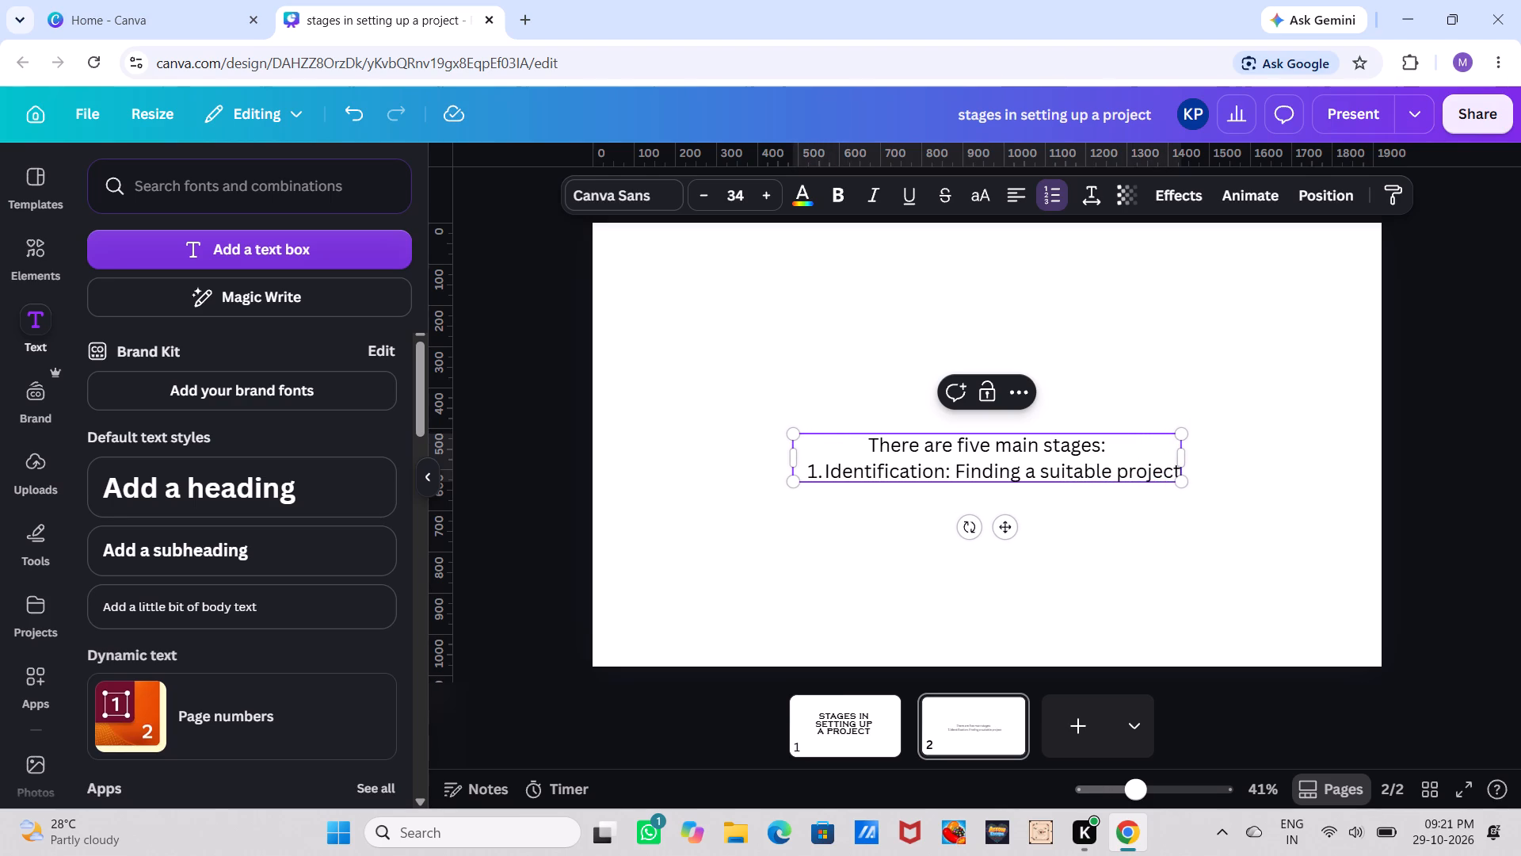
key(space)
text(idea)
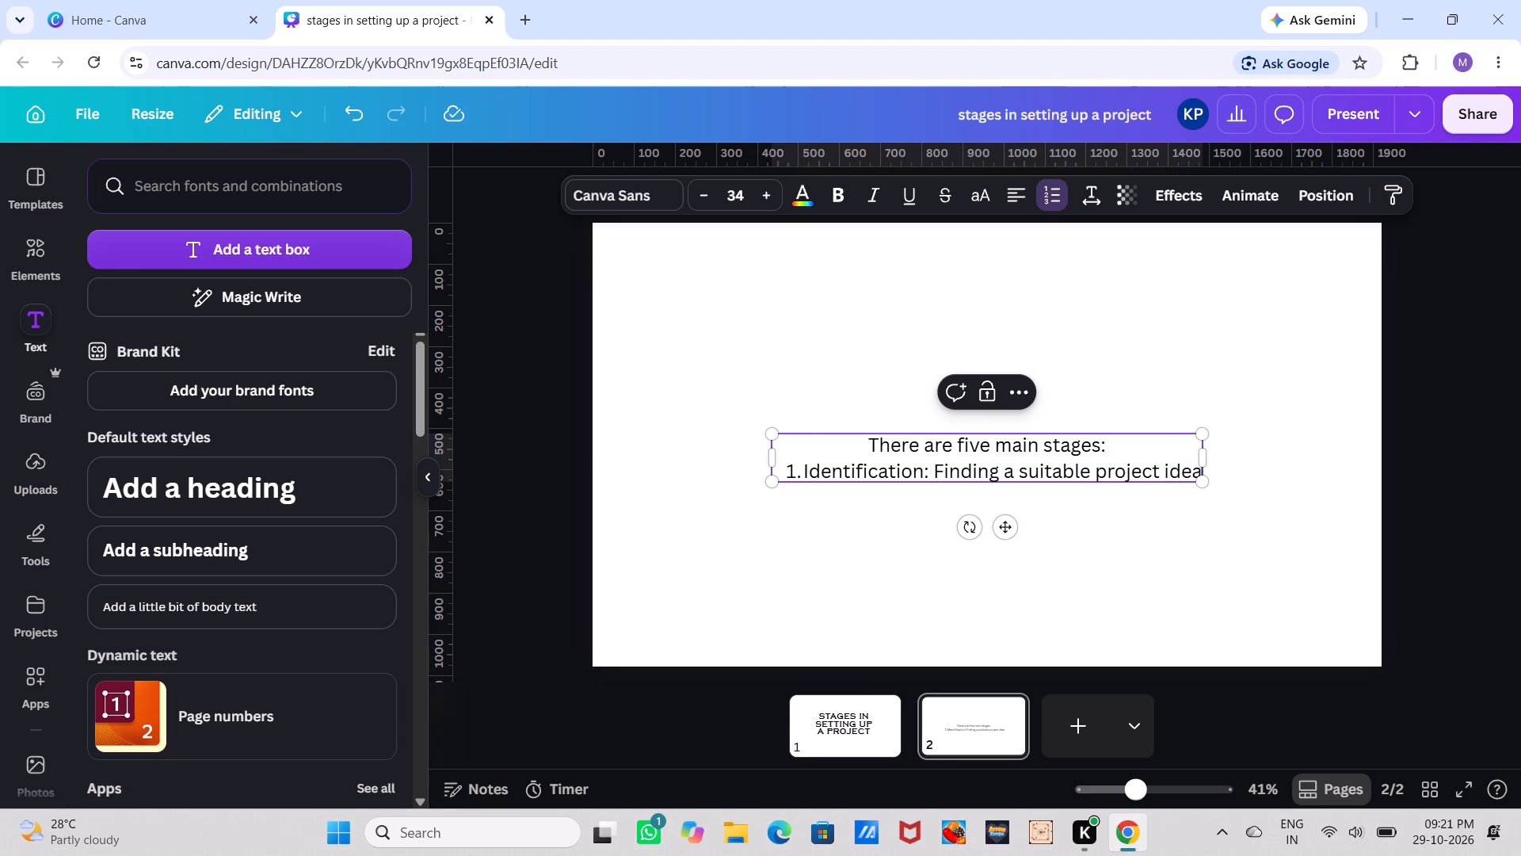
Add a second list item with the label "Formulation and Appraisal:".
key(Return)
key(2)
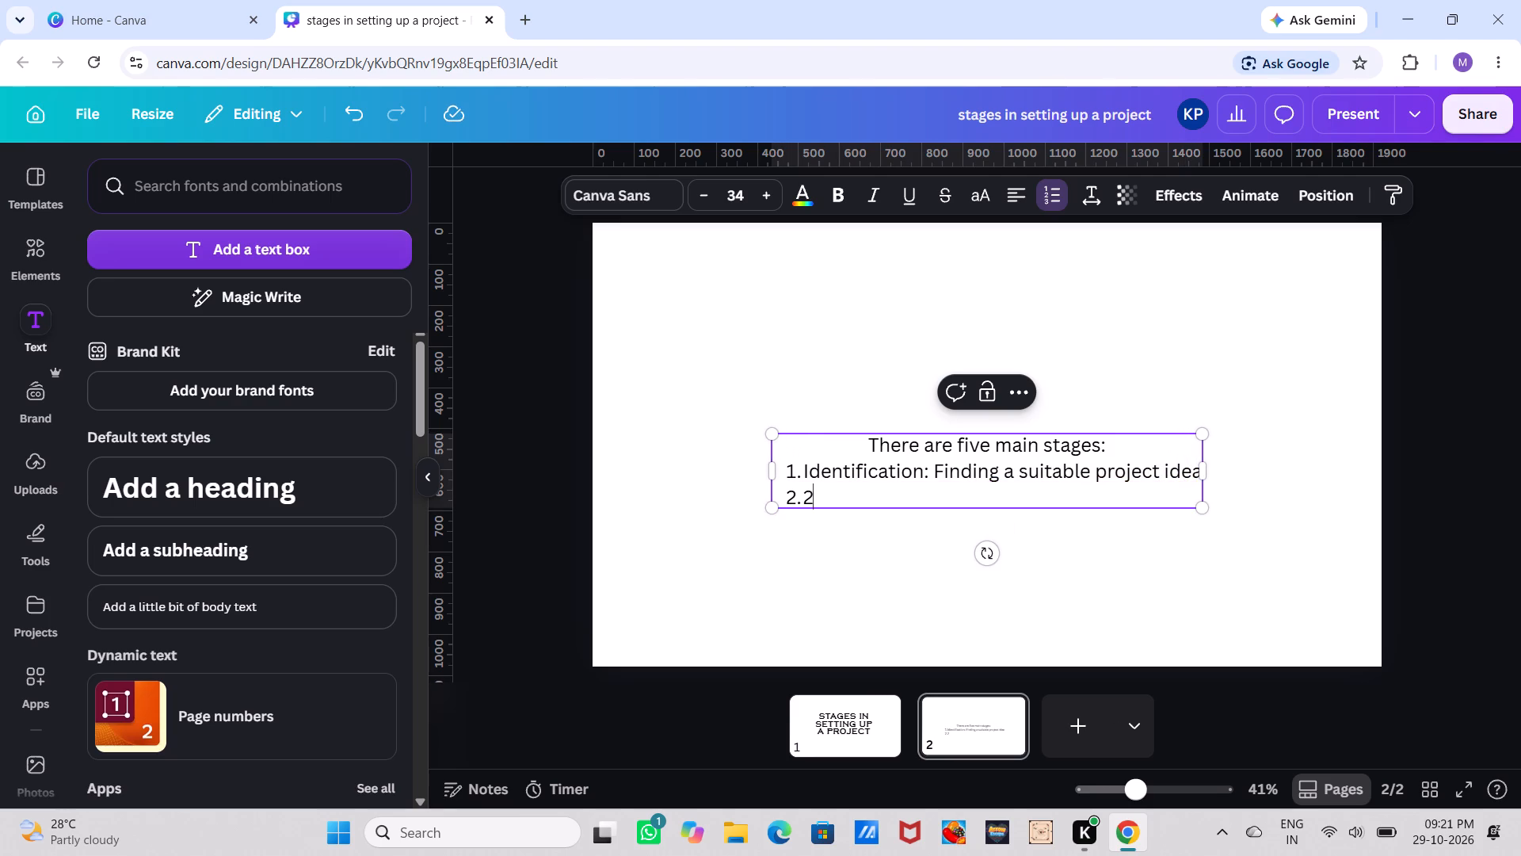
key(BackSpace)
key(space)
key(BackSpace)
text(For)
text(mulatrion)
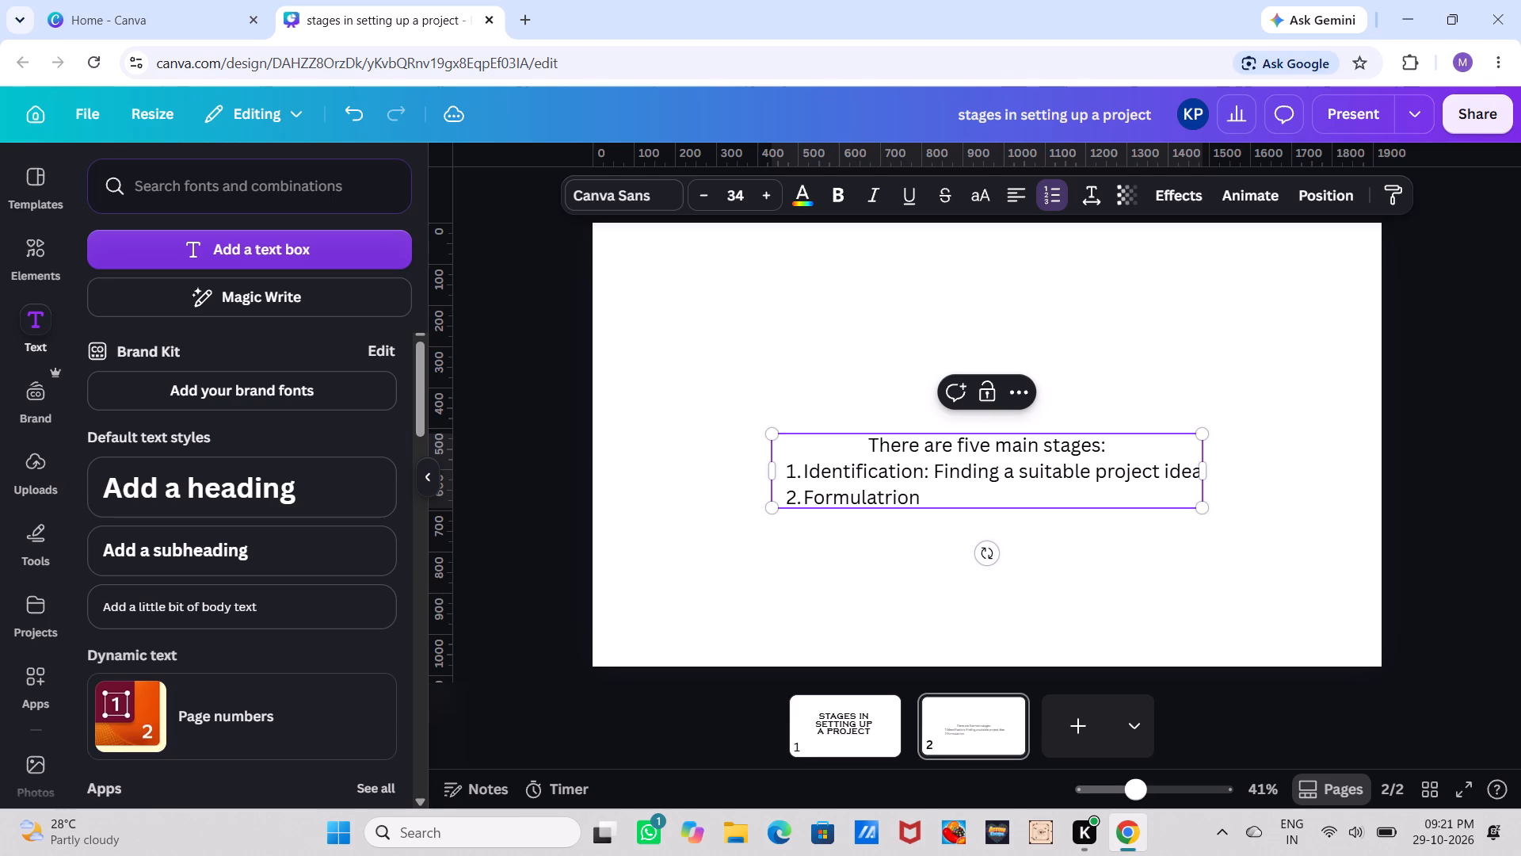
key(BackSpace)
key(BackSpace)
key(BackSpace)
key(BackSpace)
text(ion)
key(space)
text(and App)
text(raisal:)
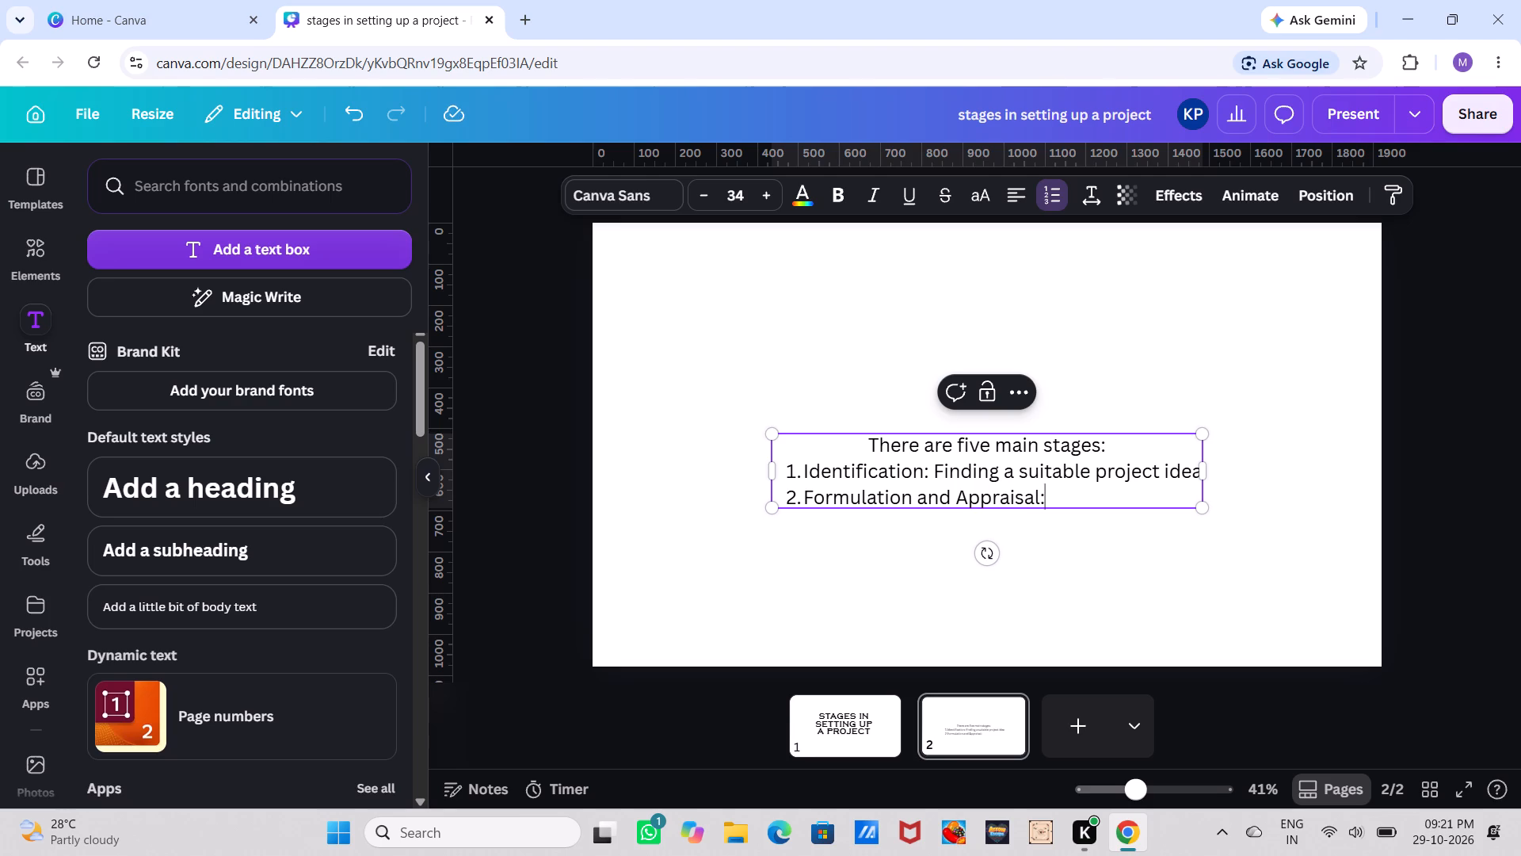
Begin the second item's description with "Studying whether the project".
key(space)
text(stud)
key(BackSpace)
key(BackSpace)
key(BackSpace)
key(BackSpace)
text(Stud)
key(y)
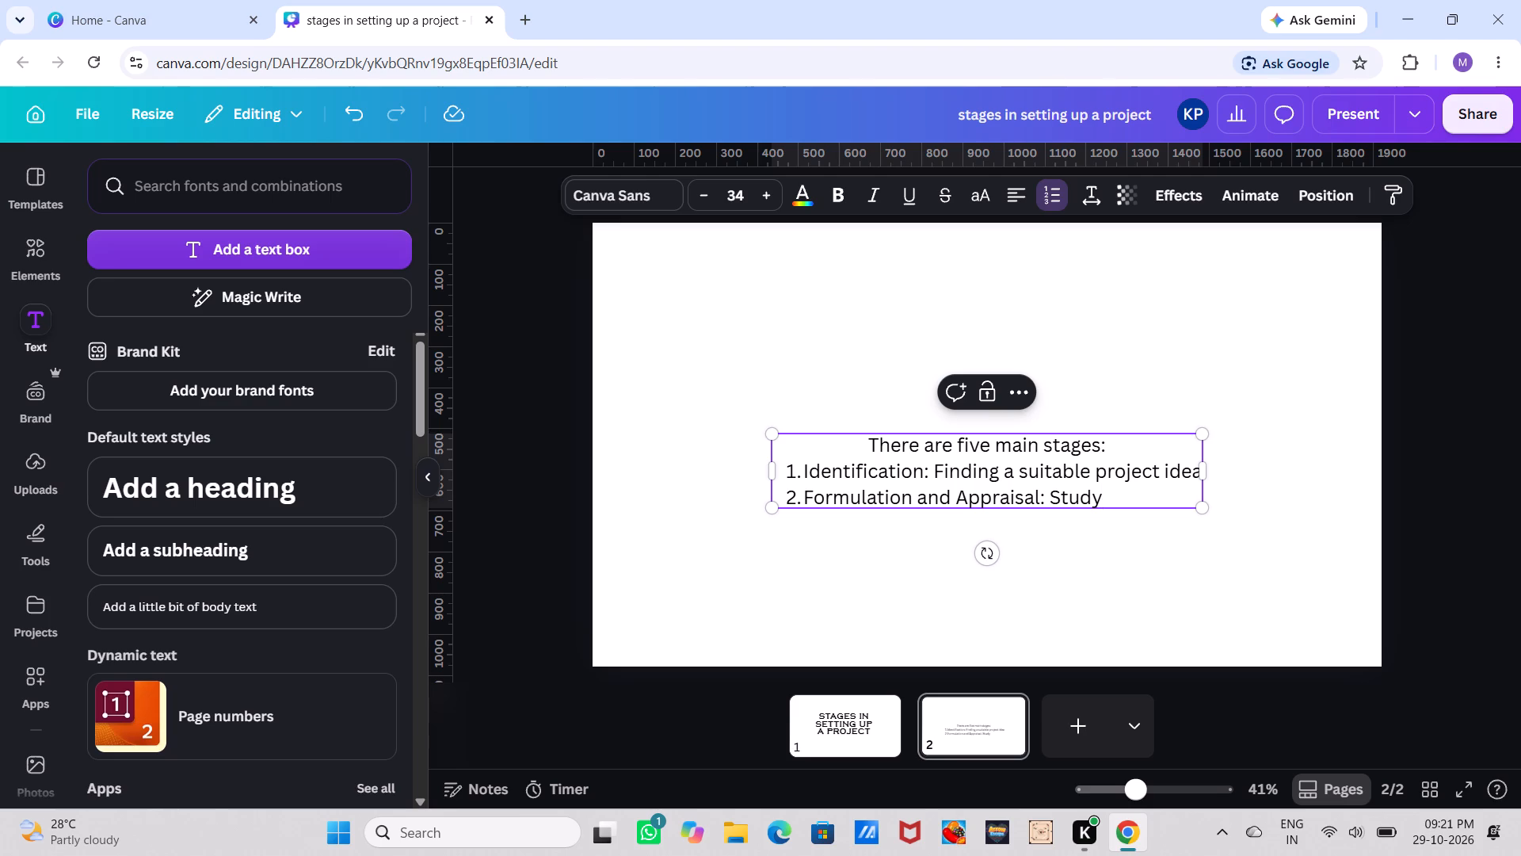
text(ing)
key(space)
text(whether the project)
key(space)
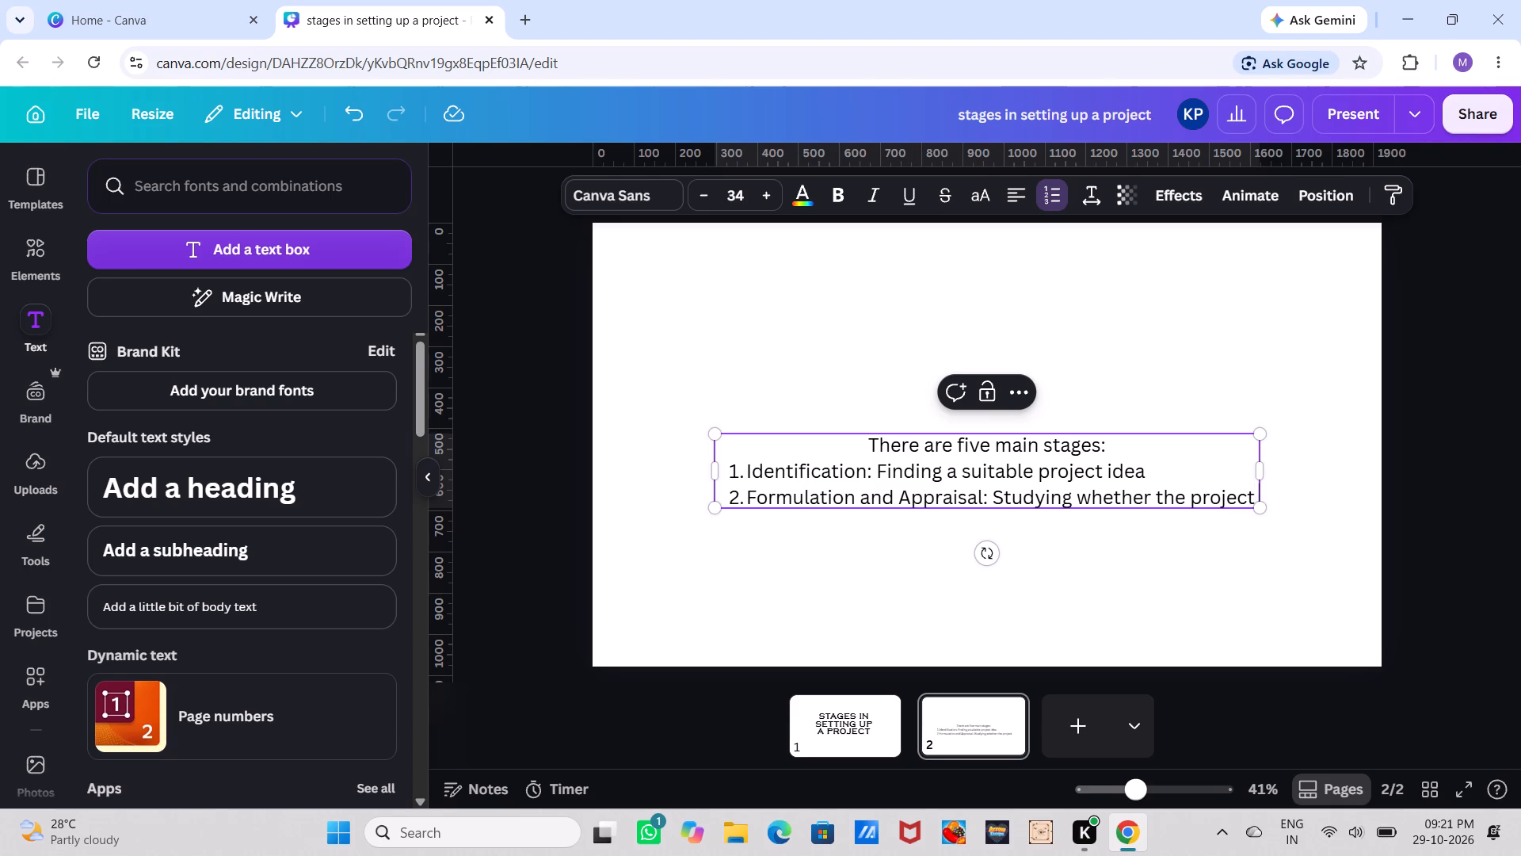
Finish the second item's description with "is practical and profitable.".
text(is practic)
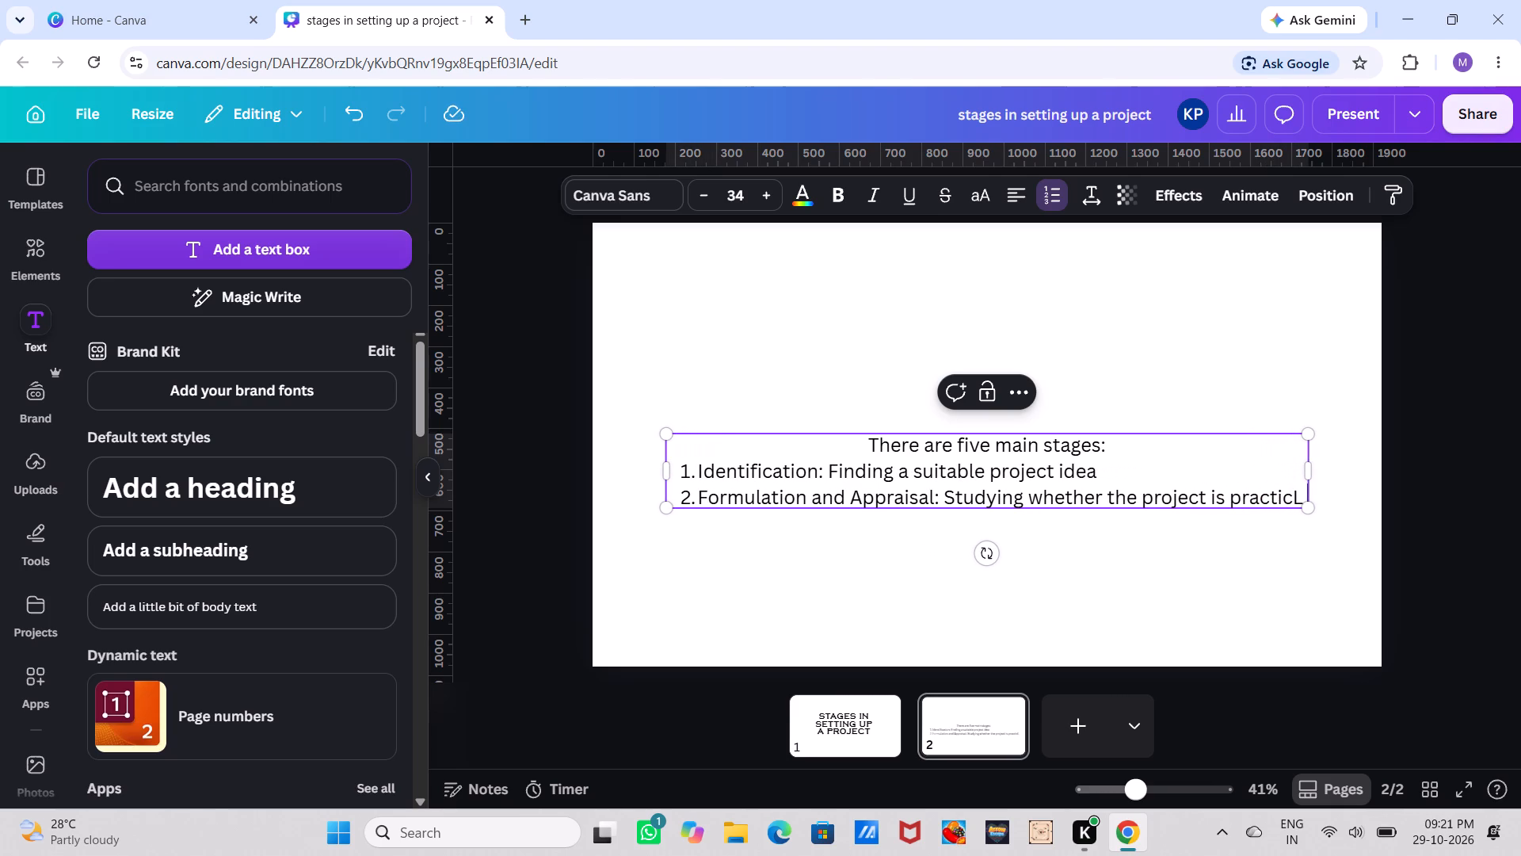
key(BackSpace)
key(BackSpace)
key(BackSpace)
key(BackSpace)
text(al)
key(space)
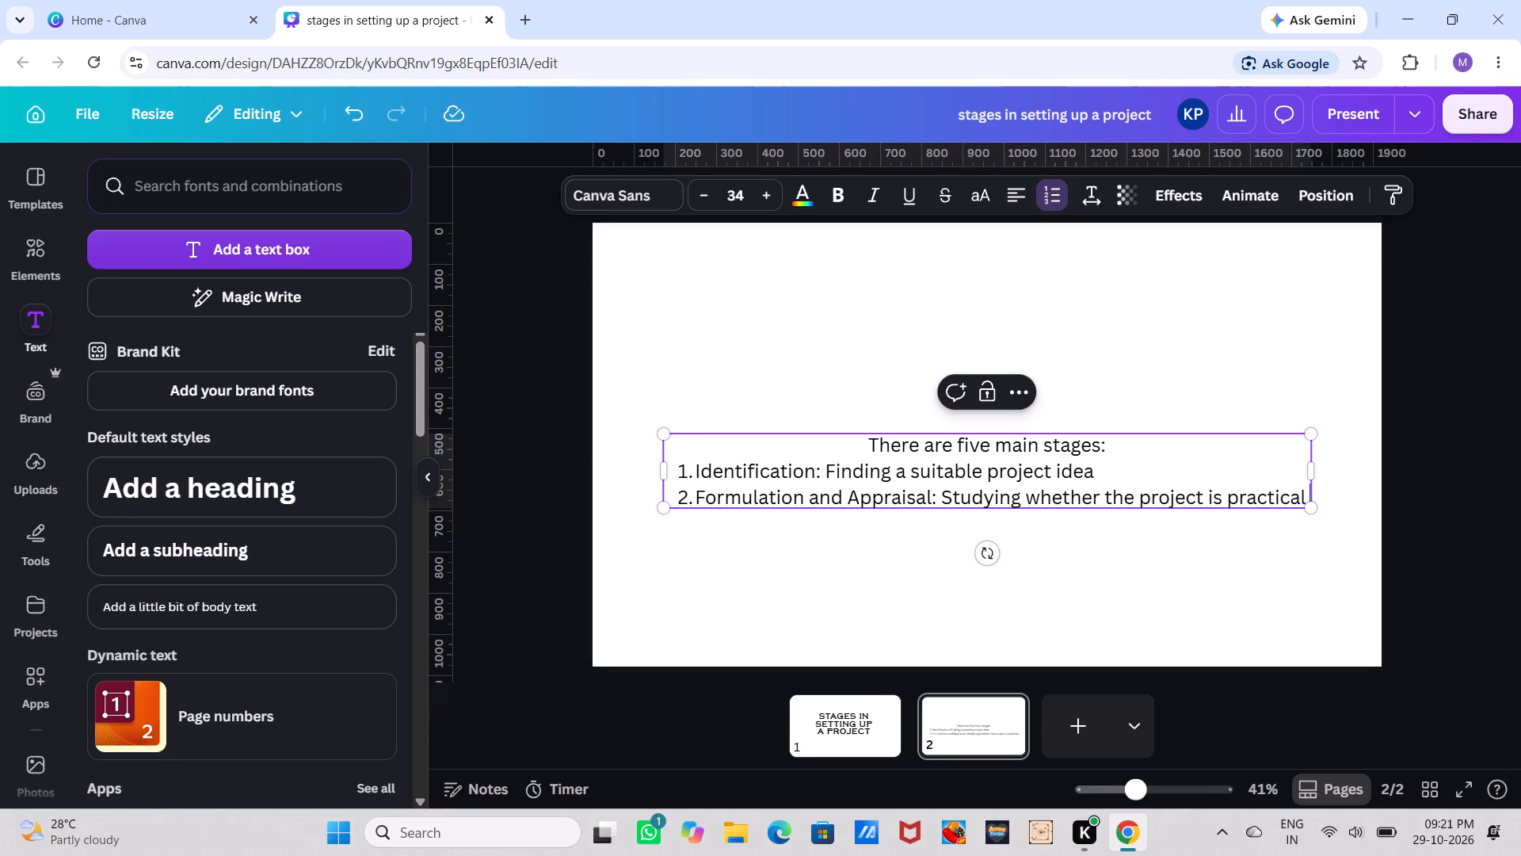
key(a)
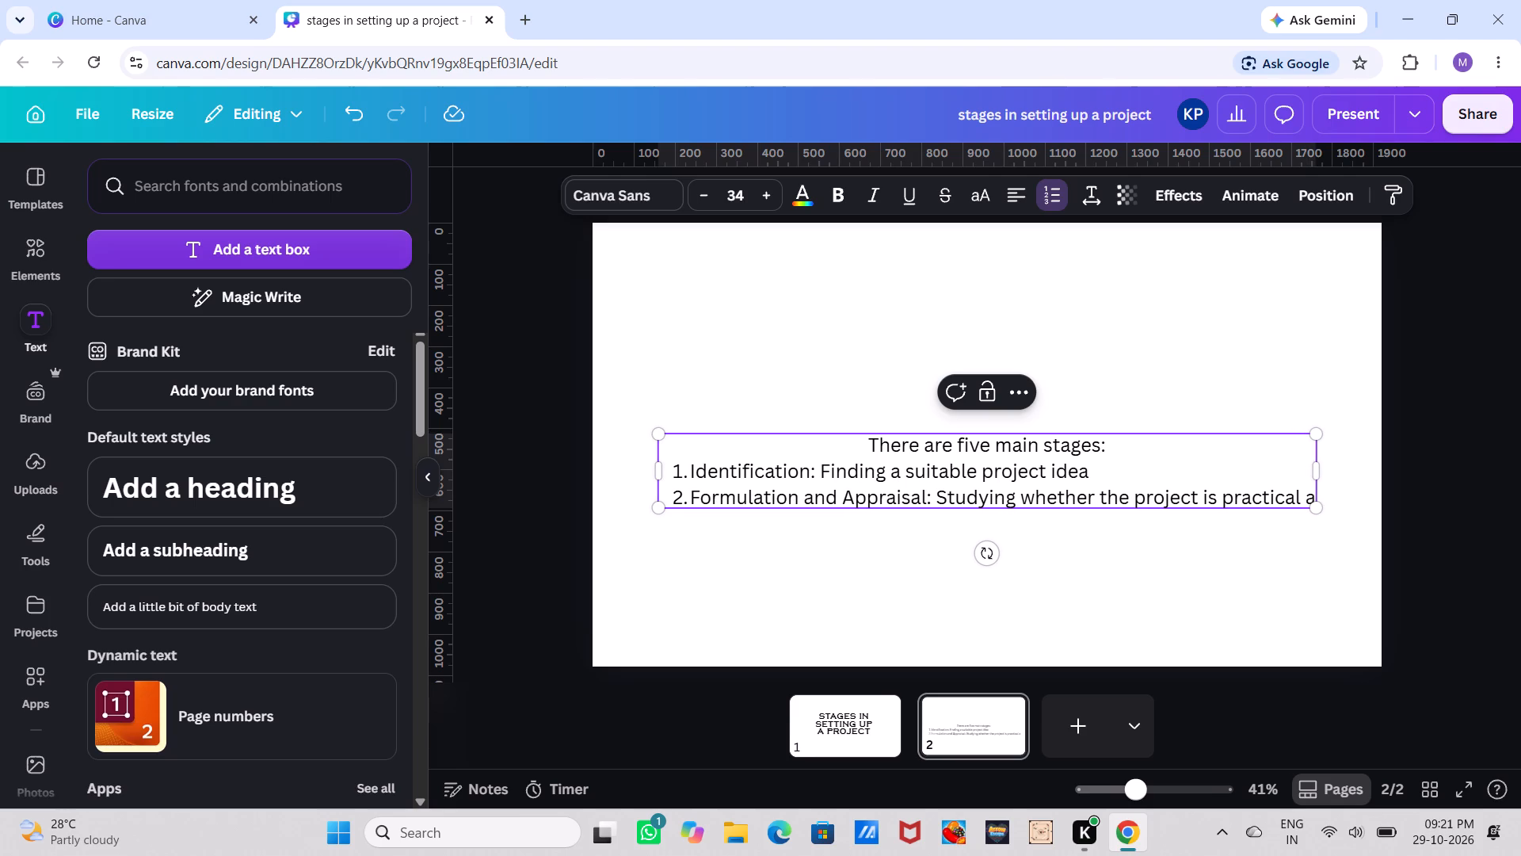
text(nd)
key(space)
key(bracketleft)
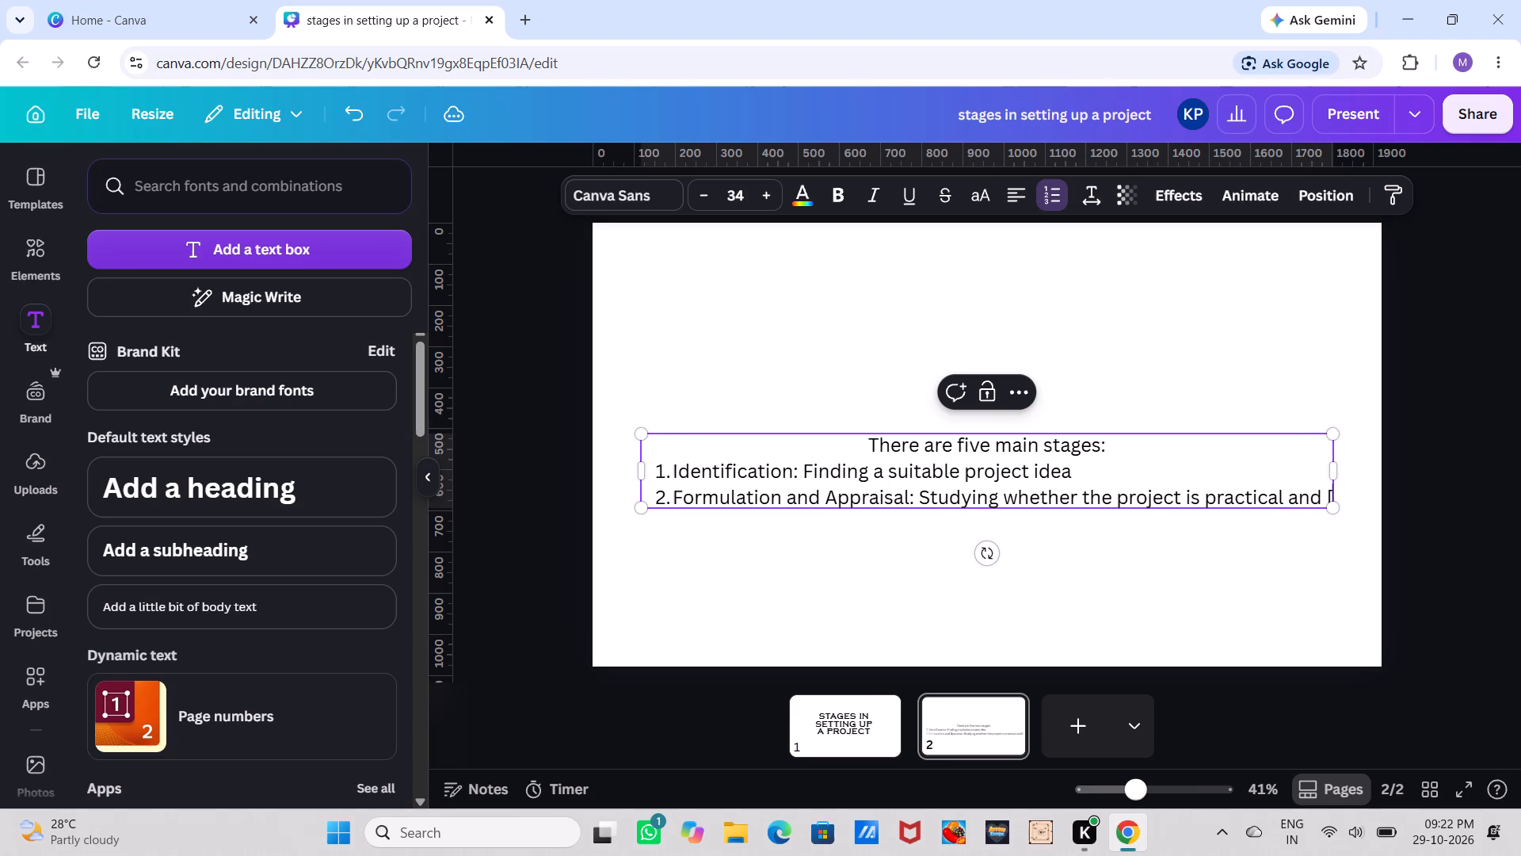
key(BackSpace)
text(pr)
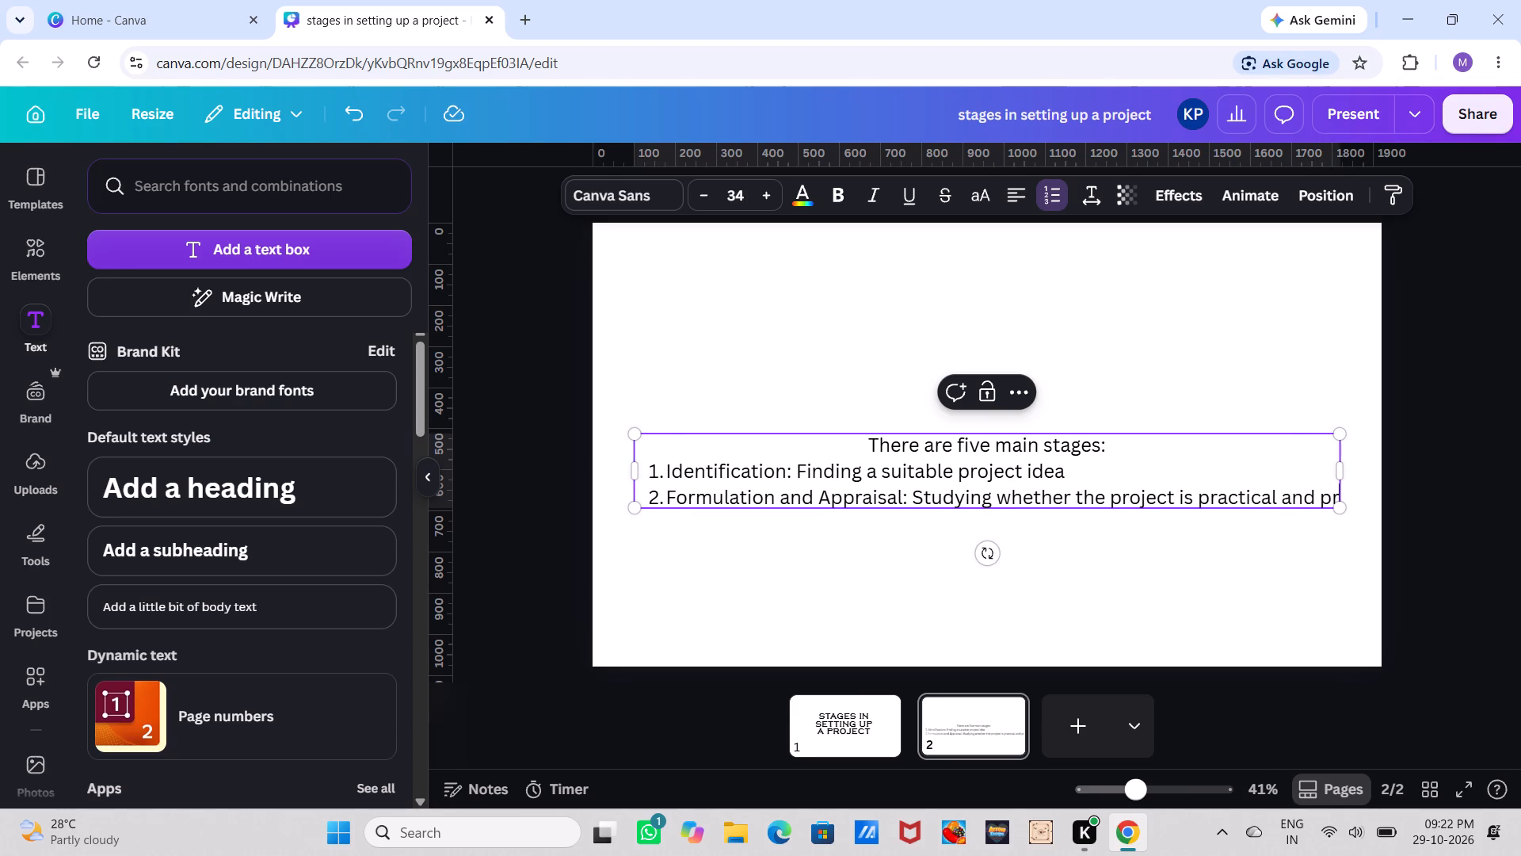
text(ofitable)
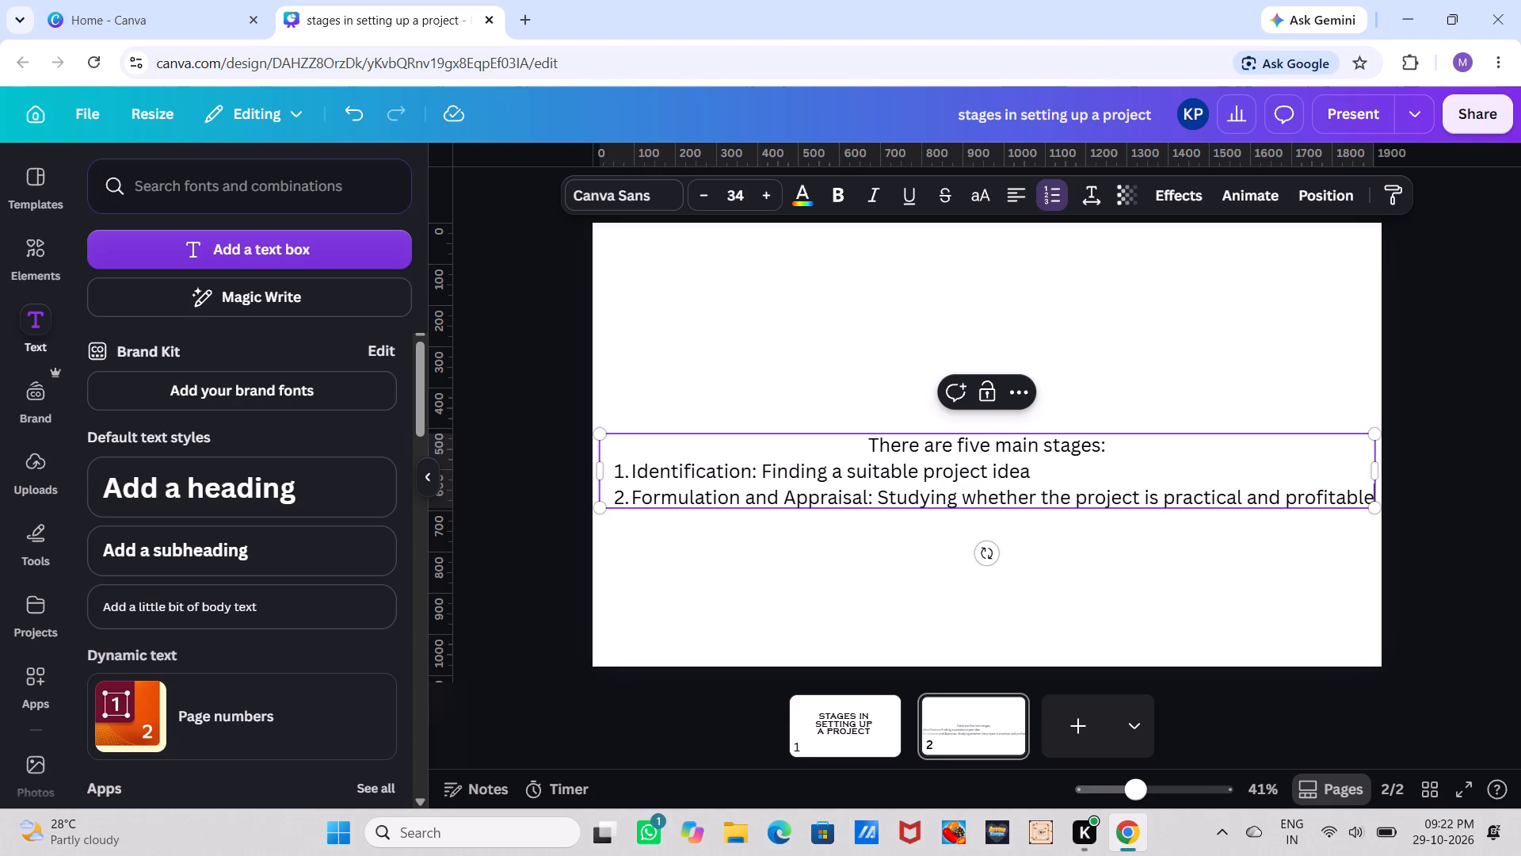
key(period)
Add a third list item reading "Selection: Choosing the best project" and start a fourth item.
key(Return)
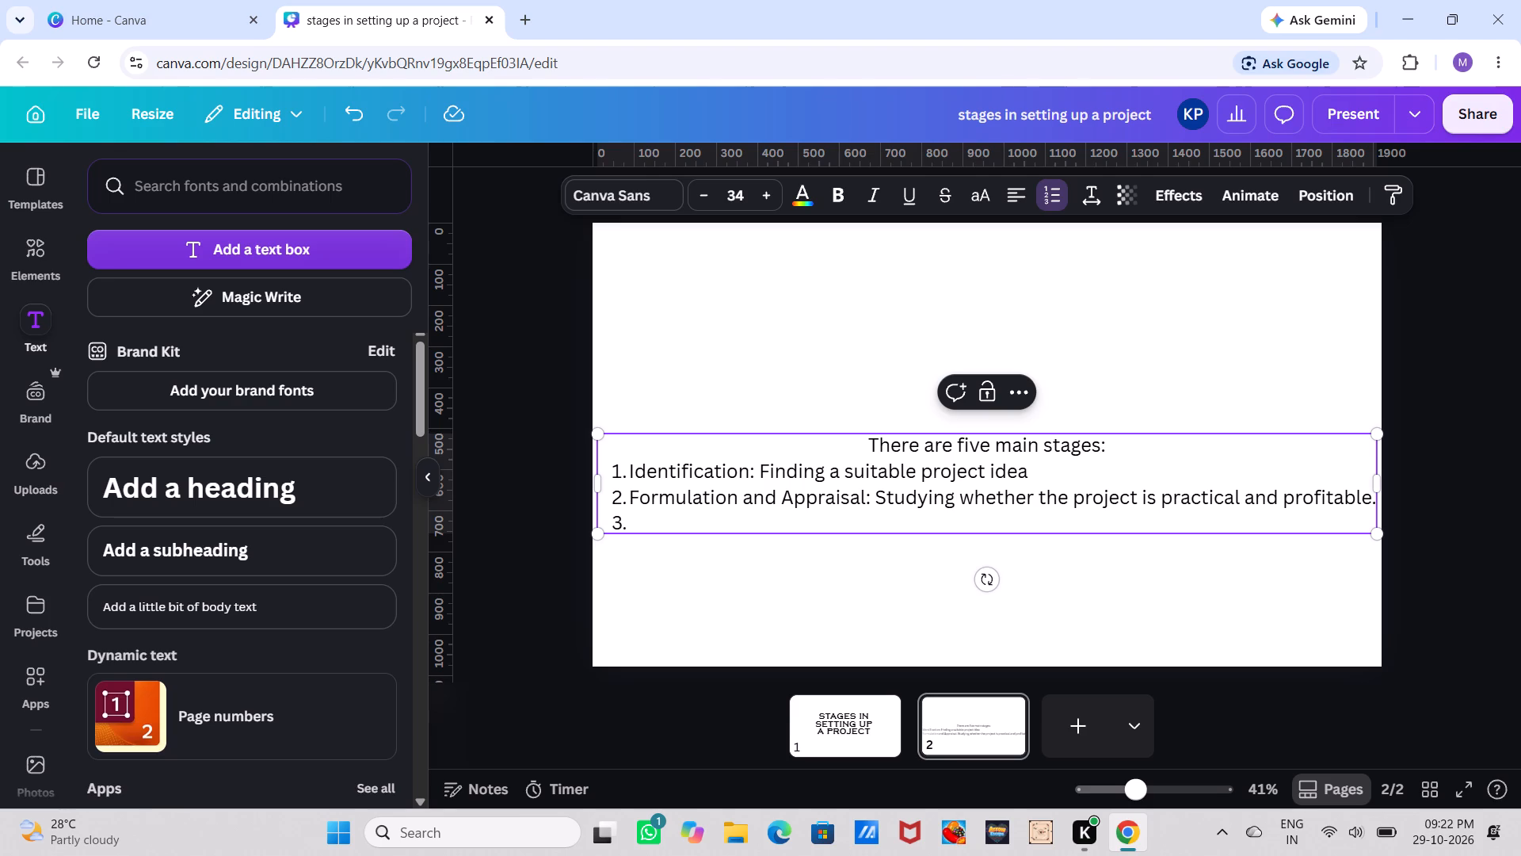
text(Selection)
text(: Chos)
key(BackSpace)
text(osing the best project)
key(Return)
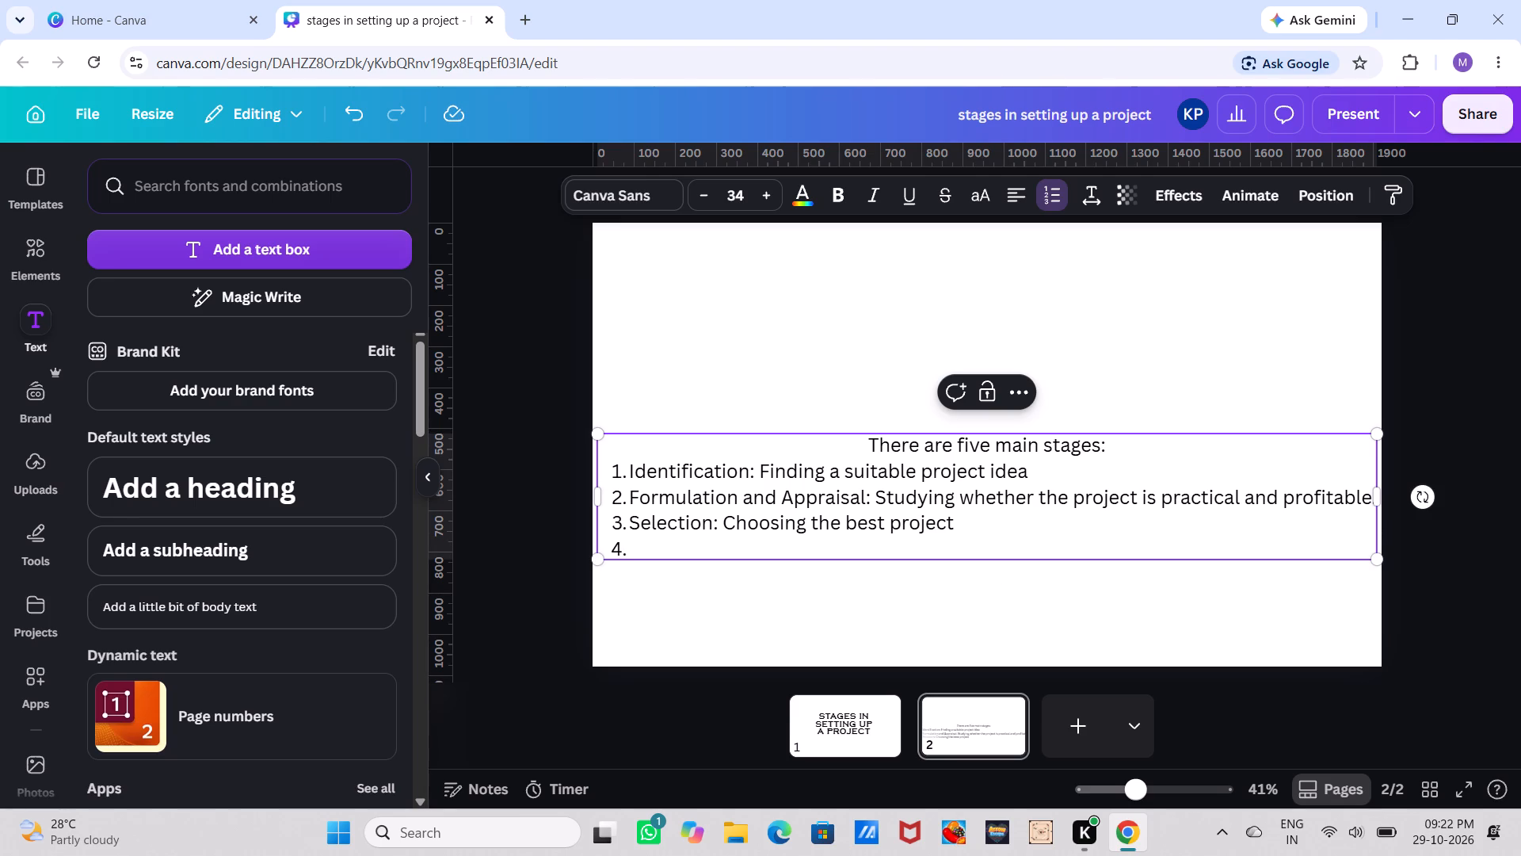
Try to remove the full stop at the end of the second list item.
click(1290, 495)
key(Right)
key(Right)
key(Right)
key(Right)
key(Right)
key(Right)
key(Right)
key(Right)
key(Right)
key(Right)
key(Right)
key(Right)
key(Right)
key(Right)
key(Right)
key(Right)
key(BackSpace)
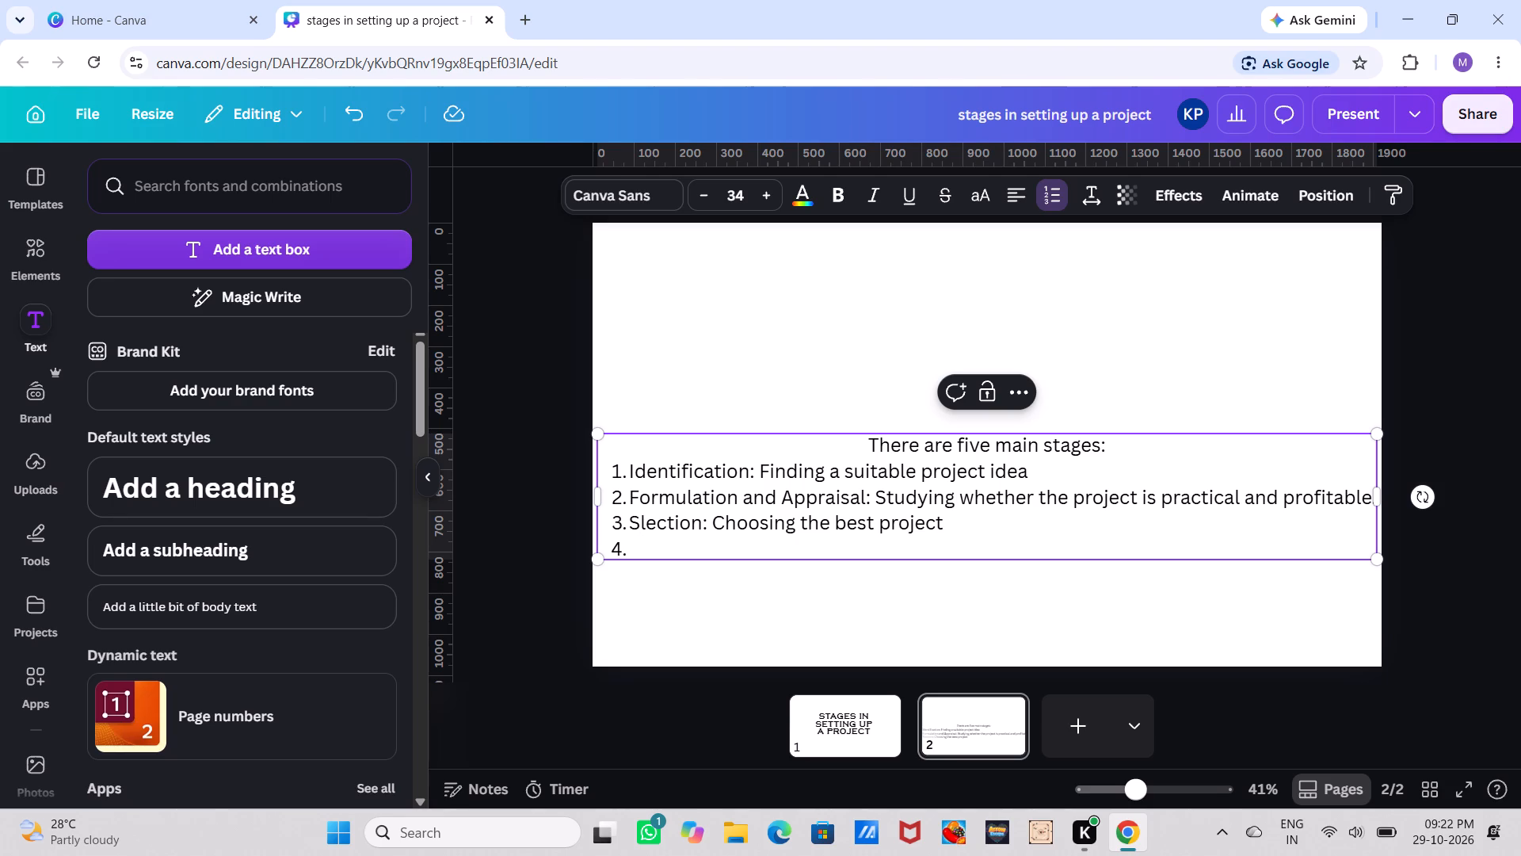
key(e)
Remove the full stop after "profitable" at the end of the second list item.
key(Up)
key(Right)
key(Right)
key(Right)
key(Right)
key(Right)
key(Right)
key(Right)
key(Right)
key(Right)
key(Right)
key(Right)
key(Right)
key(Right)
key(Right)
key(Right)
key(Right)
key(Right)
key(Right)
key(Right)
key(Right)
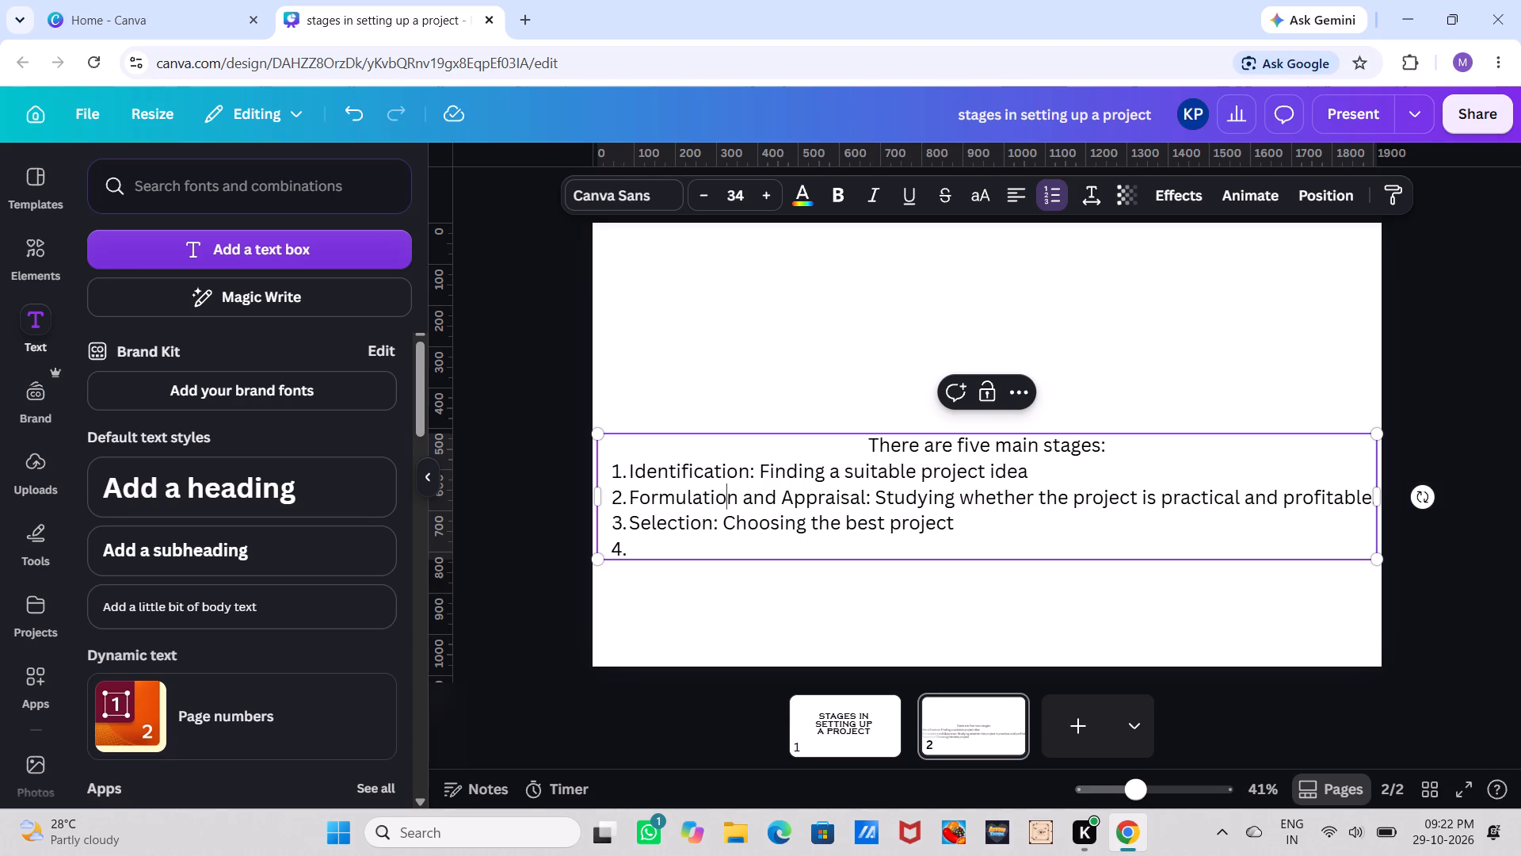
key(Right)
key(Right)
key(Right)
key(Right)
key(Right)
key(Right)
key(Right)
key(Right)
key(Right)
key(Right)
key(Right)
key(Right)
key(Right)
key(Right)
key(Right)
key(Right)
key(Right)
key(Right)
key(Right)
key(Right)
key(Right)
key(Right)
key(Right)
key(Right)
key(Right)
key(Right)
key(Right)
key(Right)
key(Right)
key(Right)
key(Right)
key(Right)
key(BackSpace)
Fill in the fourth list item with "Implementation: Putting the project plan into action".
key(Down)
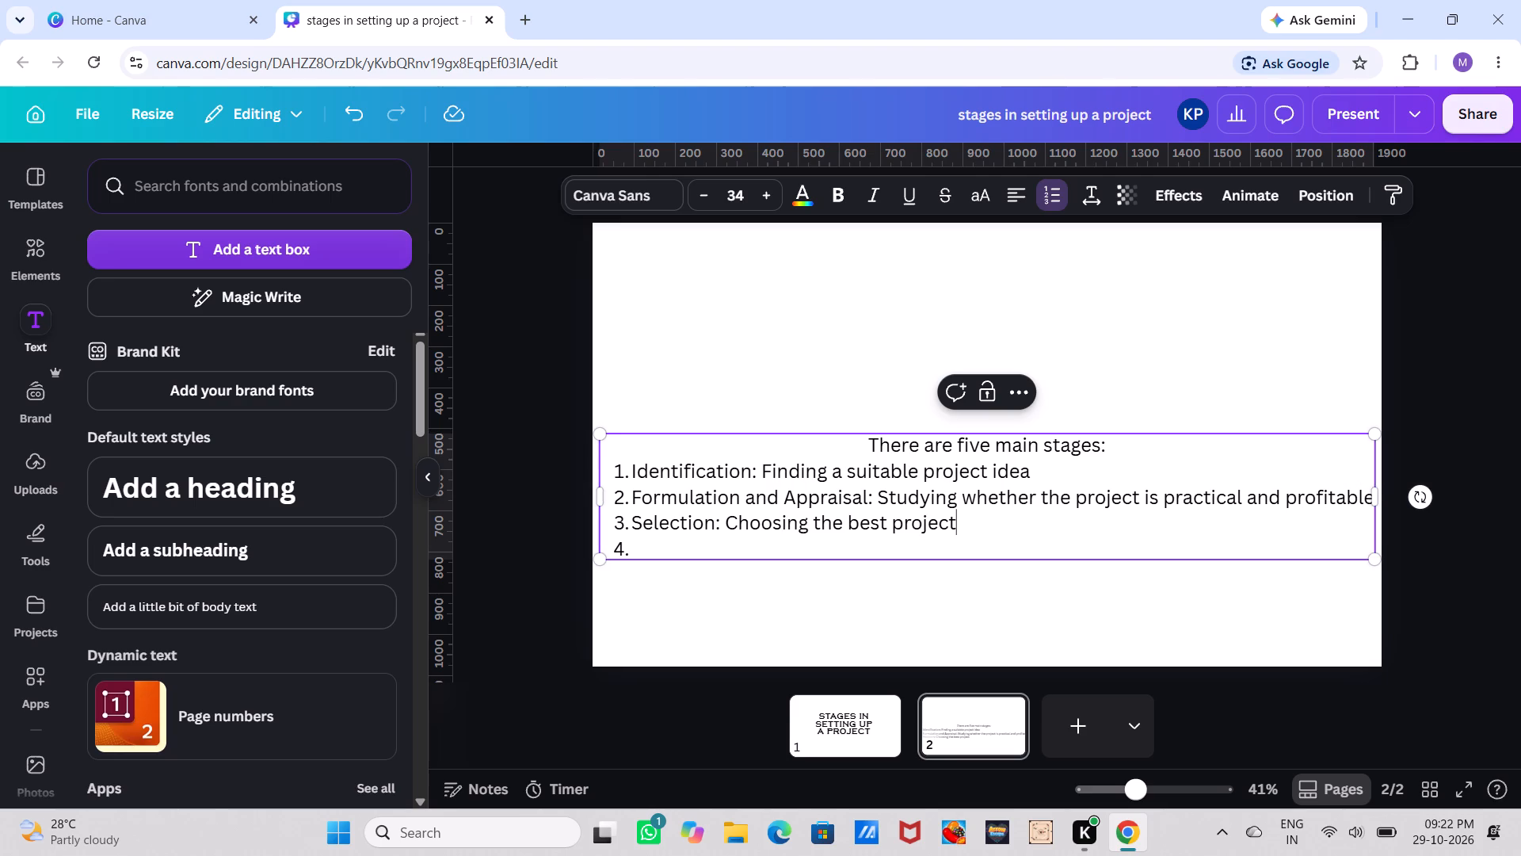
key(Down)
text(Imple)
text(mentation:)
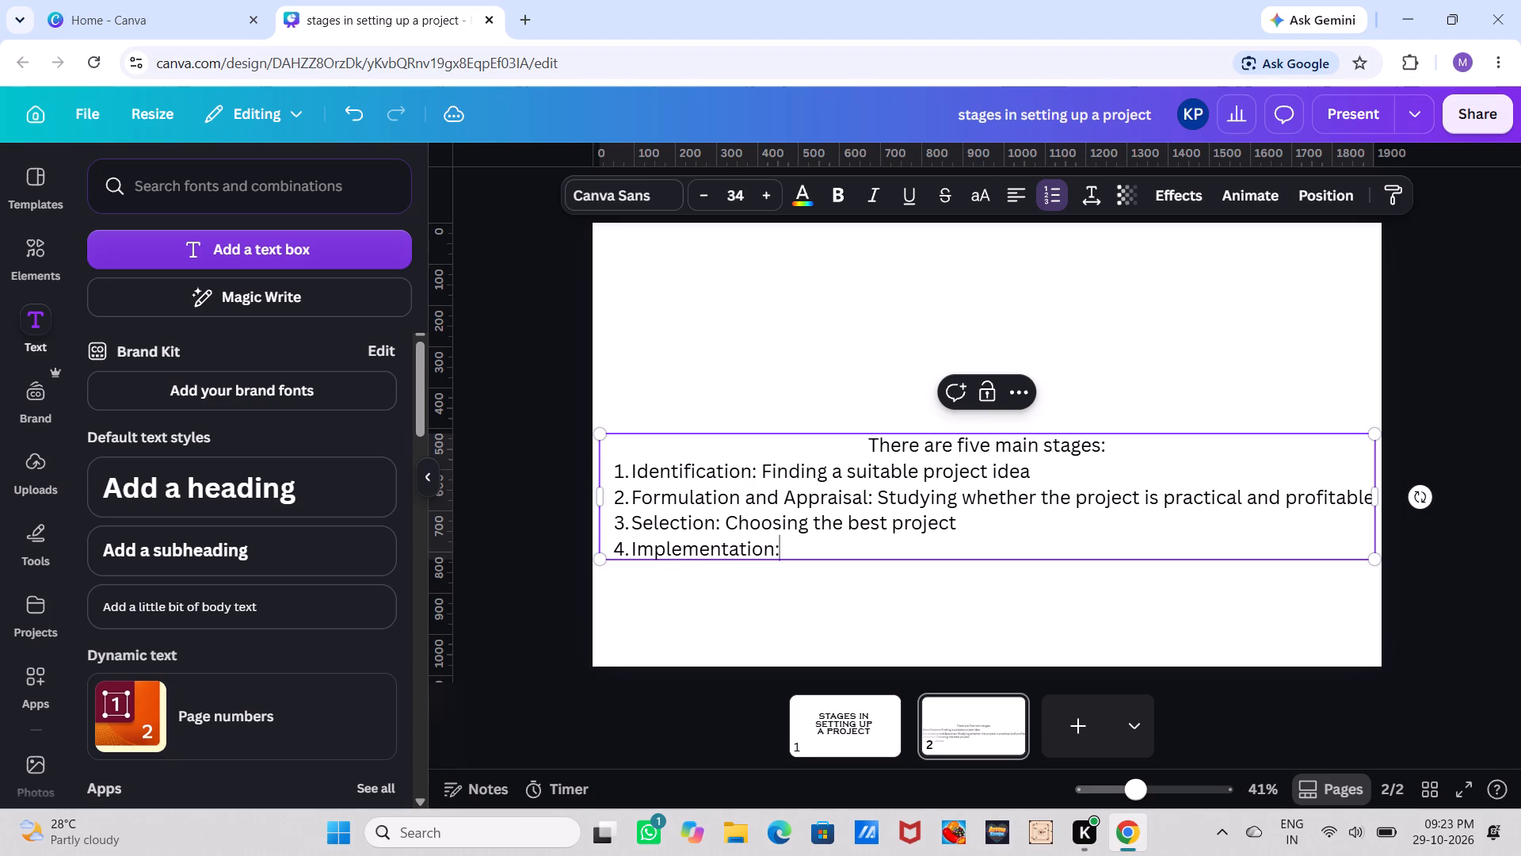
key(space)
text(Putting the project plan)
key(space)
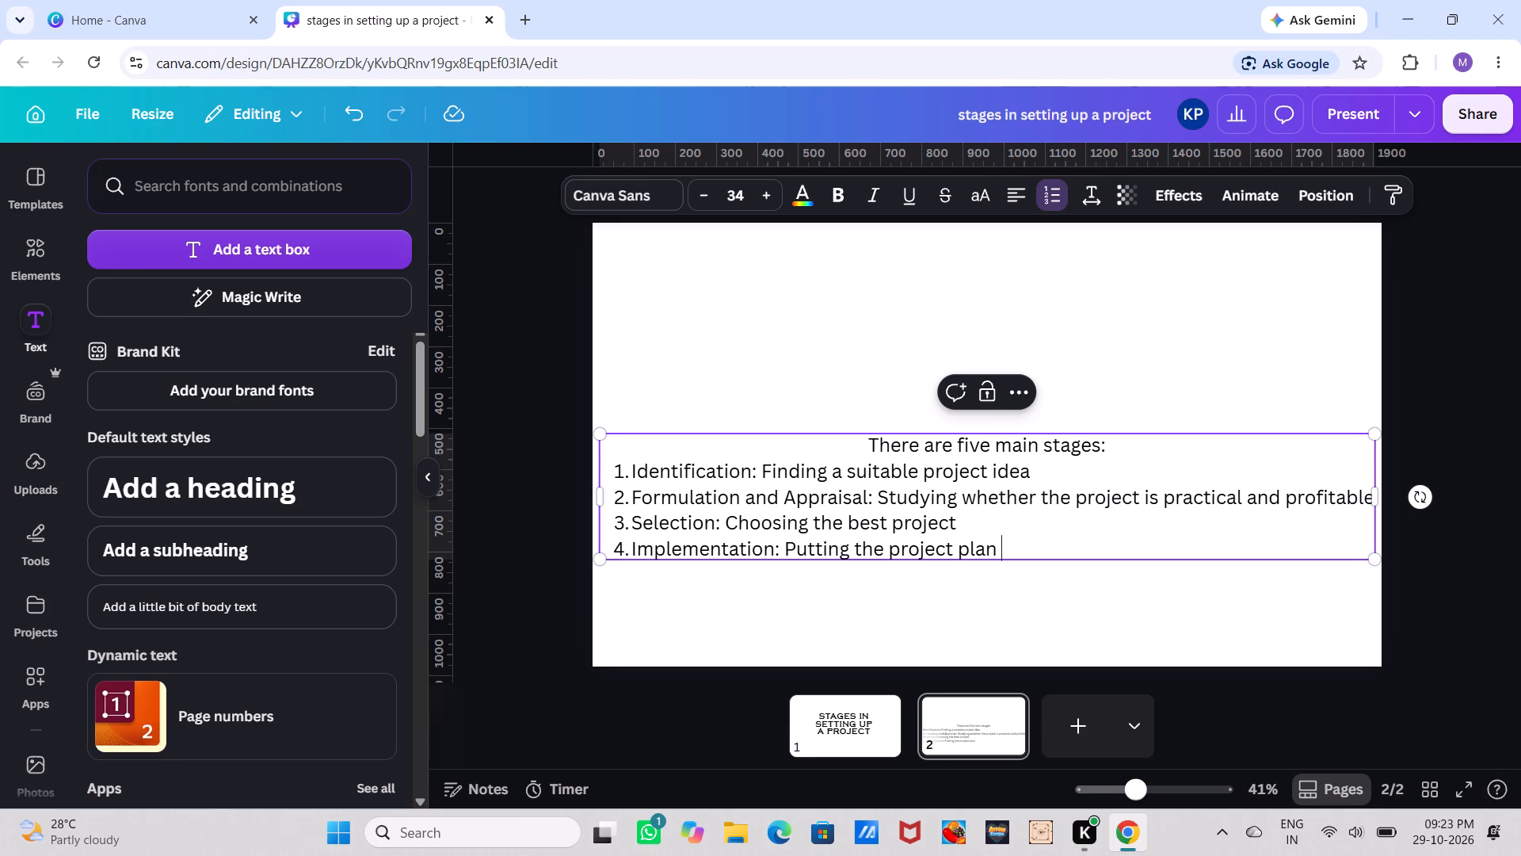
text(into action)
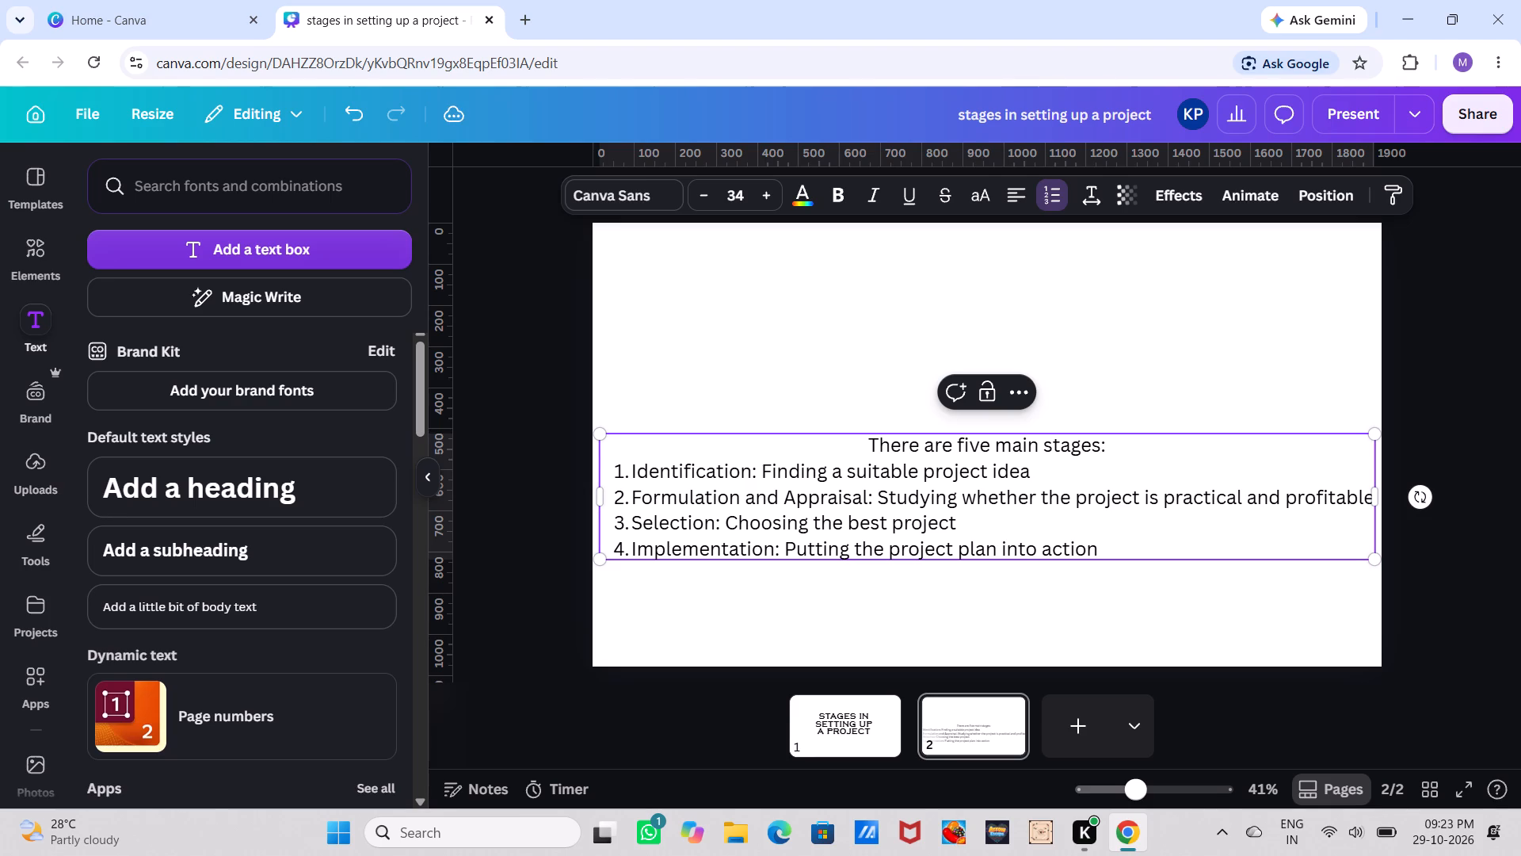
Add a fifth list item beginning "Review: Checking the projects progress and".
key(Return)
text(Review)
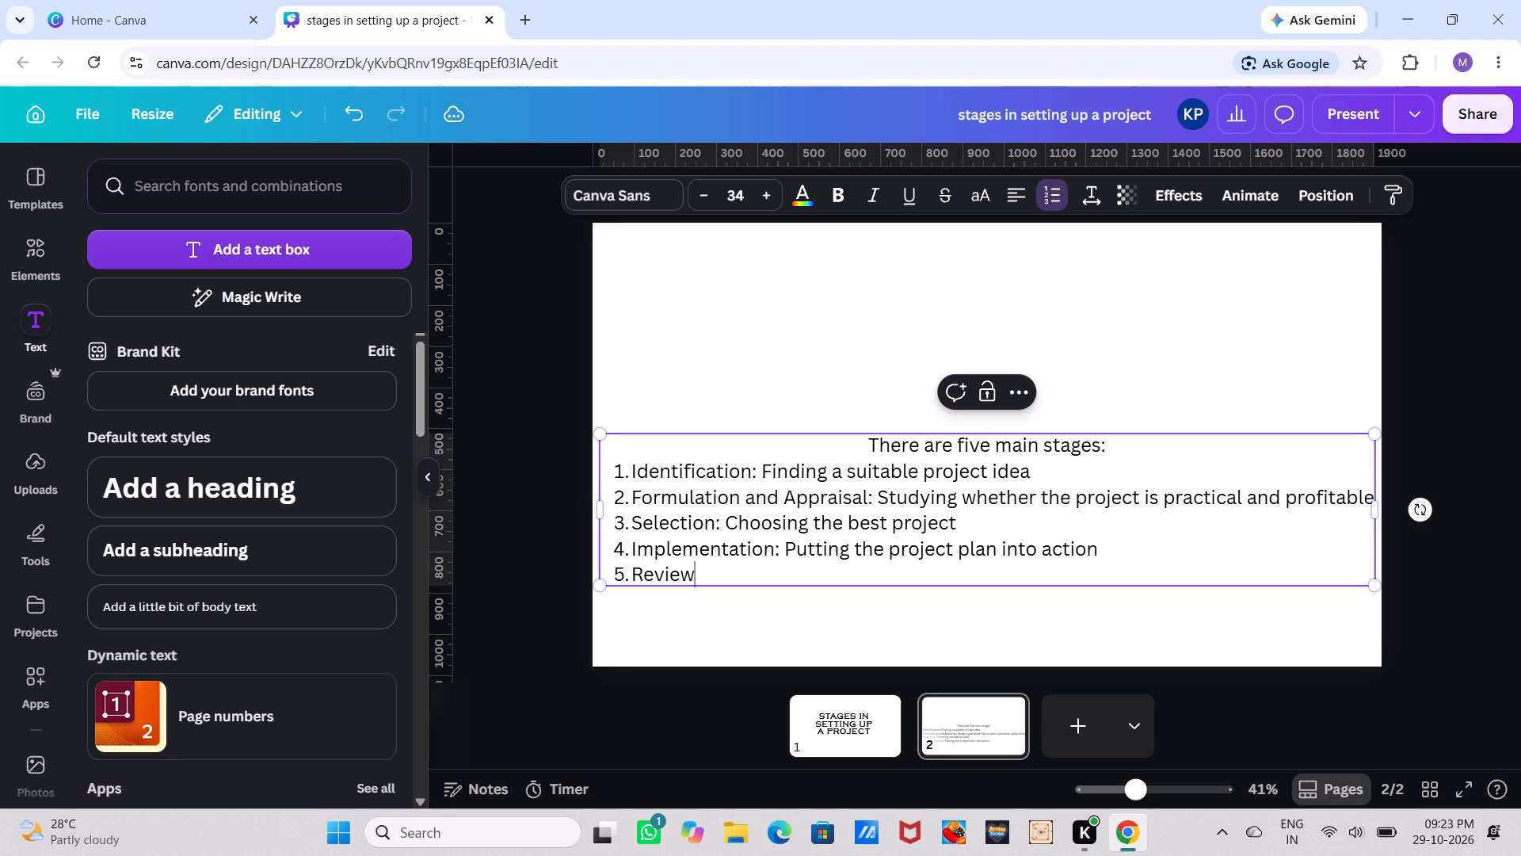
text(: Checking)
key(space)
text(the projects progresss)
key(BackSpace)
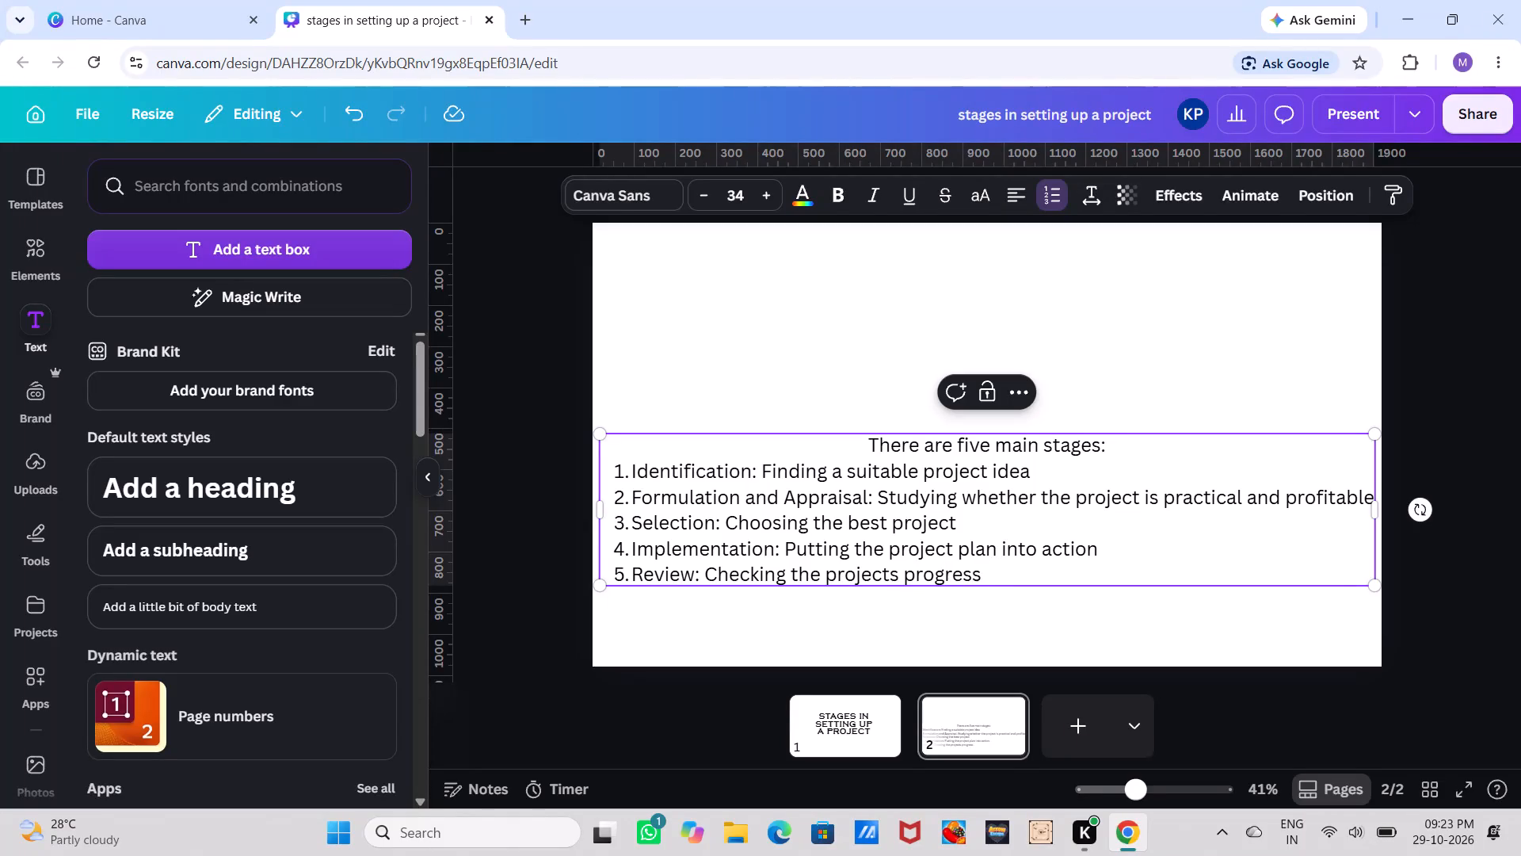
key(space)
text(and)
key(space)
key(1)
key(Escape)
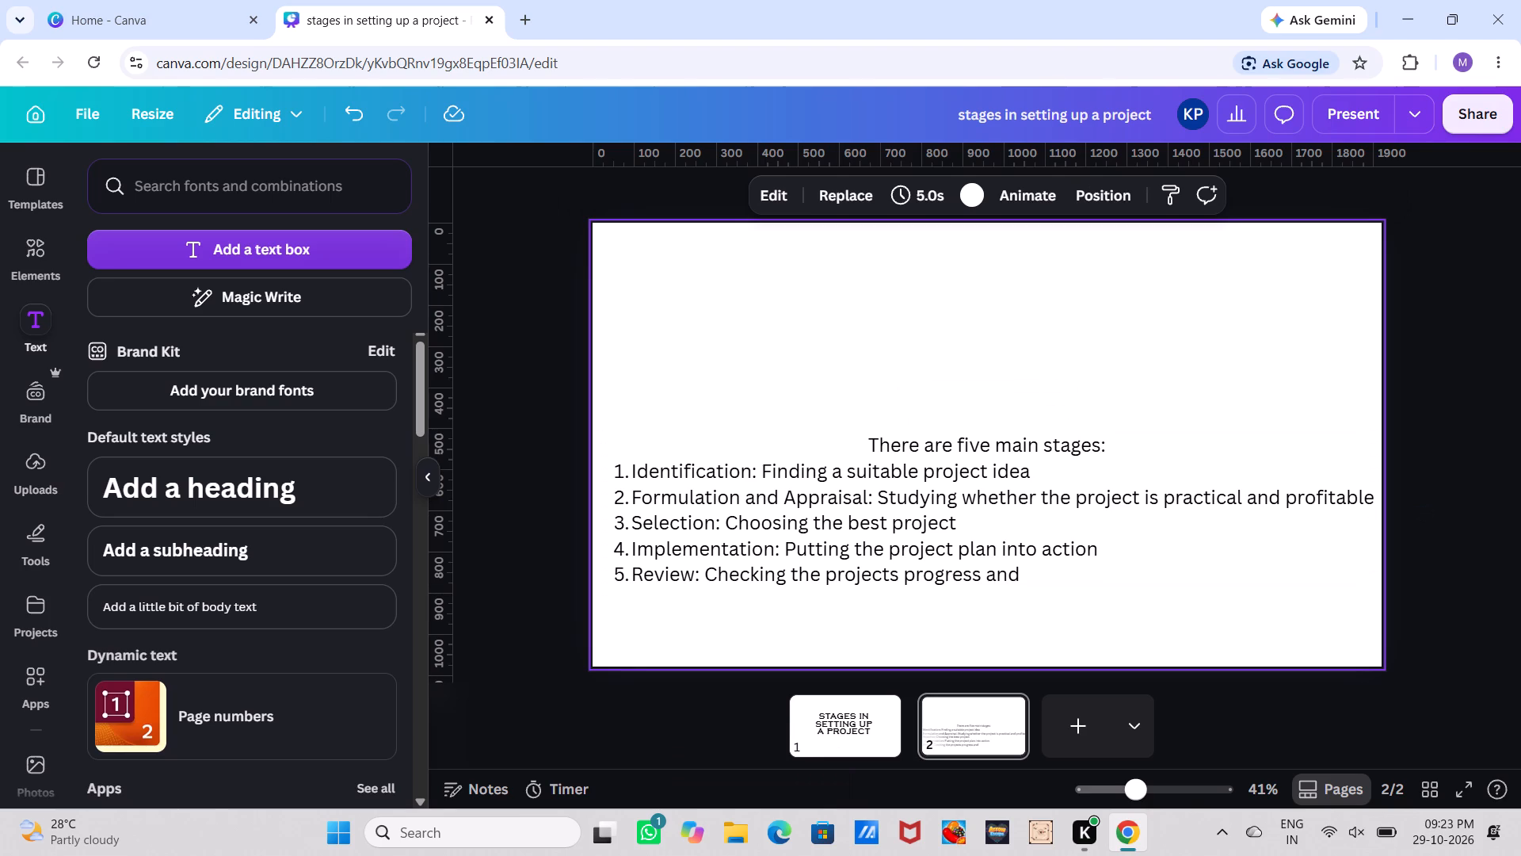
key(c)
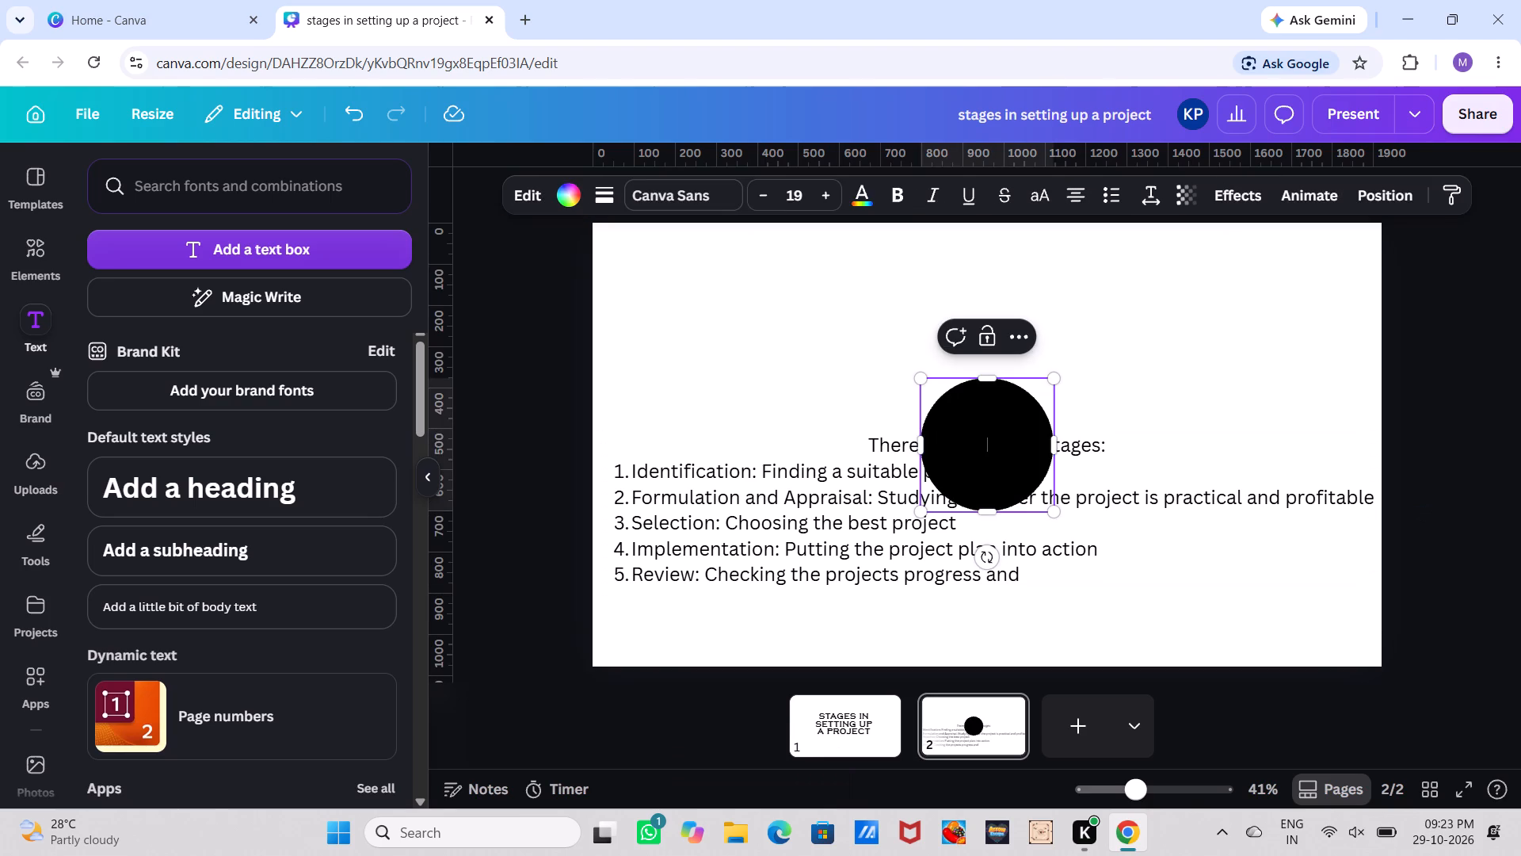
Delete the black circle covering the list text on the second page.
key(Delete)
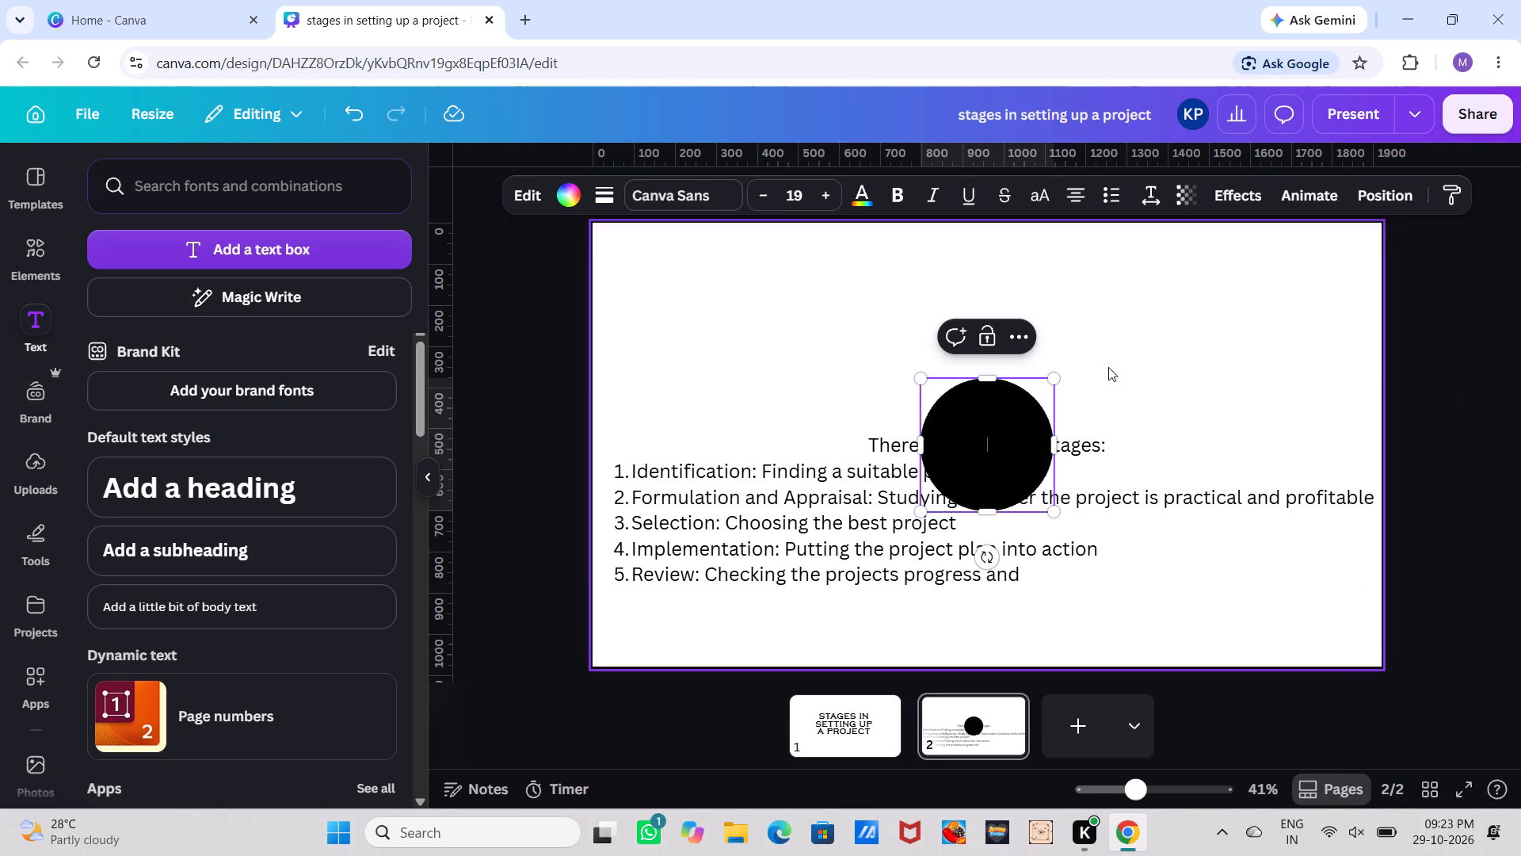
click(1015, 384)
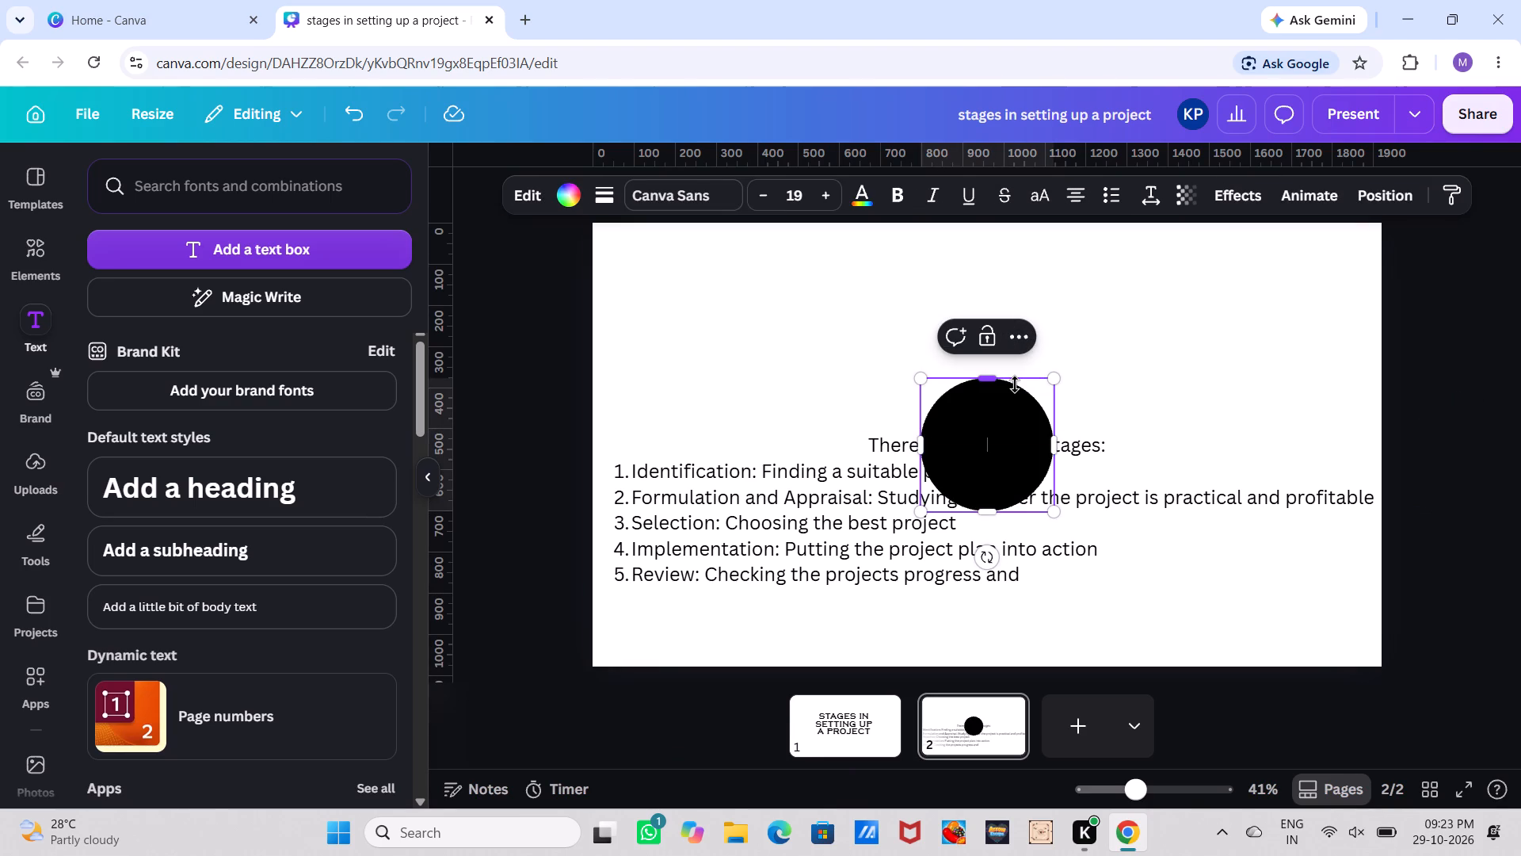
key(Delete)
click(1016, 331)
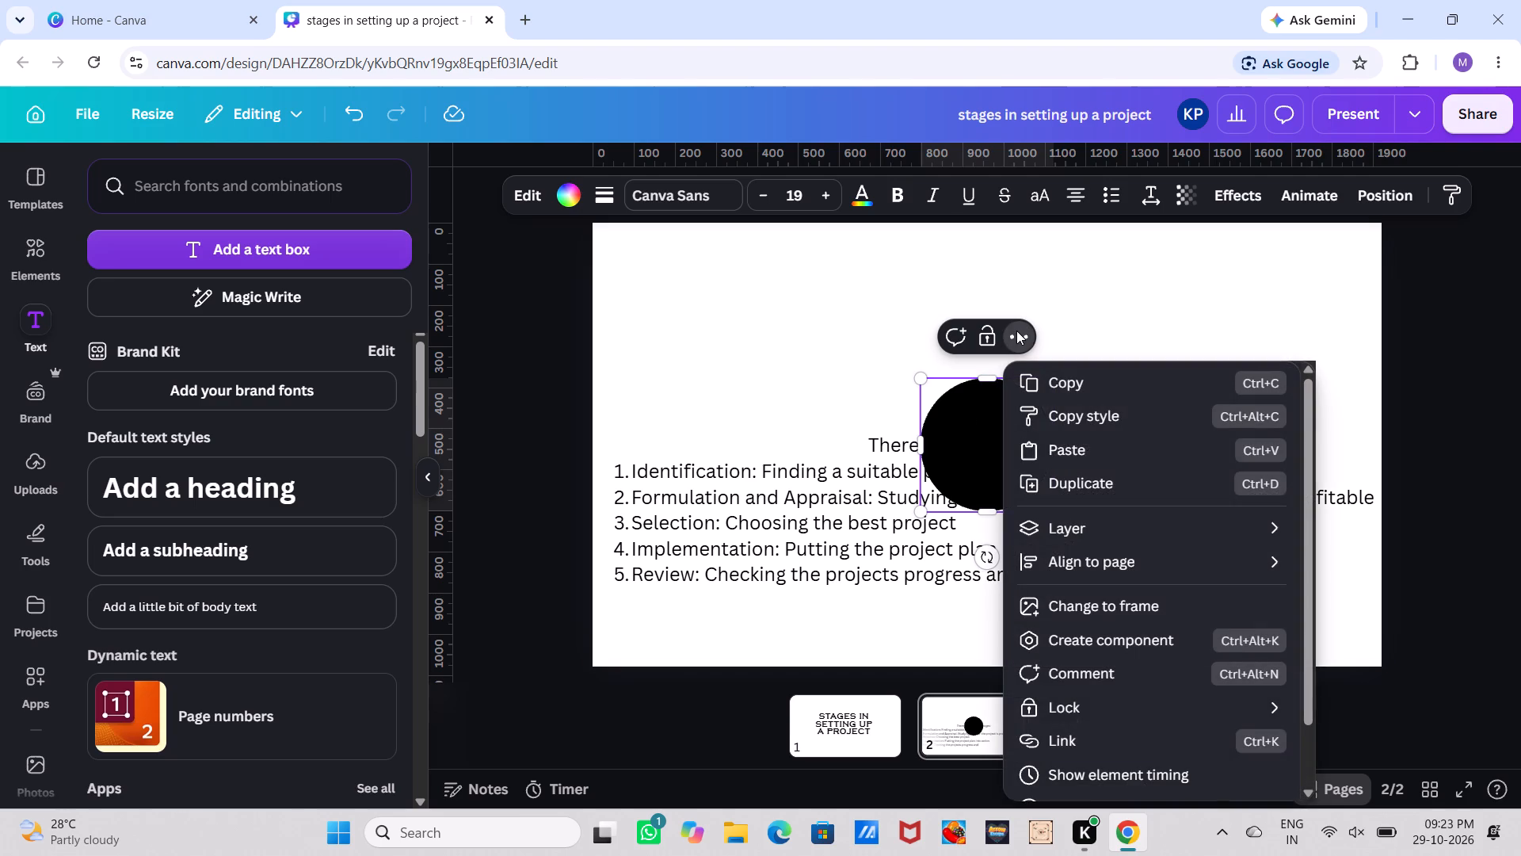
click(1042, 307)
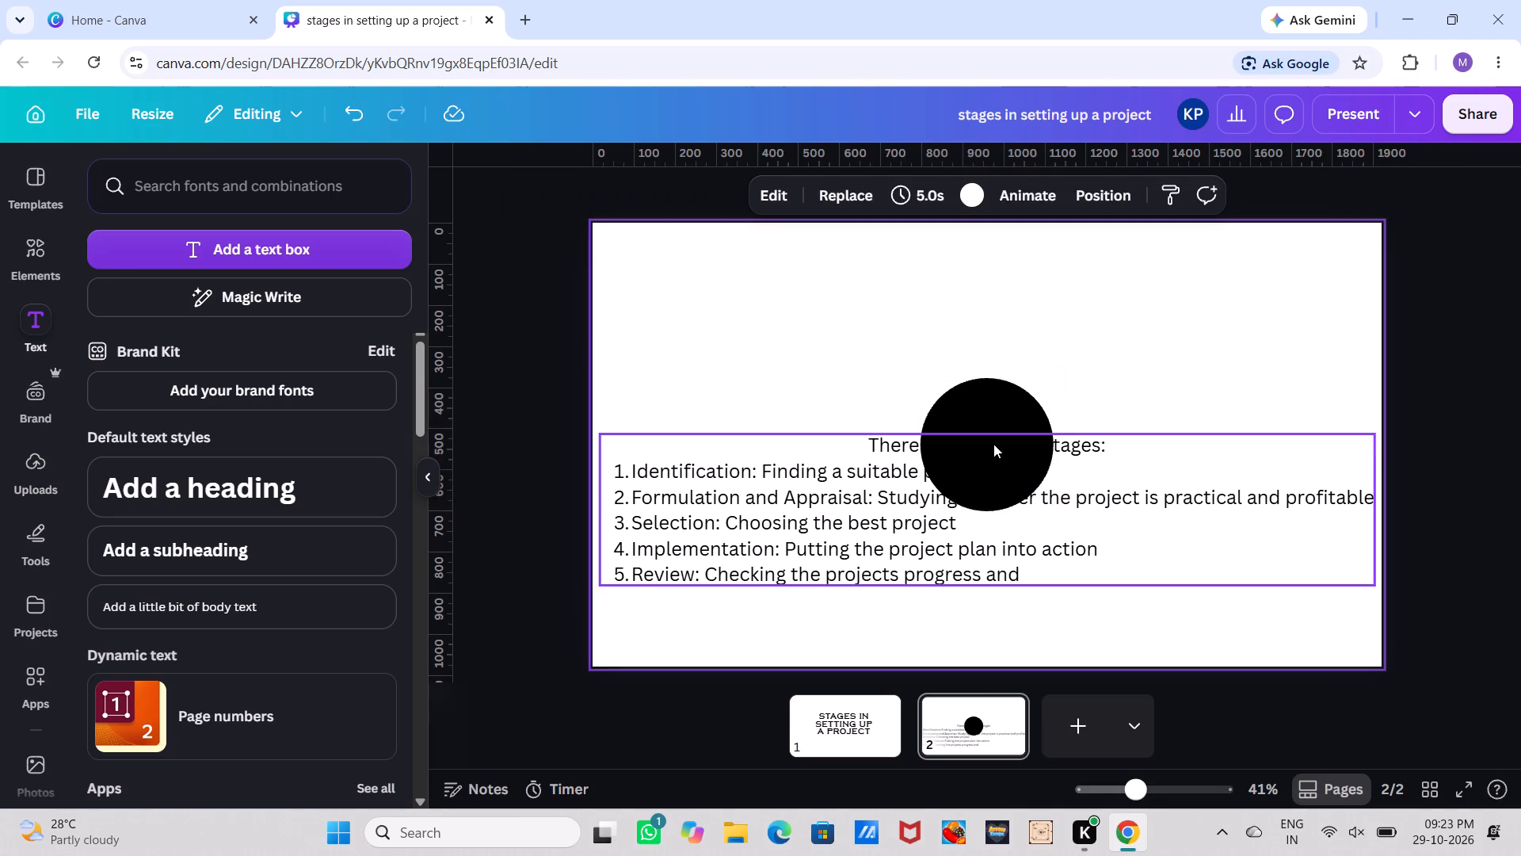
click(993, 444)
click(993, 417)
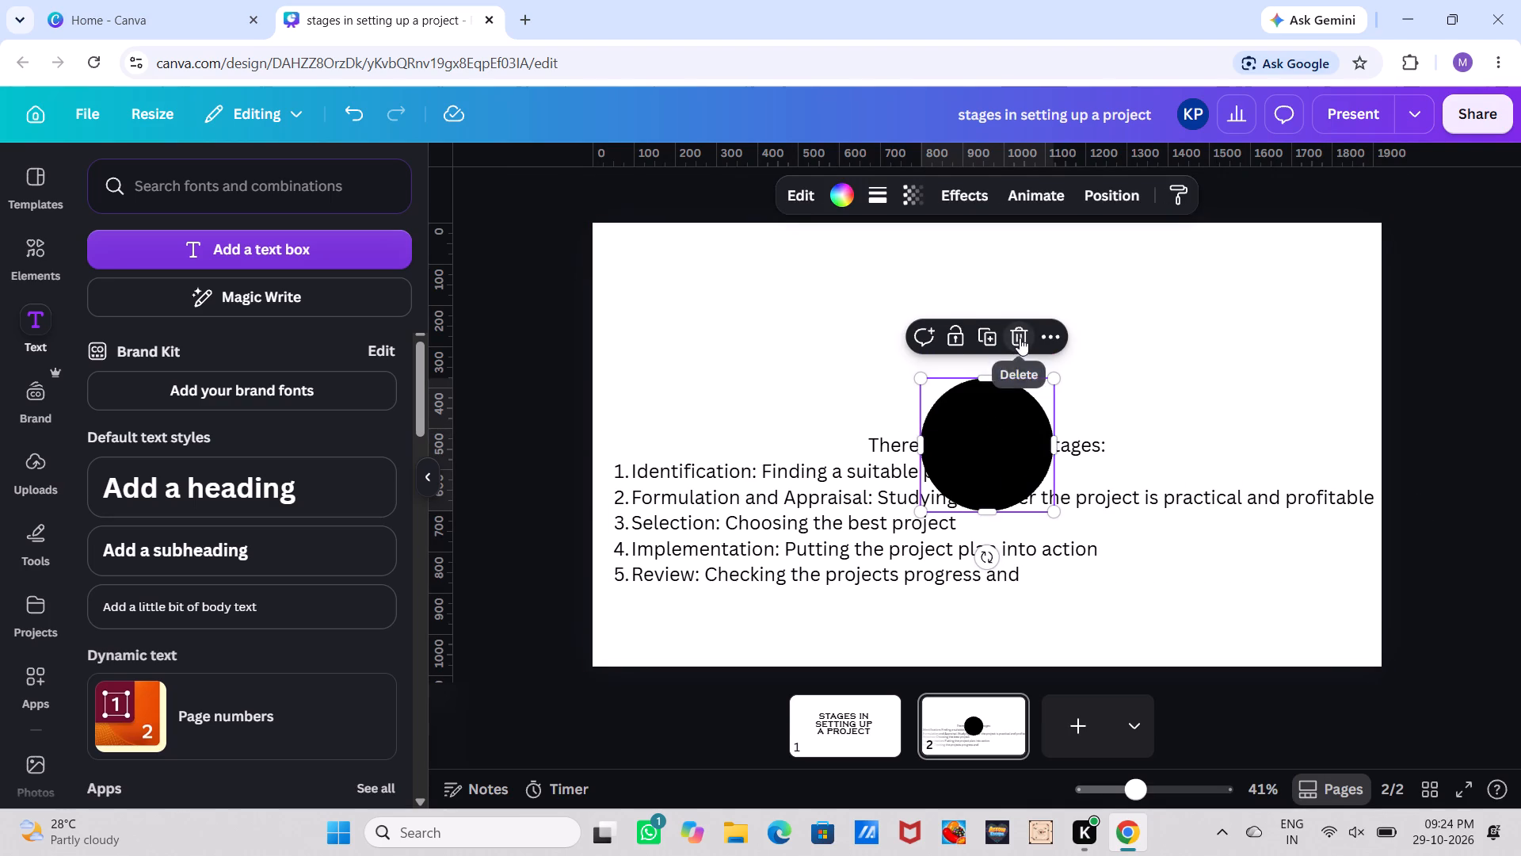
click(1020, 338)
Finish the fifth list item's description with "correcting mistakes".
click(1041, 570)
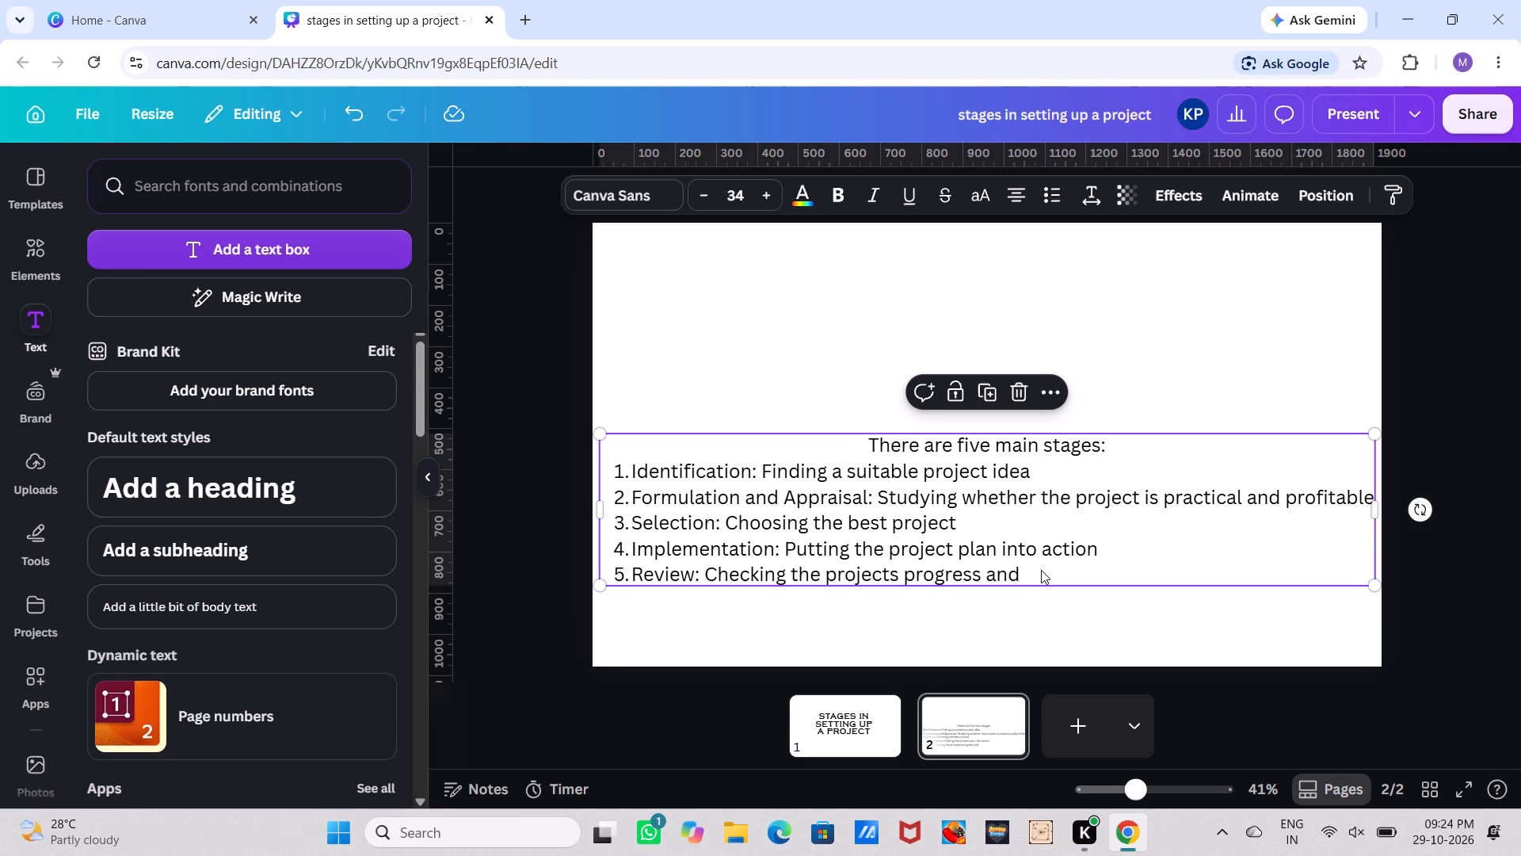
click(1041, 570)
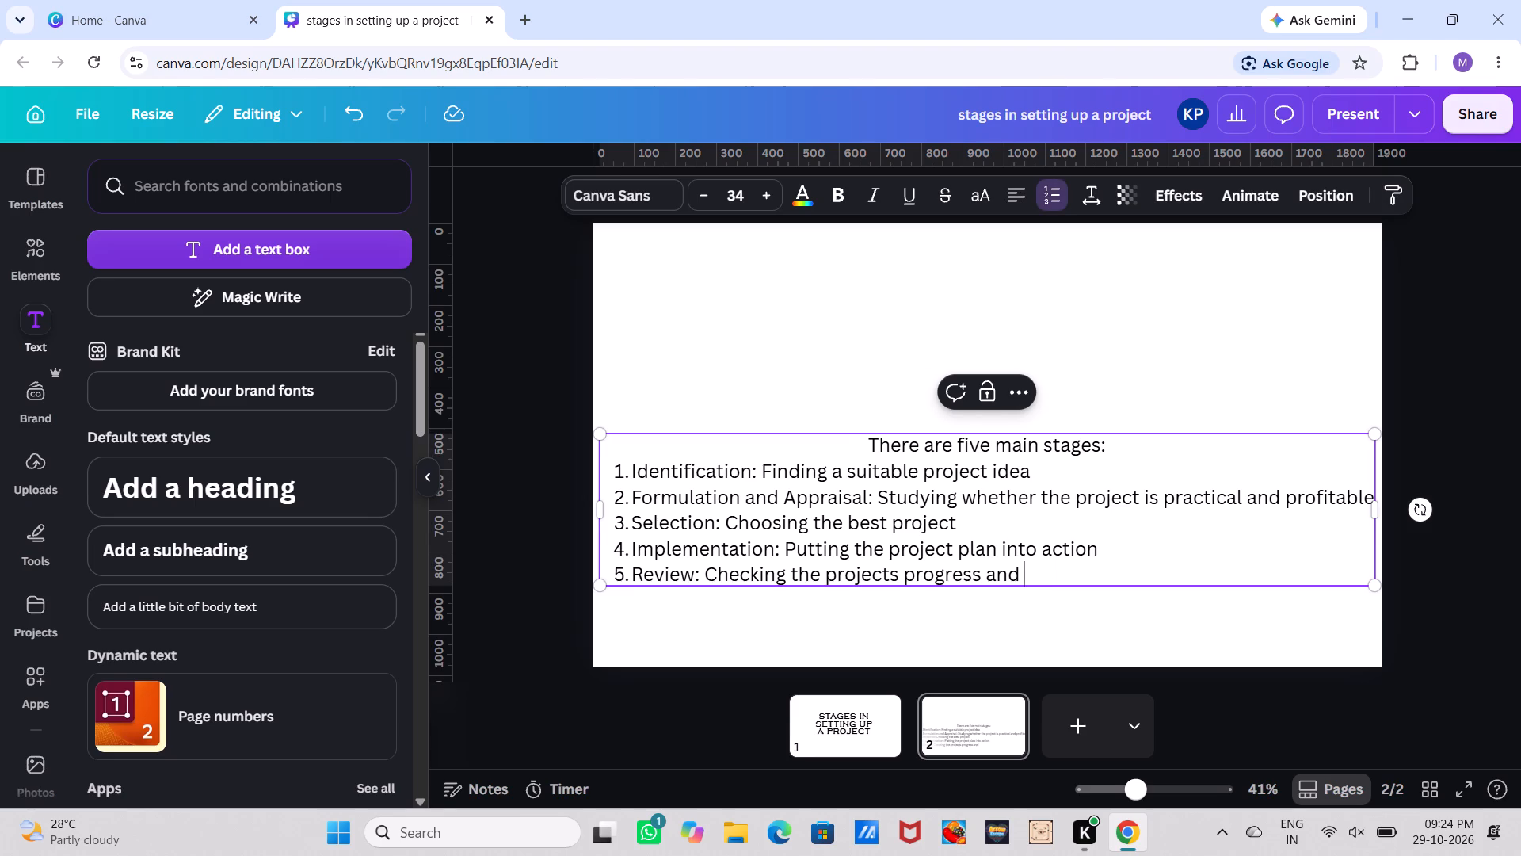
text(corre)
key(c)
text(tion)
key(space)
key(BackSpace)
key(BackSpace)
key(BackSpace)
text(ng)
key(space)
text(mistakes)
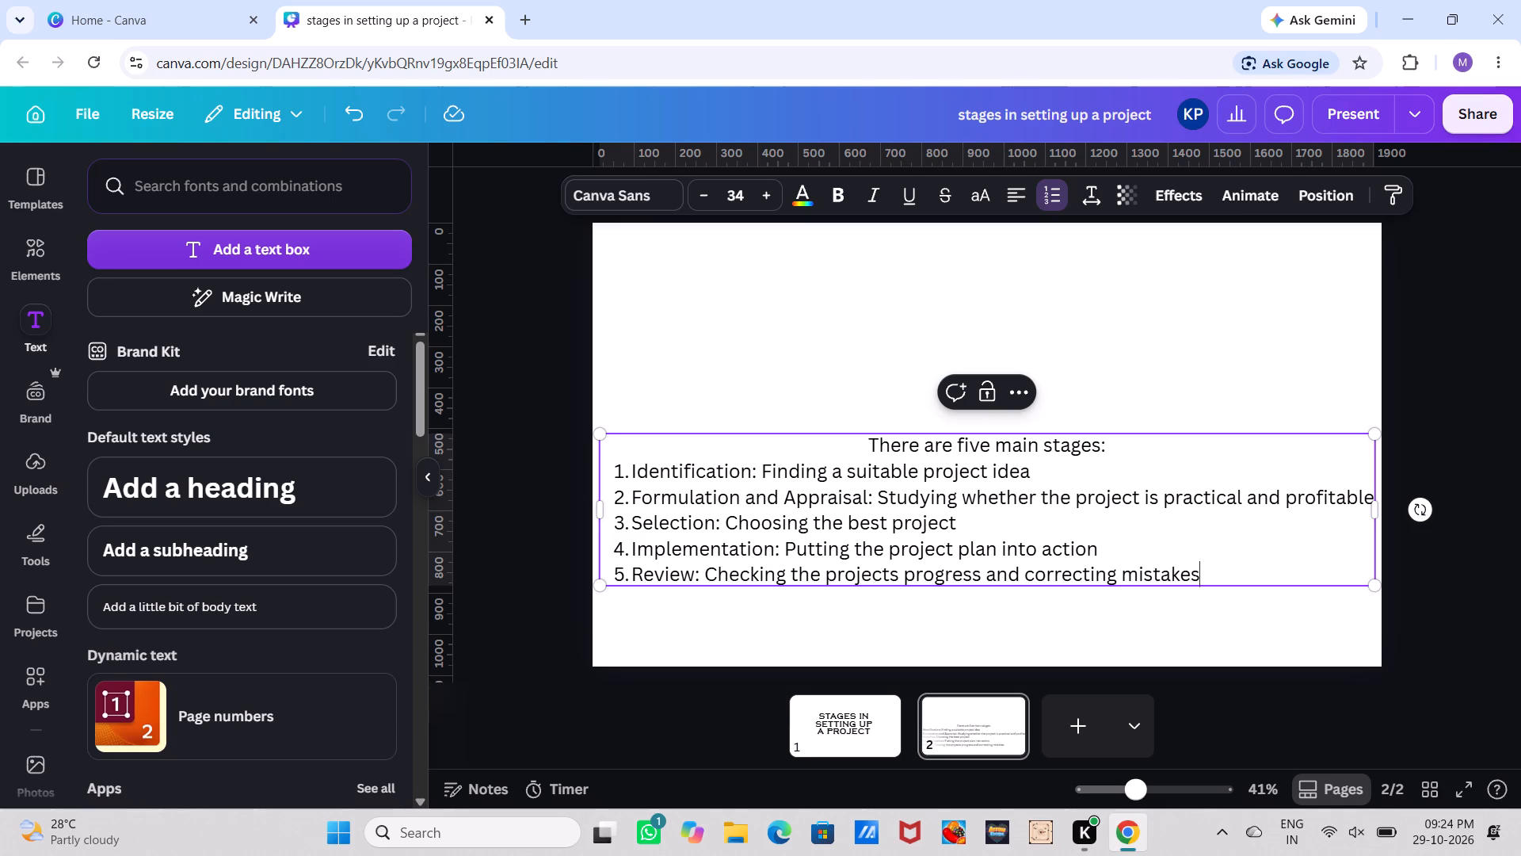
click(1045, 464)
Move the five-stage list text box up toward the middle of the second page.
key(period)
key(BackSpace)
click(1054, 635)
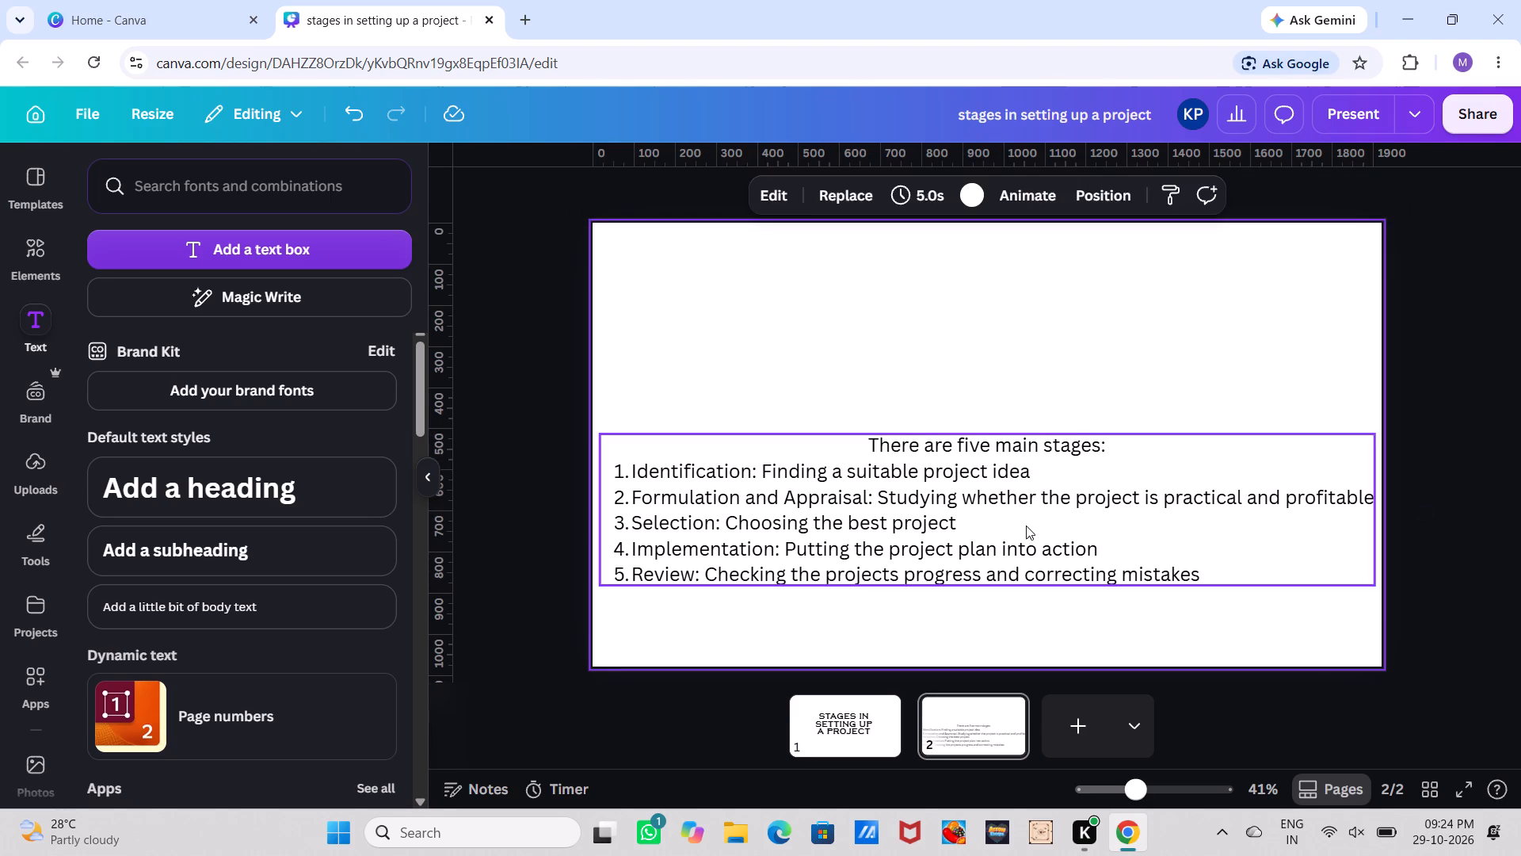
drag(1026, 525, 1021, 464)
click(1431, 637)
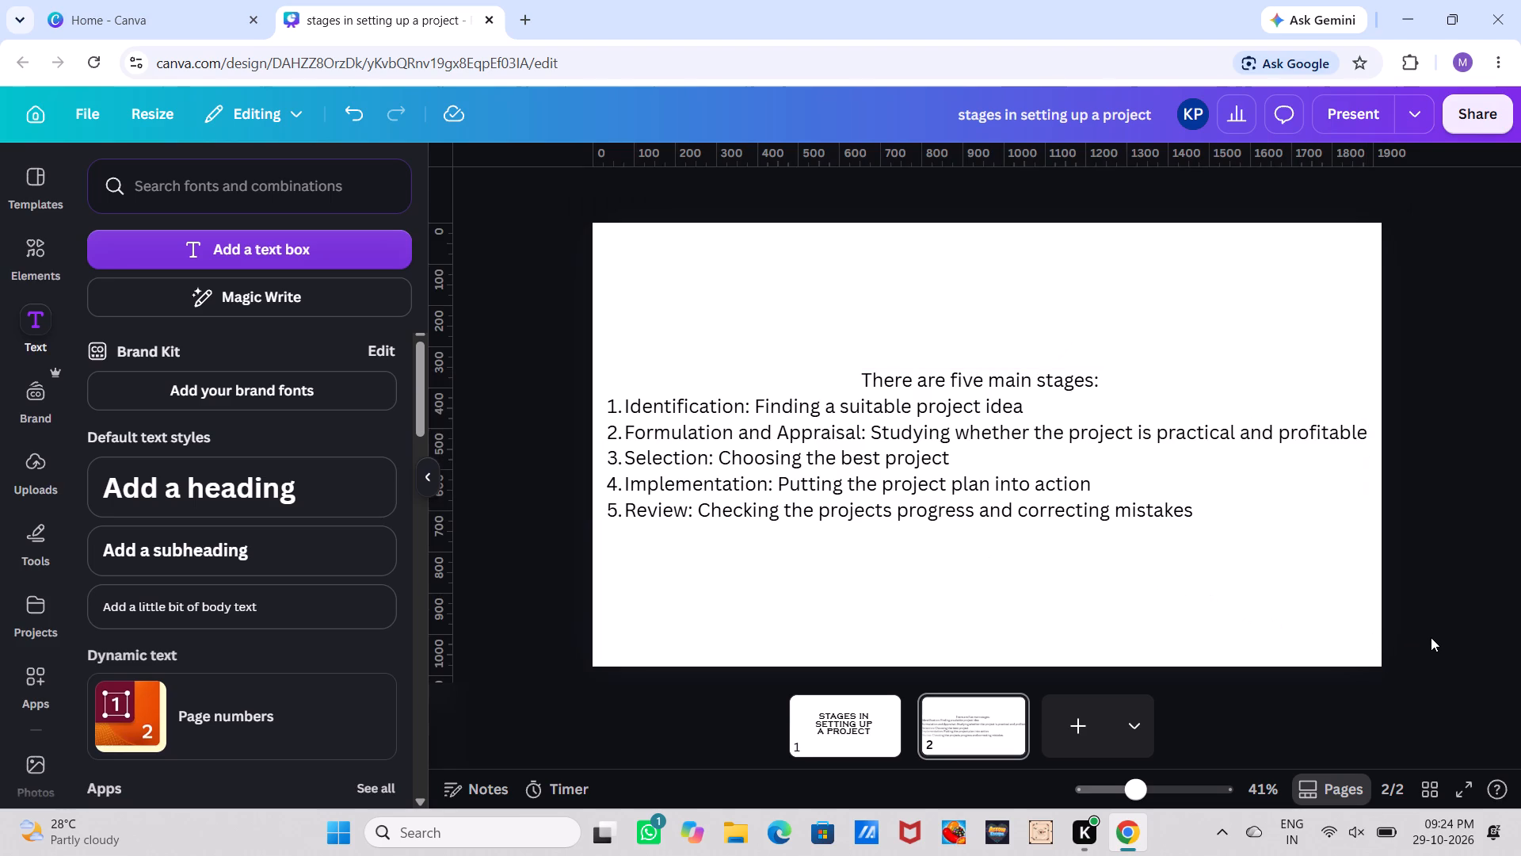
Add a blank third page with a subheading reading "Stage 1: Identification".
click(1070, 736)
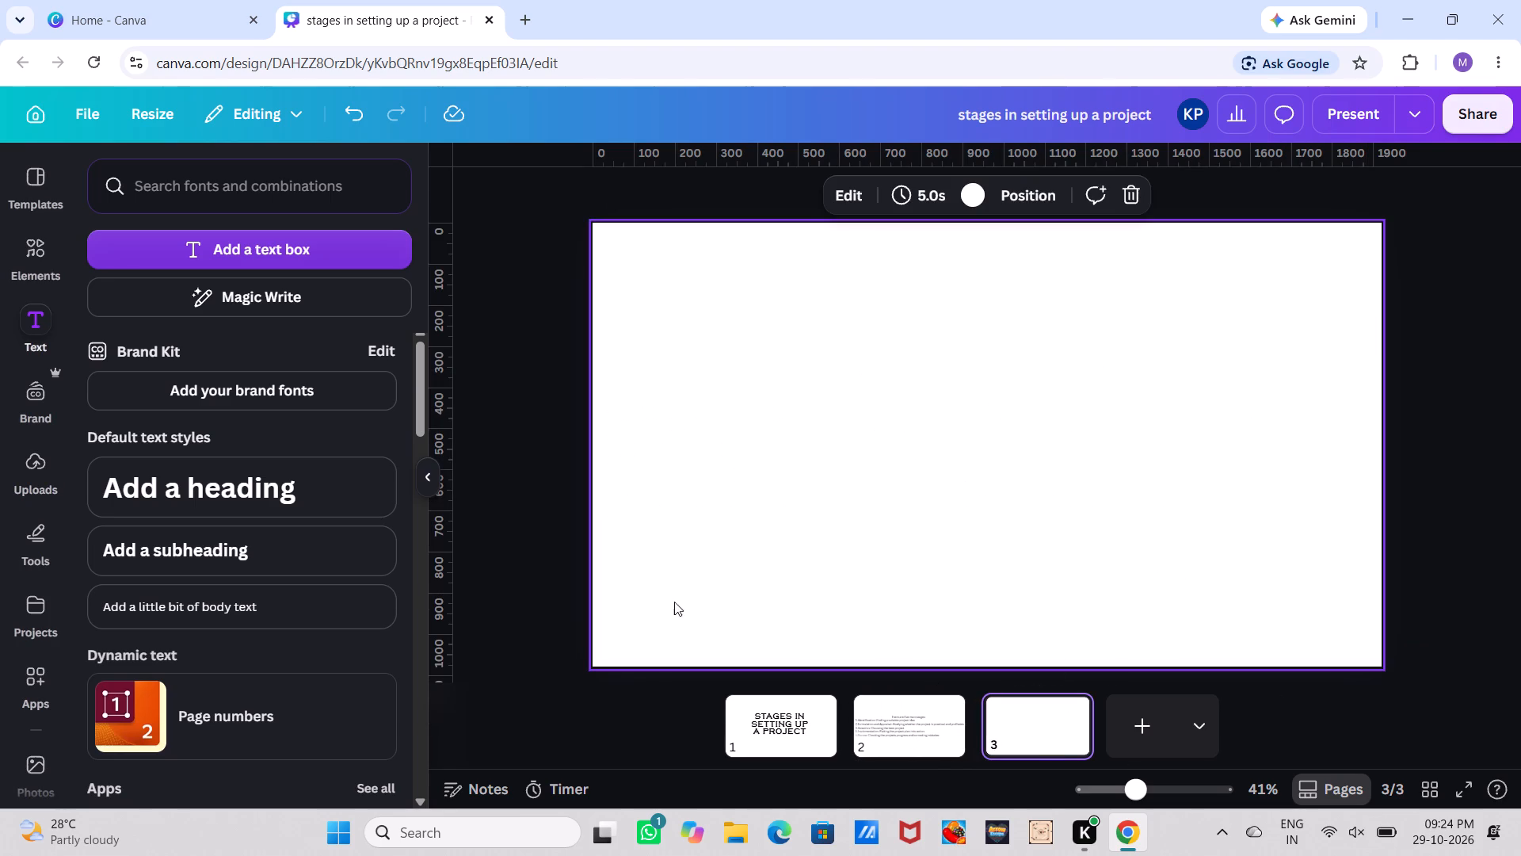
click(372, 547)
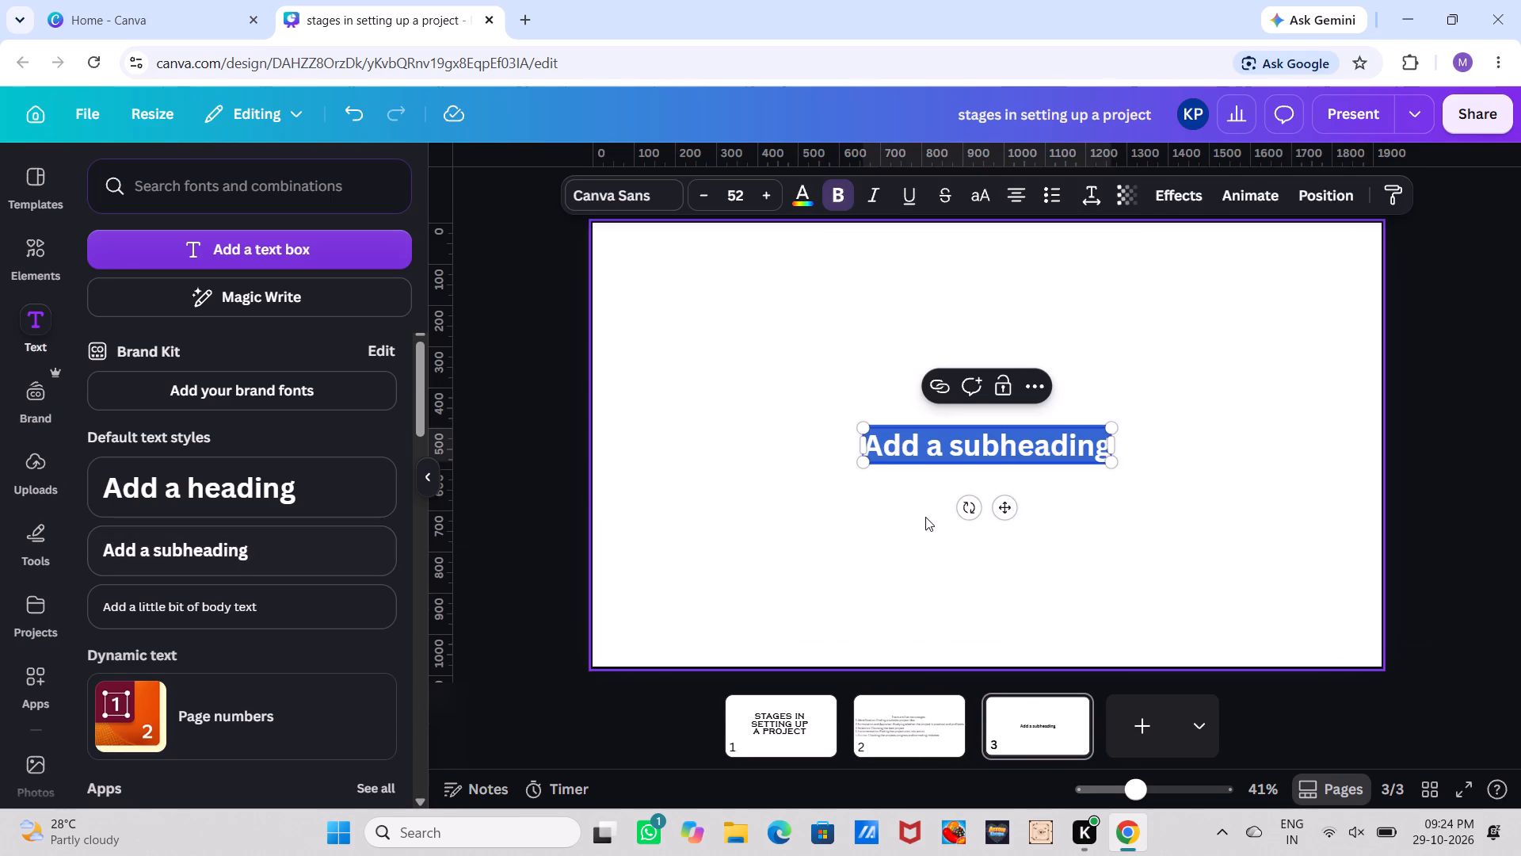
key(Delete)
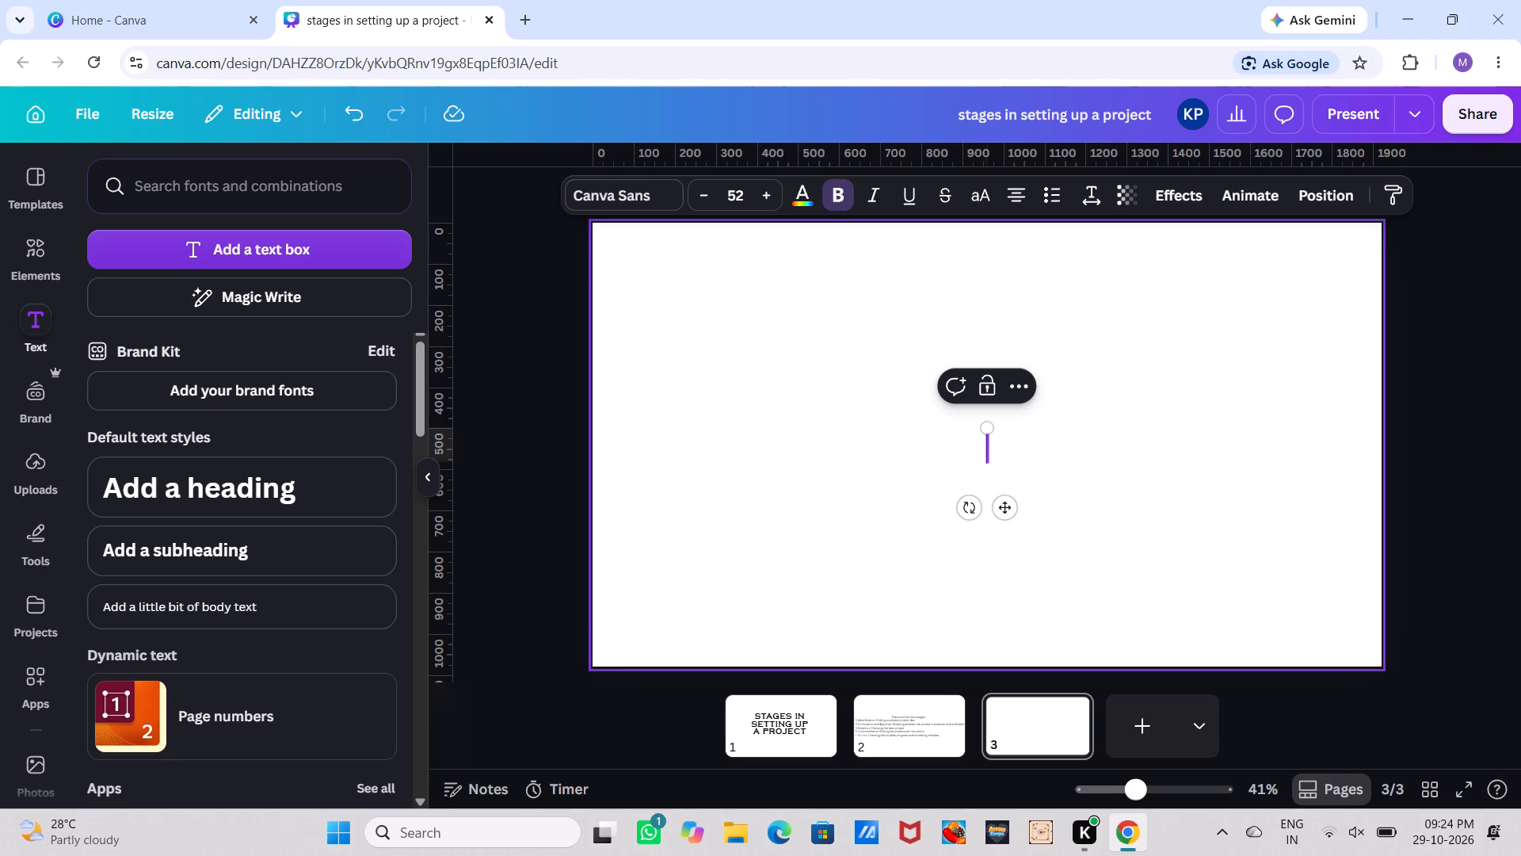
key(shift+s)
text(tage 1: Im)
key(BackSpace)
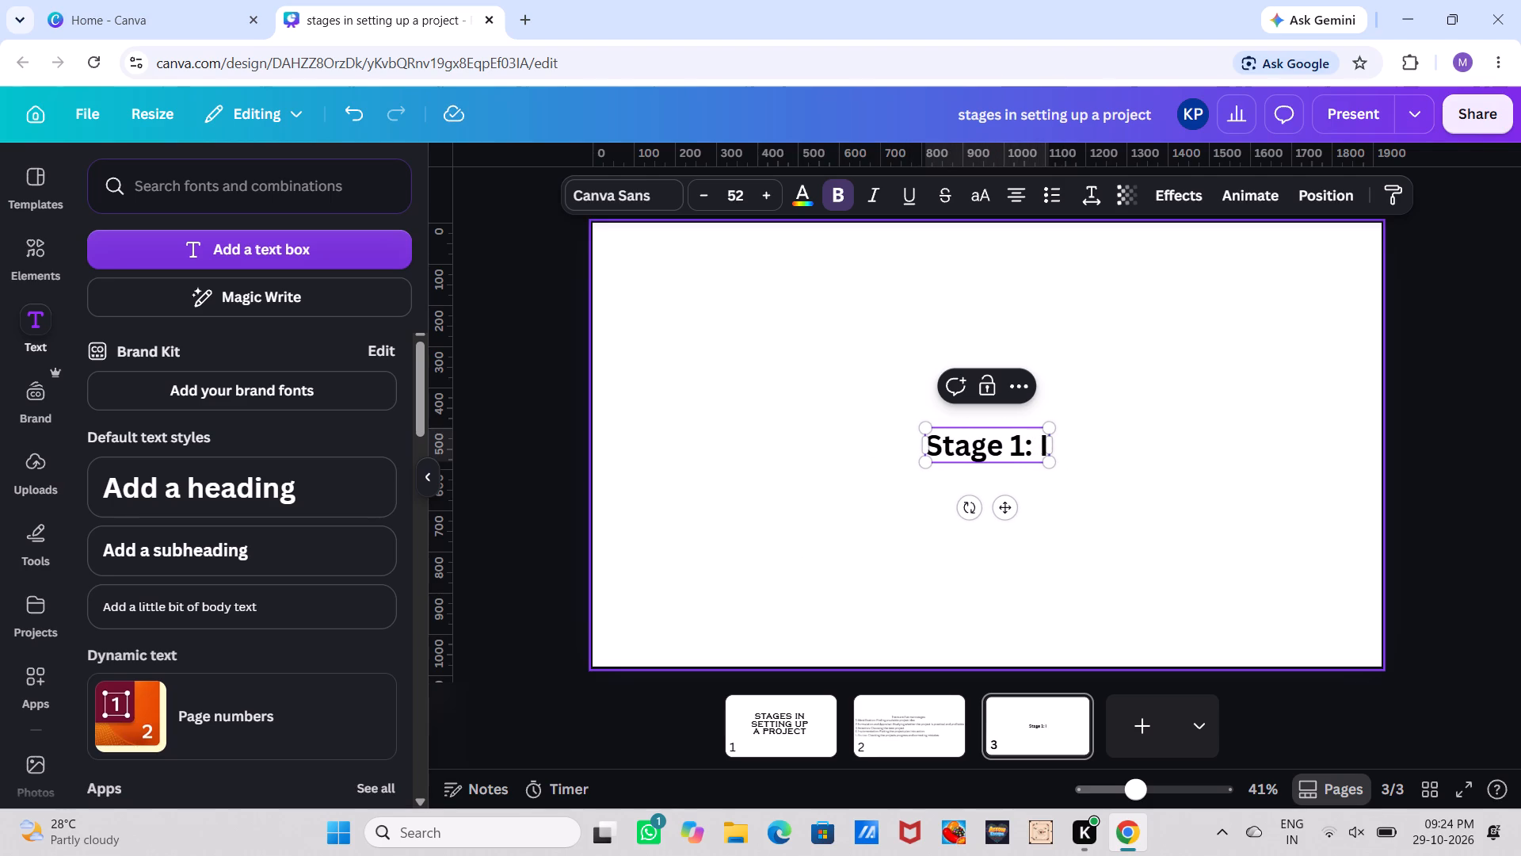
text(dentifi)
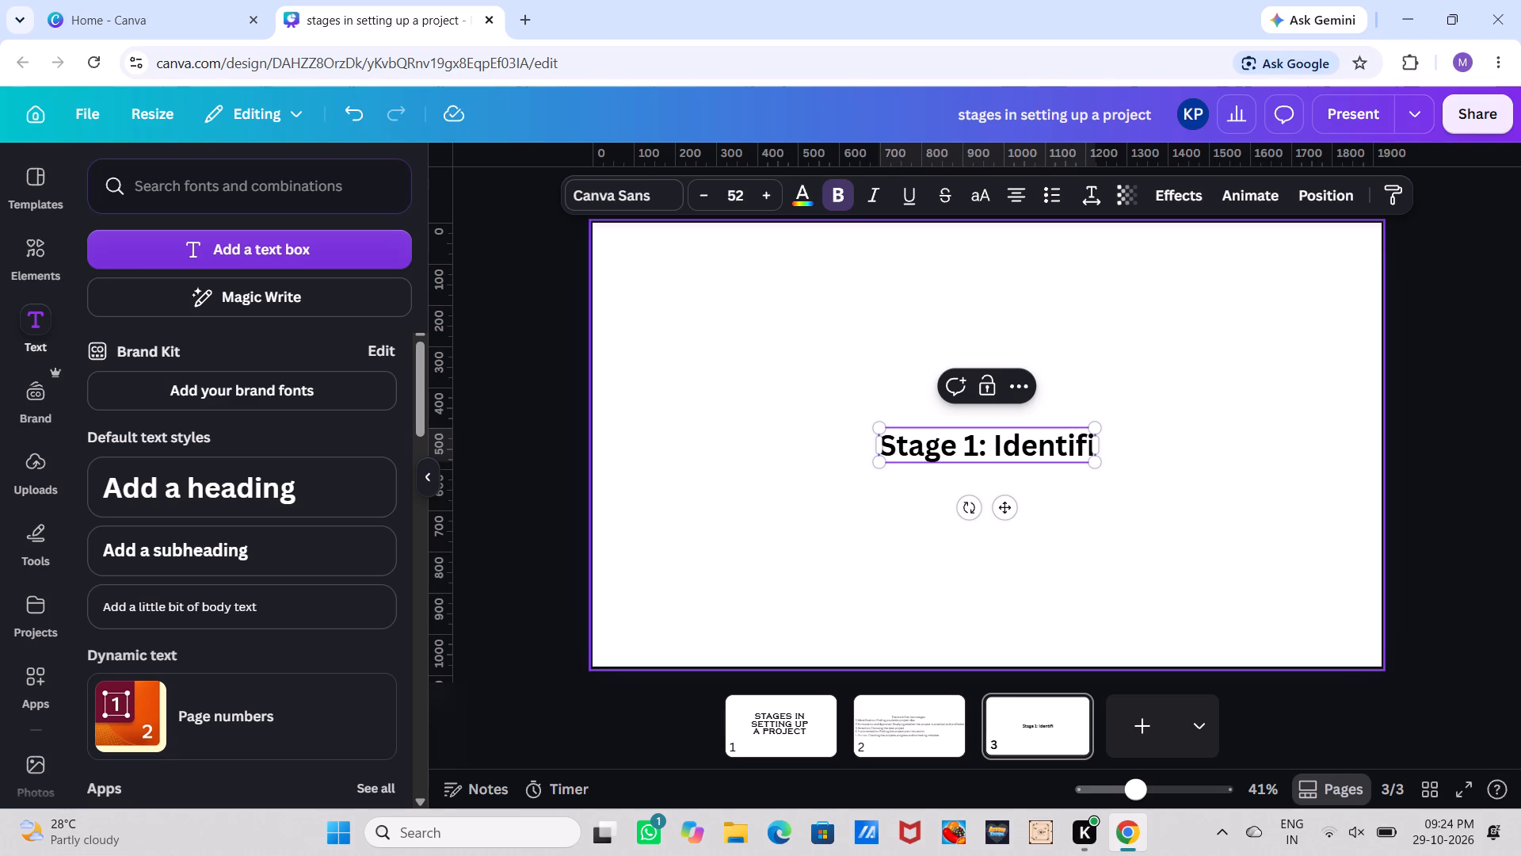
text(cation)
Move the "Stage 1: Identification" subheading to the top of the third page.
drag(1025, 445, 1024, 370)
click(986, 466)
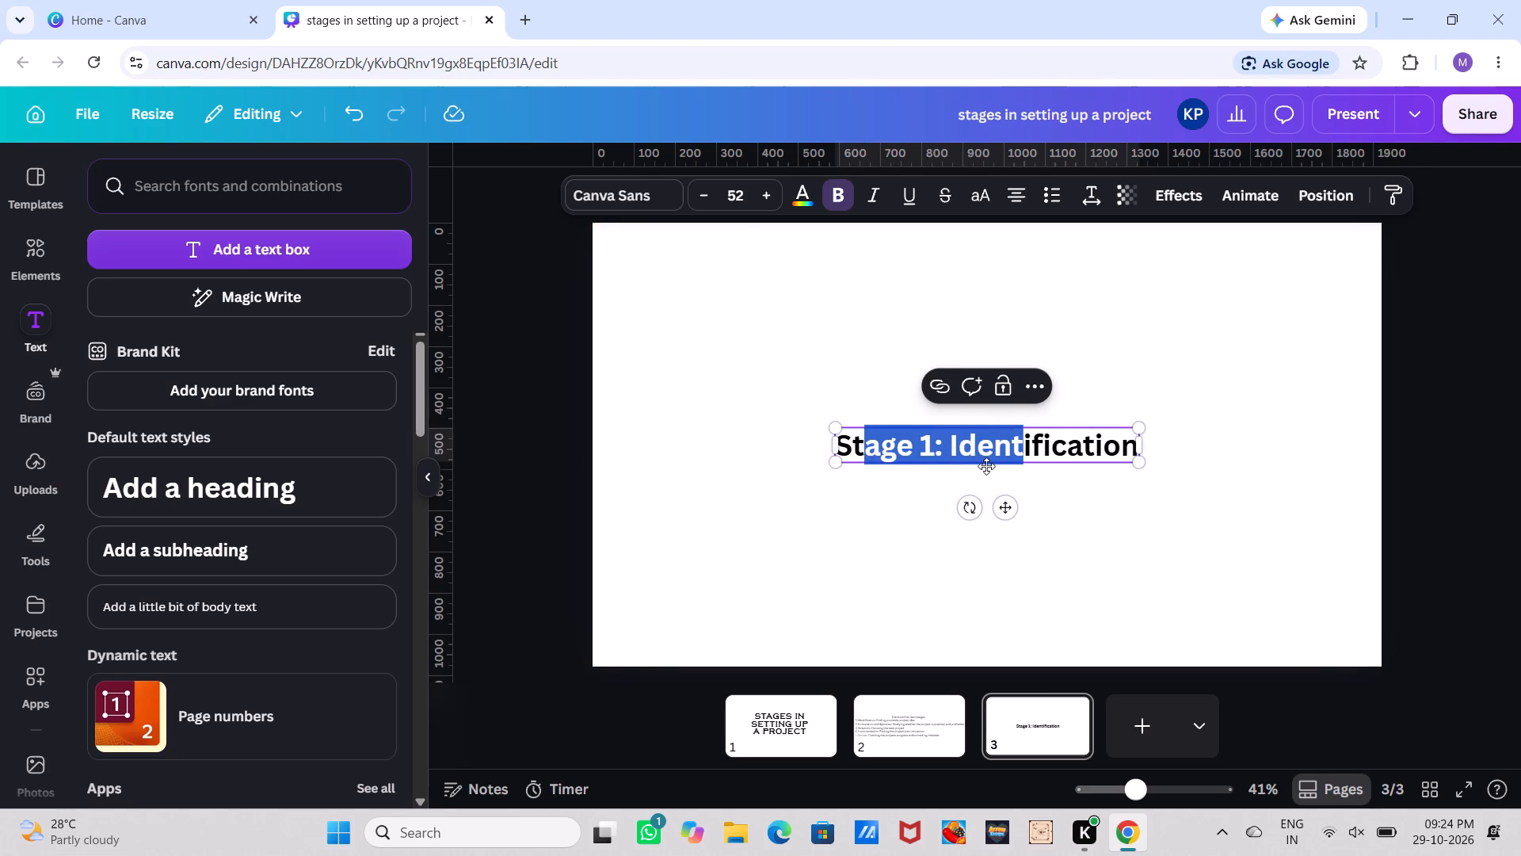
drag(996, 445, 992, 262)
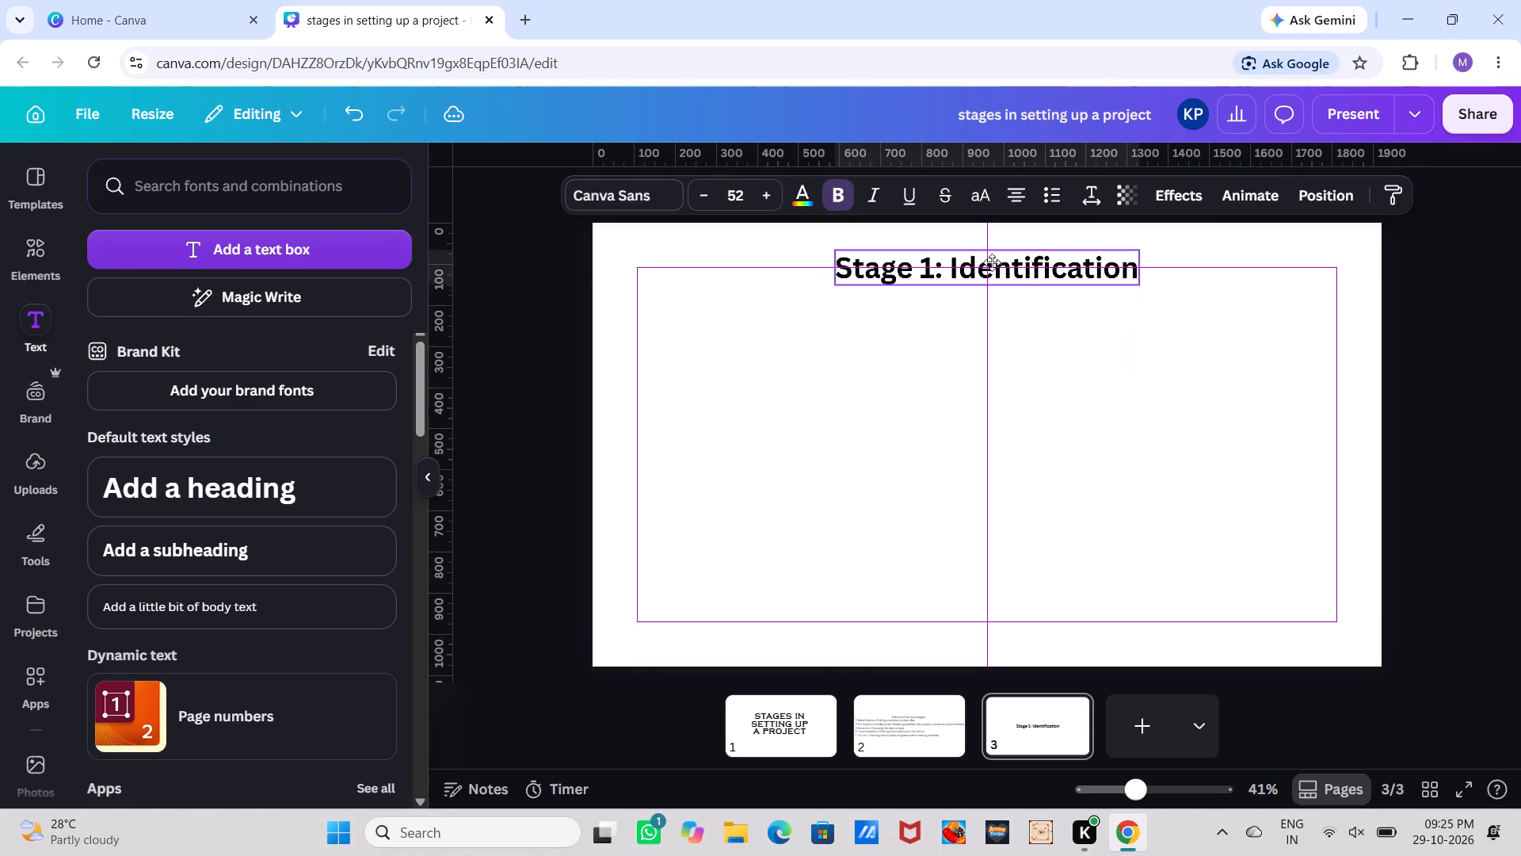
drag(992, 262, 989, 250)
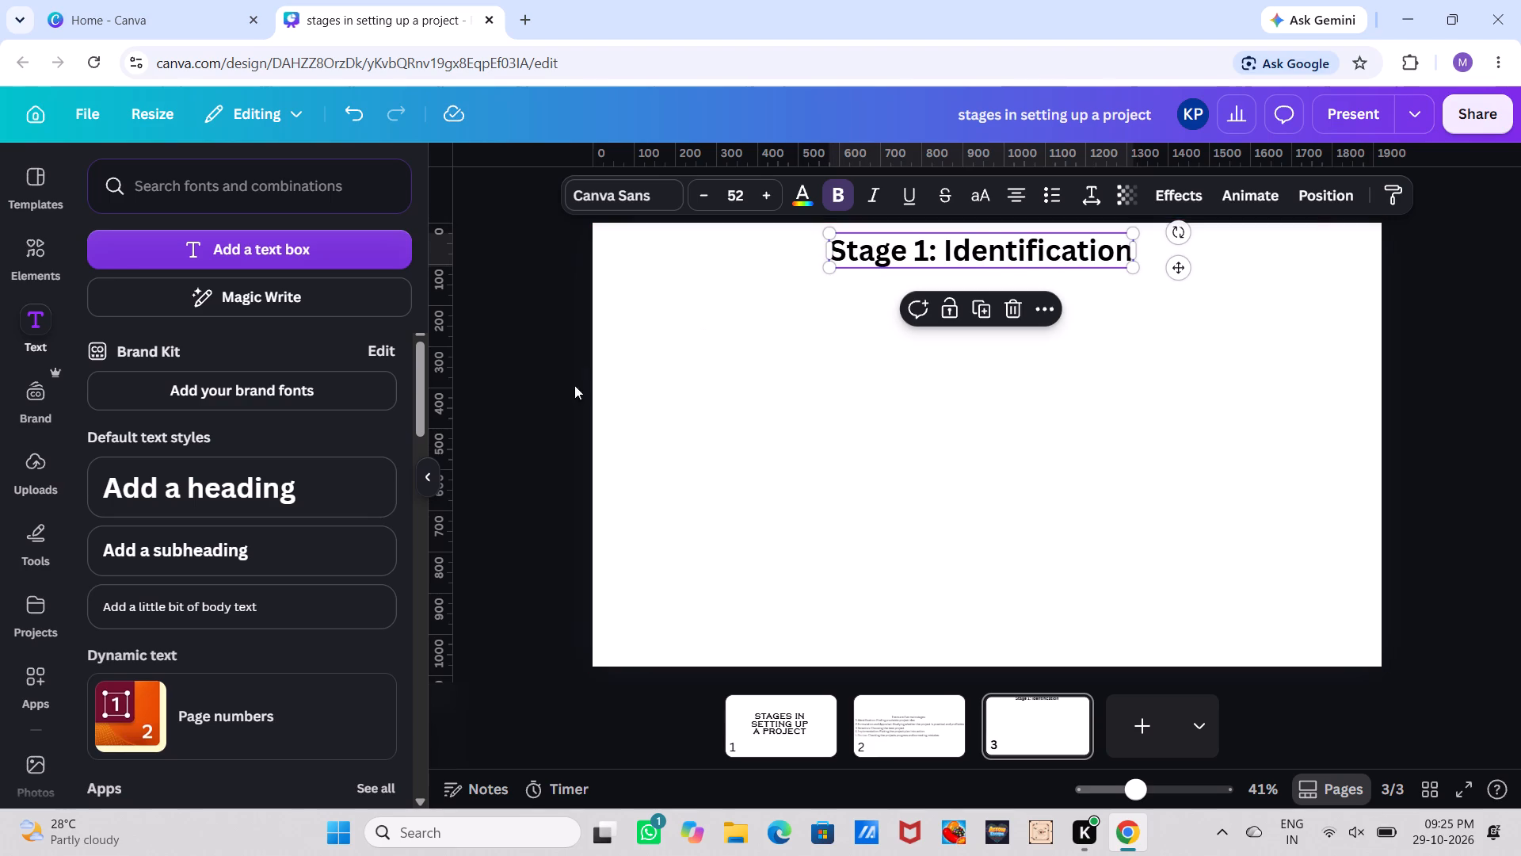
click(558, 397)
Add body text to the third page reading "Identification means finding a suitable project idea.".
click(374, 596)
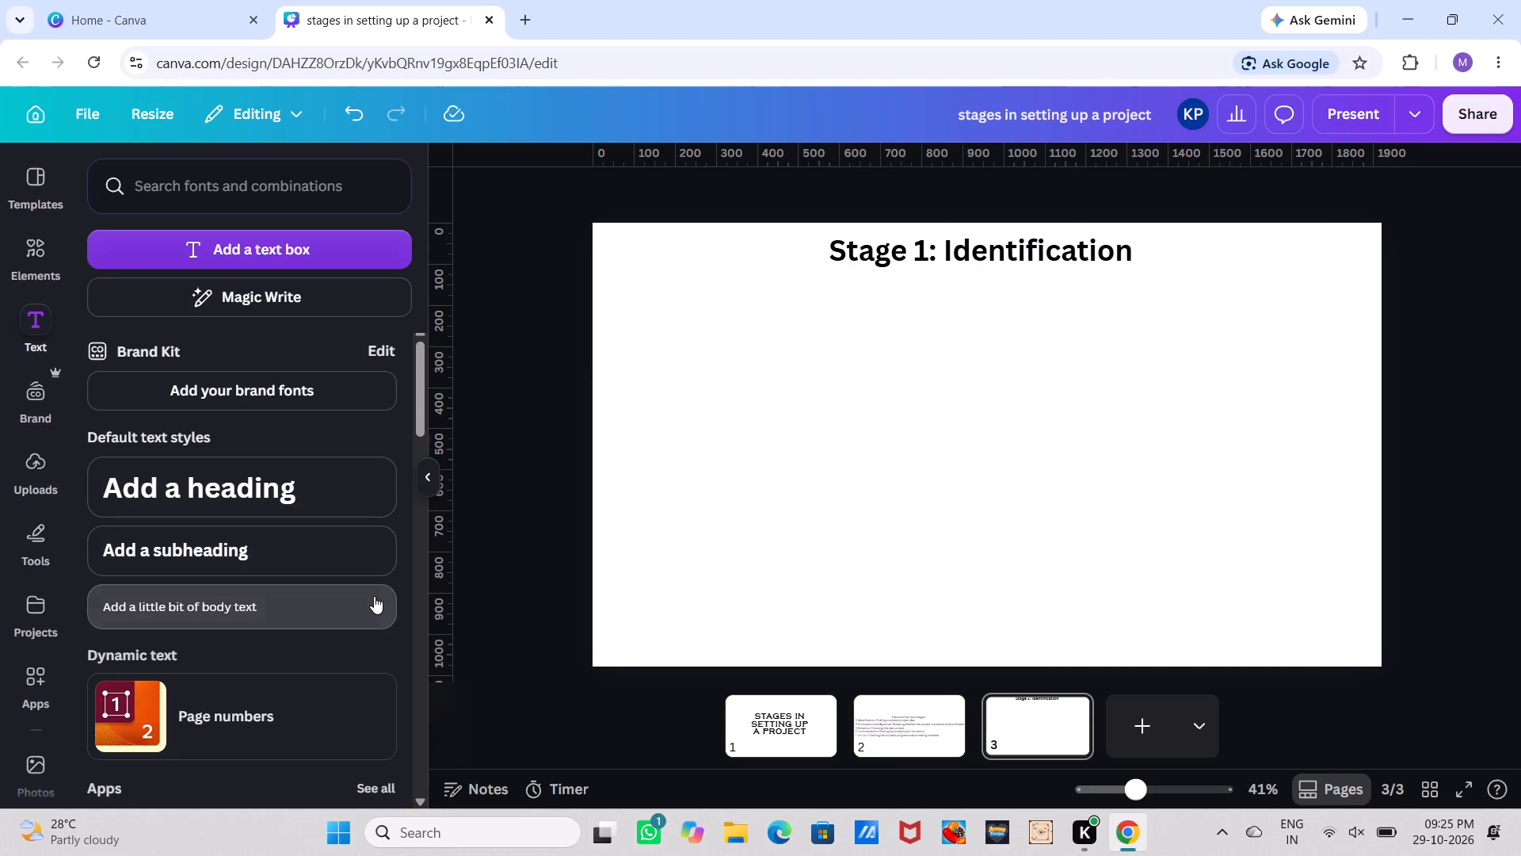
key(Delete)
text(Identific)
text(TIO)
key(BackSpace)
key(BackSpace)
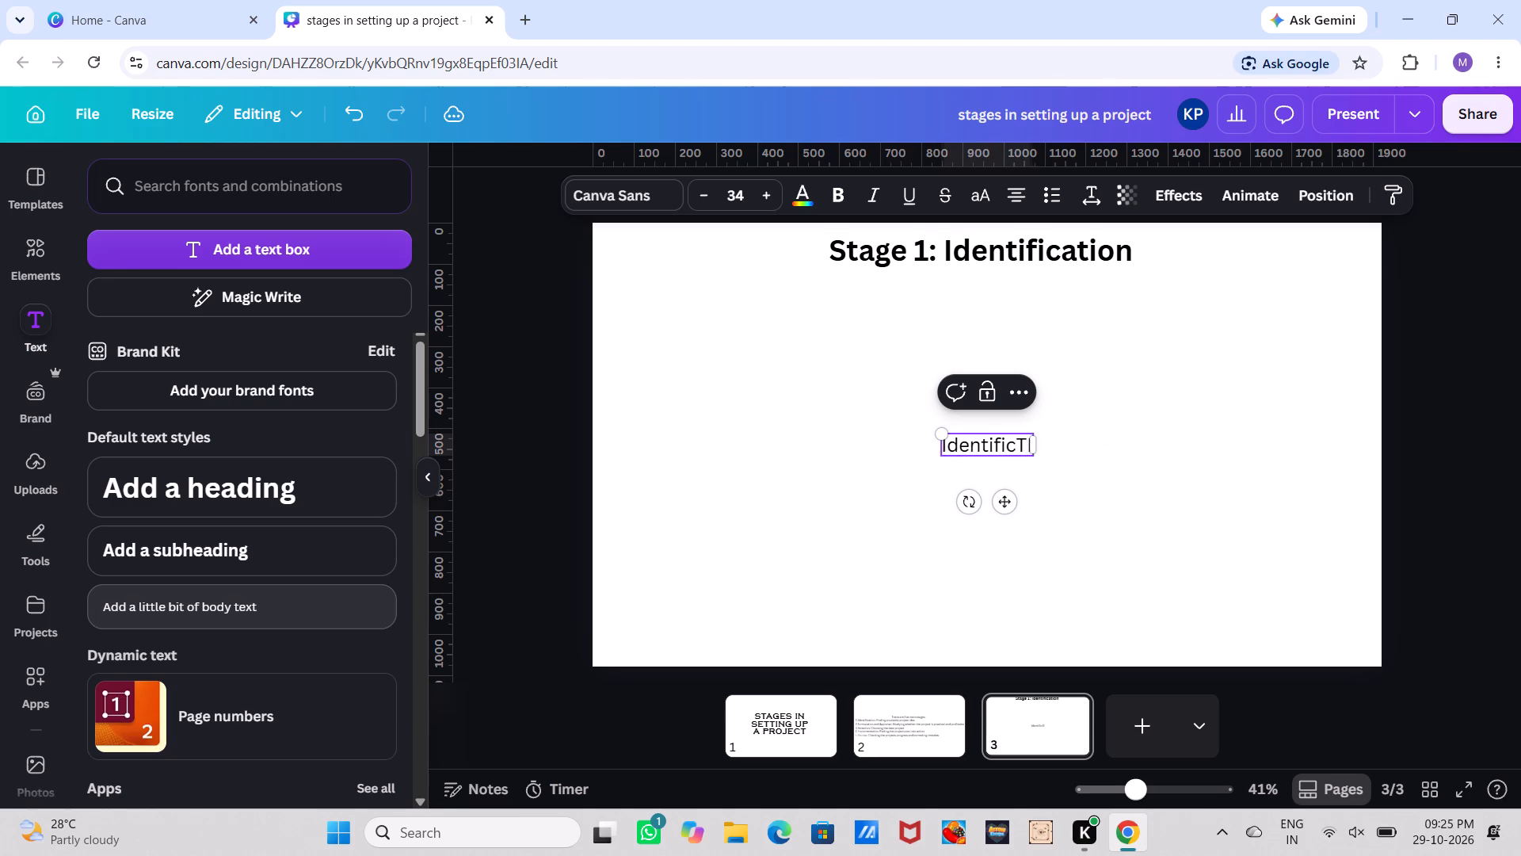
key(BackSpace)
text(ation means)
key(space)
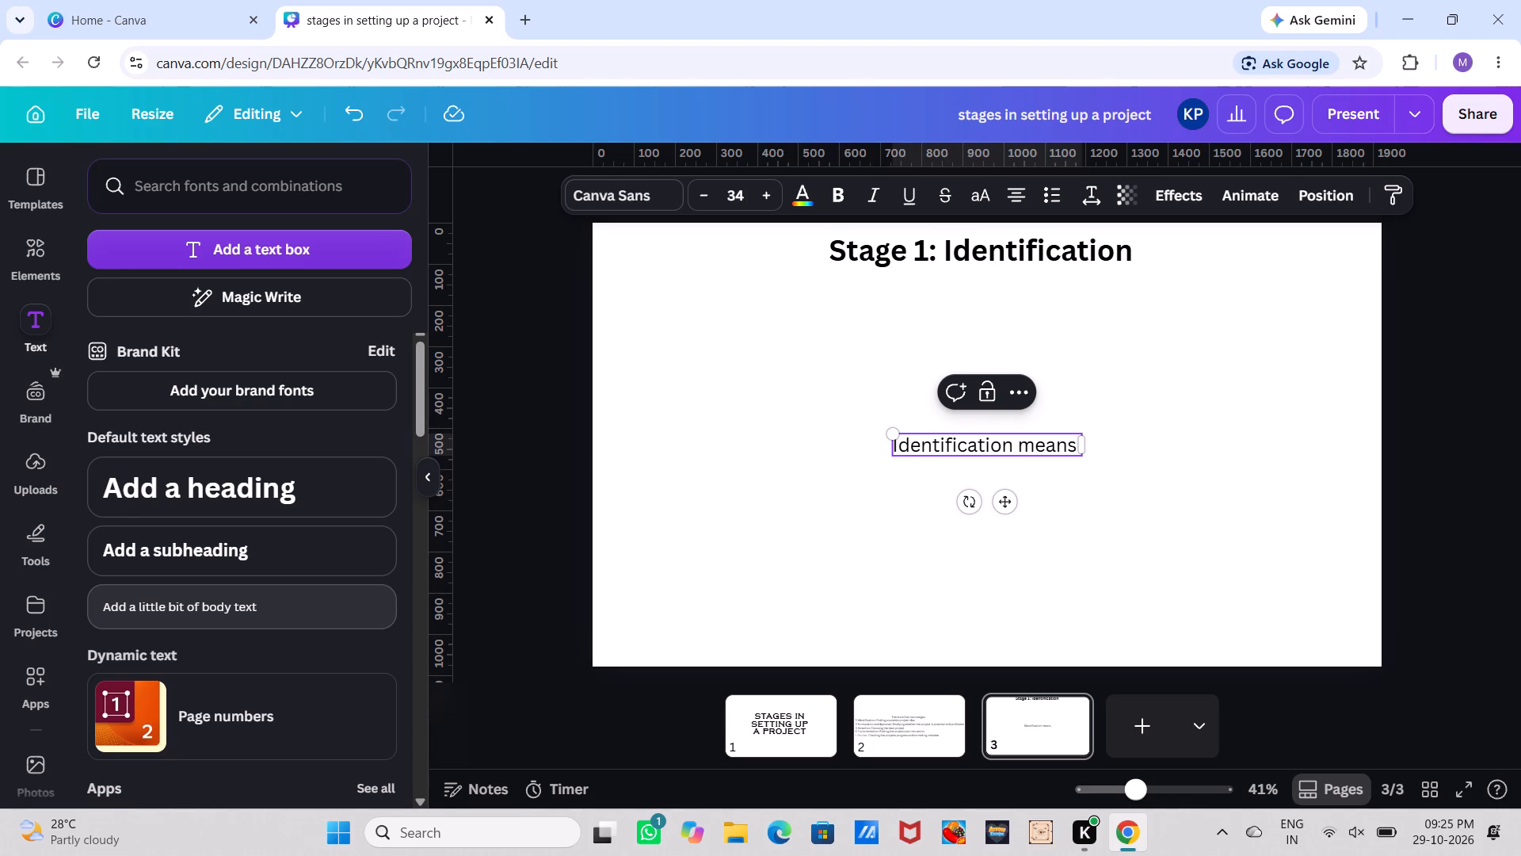
text(finding)
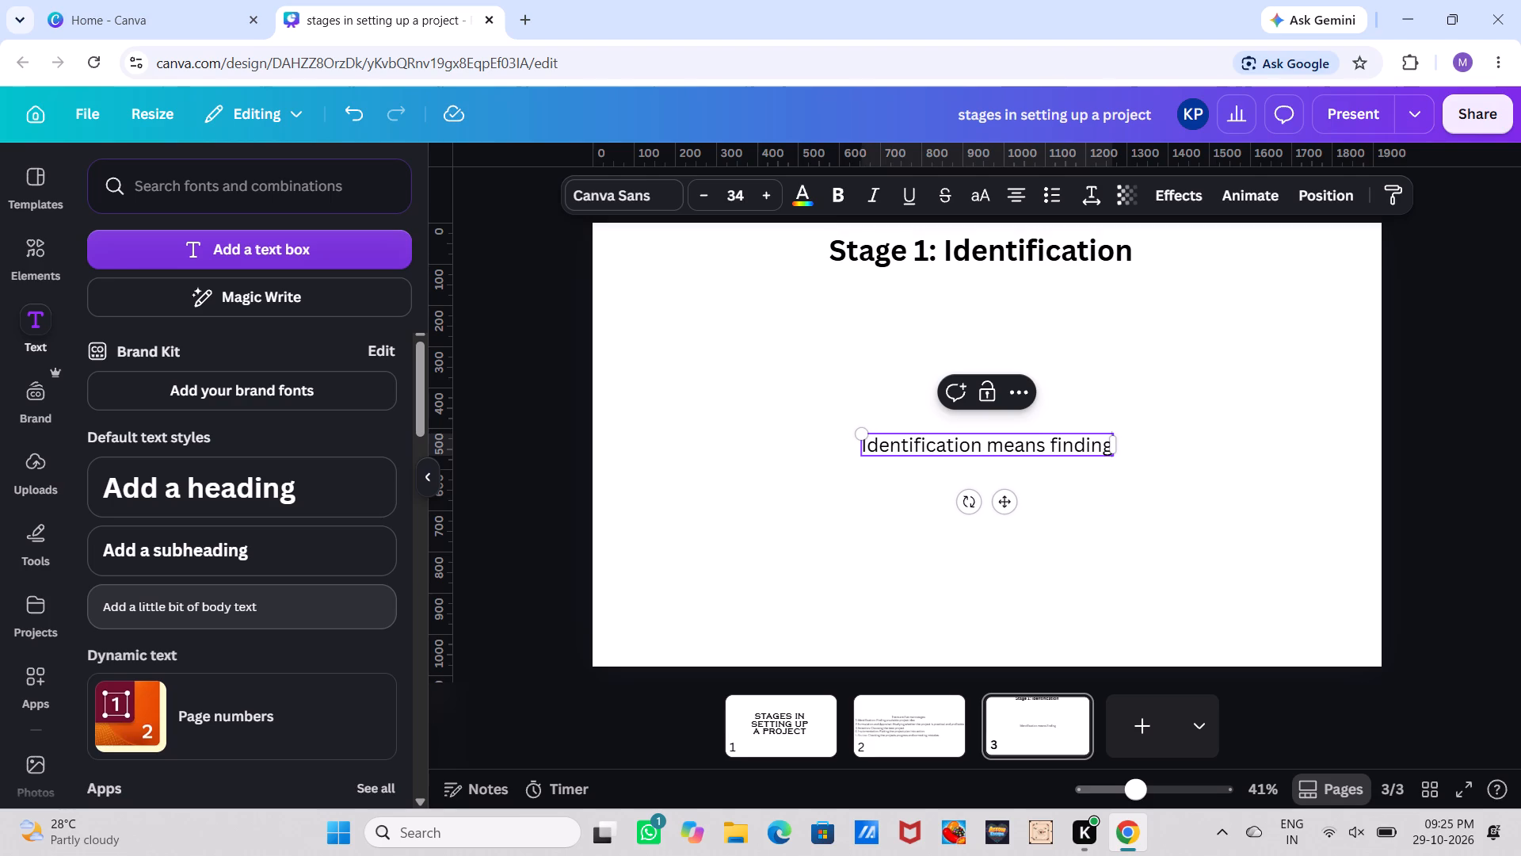
key(space)
text(a suitable)
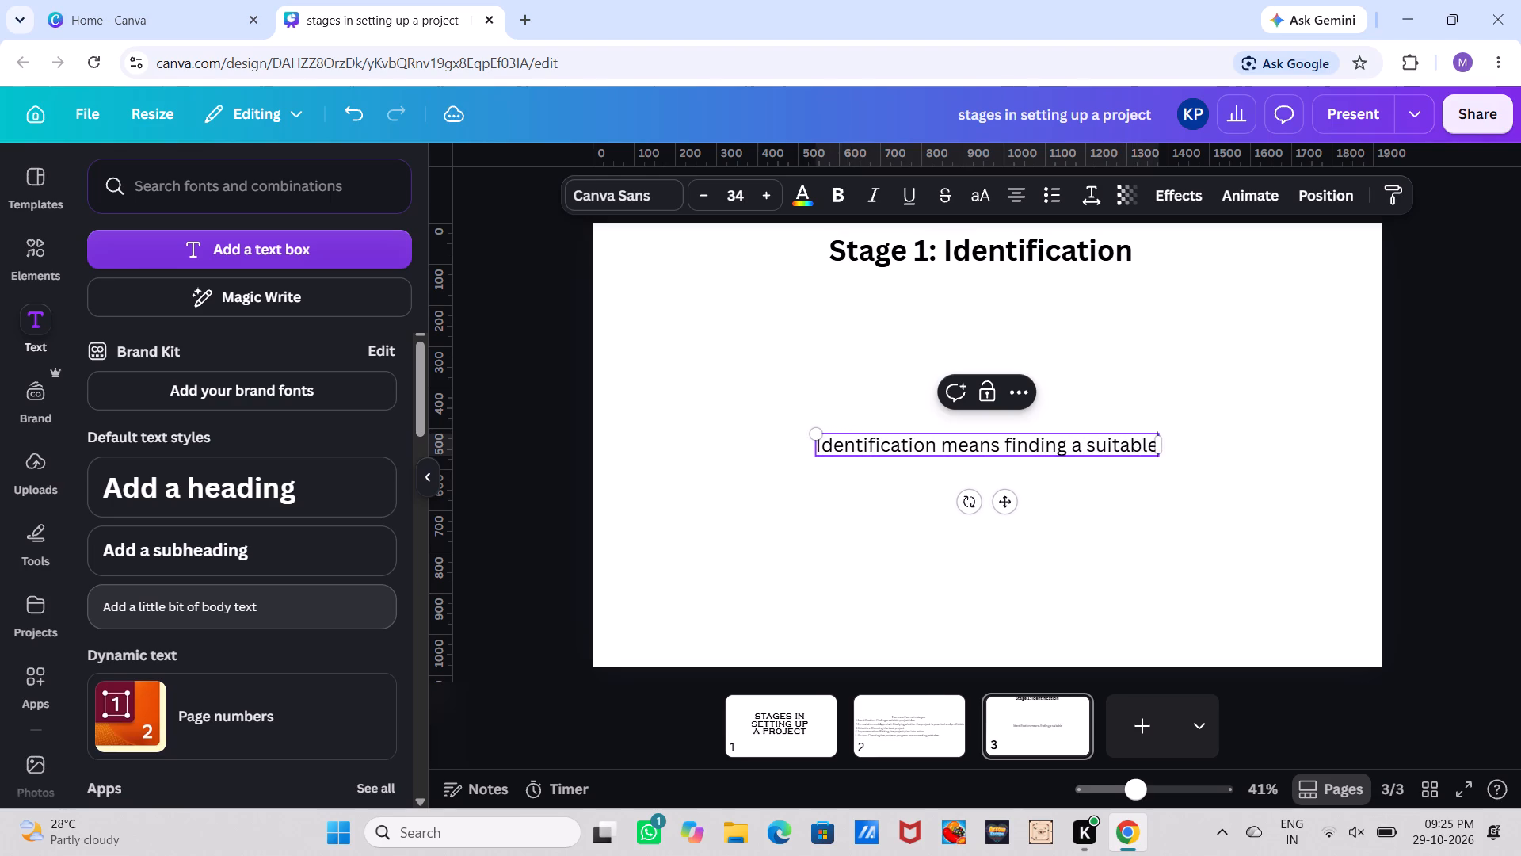
key(space)
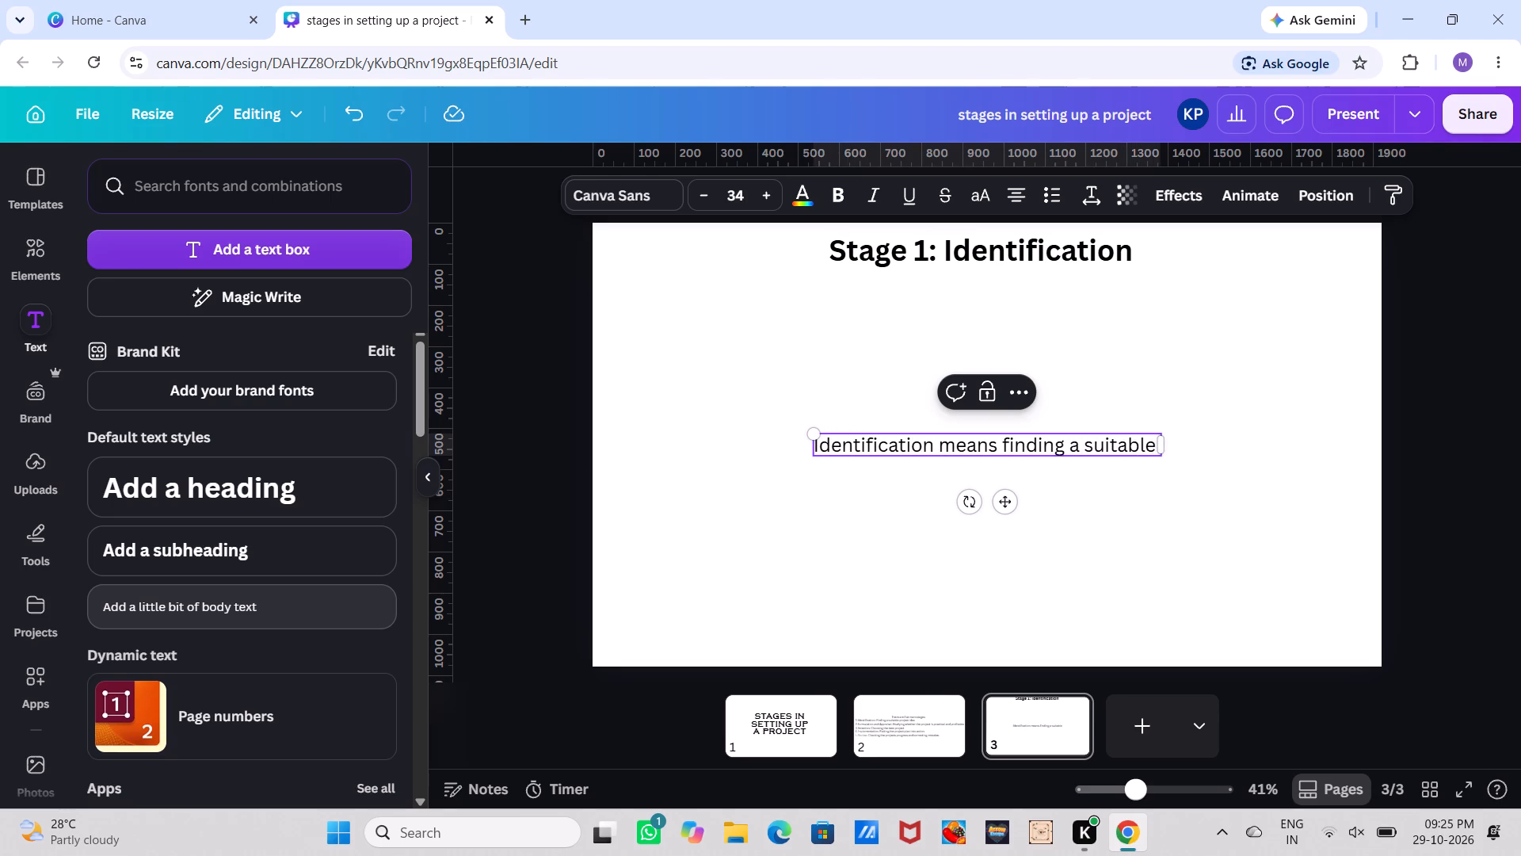
text(project)
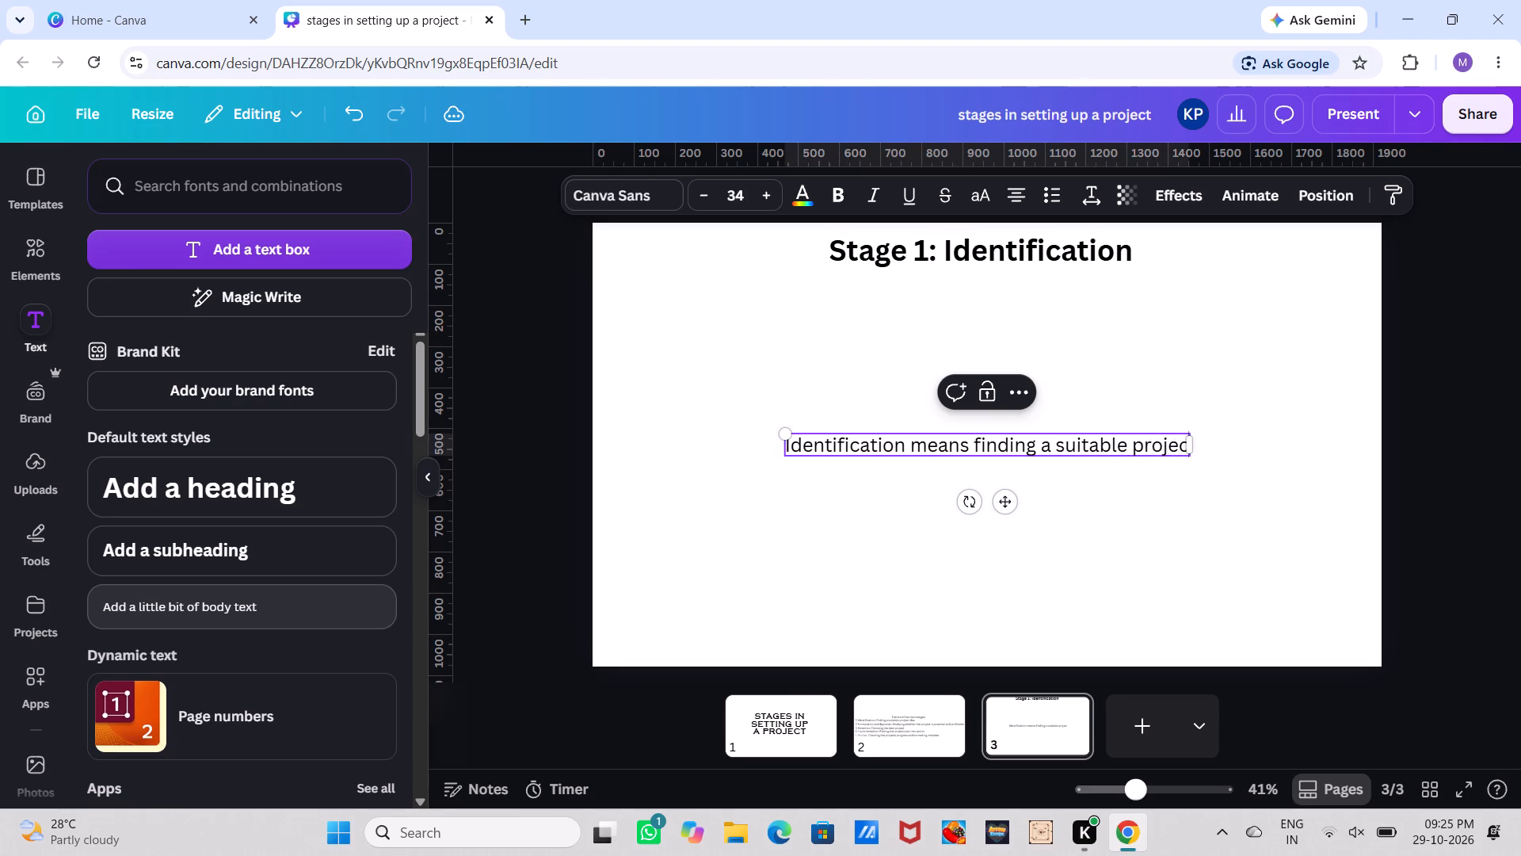
key(space)
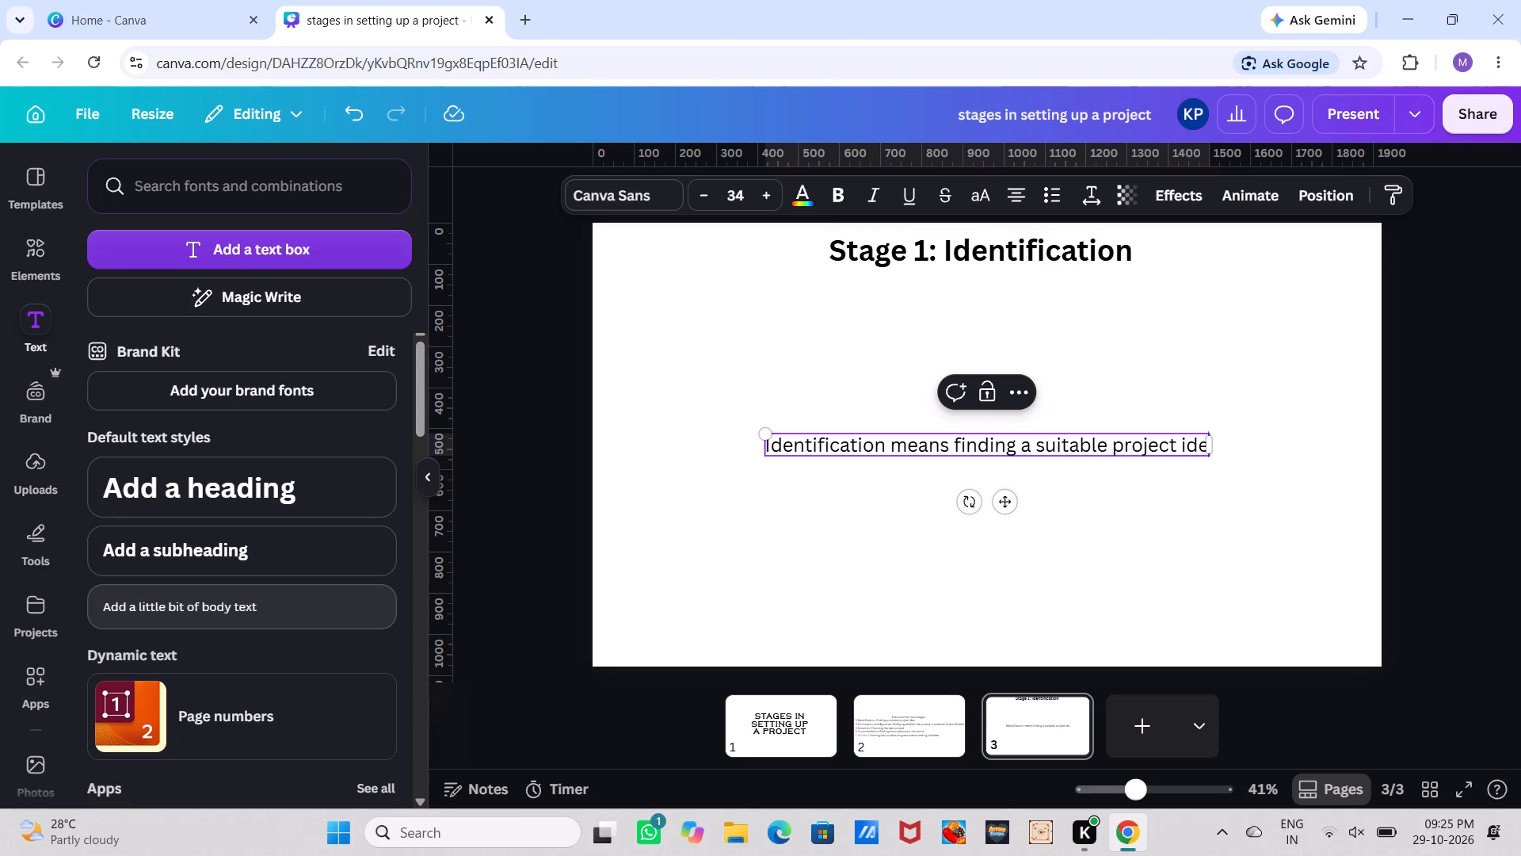
key(period)
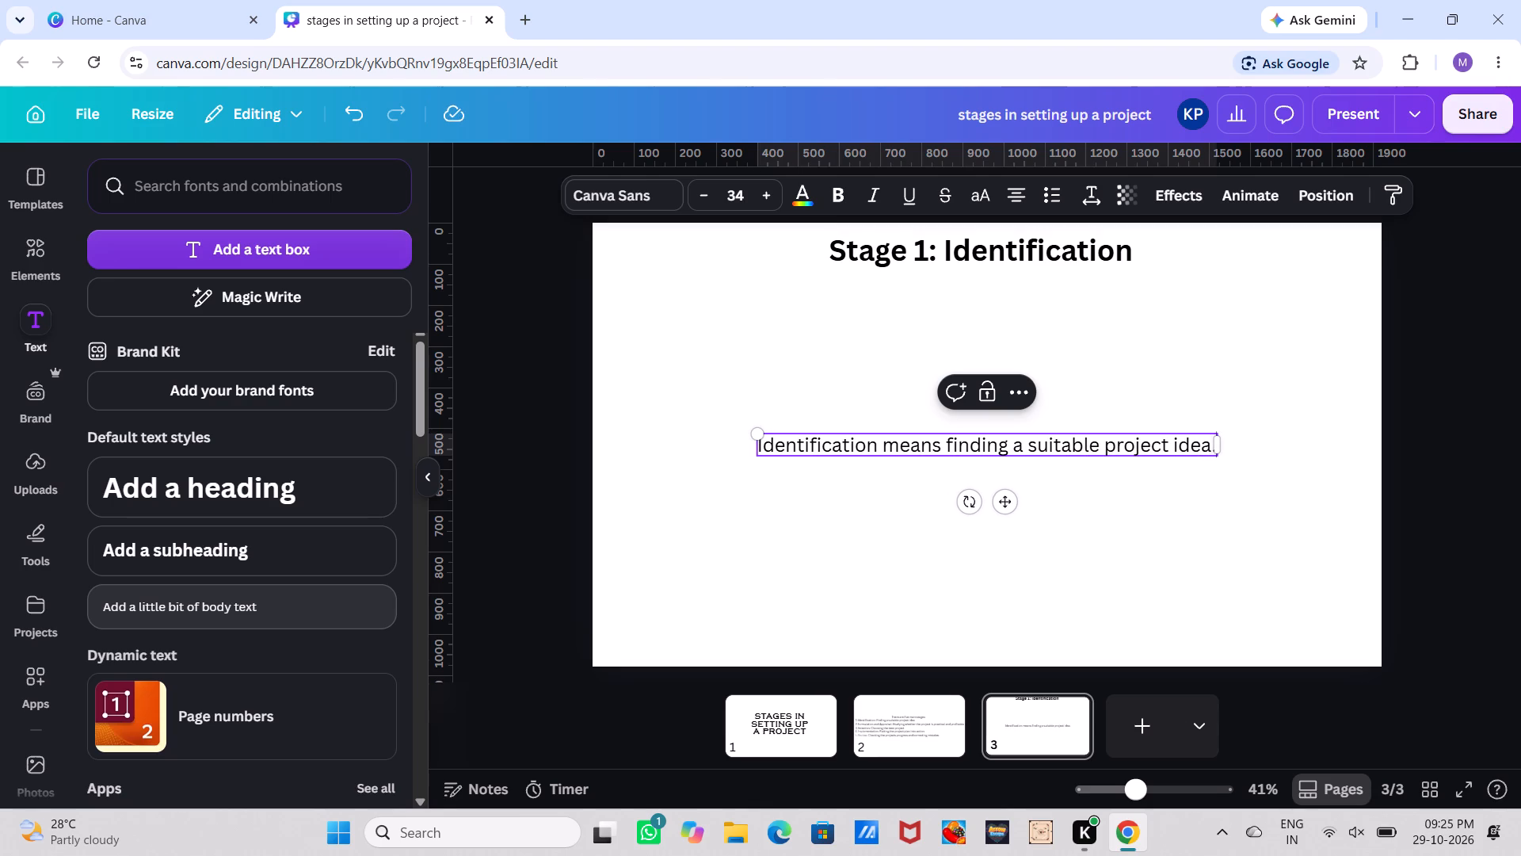
Add a second line to the body text reading "Before choosing a project, the entrepreneur should check:".
key(Return)
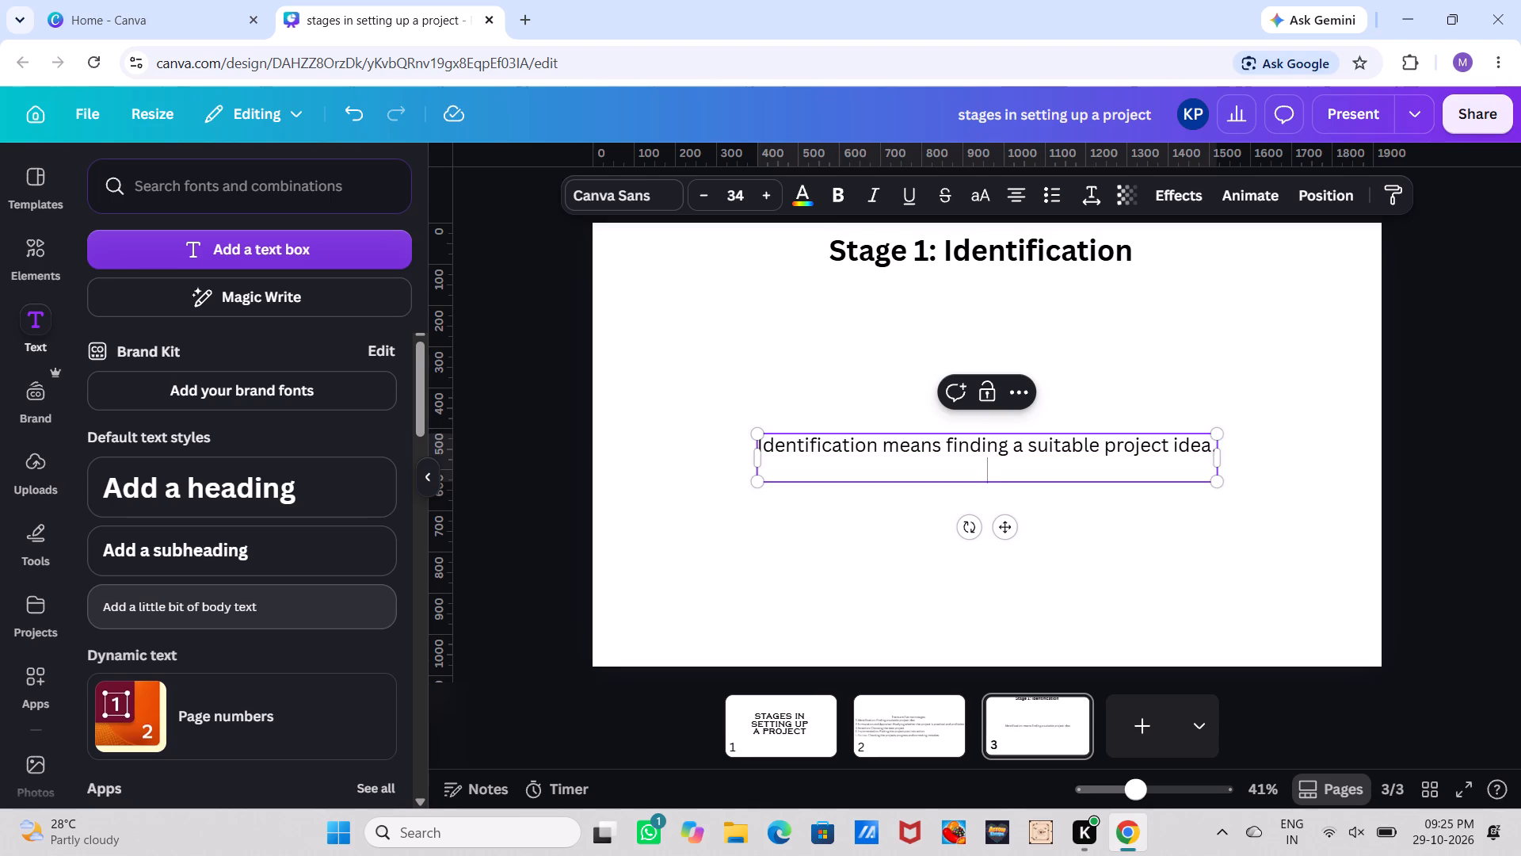
key(shift+b)
key(BackSpace)
text(before)
key(space)
key(BackSpace)
key(BackSpace)
key(BackSpace)
key(BackSpace)
key(BackSpace)
key(BackSpace)
key(BackSpace)
text(Be)
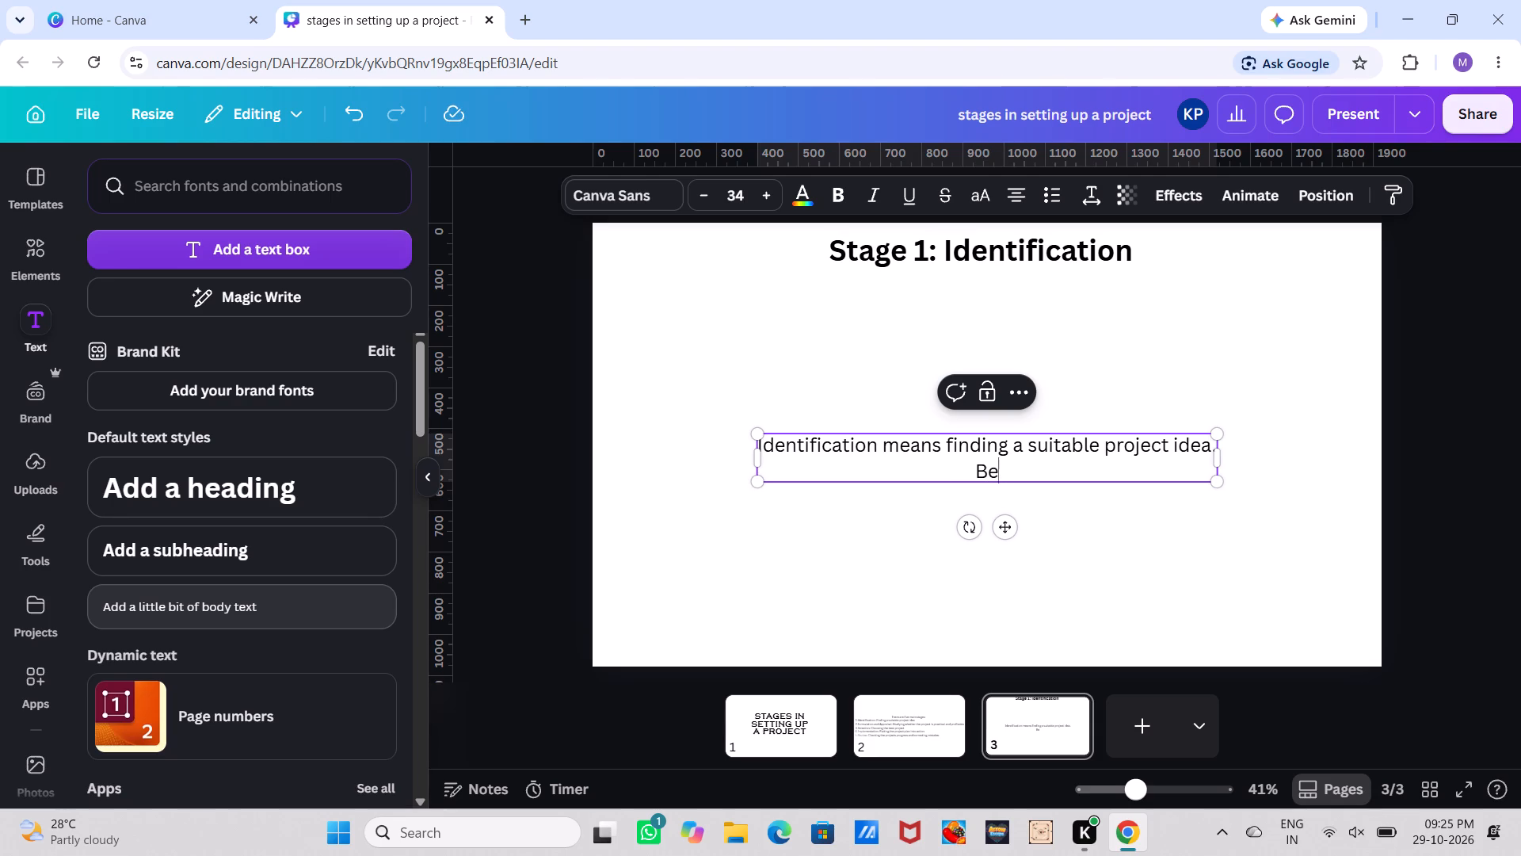
text(fore)
key(space)
text(choosing)
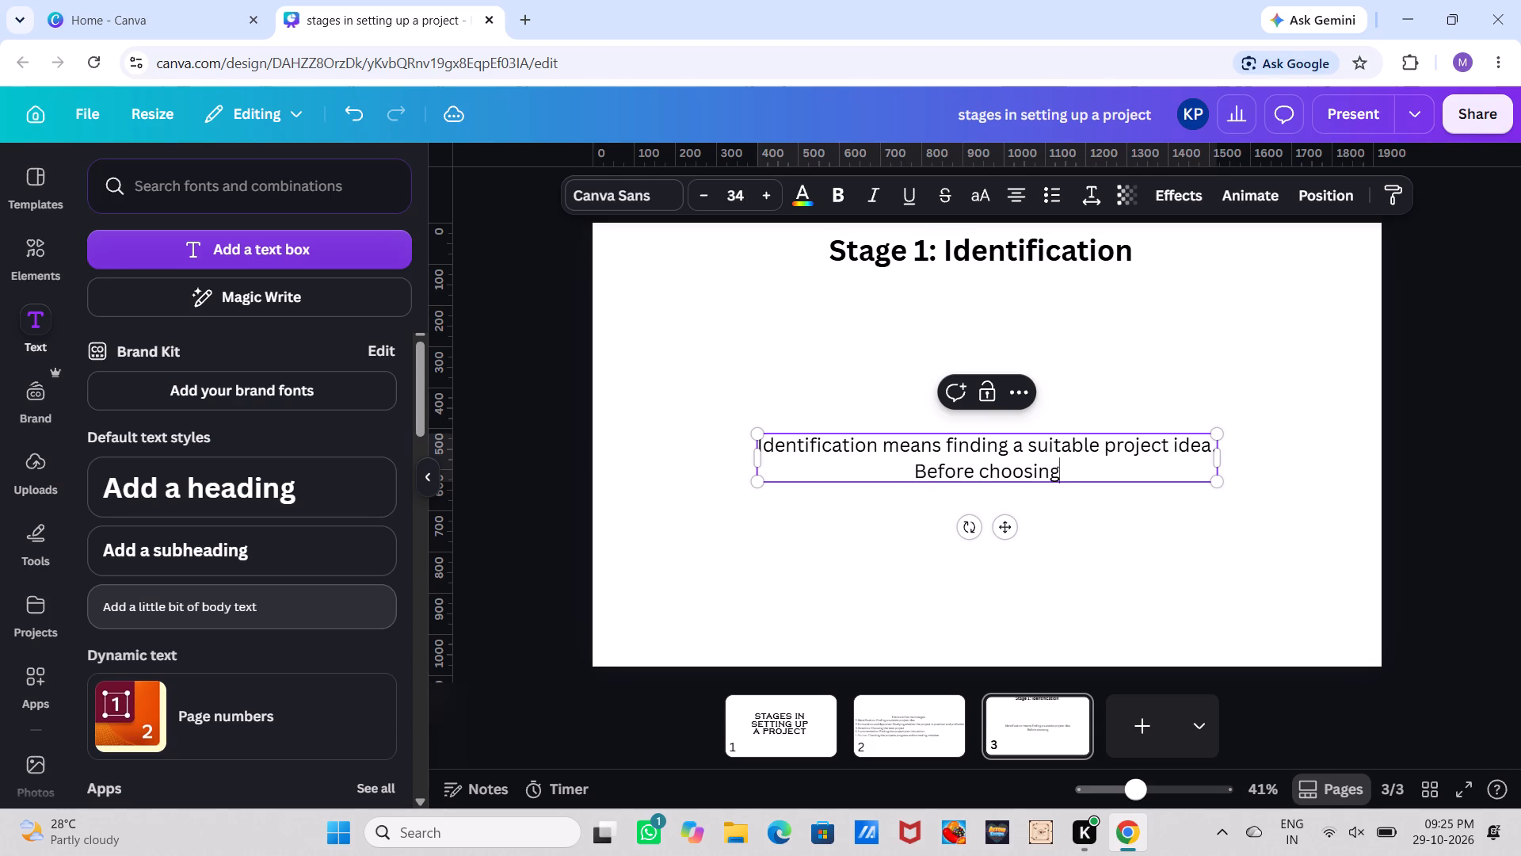
key(space)
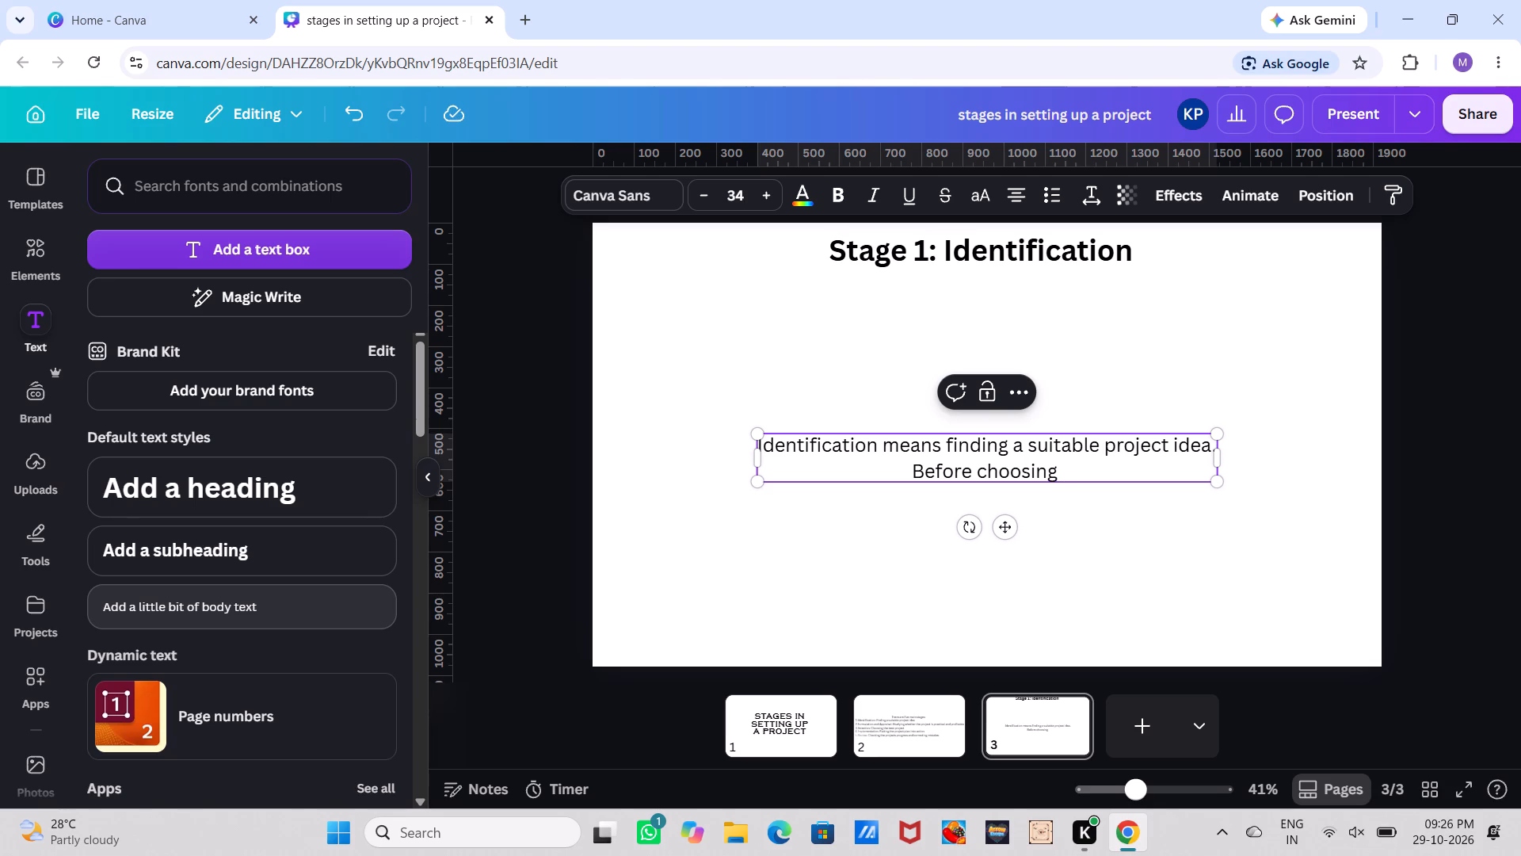
text(a project)
text(, the)
key(space)
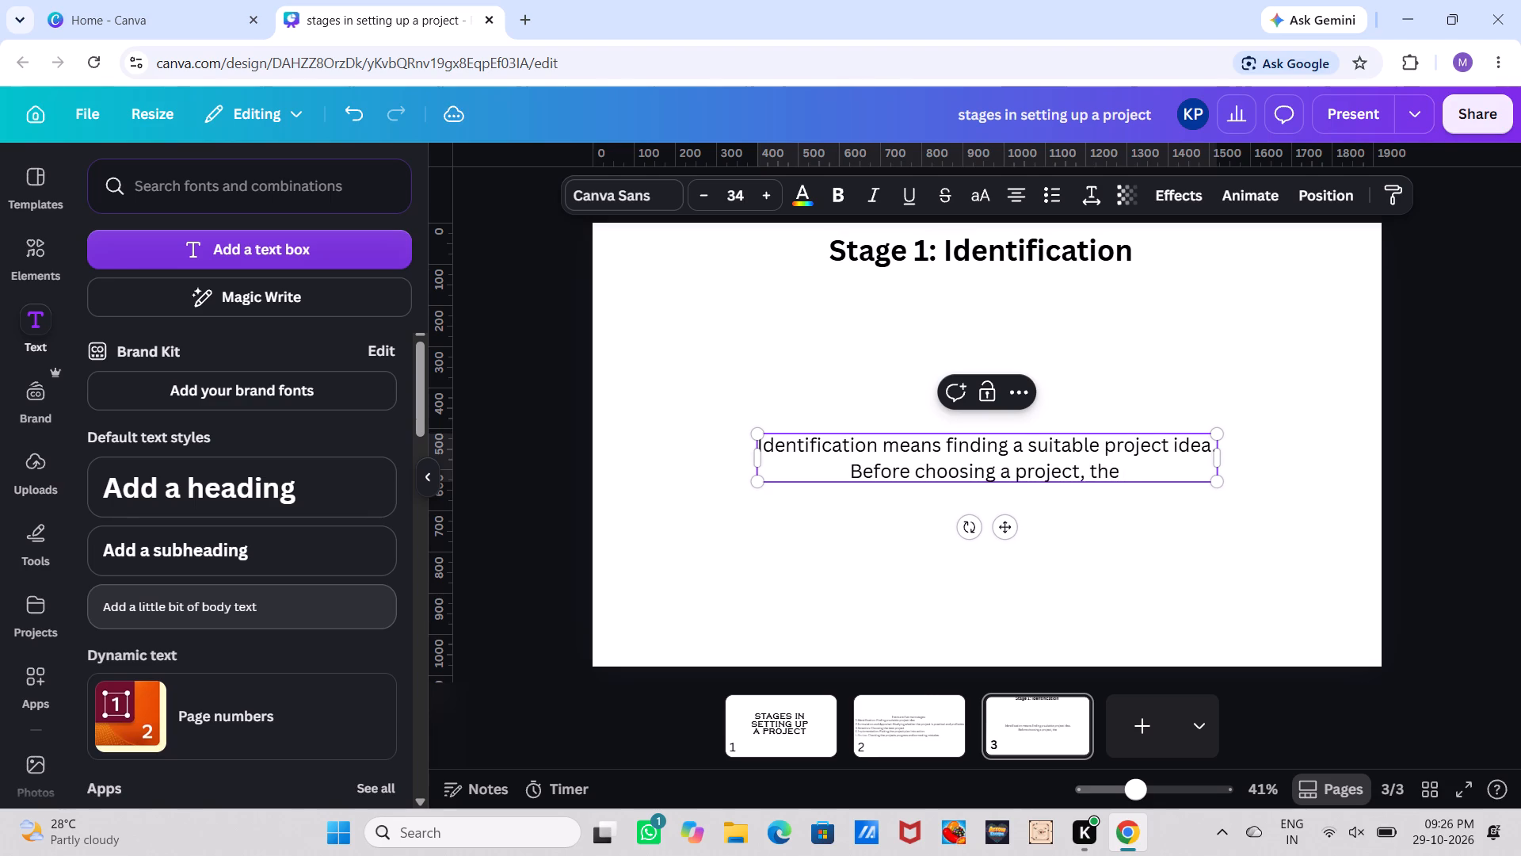
text(entre)
key(p)
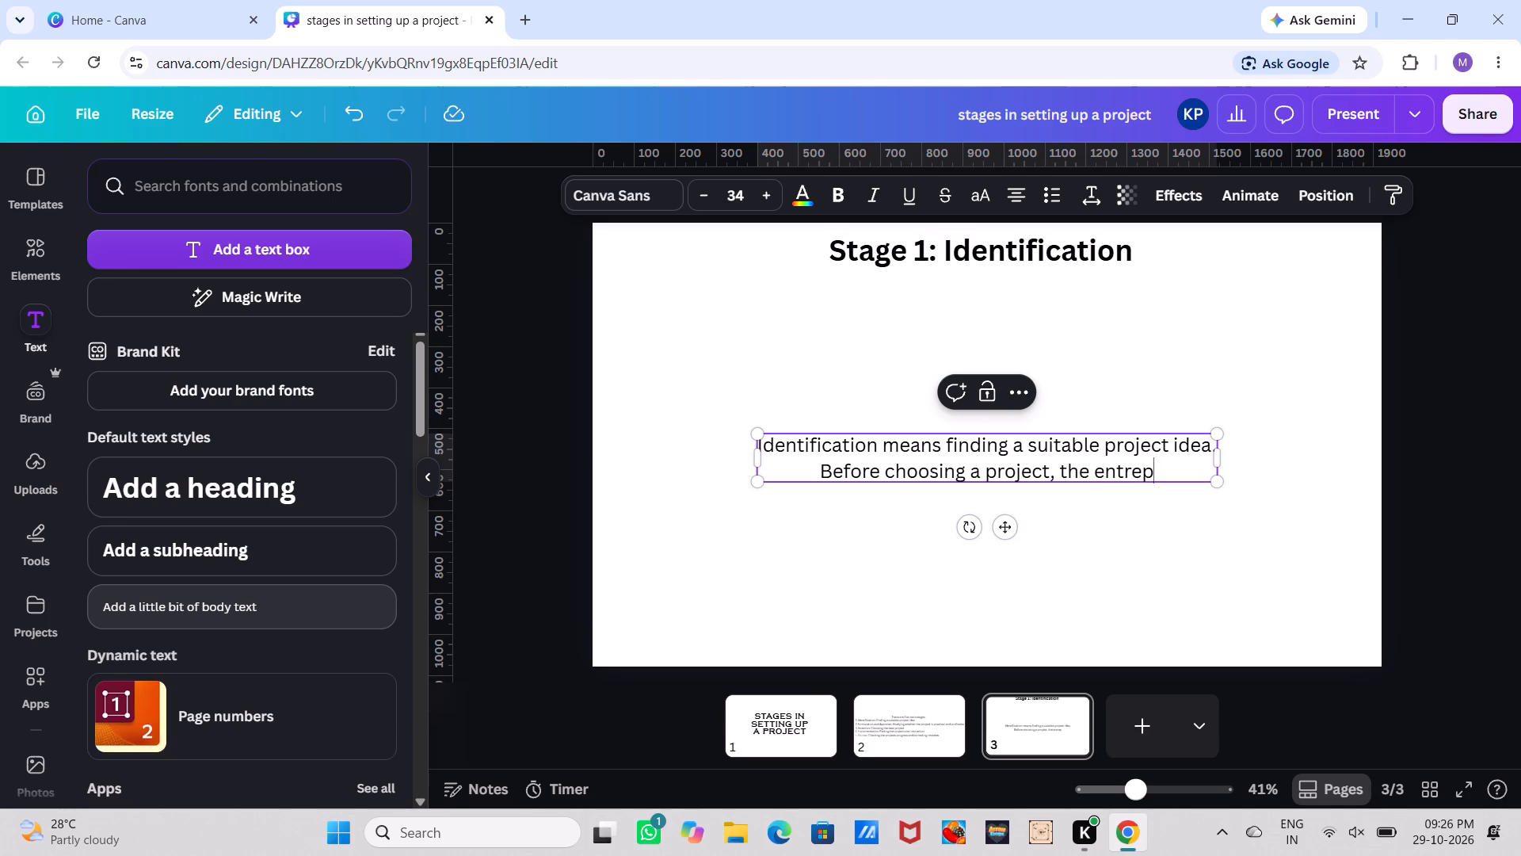
text(reneur)
key(space)
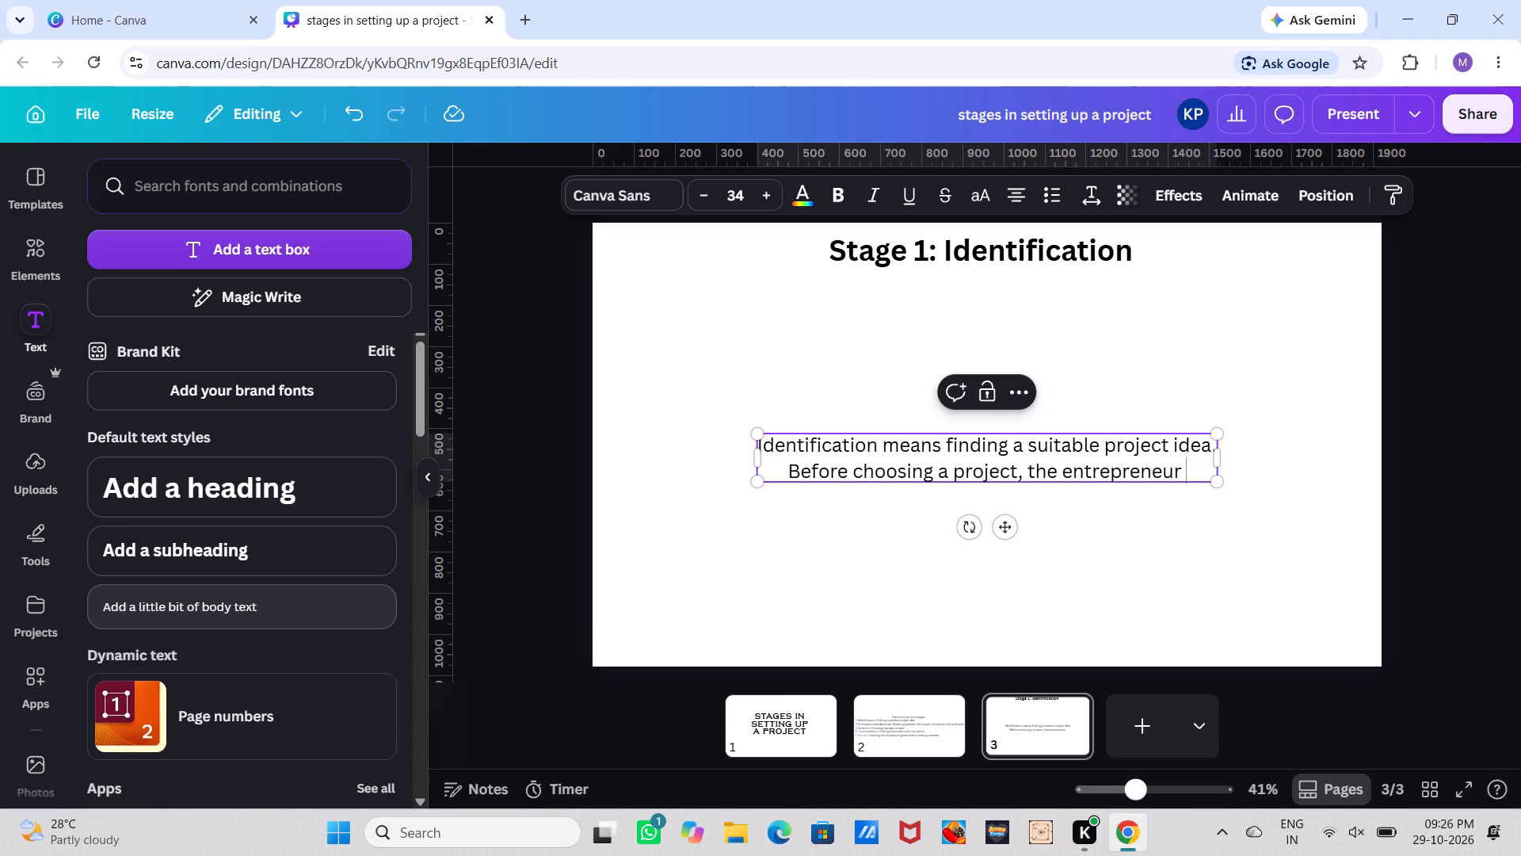
text(should check)
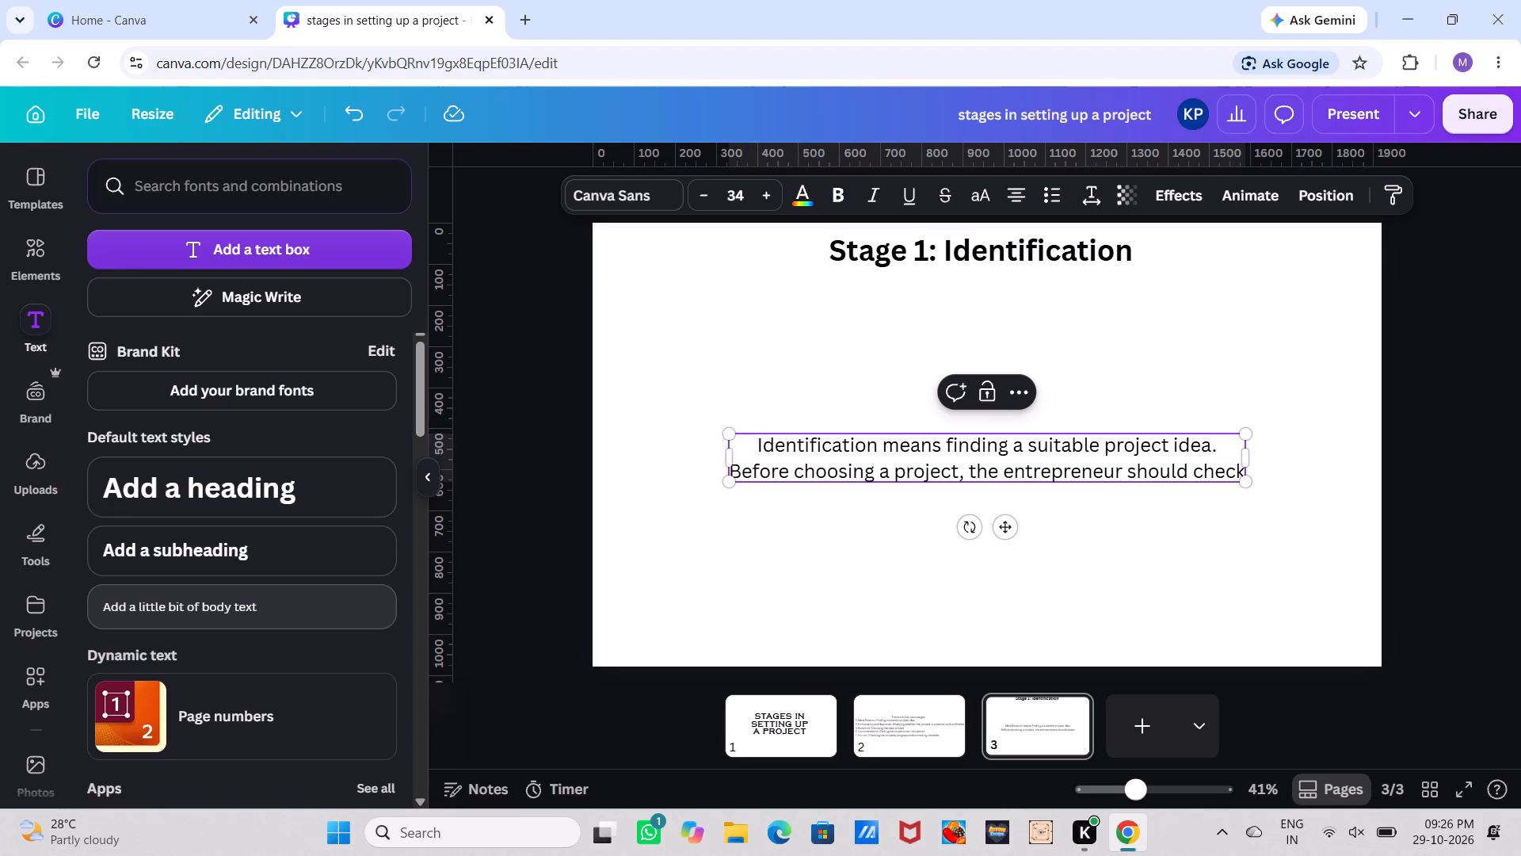
key(shift+colon)
Add a third line to the body text reading "-Their knowledge, skills and experience".
key(Return)
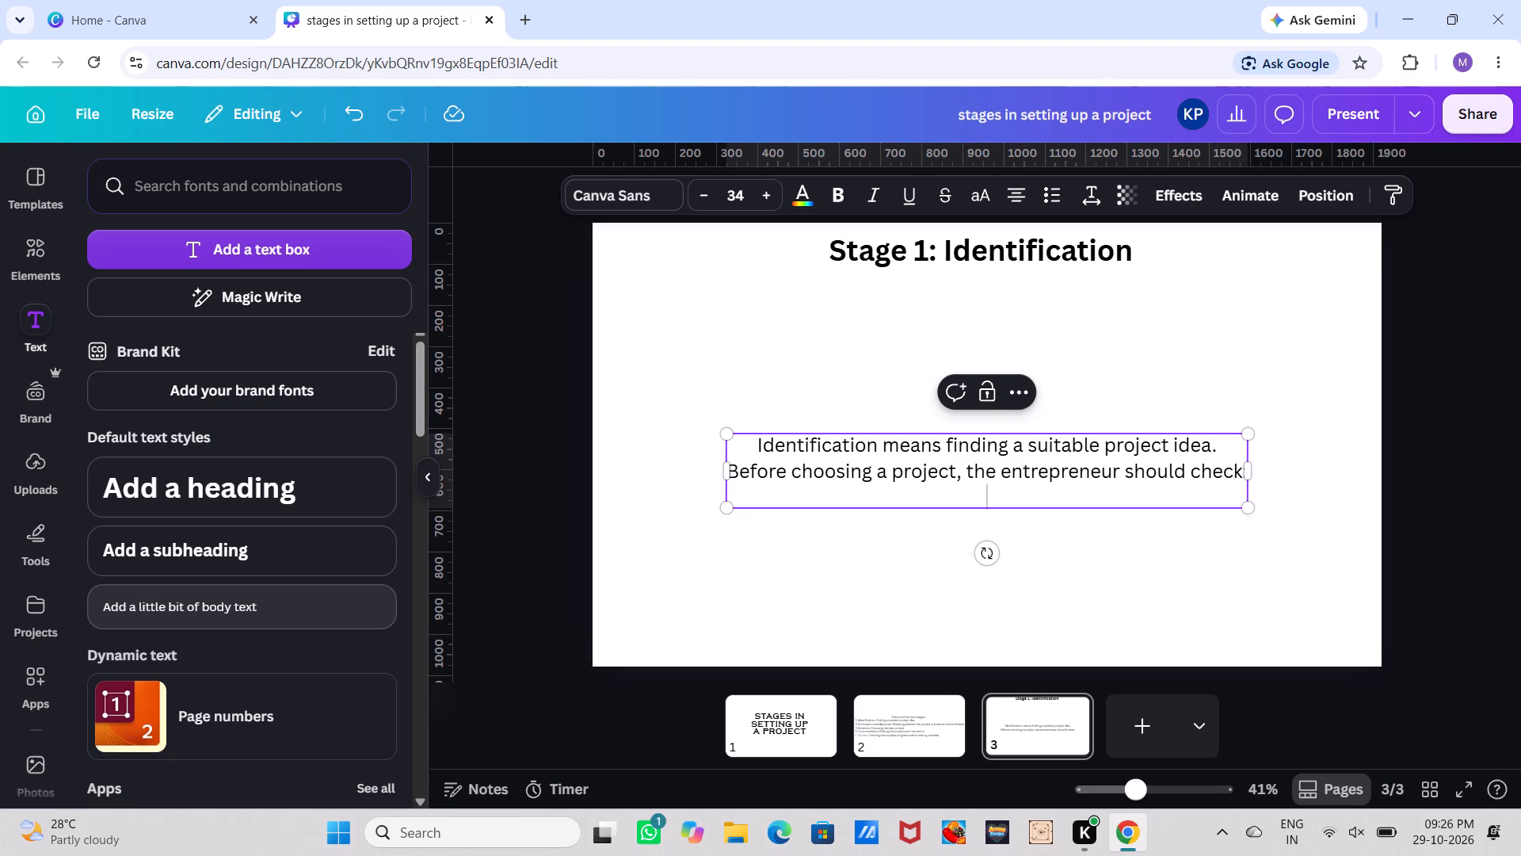
key(minus)
text(Th)
text(eir)
key(space)
text(knowledge)
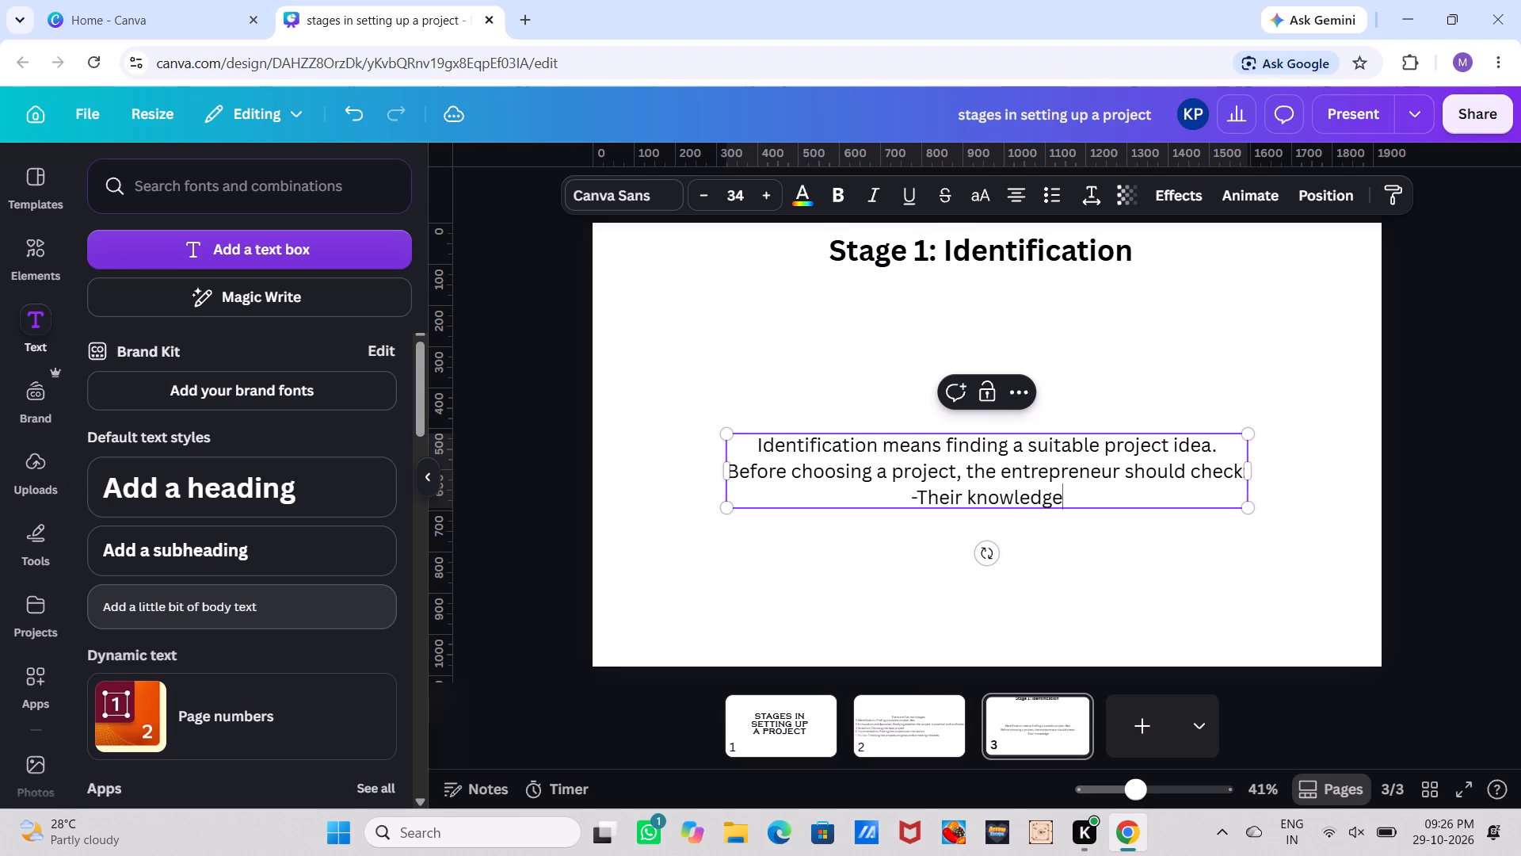
text(, skills)
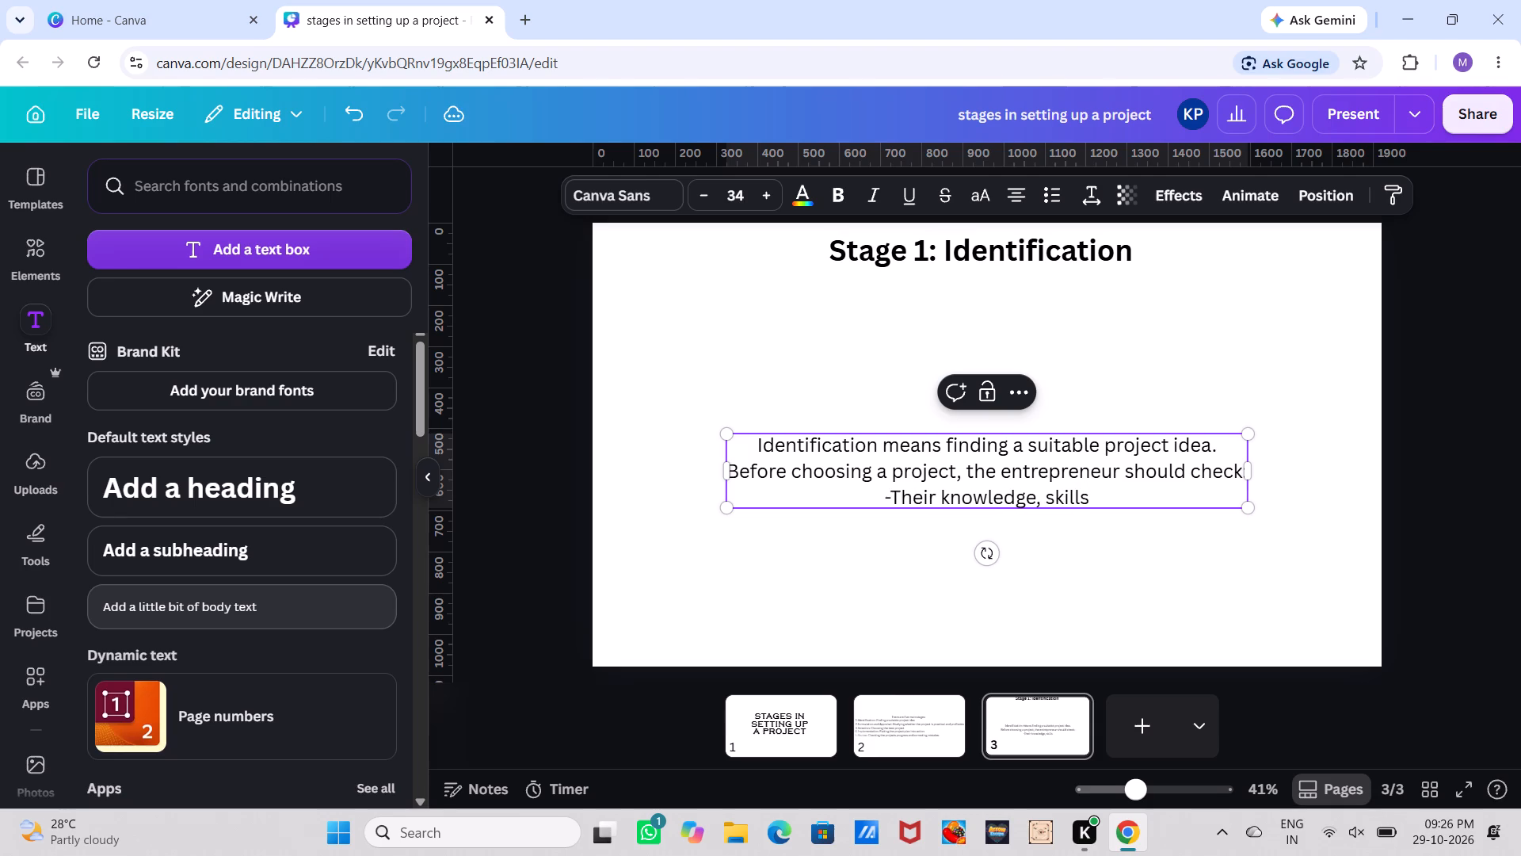
key(space)
text(and experience)
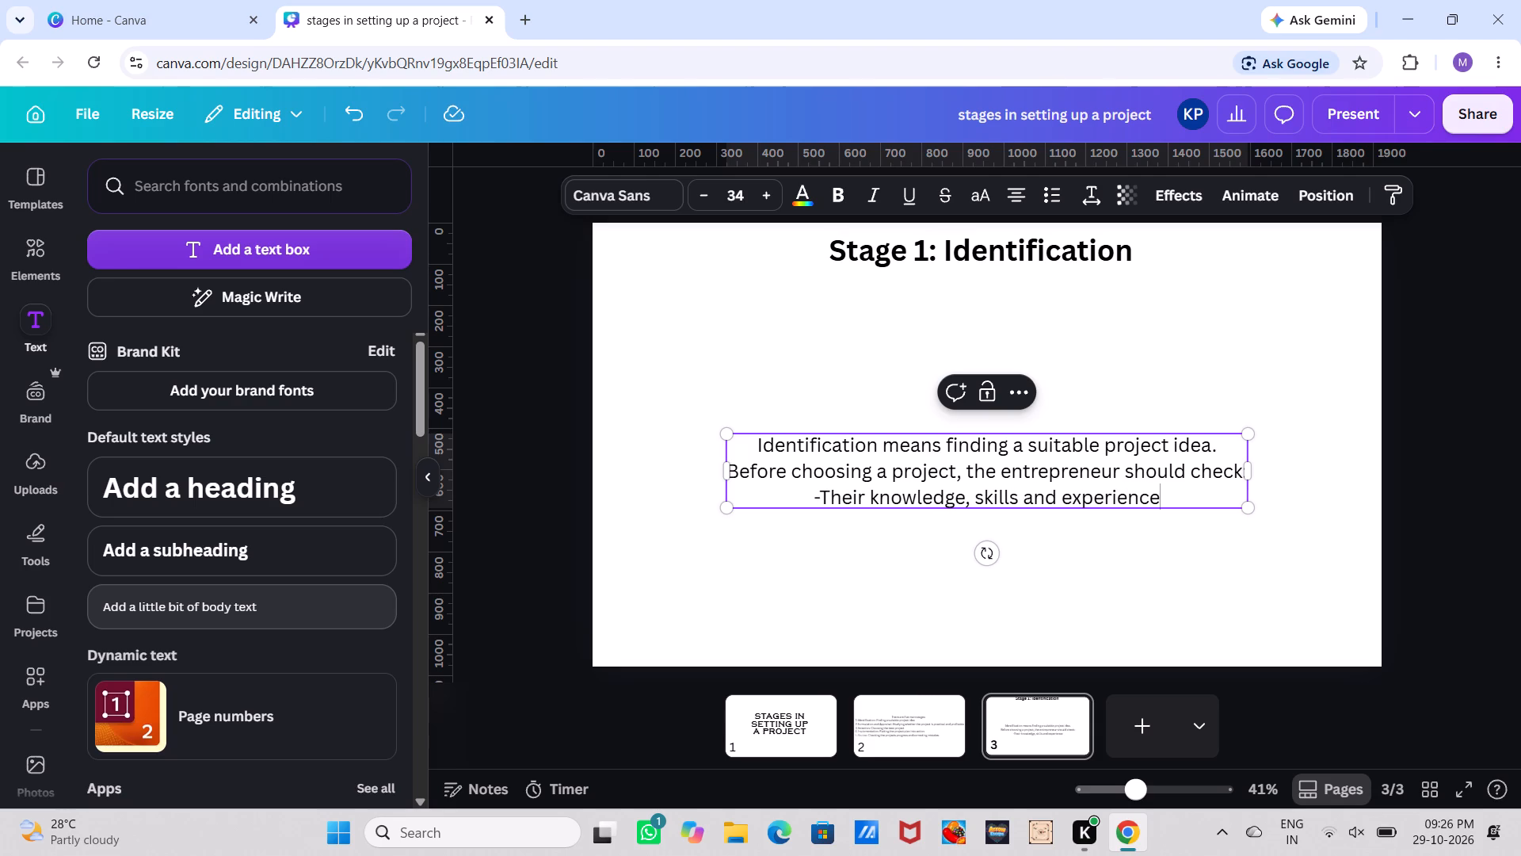
Add a line below it in the body text reading "-The estimated cost of the prpject".
key(Return)
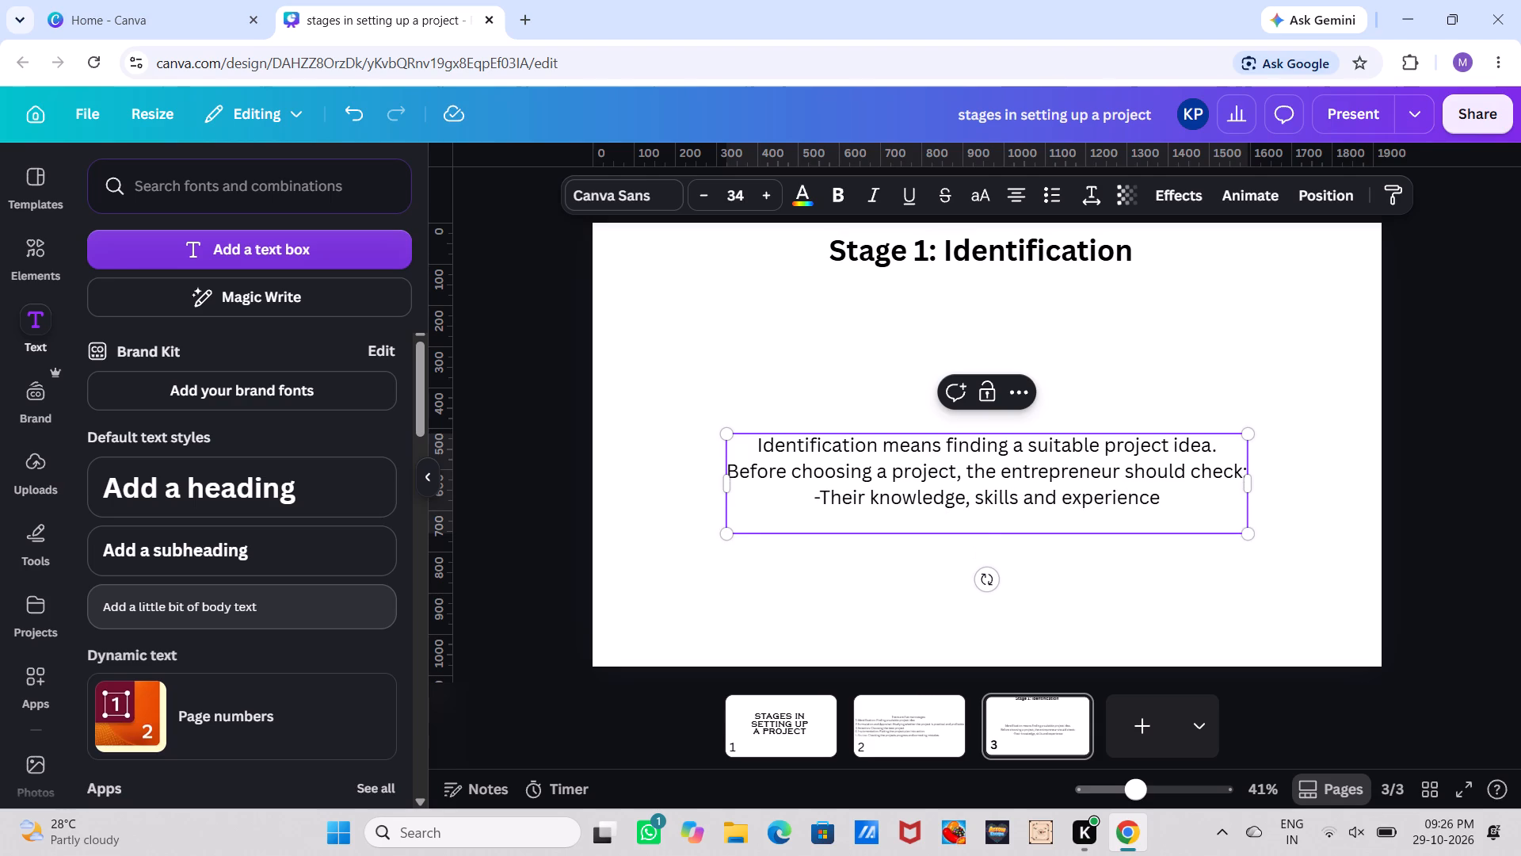
key(equal)
key(BackSpace)
key(minus)
text(The est)
text(imated)
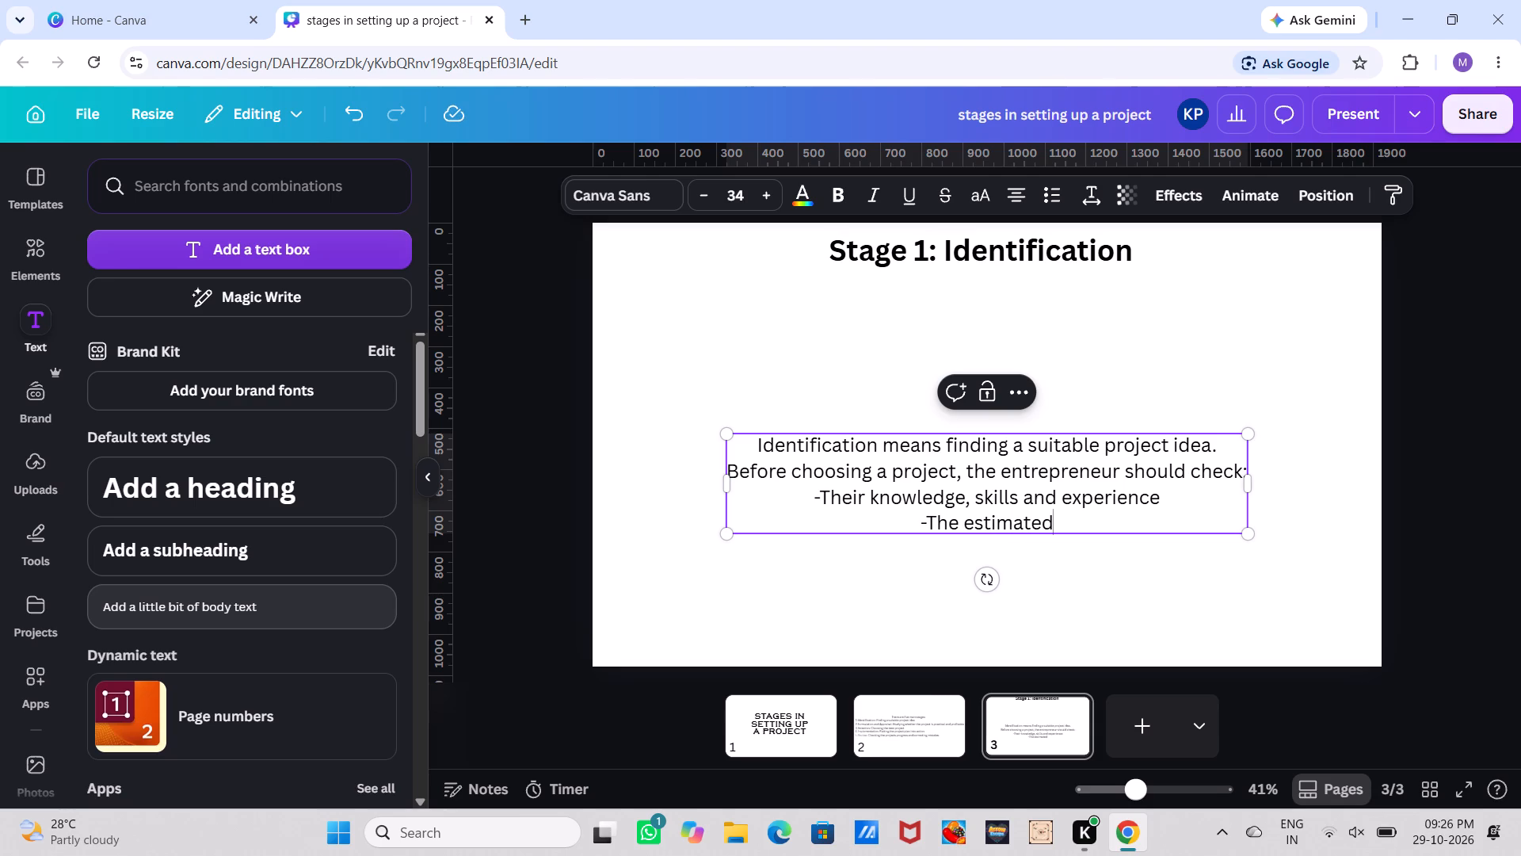
text(cos)
key(BackSpace)
key(BackSpace)
key(BackSpace)
key(space)
text(cos)
key(t)
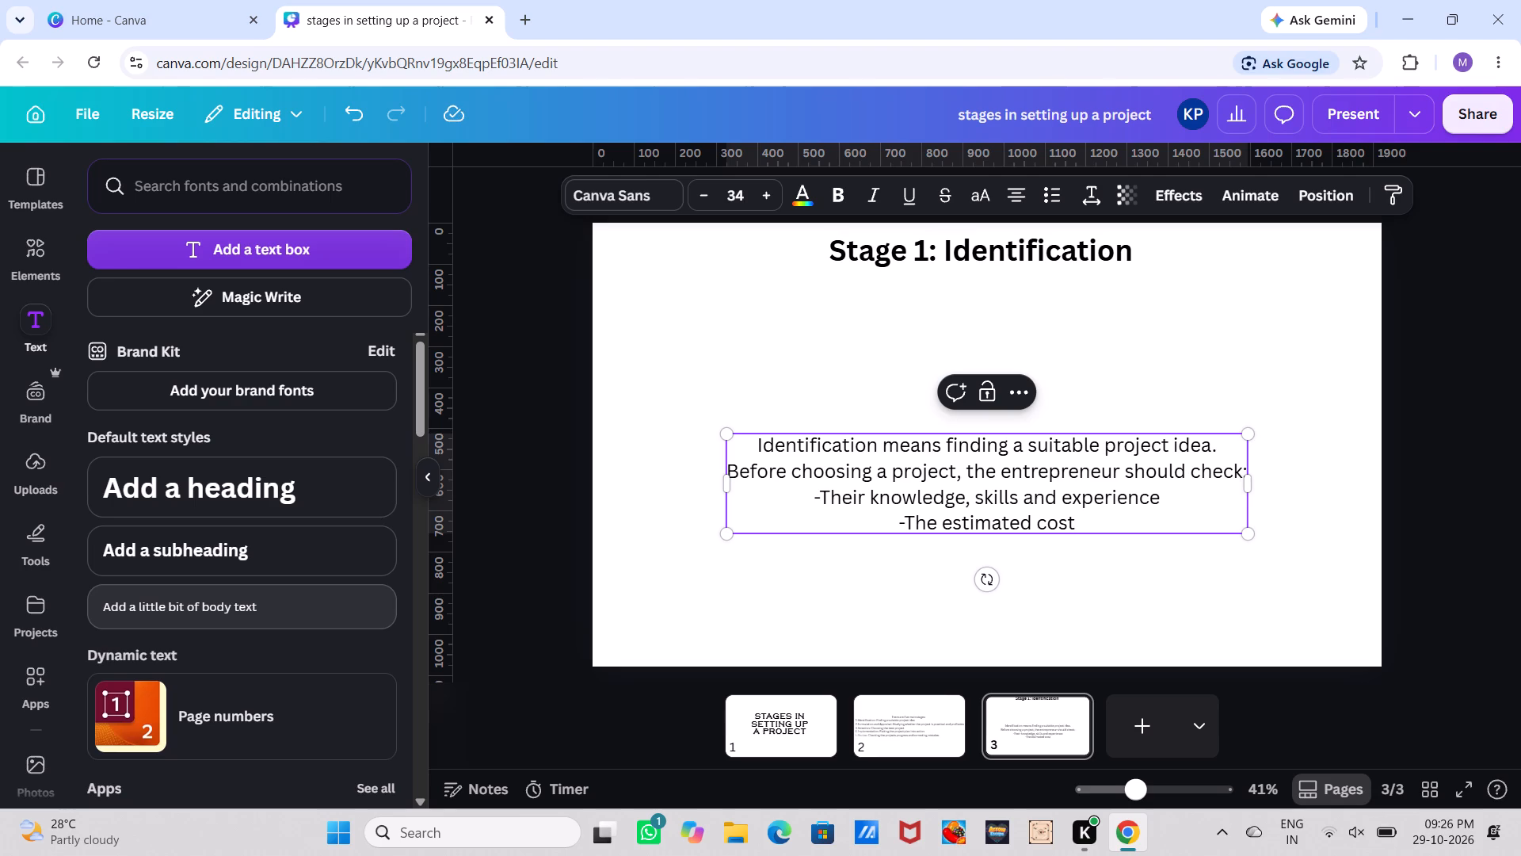
key(space)
text(o)
key(Return)
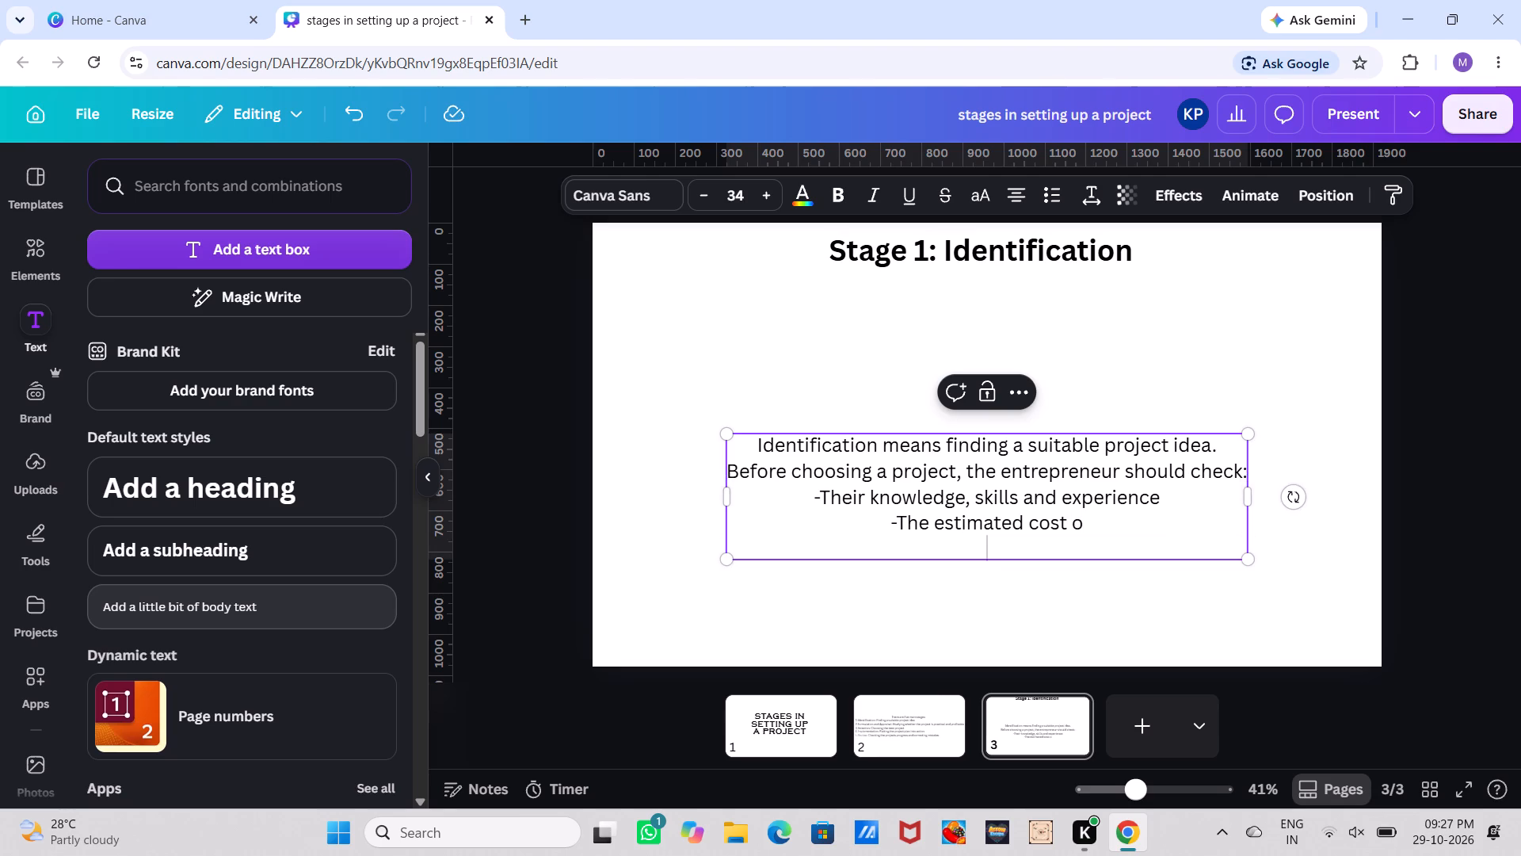
text(f)
key(space)
key(BackSpace)
key(BackSpace)
key(BackSpace)
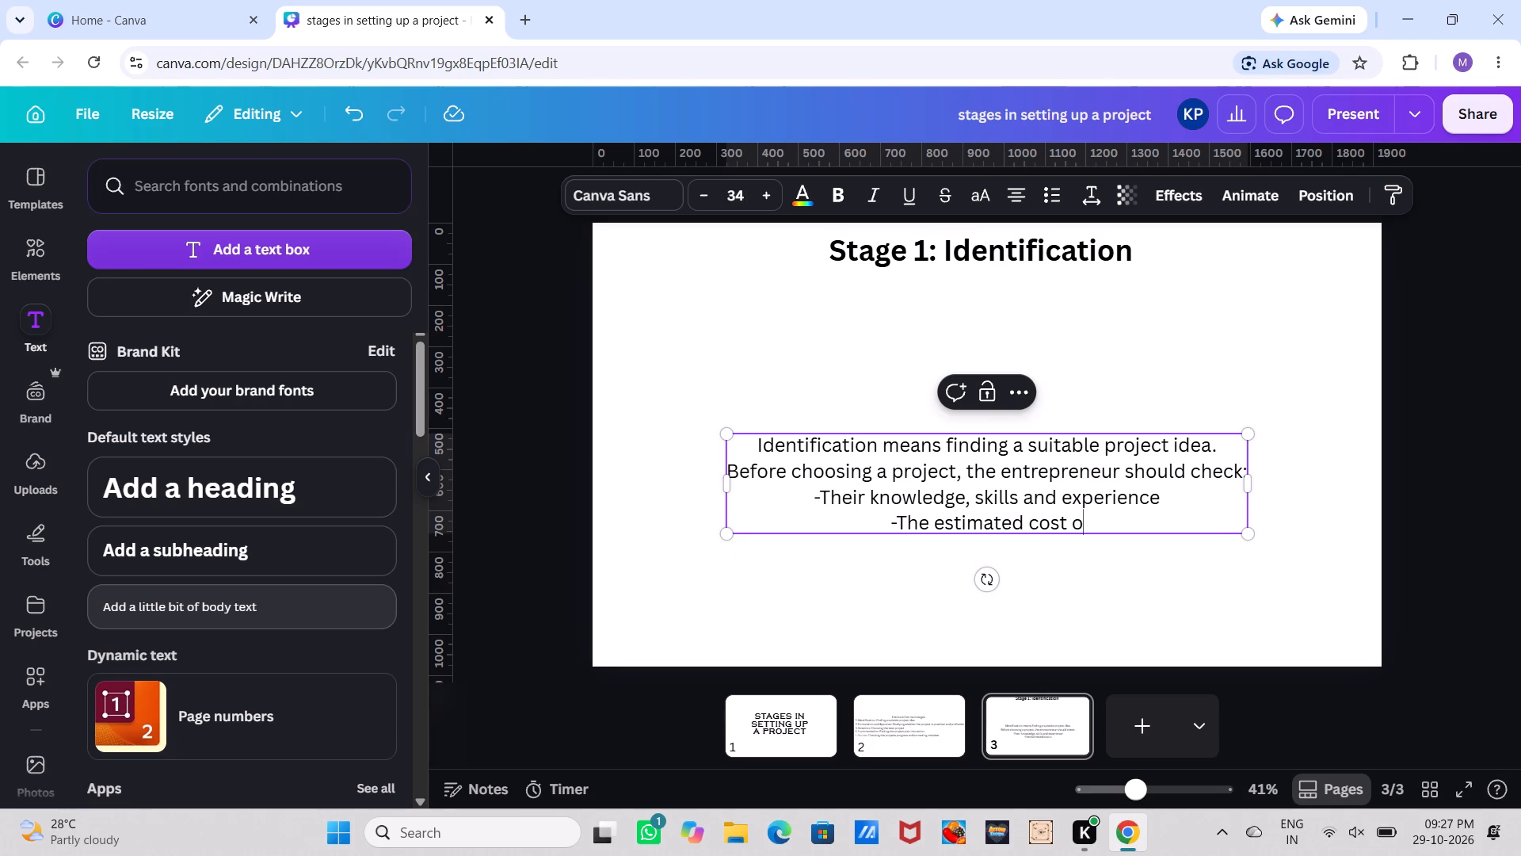
text(f ths)
key(space)
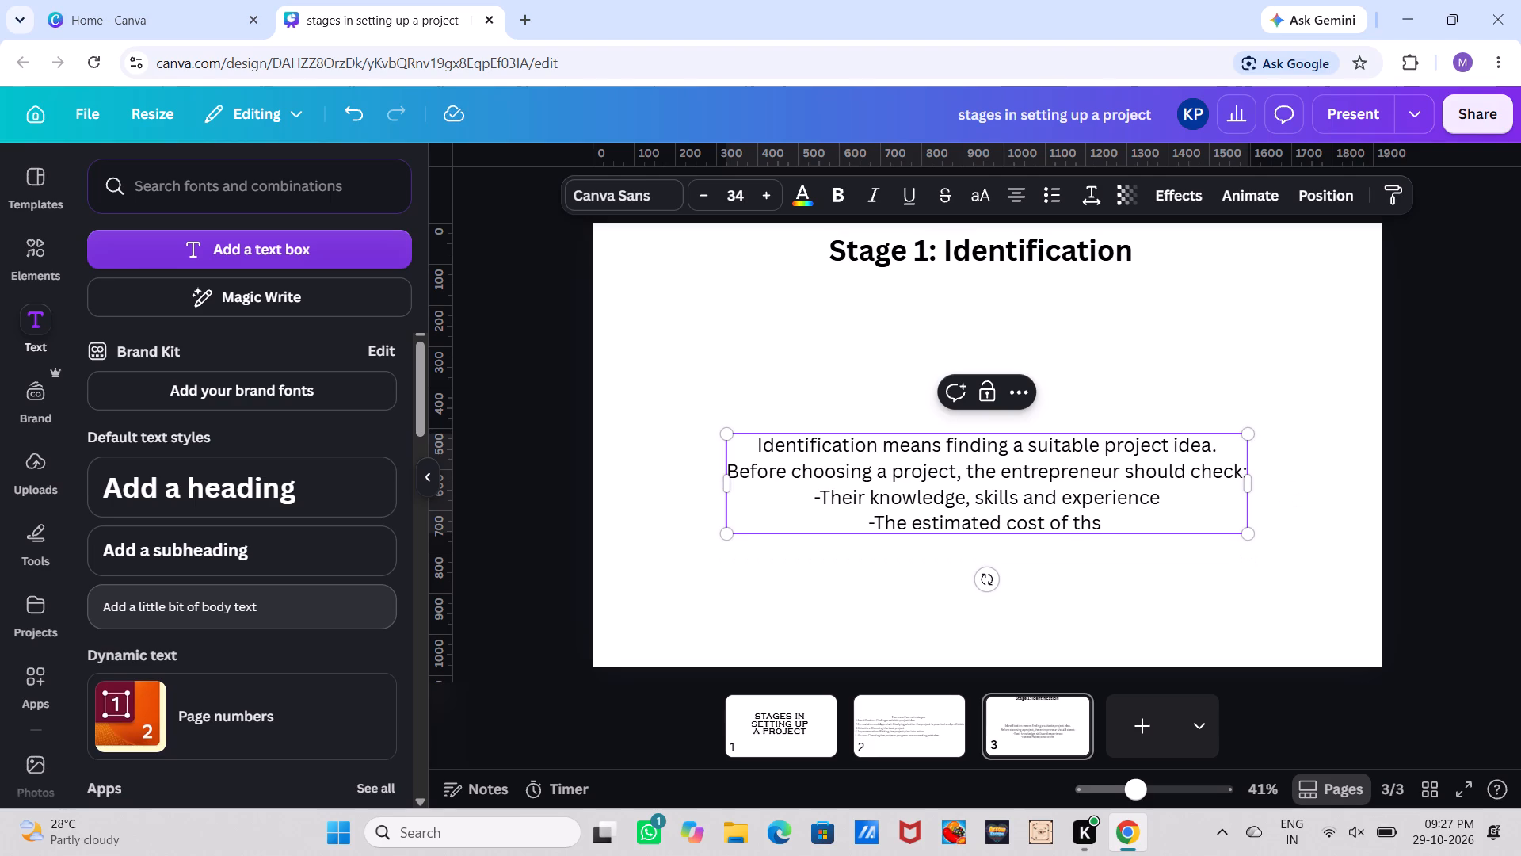
key(BackSpace)
key(BackSpace)
text(e [+p)
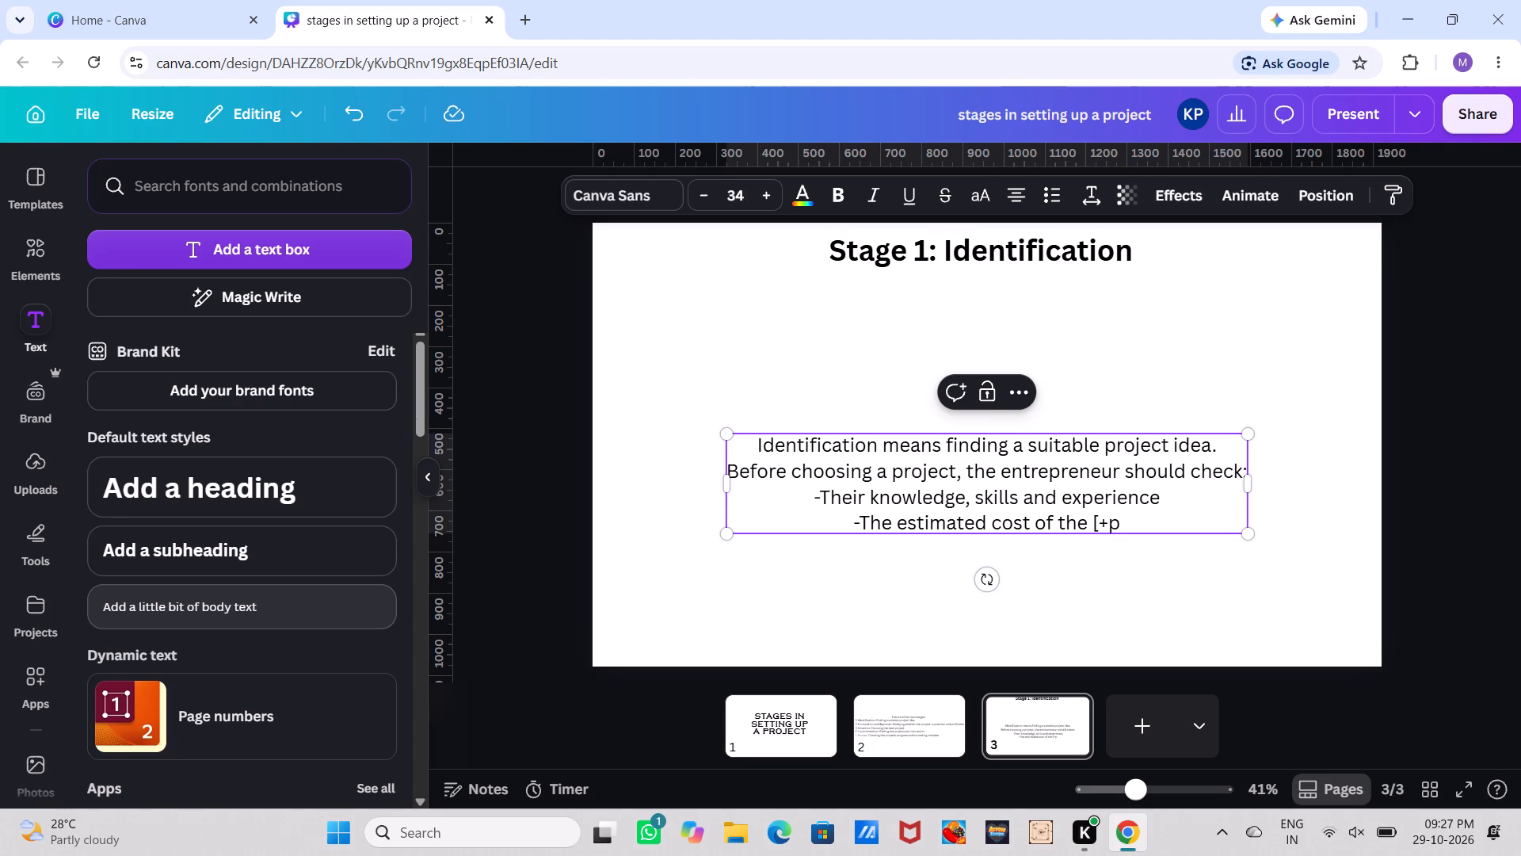
key(BackSpace)
key(BackSpace)
key(BackSpace)
text(pr)
text(pject)
Add another line to the body text reading "-Whether enough money can be arranged".
key(Return)
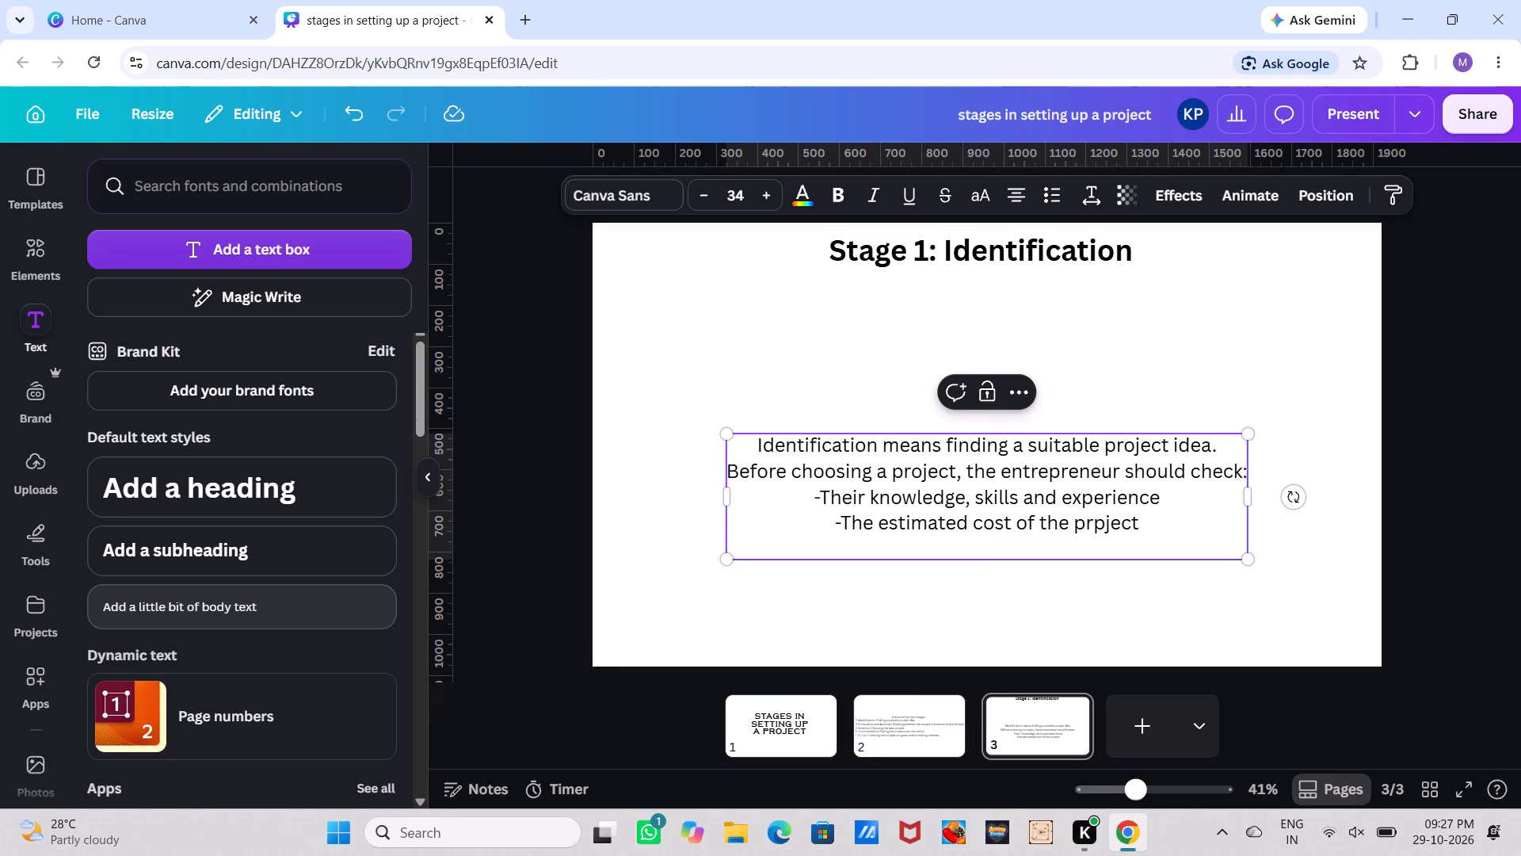
key(minus)
text(Wh)
text(ether)
key(space)
text(enough money can be arranged)
Add another line to the body text reading "-Demand for the product in the market".
key(Return)
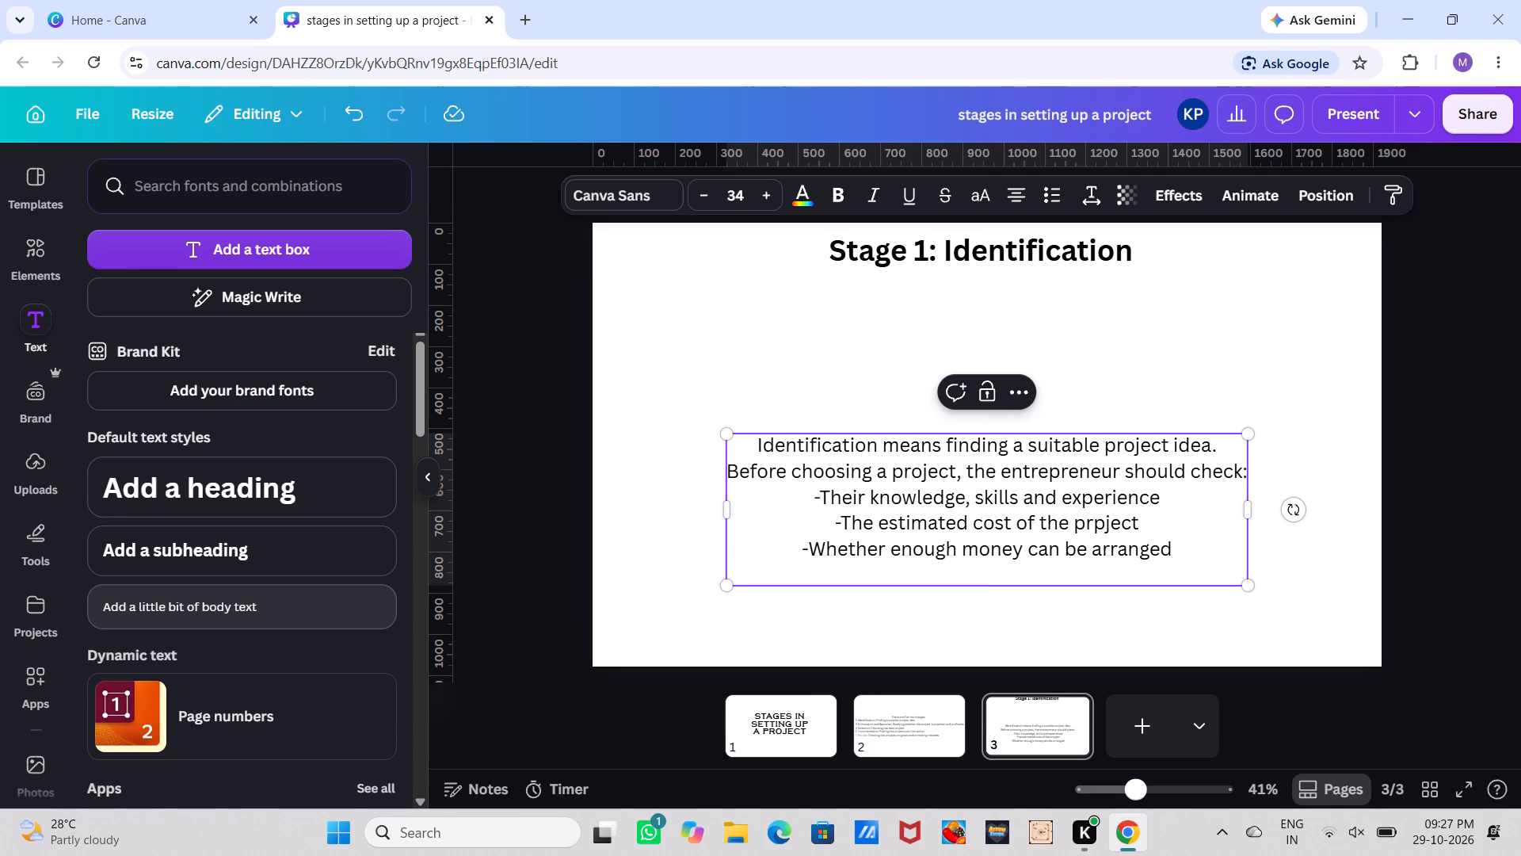
key(minus)
text(Deman)
key(space)
key(BackSpace)
key(d)
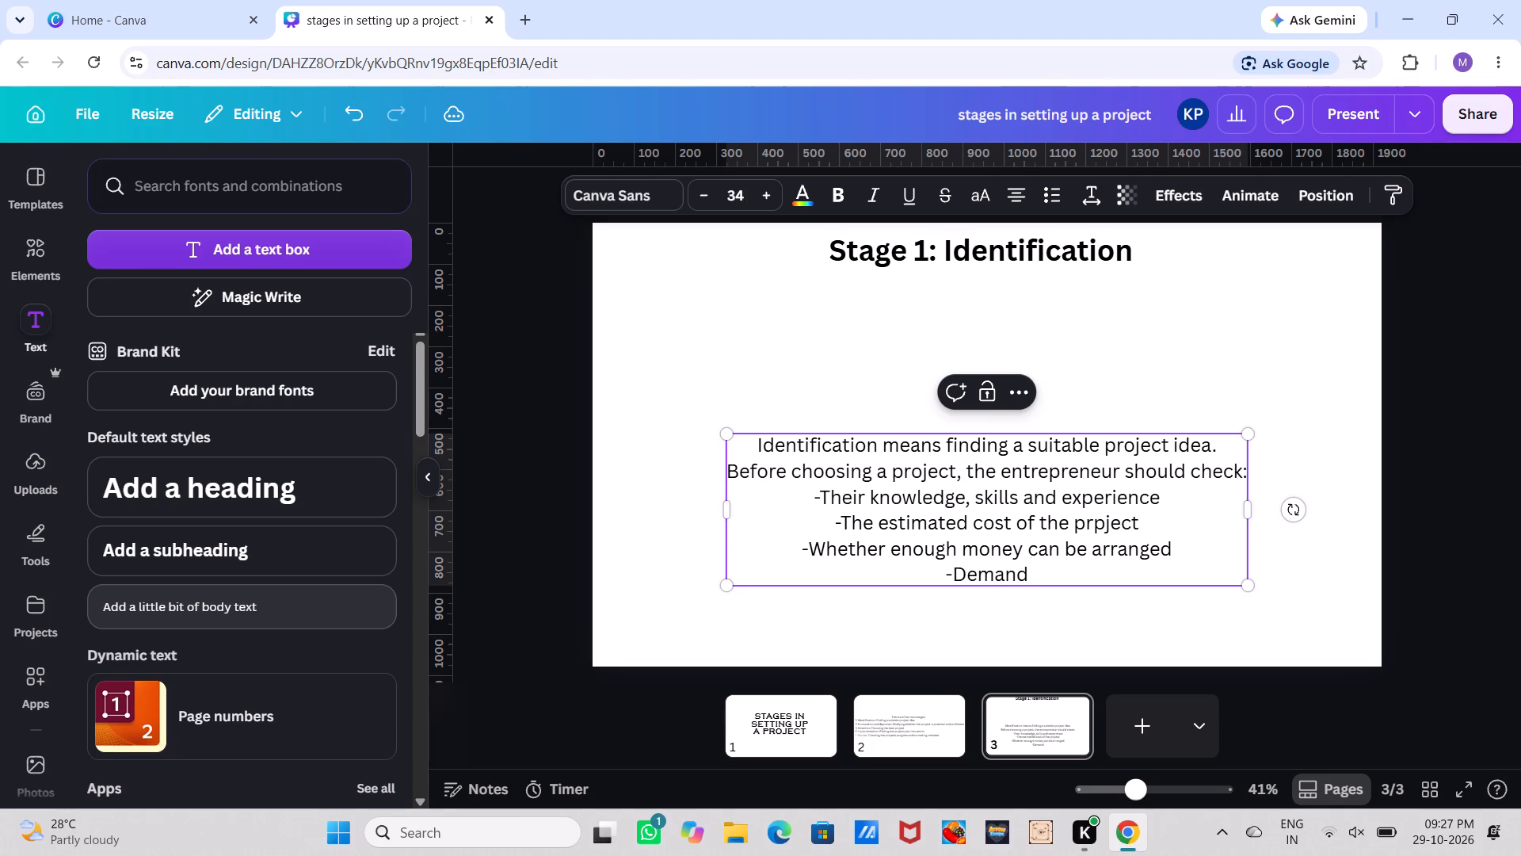
key(space)
text(for the prod)
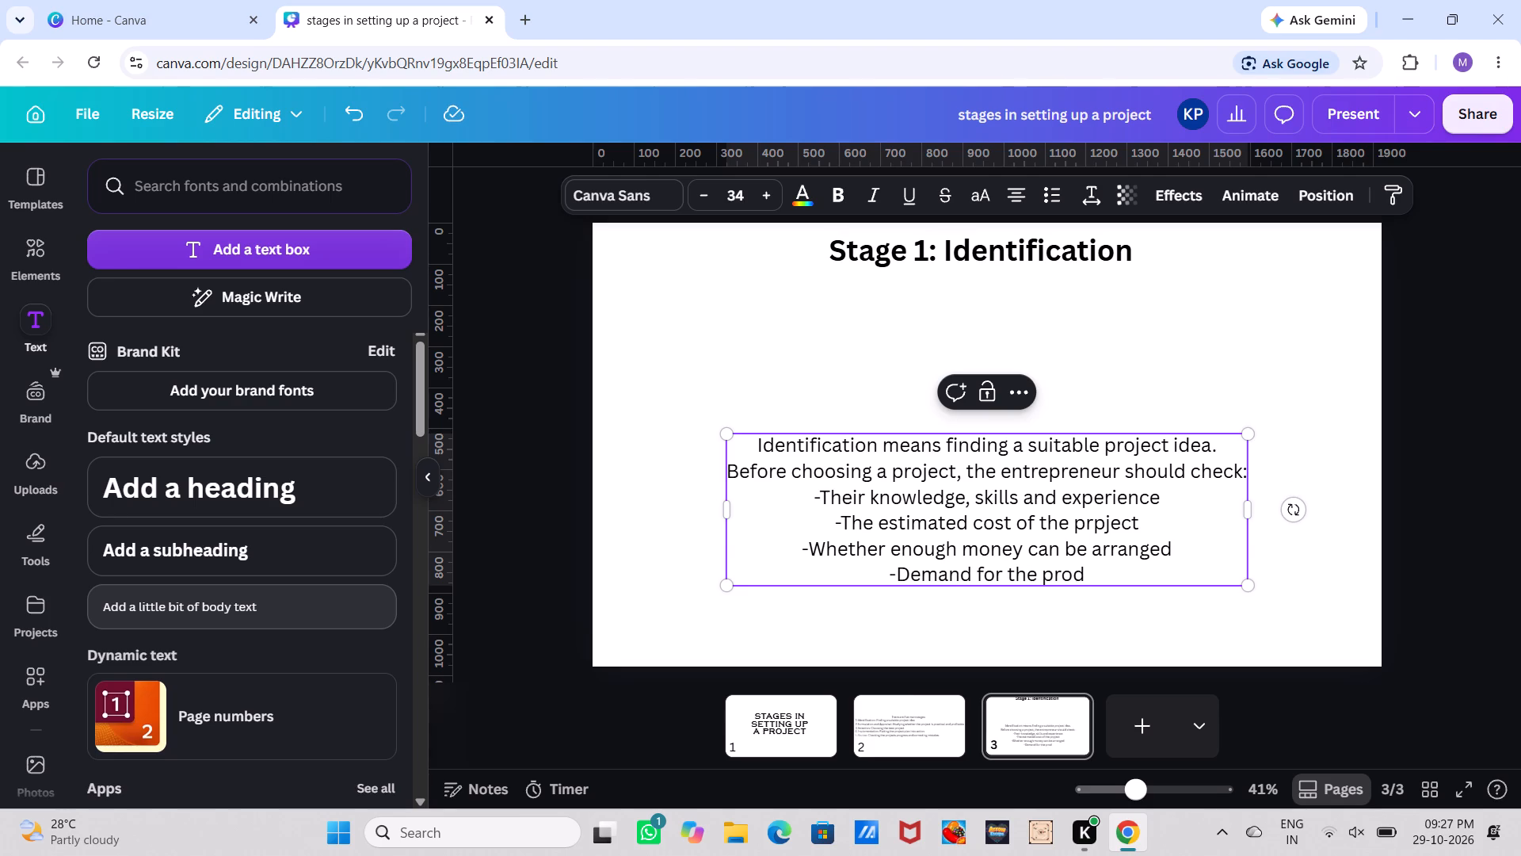
text(uct)
key(space)
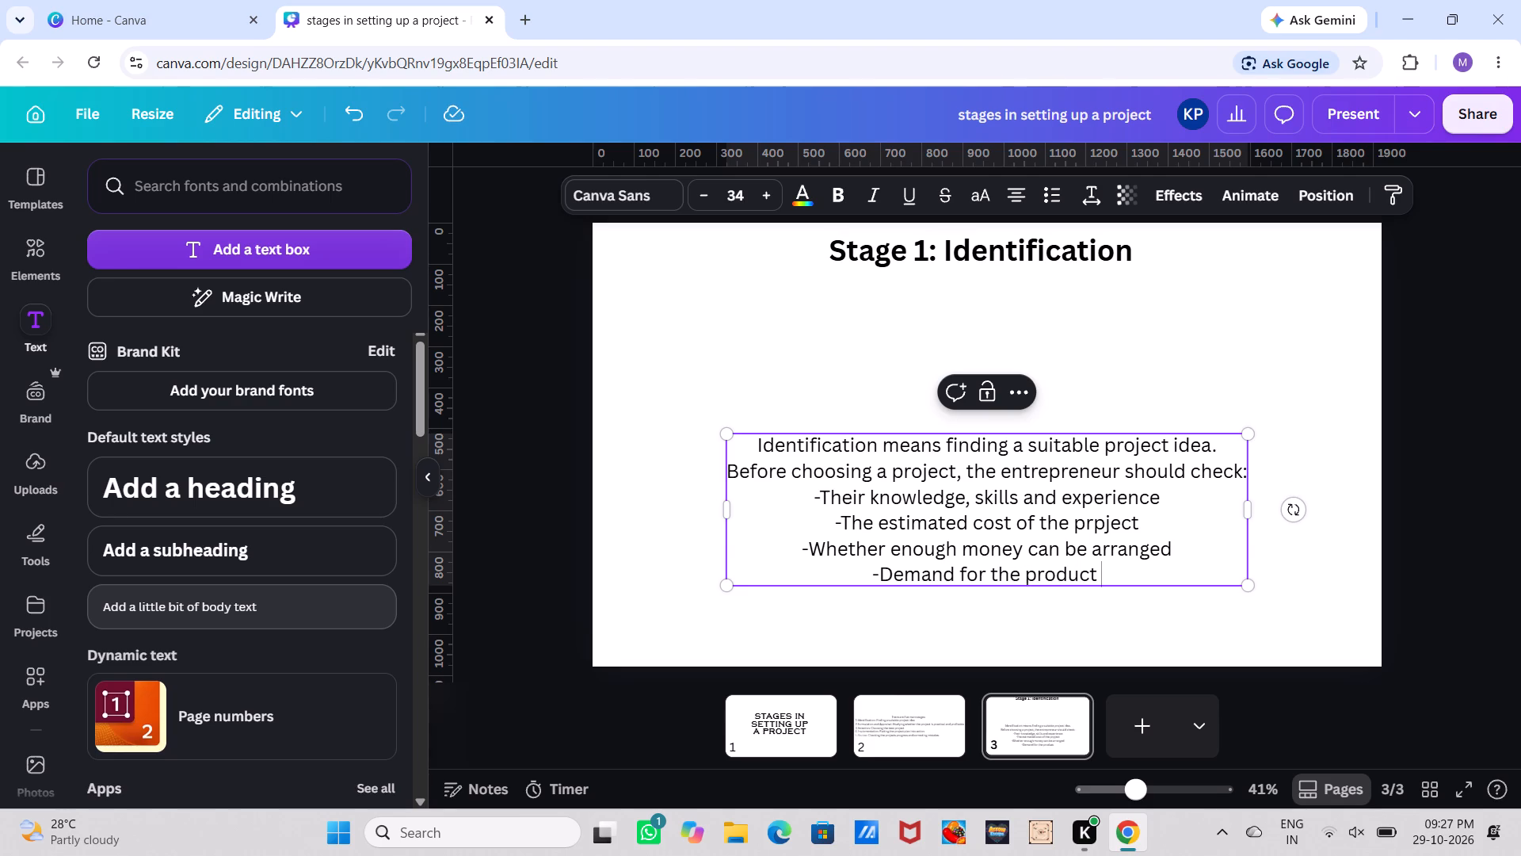
text(in the market)
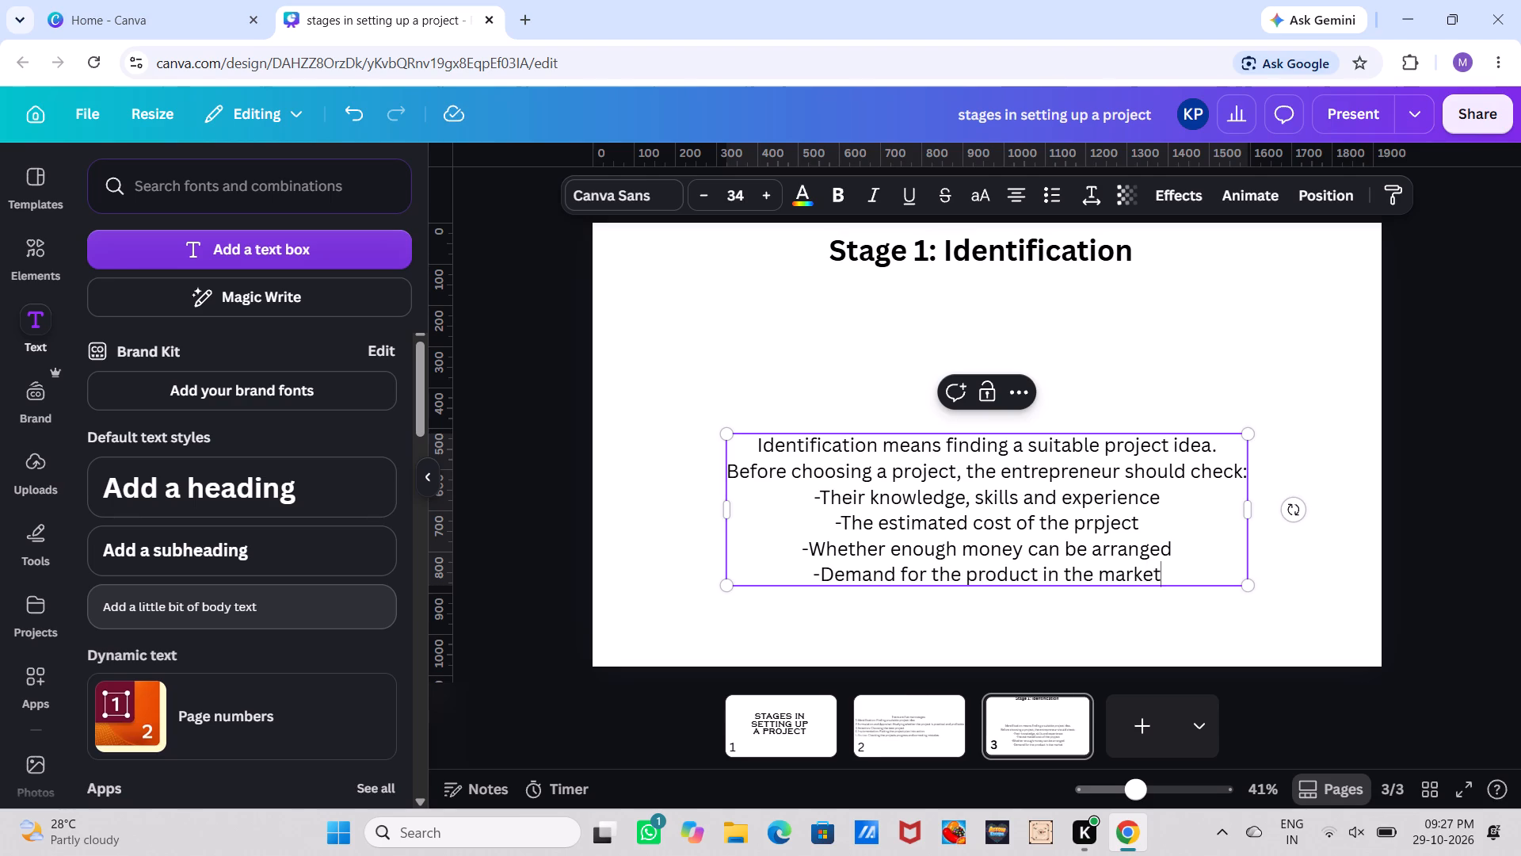
Add two body text lines reading "Availability of raw materials and machines" and "Production and marketing costs", followed by a line break.
key(Return)
text(Availability of raw materiald)
key(BackSpace)
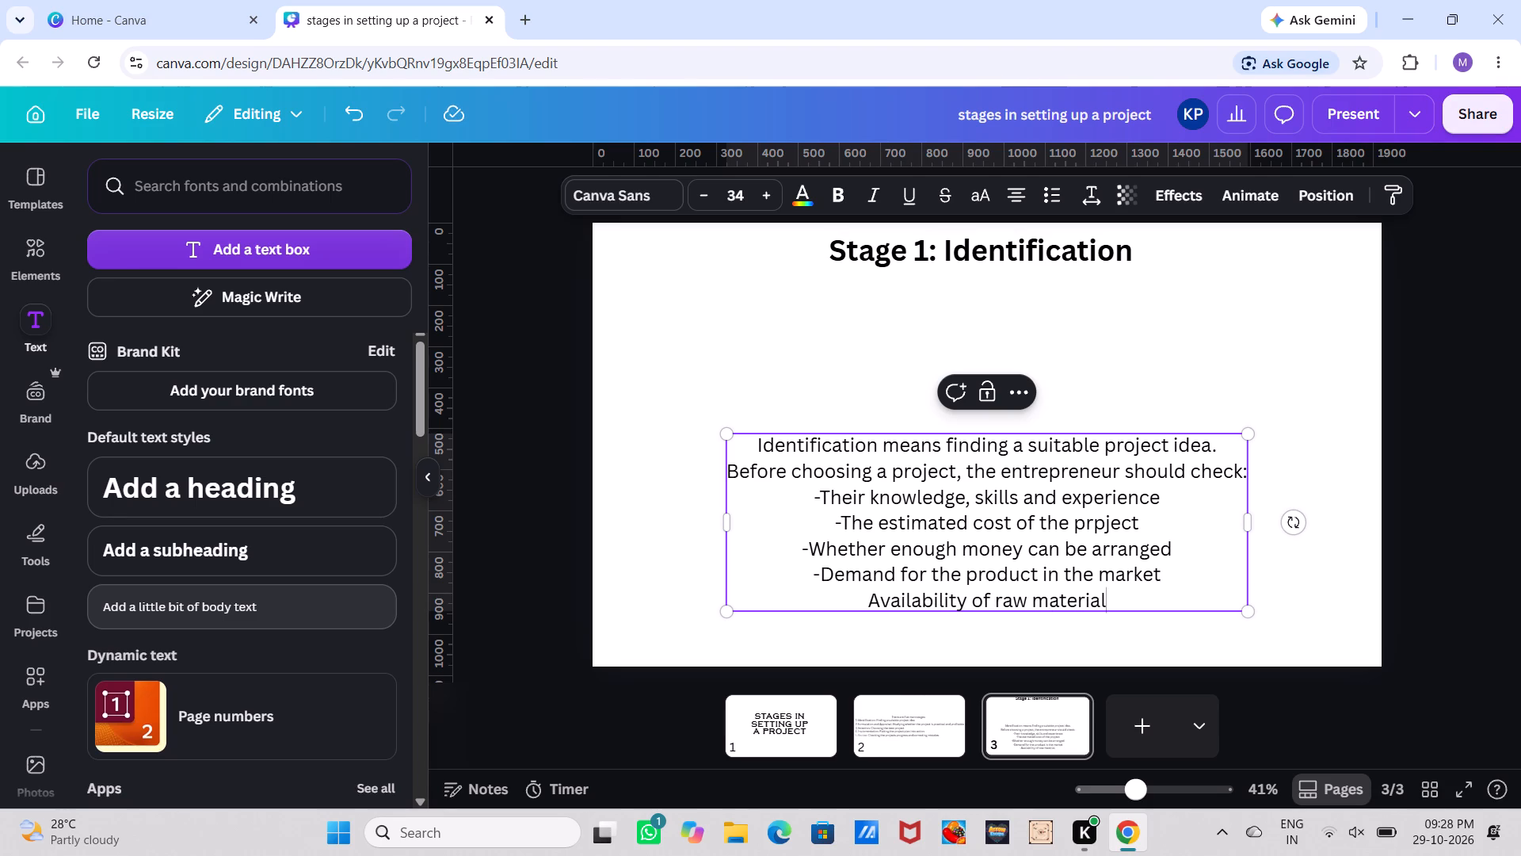
text(s and machines)
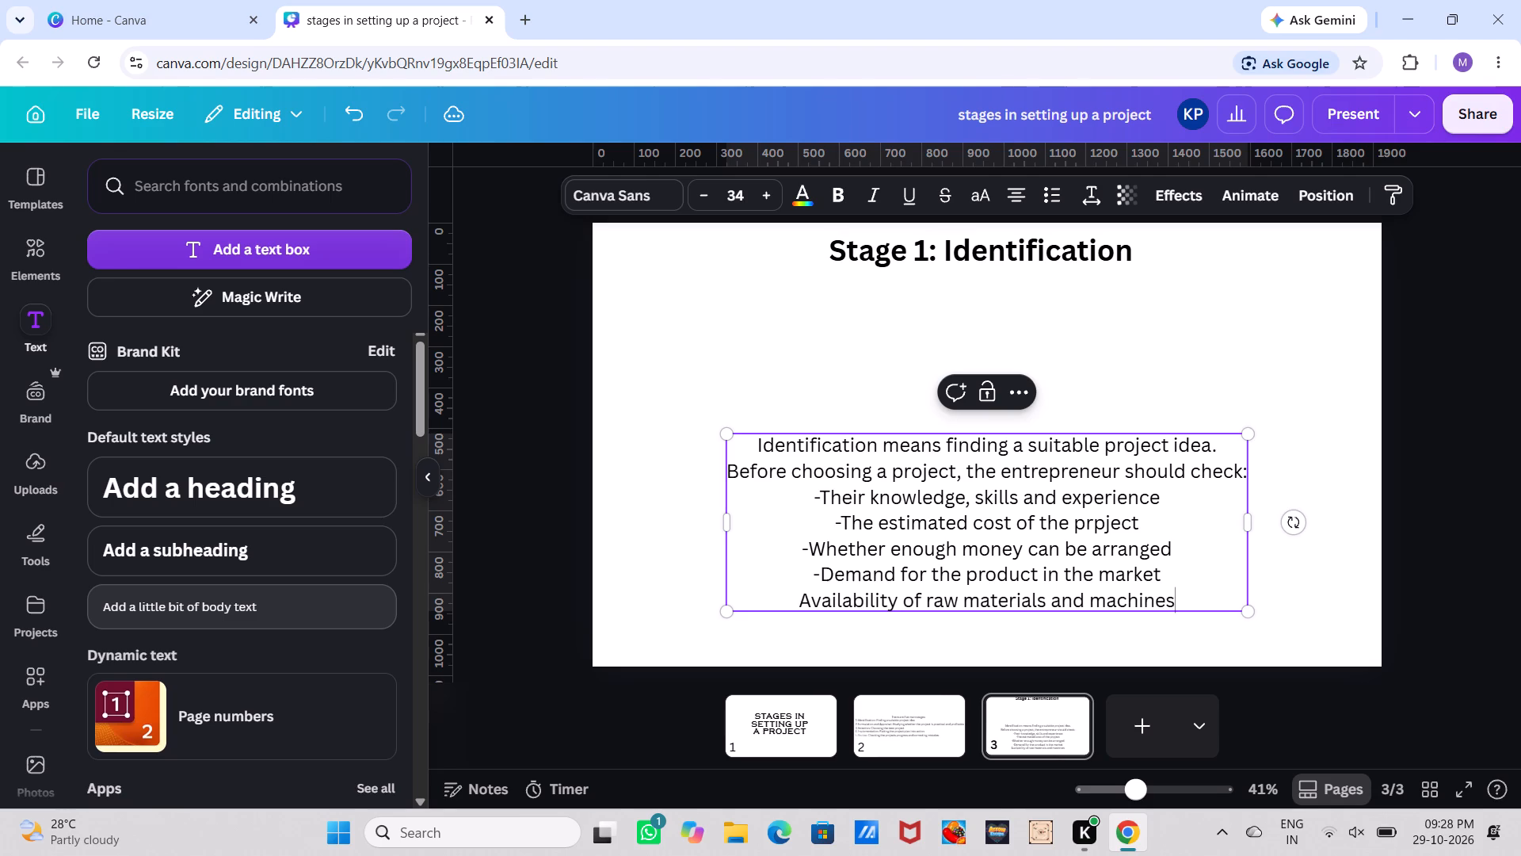
key(Return)
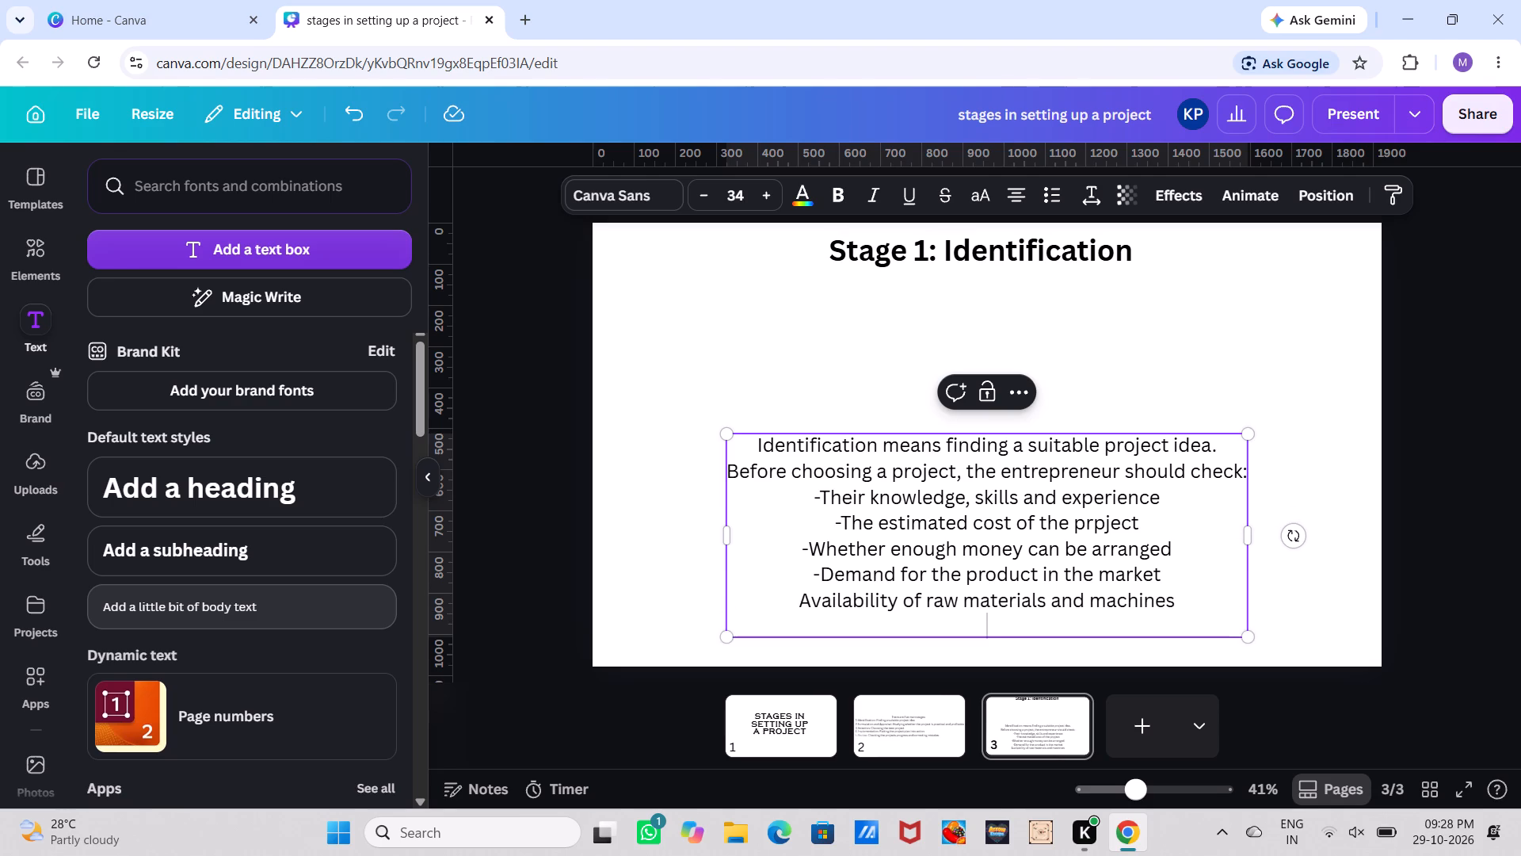
text(Production and marketing costs)
key(Return)
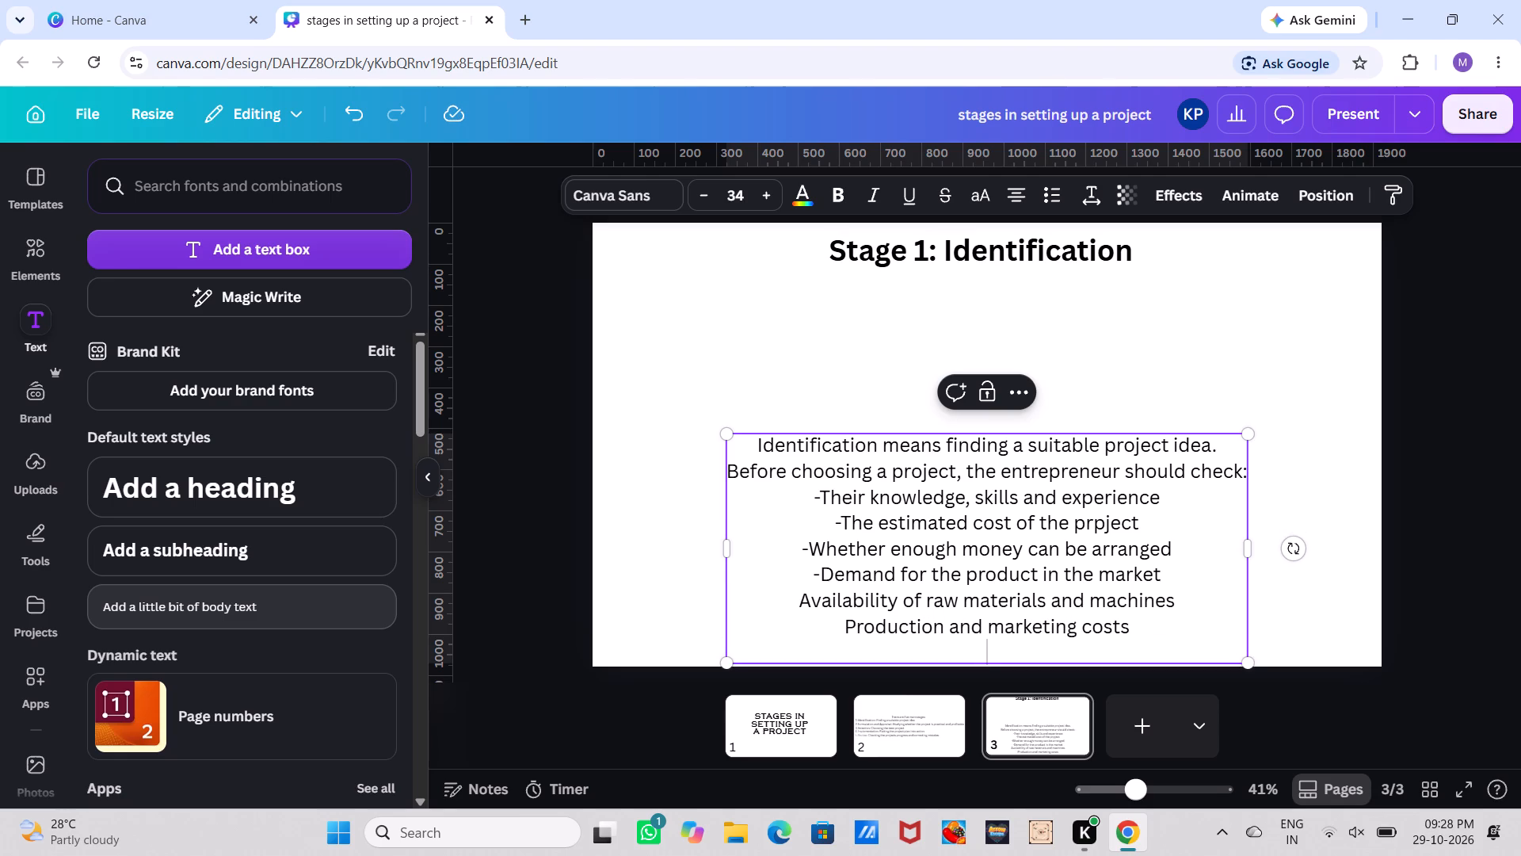
Insert a leading dash before the "Production and marketing costs" line and the "Availability of raw materials and machines" line.
key(Up)
key(Left)
key(Left)
key(Left)
key(Left)
key(Left)
key(Left)
key(Left)
key(Left)
key(Left)
key(Left)
key(Left)
key(Left)
key(Left)
key(Left)
key(Left)
key(Left)
key(Left)
key(Left)
key(minus)
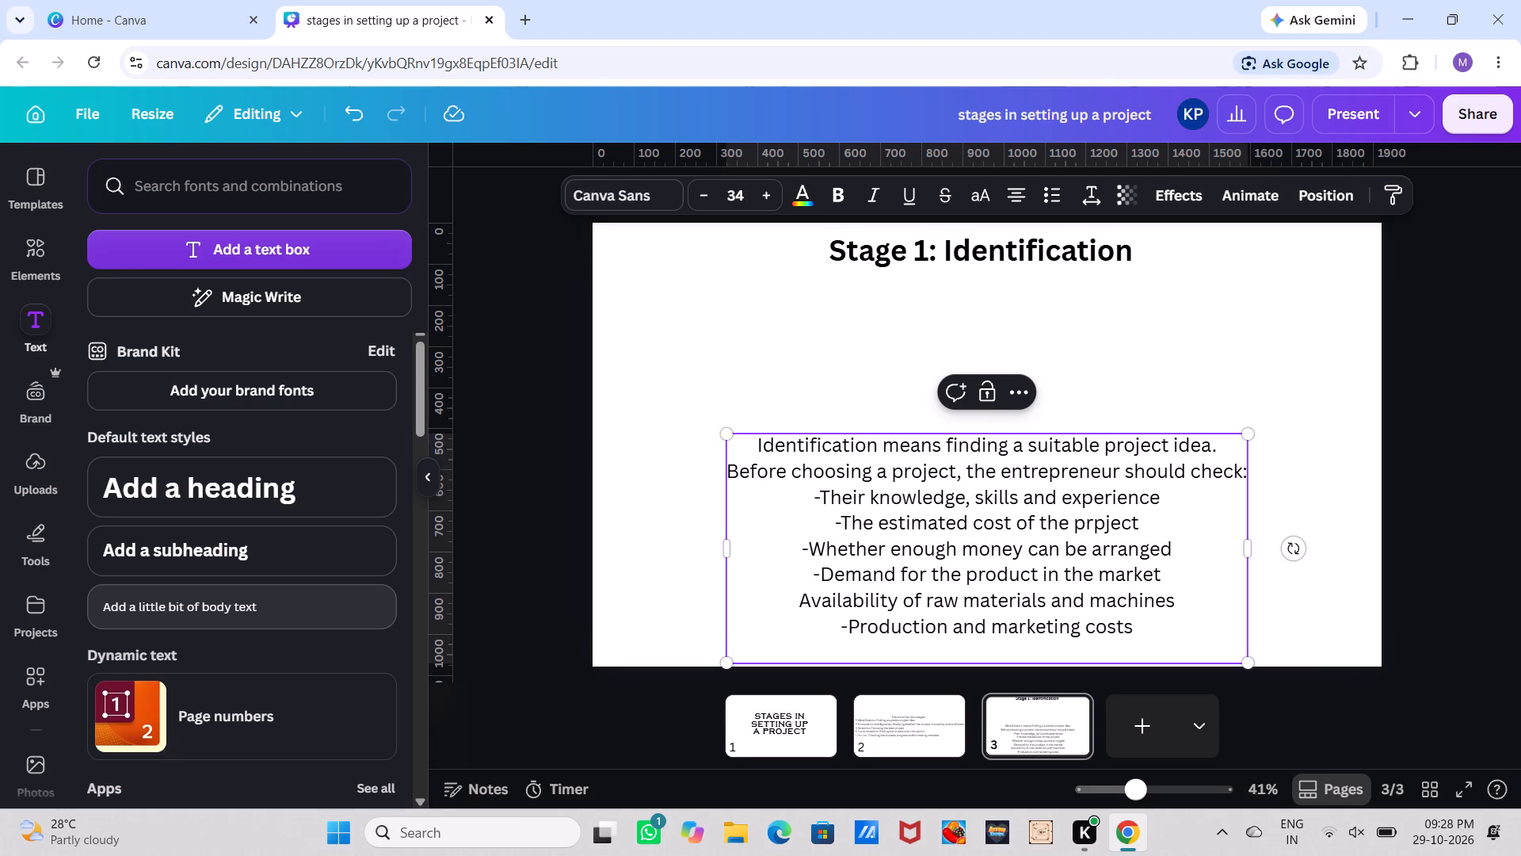
key(Up)
key(Left)
key(Left)
key(Left)
key(Left)
key(Left)
key(Left)
key(minus)
Add a final line to the body text reading "-Risks involved in the project".
key(Down)
key(Down)
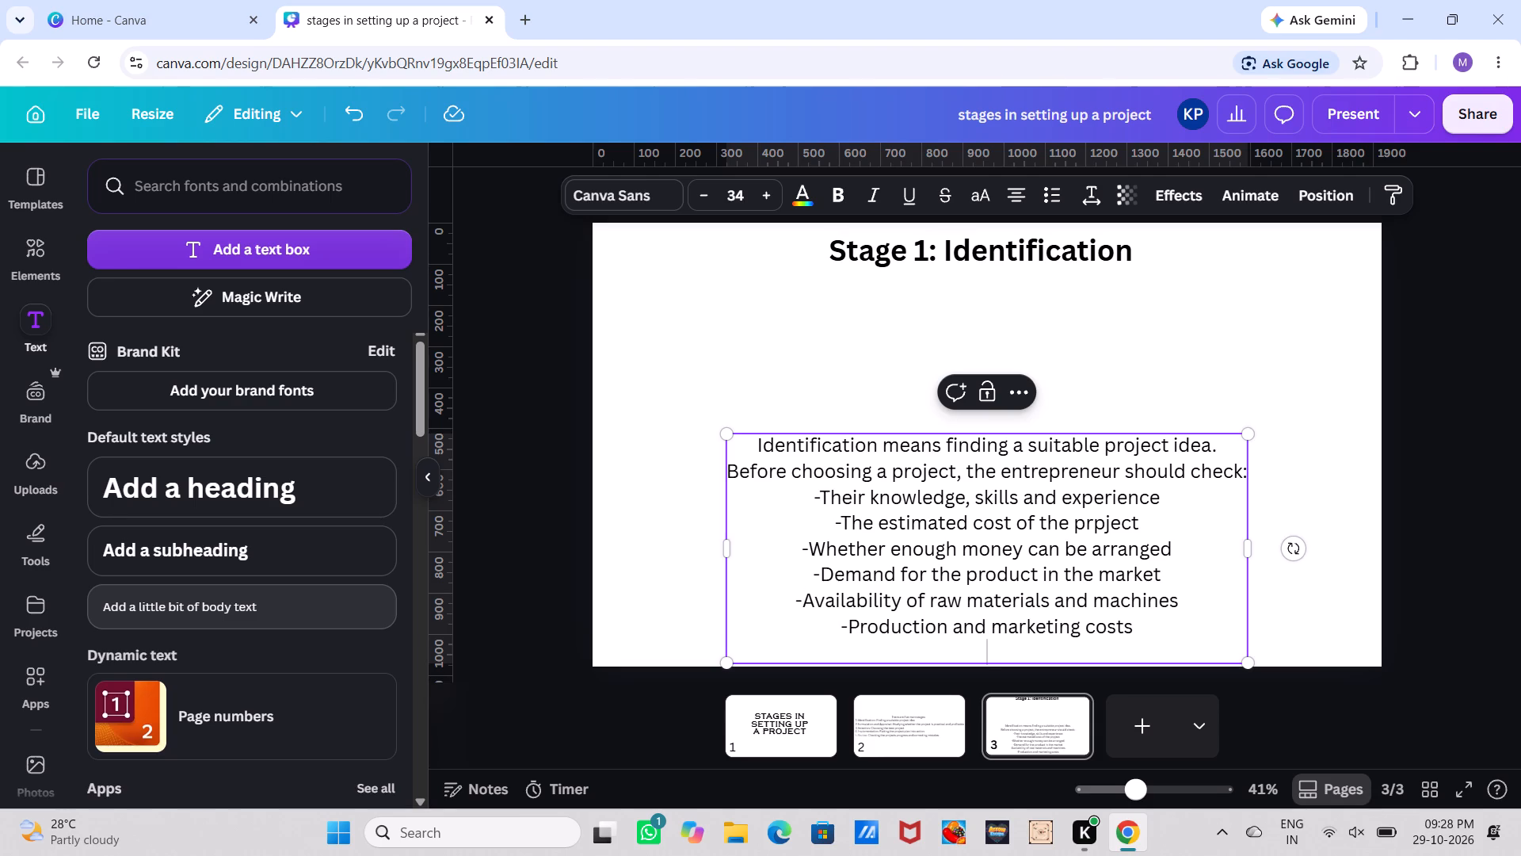
key(minus)
text(Risks)
key(space)
text(involved in the projec)
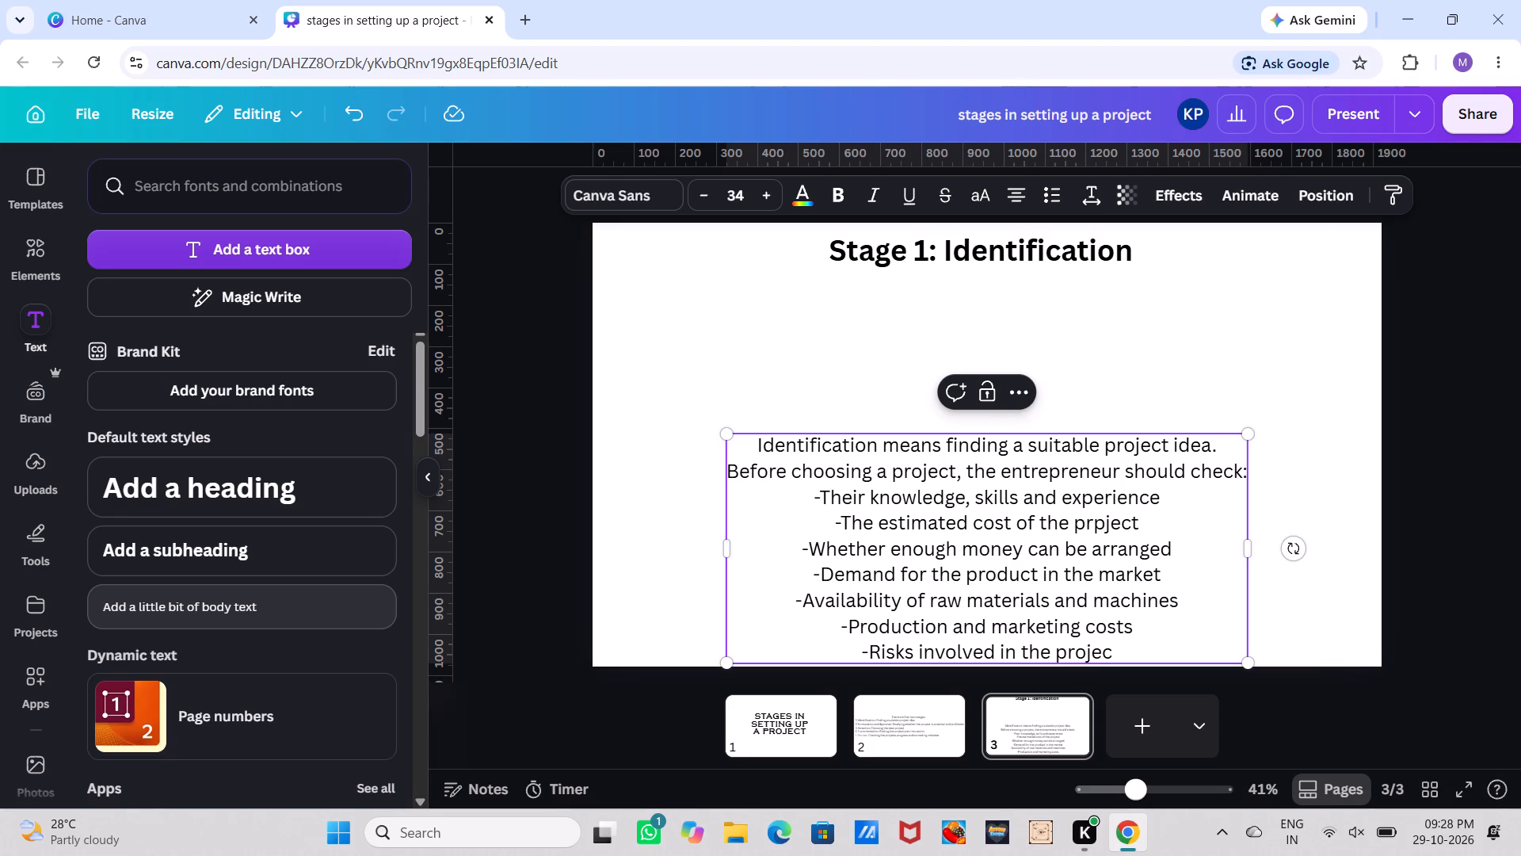
key(t)
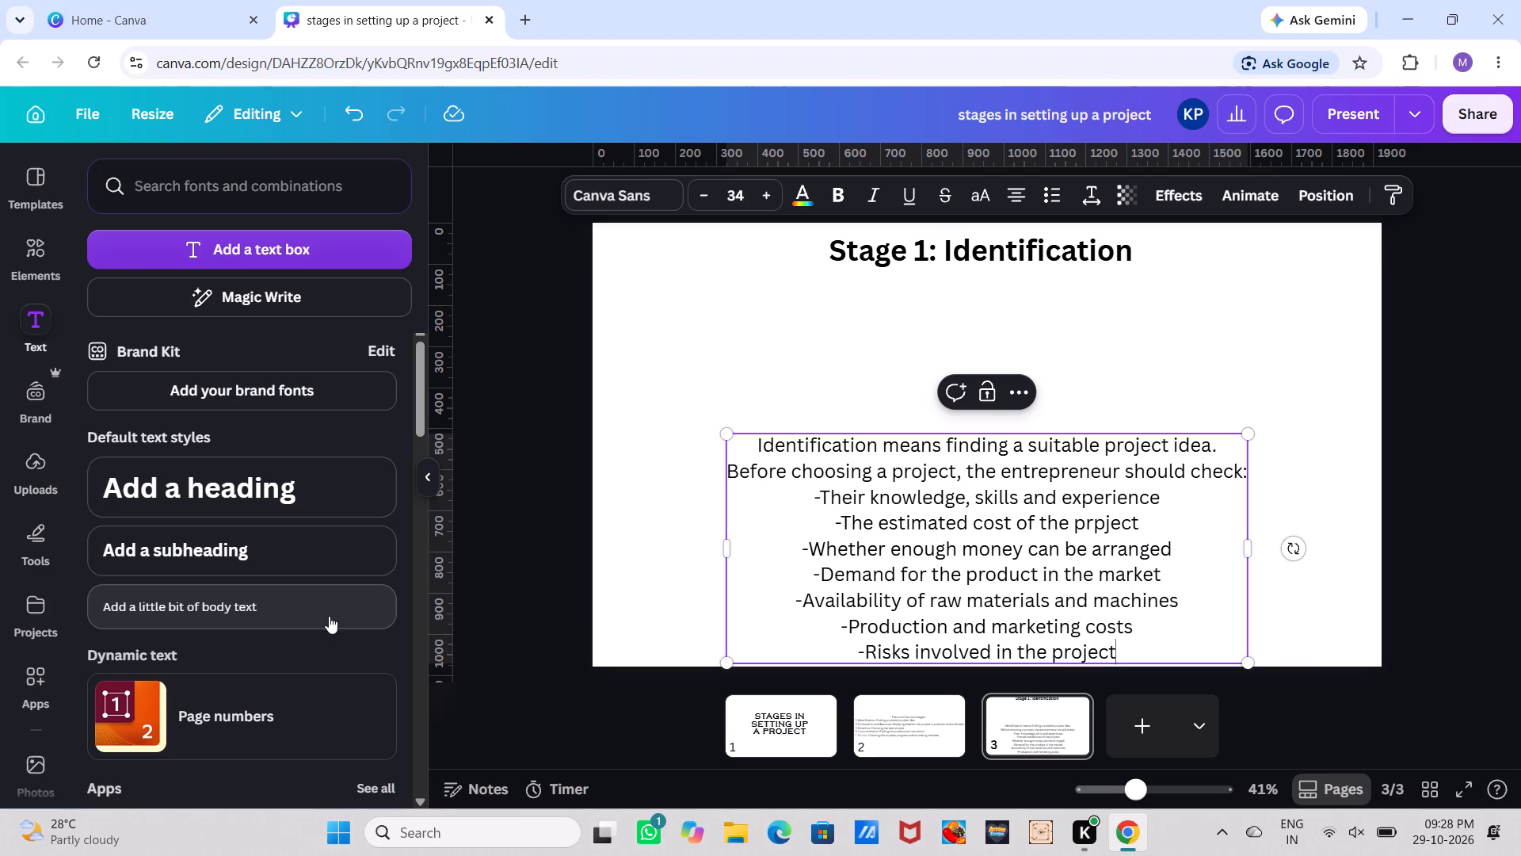
Move the body text box up so it sits centred directly beneath the "Stage 1: Identification" heading.
drag(870, 530, 815, 437)
drag(815, 437, 806, 418)
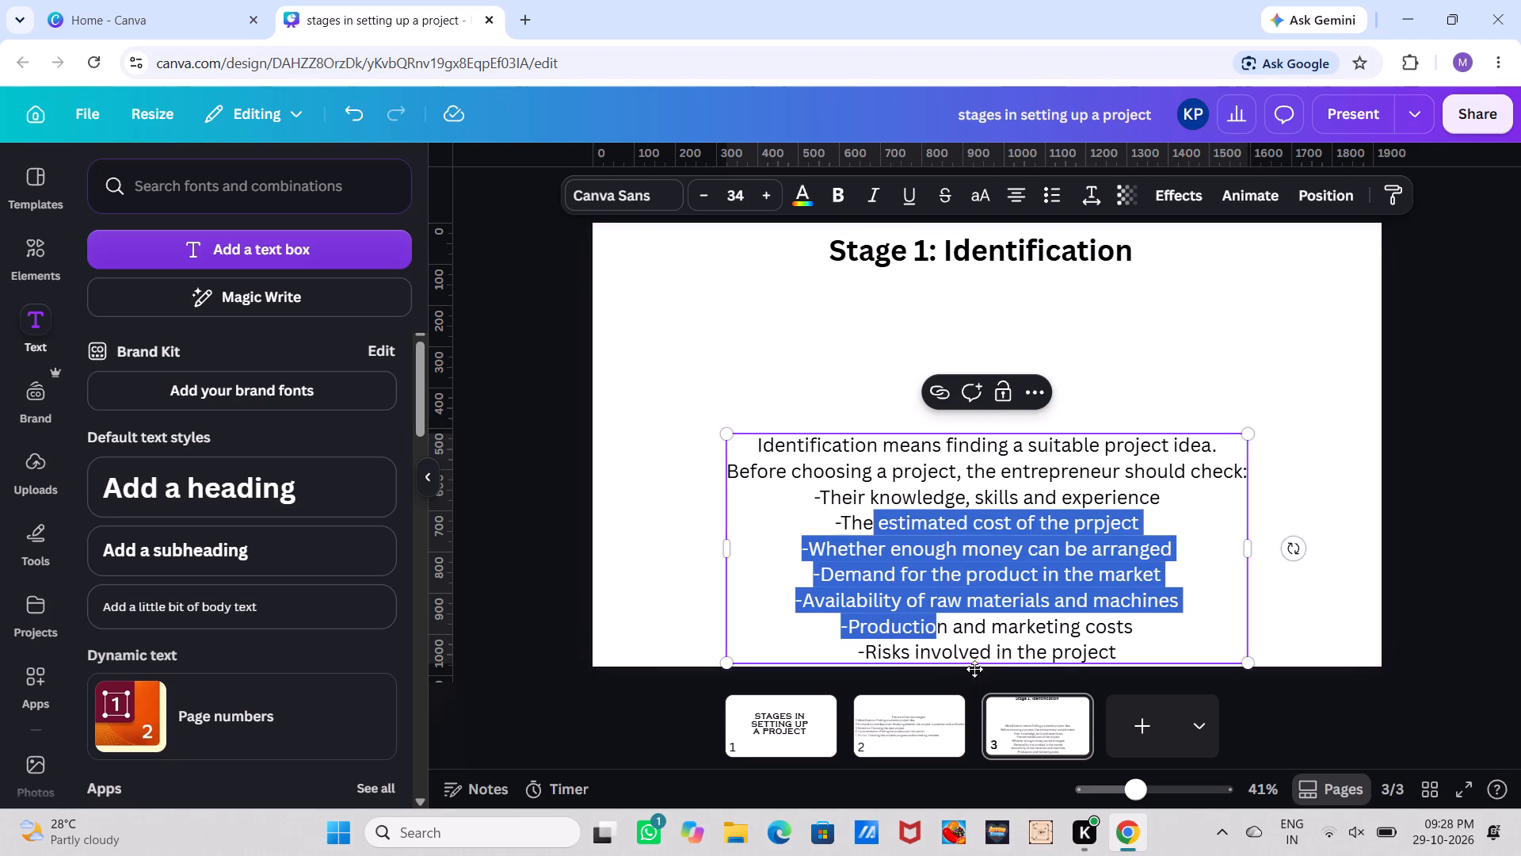
click(978, 665)
drag(986, 586, 888, 399)
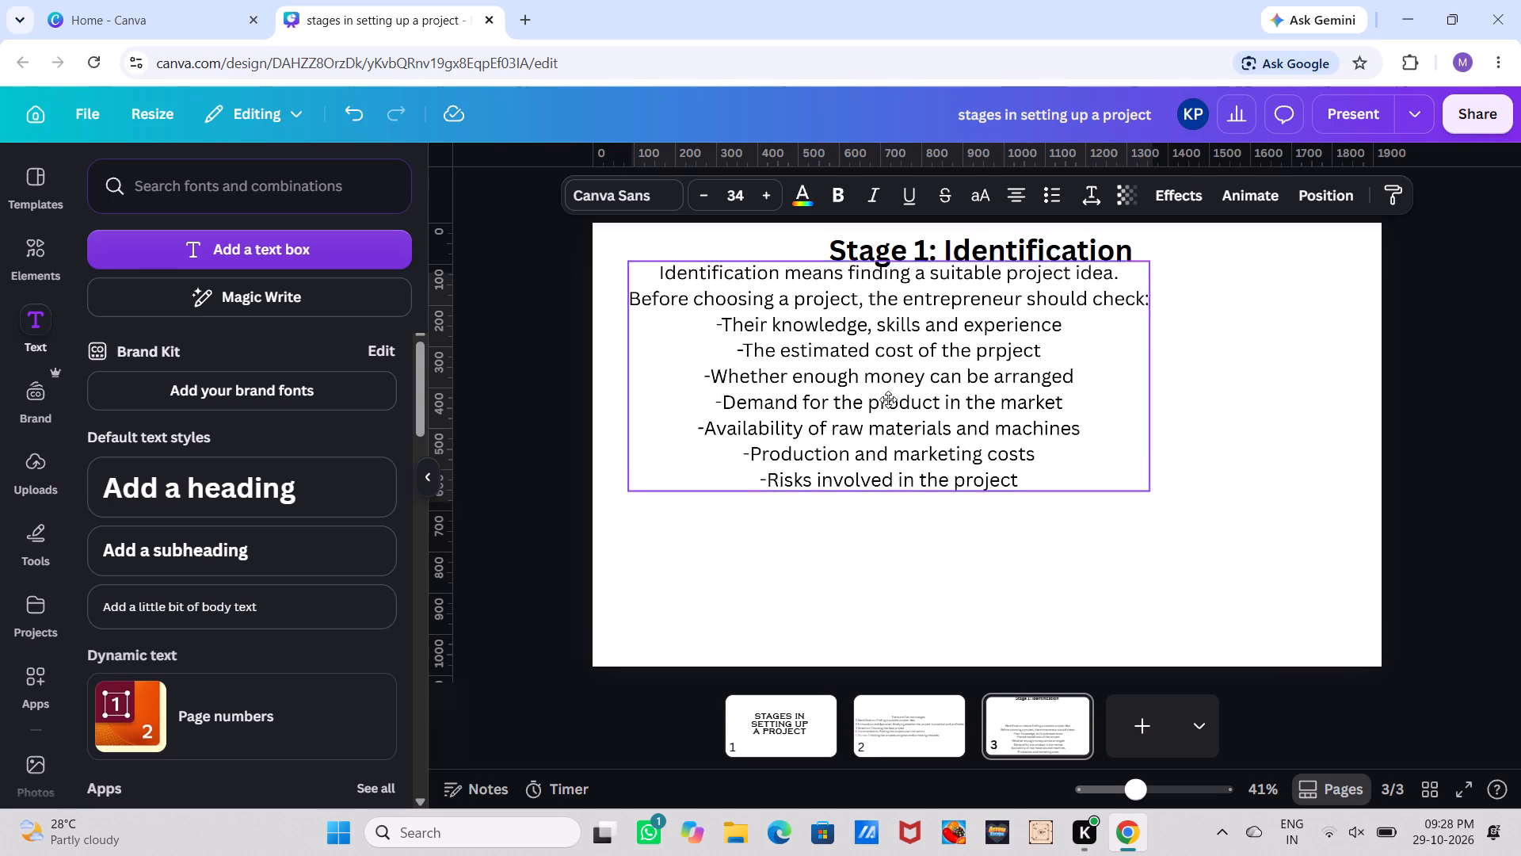
drag(888, 399, 956, 444)
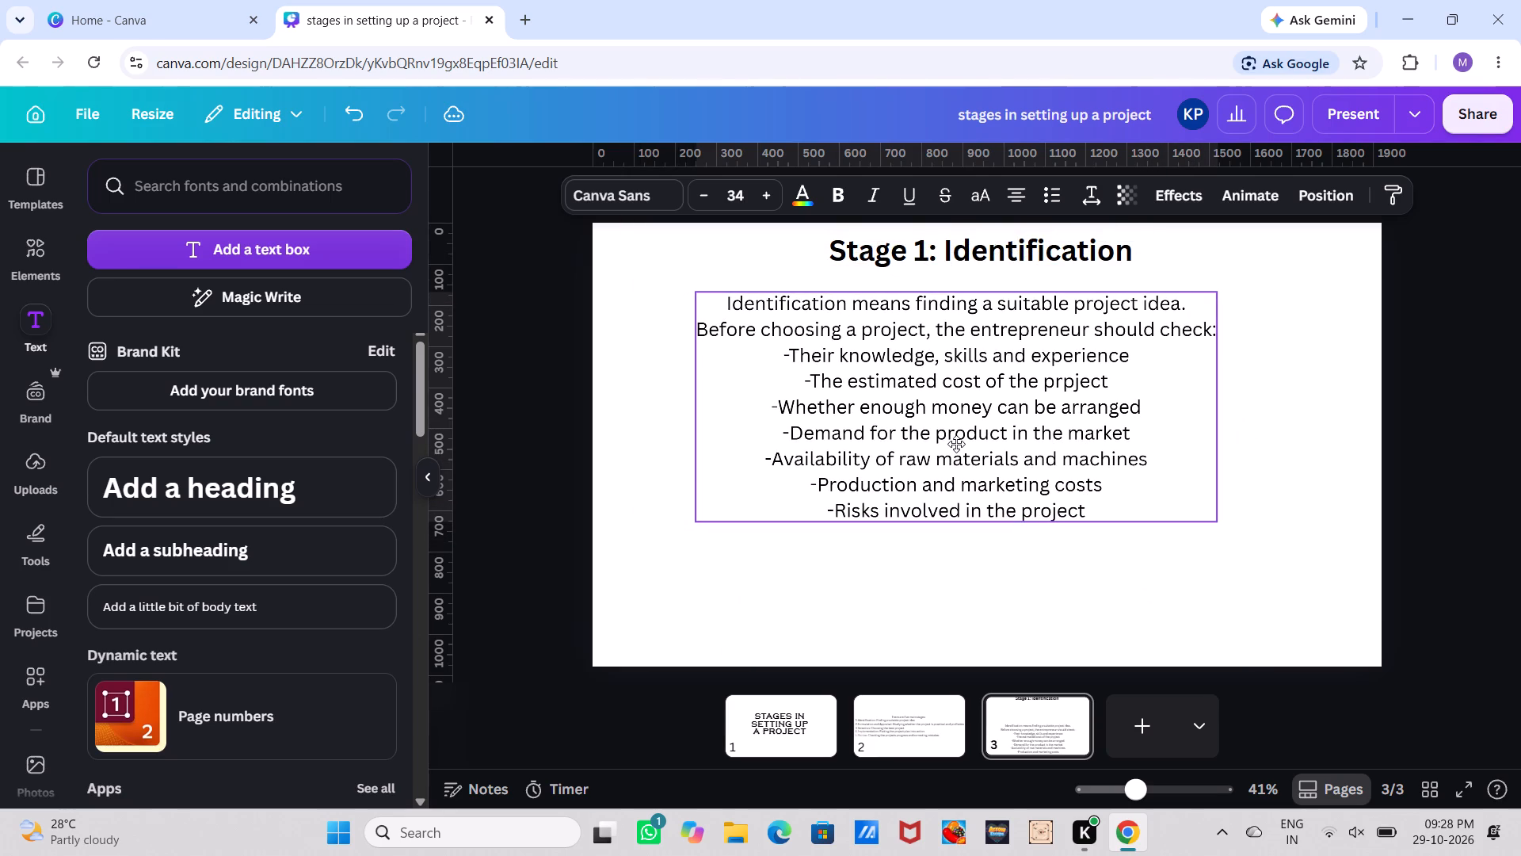
drag(956, 444, 978, 436)
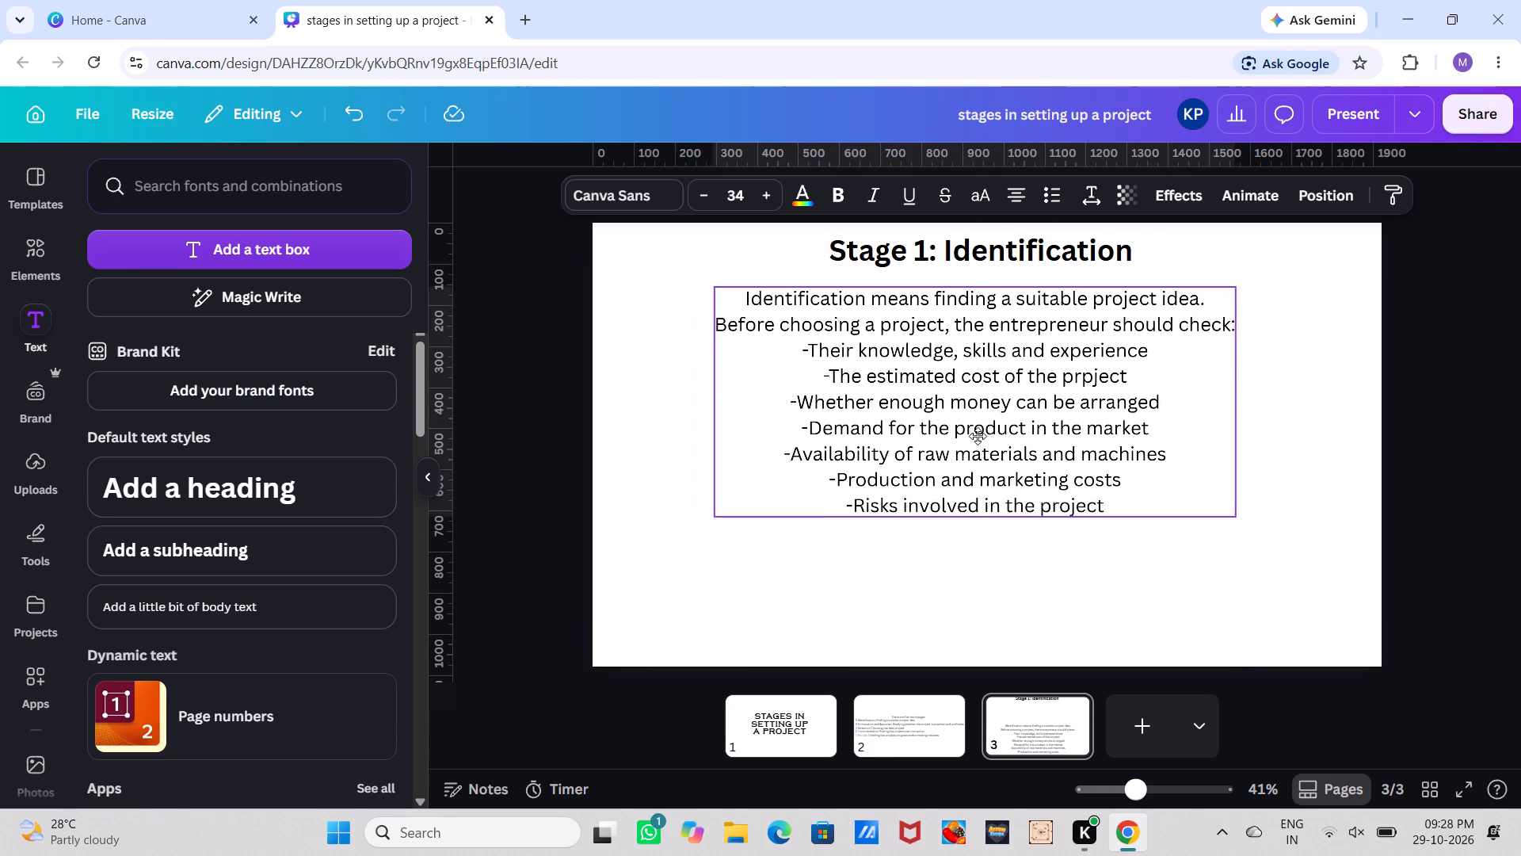
drag(978, 436, 949, 422)
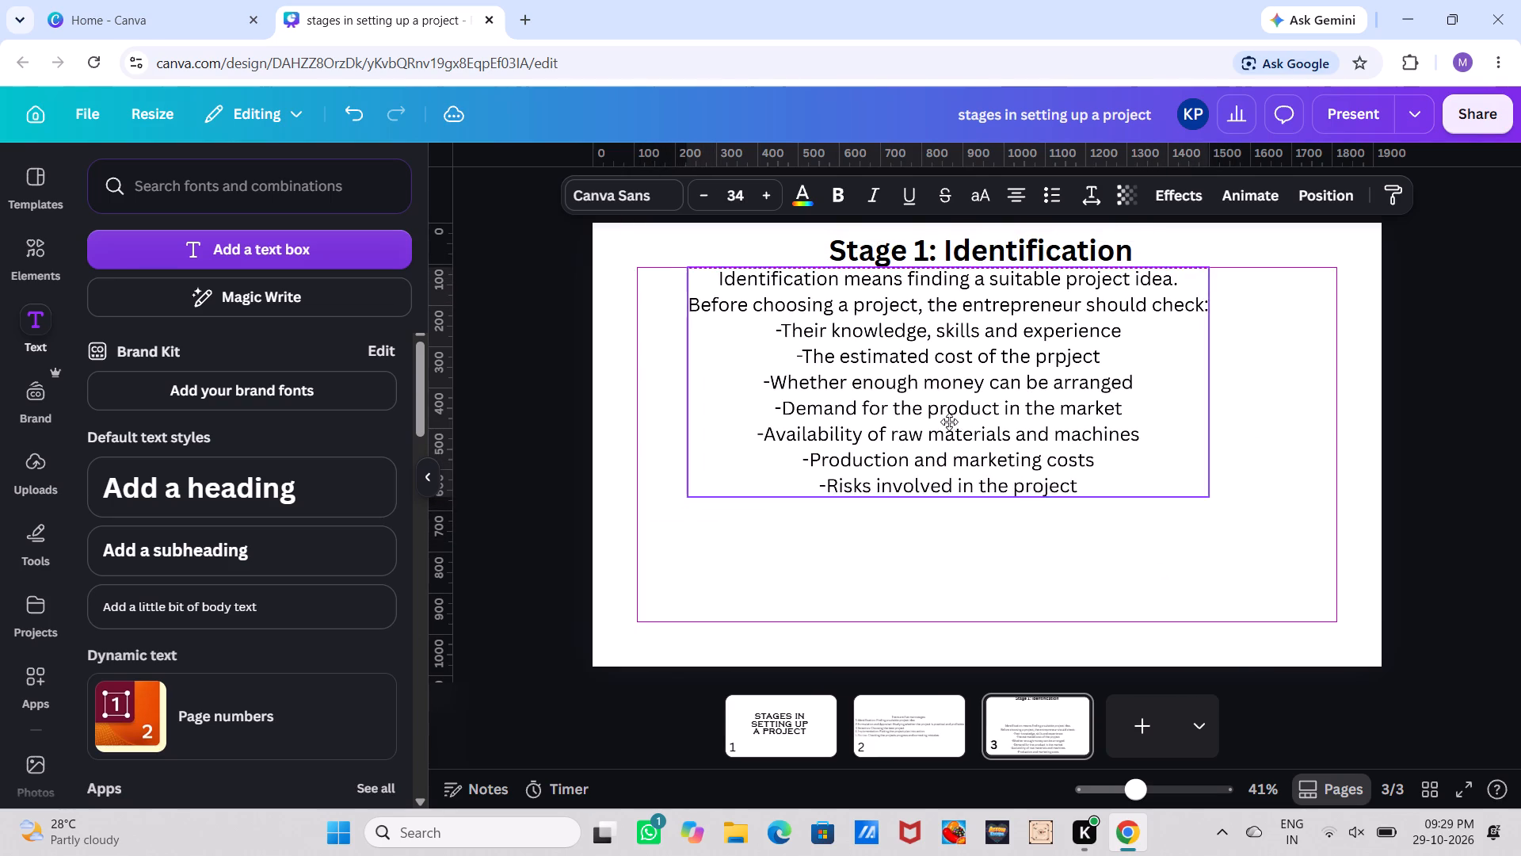
drag(949, 422, 931, 433)
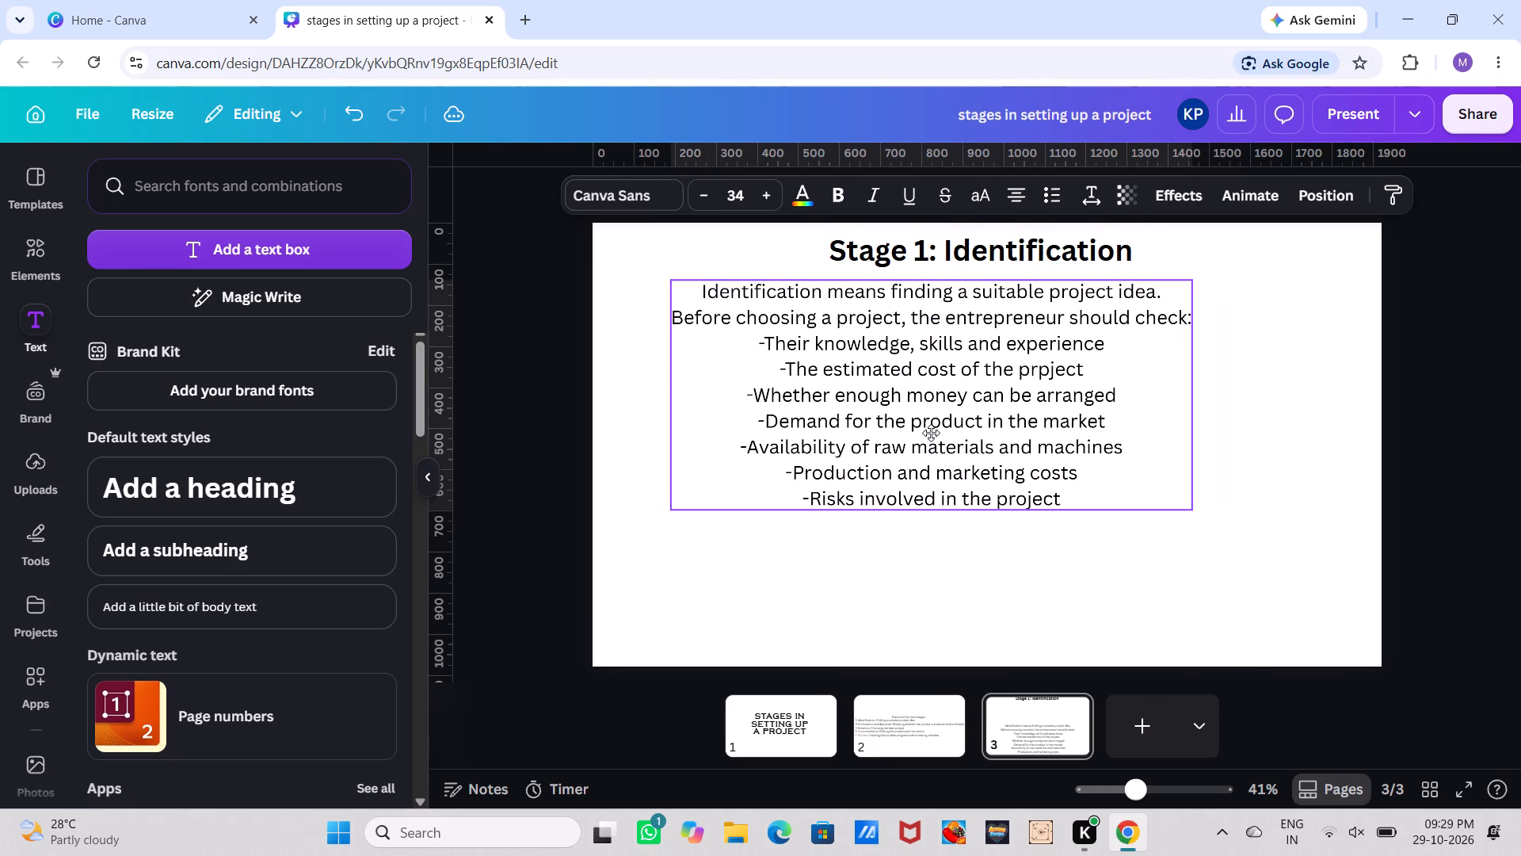
drag(931, 433, 978, 423)
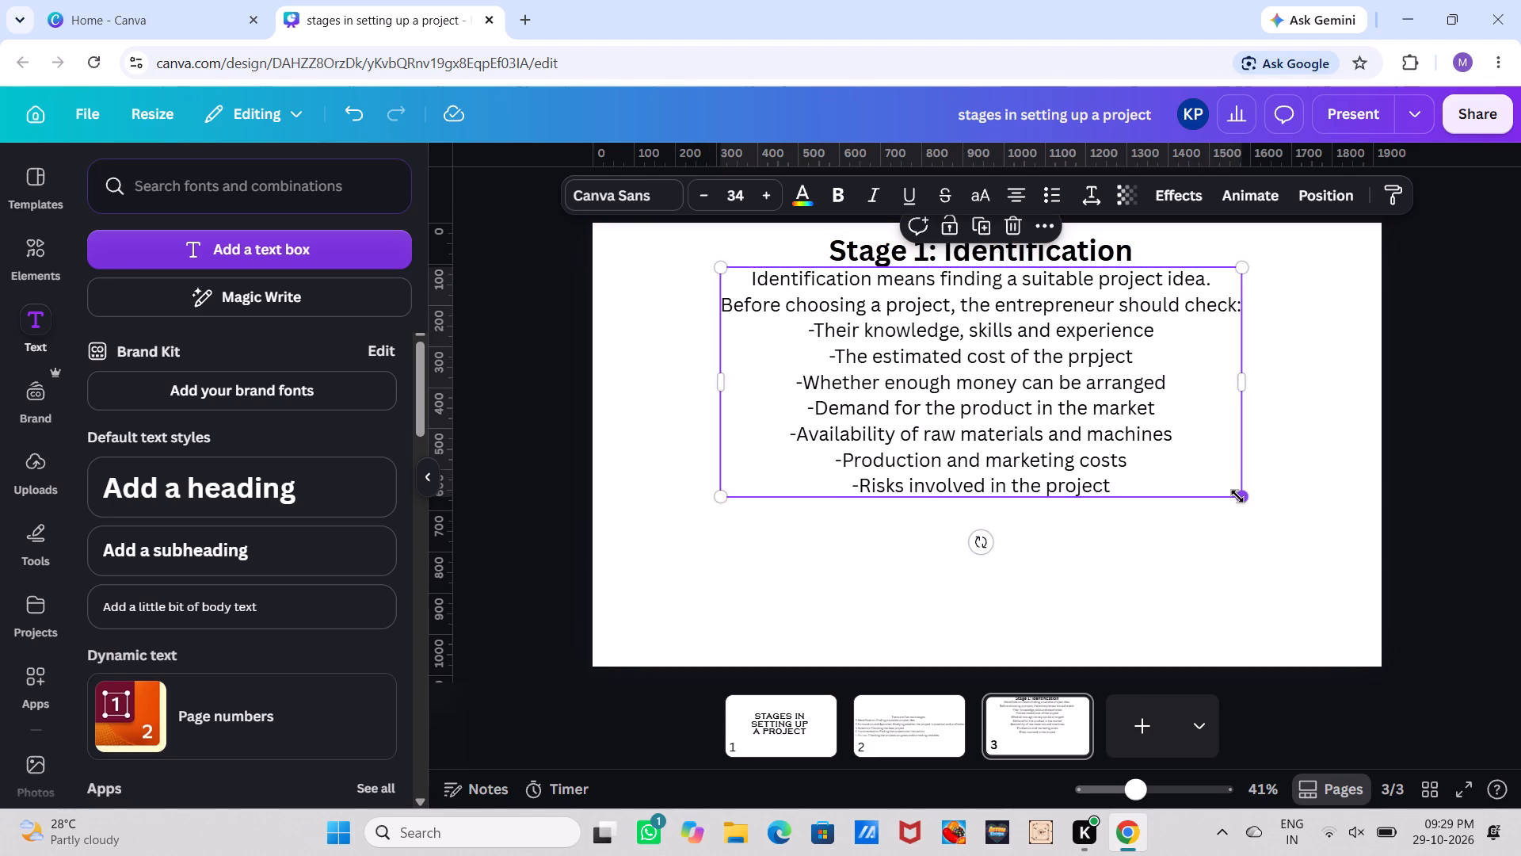
Shrink the body text box to a font size of about 25.3 and place it near the page's left edge beneath the heading.
drag(1237, 496, 1125, 341)
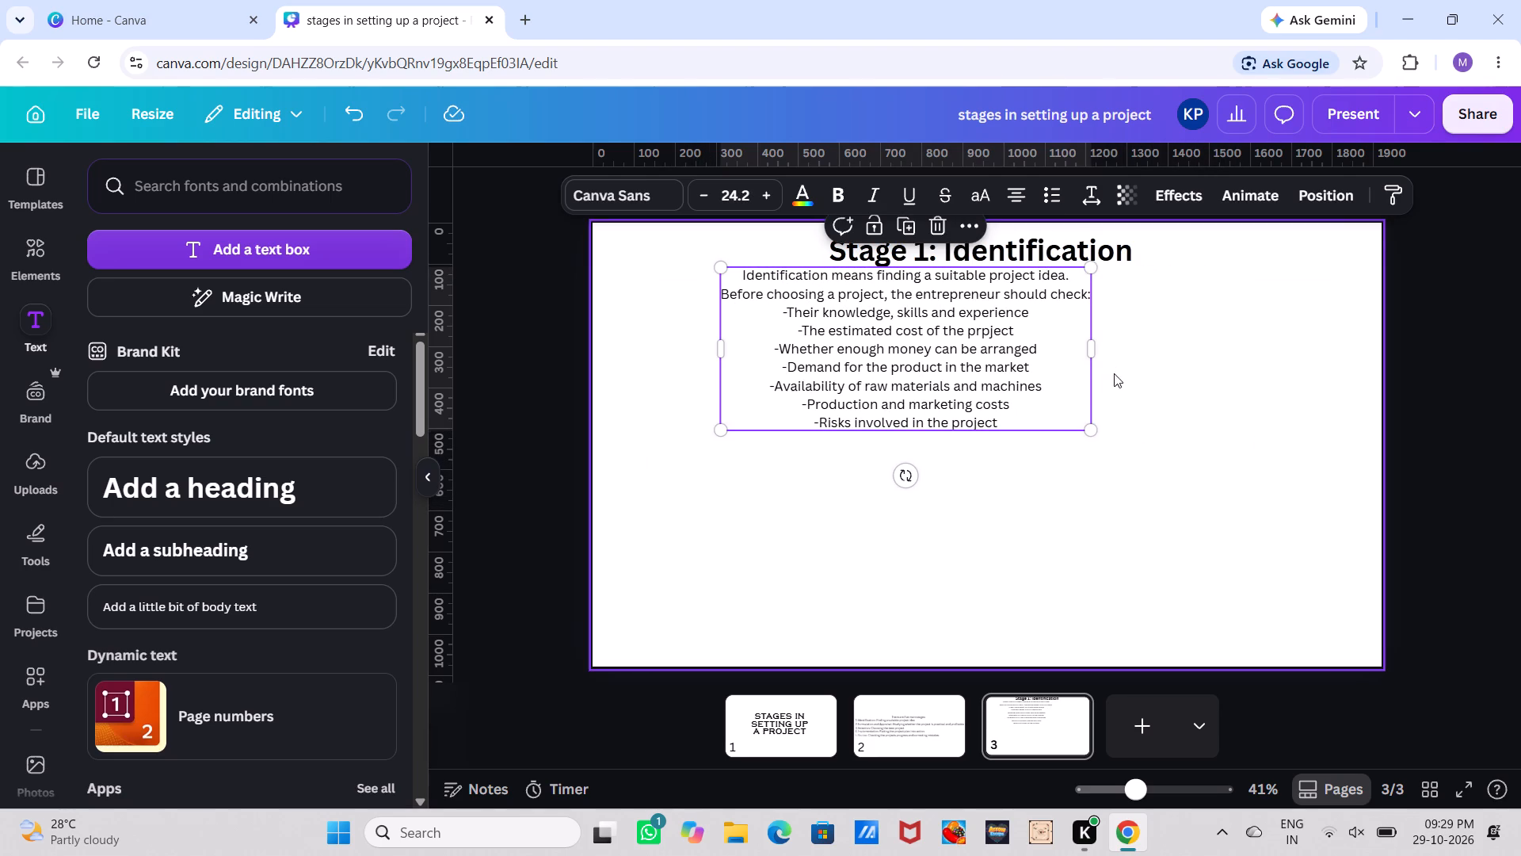
drag(1089, 436, 1110, 440)
drag(958, 368, 854, 388)
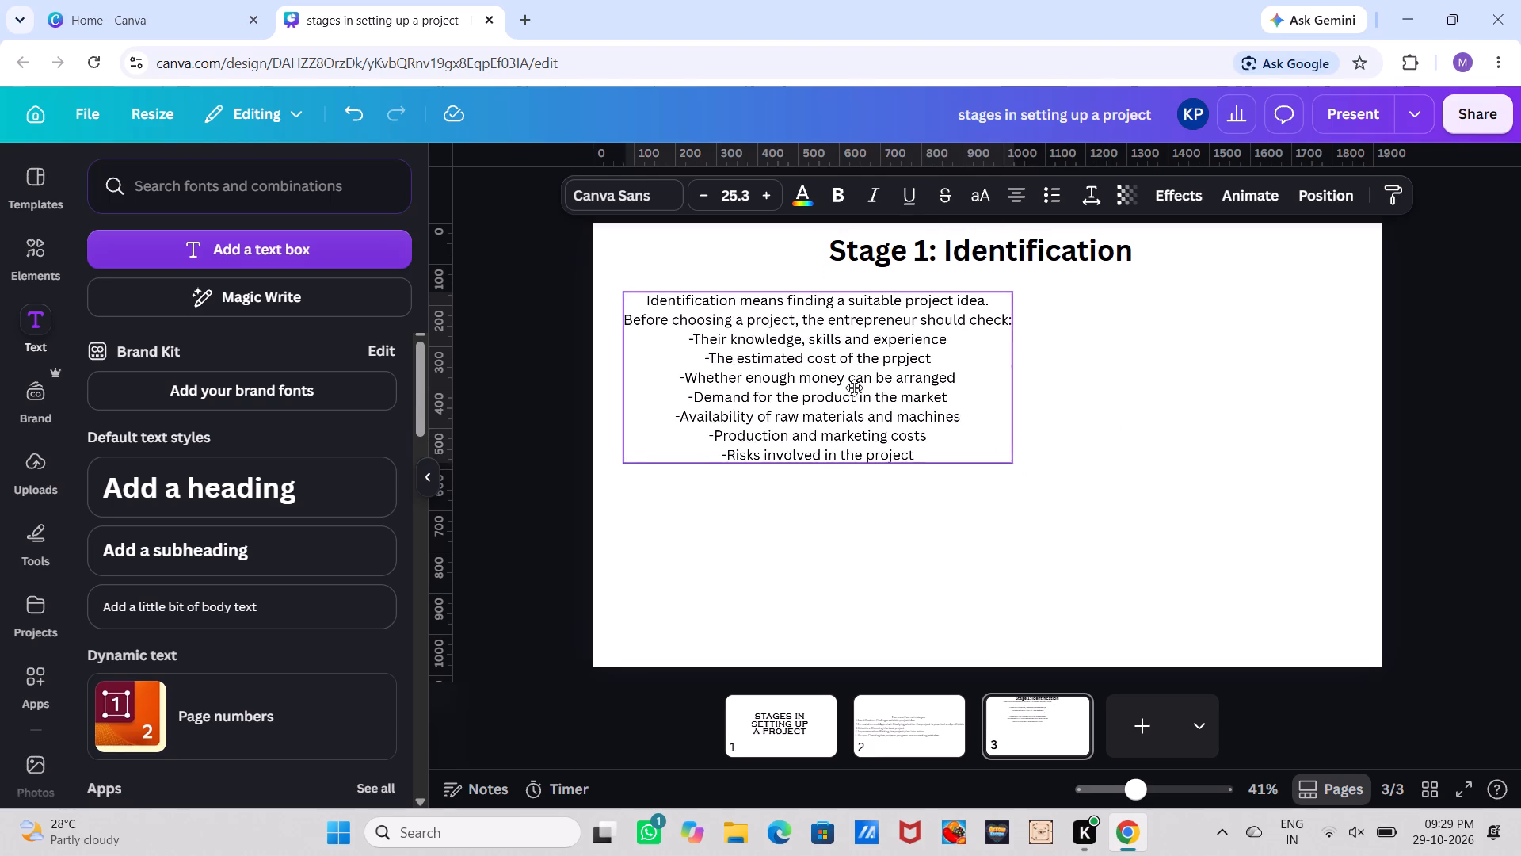
drag(854, 388, 834, 374)
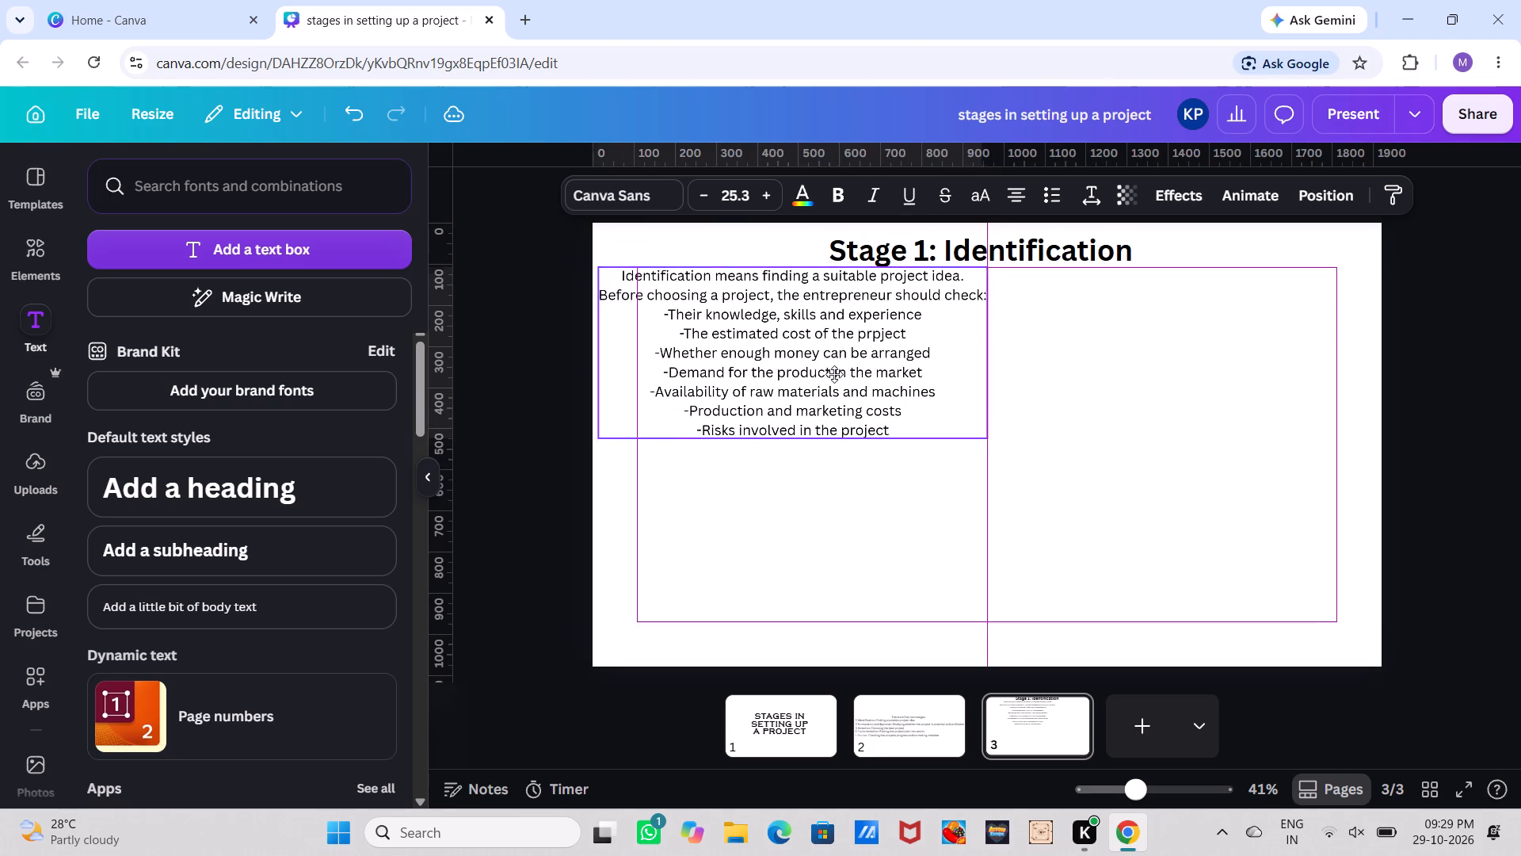
drag(834, 374, 835, 376)
click(549, 479)
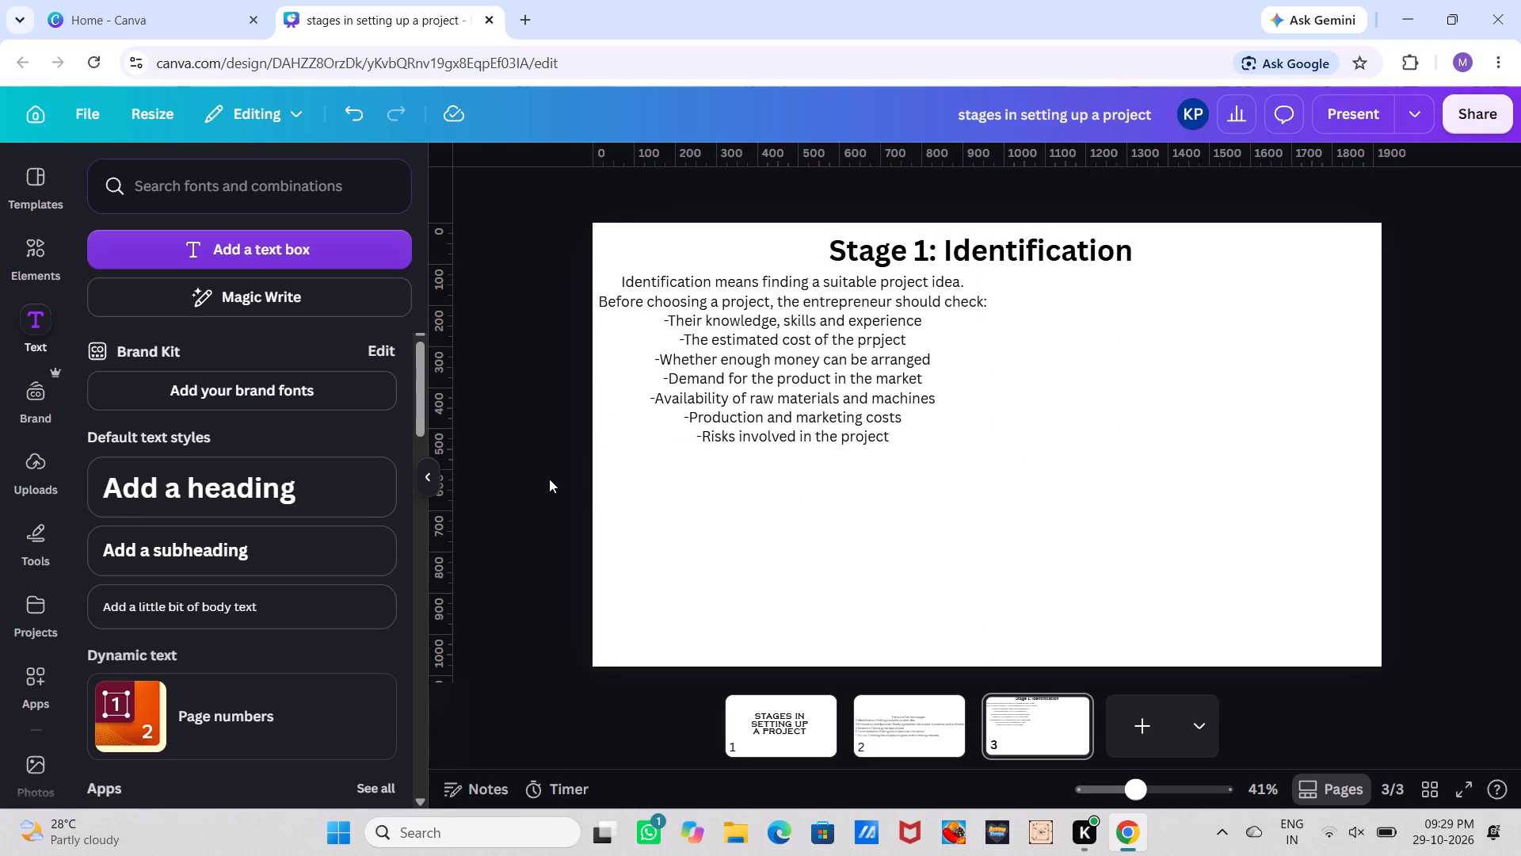
Add a new body text box with the line "SWOT Analysis" and a second line starting with "SWOT".
click(364, 618)
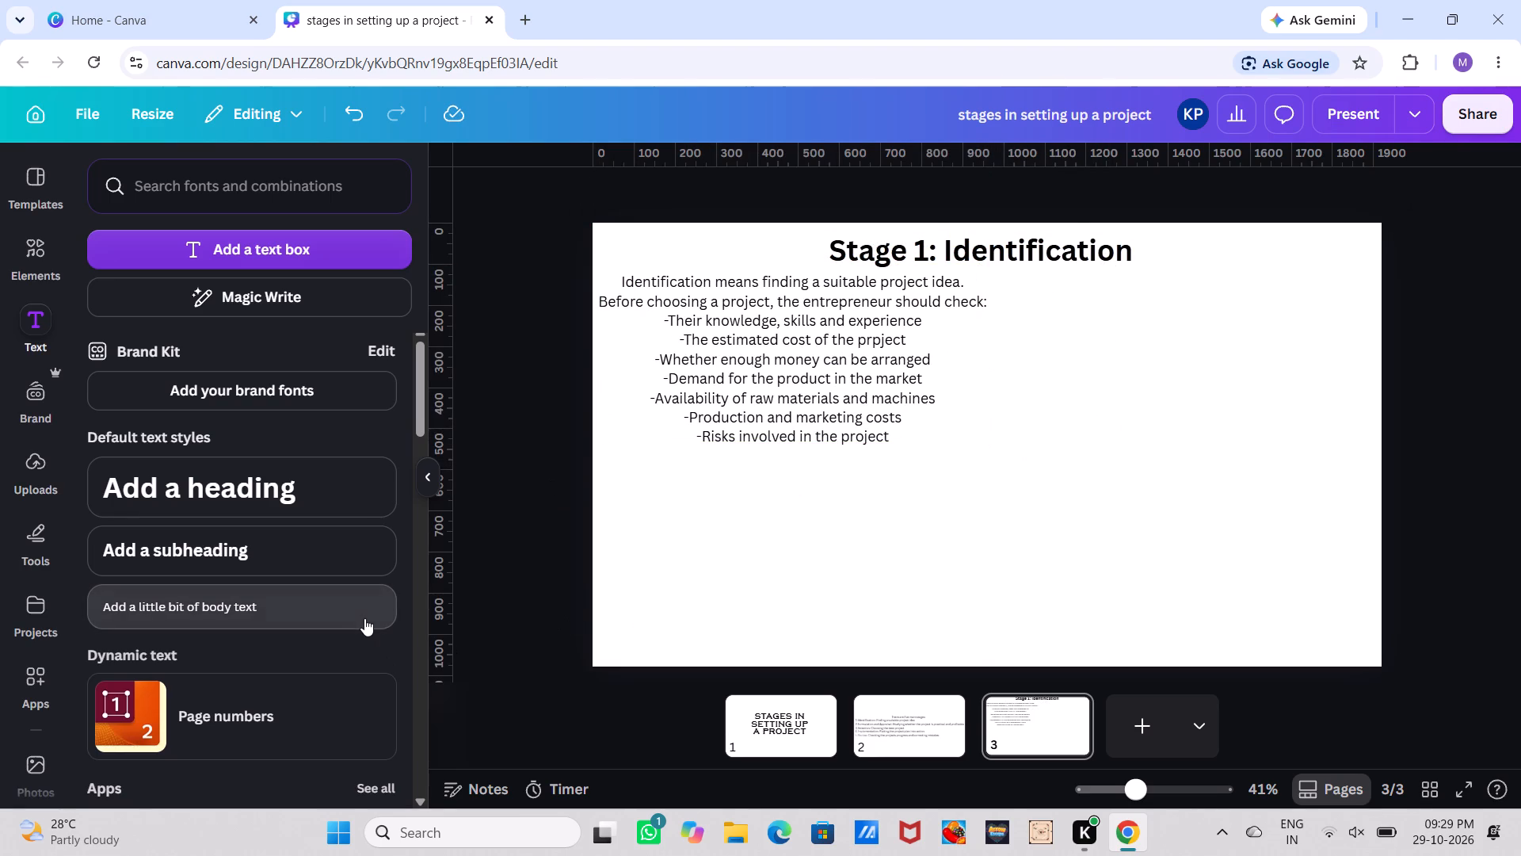
key(Delete)
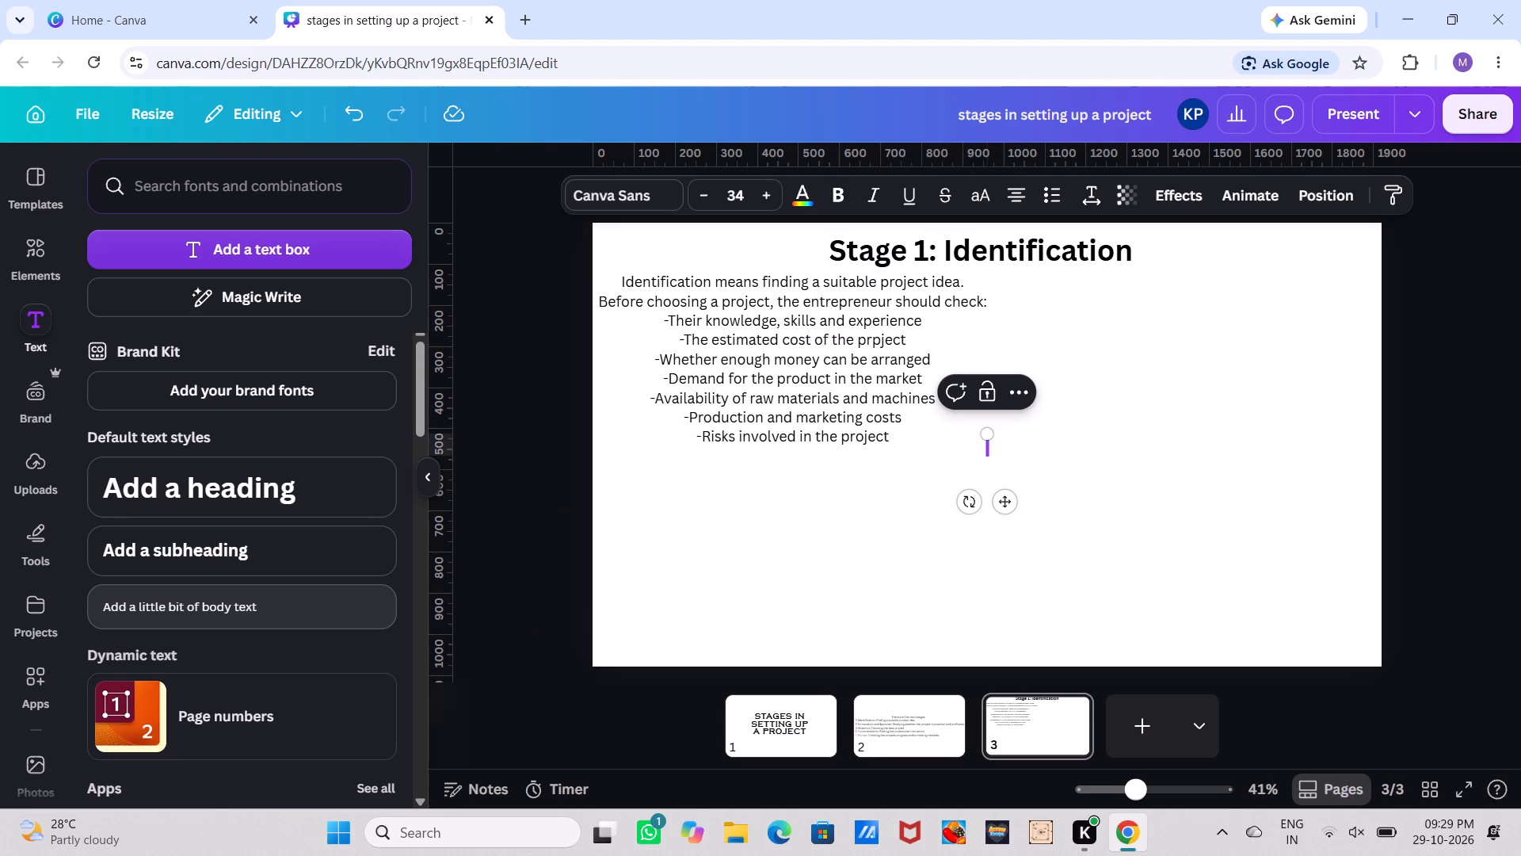
text(SW)
text(OT)
key(space)
text(Analysis)
key(Return)
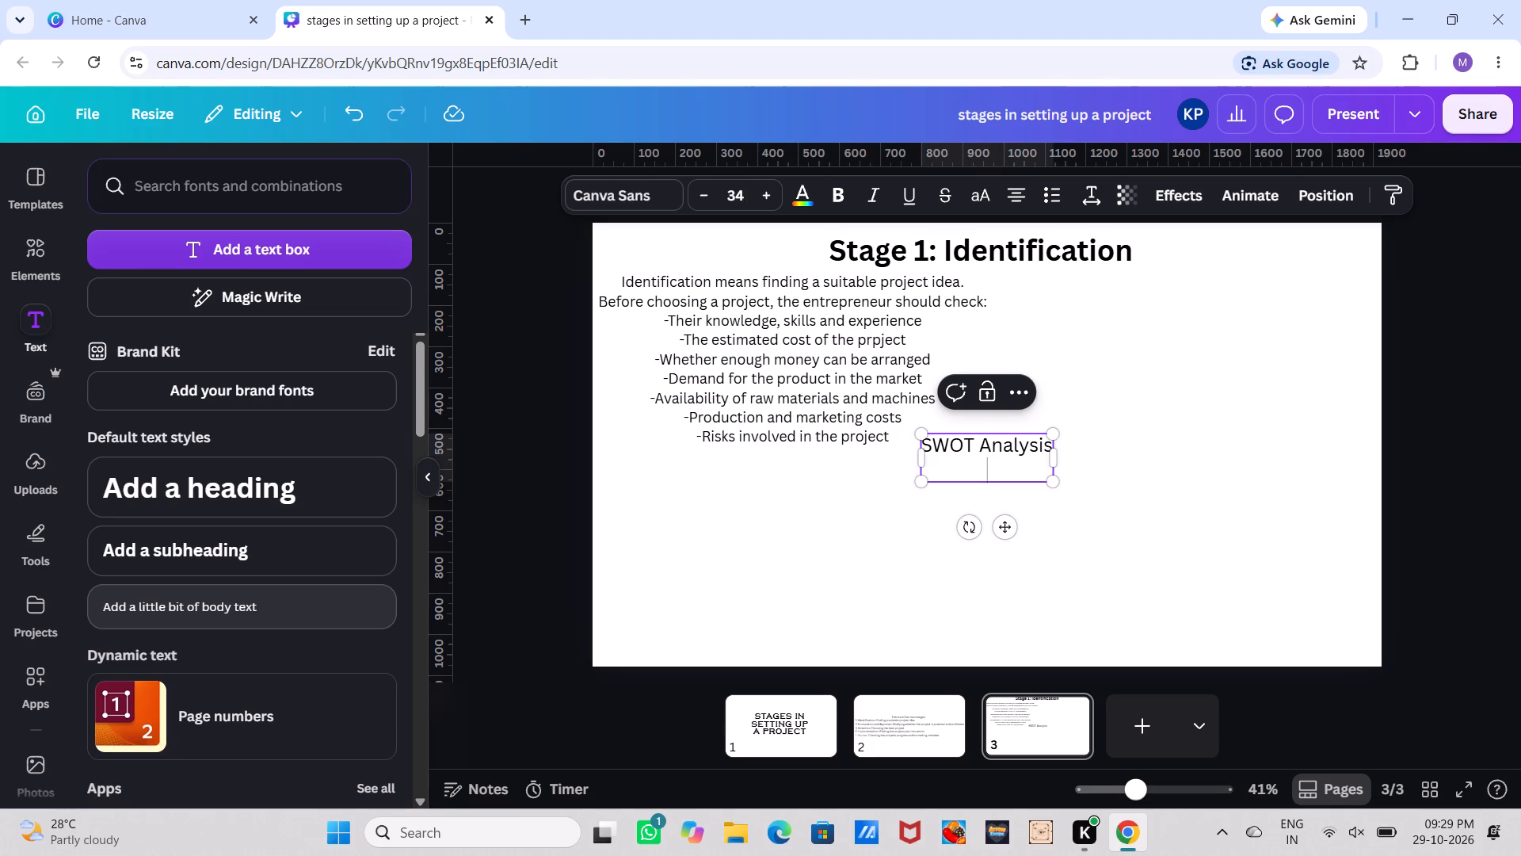
text(SWOT)
key(space)
Add a colon at the end of the "SWOT Analysis" line and return to the second line.
key(Up)
key(Right)
key(Right)
key(Right)
key(Right)
key(Right)
key(shift+colon)
key(Down)
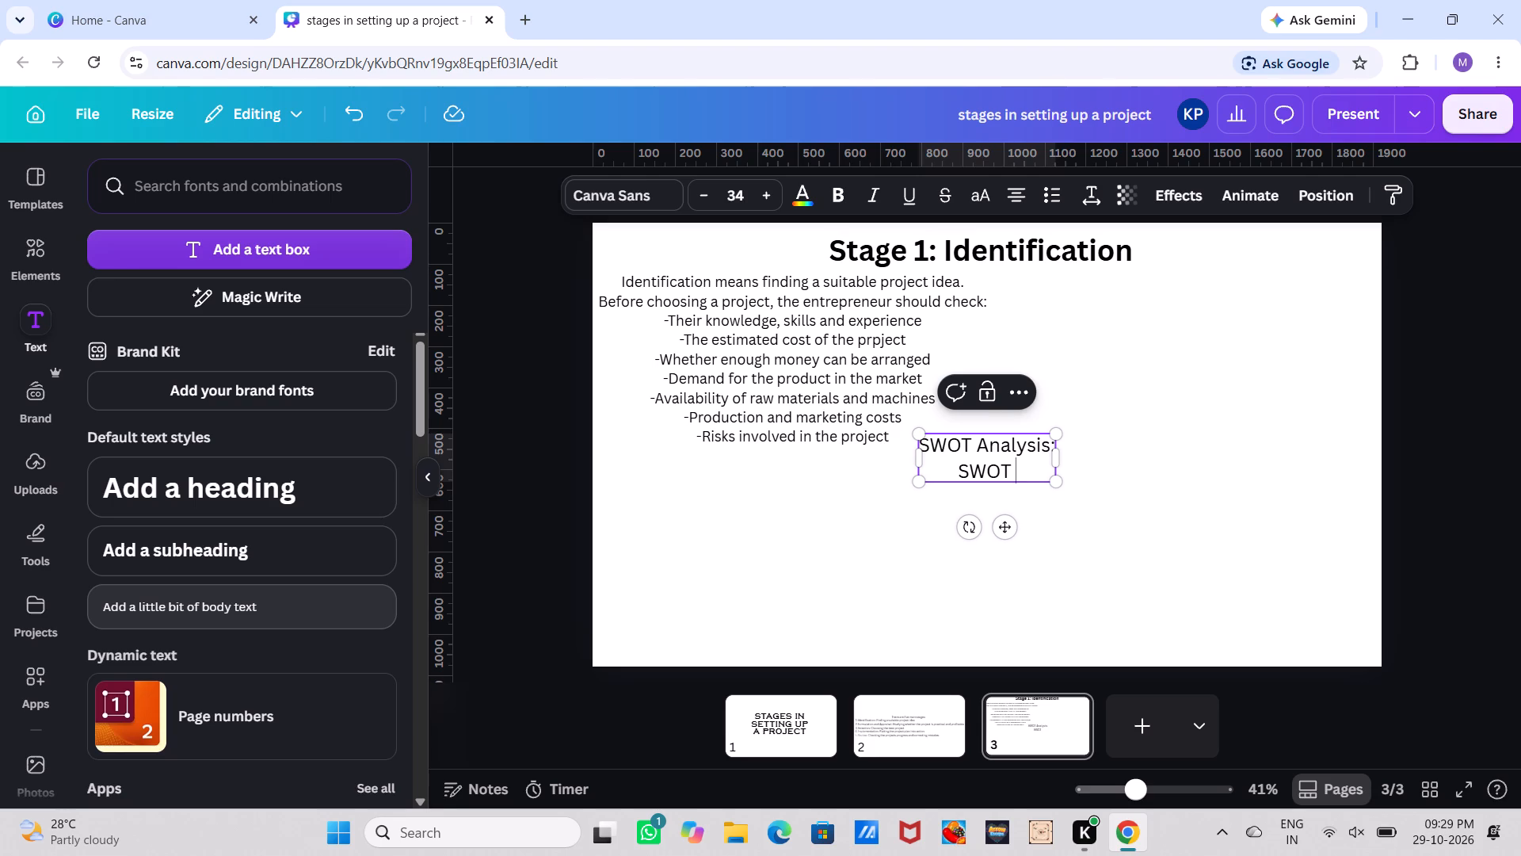
Complete the second line as "SWOT analysis helps a business understand its position before starting a project", followed by a line break.
text(analysis)
key(space)
text(helps)
key(space)
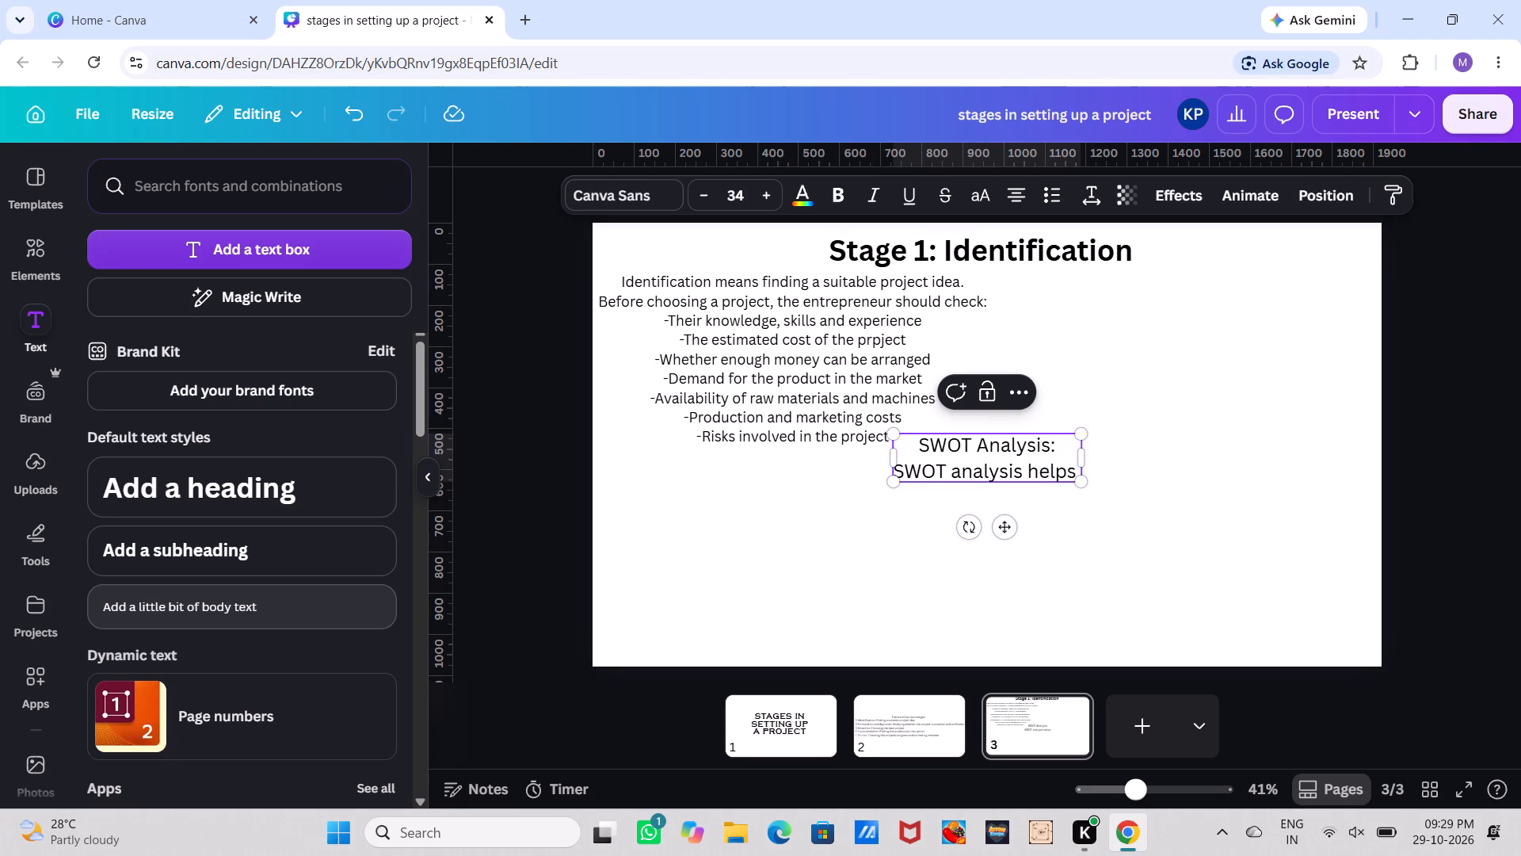
text(a business unders)
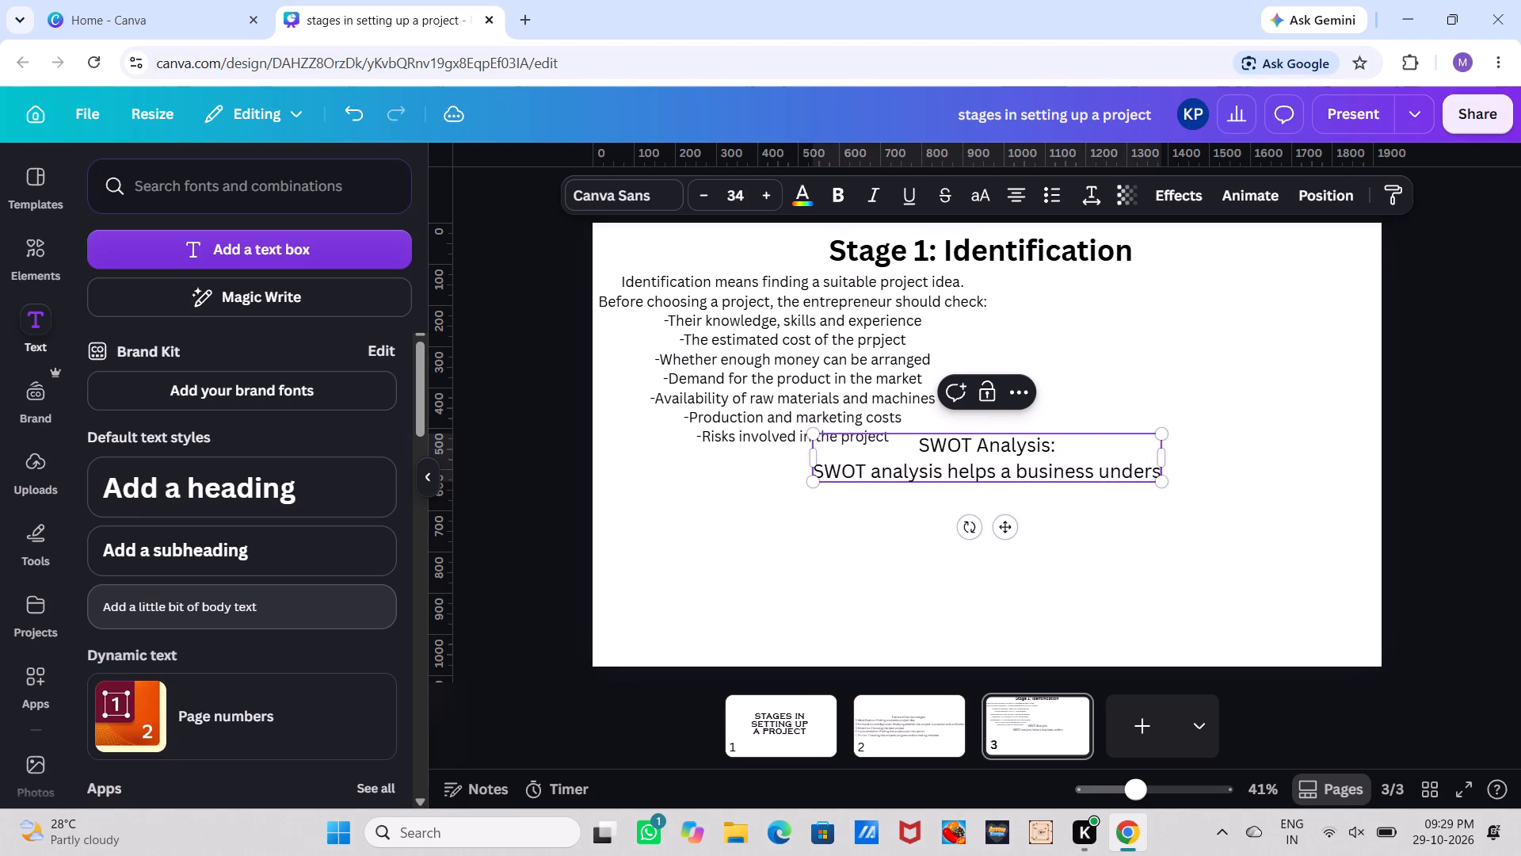
text(tand)
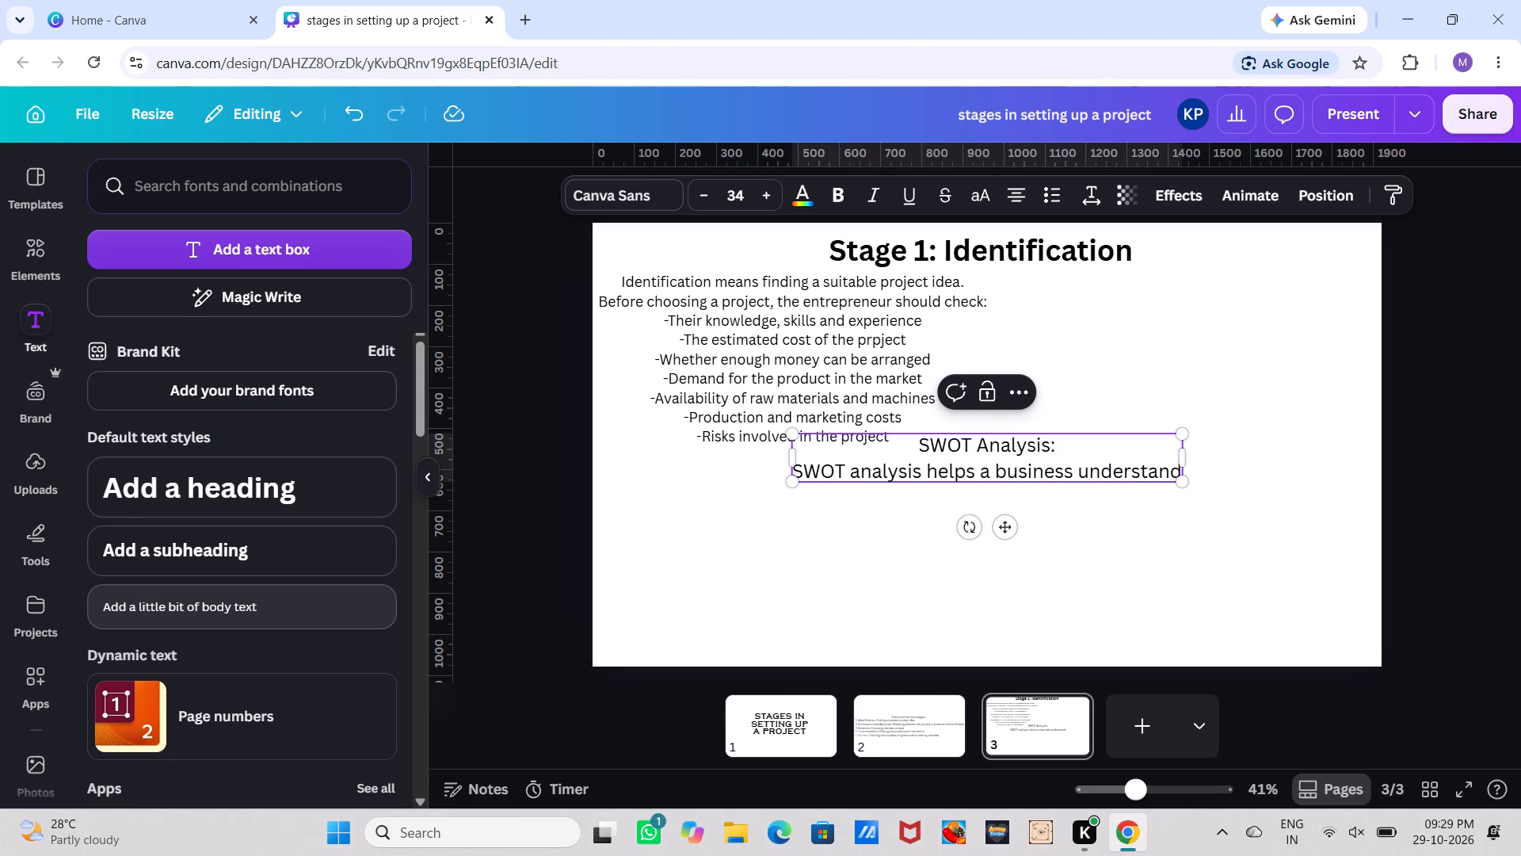
key(space)
text(its position)
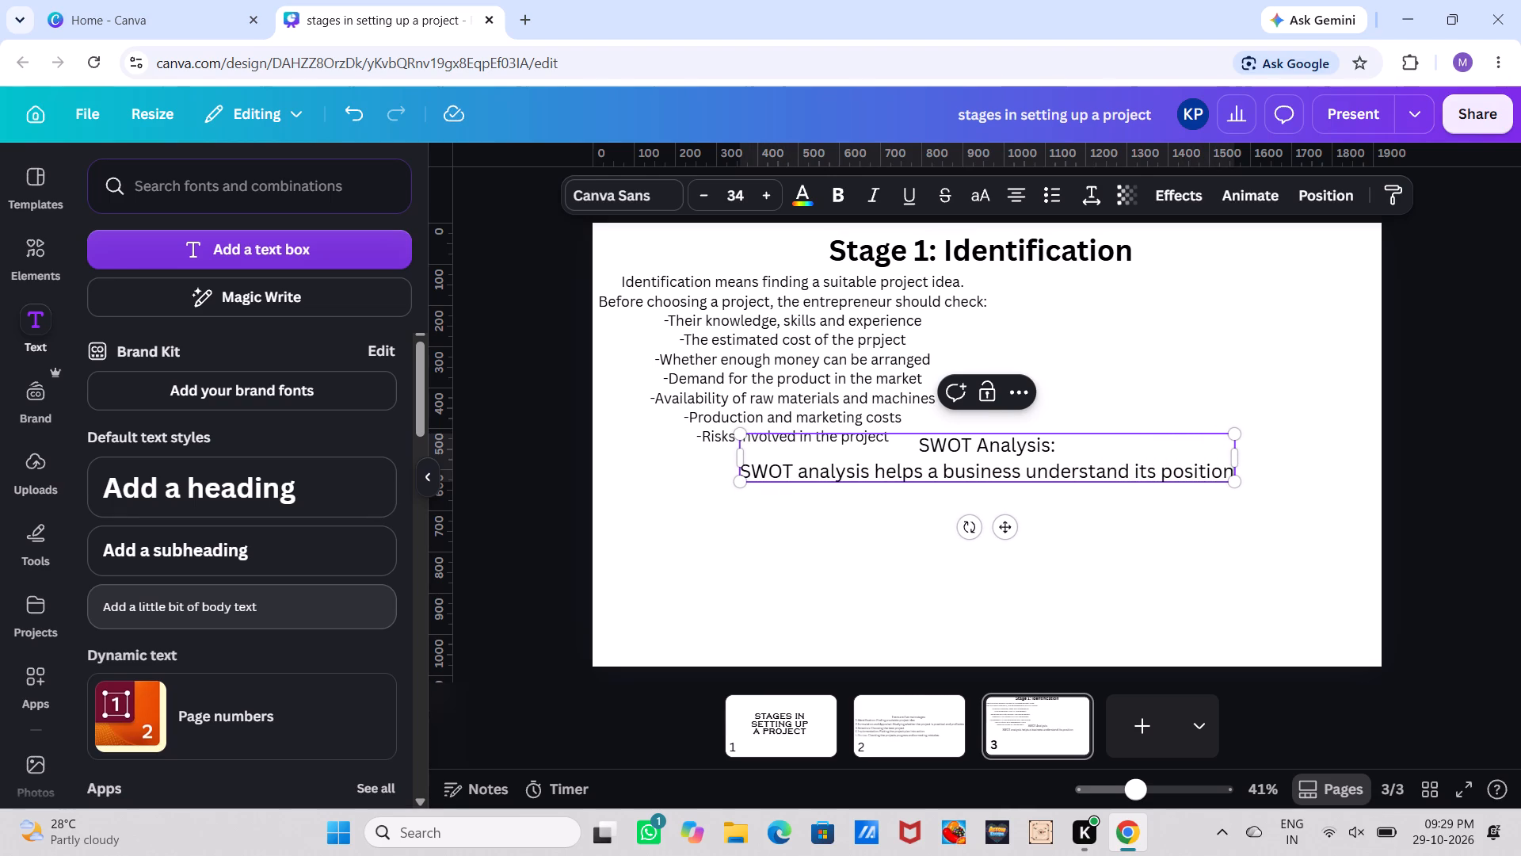
key(space)
text(before)
key(space)
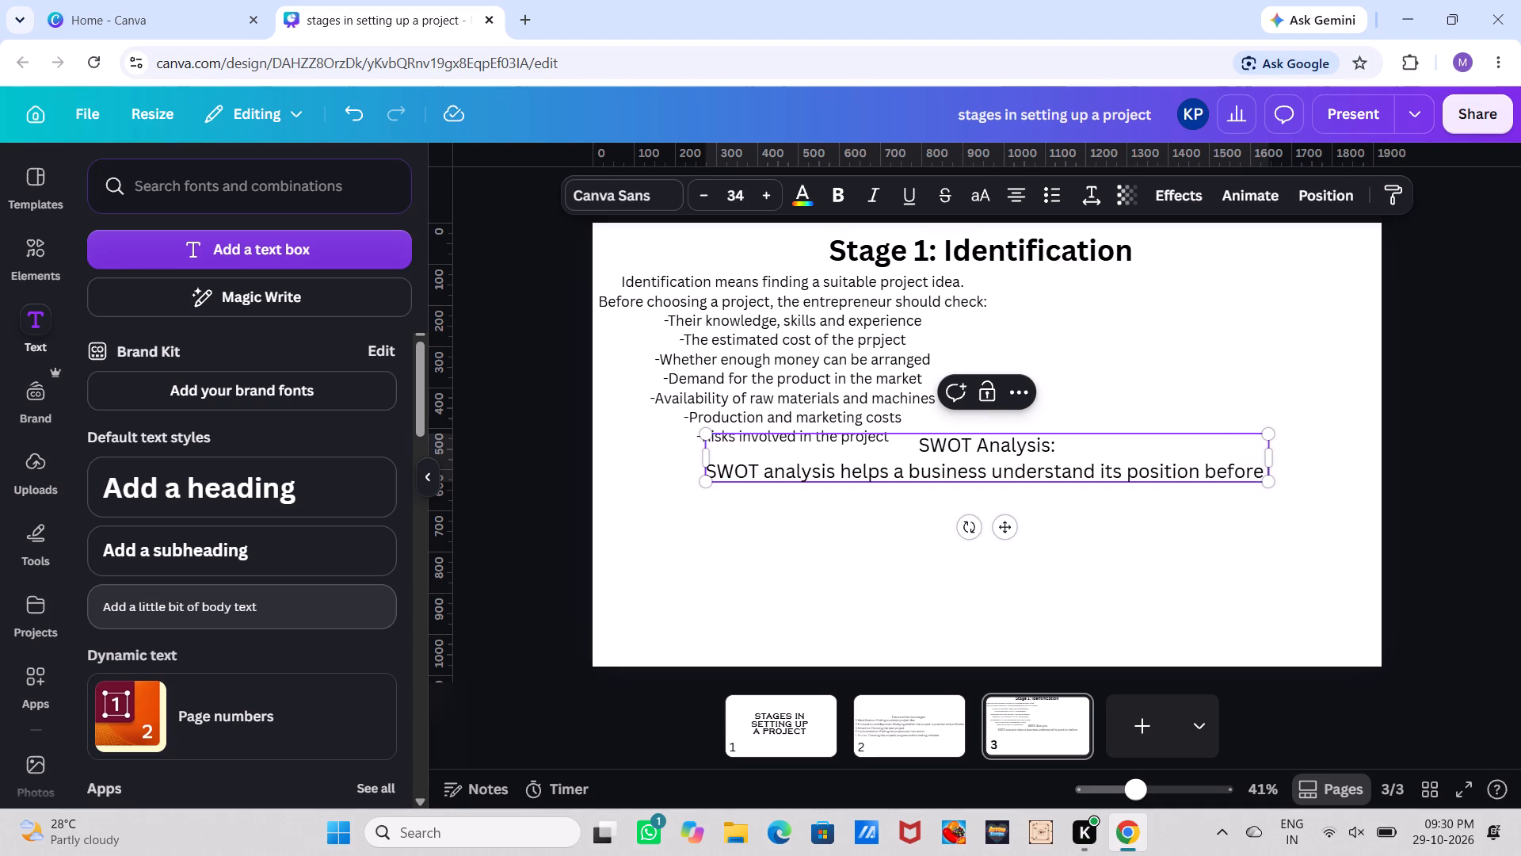
text(starting a project)
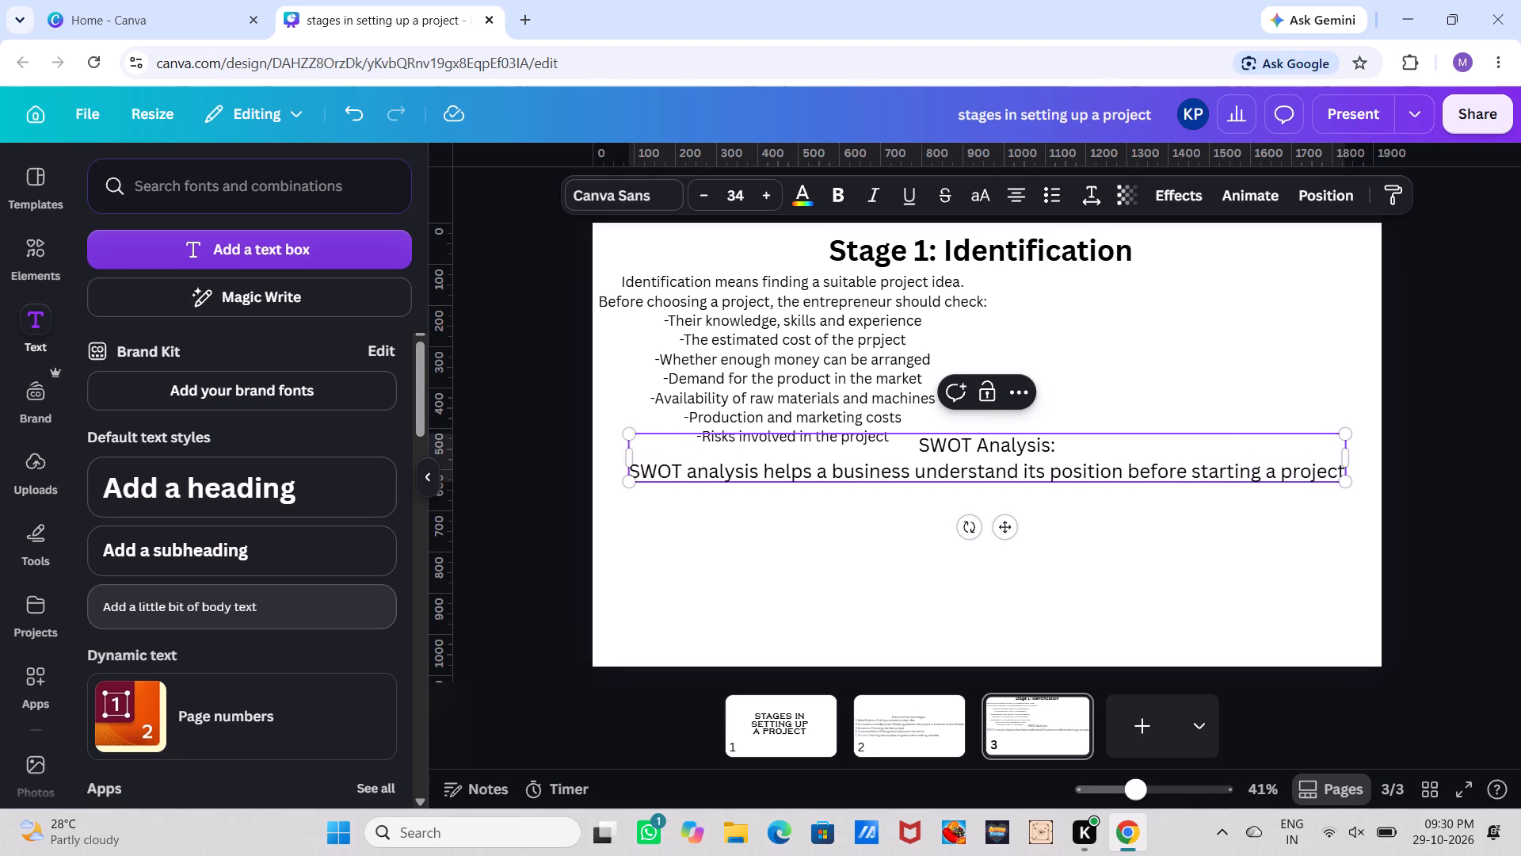
key(Return)
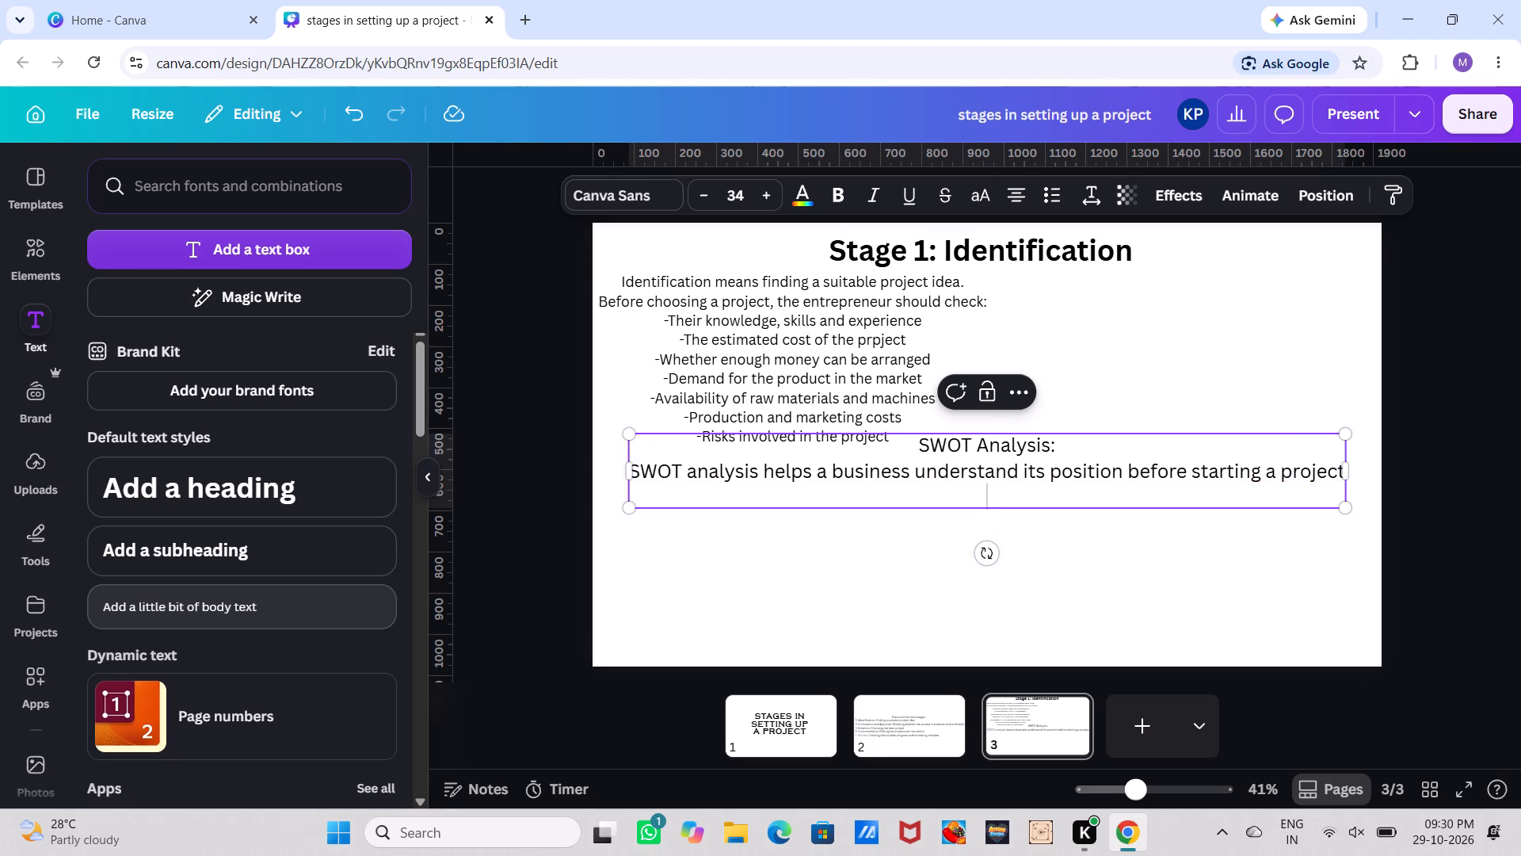
Add the line "S-Strengths: Things the business does well" to the SWOT text, followed by a line break.
text(S-)
key(space)
key(BackSpace)
text(Stre)
key(n)
text(gths)
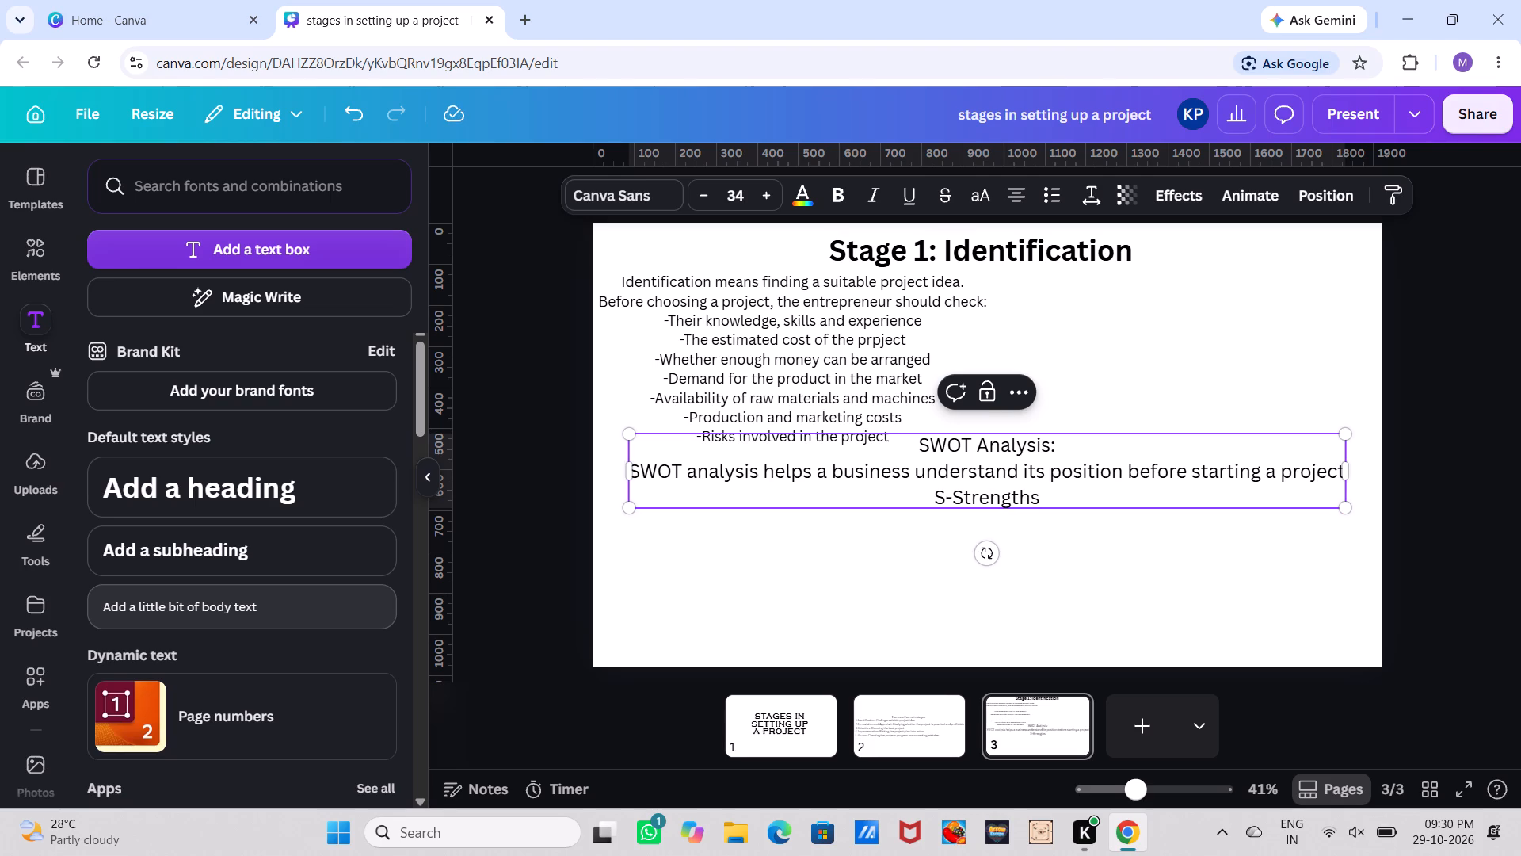
key(shift+colon)
key(space)
text(Things the business does well)
key(Return)
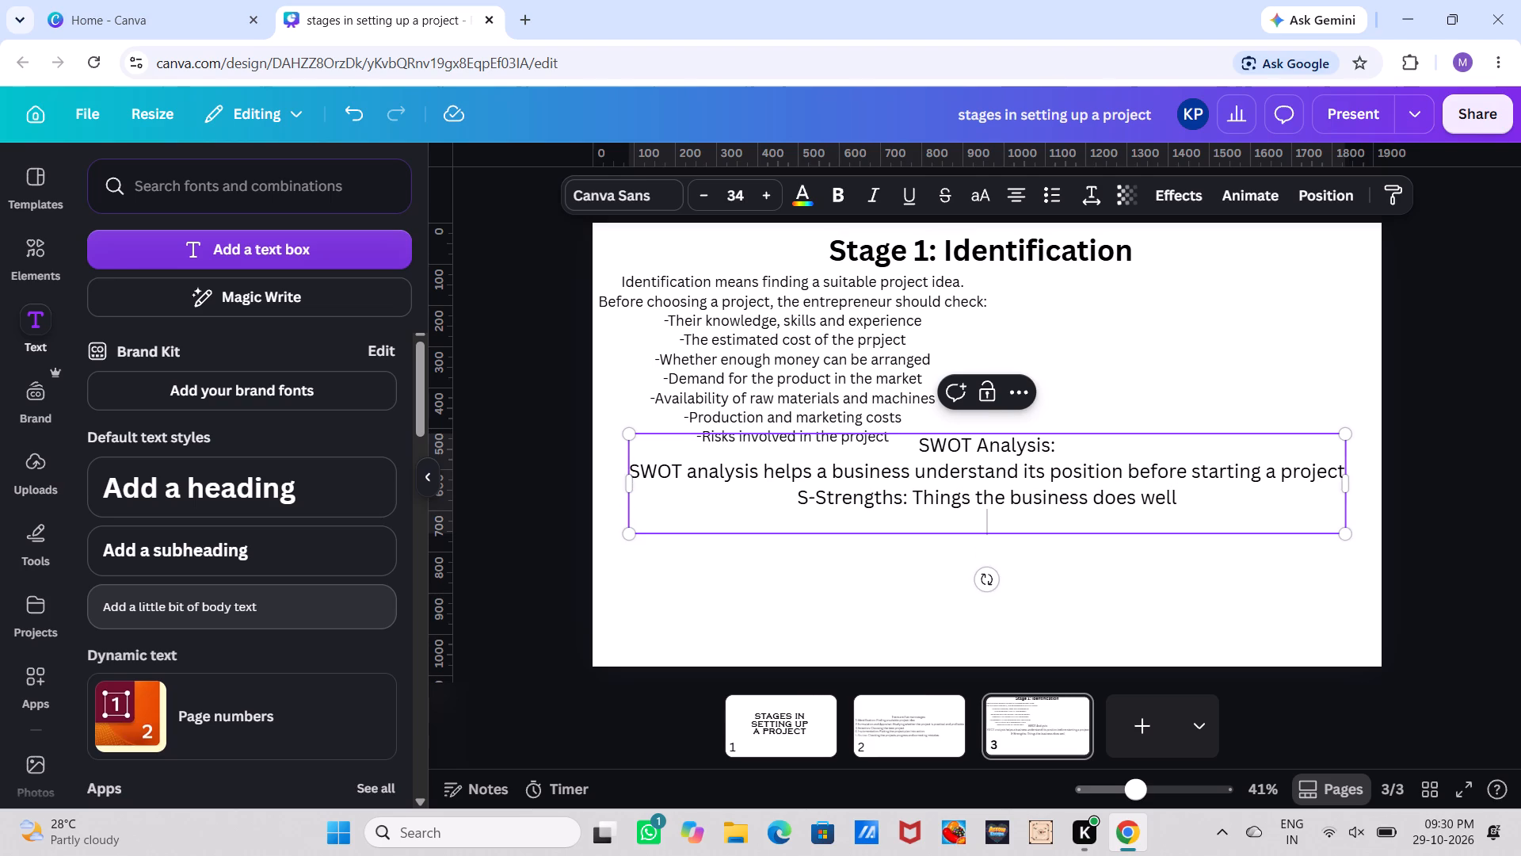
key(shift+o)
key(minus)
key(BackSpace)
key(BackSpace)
Add the line "W-Weakness: Area where the business is weak" to the SWOT text, followed by a line break.
text(W-)
text(Weakness)
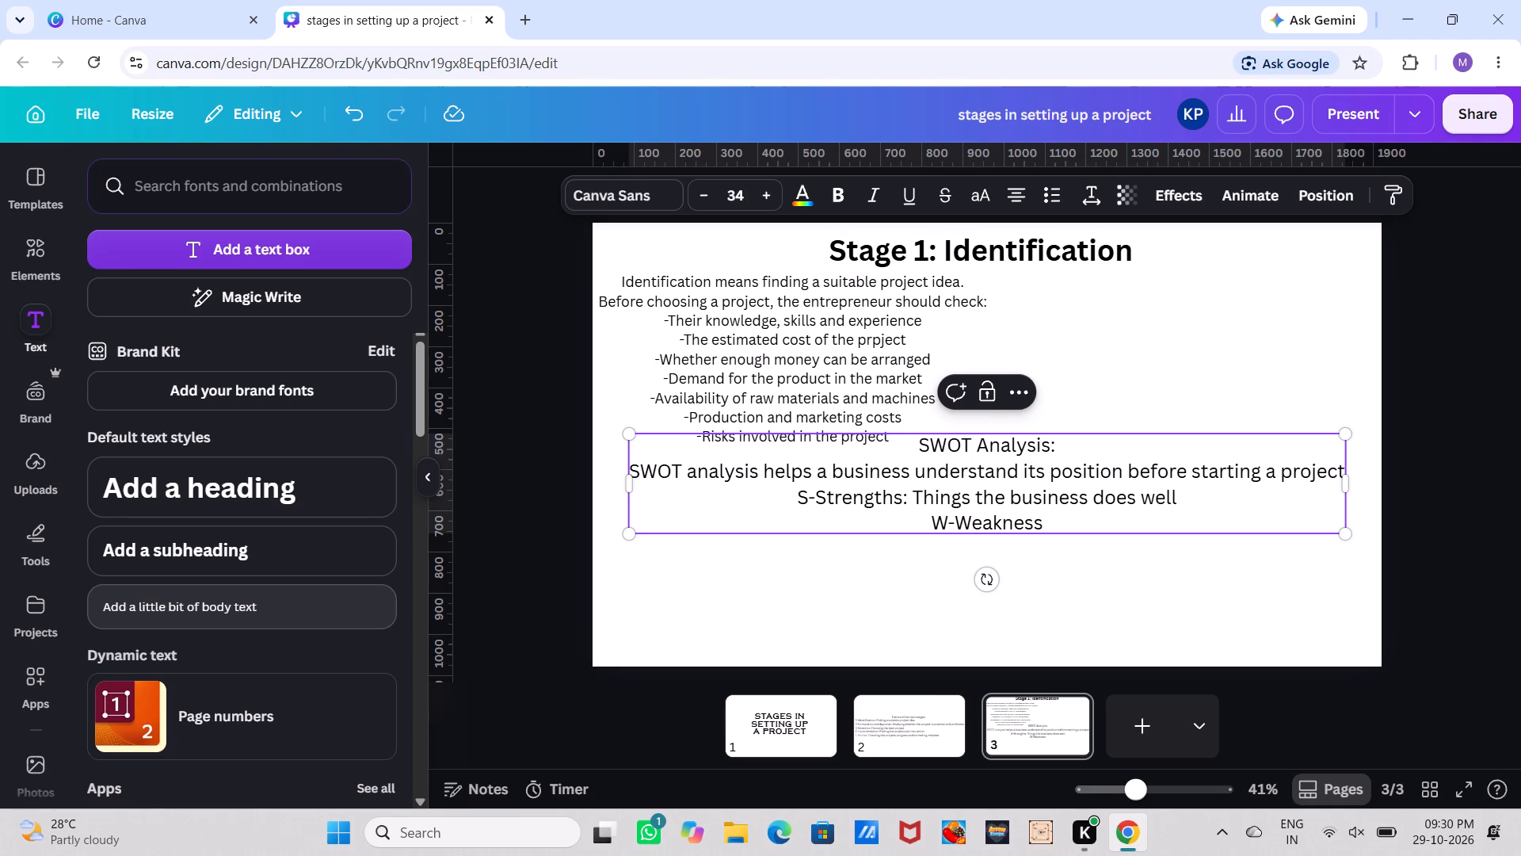
text(:)
key(space)
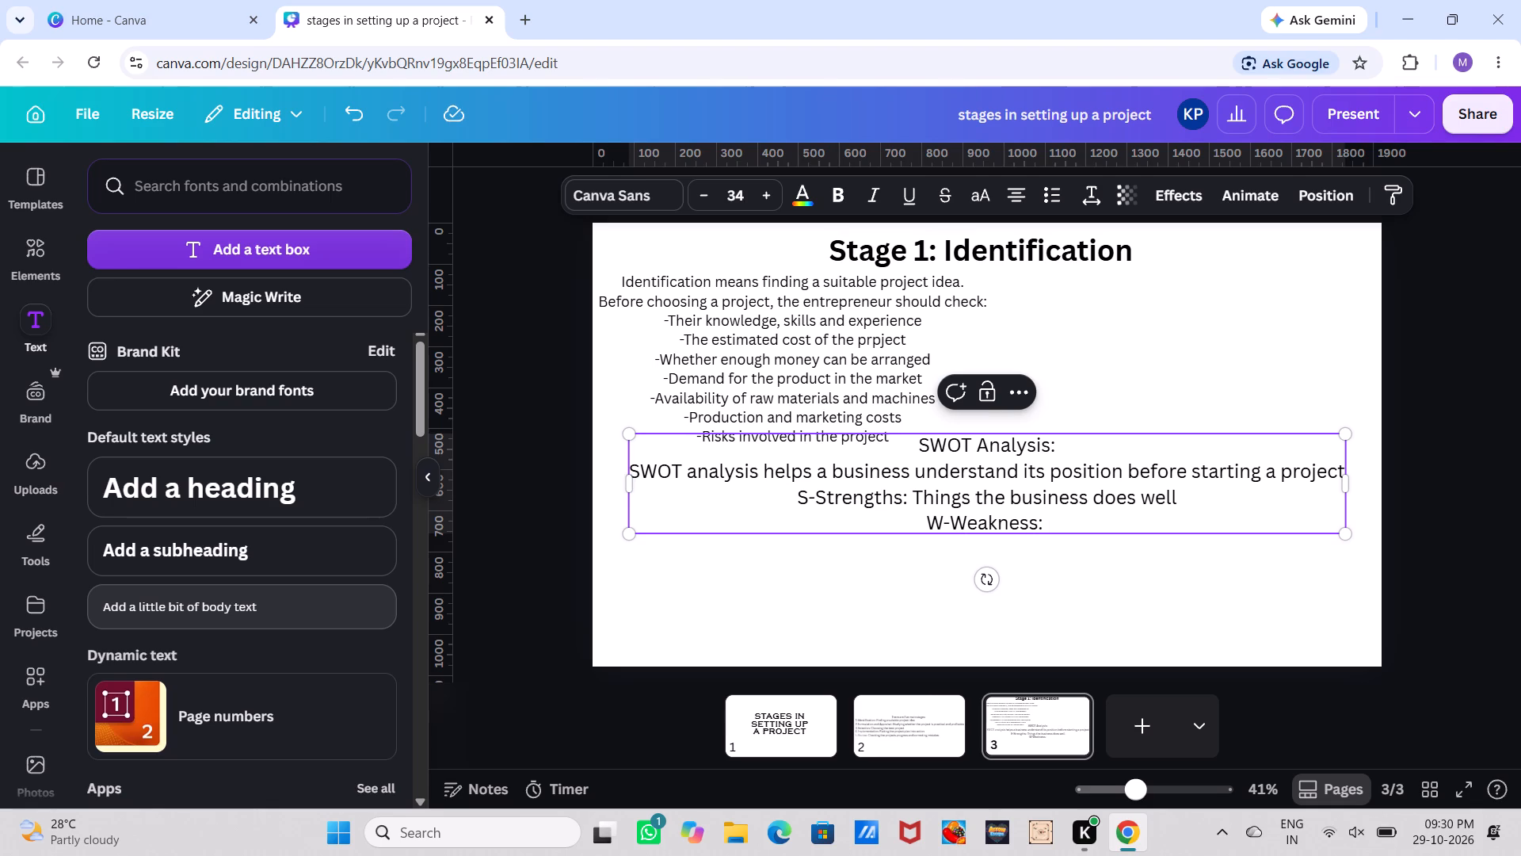
text(Area where)
key(space)
text(the busines)
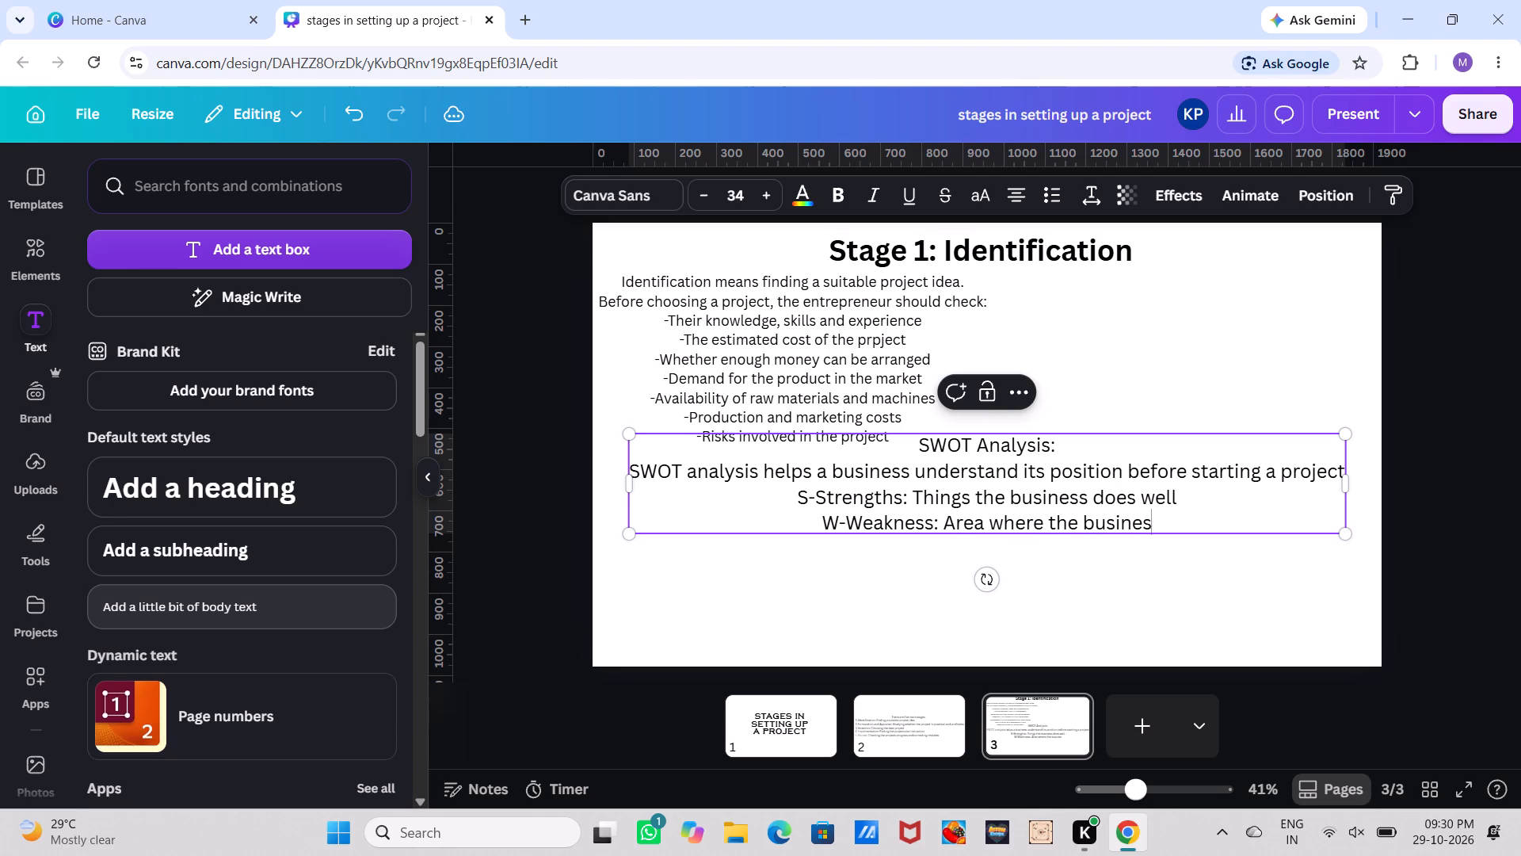
text(s is)
key(space)
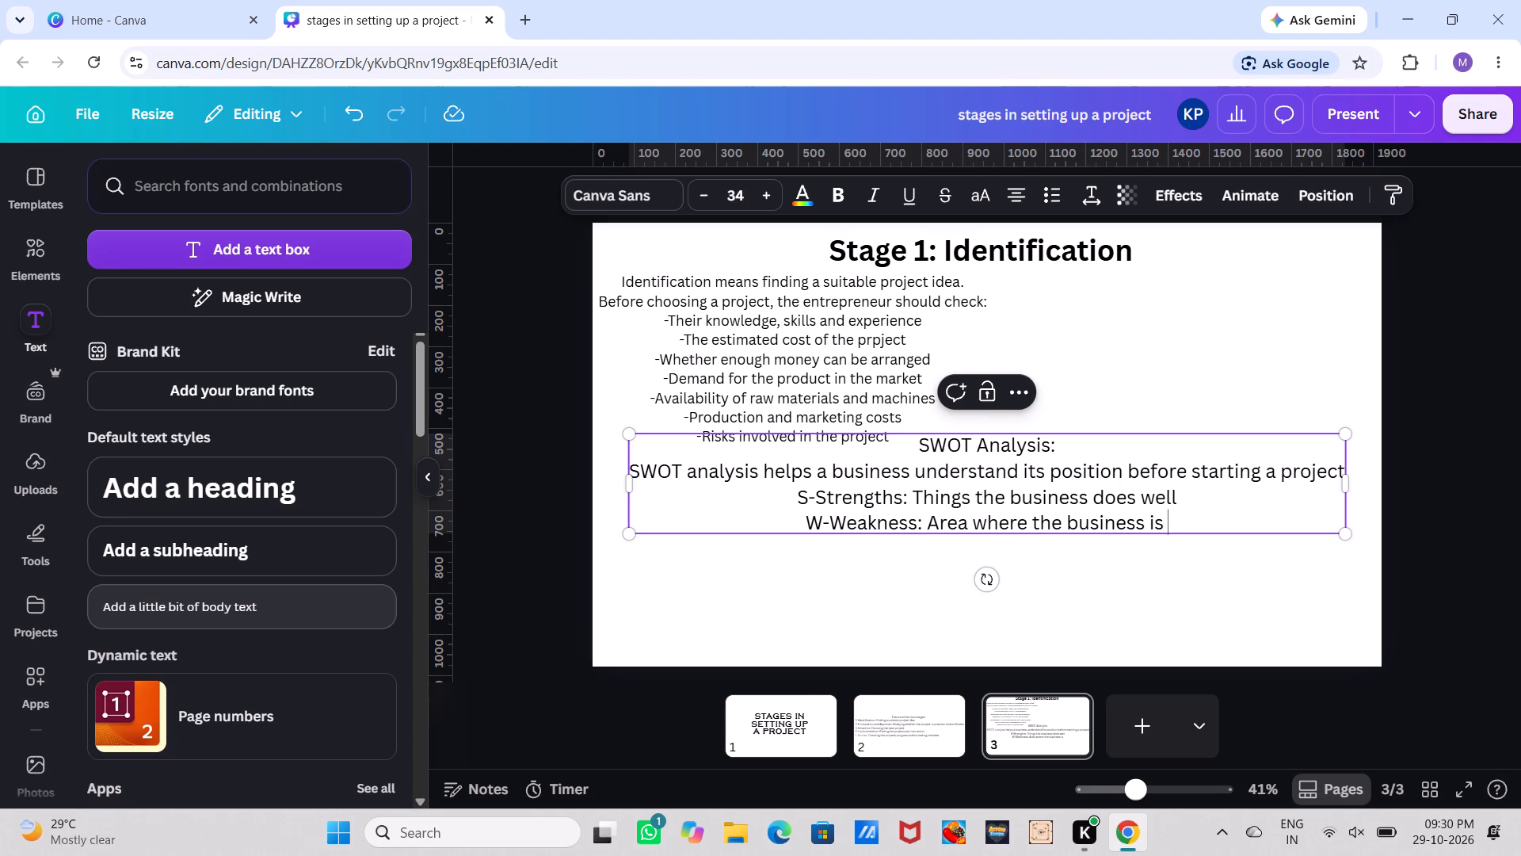
text(weak)
key(Return)
Add the line "O-Opportunities: Chances to grow or earn more" to the SWOT text, followed by a line break.
key(shift+parenright)
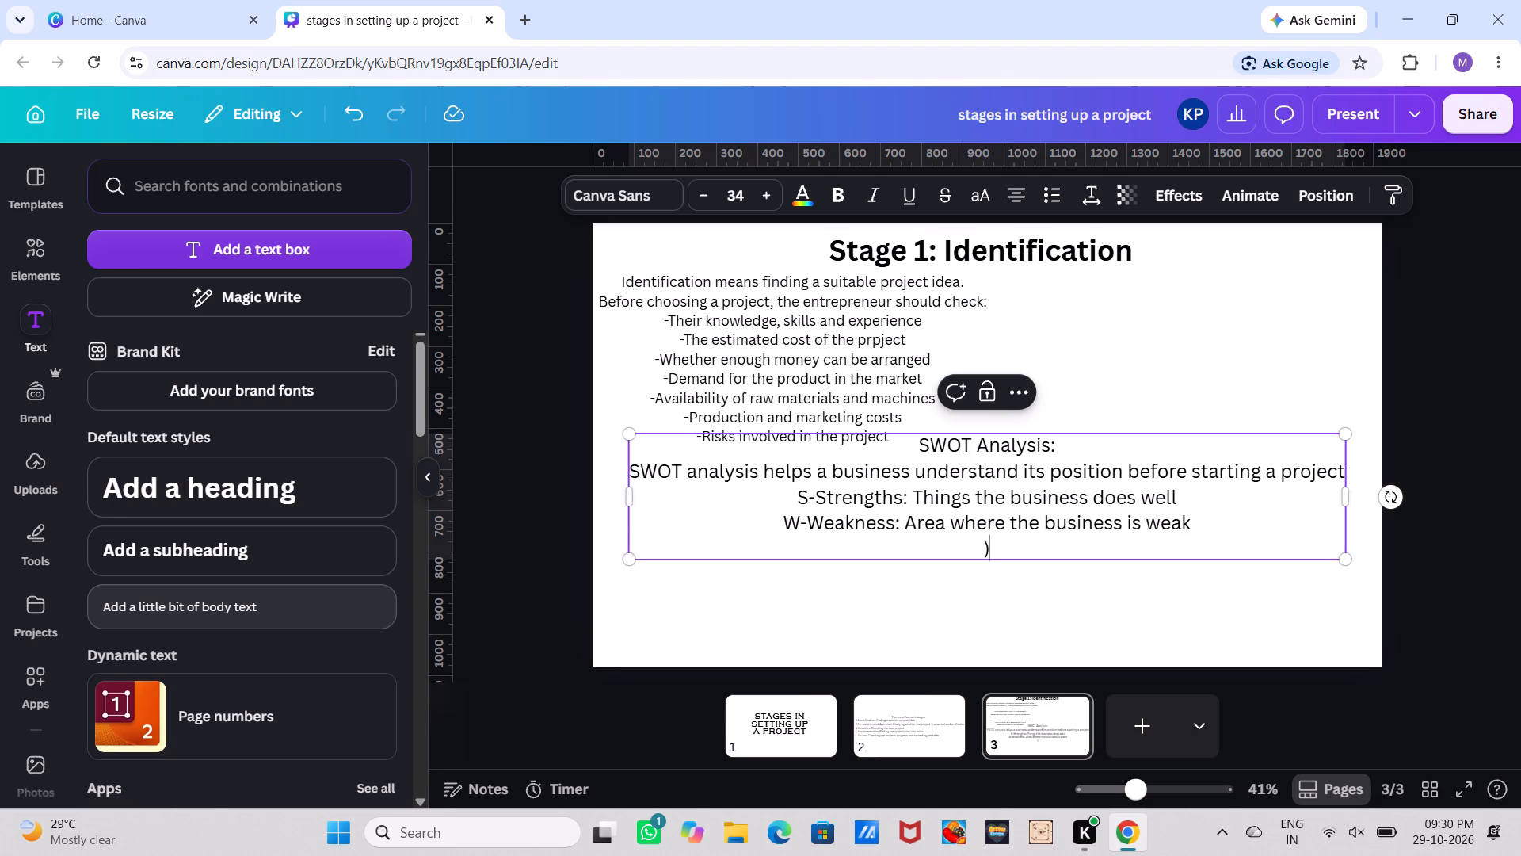
key(shift+BackSpace)
text(O-)
text(Opp)
text(ortunities)
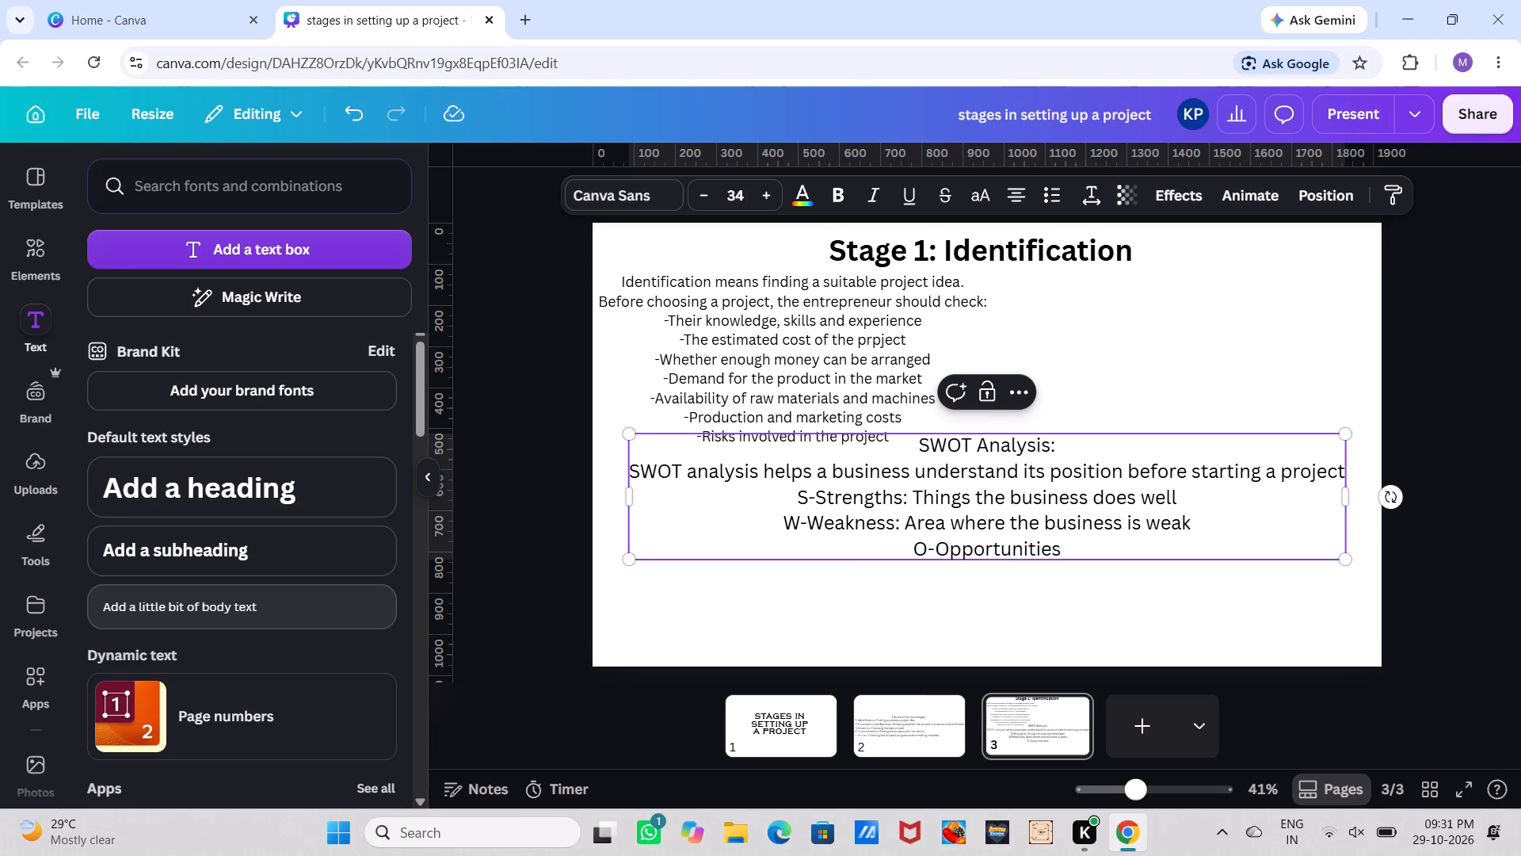
text(:)
key(space)
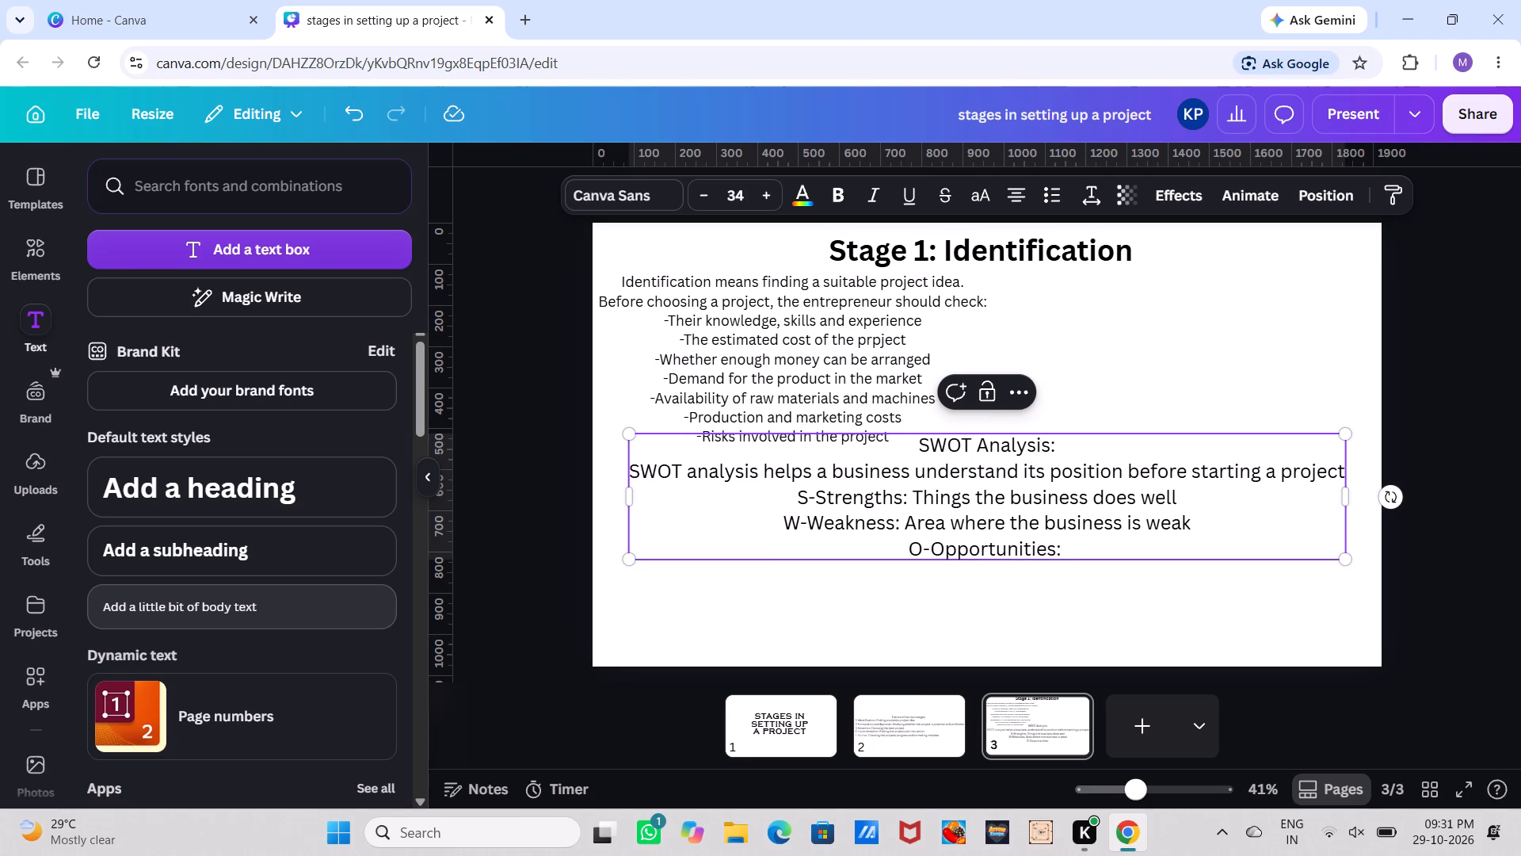
text(Chances to grow or earn more)
key(Return)
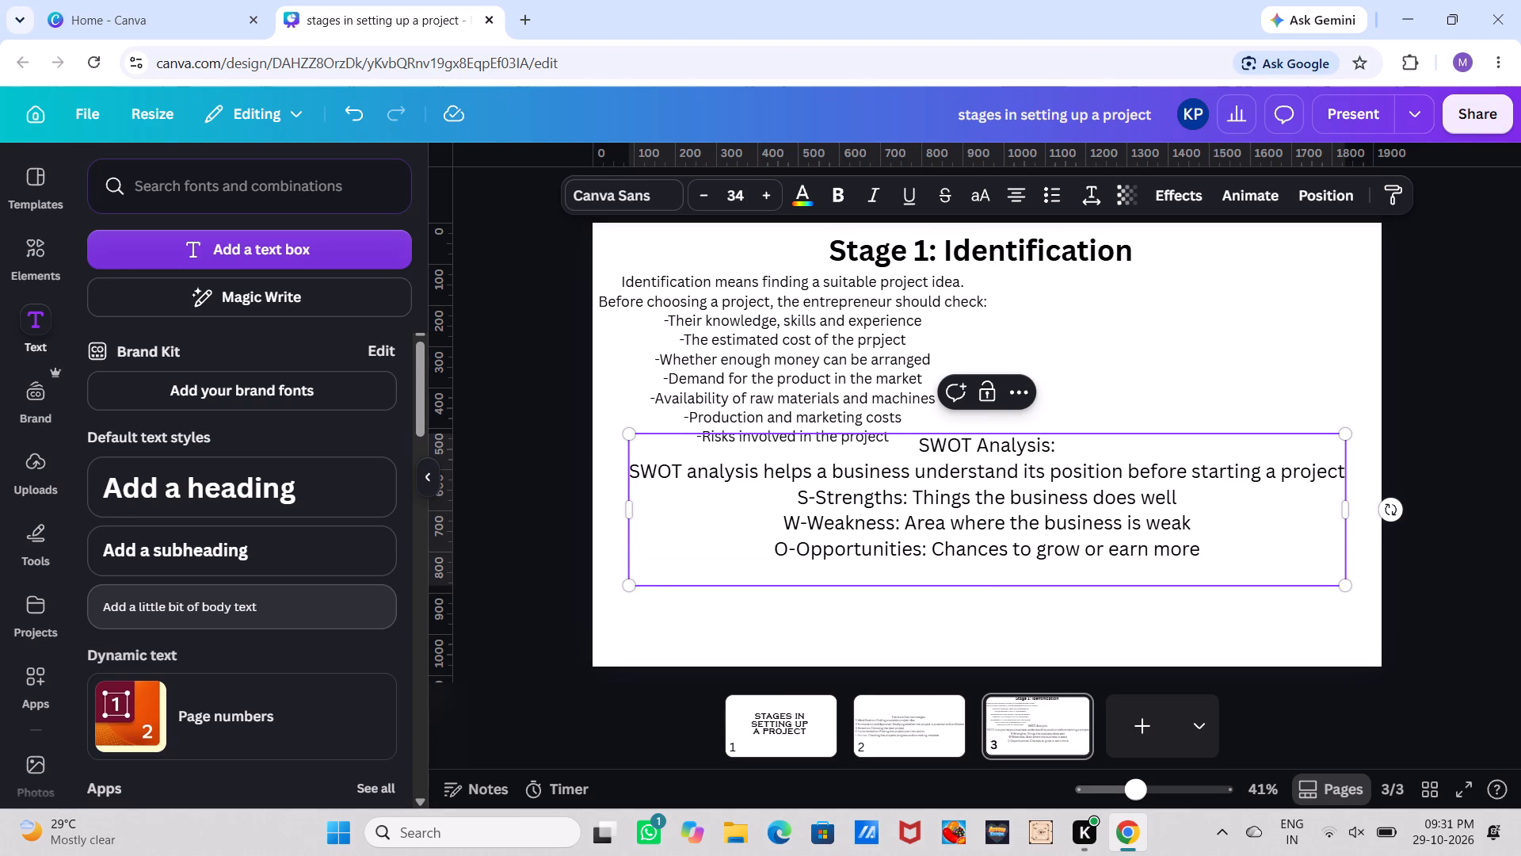
Add the last SWOT line "T-Threats: Problems or dangers that may affect the business".
key(shift+t)
text(-Threats)
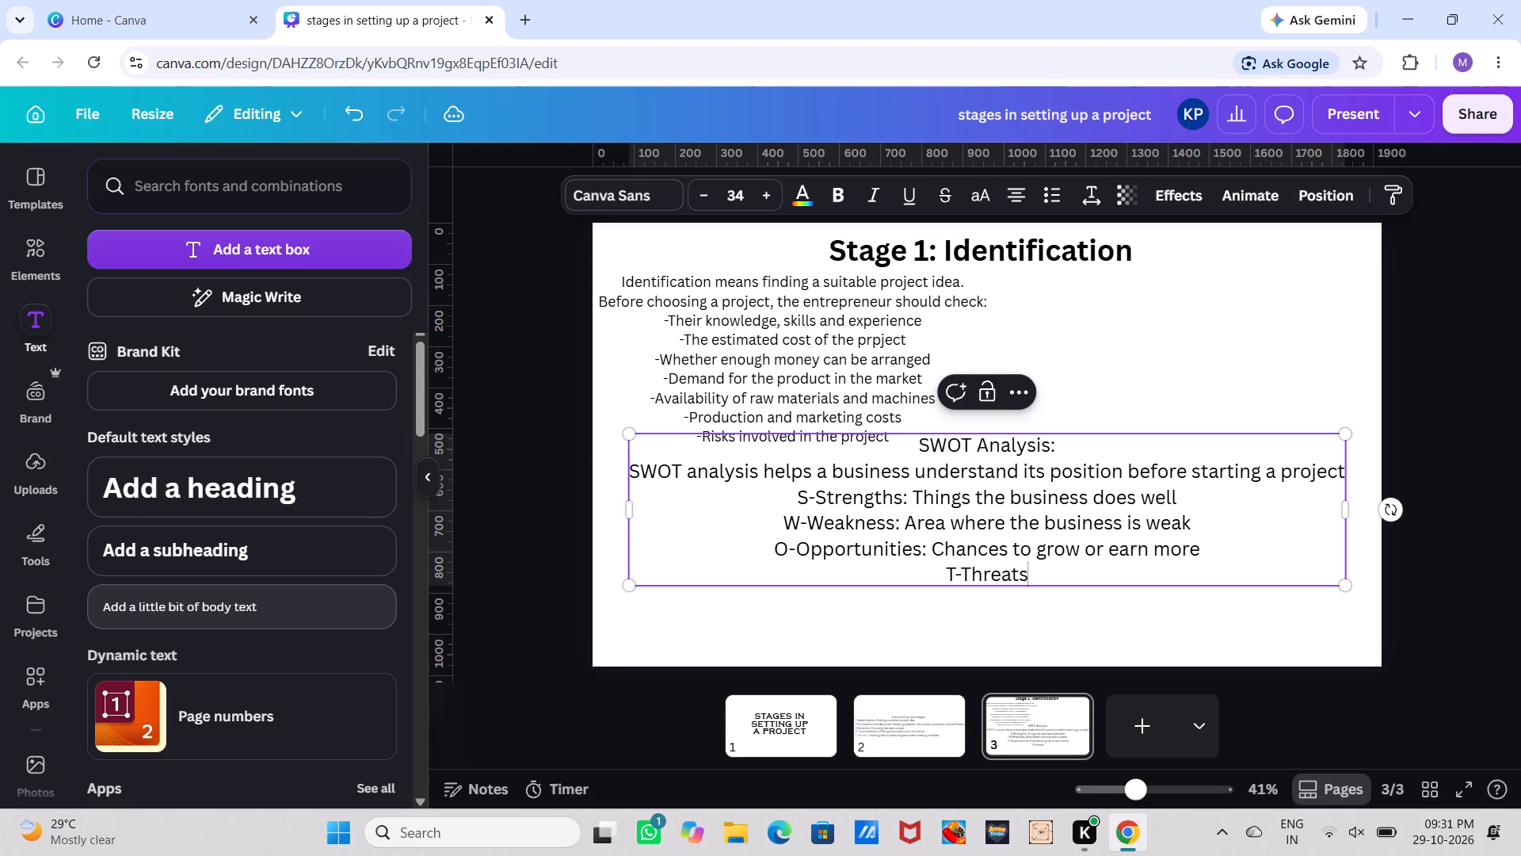
text(: Pron)
key(BackSpace)
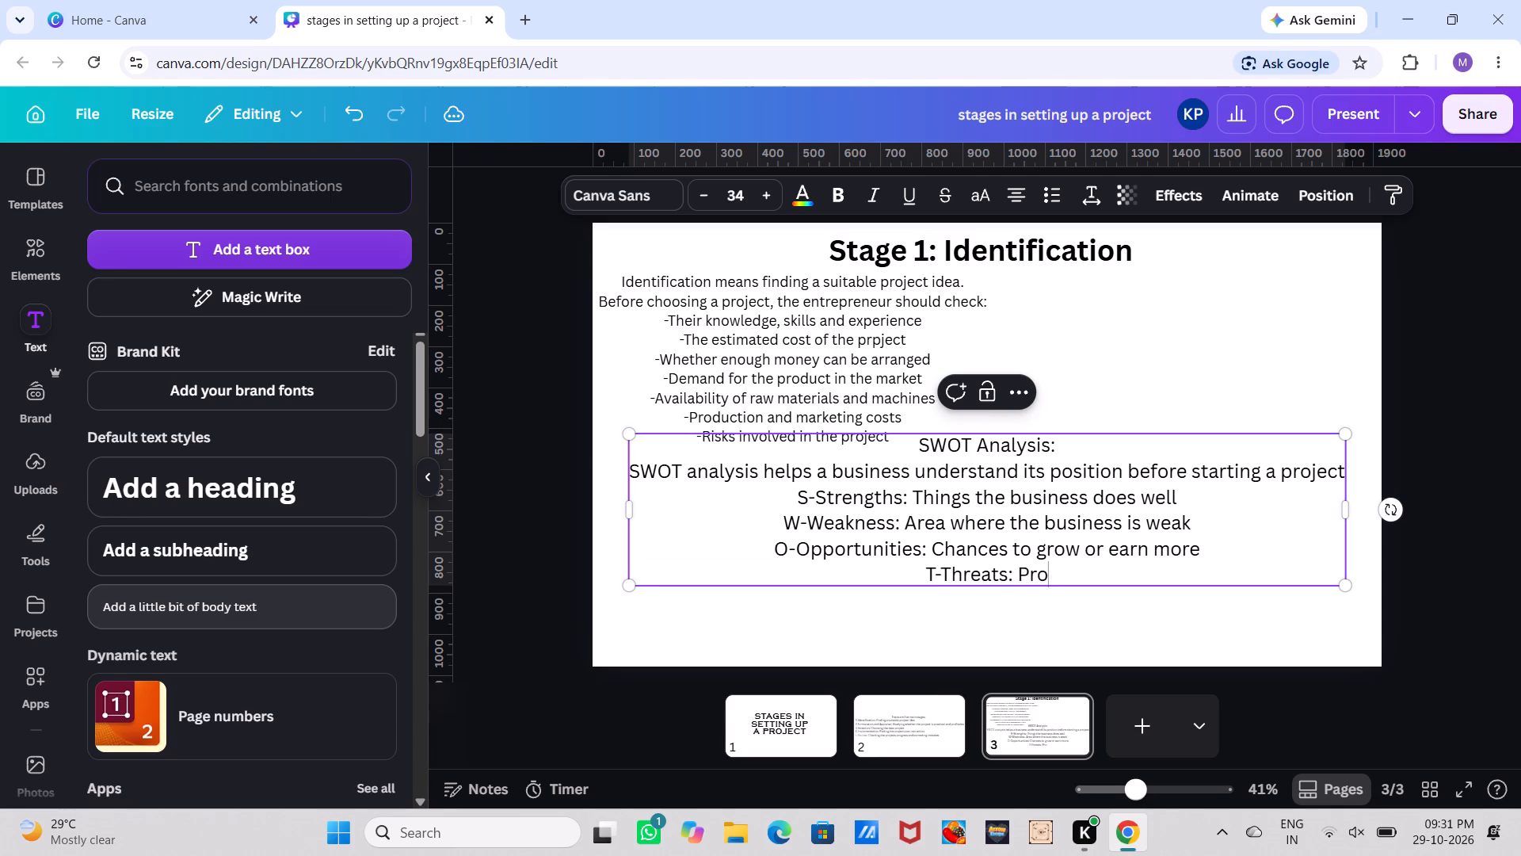
text(blems)
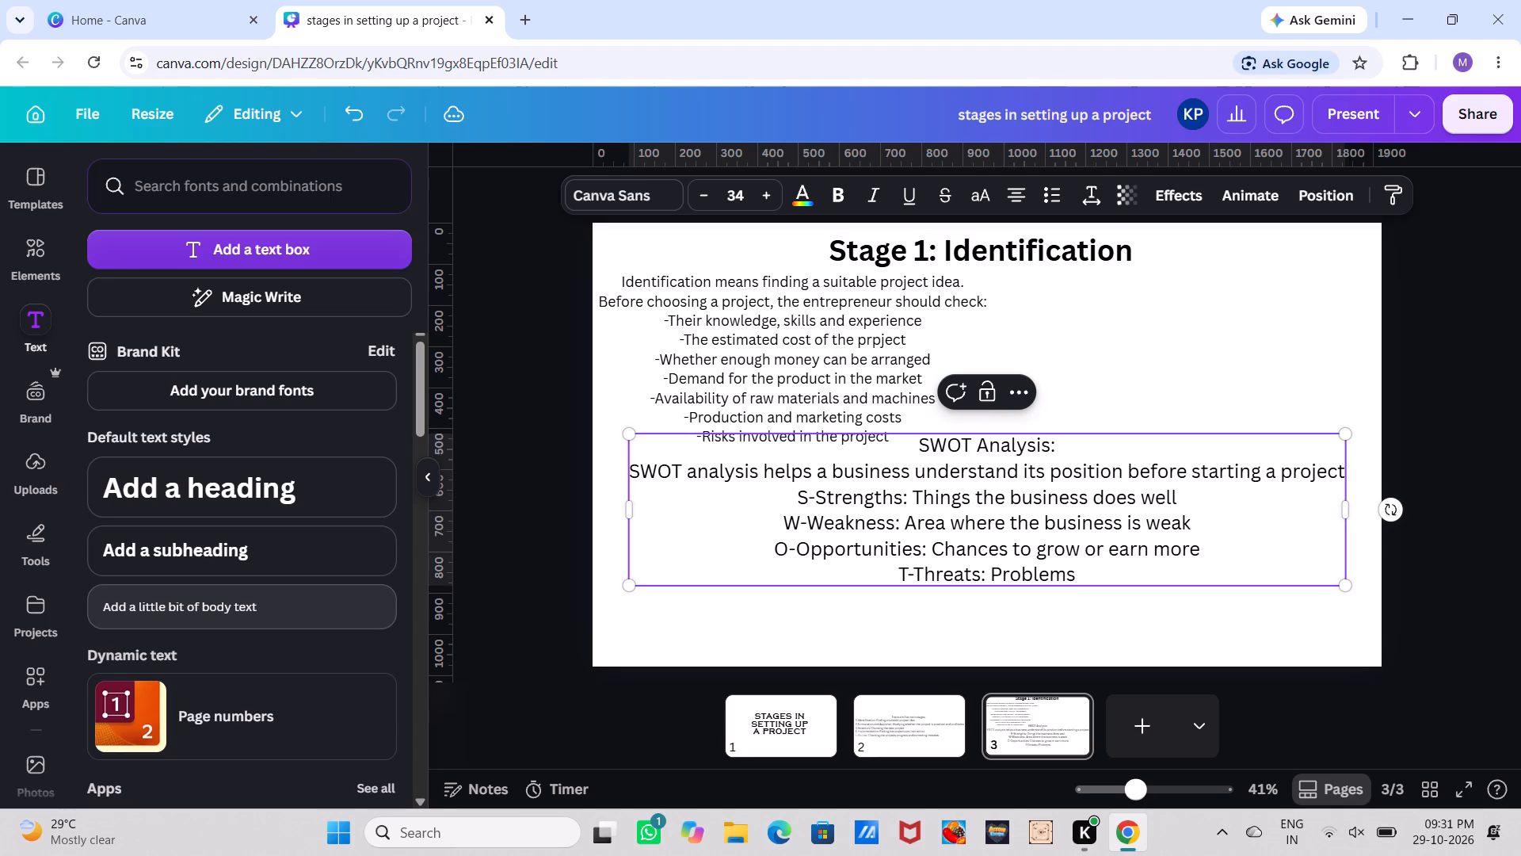
key(space)
text(or dangers that may affect the bu)
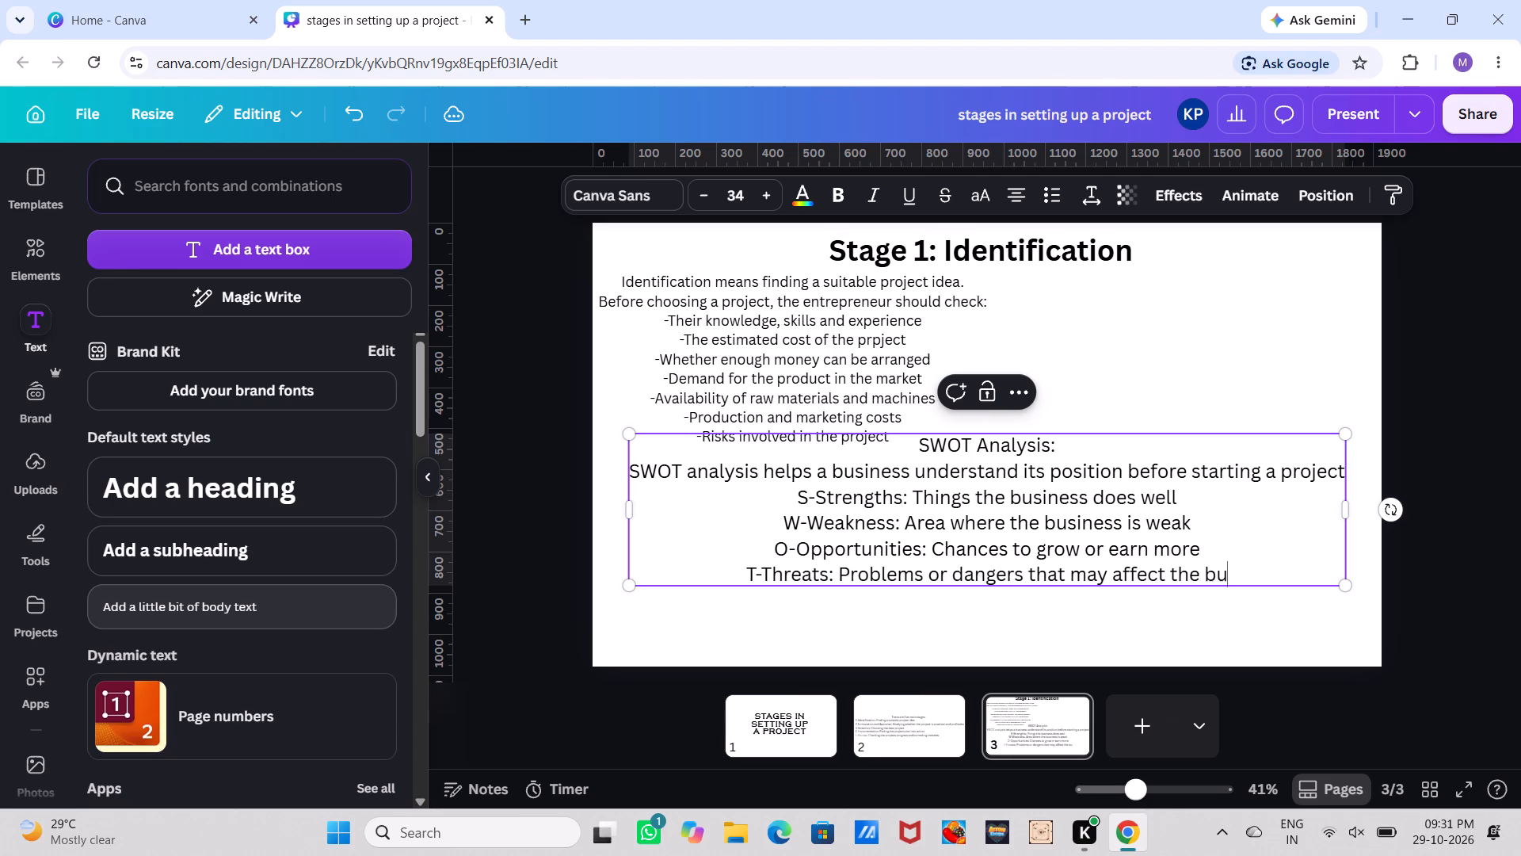
text(siness)
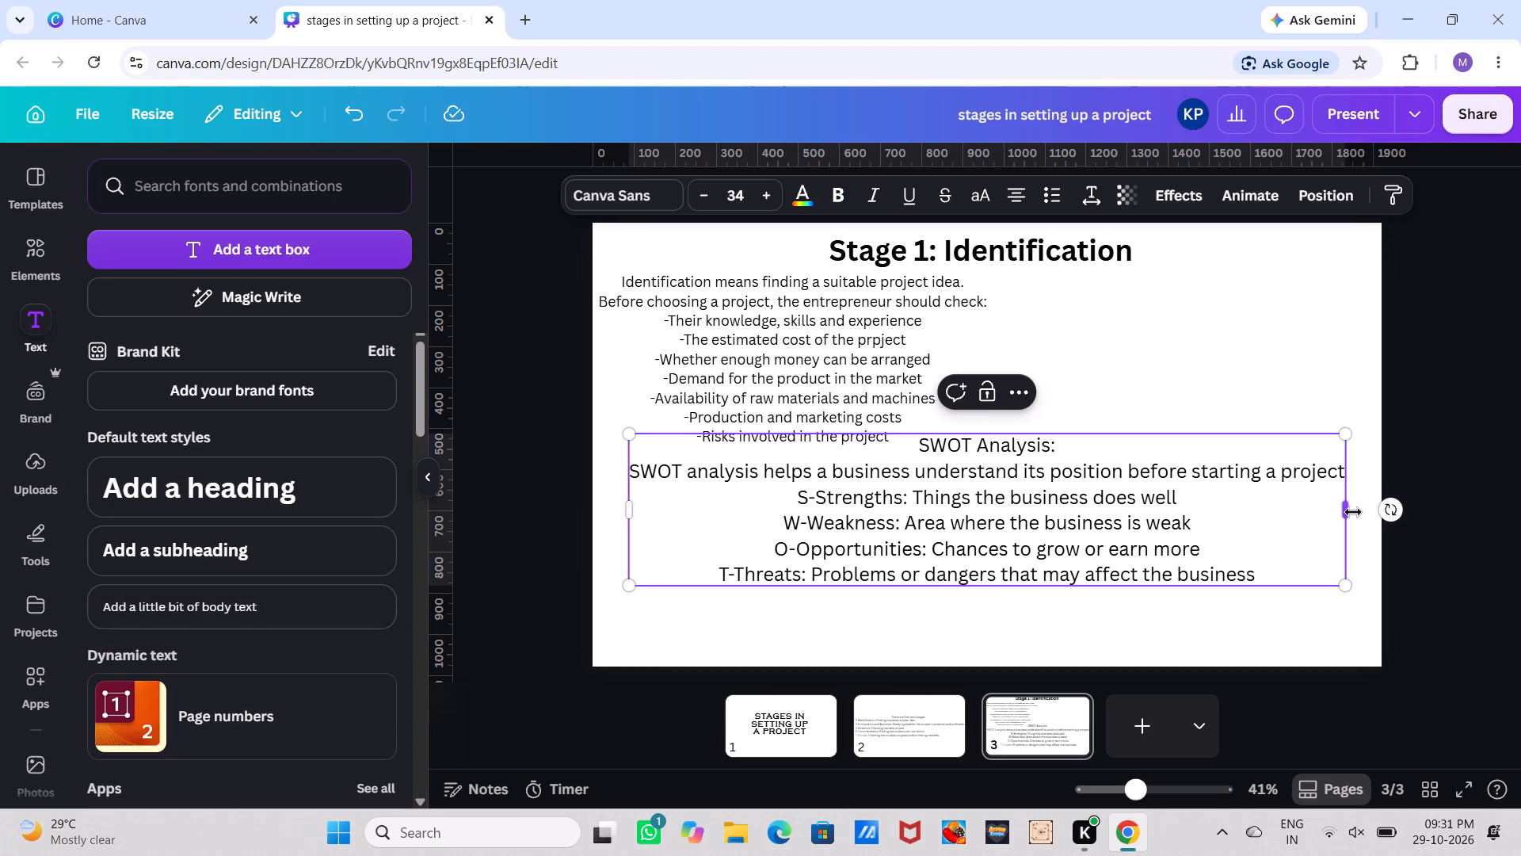
Narrow the SWOT text box so its long lines wrap, and scale it down to a text size of about 28.4.
drag(1353, 512, 1155, 545)
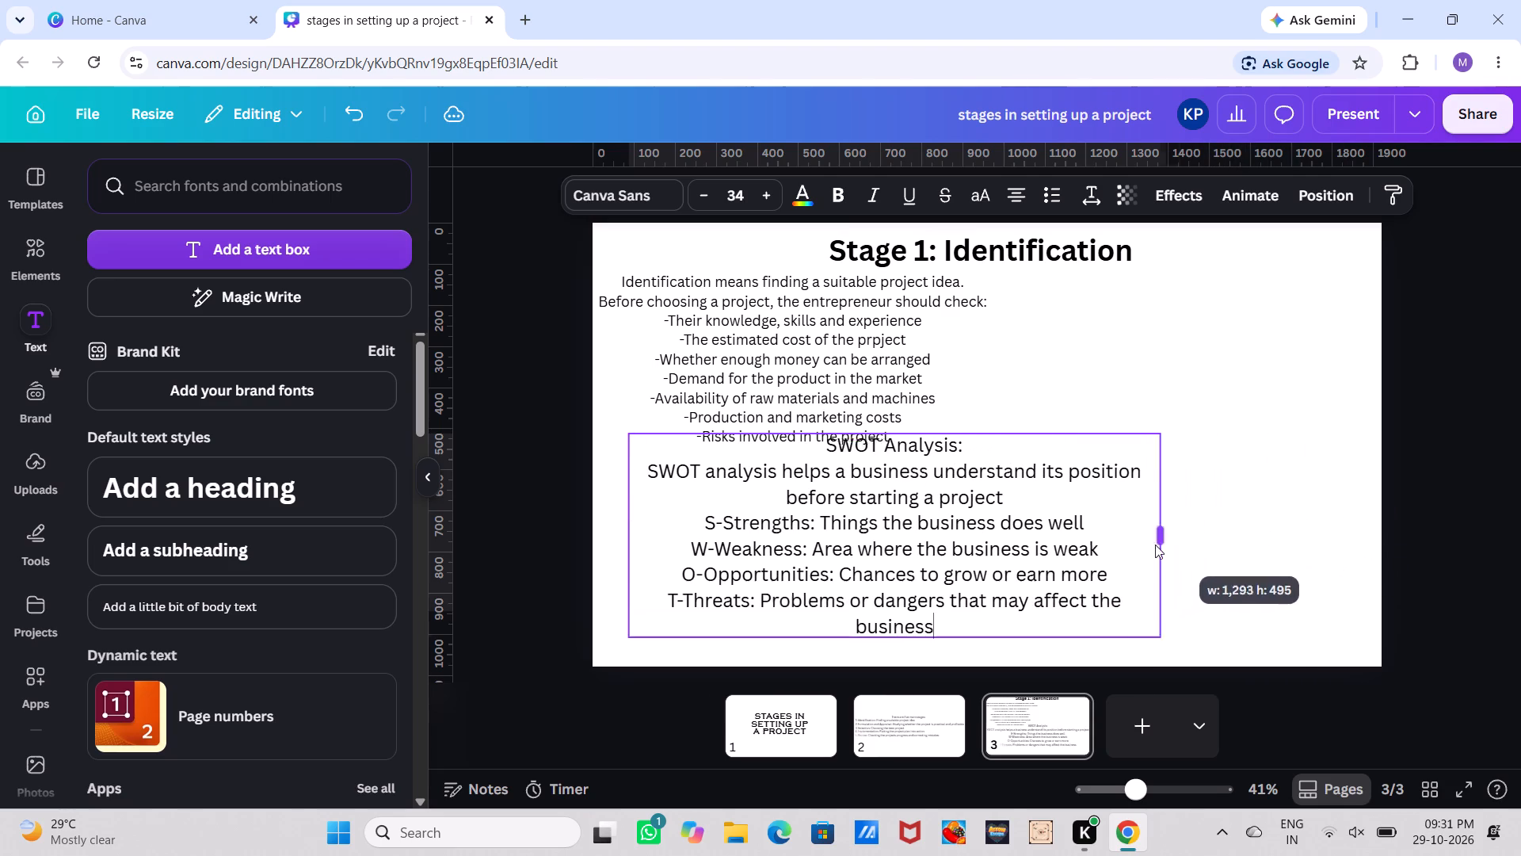
drag(1155, 545, 1132, 546)
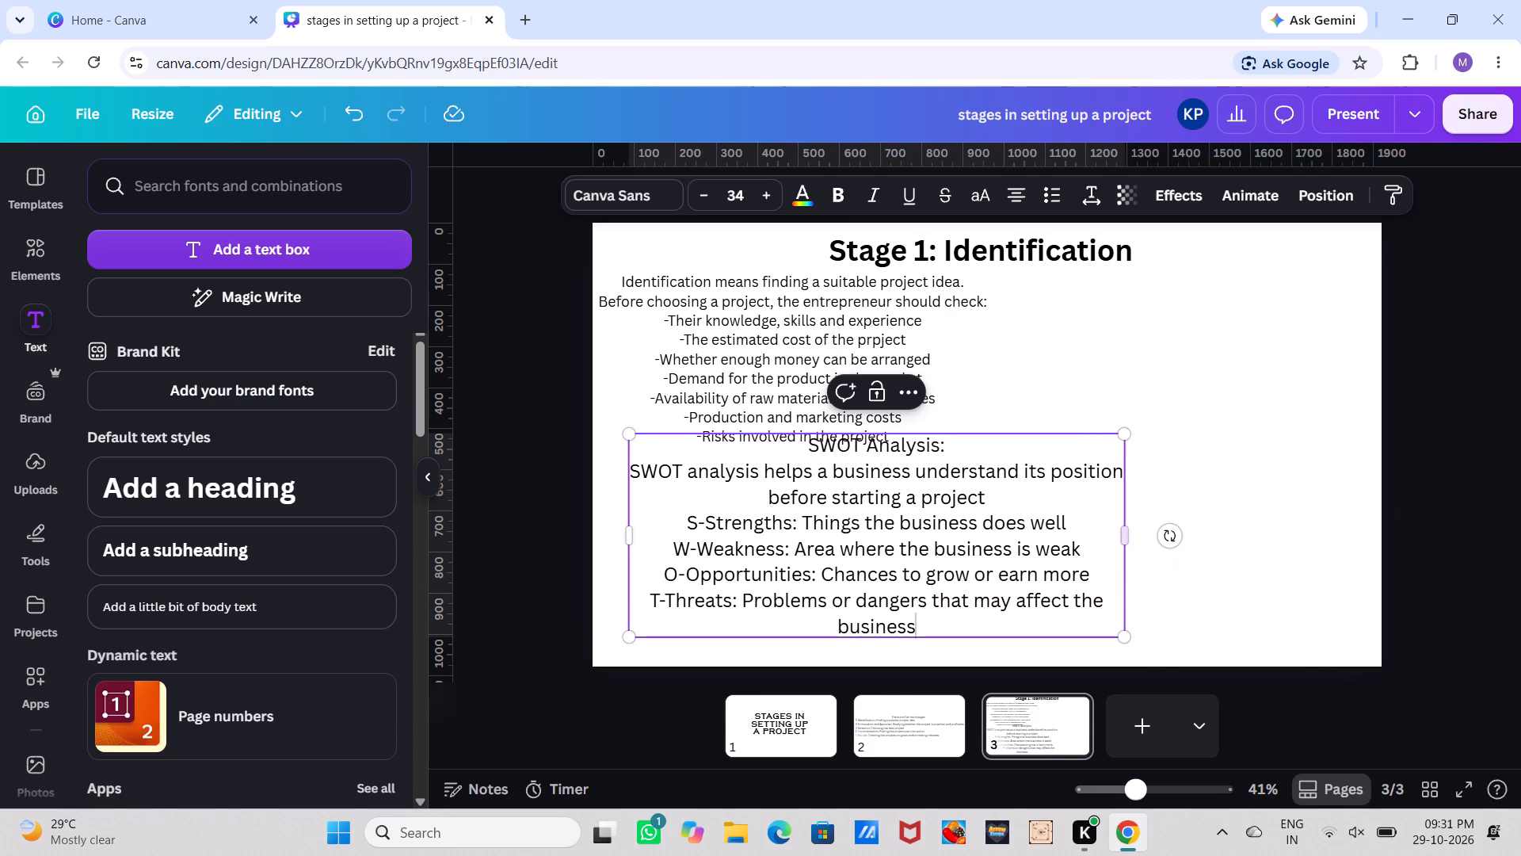
drag(1130, 629, 1123, 629)
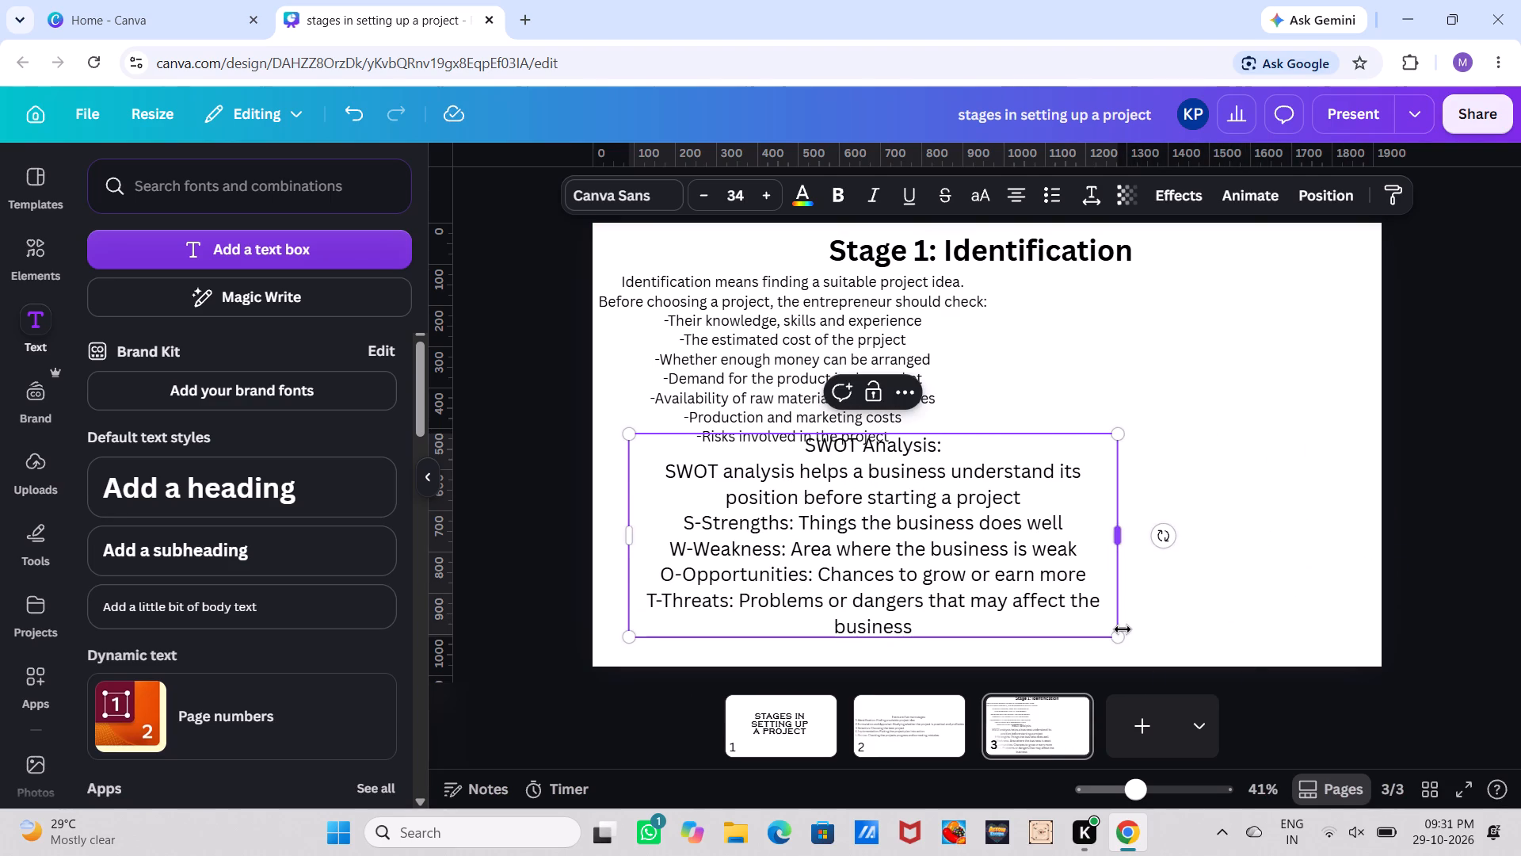
drag(1120, 641, 1088, 610)
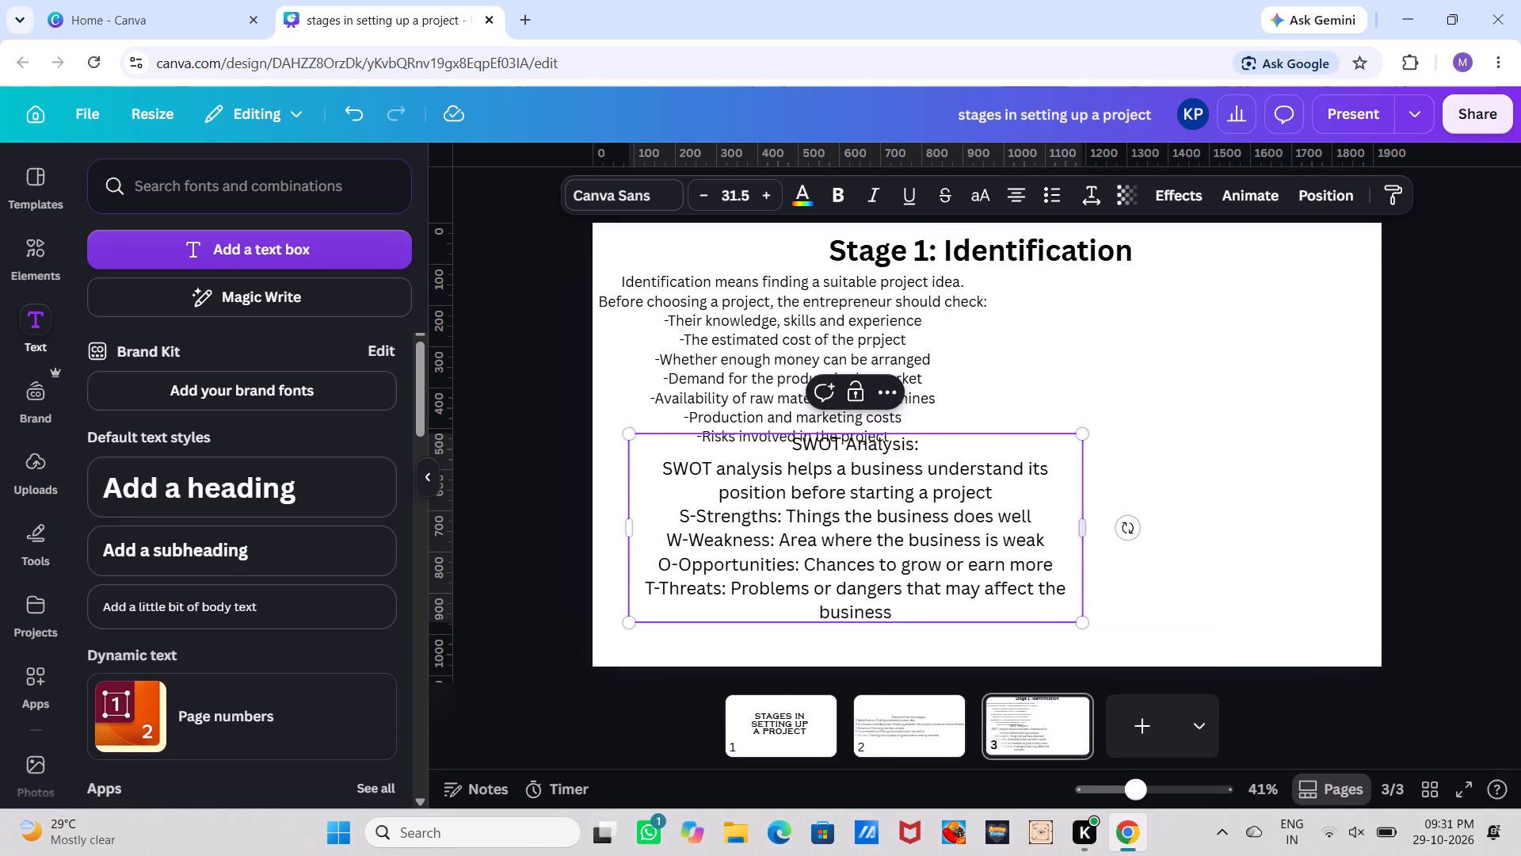
drag(955, 535, 1207, 296)
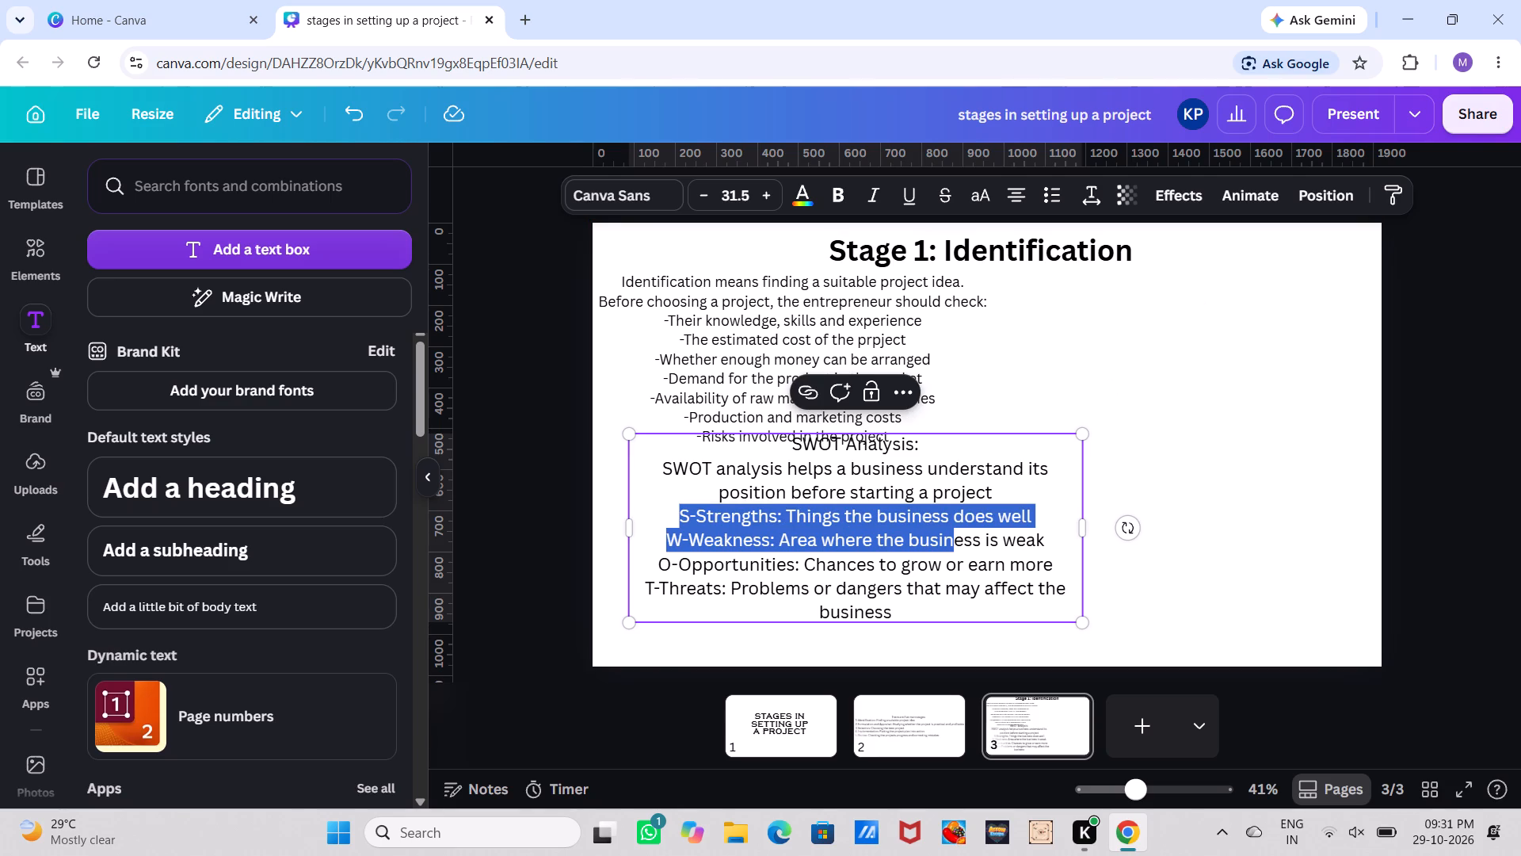
drag(1081, 624, 1041, 593)
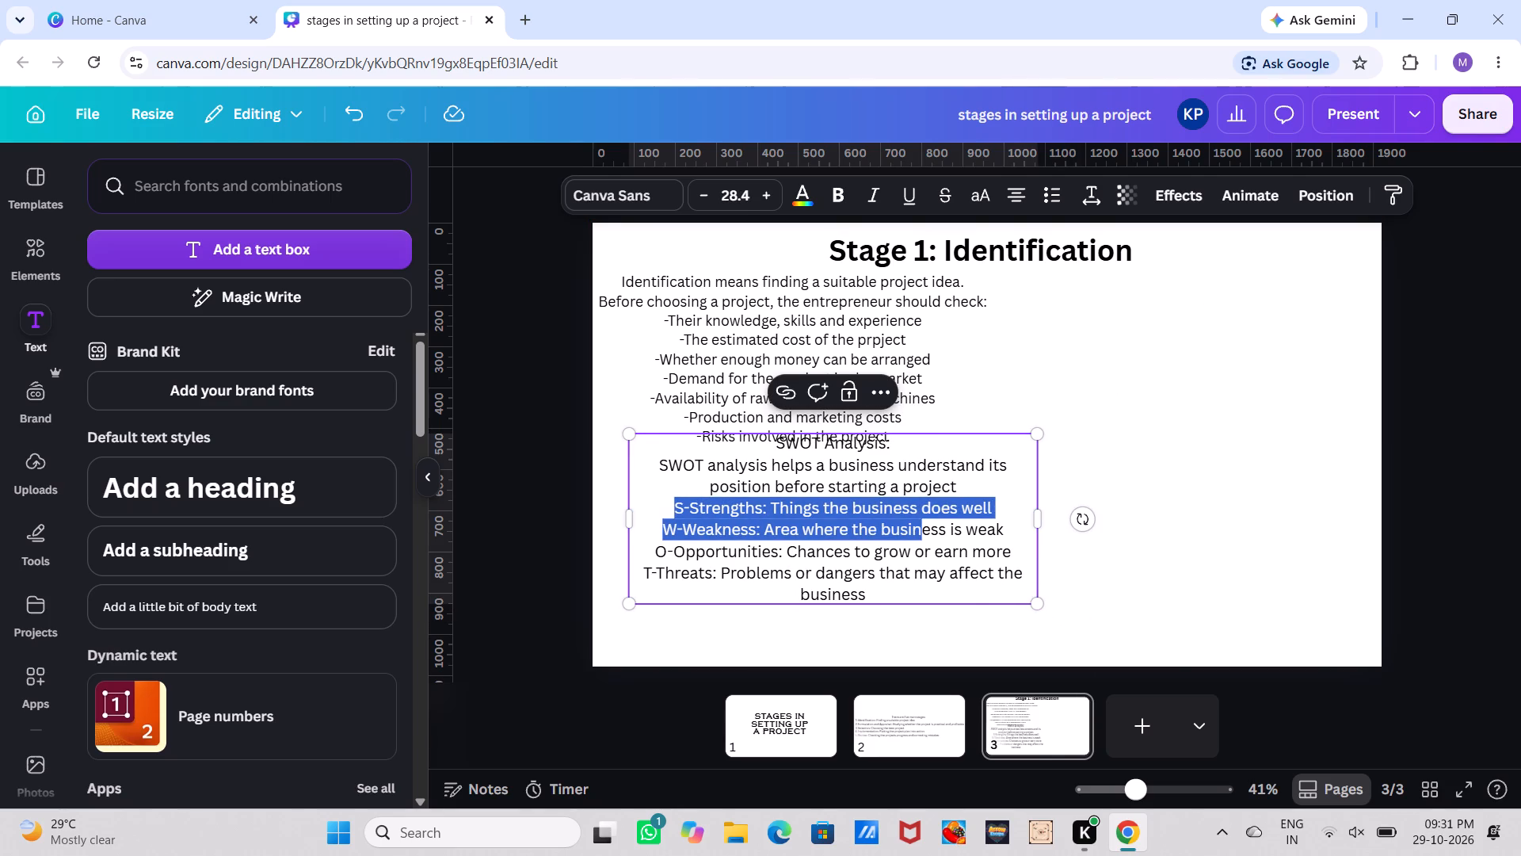
Move the SWOT text box to the right half of the page, beside the Identification text and just below the heading.
drag(956, 611, 1199, 479)
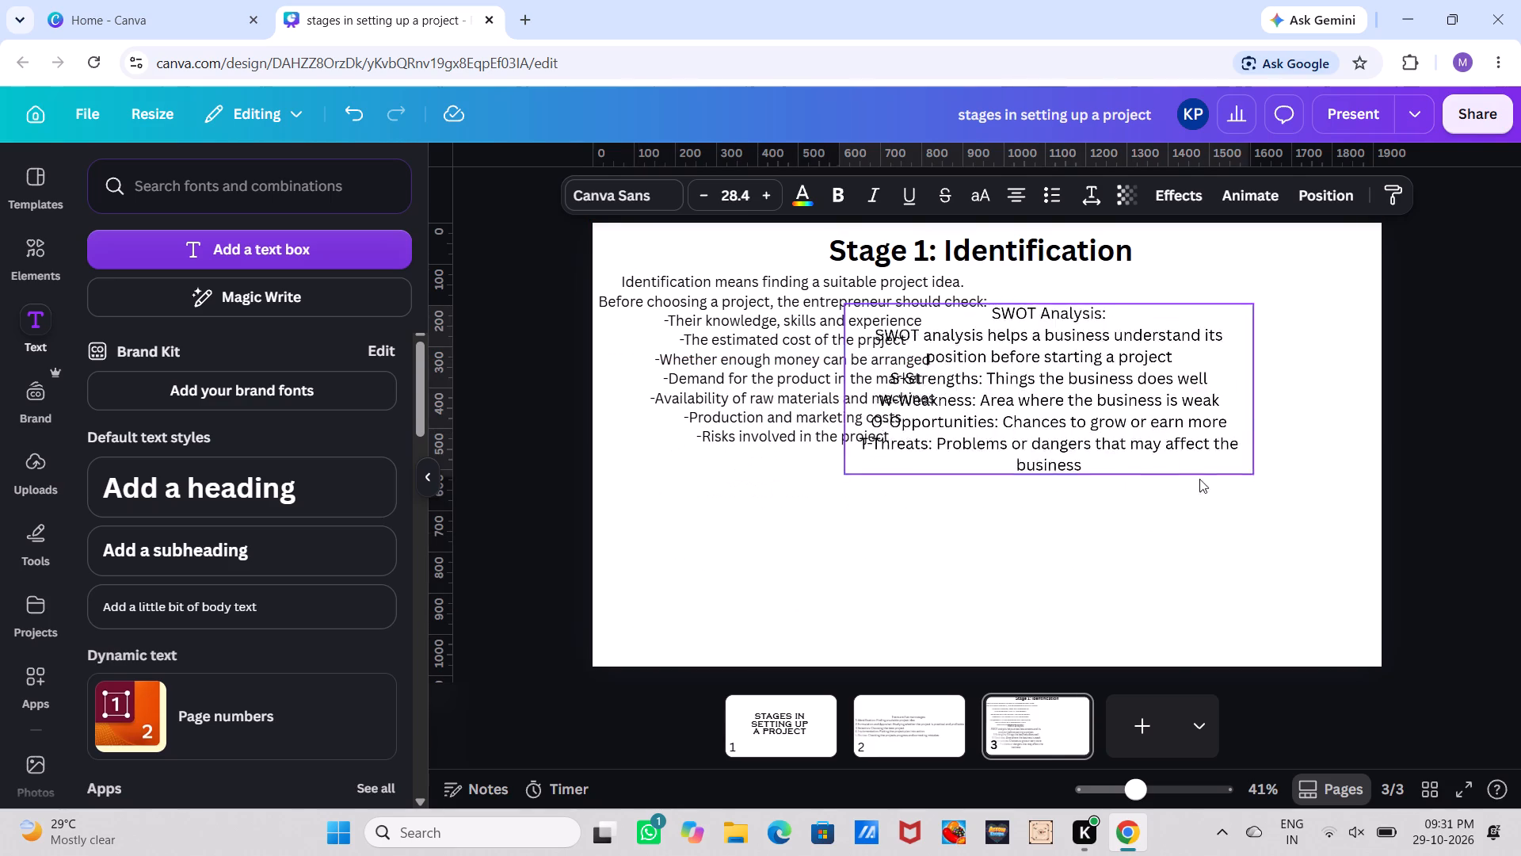
drag(1199, 479, 1290, 439)
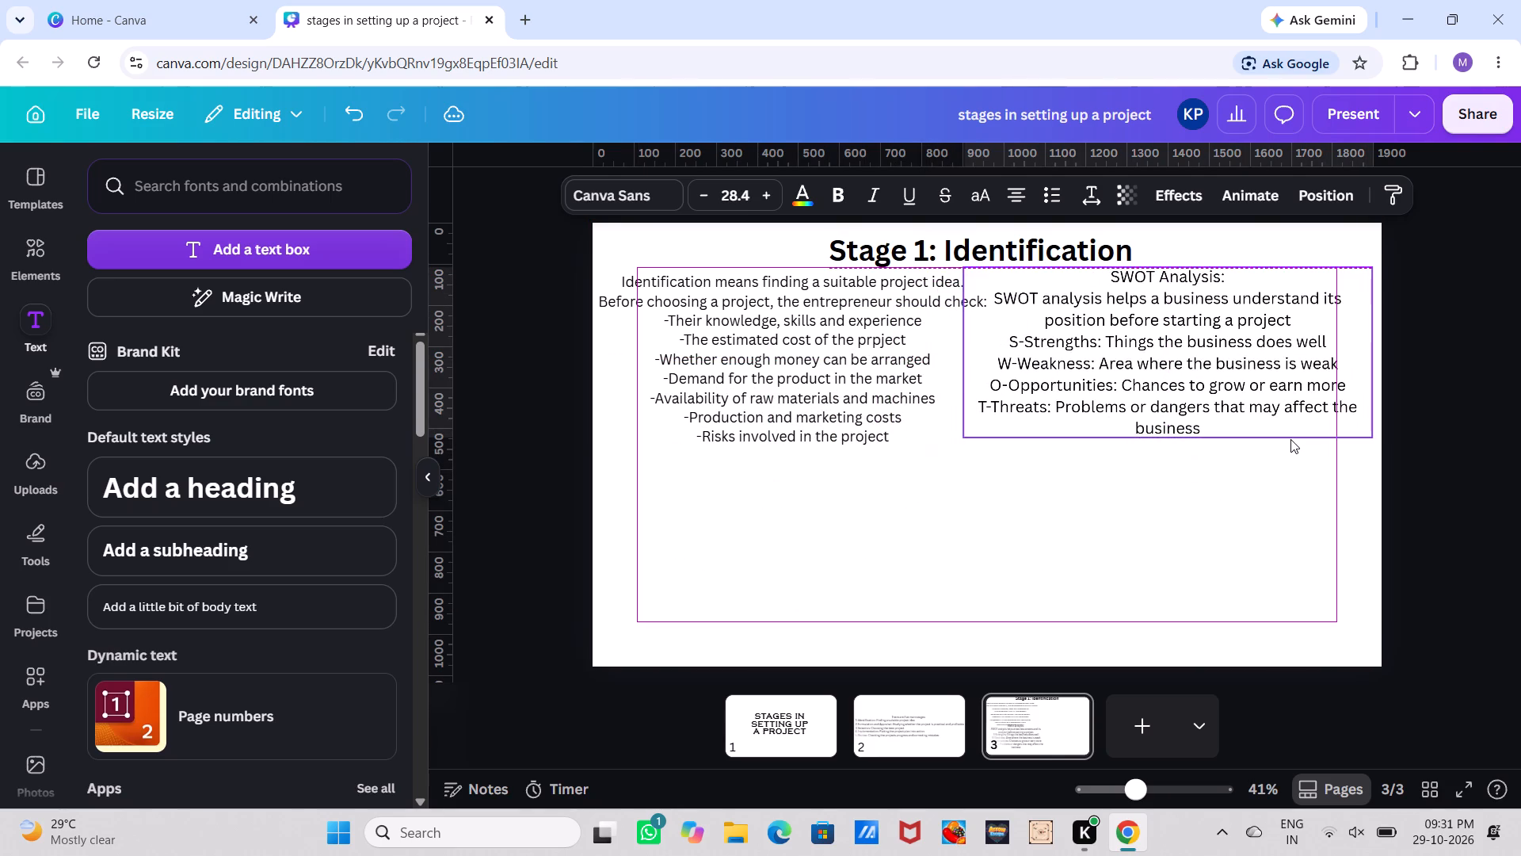
drag(1290, 439, 1294, 439)
click(1454, 494)
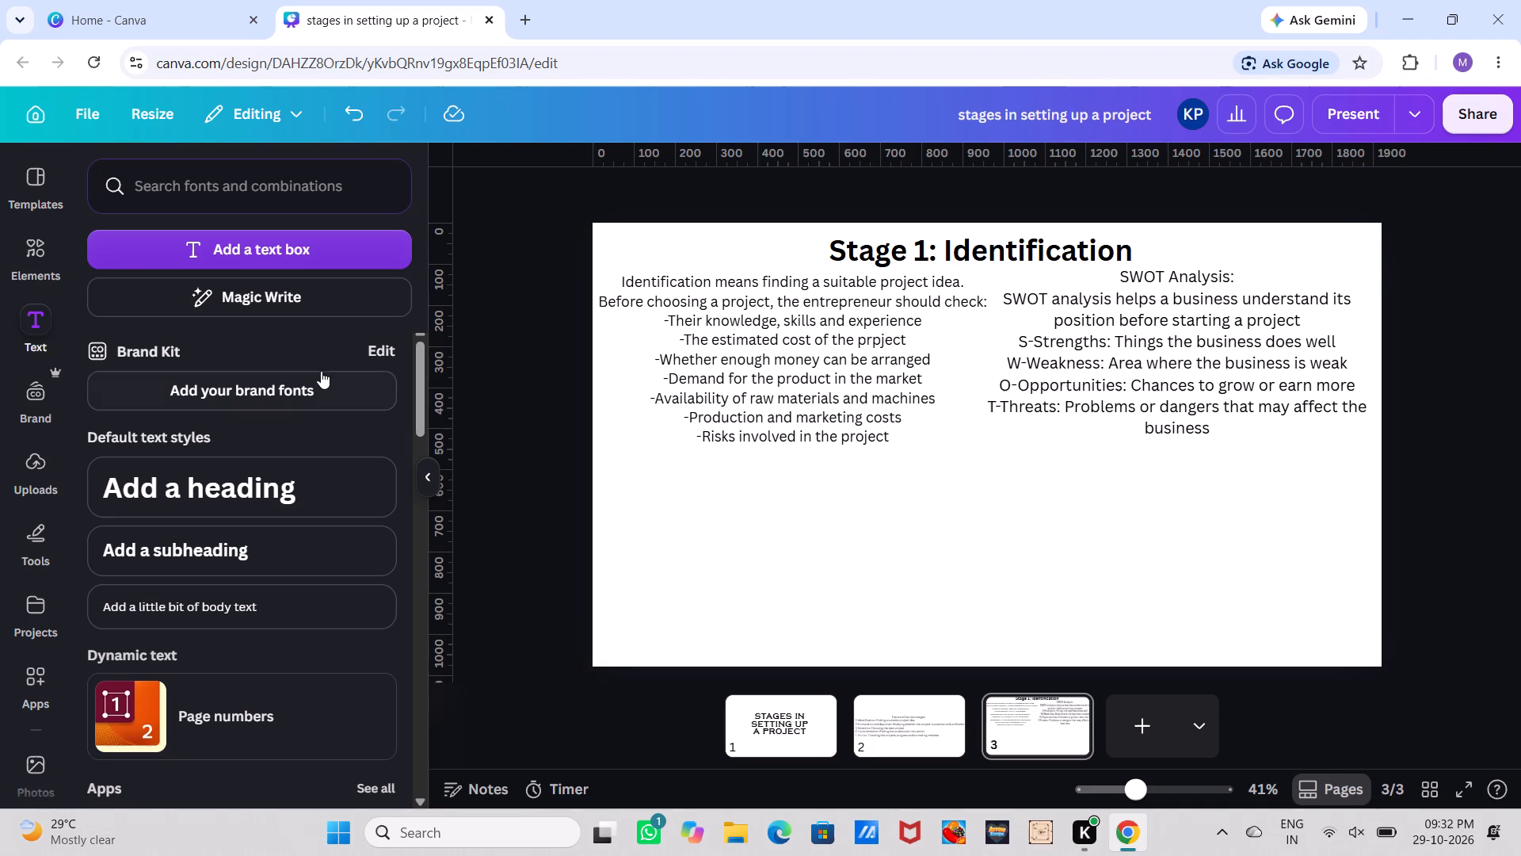
Search the elements library for "white" and look through the photo results.
click(44, 275)
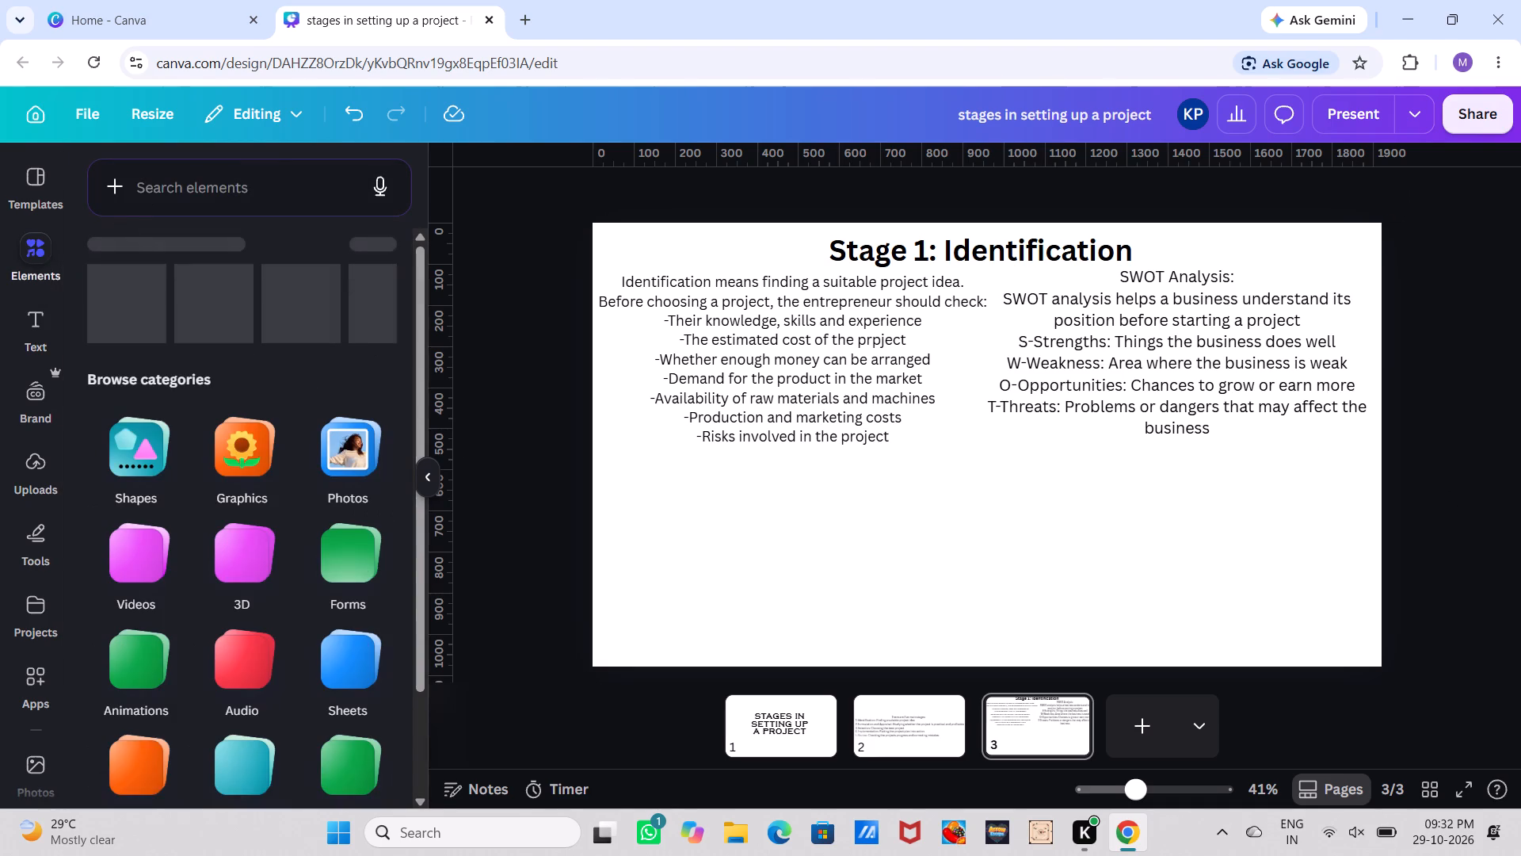
click(262, 162)
click(255, 178)
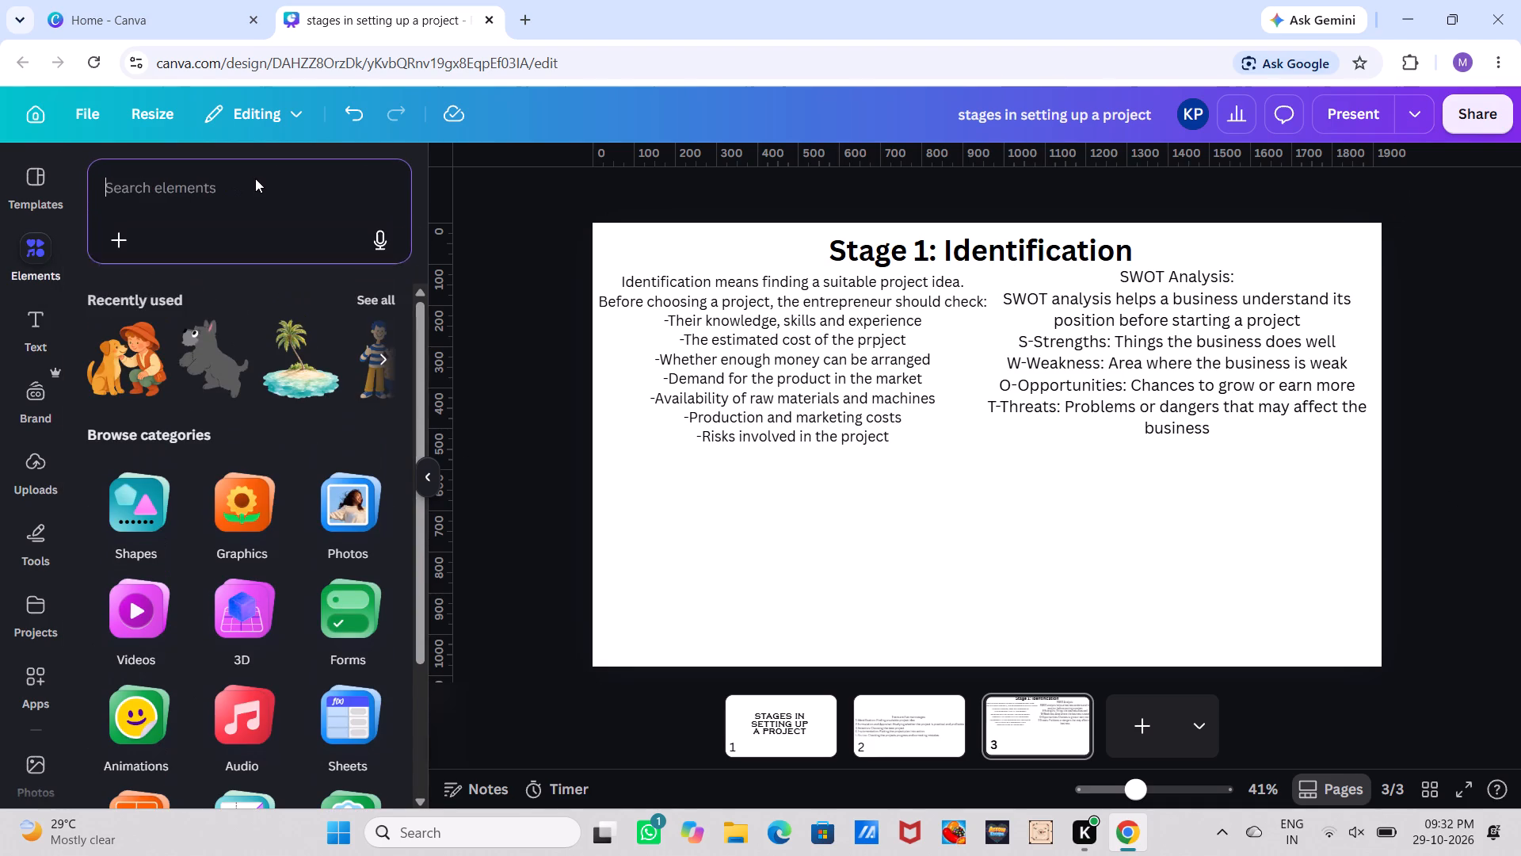
text(white)
key(Return)
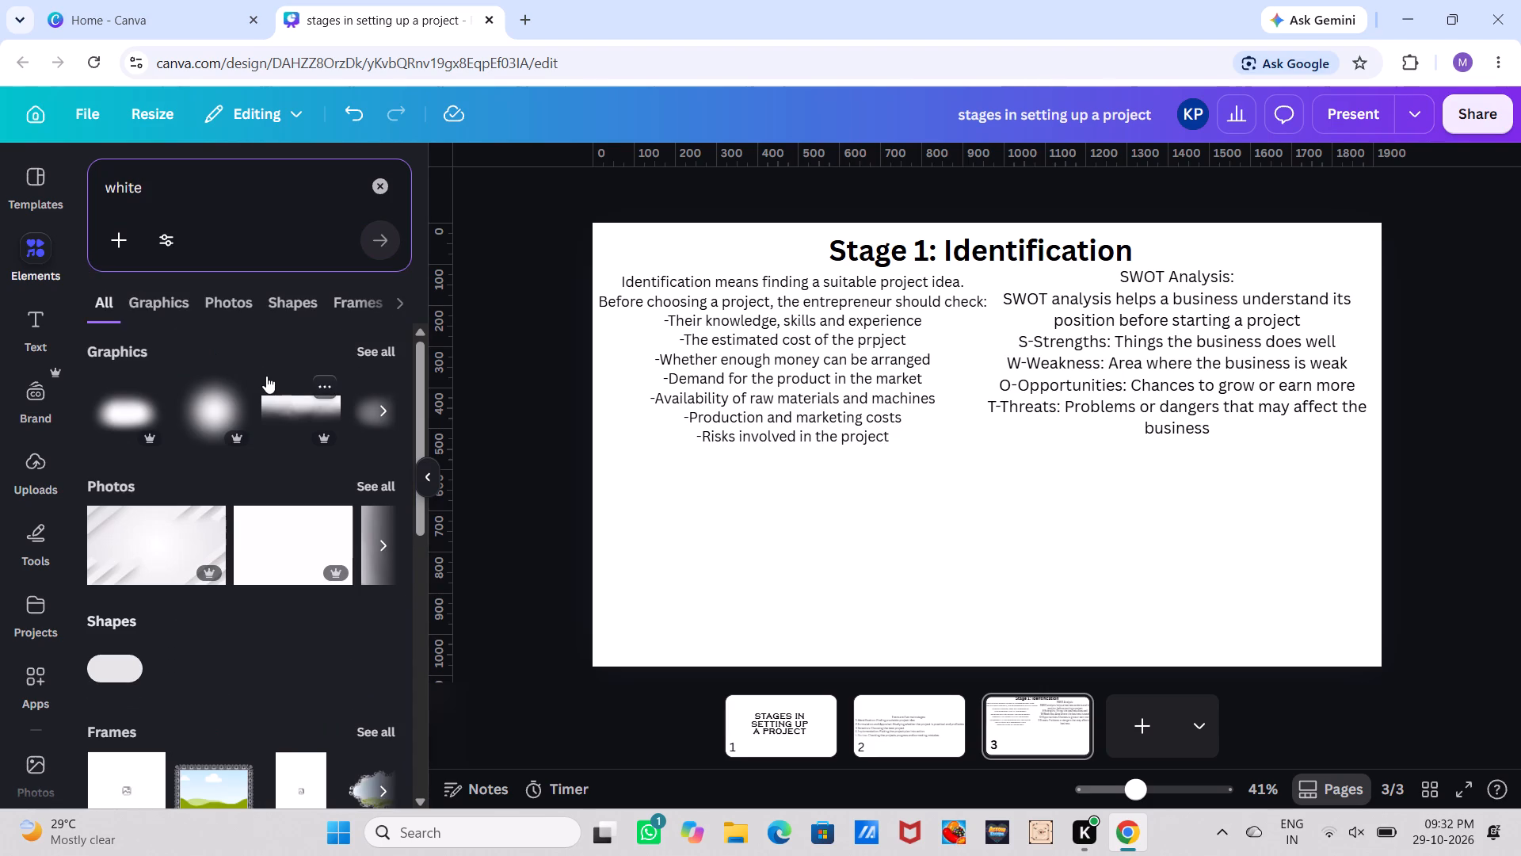
click(378, 544)
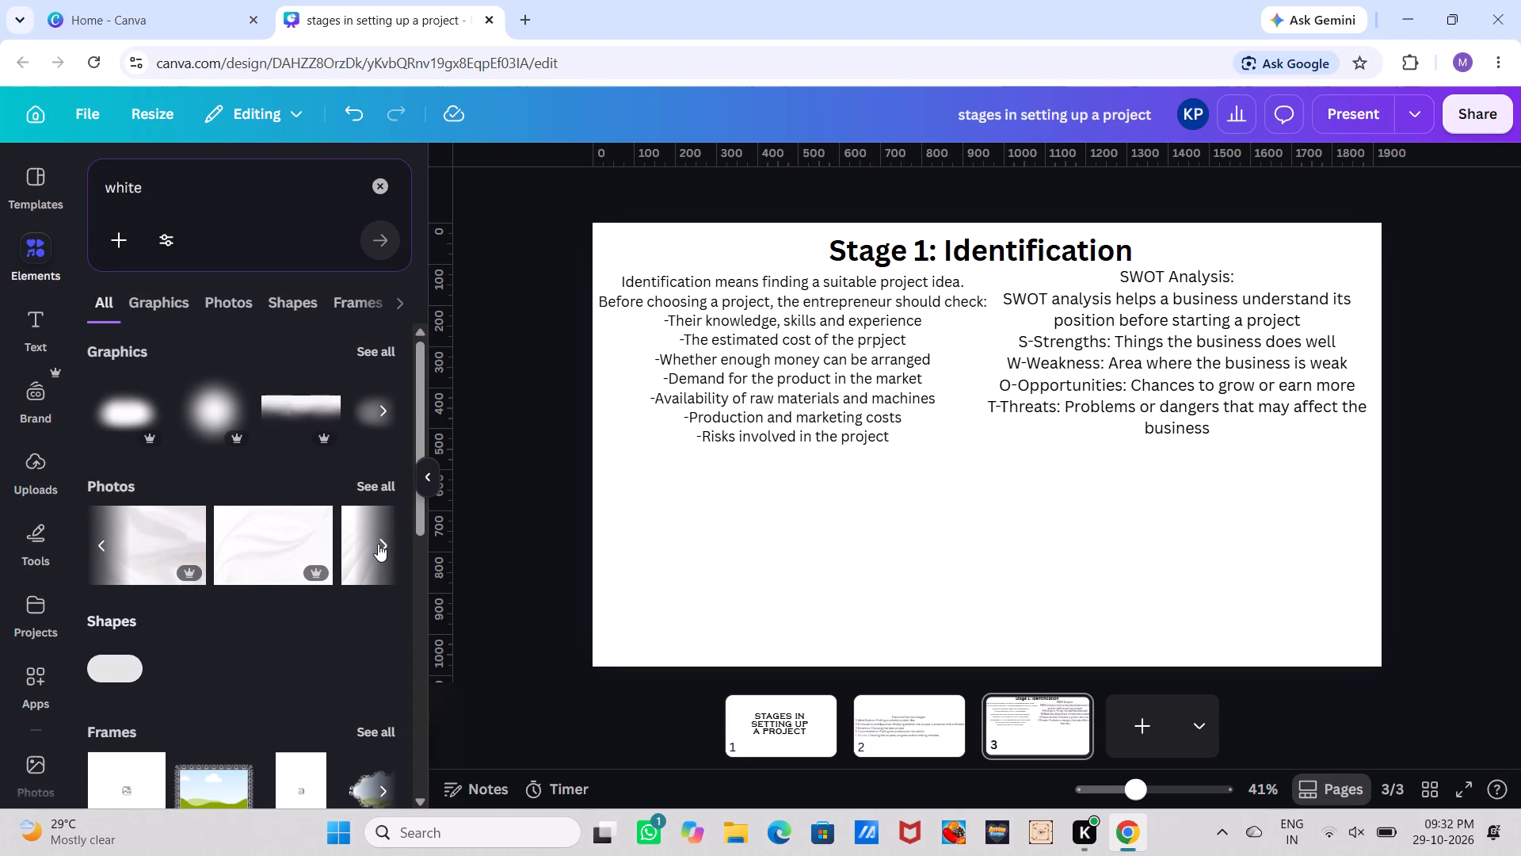
click(378, 544)
click(378, 544)
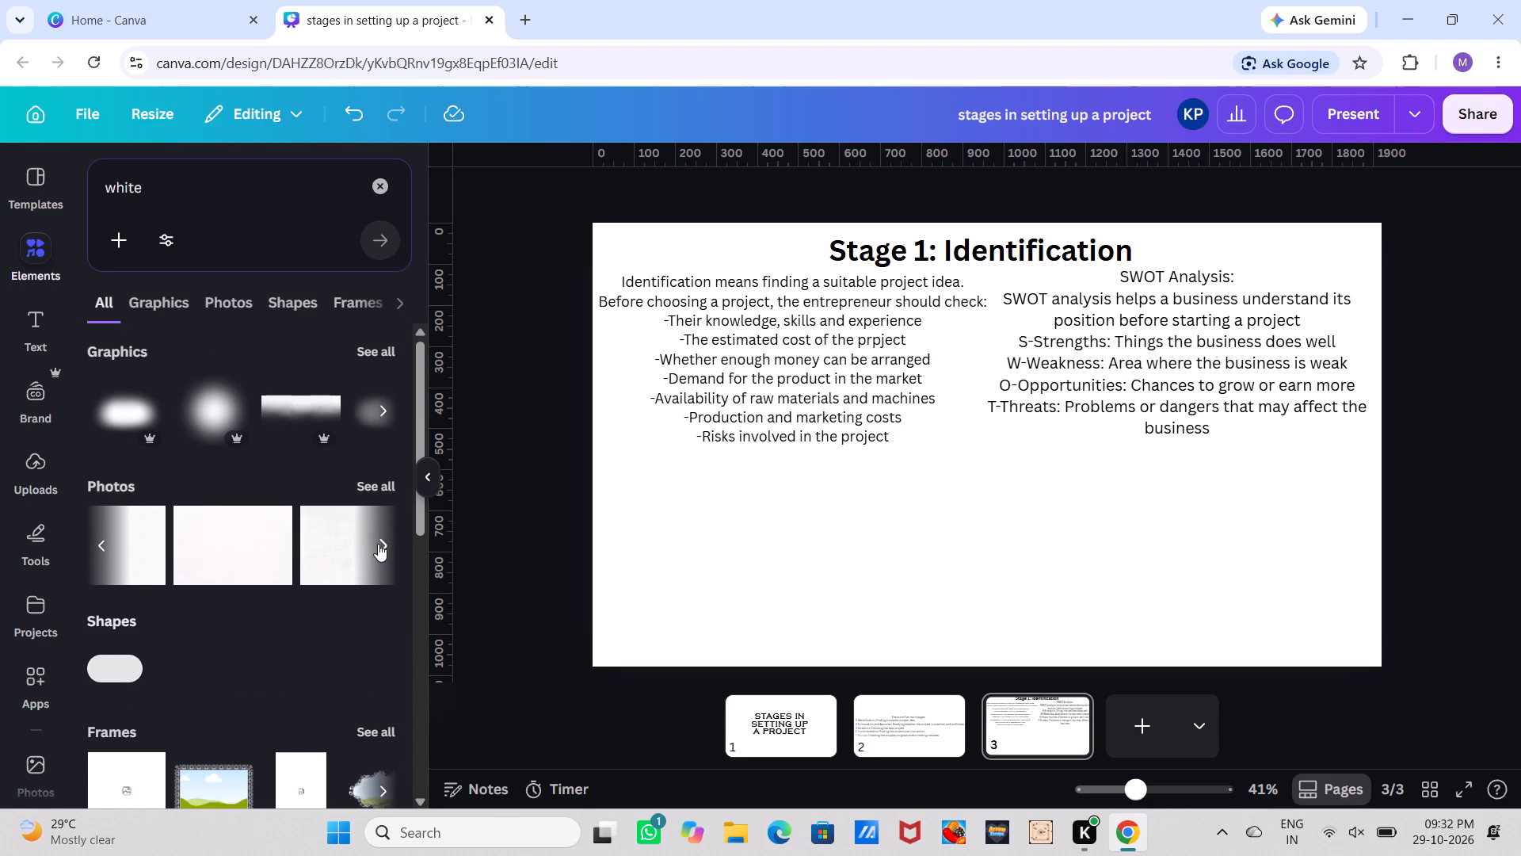
Search the elements library for "red" and look through the photo results.
click(195, 189)
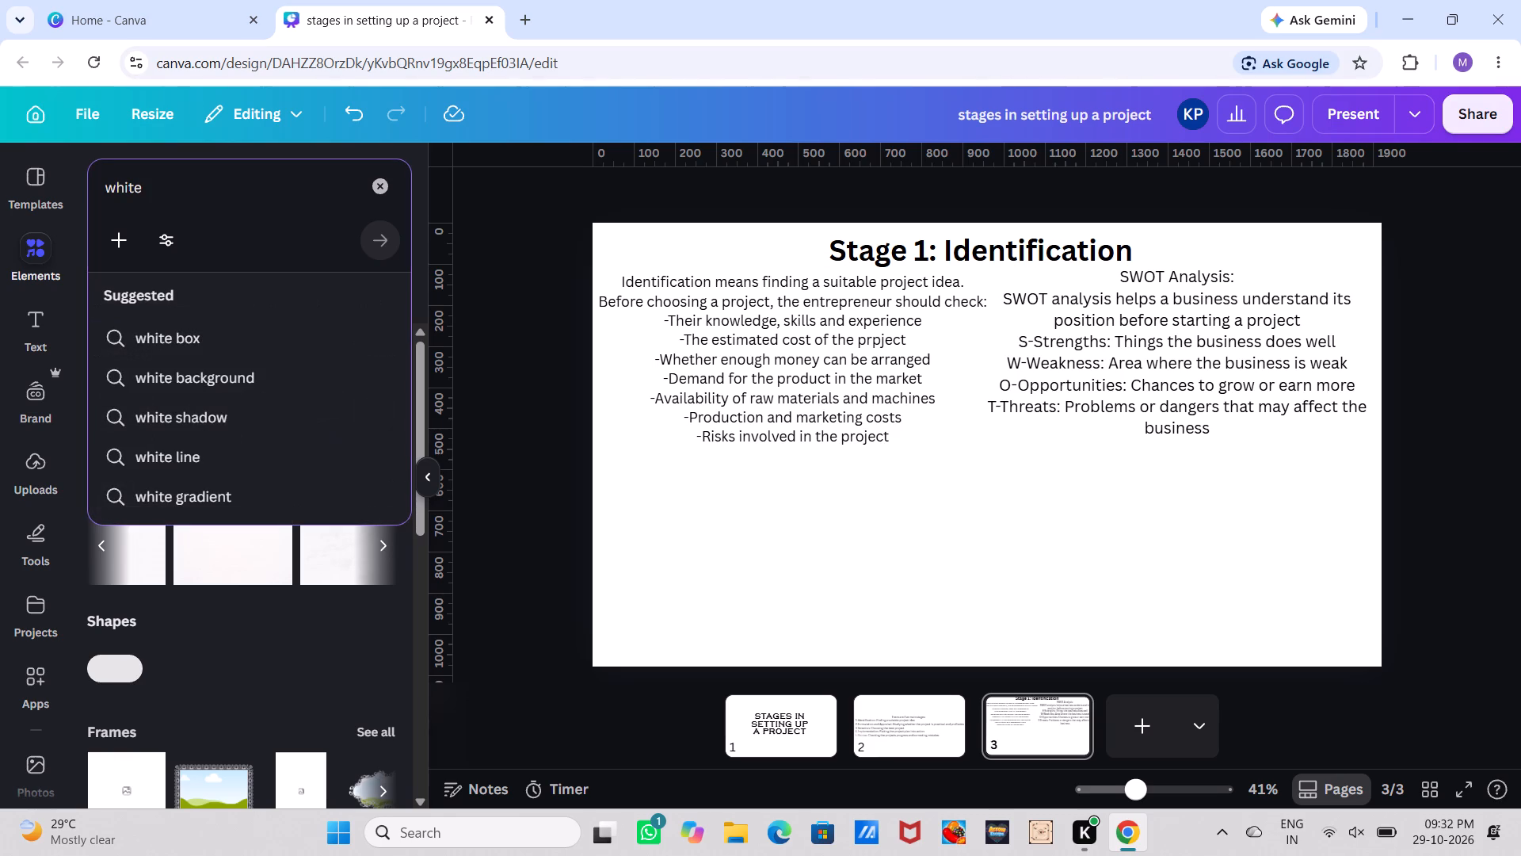
key(BackSpace)
key(BackSpace)
key(BackSpace)
key(BackSpace)
key(BackSpace)
key(BackSpace)
key(BackSpace)
key(BackSpace)
key(BackSpace)
key(BackSpace)
key(BackSpace)
key(BackSpace)
key(BackSpace)
key(BackSpace)
key(BackSpace)
key(BackSpace)
key(BackSpace)
key(BackSpace)
key(BackSpace)
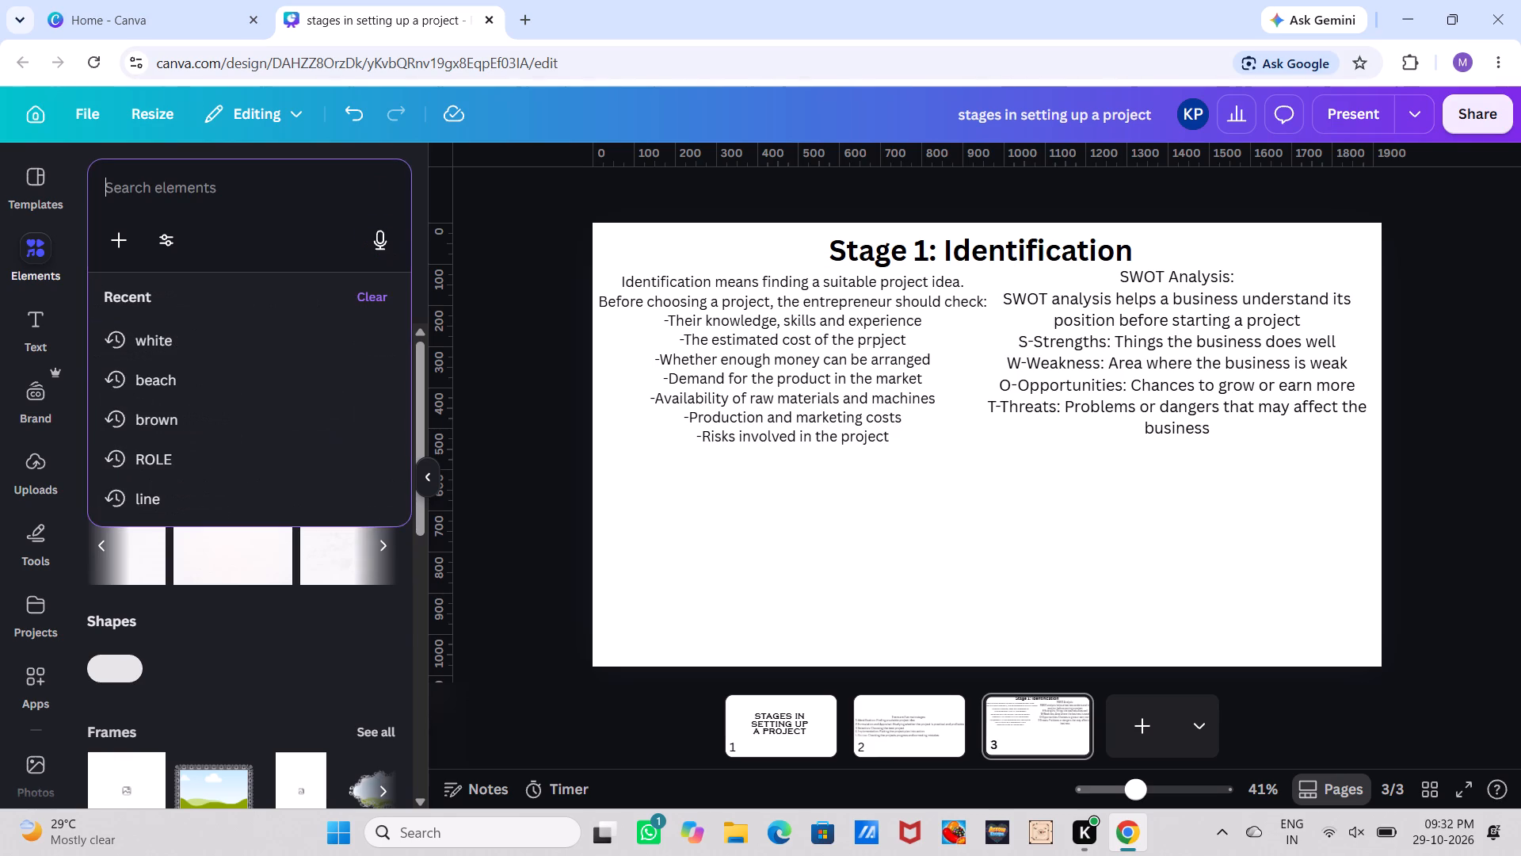
text(red)
key(Return)
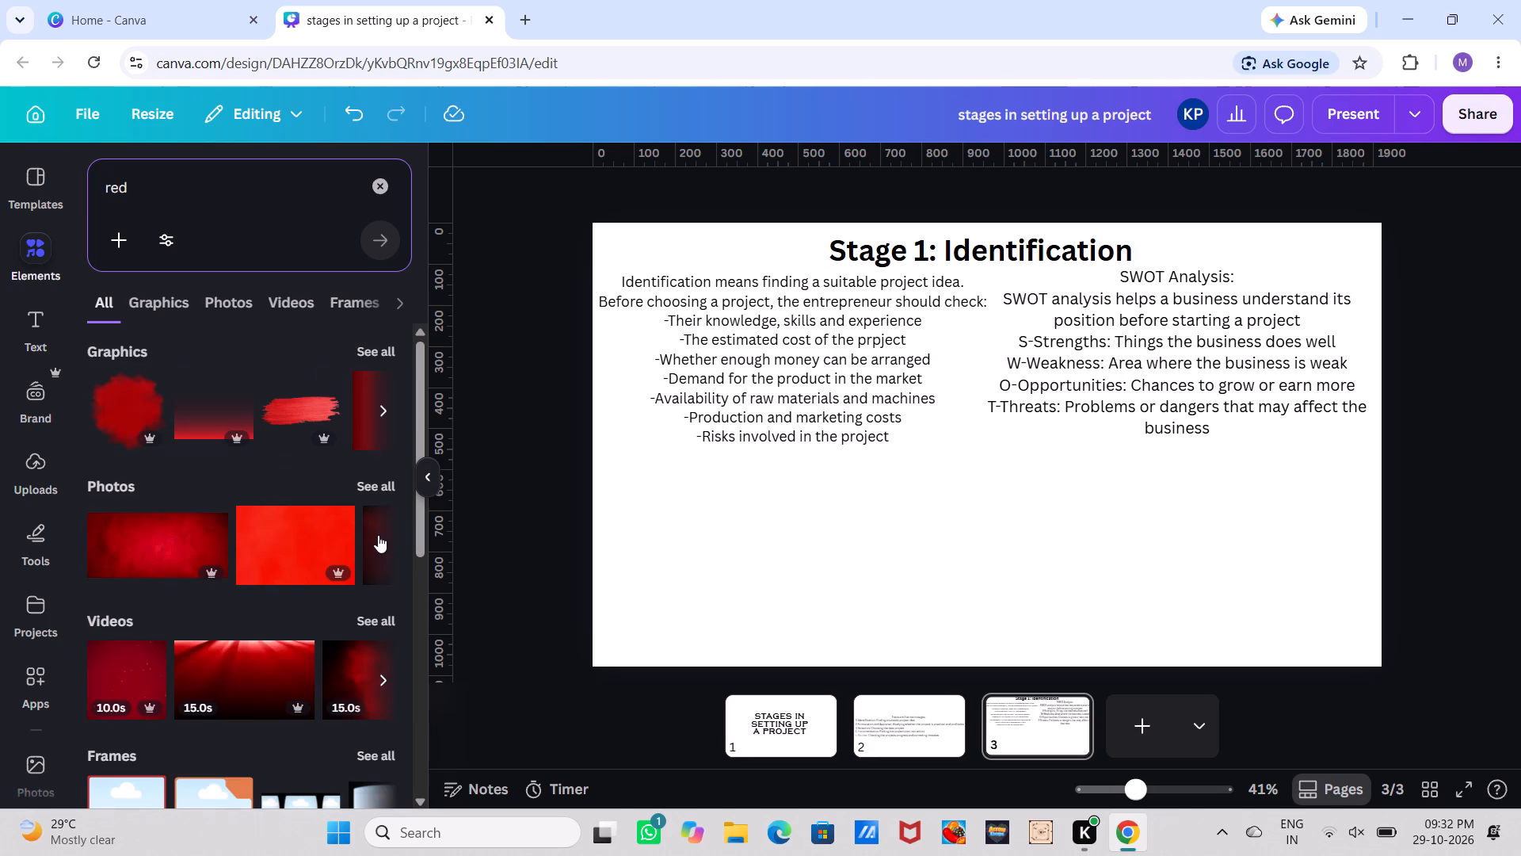
click(379, 537)
click(379, 537)
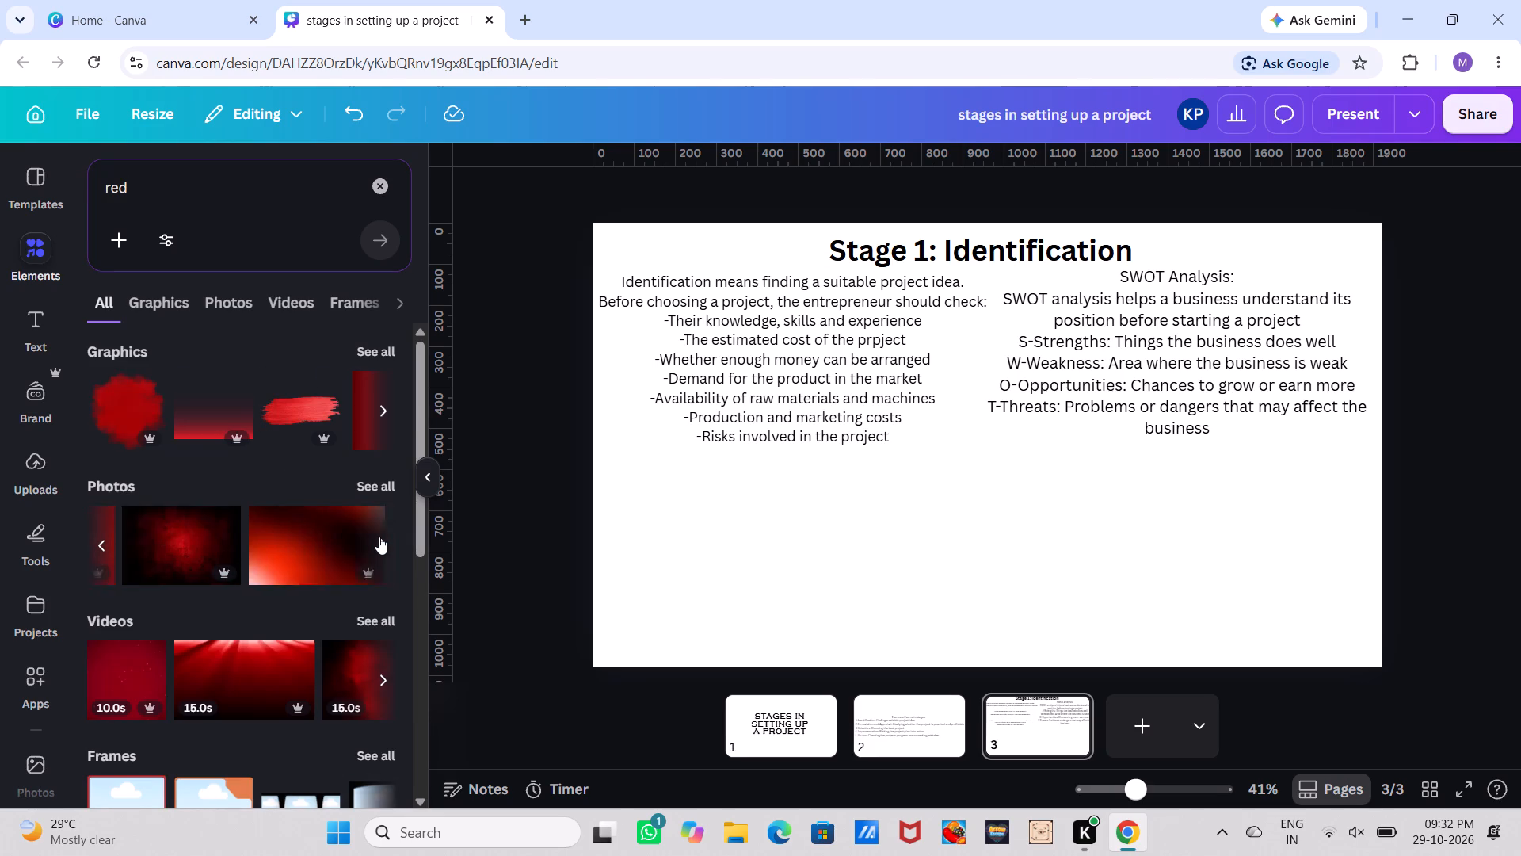
click(379, 537)
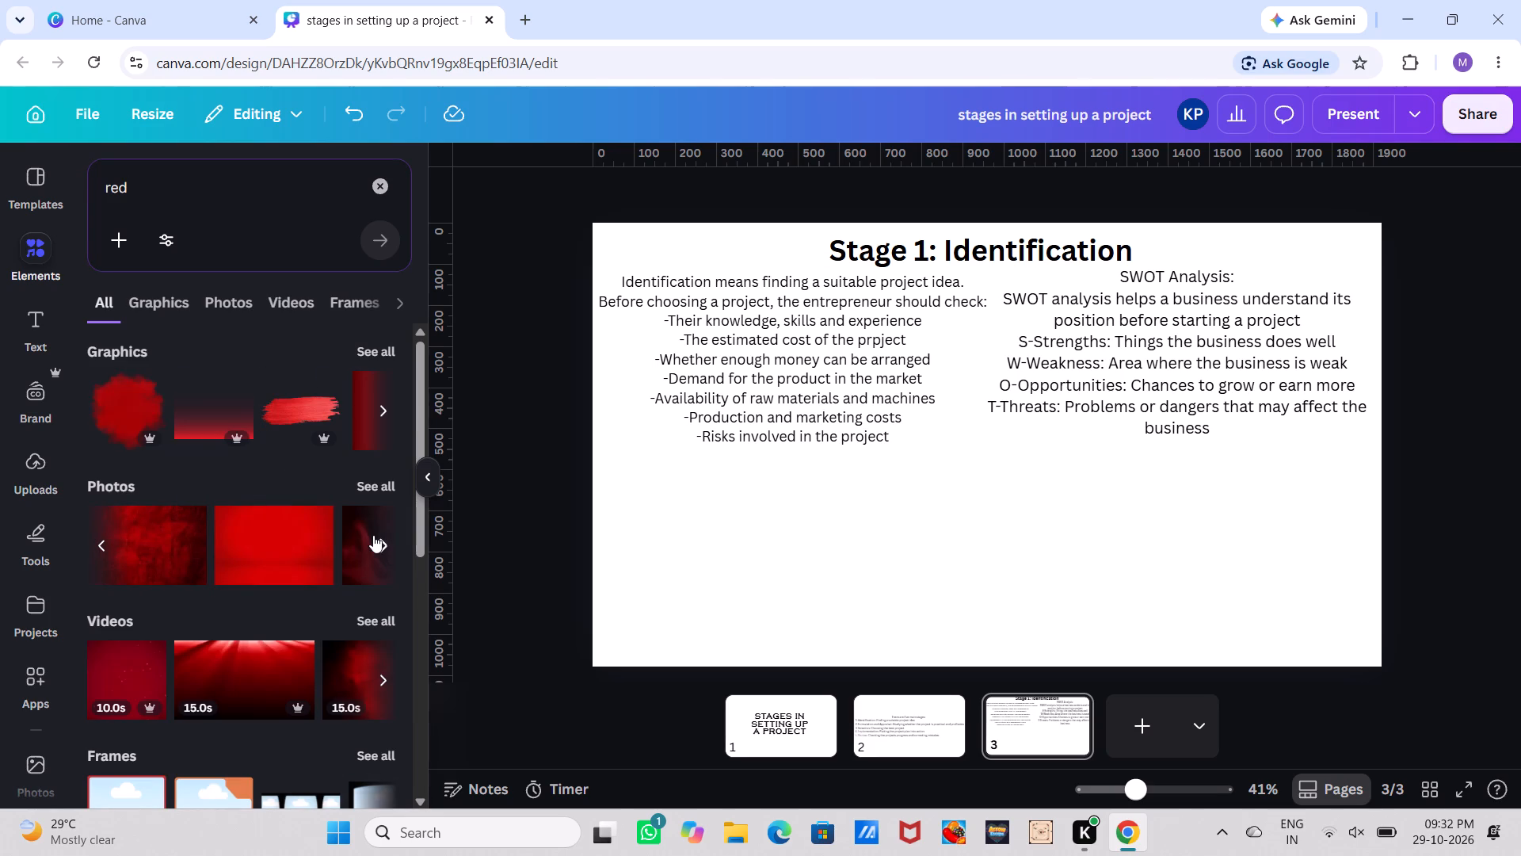
click(373, 535)
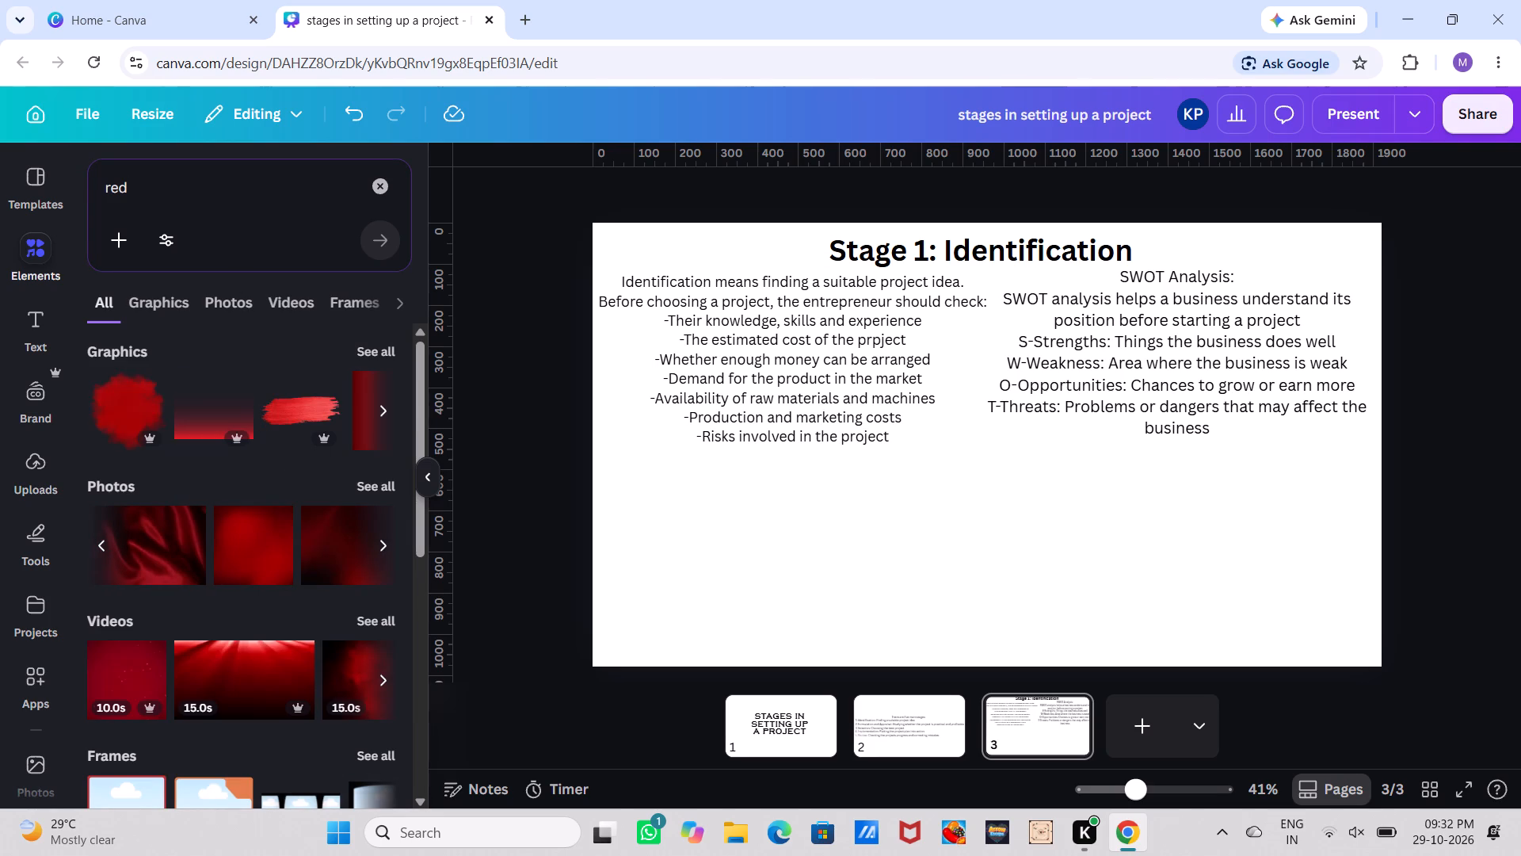
Search the elements library for "yellow" and add the plain bright yellow square graphic to the Stage 1 page.
click(253, 201)
key(BackSpace)
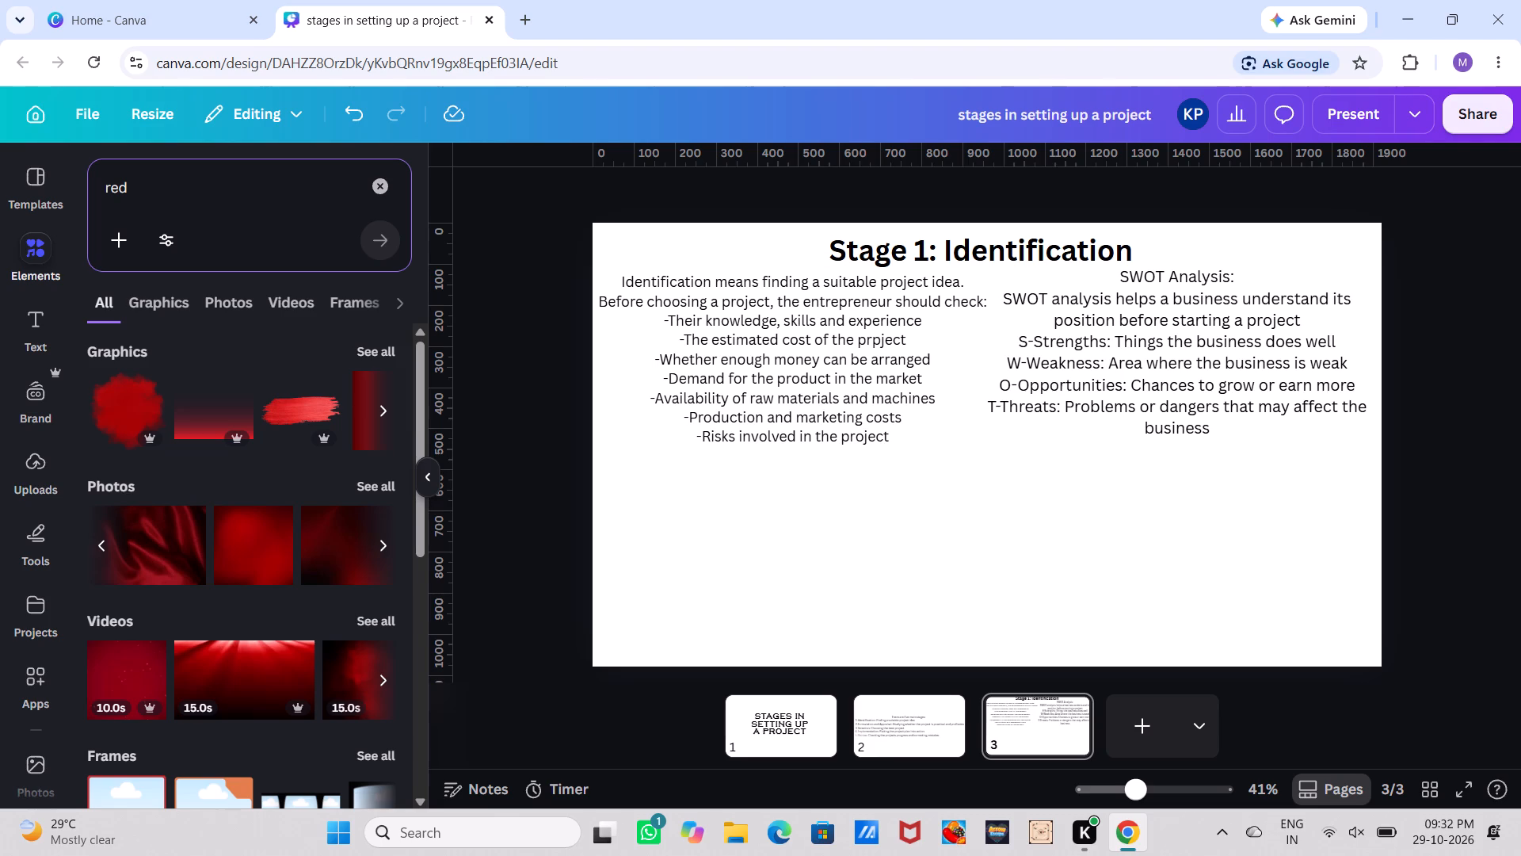
key(BackSpace)
key(BackSpace)
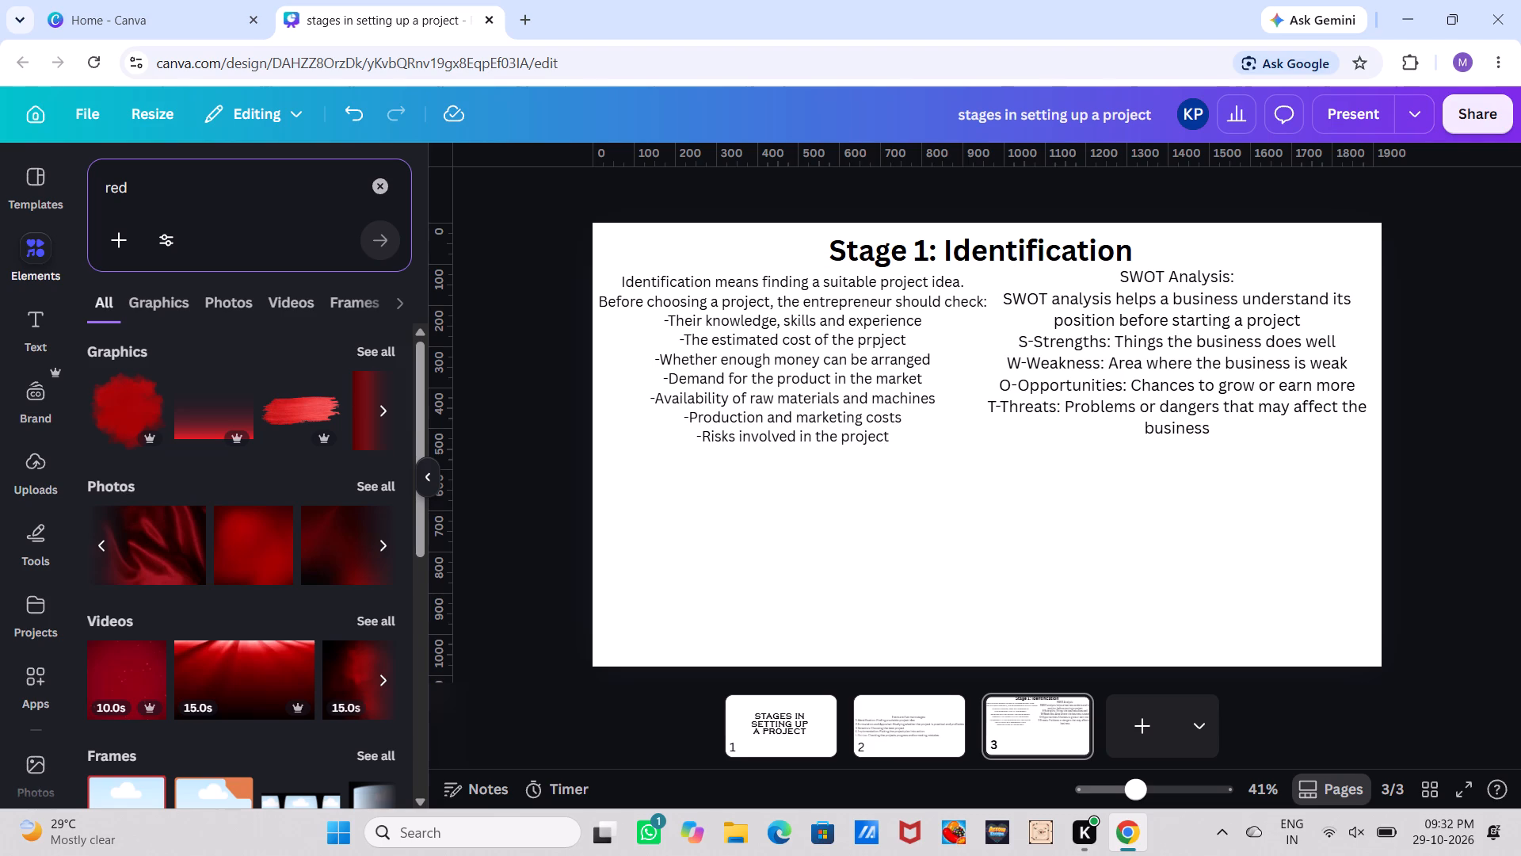
click(253, 201)
key(BackSpace)
drag(253, 201, 143, 168)
click(143, 168)
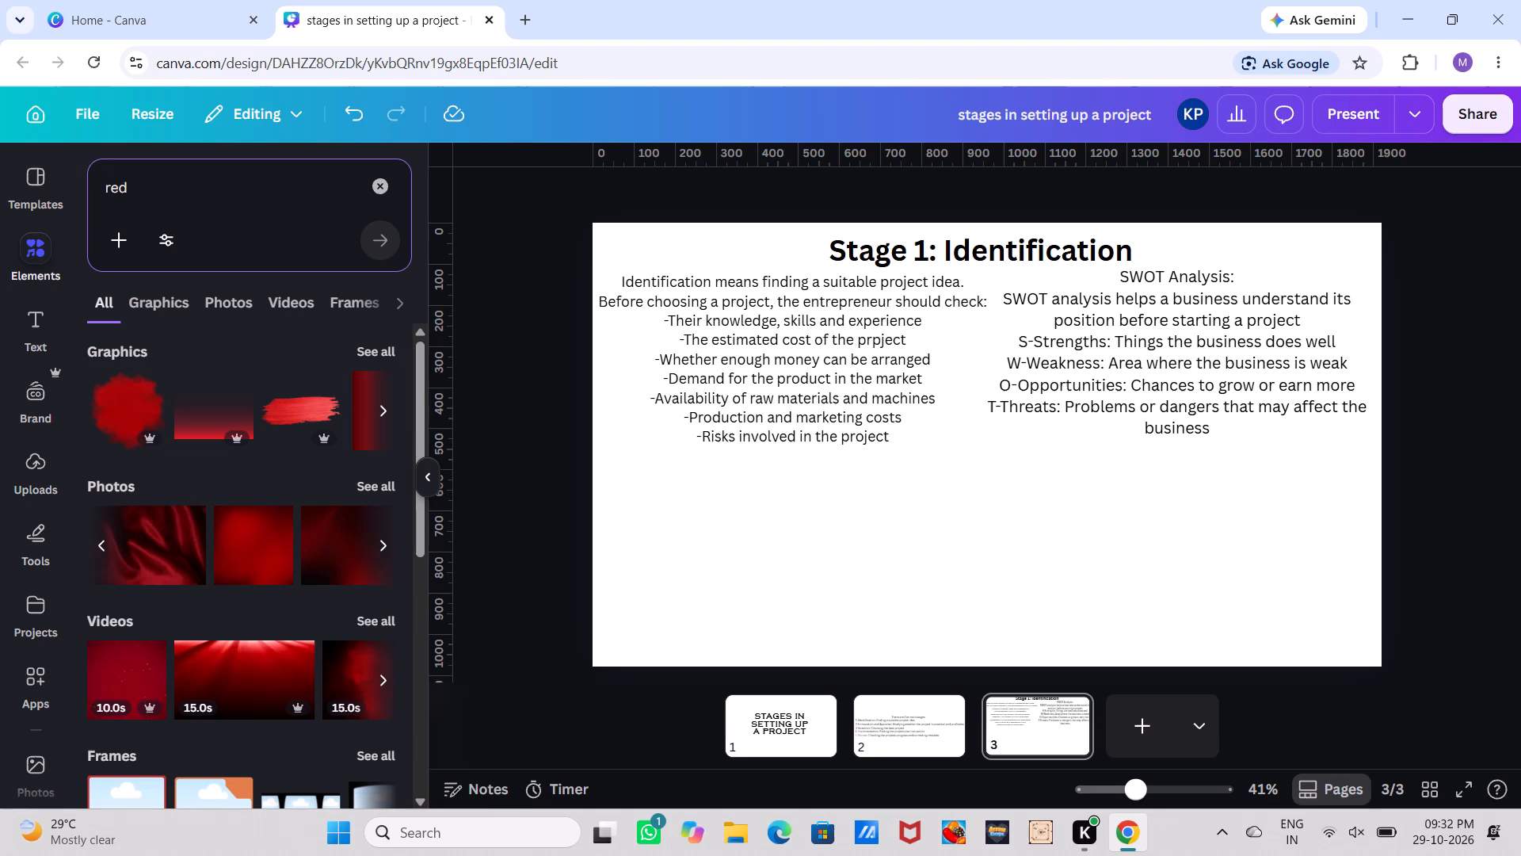
click(136, 185)
key(BackSpace)
key(BackSpace)
key(BackSpace)
key(BackSpace)
text(yellow)
key(Return)
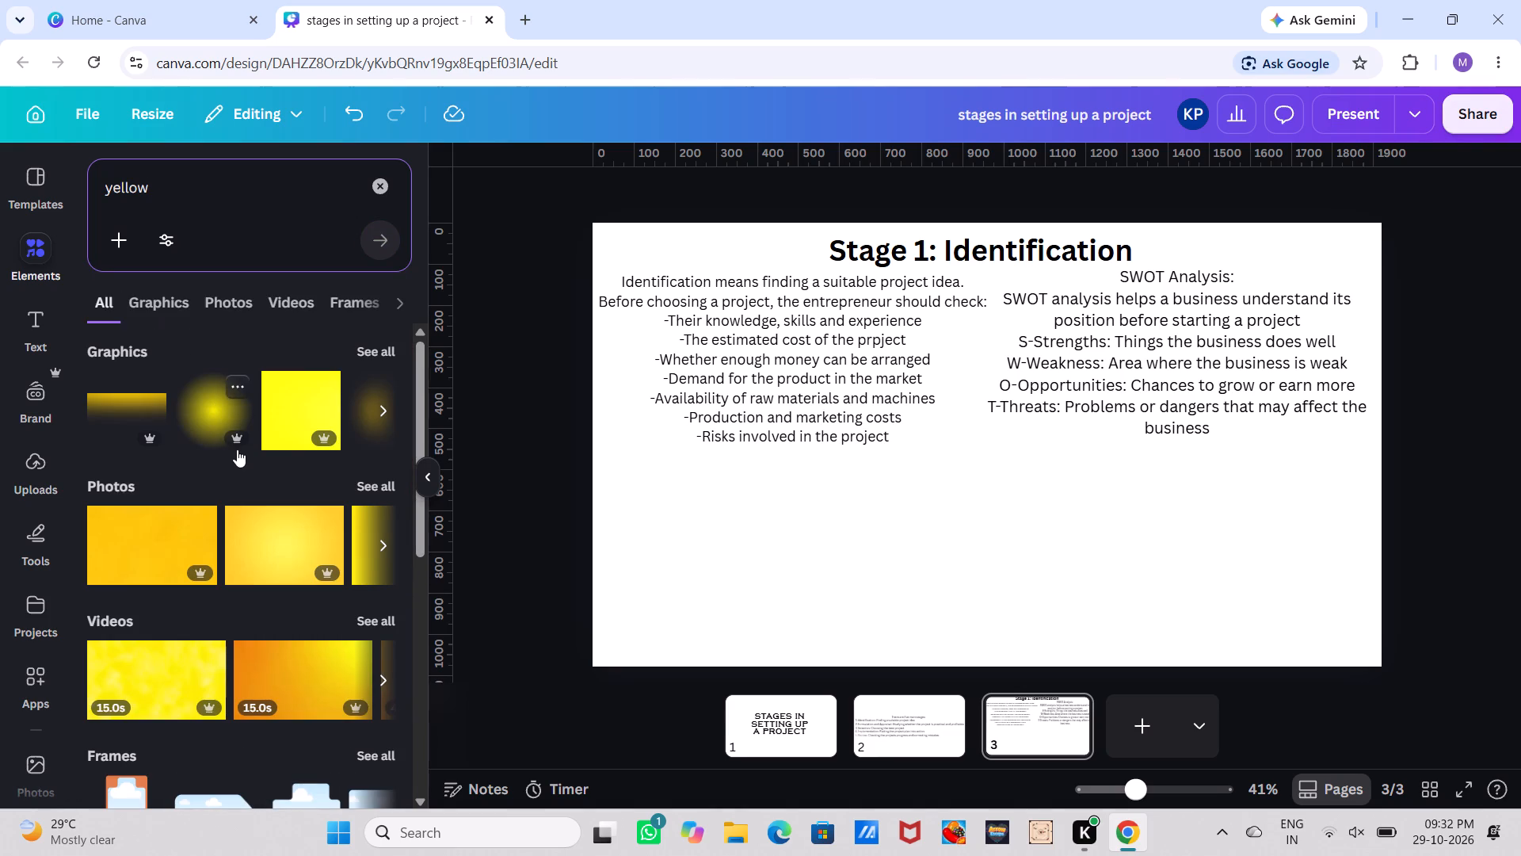
click(292, 413)
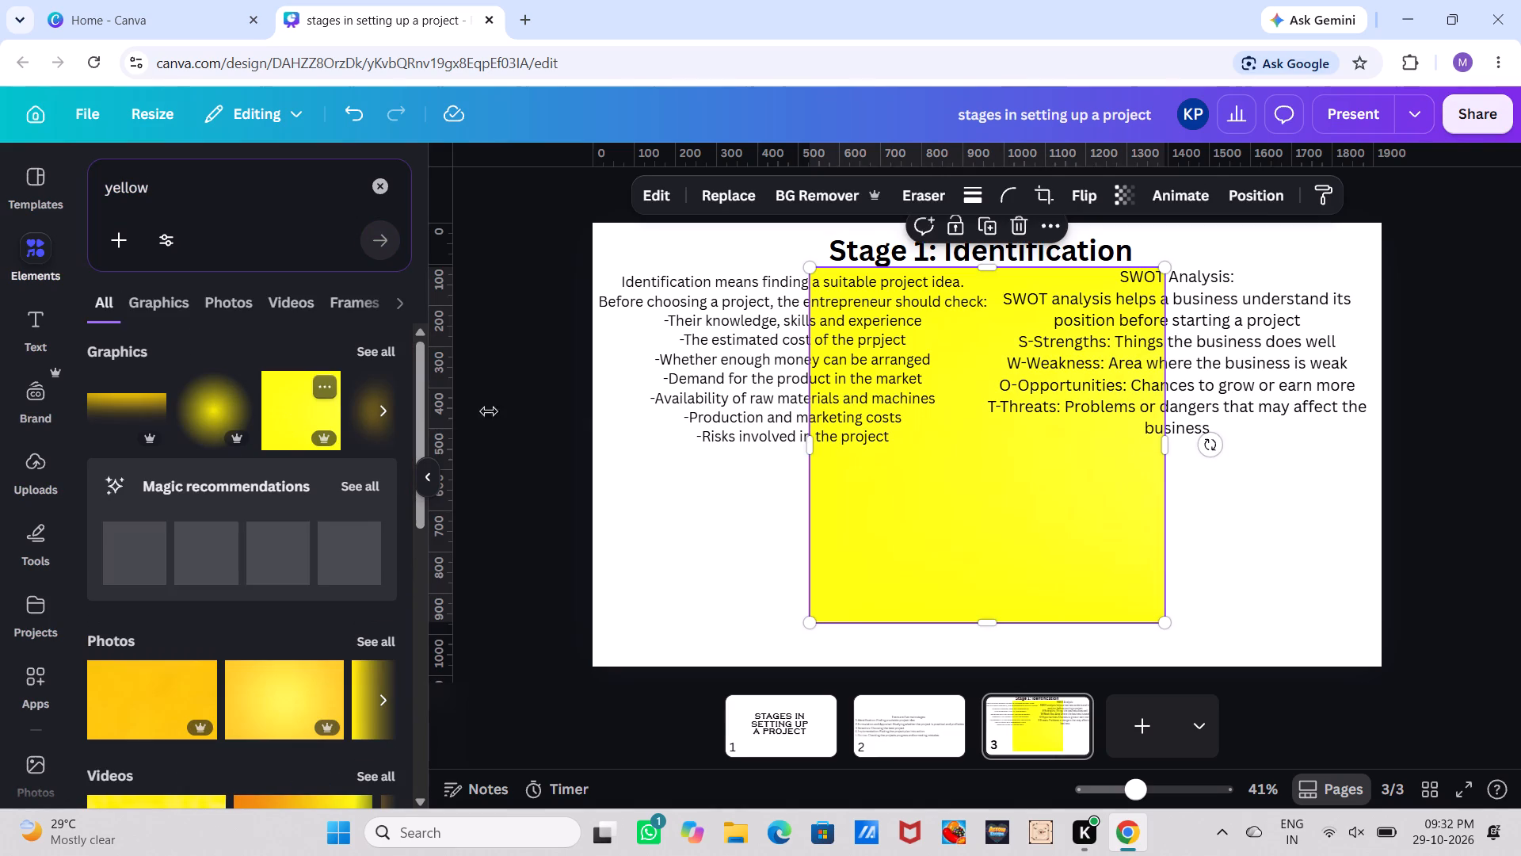
Resize the yellow square into a panel about 975 wide behind the Identification text, ending just below its last line.
drag(812, 453, 810, 453)
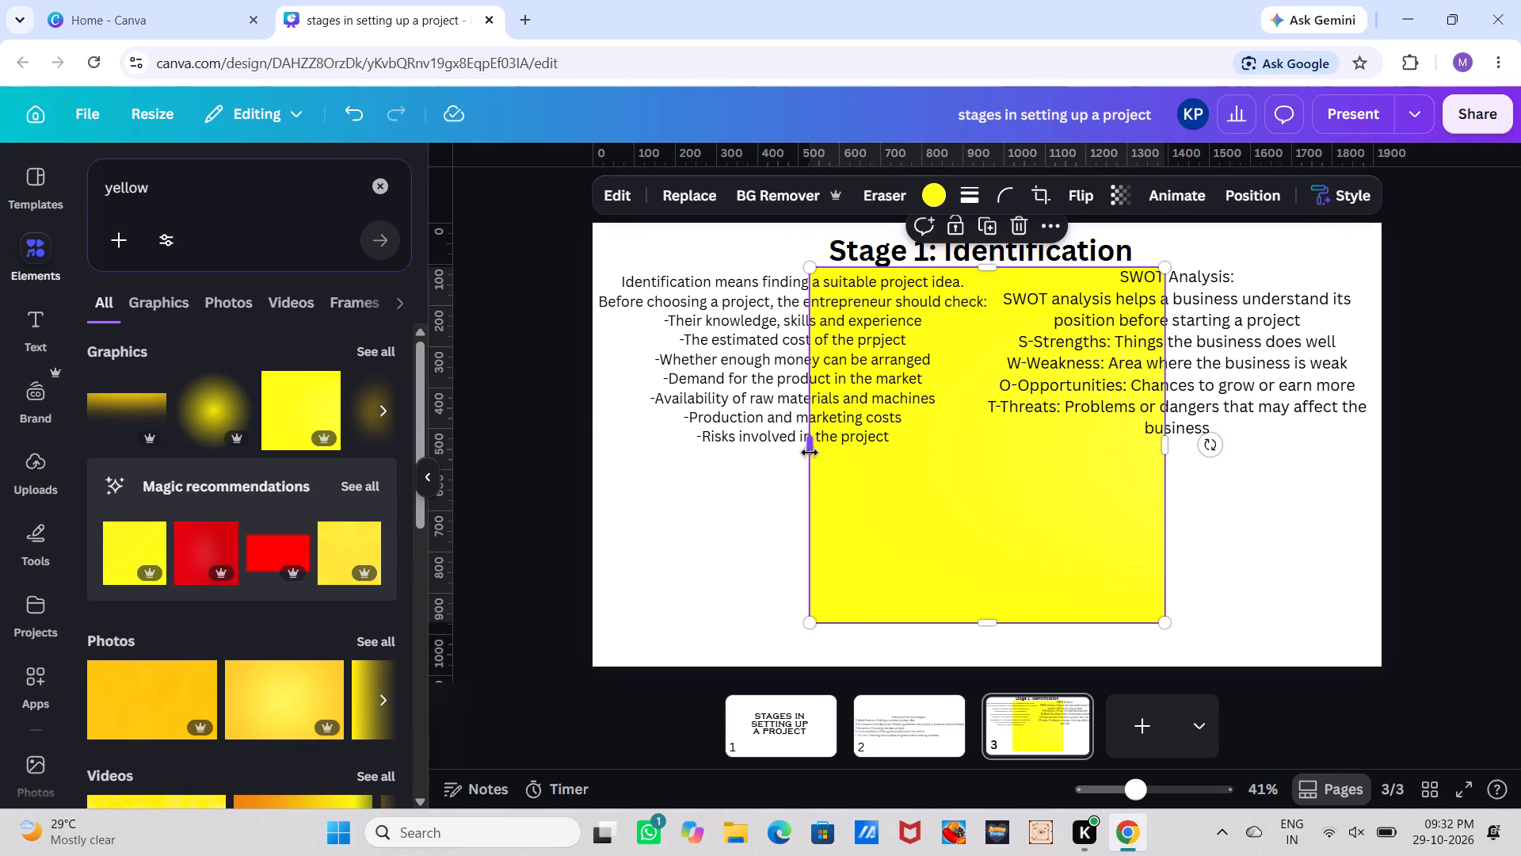
drag(810, 453, 597, 472)
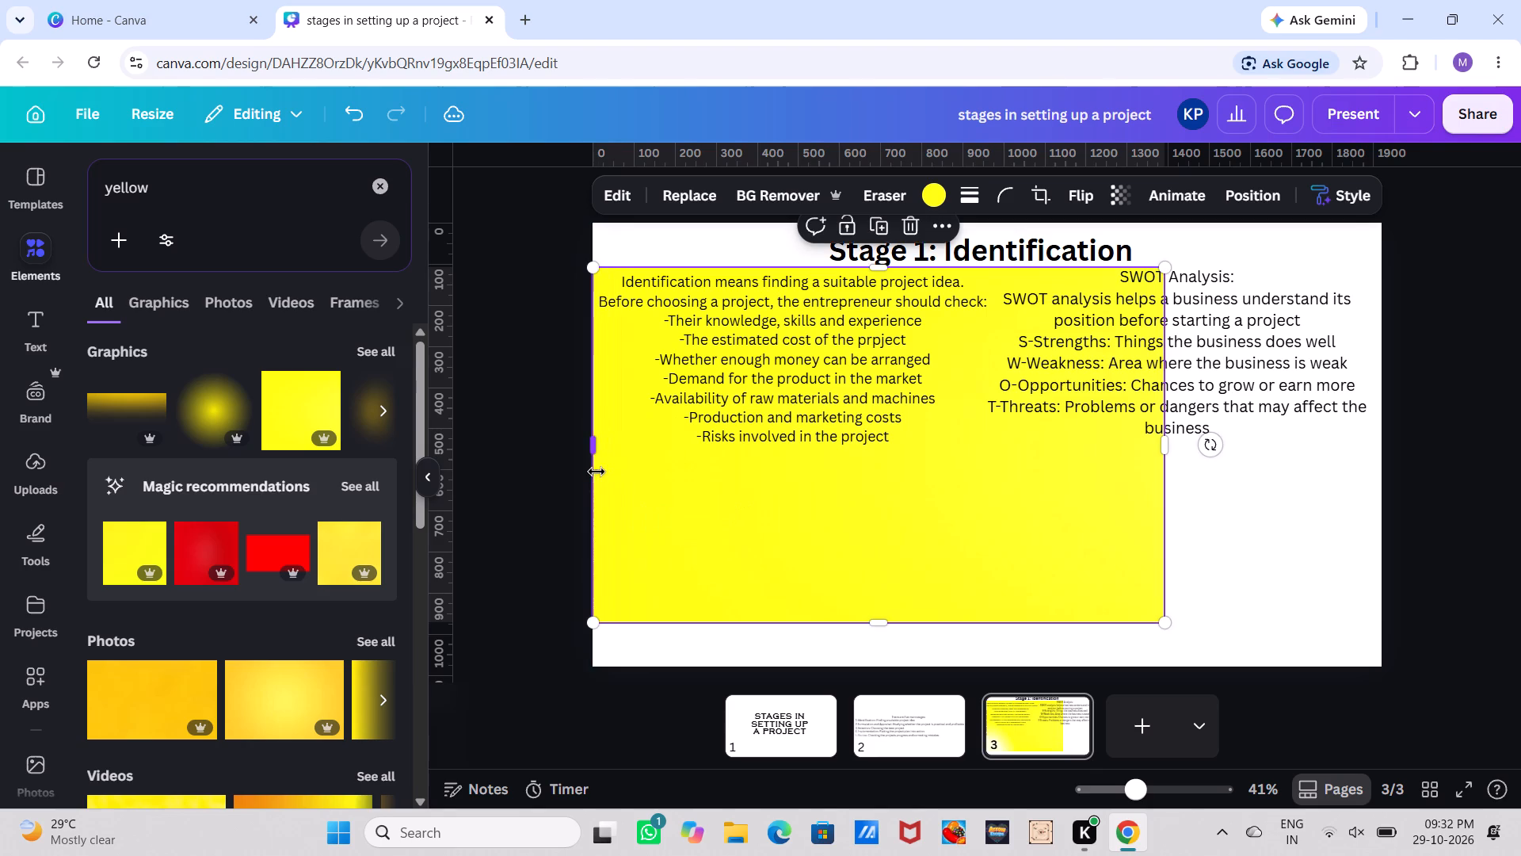
drag(1165, 442, 1121, 445)
drag(1121, 445, 993, 467)
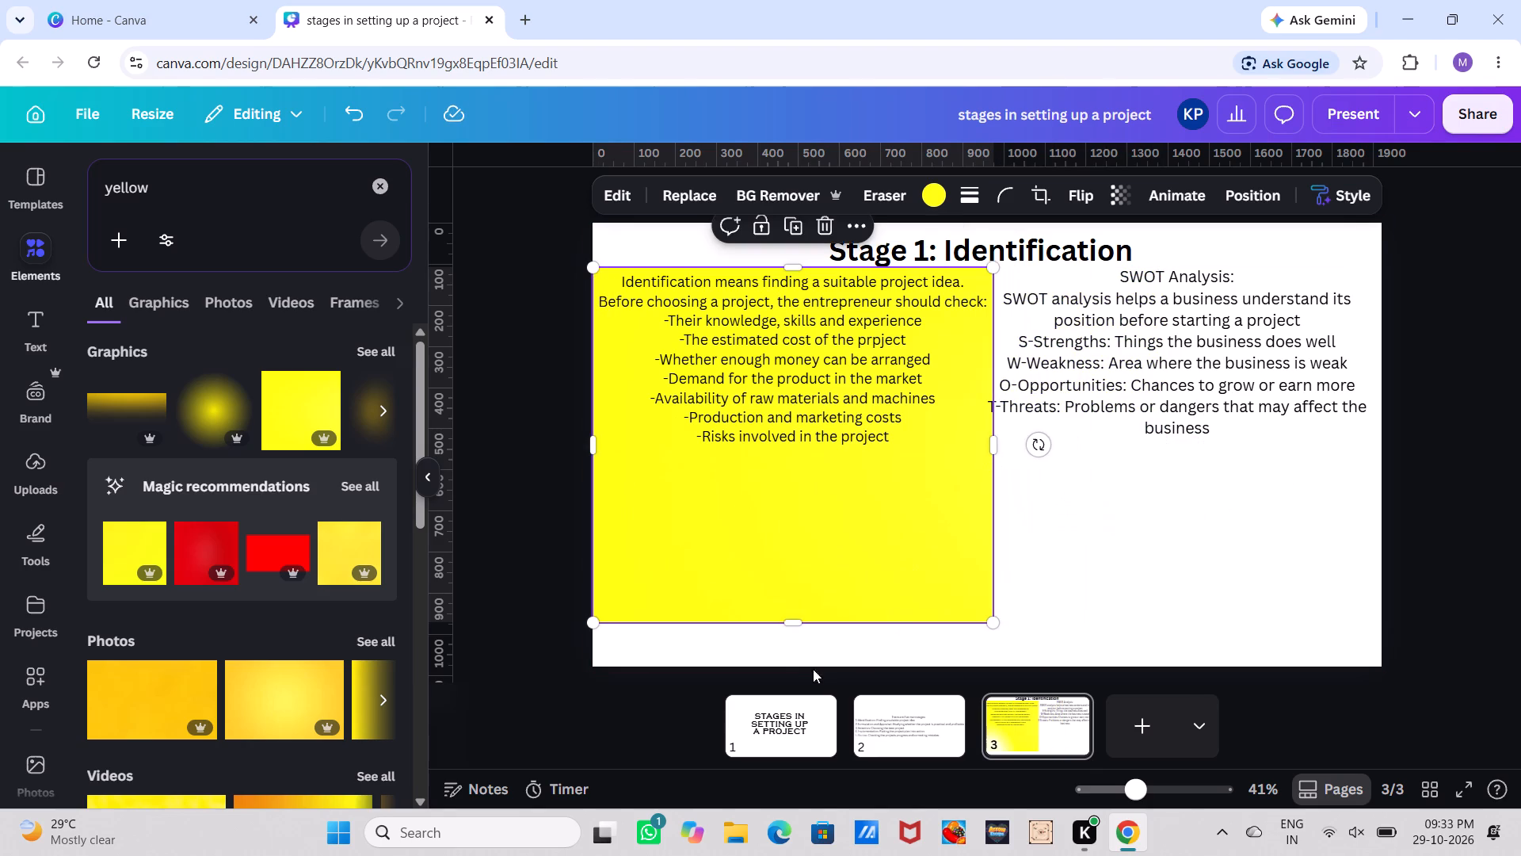
drag(788, 621, 791, 460)
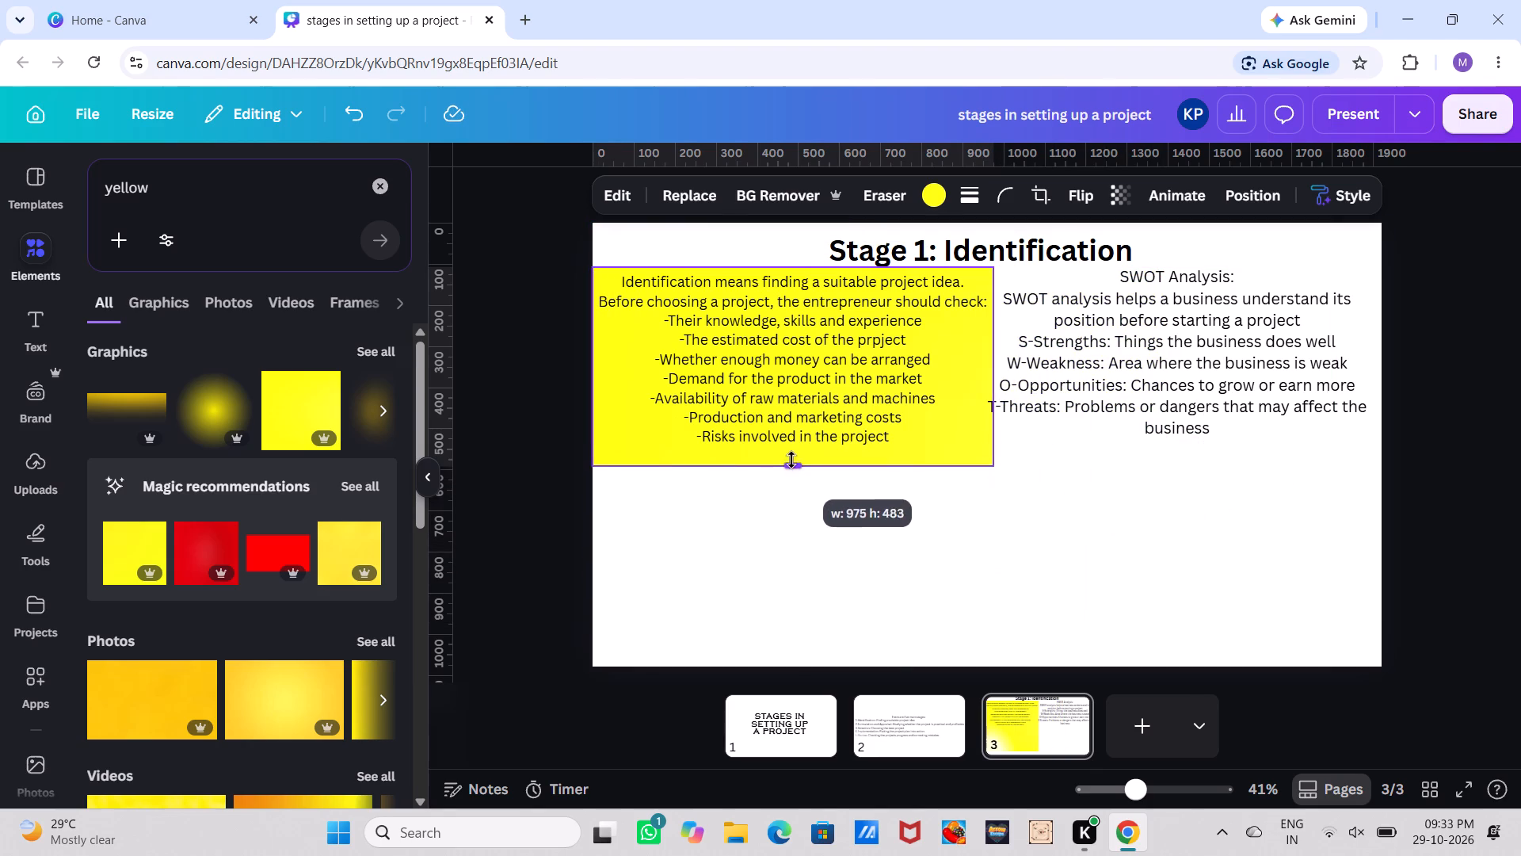
drag(791, 460, 791, 456)
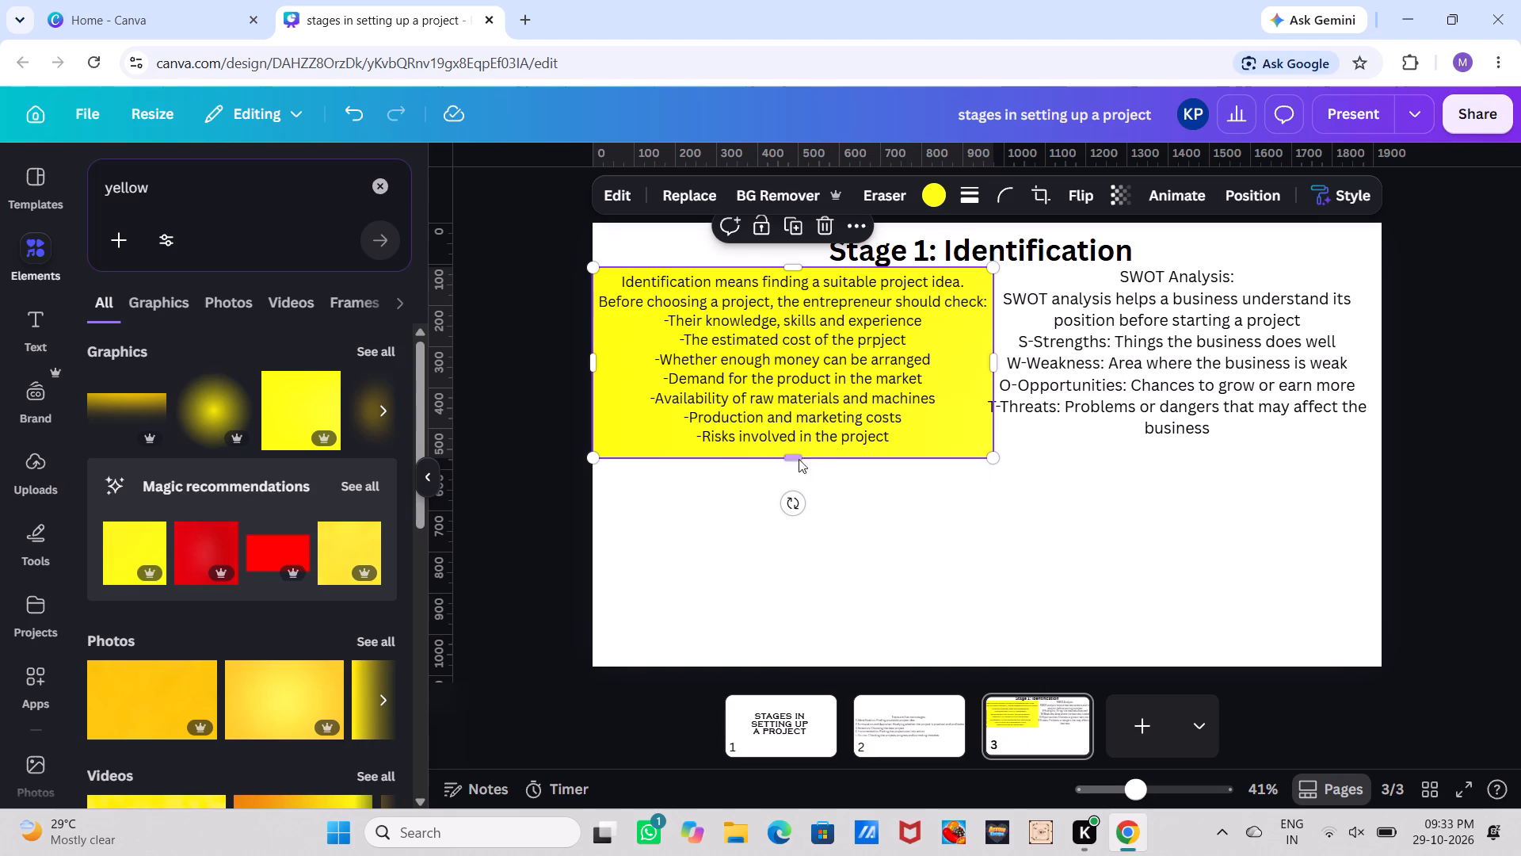
click(555, 529)
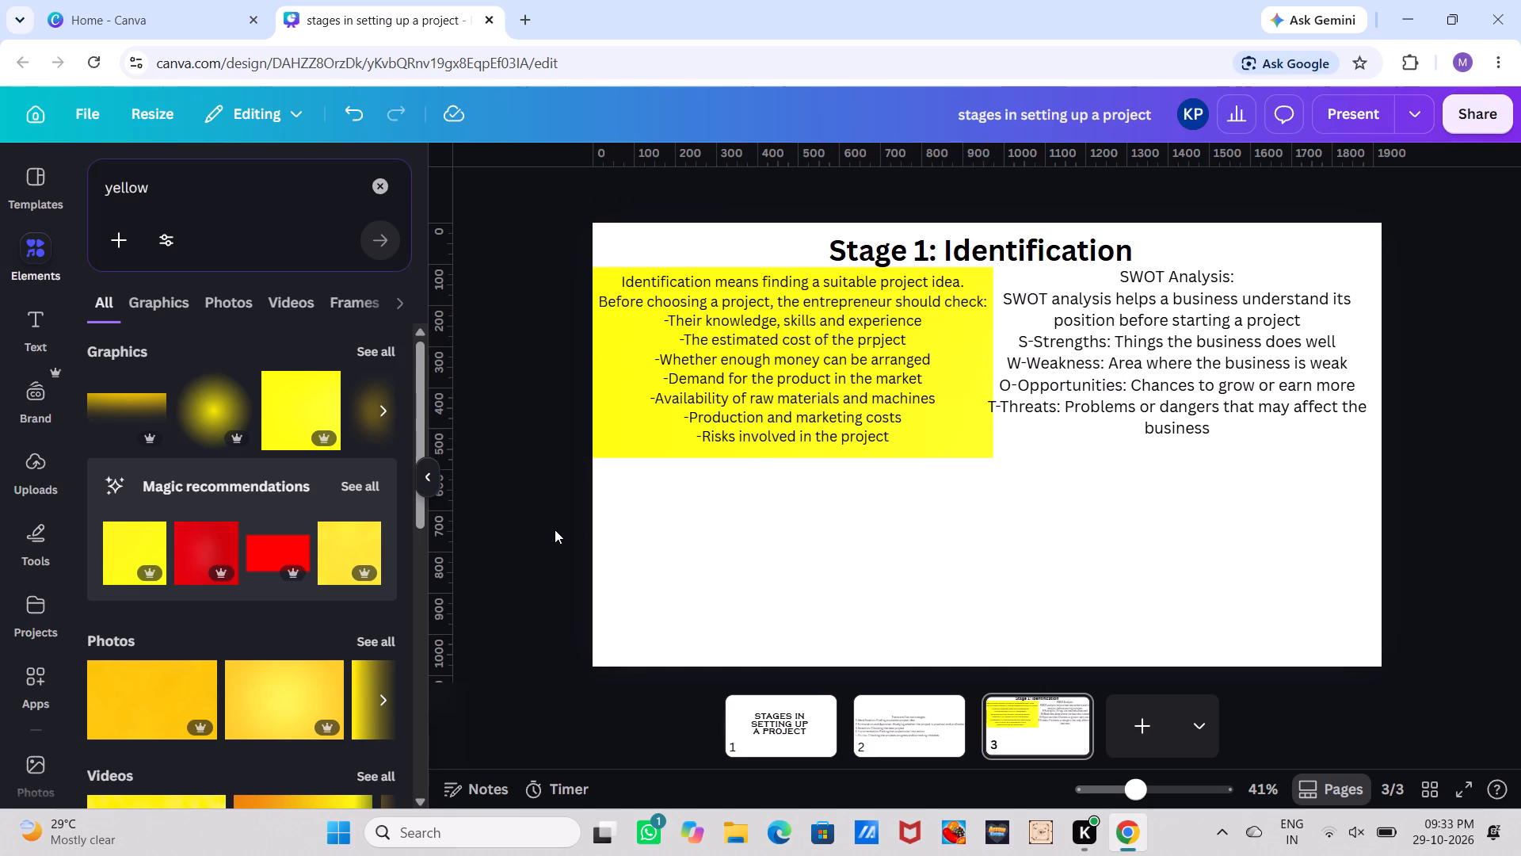
Shift the "Stage 1: Identification" heading slightly to the left along the top of the page.
click(1027, 239)
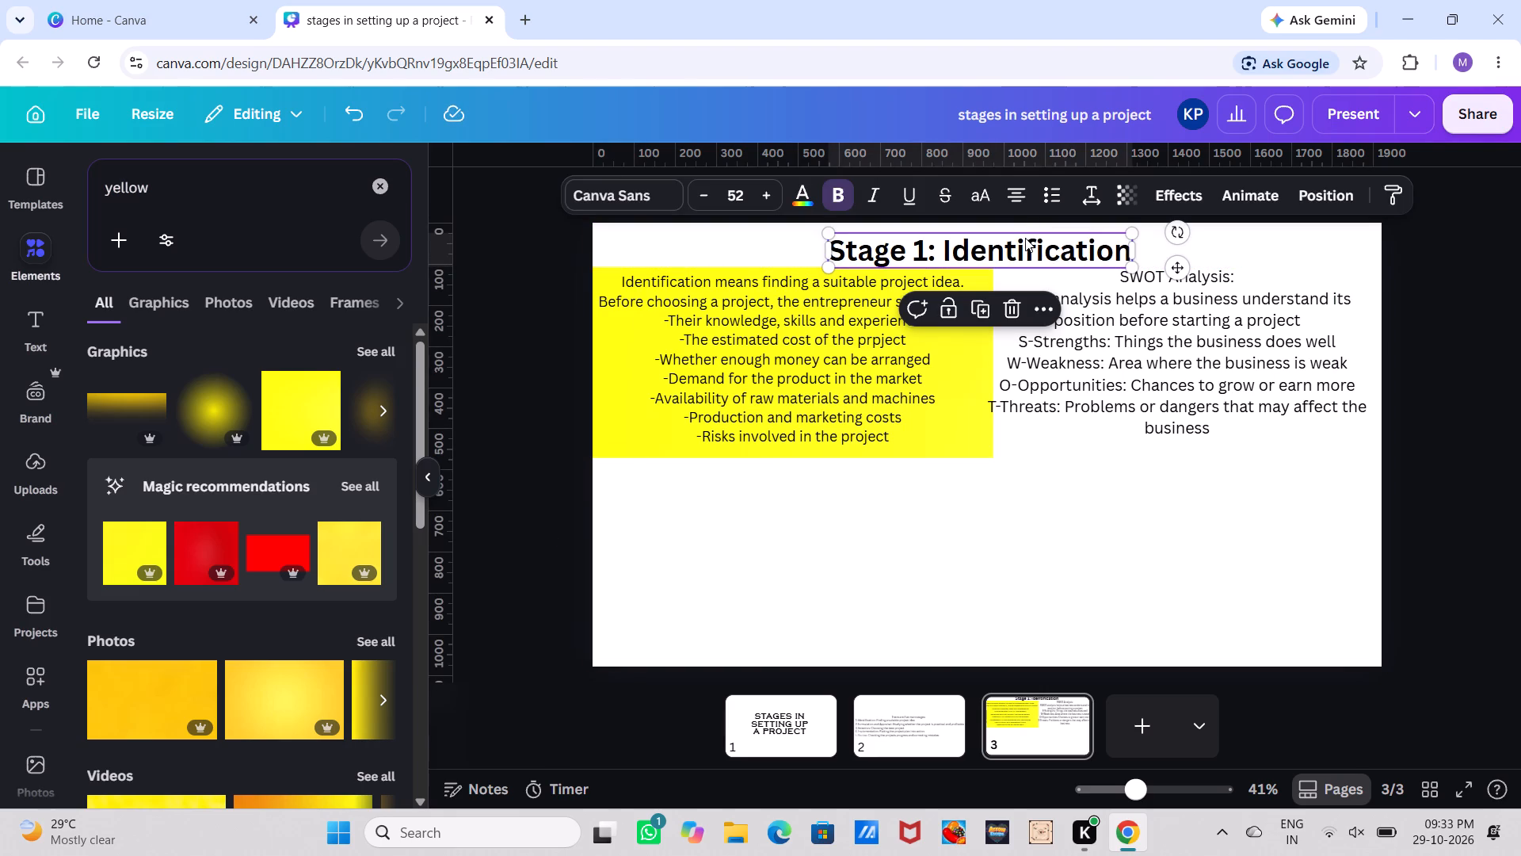
click(1025, 238)
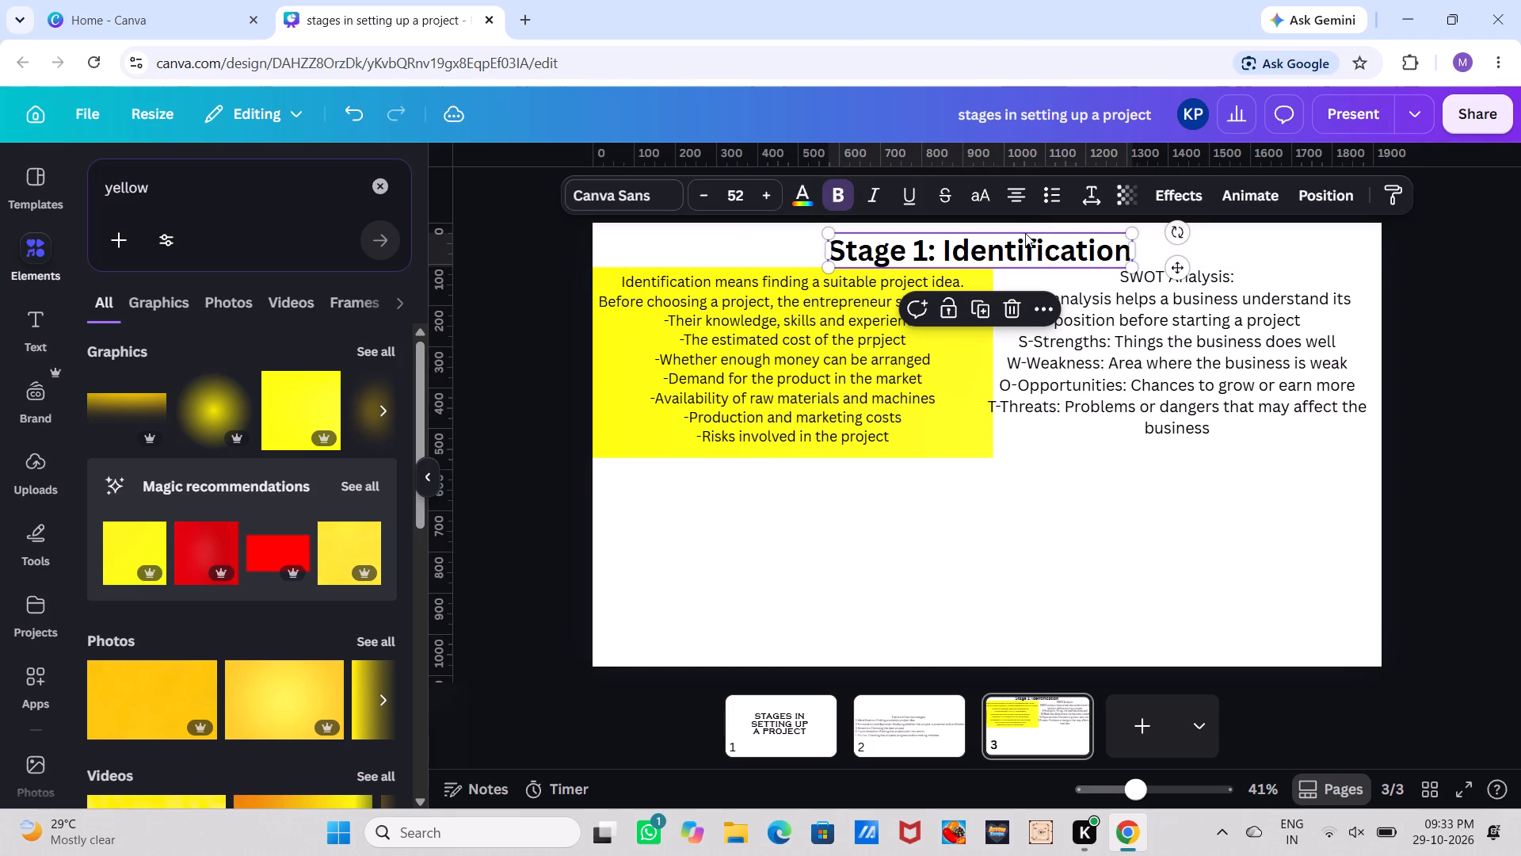
click(1021, 240)
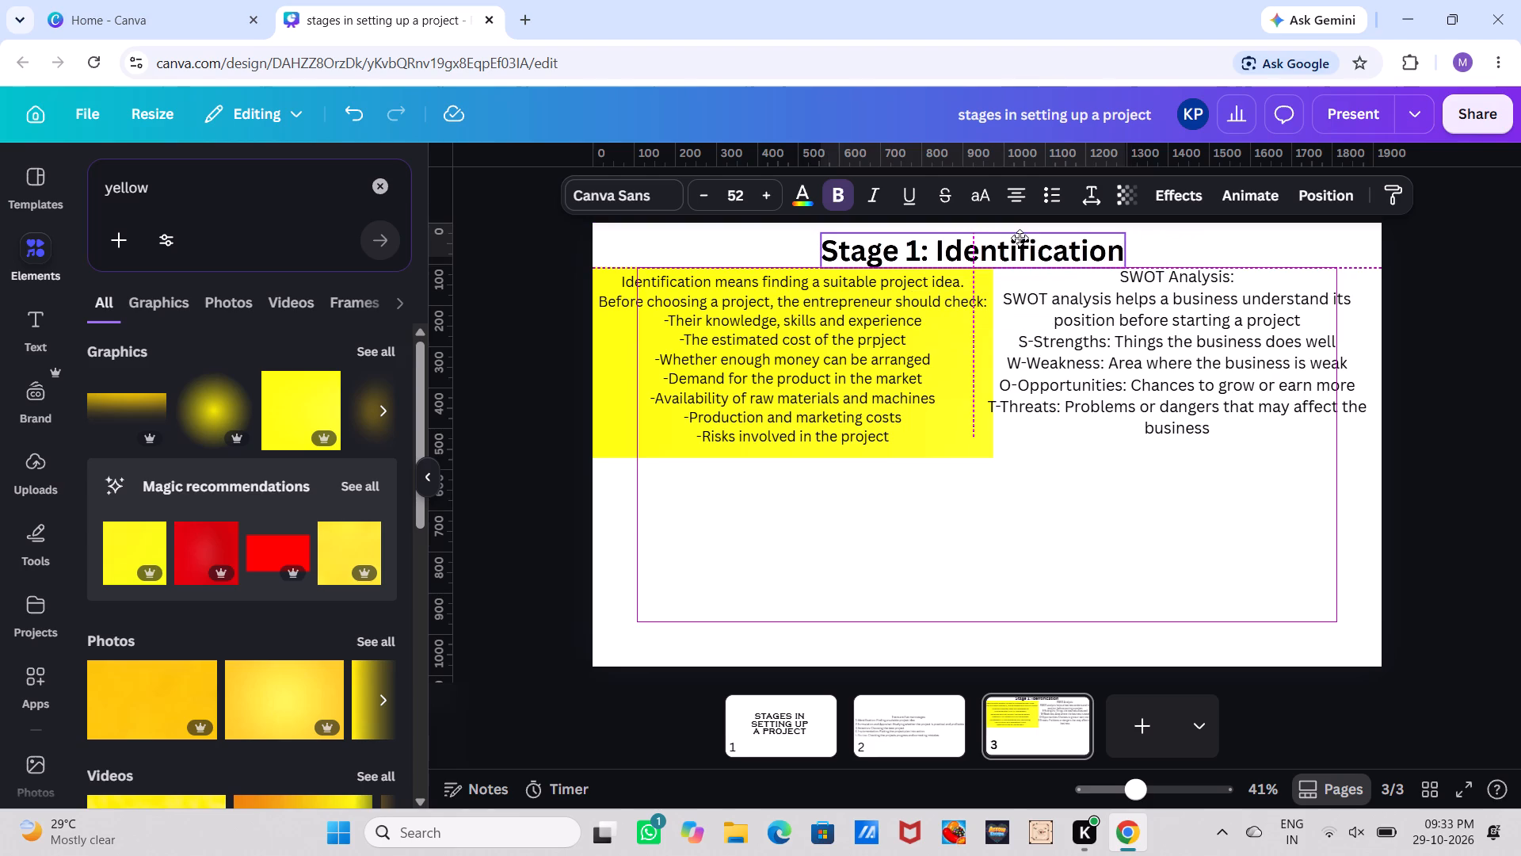
Move the Identification text slightly down and shift the yellow panel's top and bottom edges down to frame it.
drag(892, 351, 891, 363)
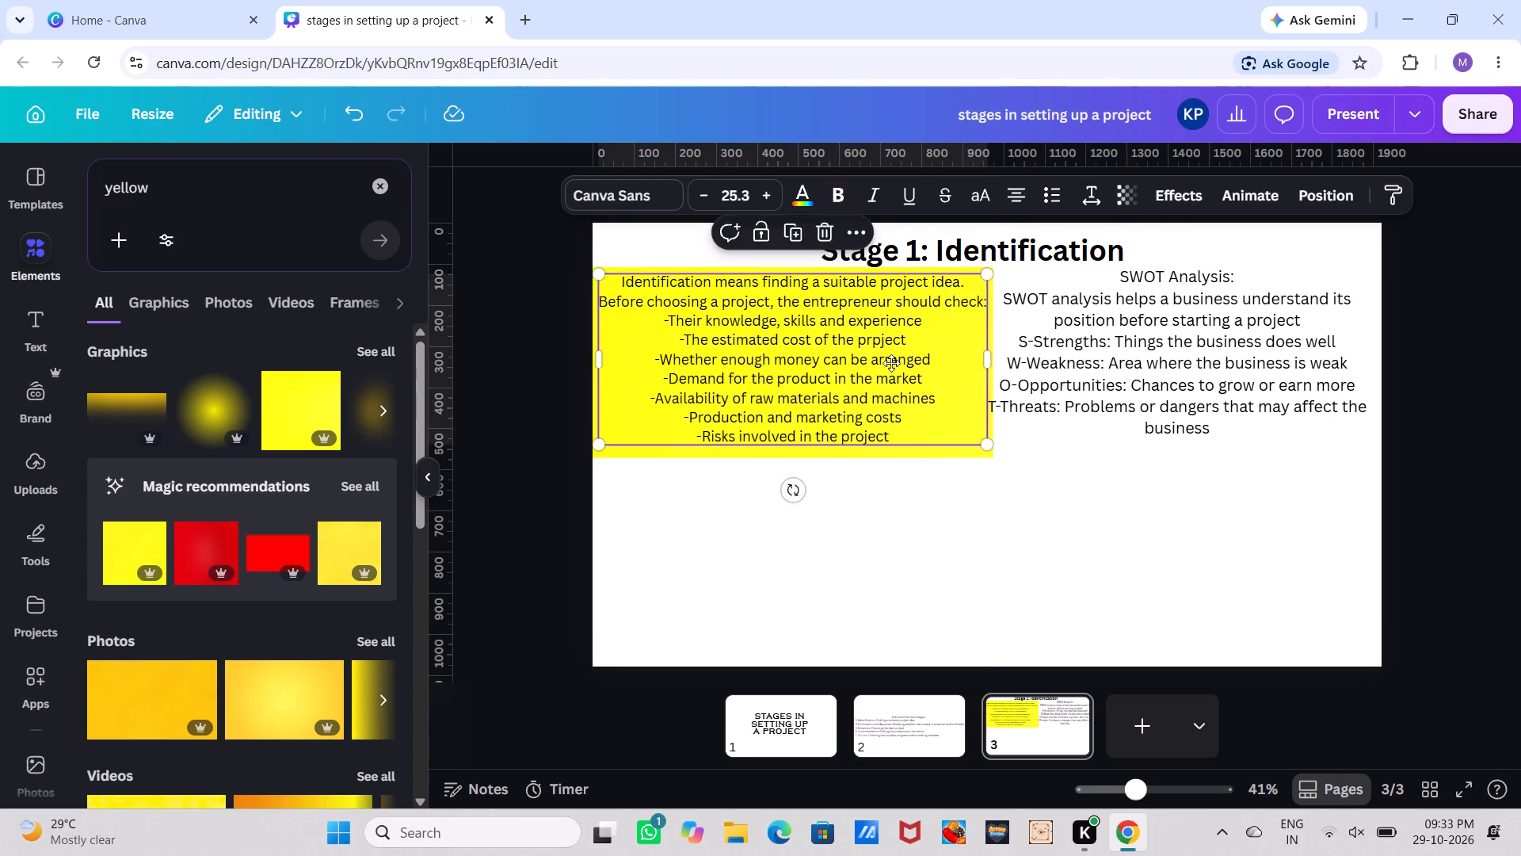
drag(891, 363, 890, 364)
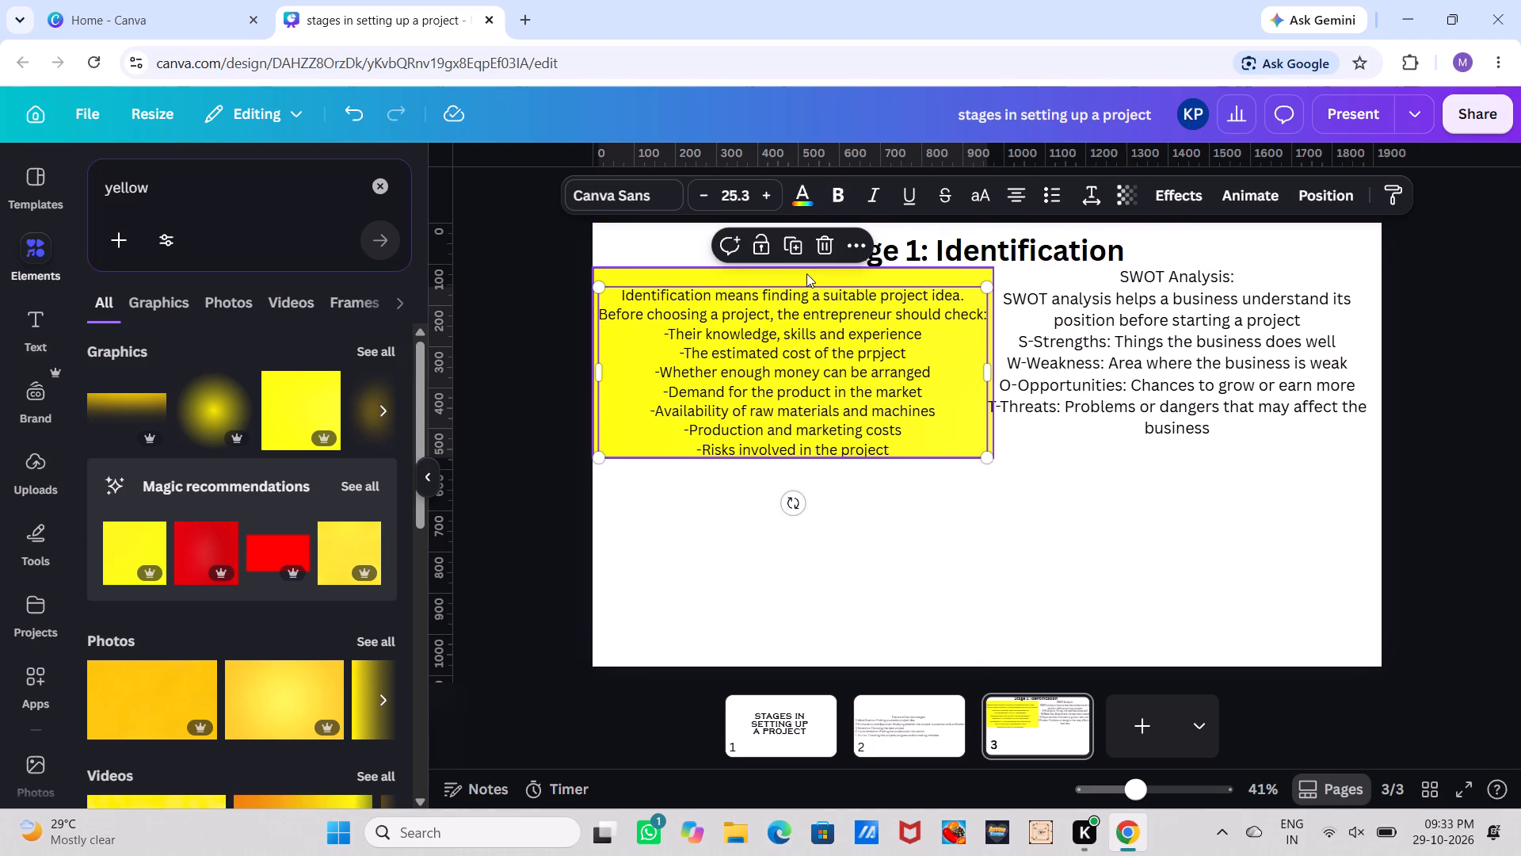
click(806, 273)
drag(796, 269, 796, 280)
drag(803, 456, 803, 464)
click(509, 495)
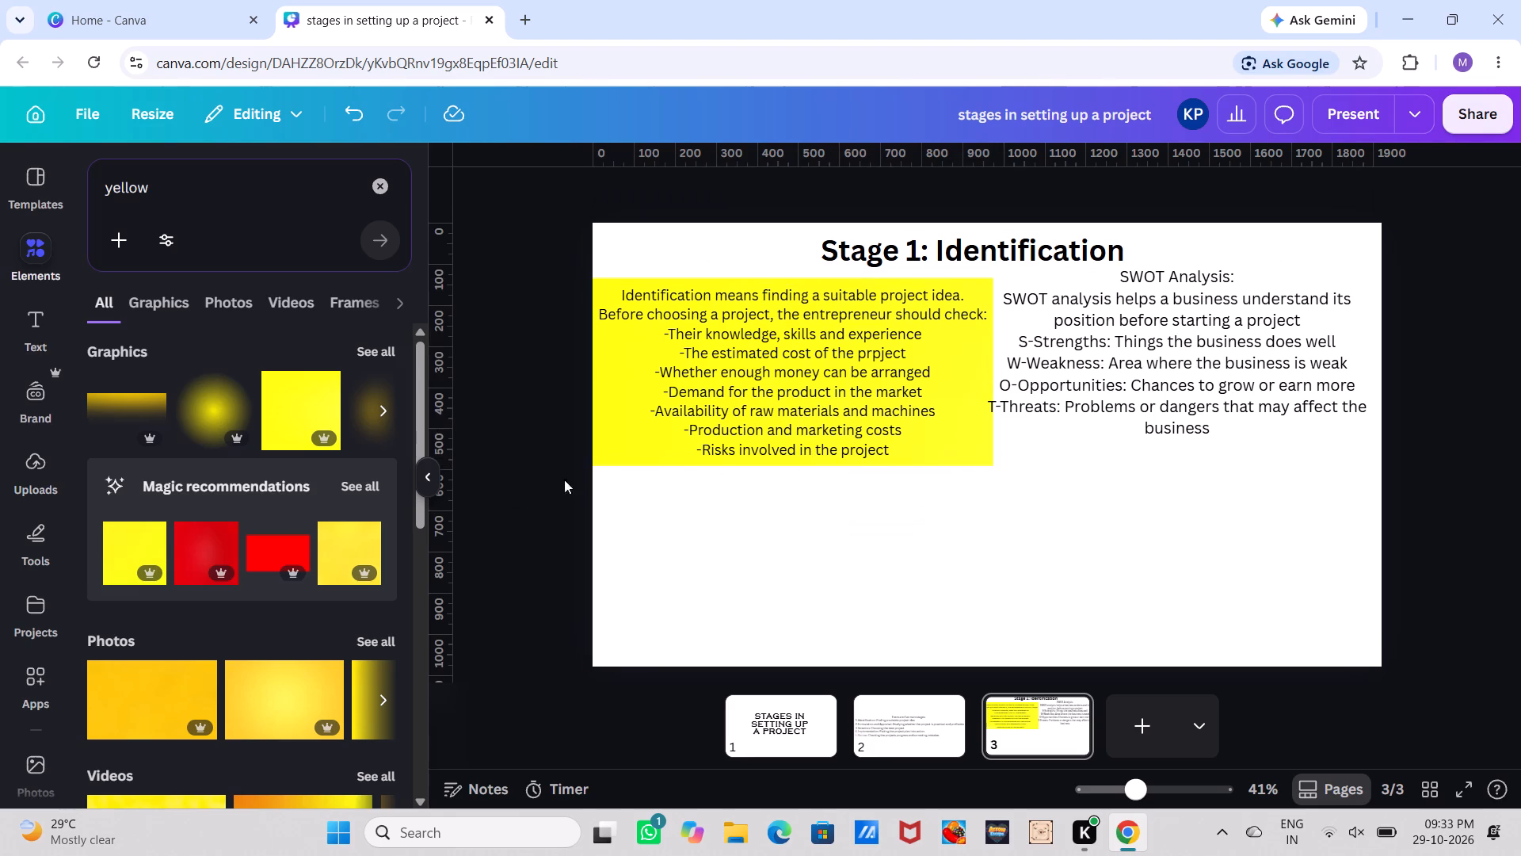
Scale the SWOT text box down to a text size of about 26.2 and place it beside the yellow panel, slightly lower than before.
drag(1121, 308, 1127, 331)
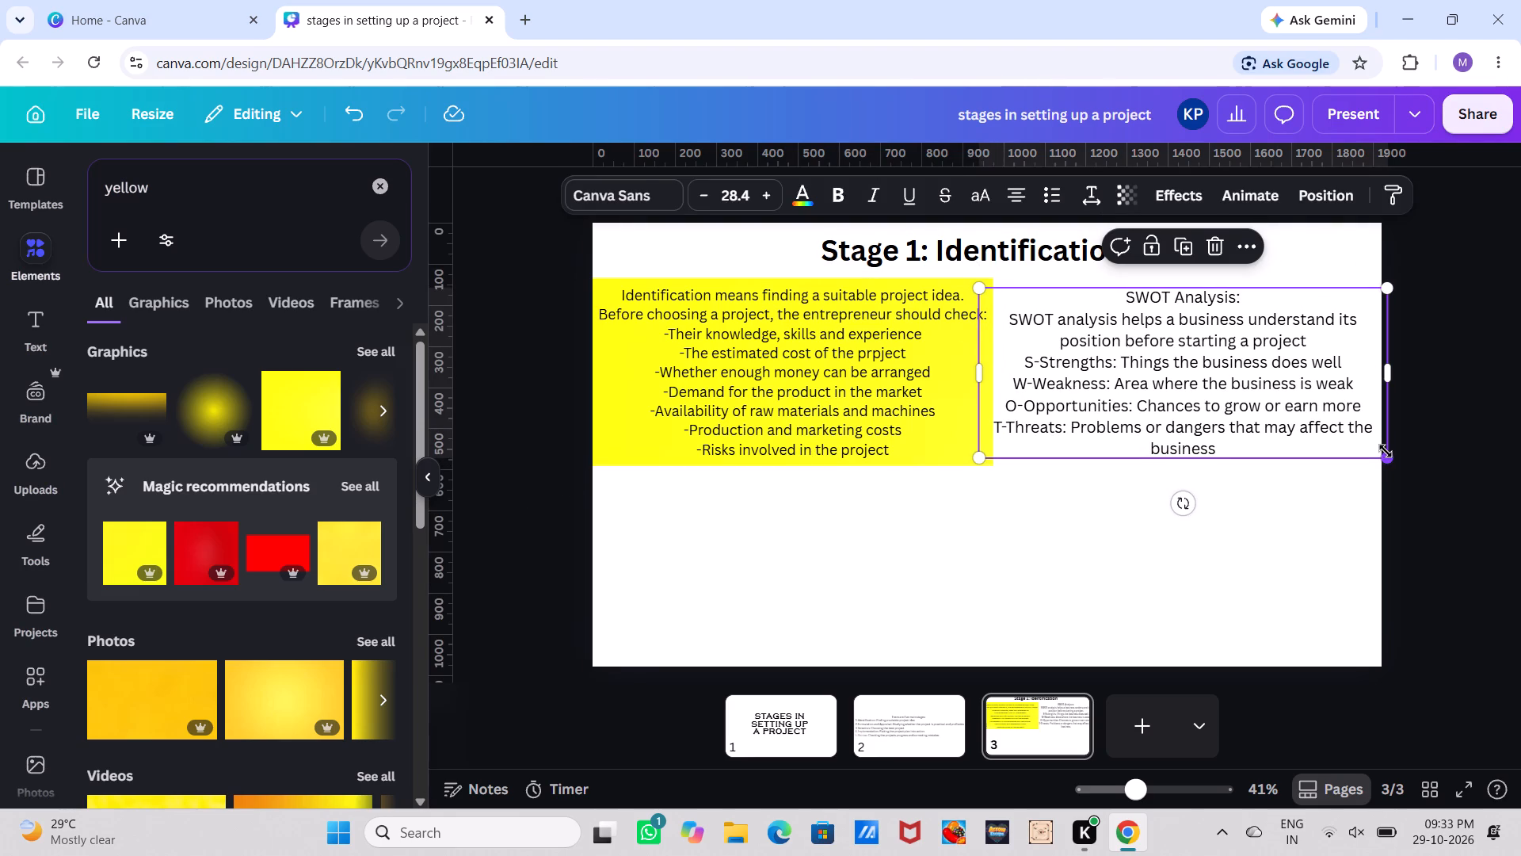
drag(1386, 451, 1357, 434)
drag(1323, 422, 1344, 428)
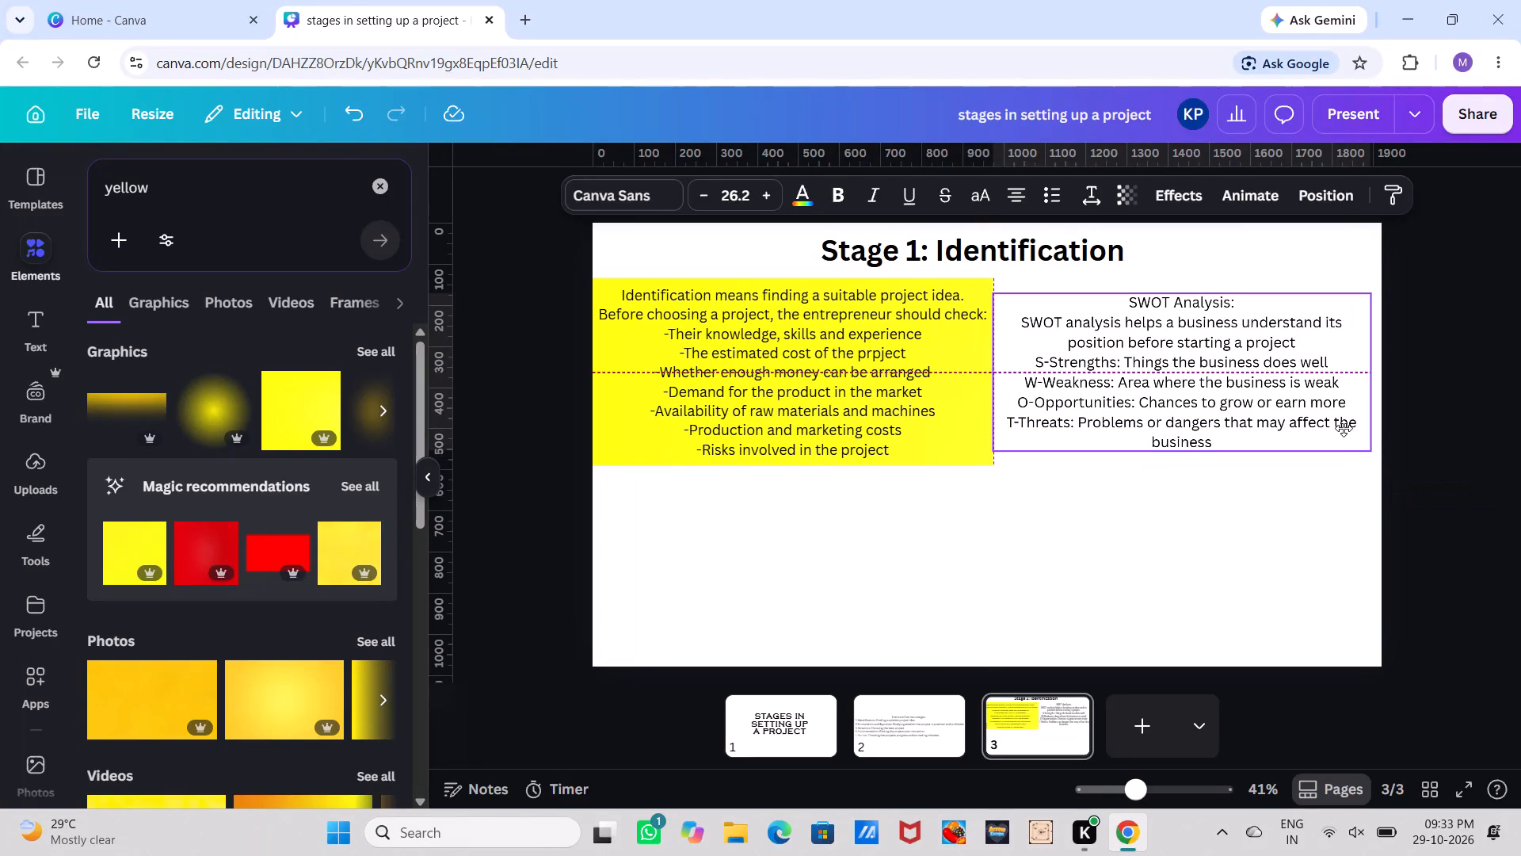
drag(1344, 428, 1339, 424)
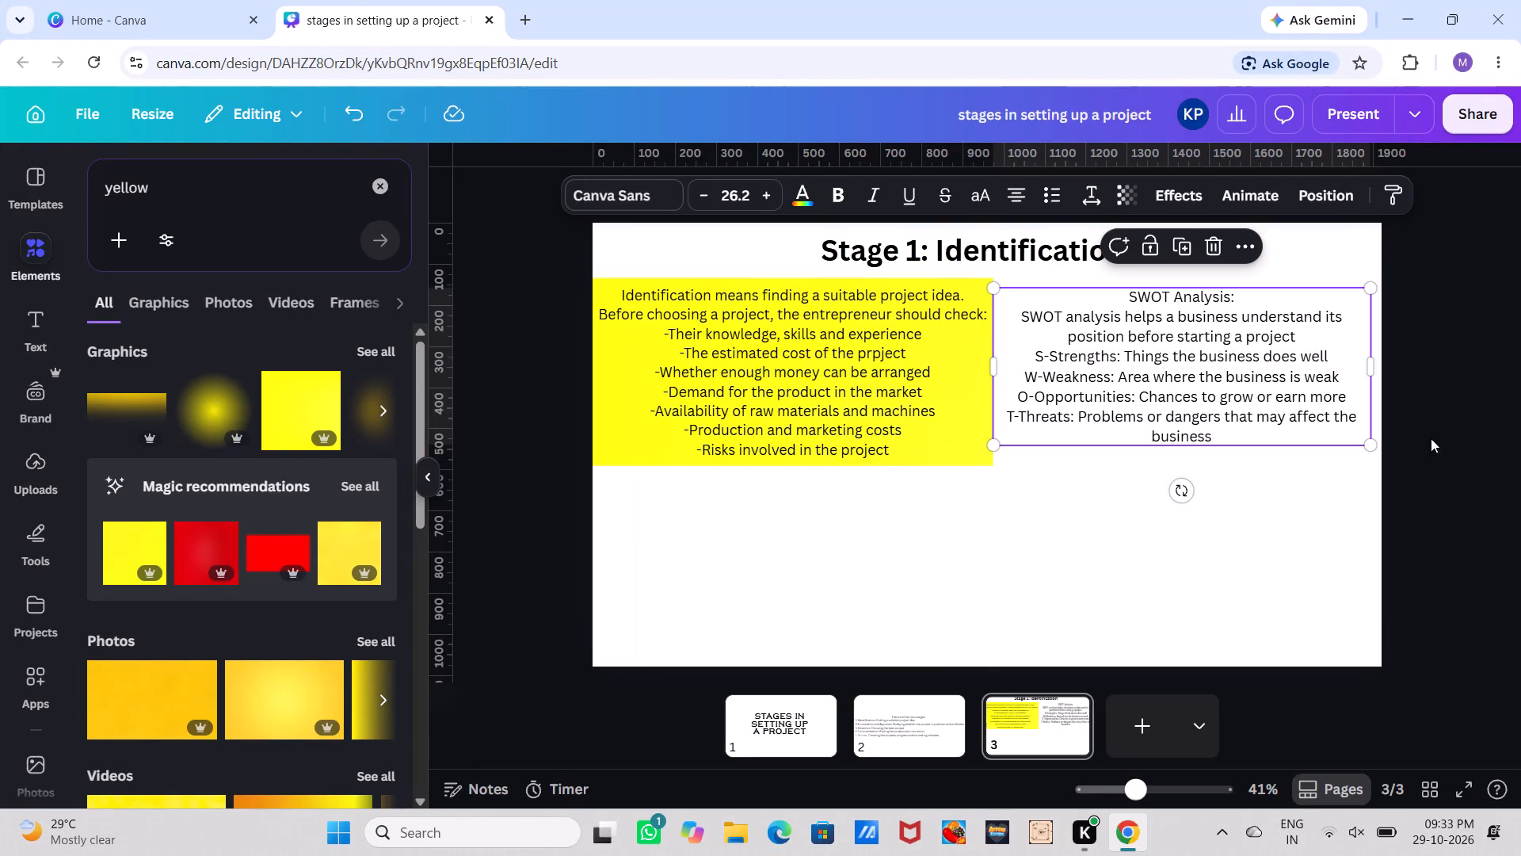
click(1454, 444)
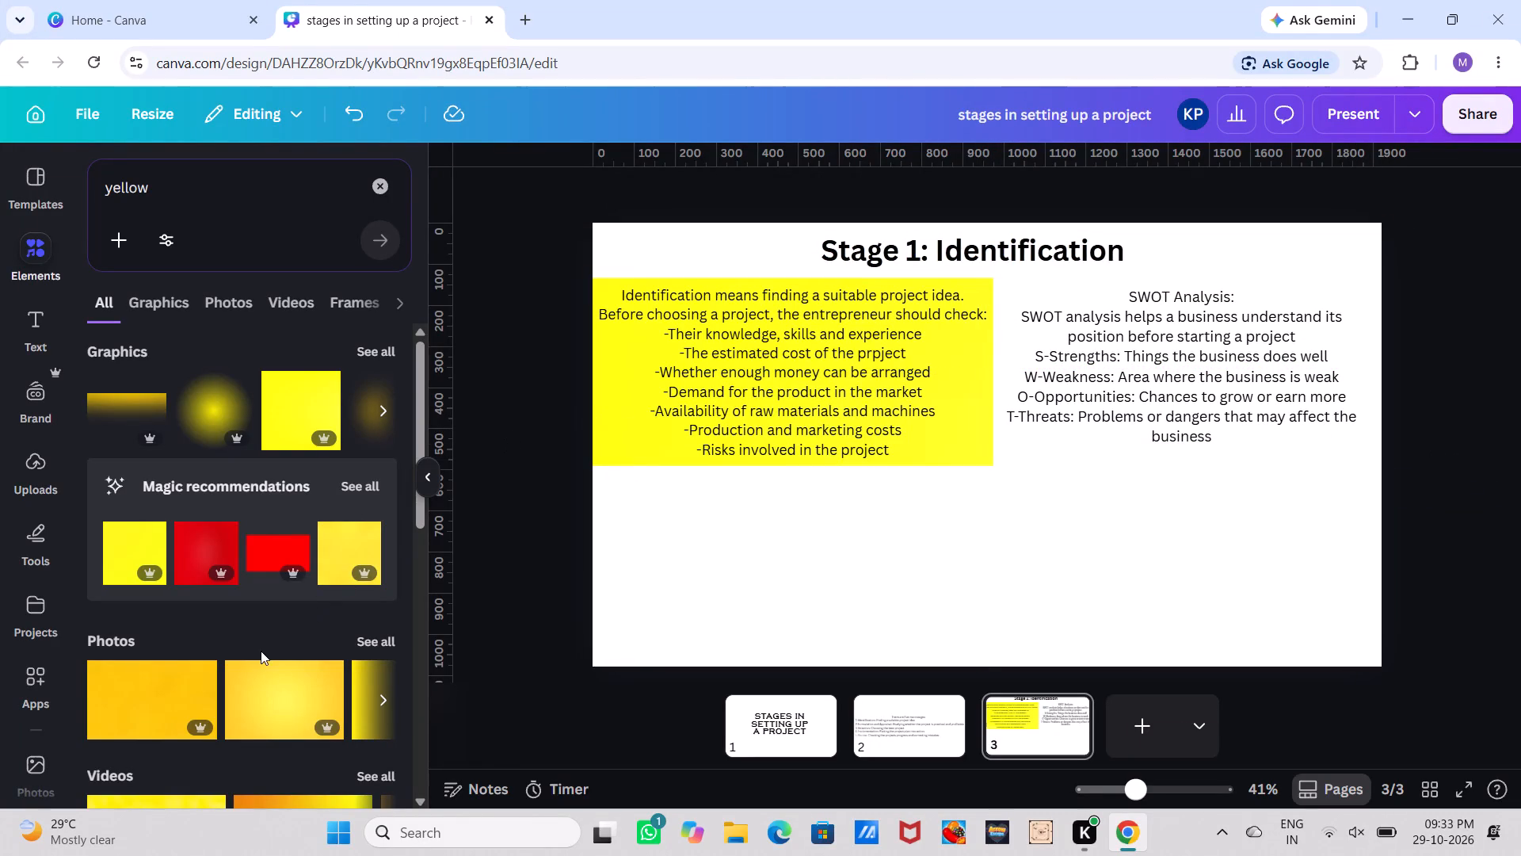
Add the orange-yellow photo behind the SWOT text, resized to reach the page's right edge and match the yellow panel's top and bottom.
click(178, 703)
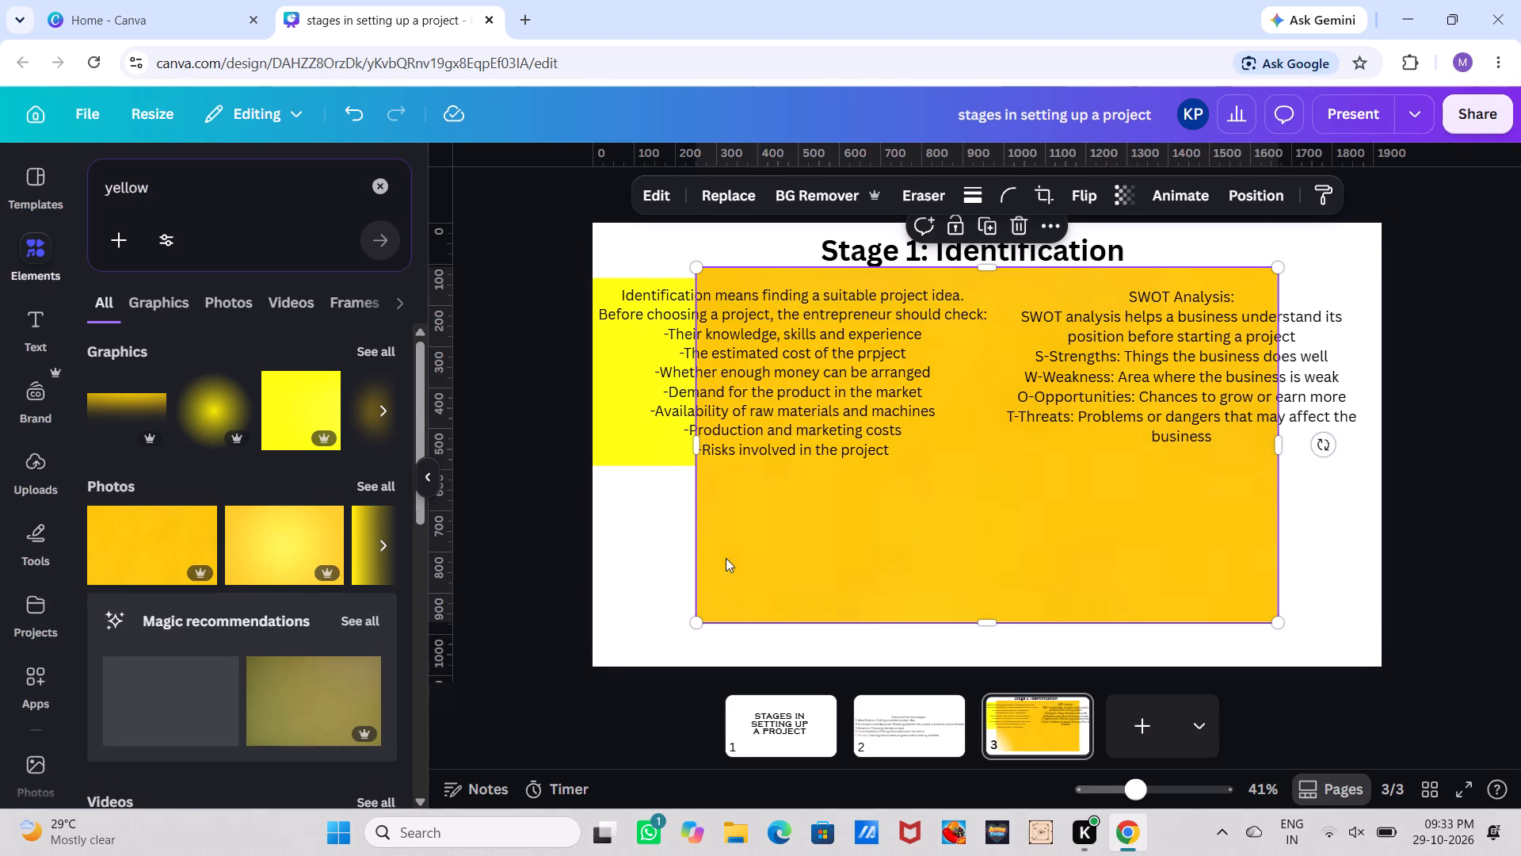
drag(698, 449, 995, 470)
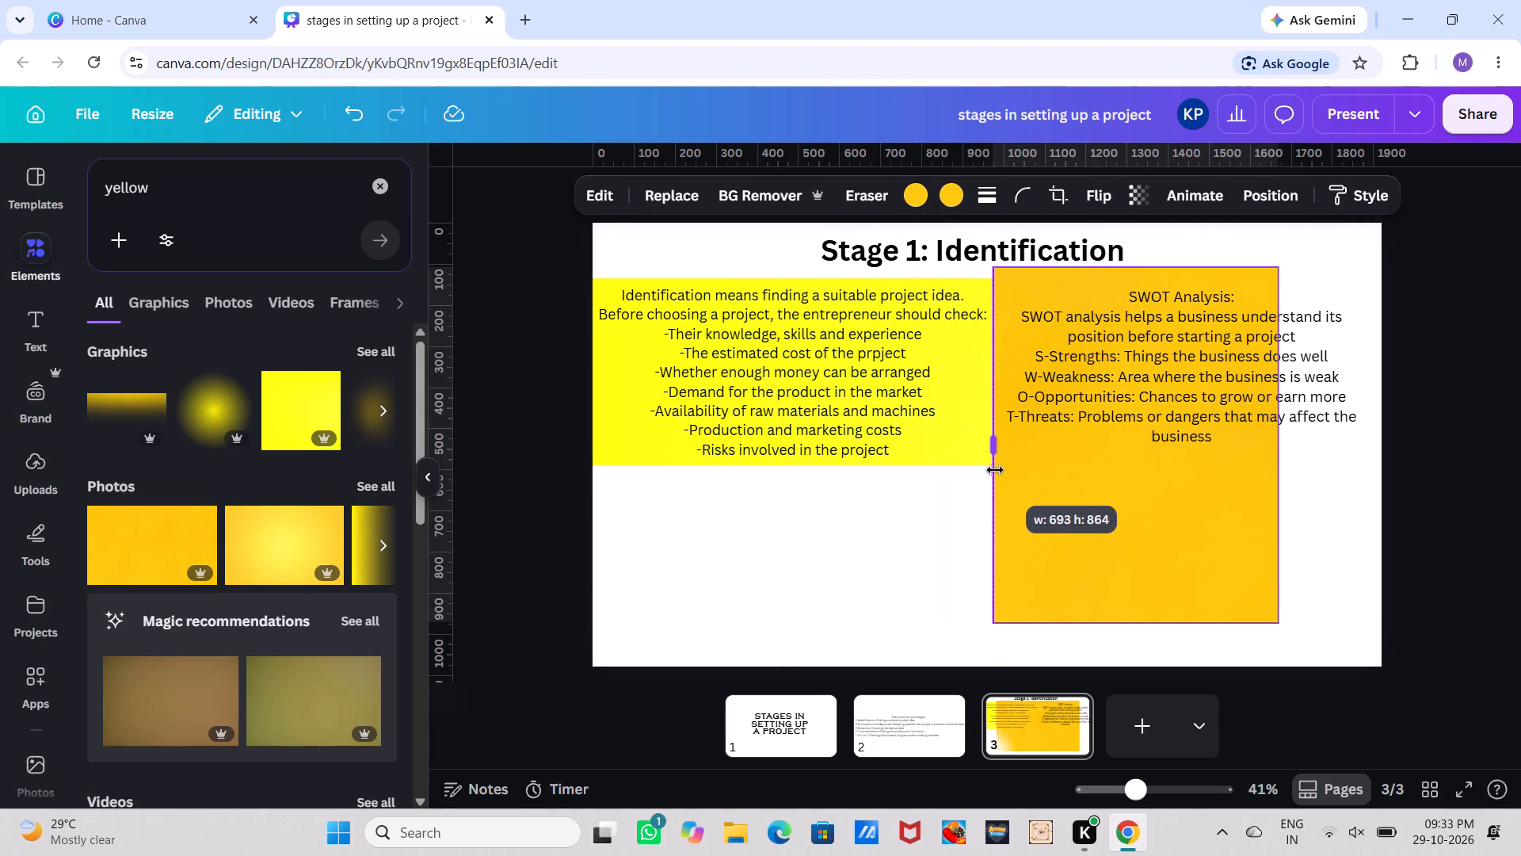
drag(995, 470, 1009, 471)
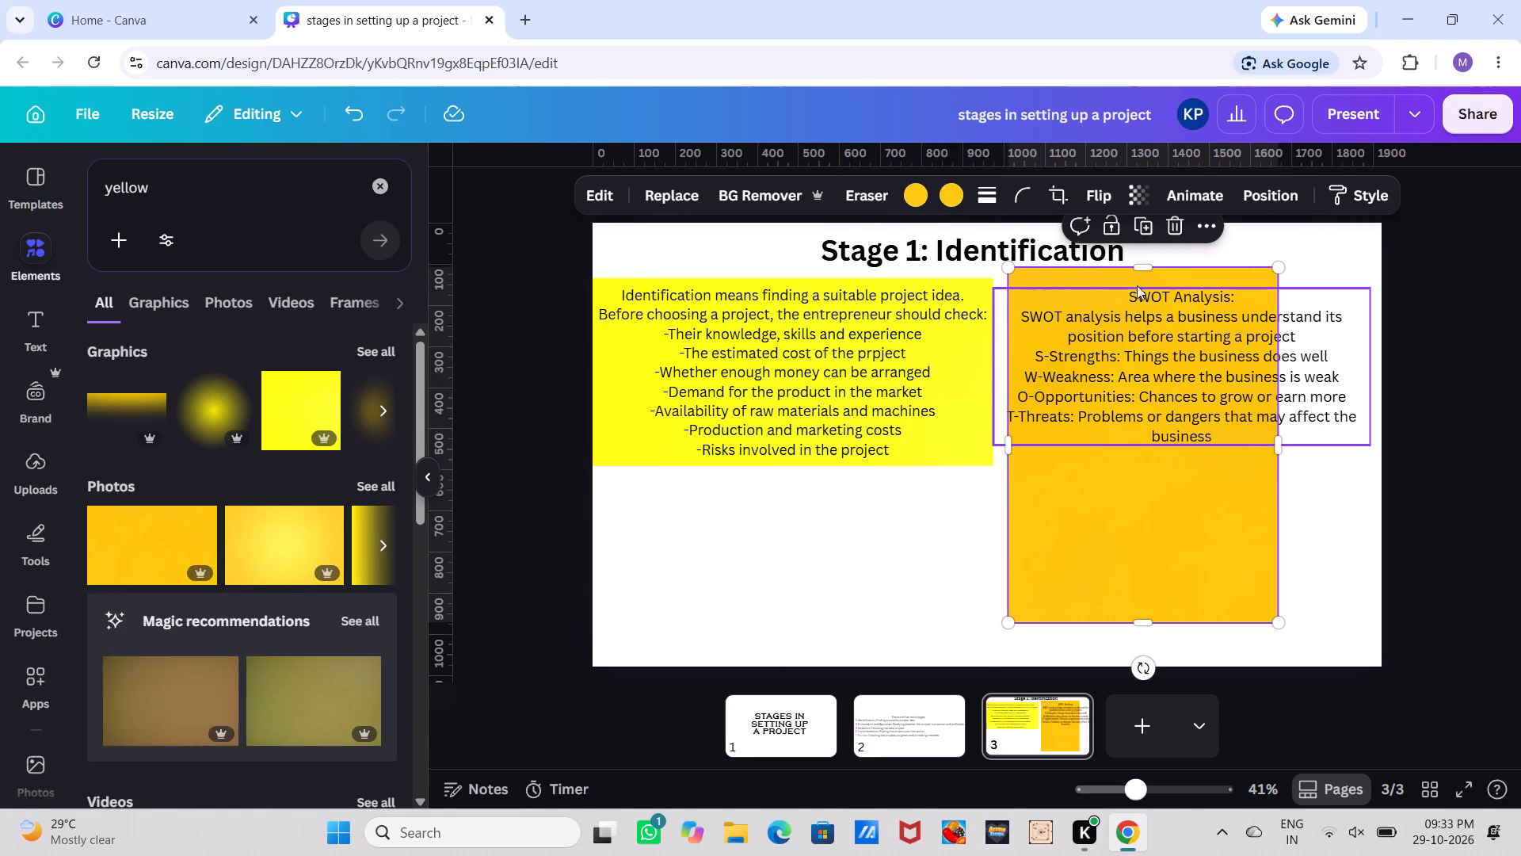
drag(1143, 266, 1145, 272)
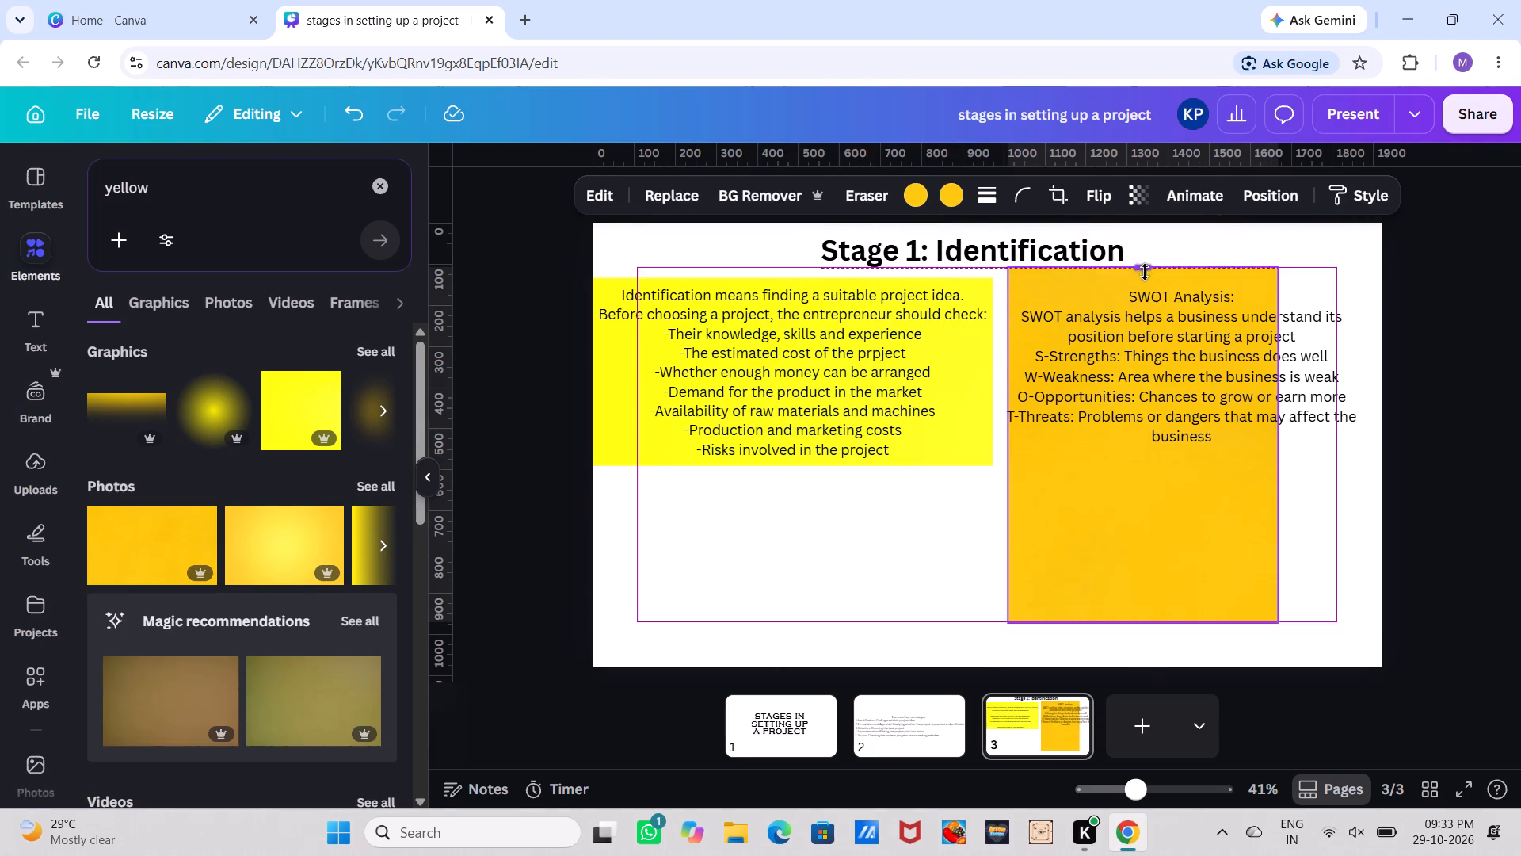
drag(1145, 272, 1146, 275)
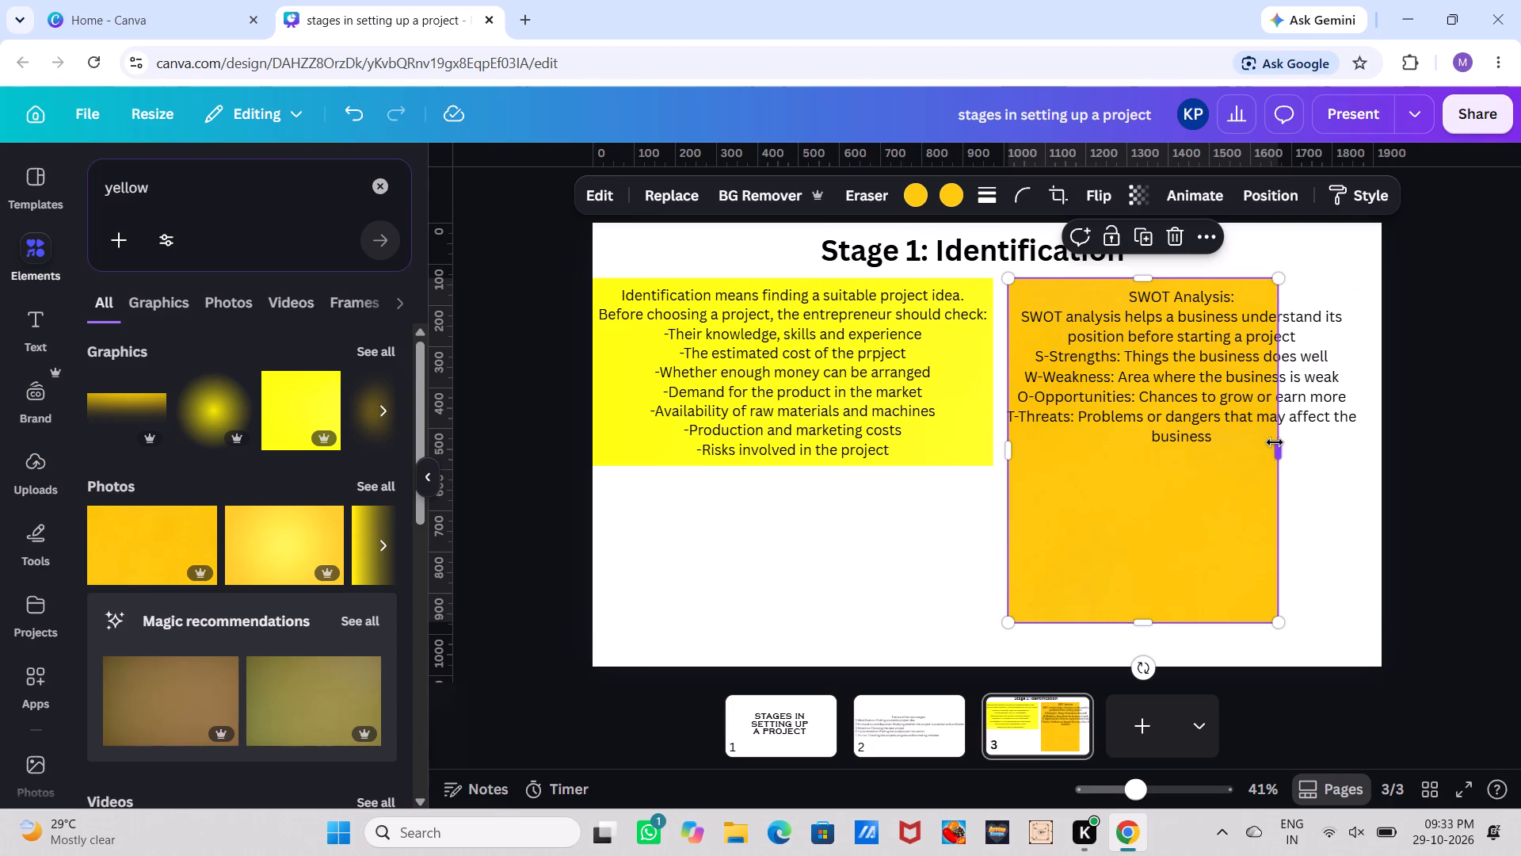
drag(1280, 454, 1344, 449)
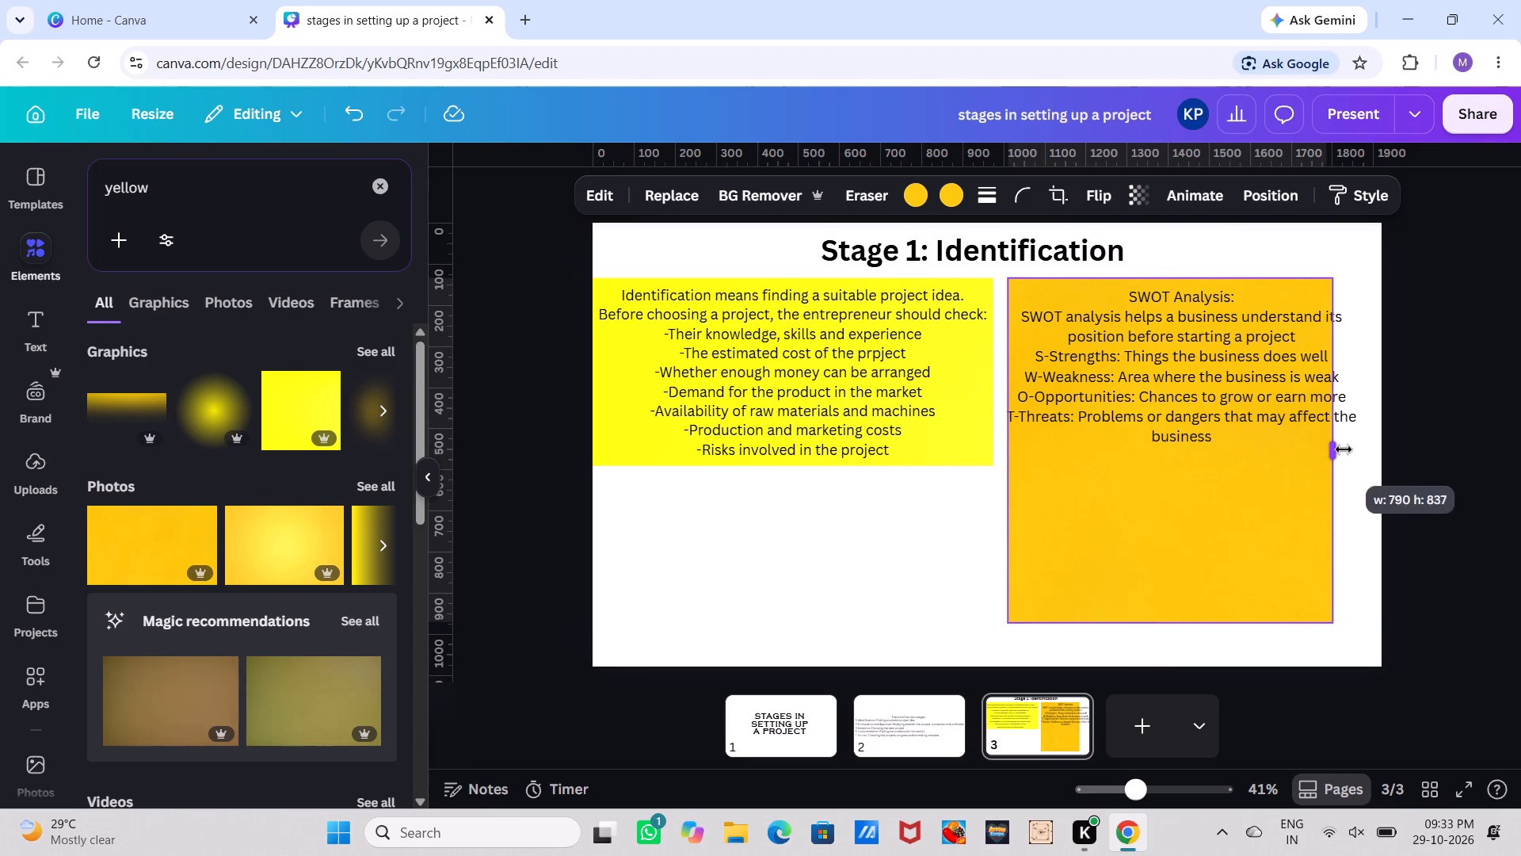
drag(1344, 449, 1374, 447)
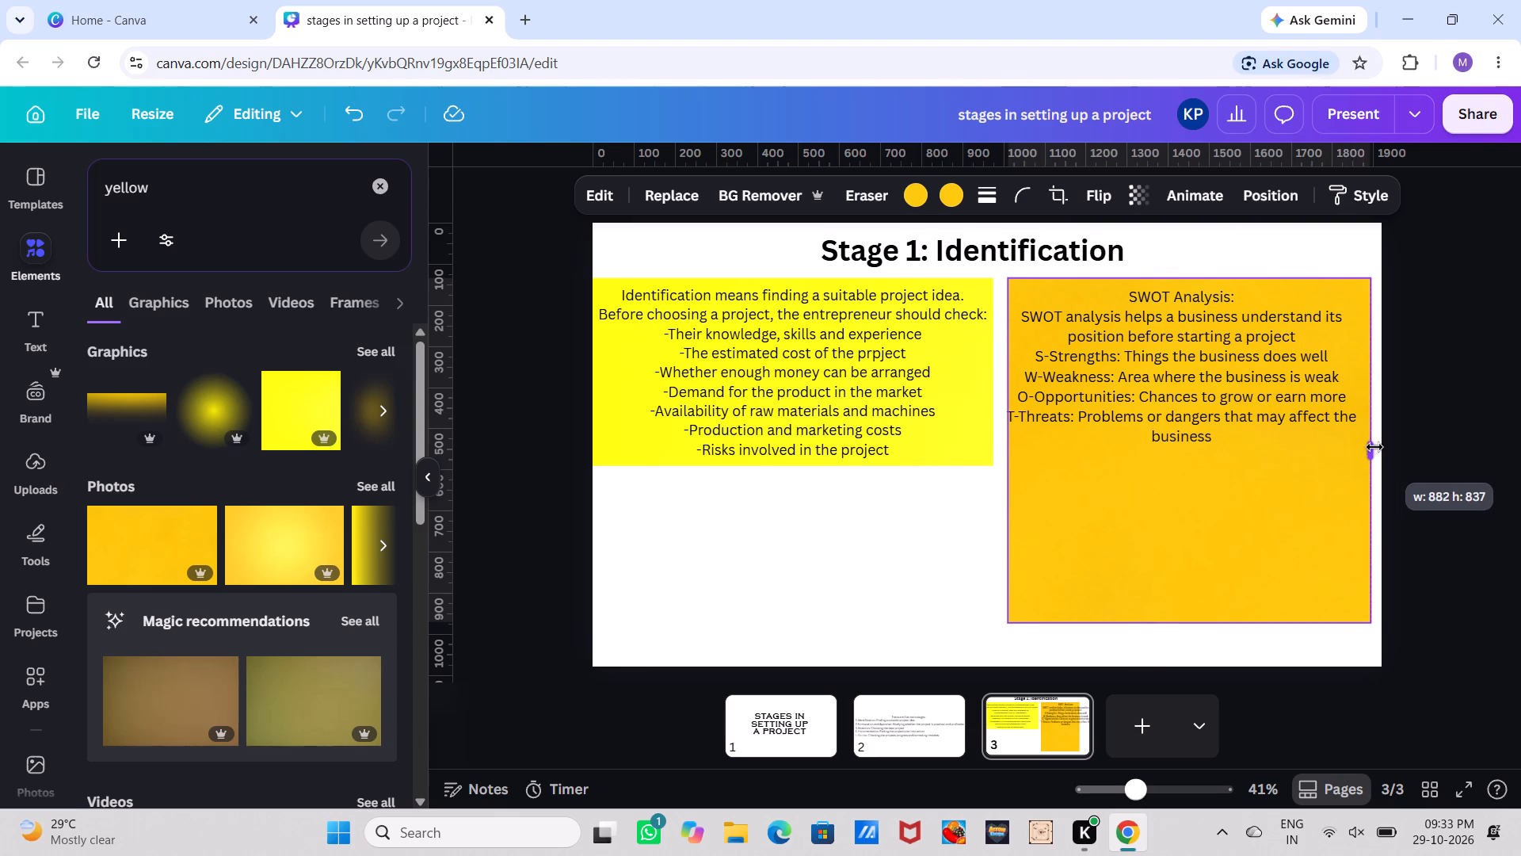
drag(1374, 447, 1384, 446)
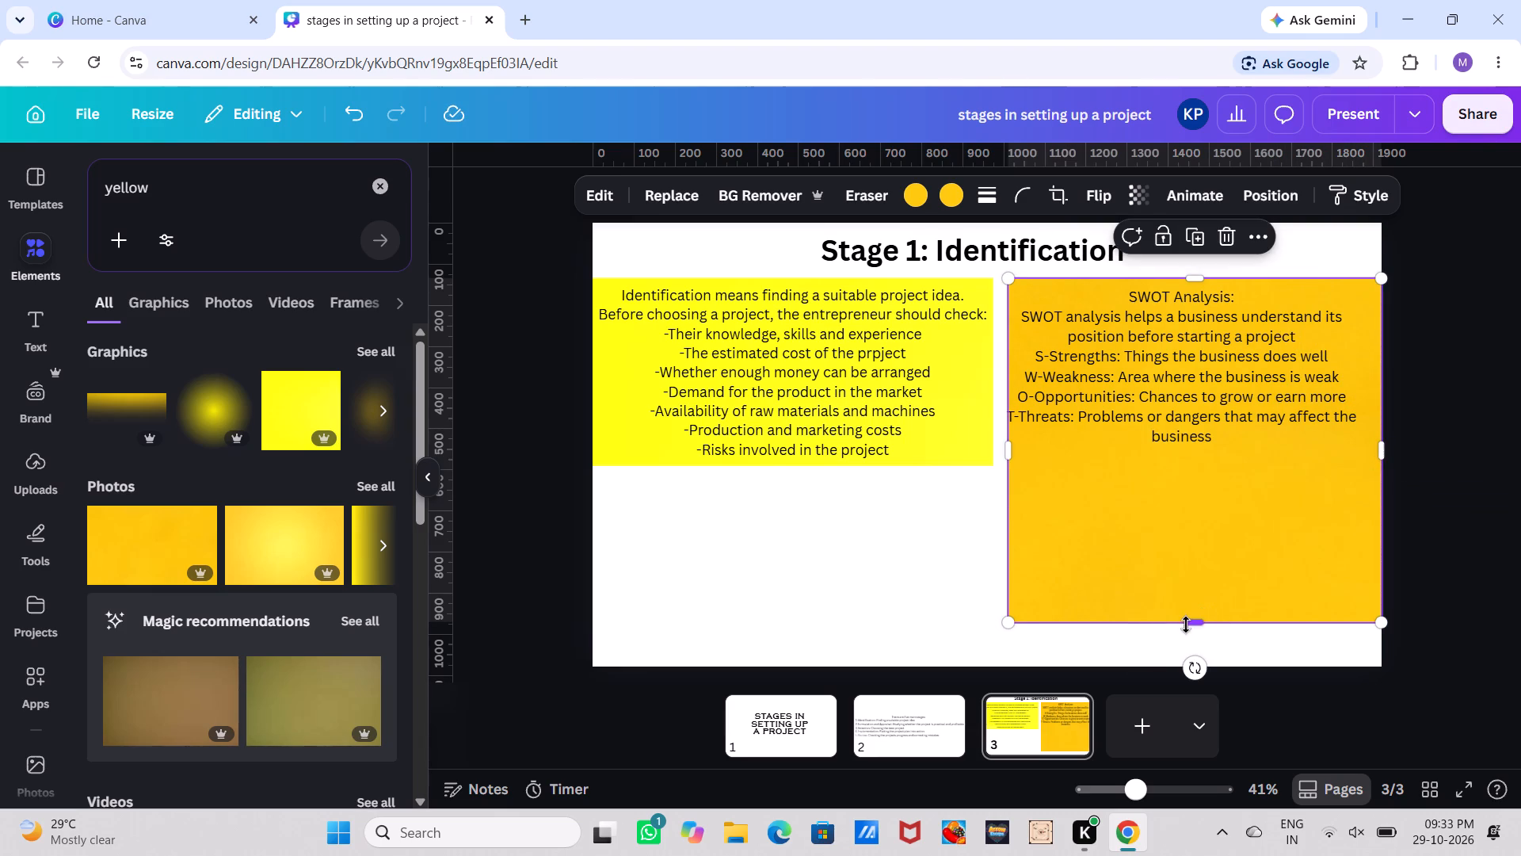
drag(1199, 625, 1192, 472)
click(1428, 559)
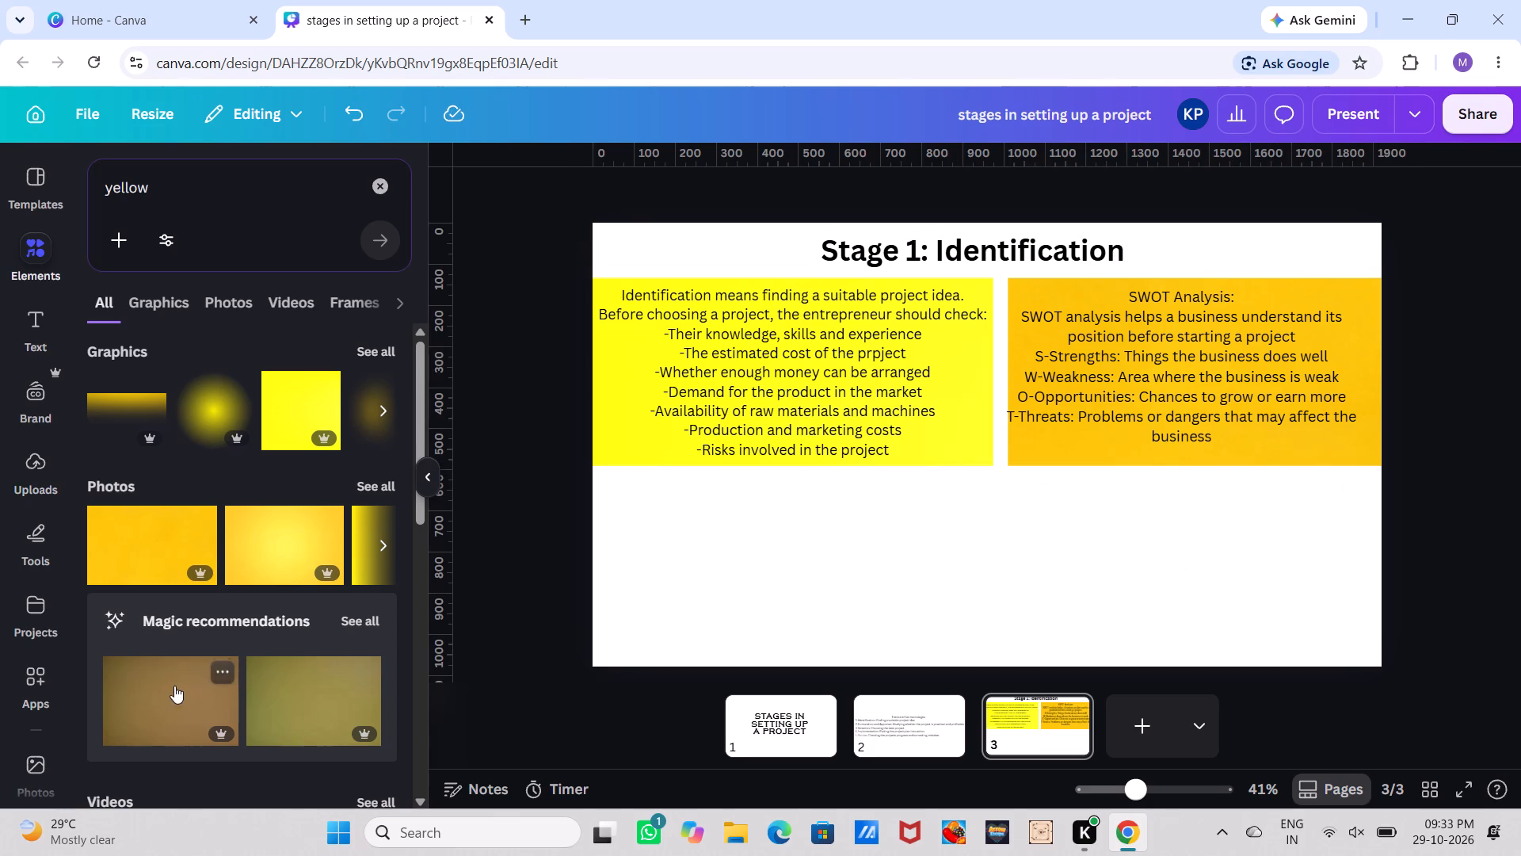
Add the pale yellow watercolour photo, fitting it vertically from the bottom of the two upper panels to just past the page's bottom edge.
click(380, 536)
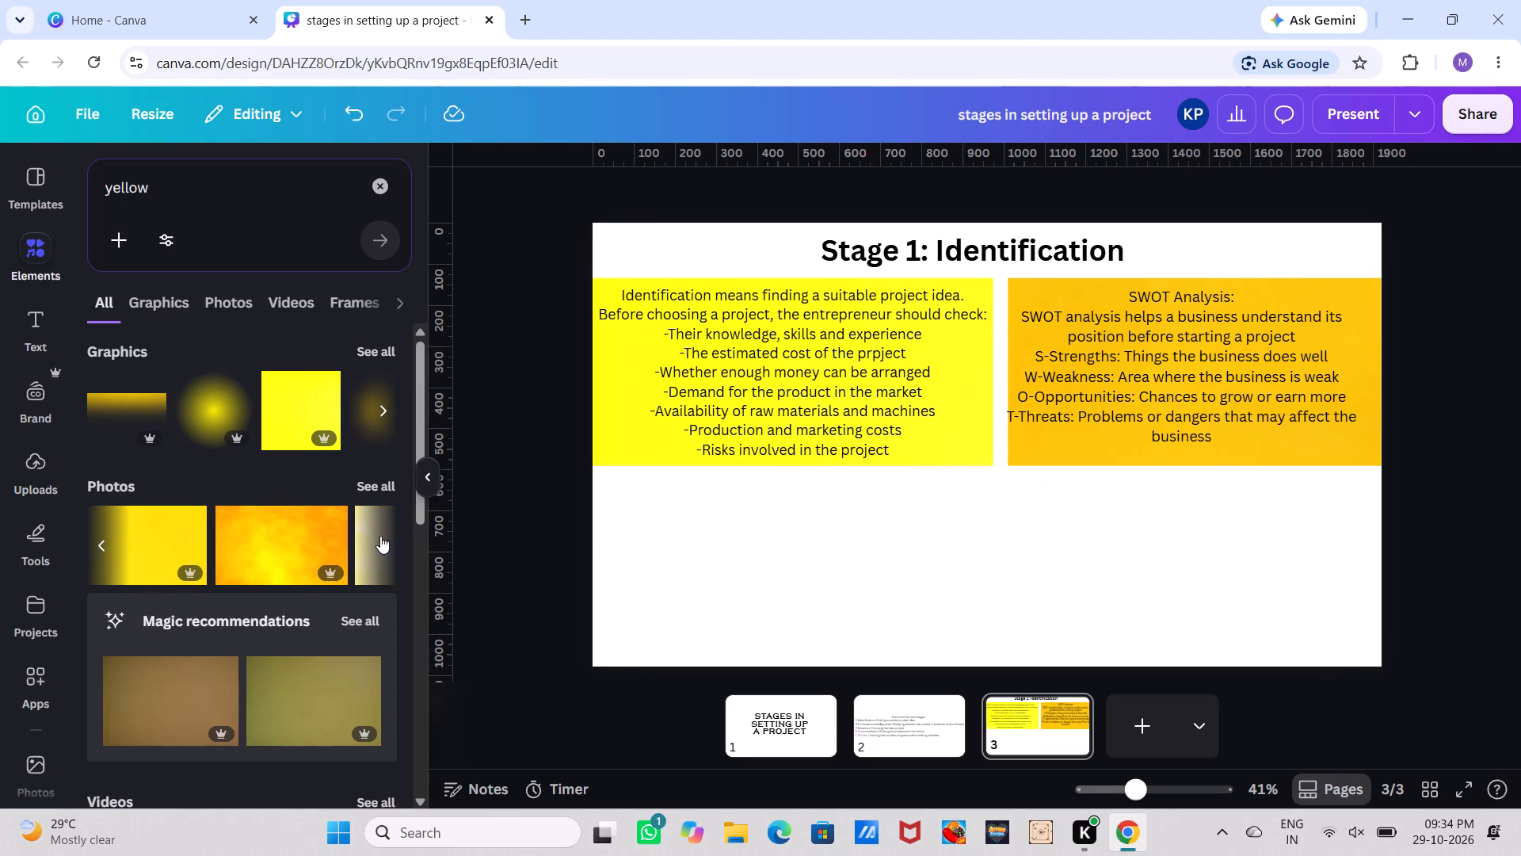
click(385, 543)
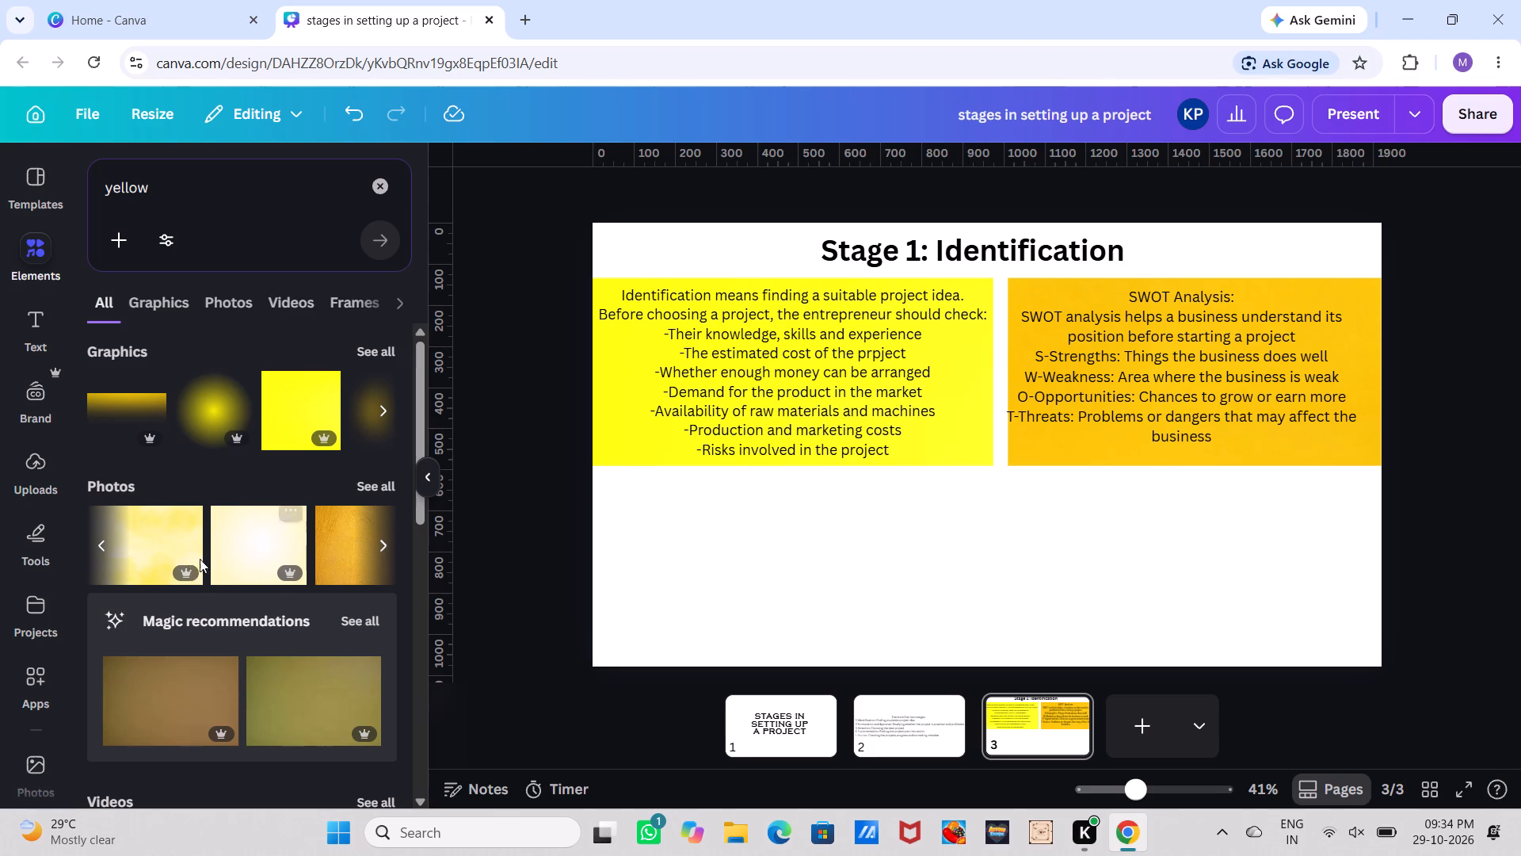
click(168, 529)
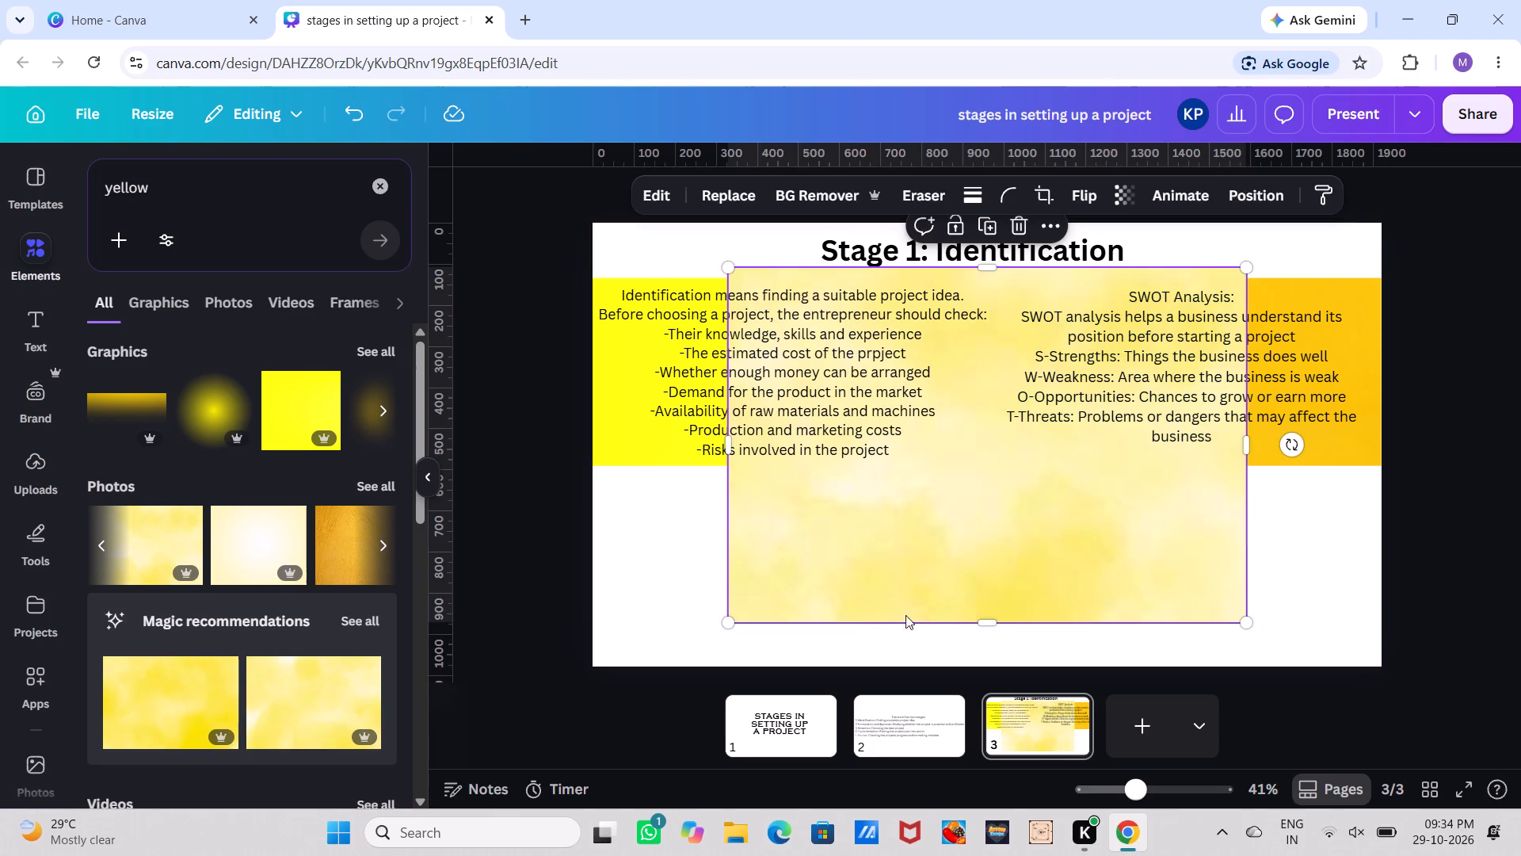
drag(986, 624, 991, 673)
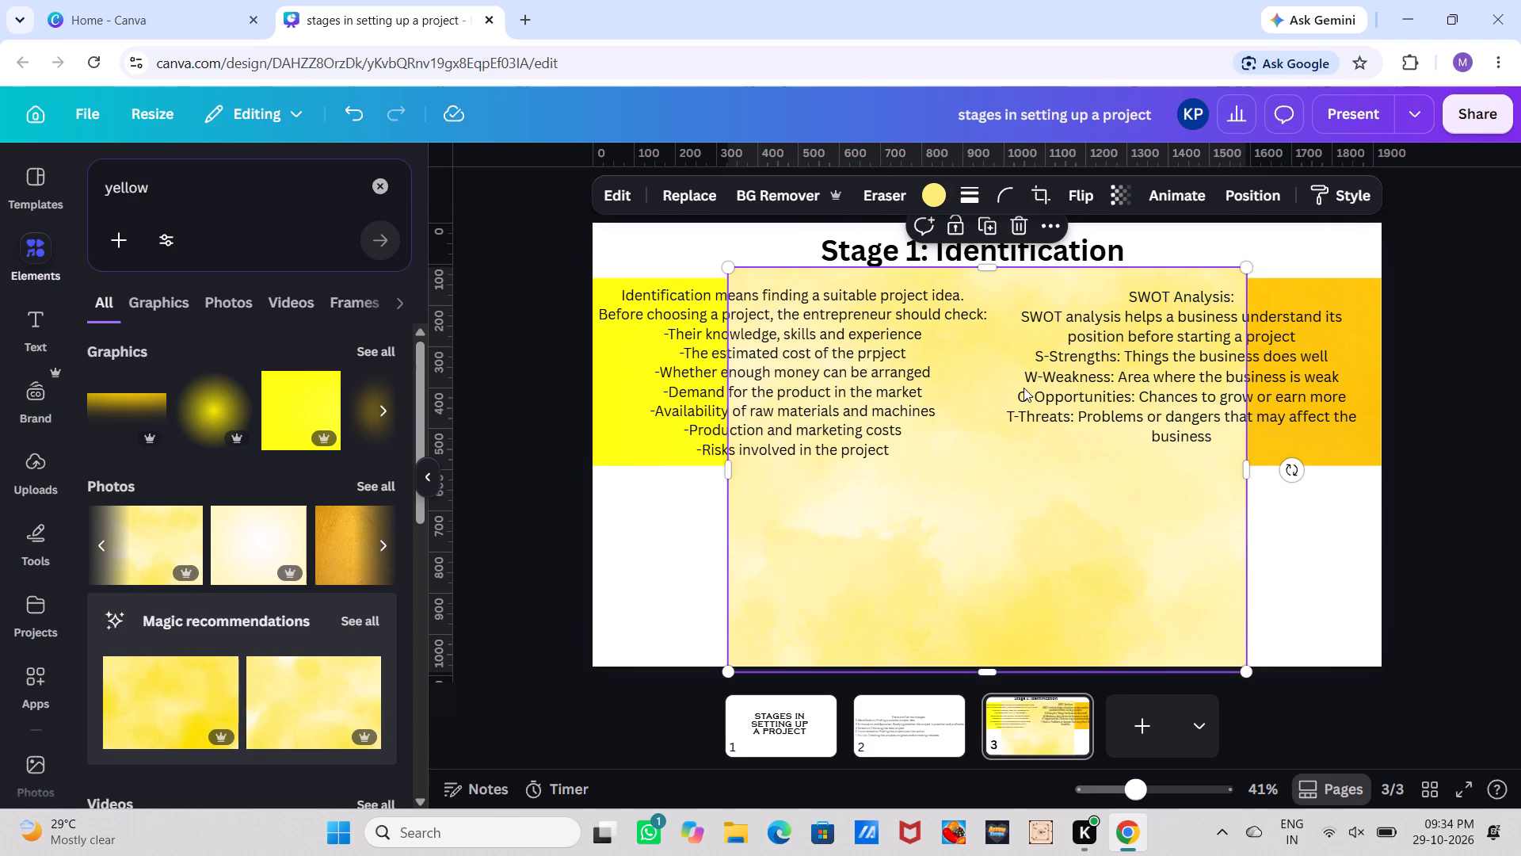
drag(987, 268, 989, 356)
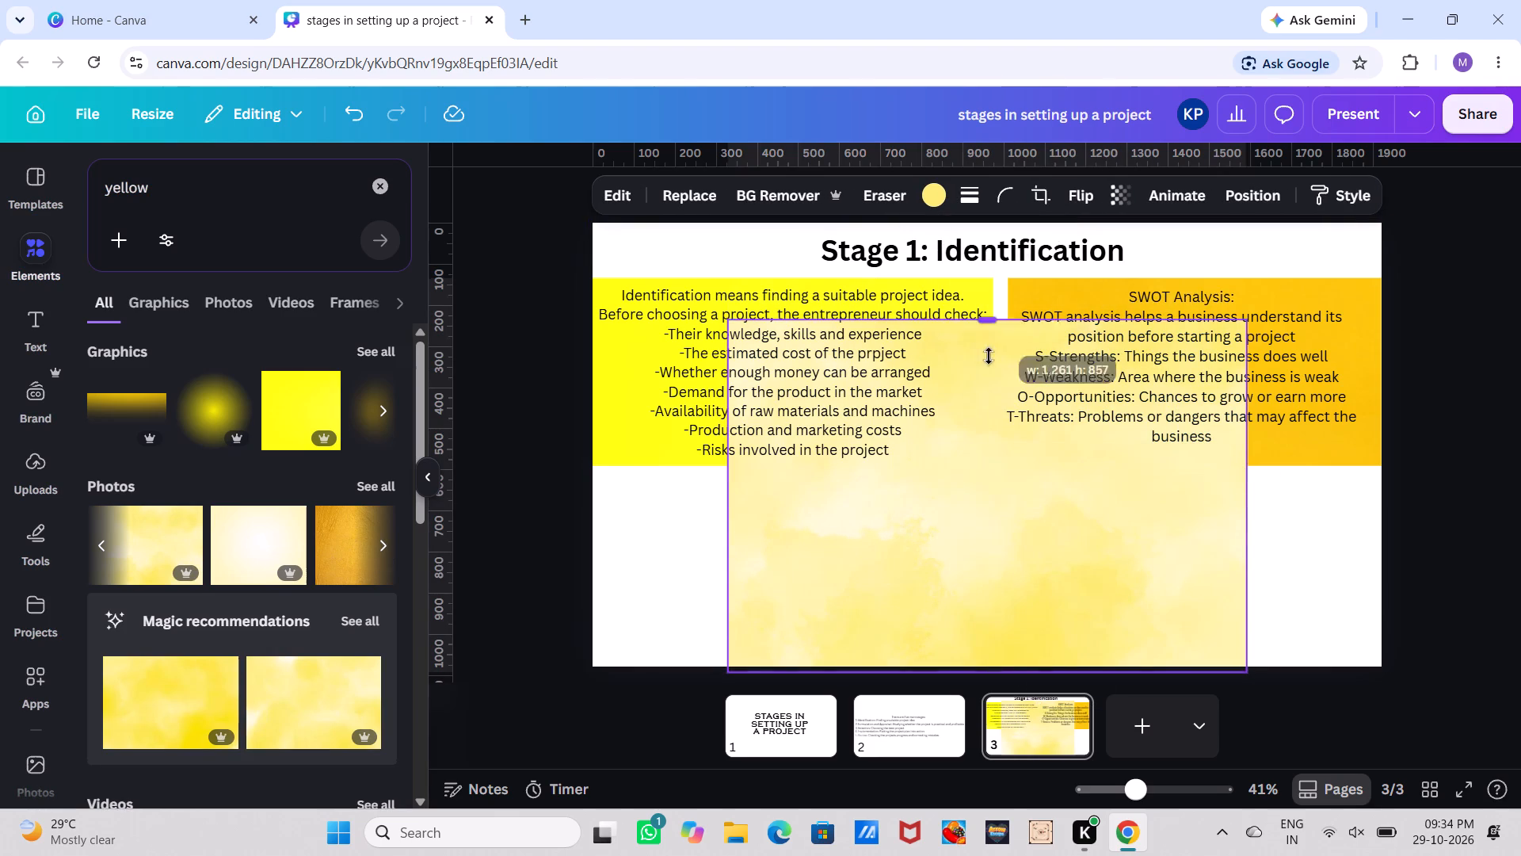
drag(989, 356, 991, 473)
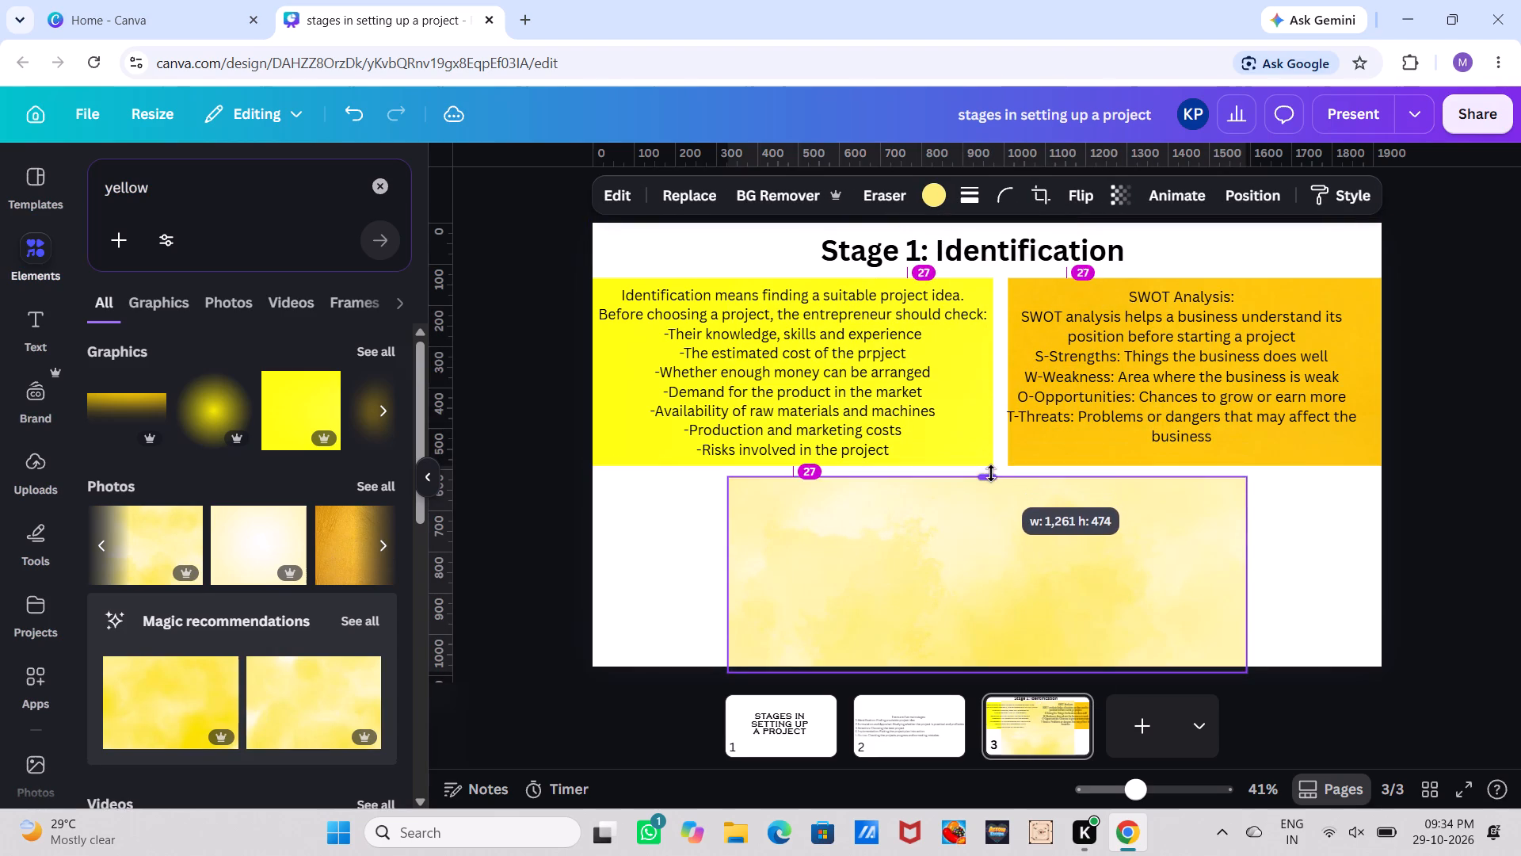
drag(991, 473, 991, 470)
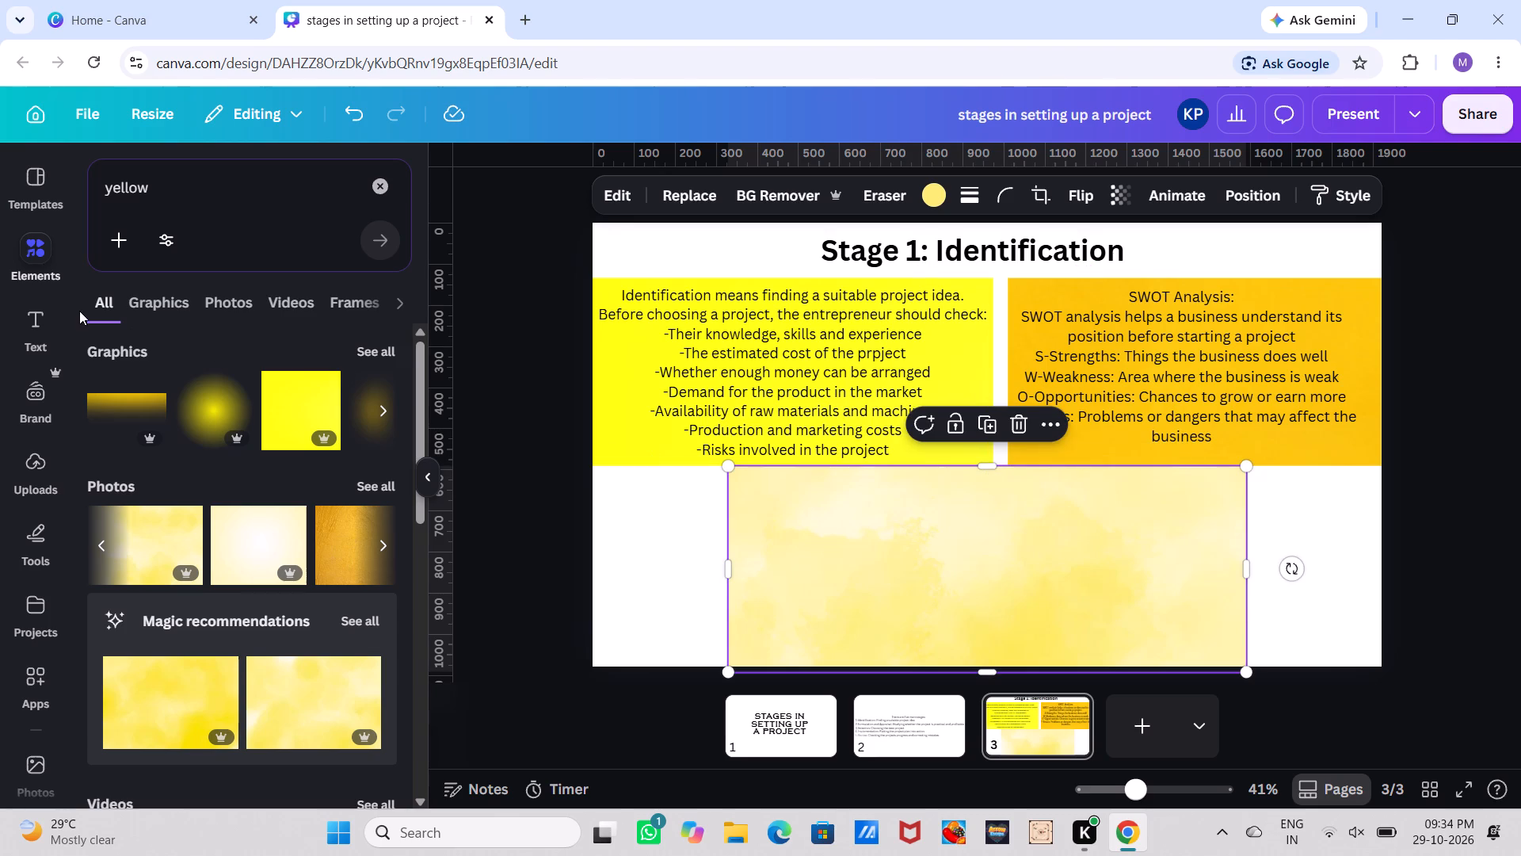
Add a body text box to the page with the title line "MARKET SURVEY:".
click(21, 339)
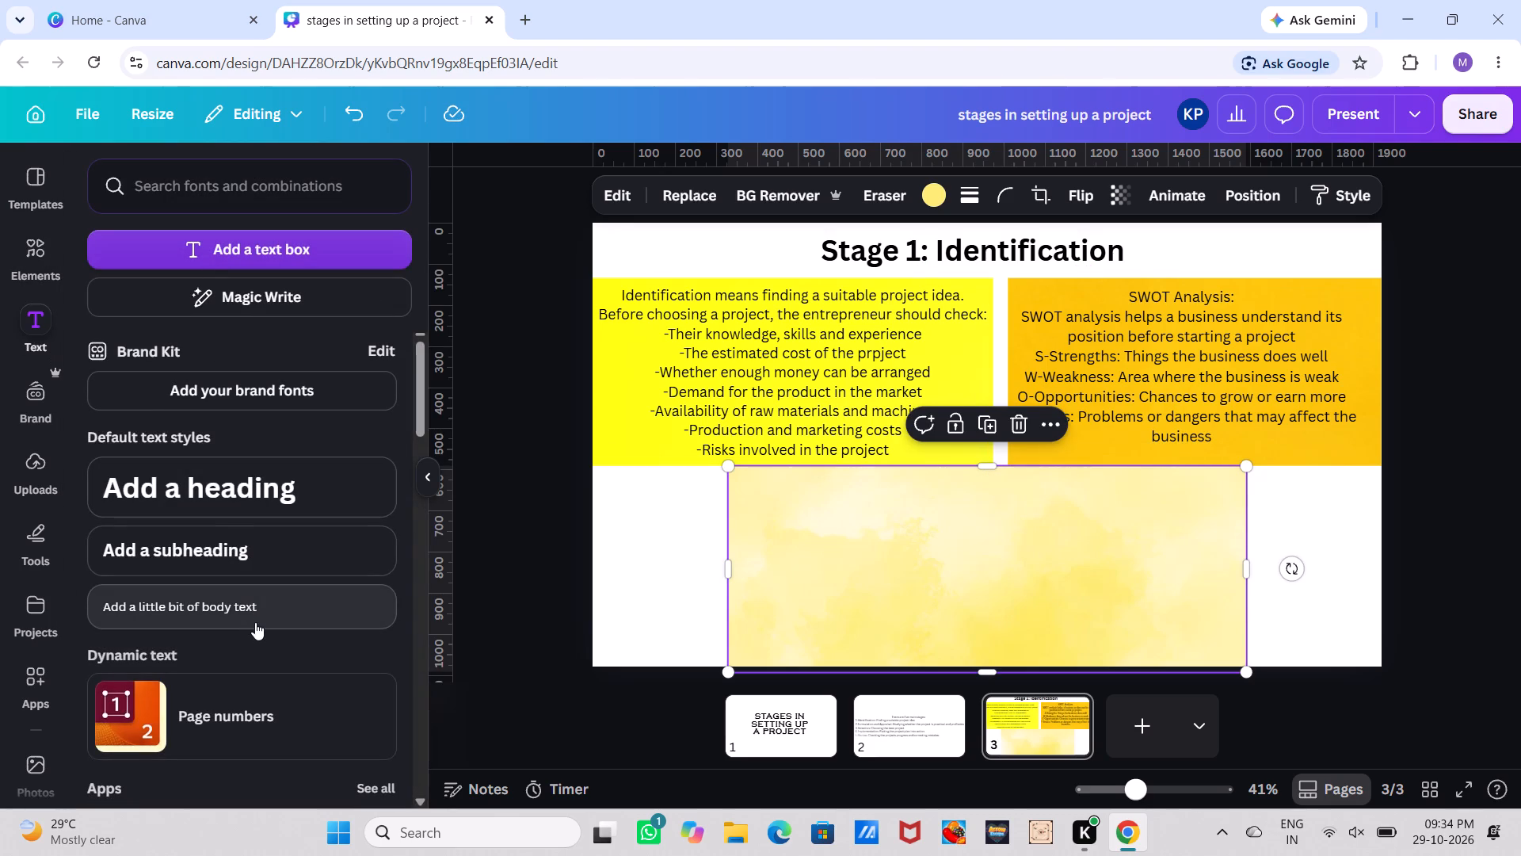
click(255, 622)
key(Delete)
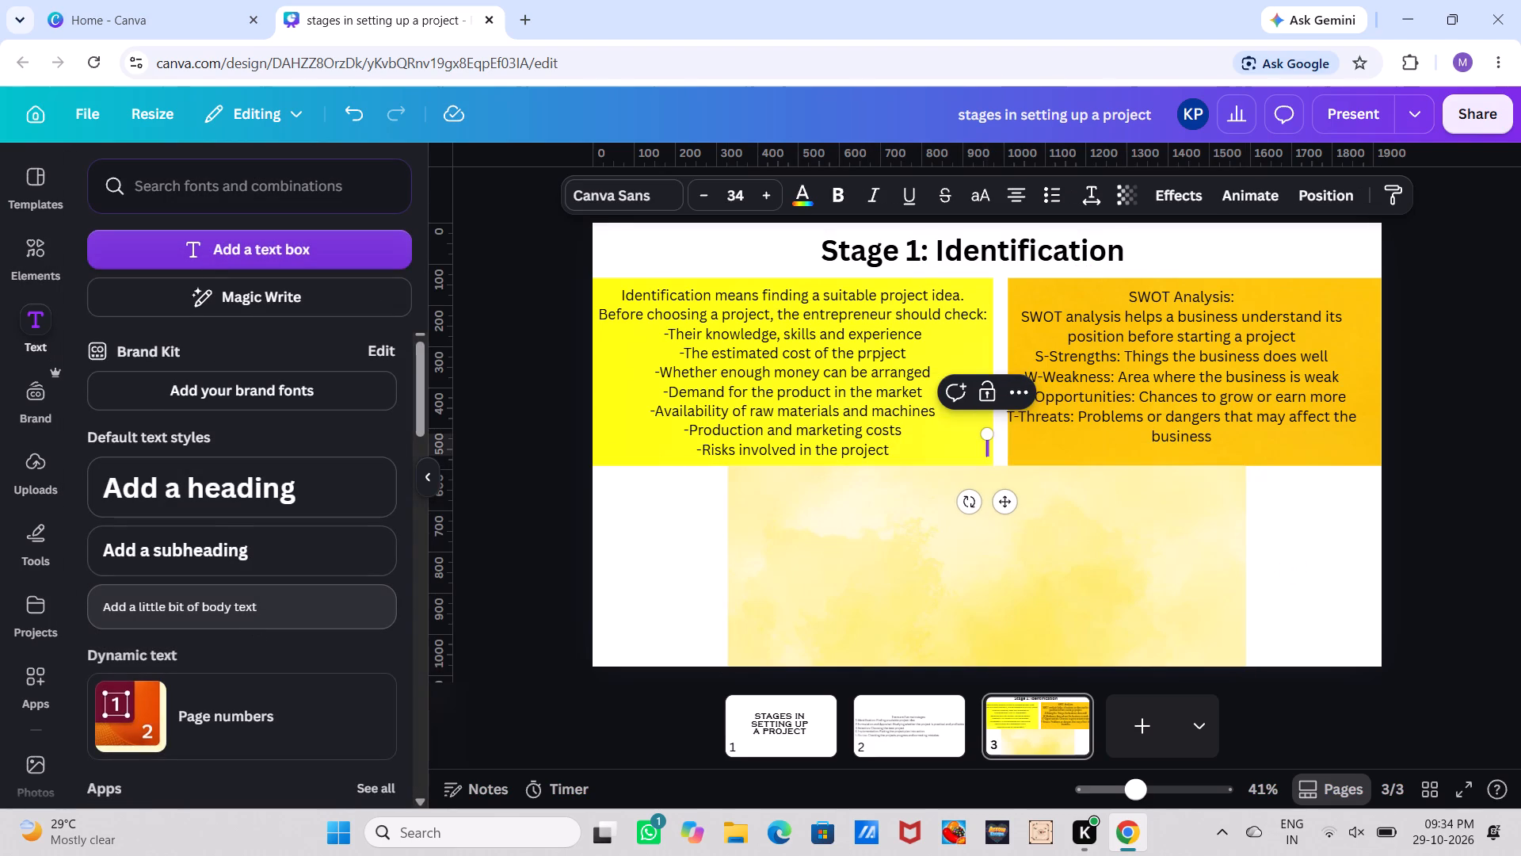
text(MARKET SURVEY)
key(semicolon)
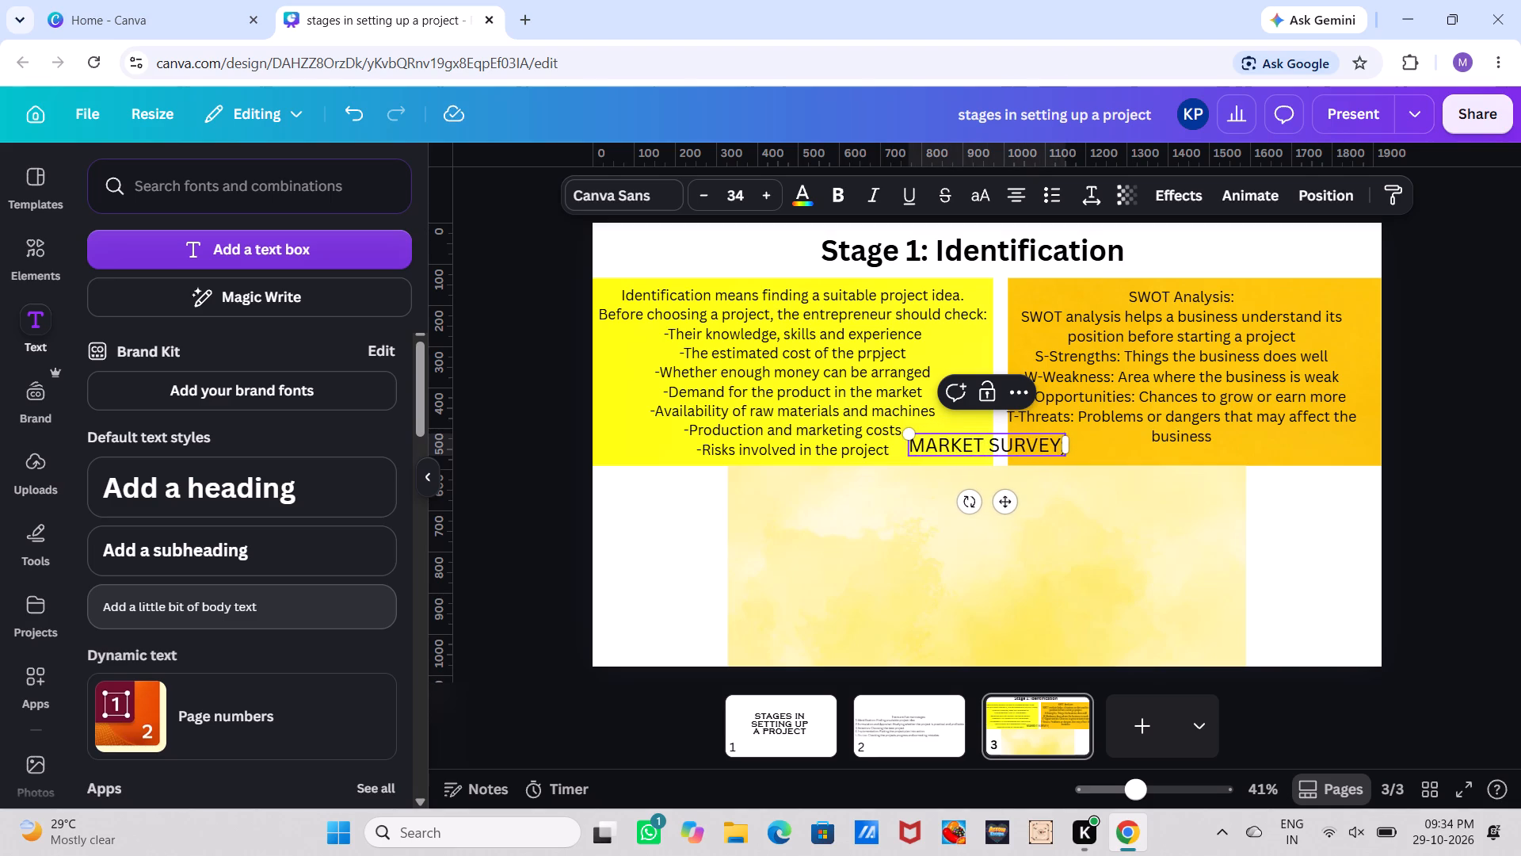
key(BackSpace)
key(shift+colon)
Below the title, write "A market survey means collecting information from customers to understand the market.".
key(Return)
text(A market survey)
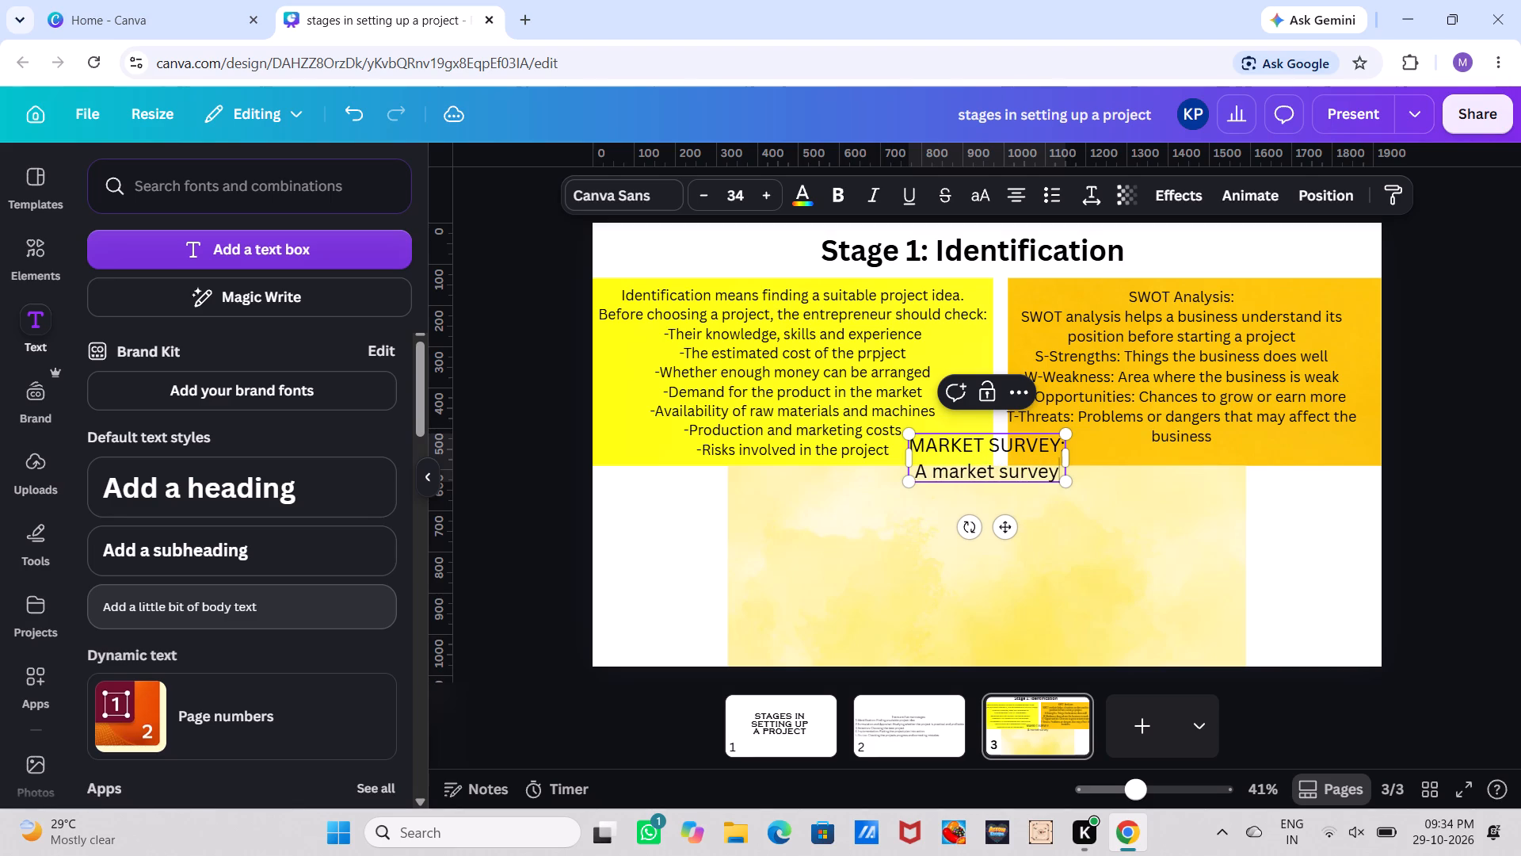
key(space)
text(means a)
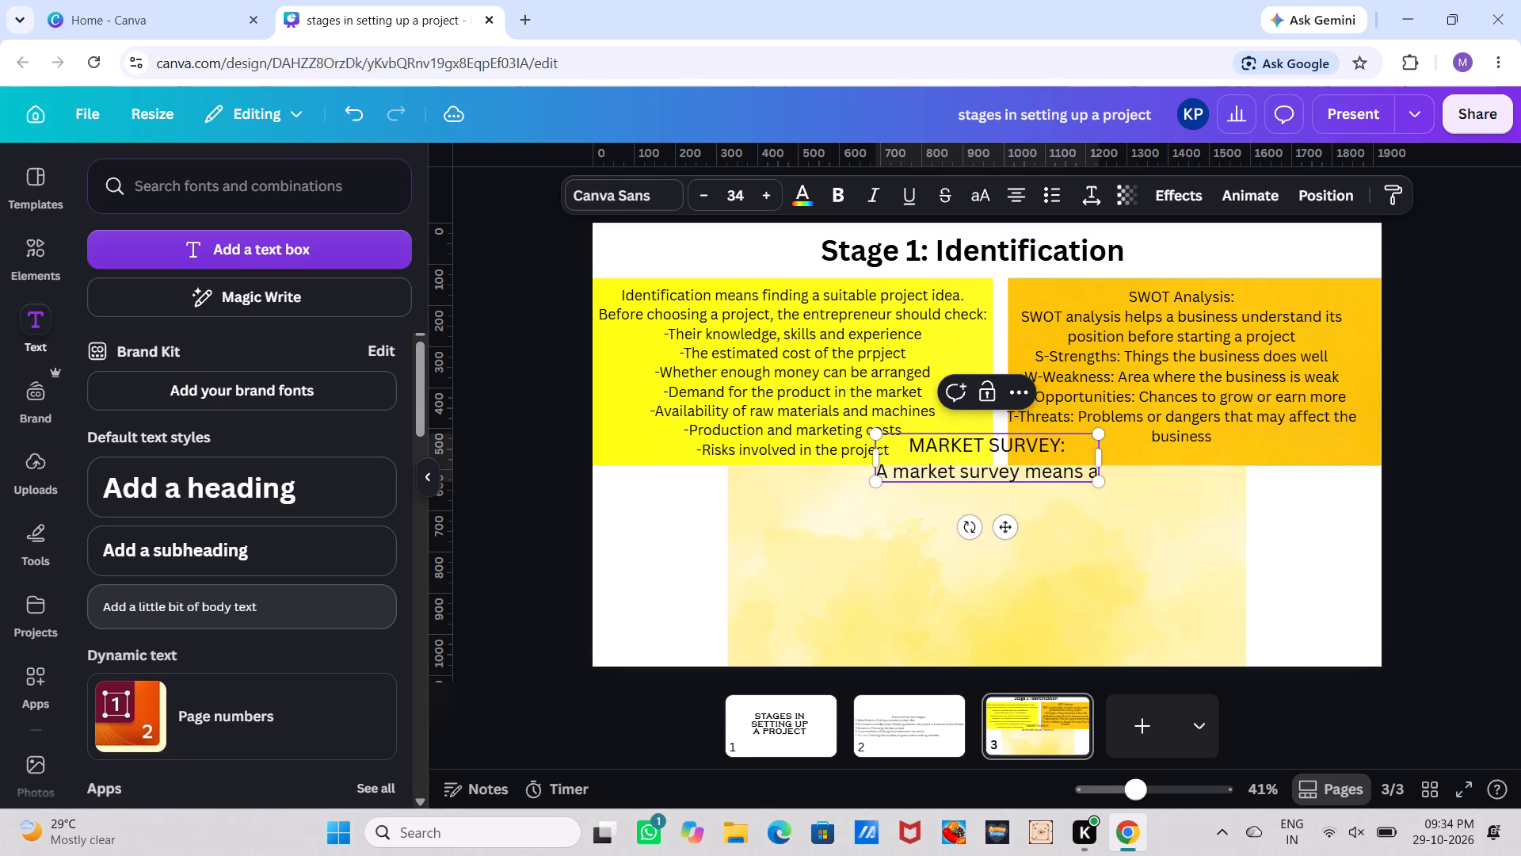
key(BackSpace)
text(collecting information from customers)
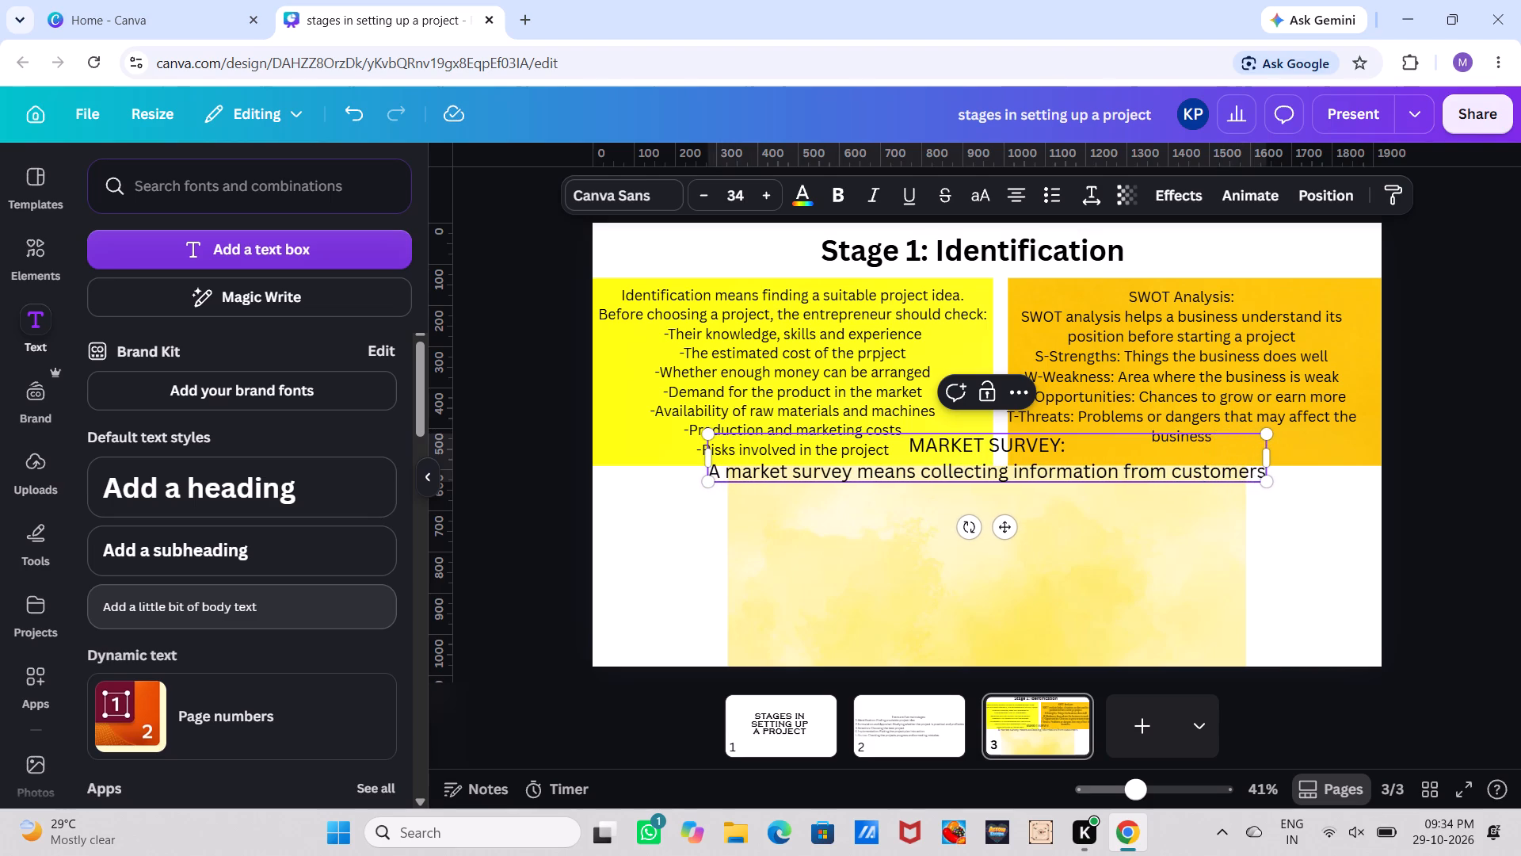
key(space)
text(to understand the market)
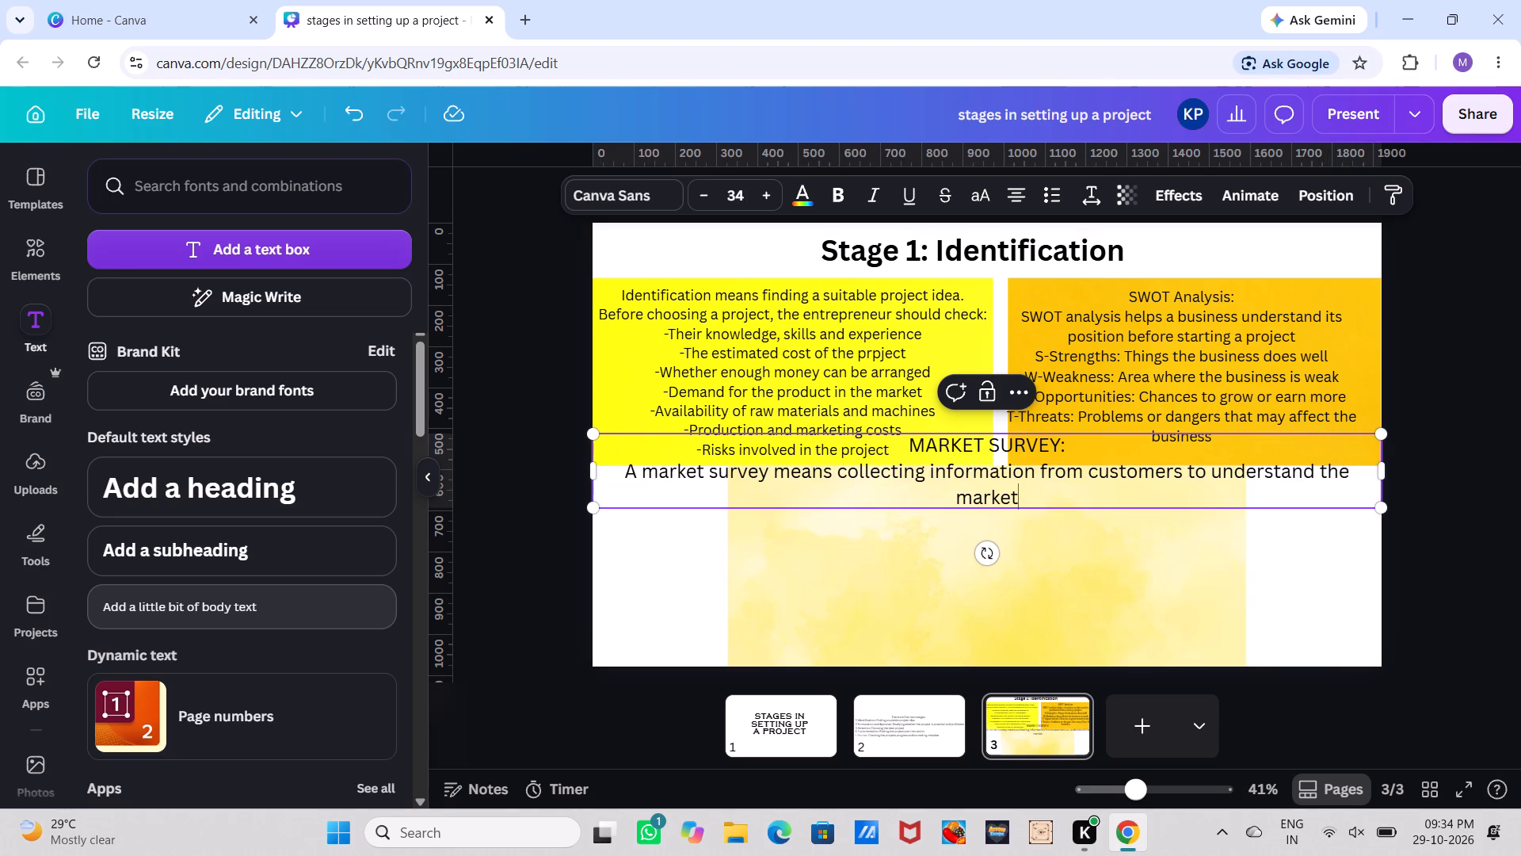
text(.)
Continue the market survey paragraph with the lead-in "It helps a business know:".
key(space)
text(It he)
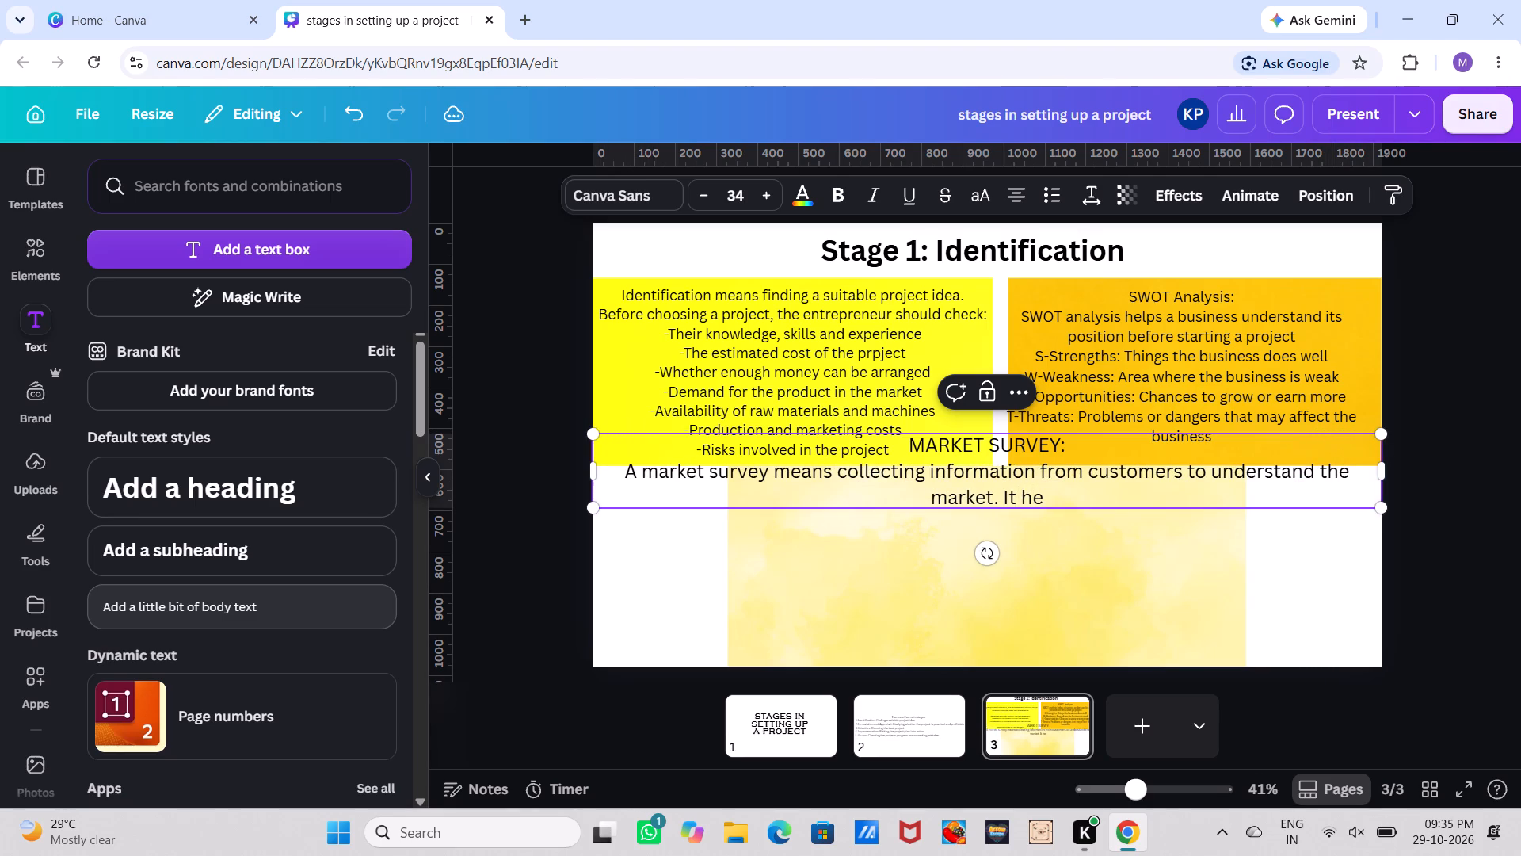
key(k)
key(BackSpace)
text(lps)
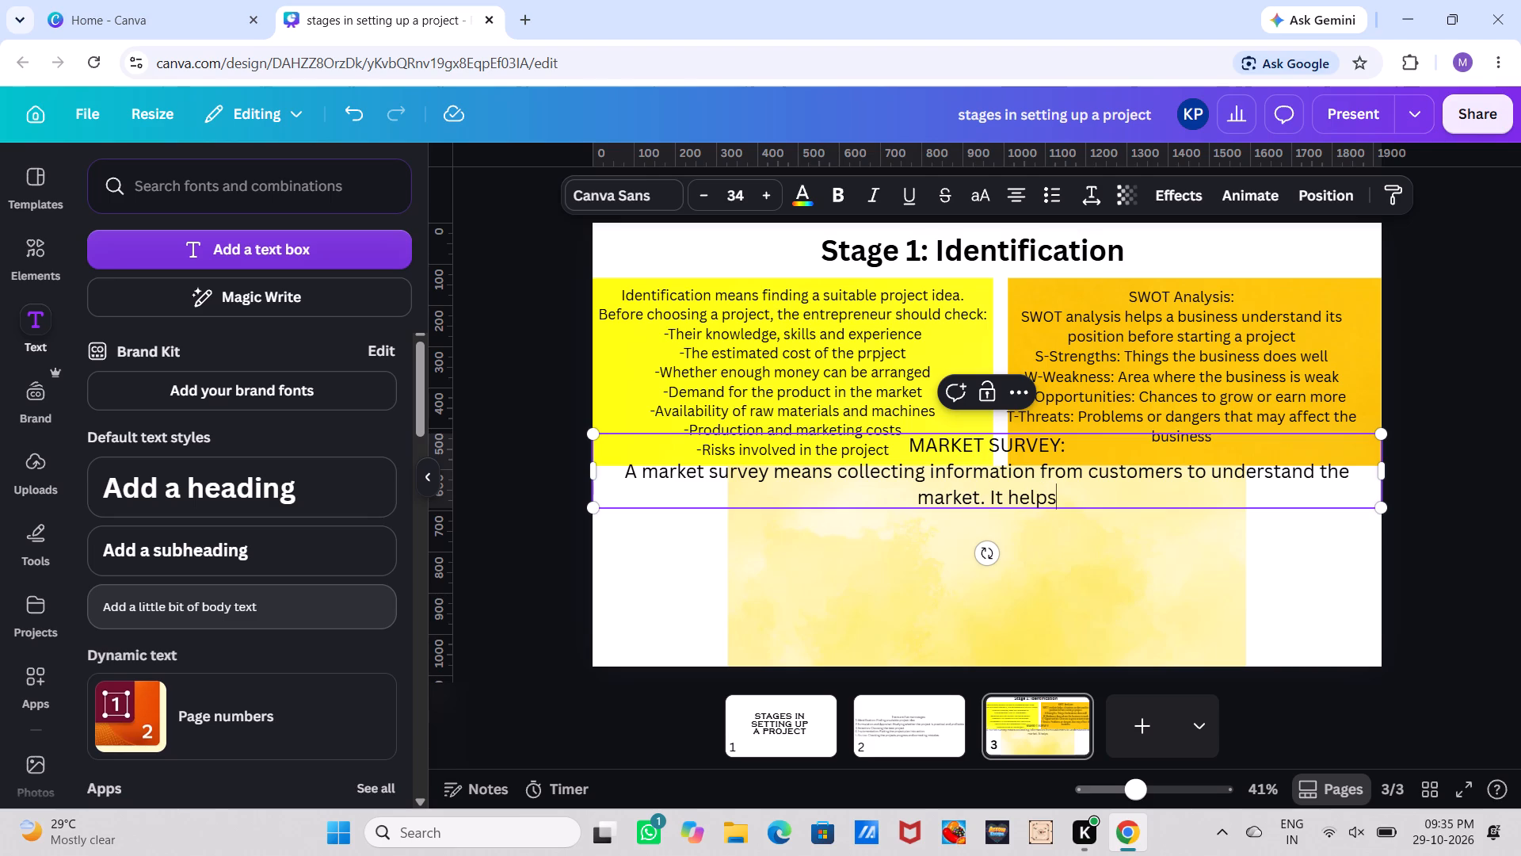
key(space)
text(a busines)
text(s)
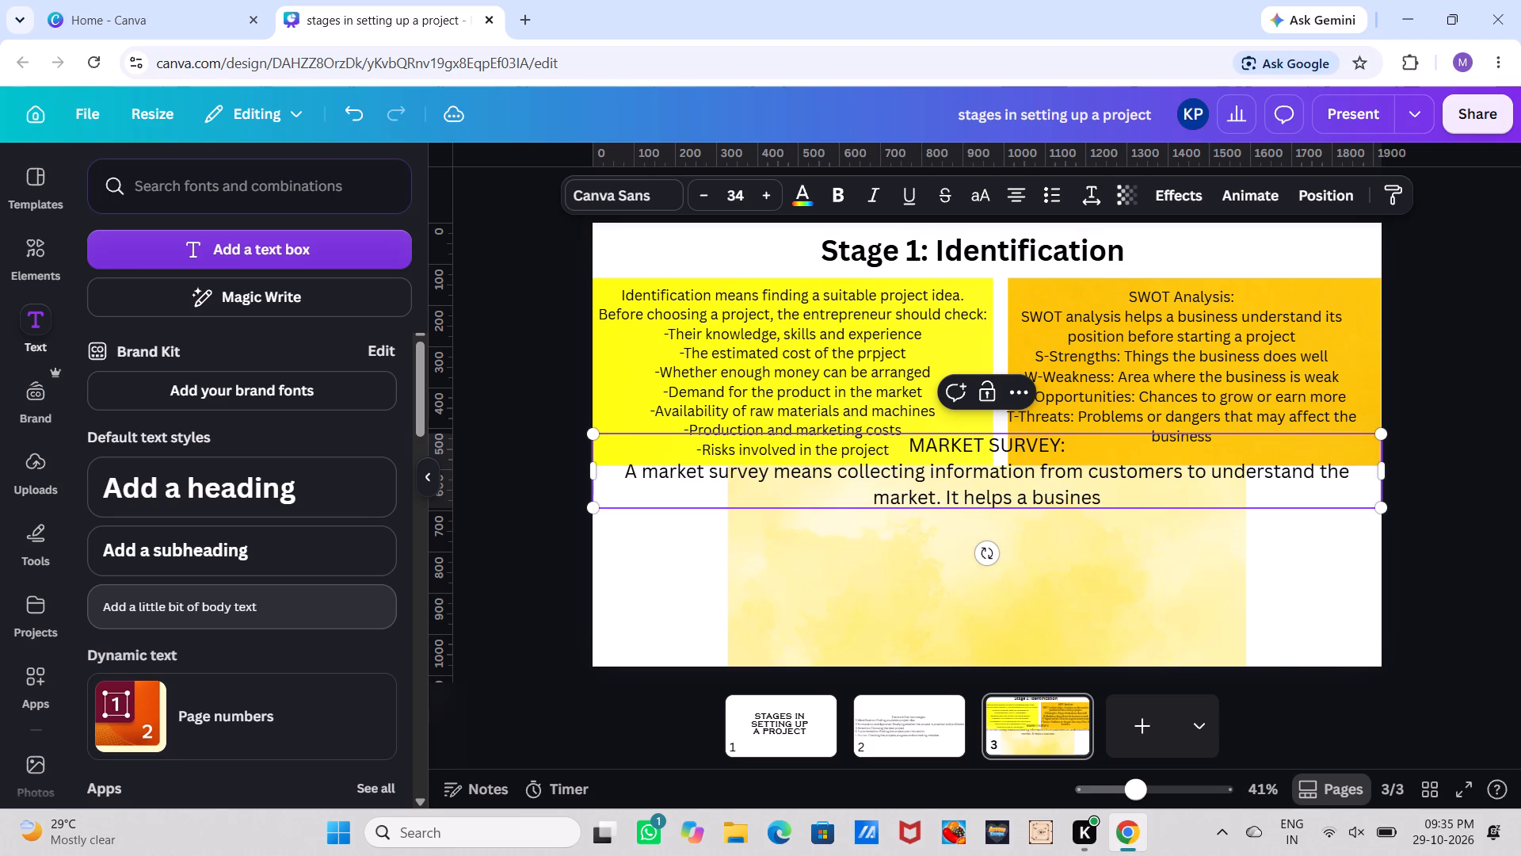
key(space)
text(know:)
Start a numbered list under the lead-in with the first item "What customers want".
key(Return)
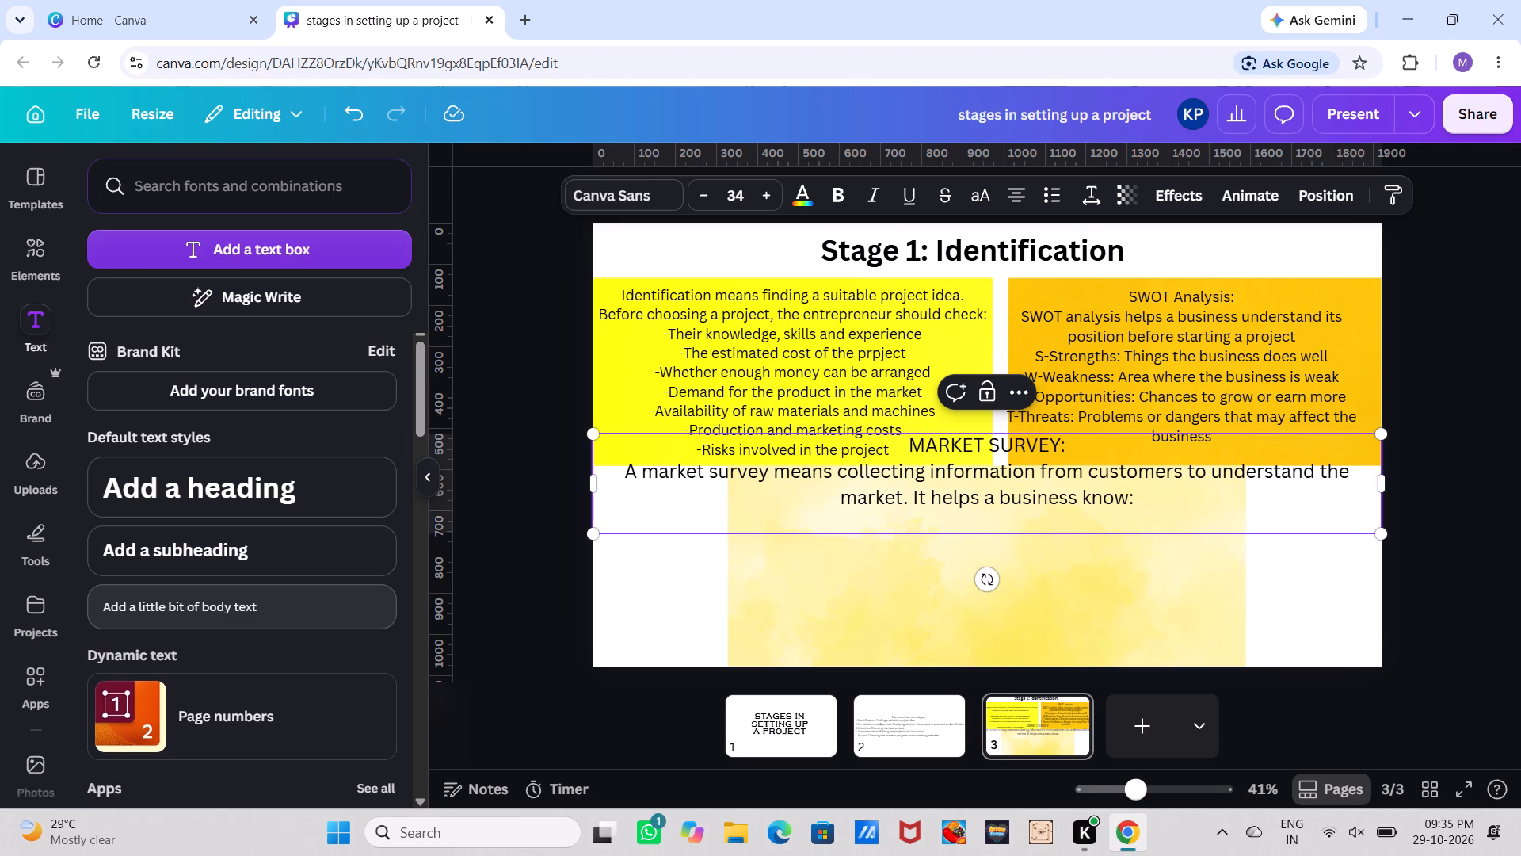
text(1,)
key(space)
key(BackSpace)
key(BackSpace)
text(.)
key(space)
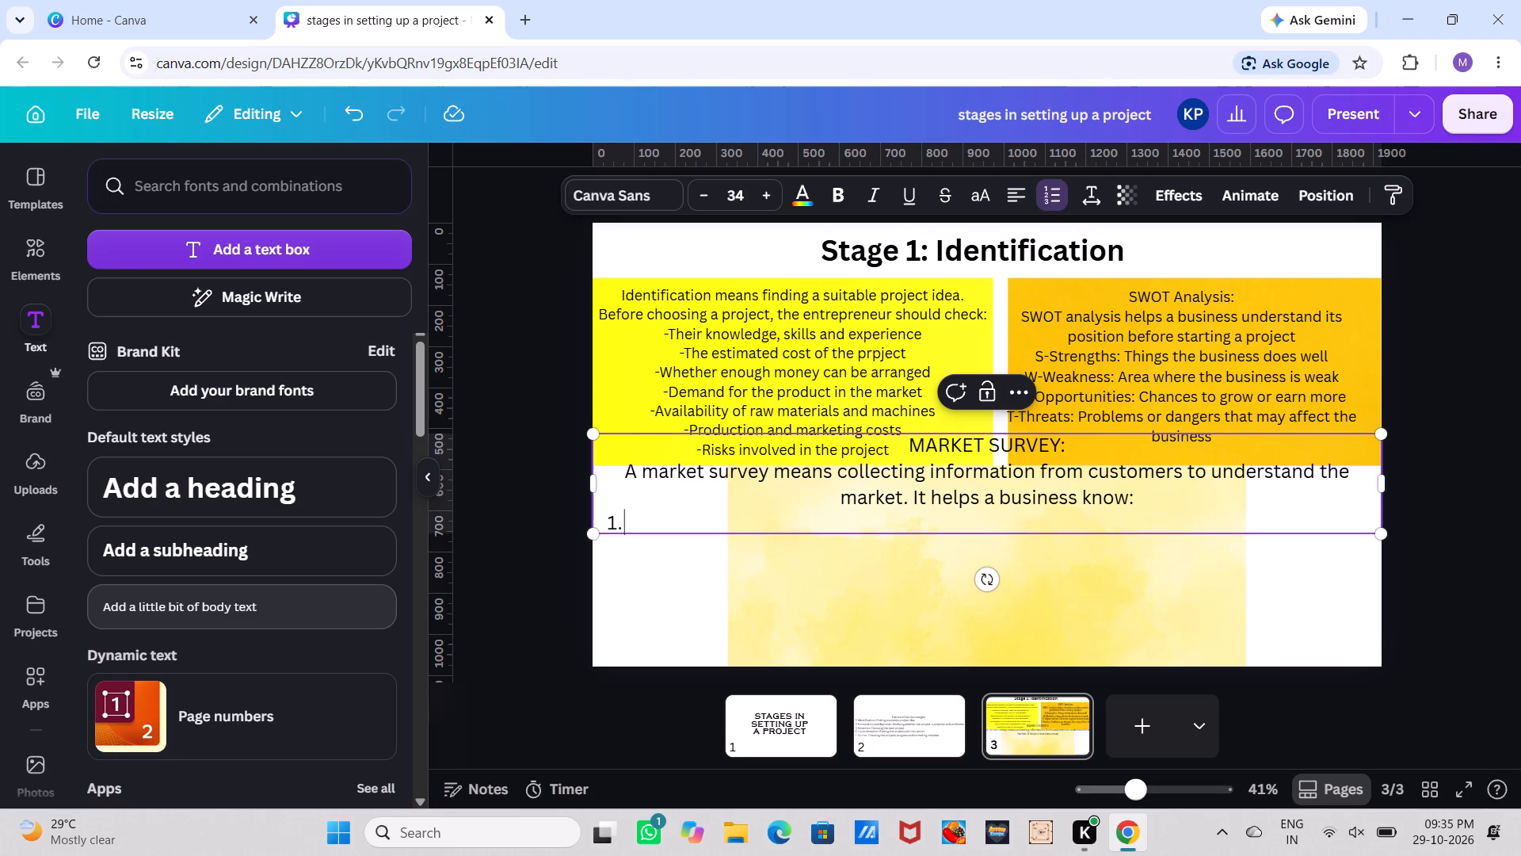
text(What customers wn)
key(BackSpace)
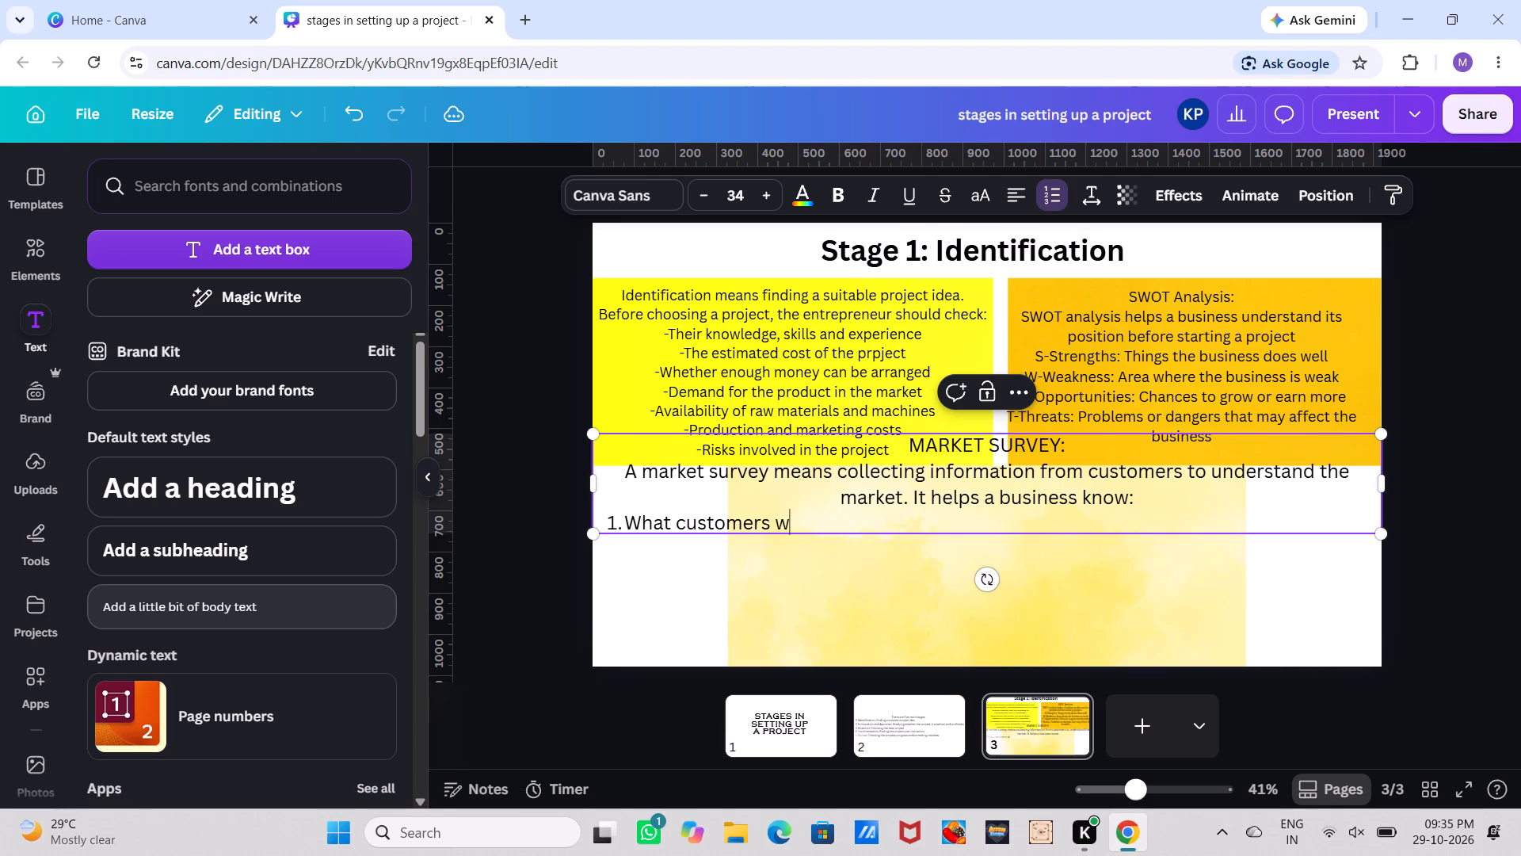
key(a)
text(nt)
Add the second numbered item "How much customers may buy".
key(Return)
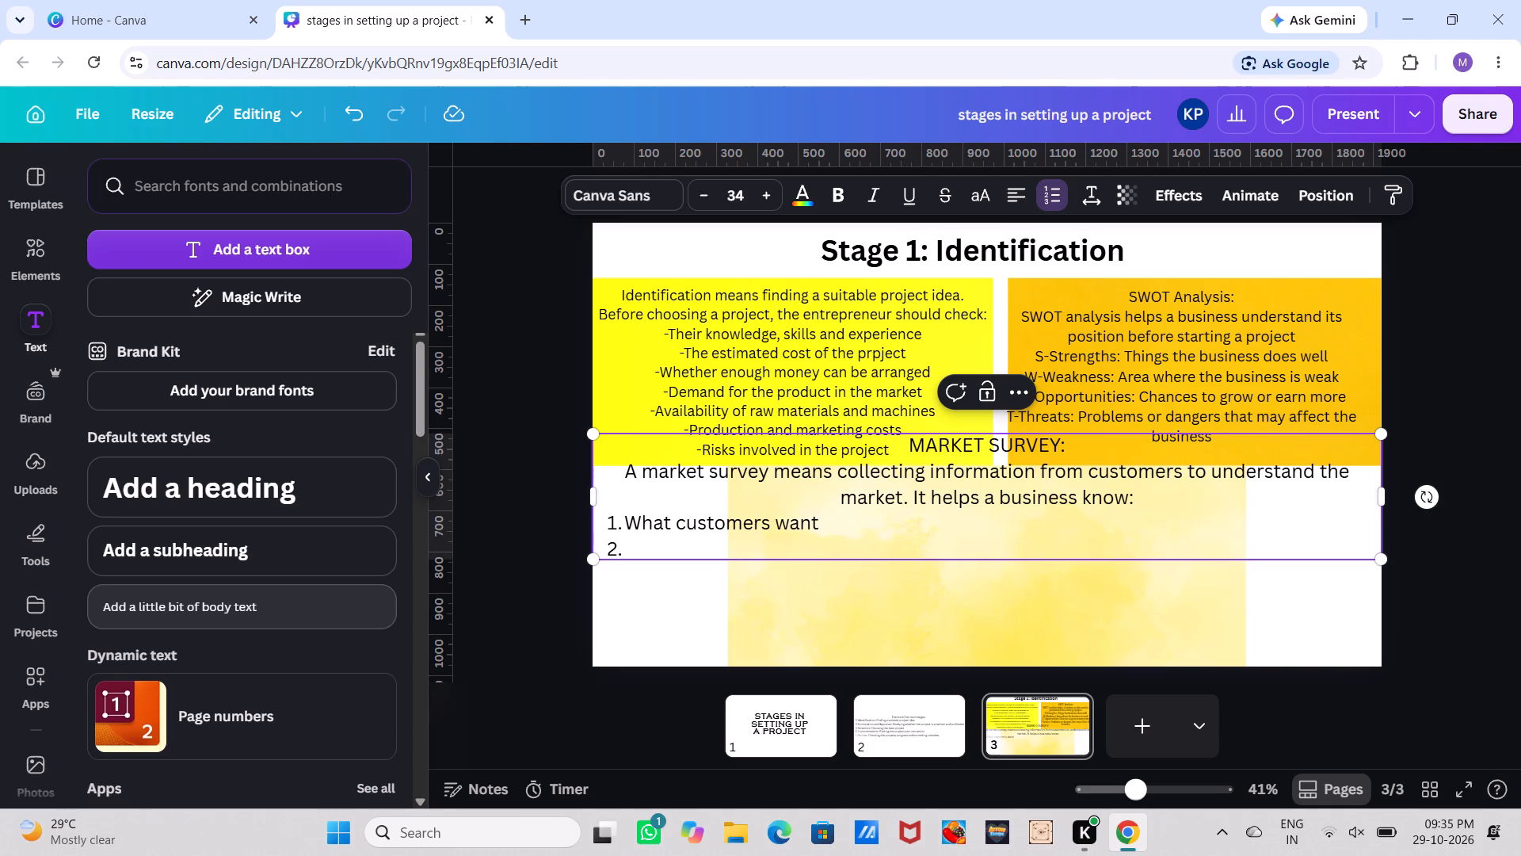
text(How much)
key(space)
key(BackSpace)
key(space)
text(customers may buy)
Add the third numbered item "What price customers may pay" to the market survey list.
key(Return)
text(WHat)
key(space)
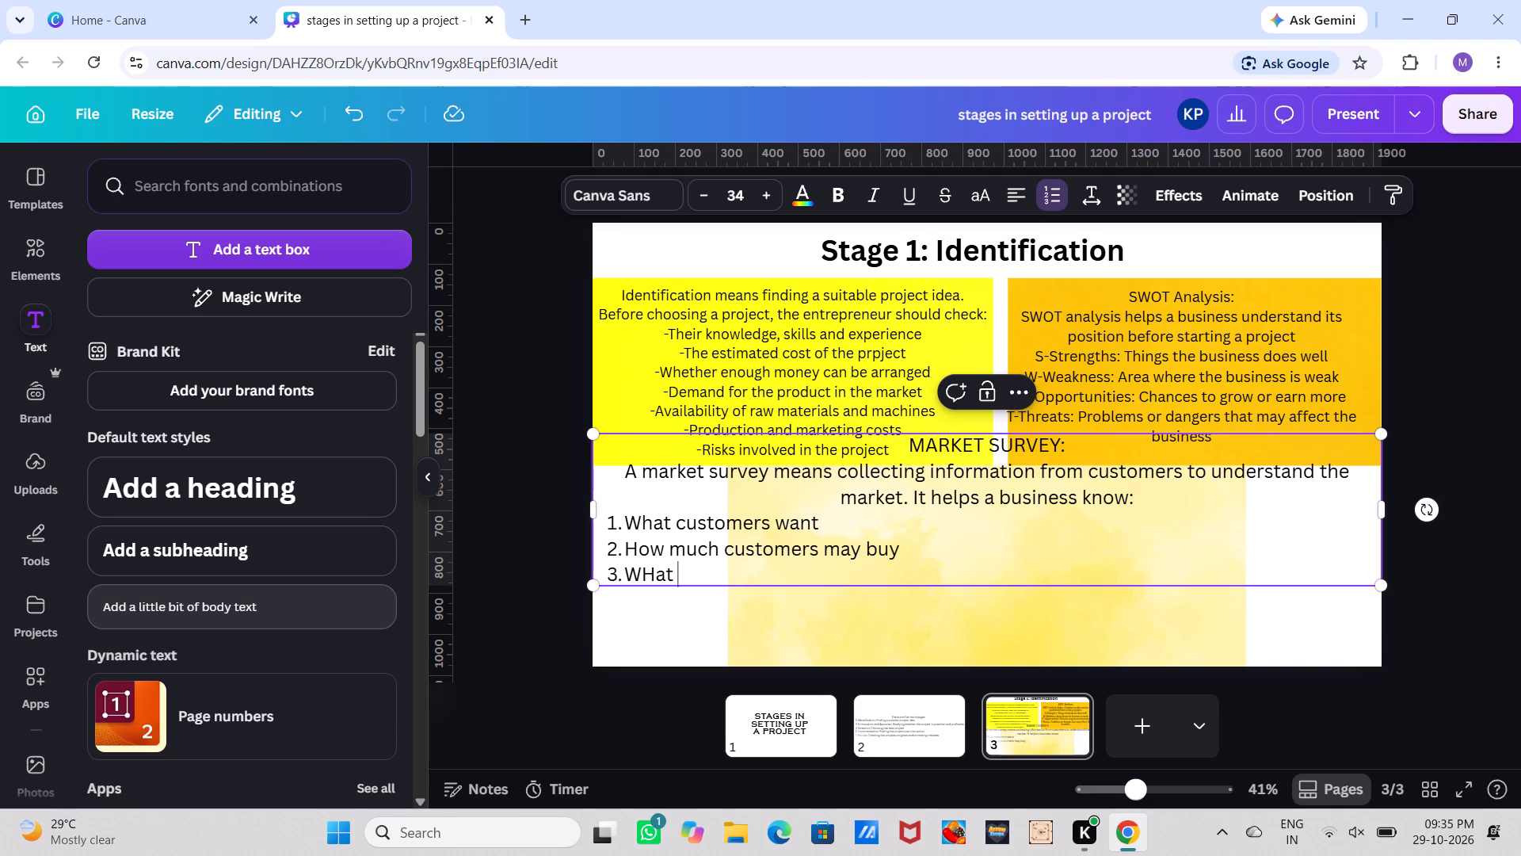
key(BackSpace)
key(BackSpace)
key(BackSpace)
key(BackSpace)
text(hat pr)
text(ice)
key(space)
text(customers may pau7)
key(BackSpace)
key(BackSpace)
key(y)
Add the fourth numbered item "Who the competitors are" to the market survey list.
key(Return)
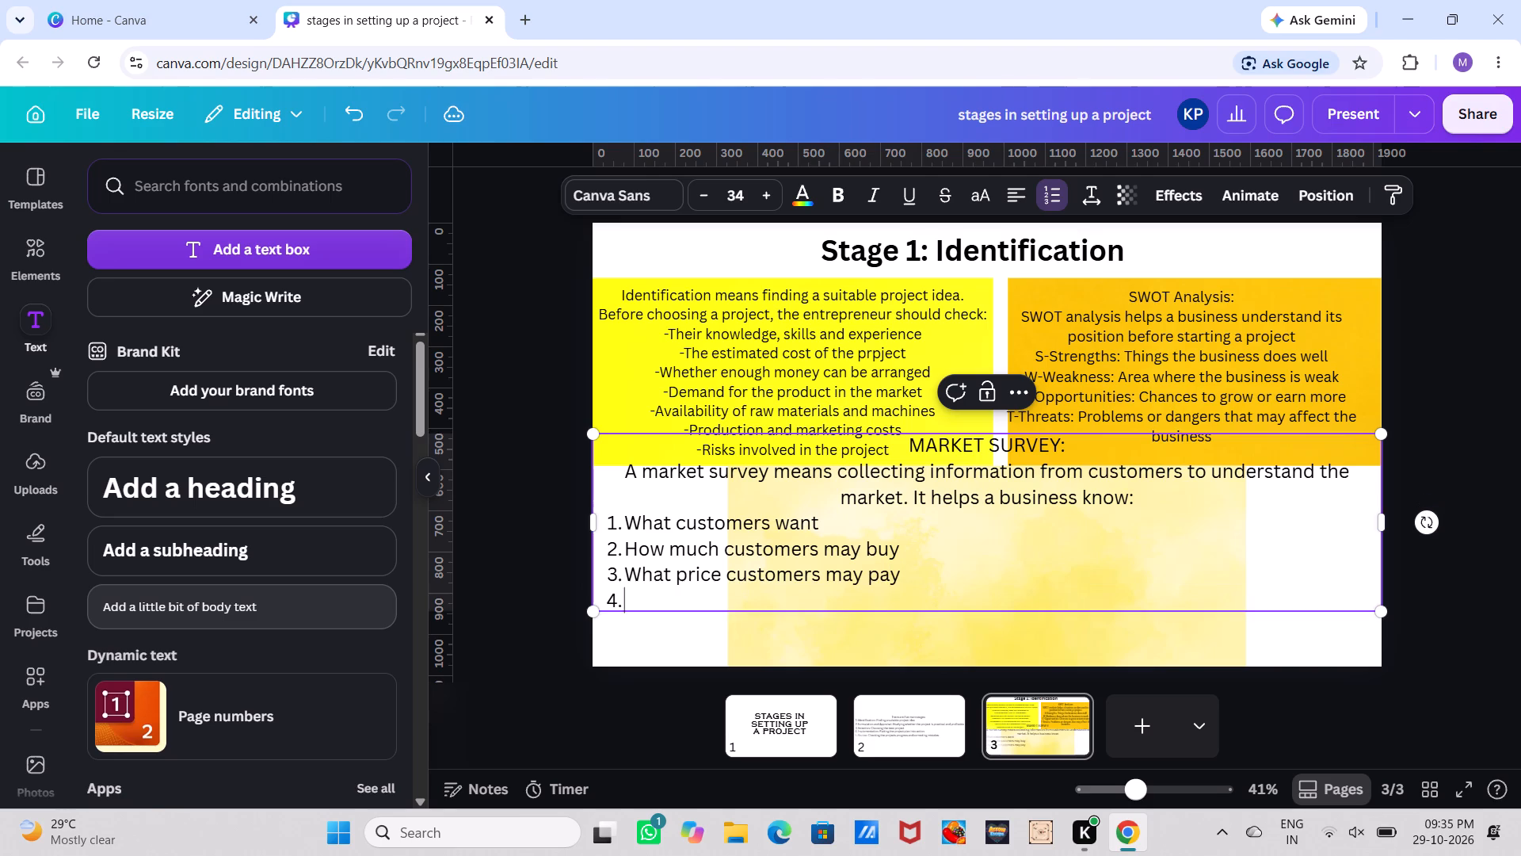
text(Who the)
key(space)
text(compett)
key(BackSpace)
text(ito)
key(r)
text(s)
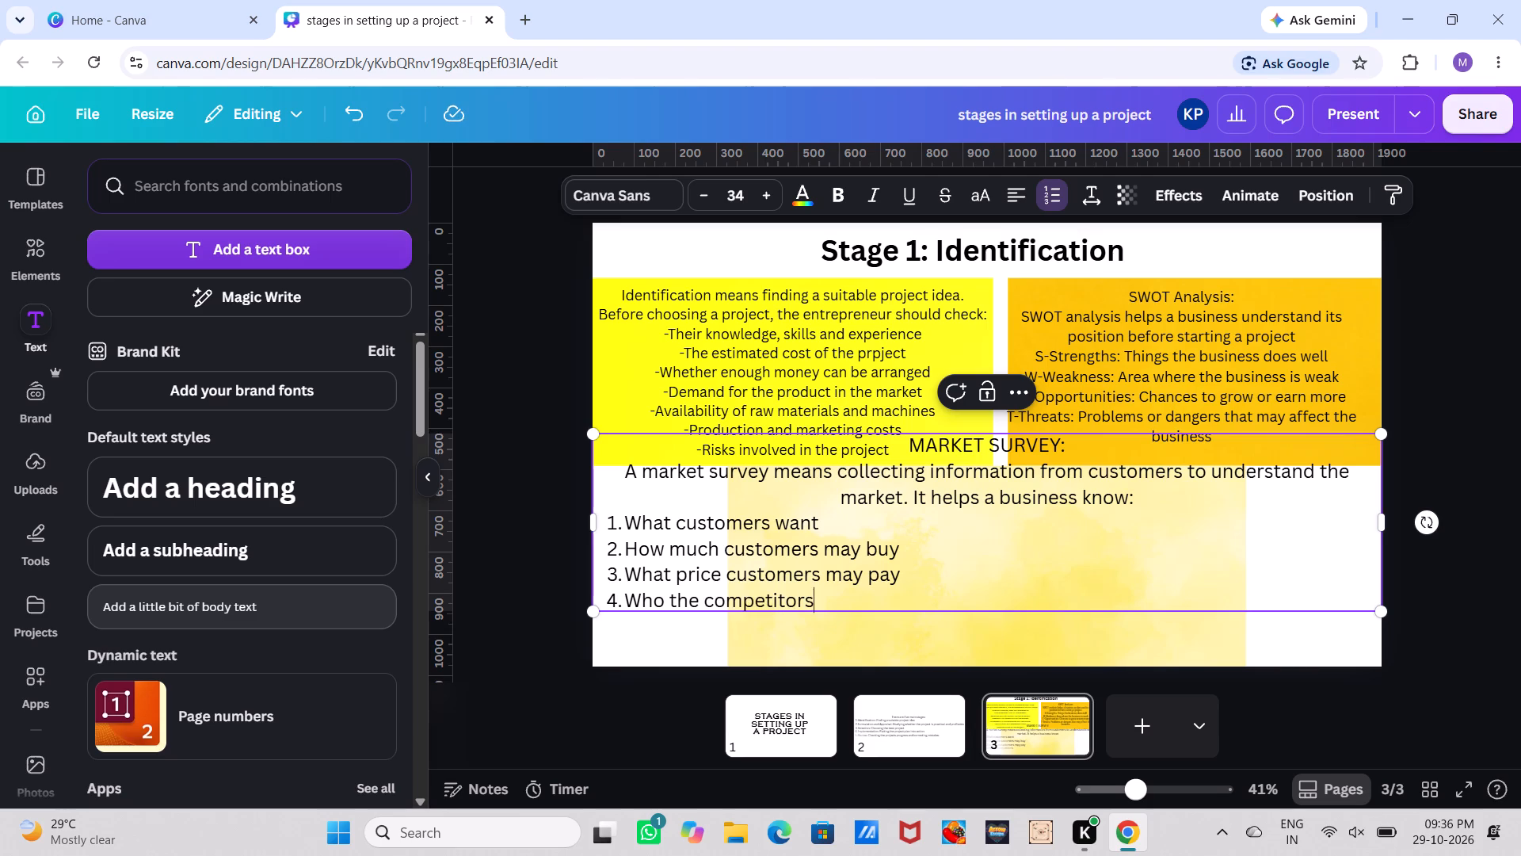
key(space)
text(are)
Narrow the Market Survey text box so it no longer spans the full page width.
right_click(1389, 524)
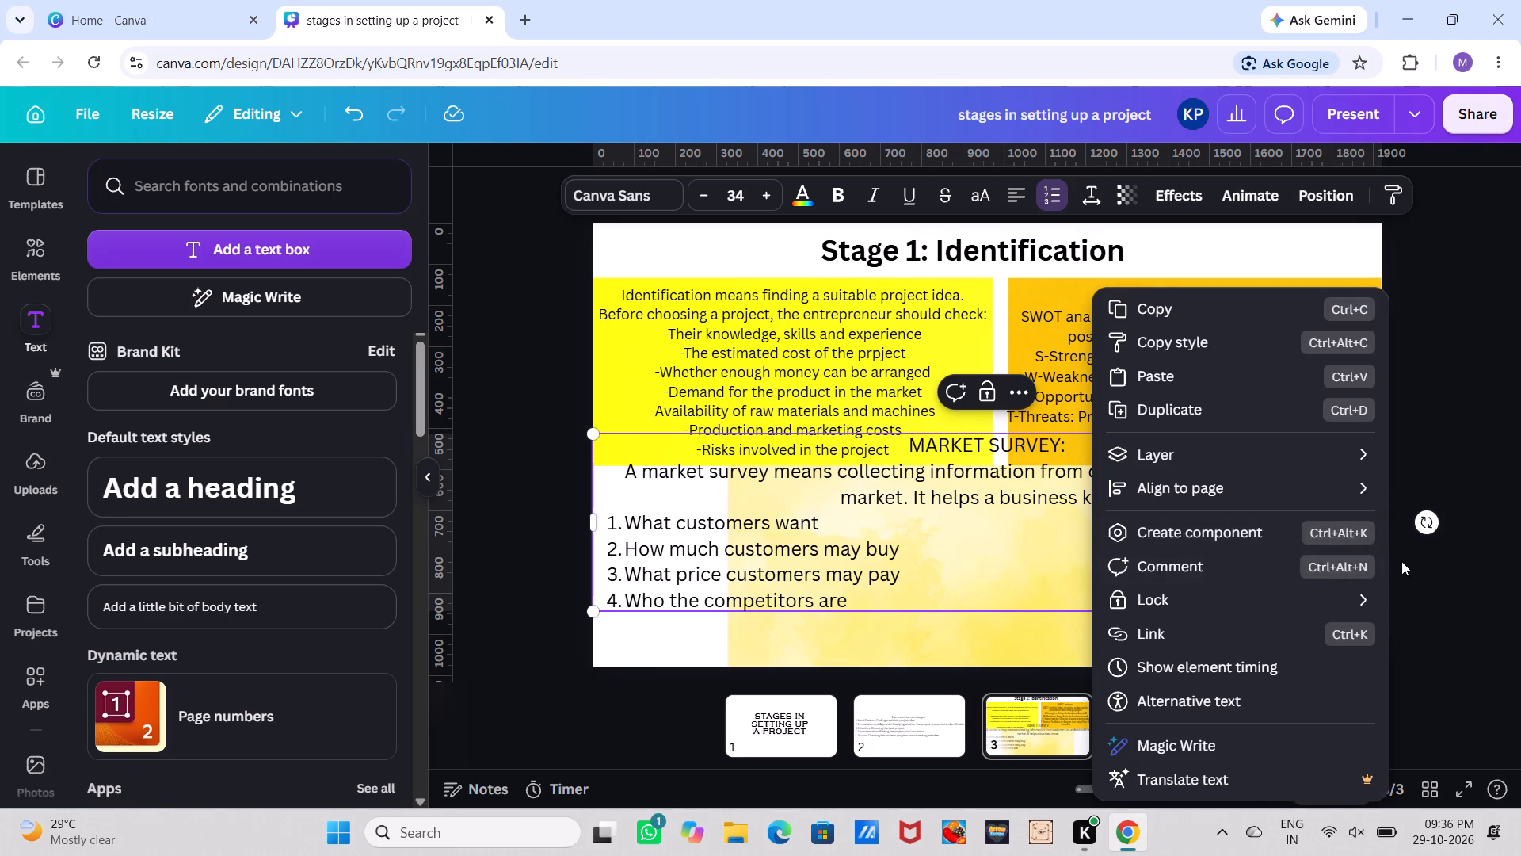
click(1401, 561)
drag(1392, 522, 1296, 540)
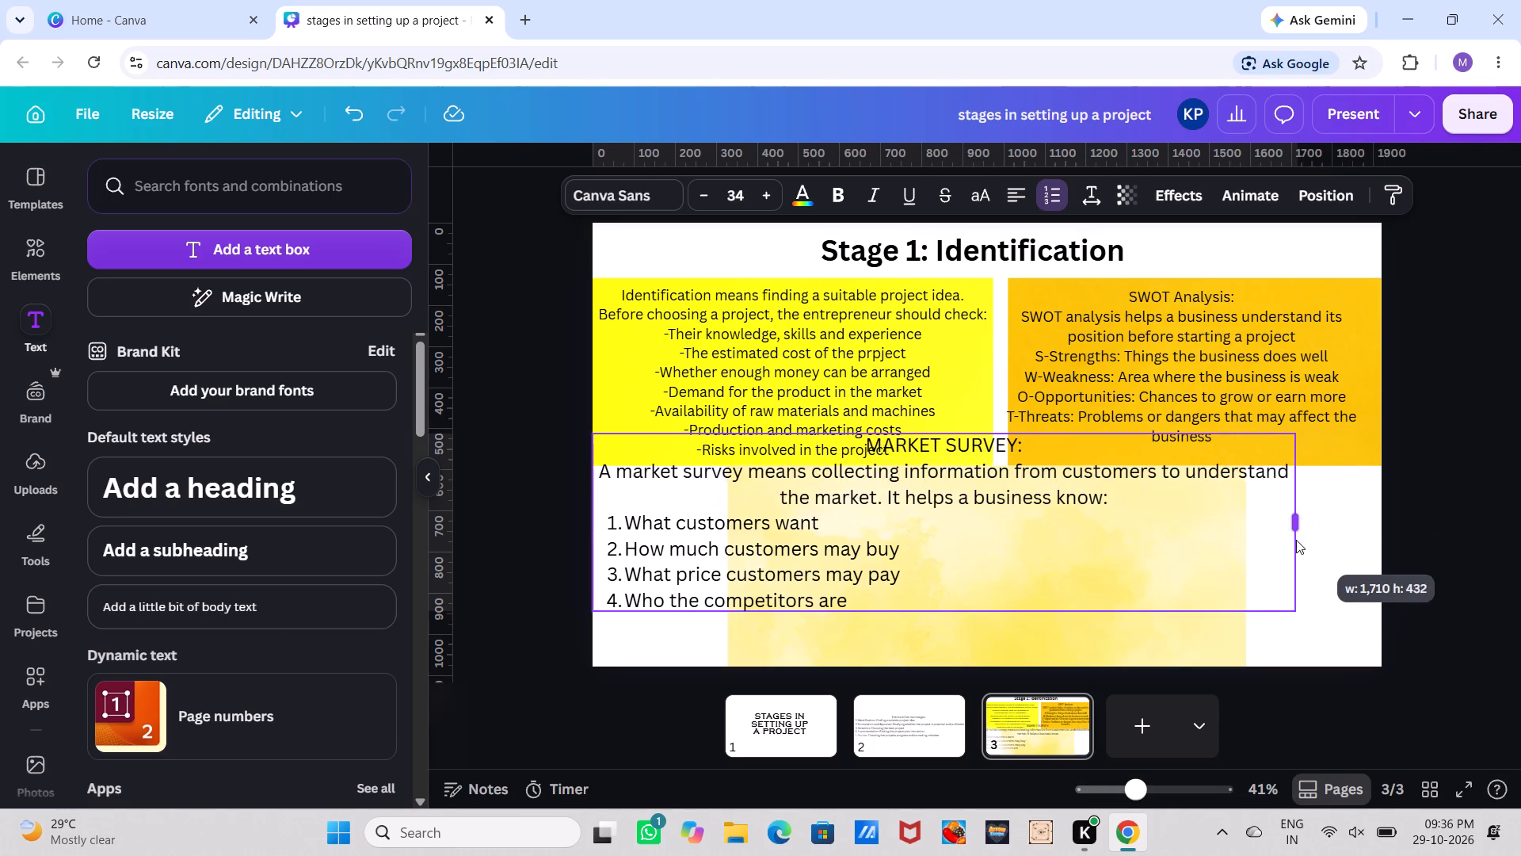
drag(1296, 540, 1242, 547)
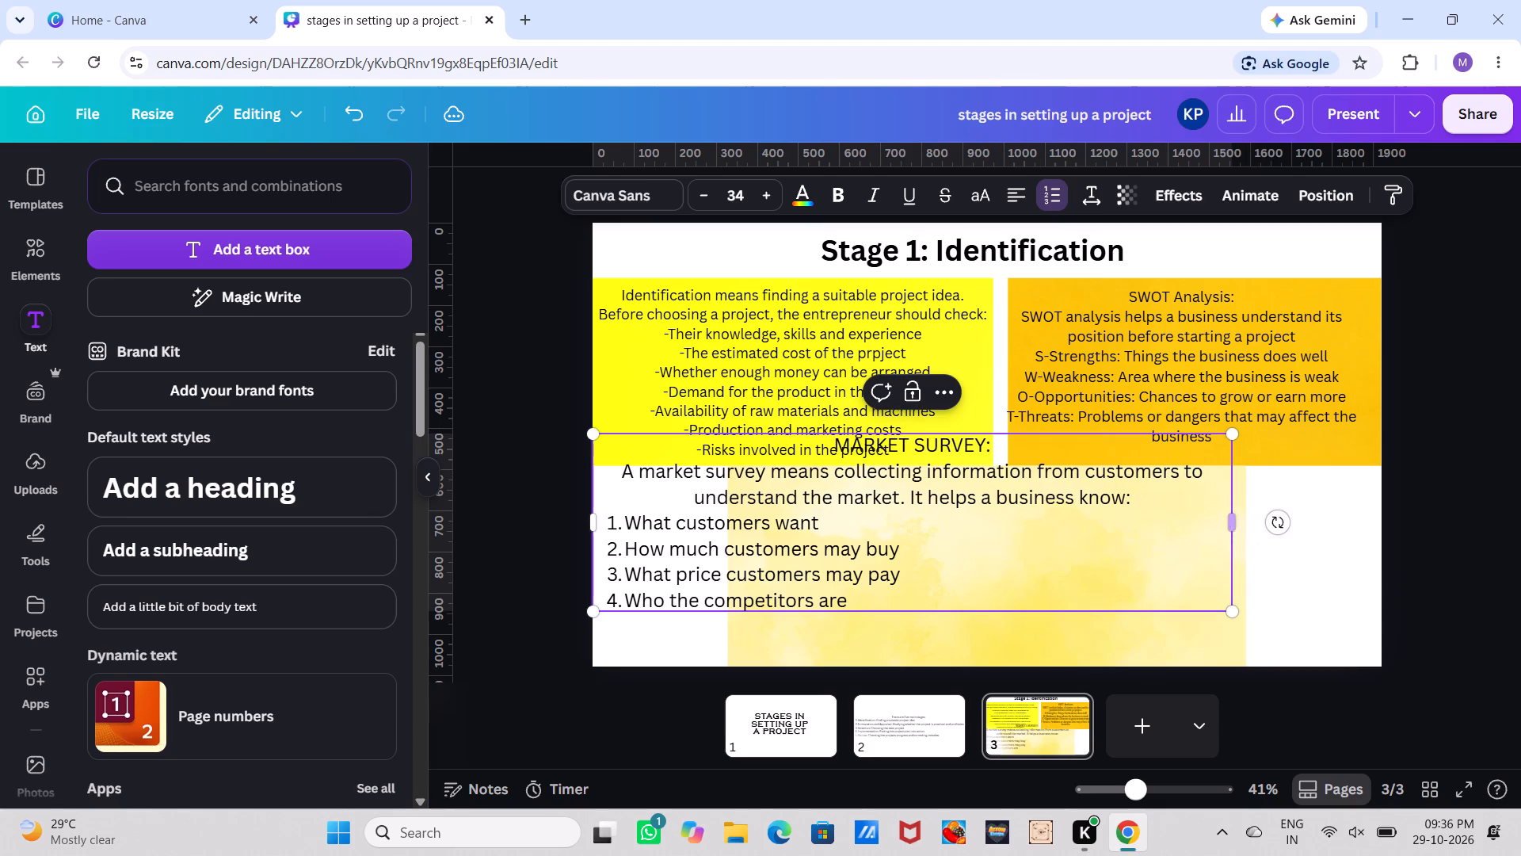
Scale the Market Survey text box down proportionally to a font size of about 31.9.
drag(1038, 574, 1129, 609)
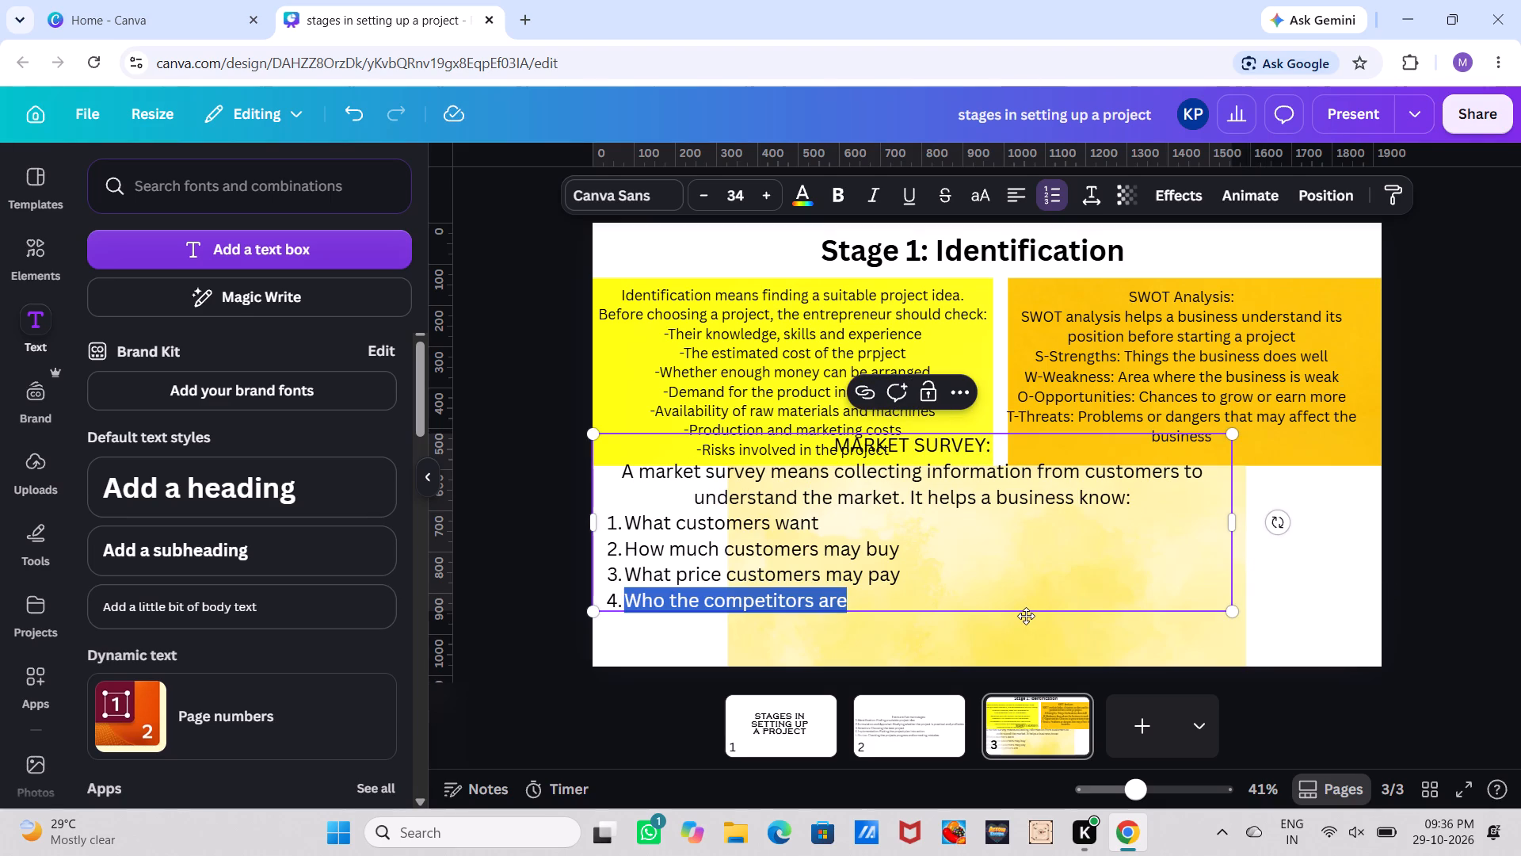
click(1025, 614)
click(1020, 587)
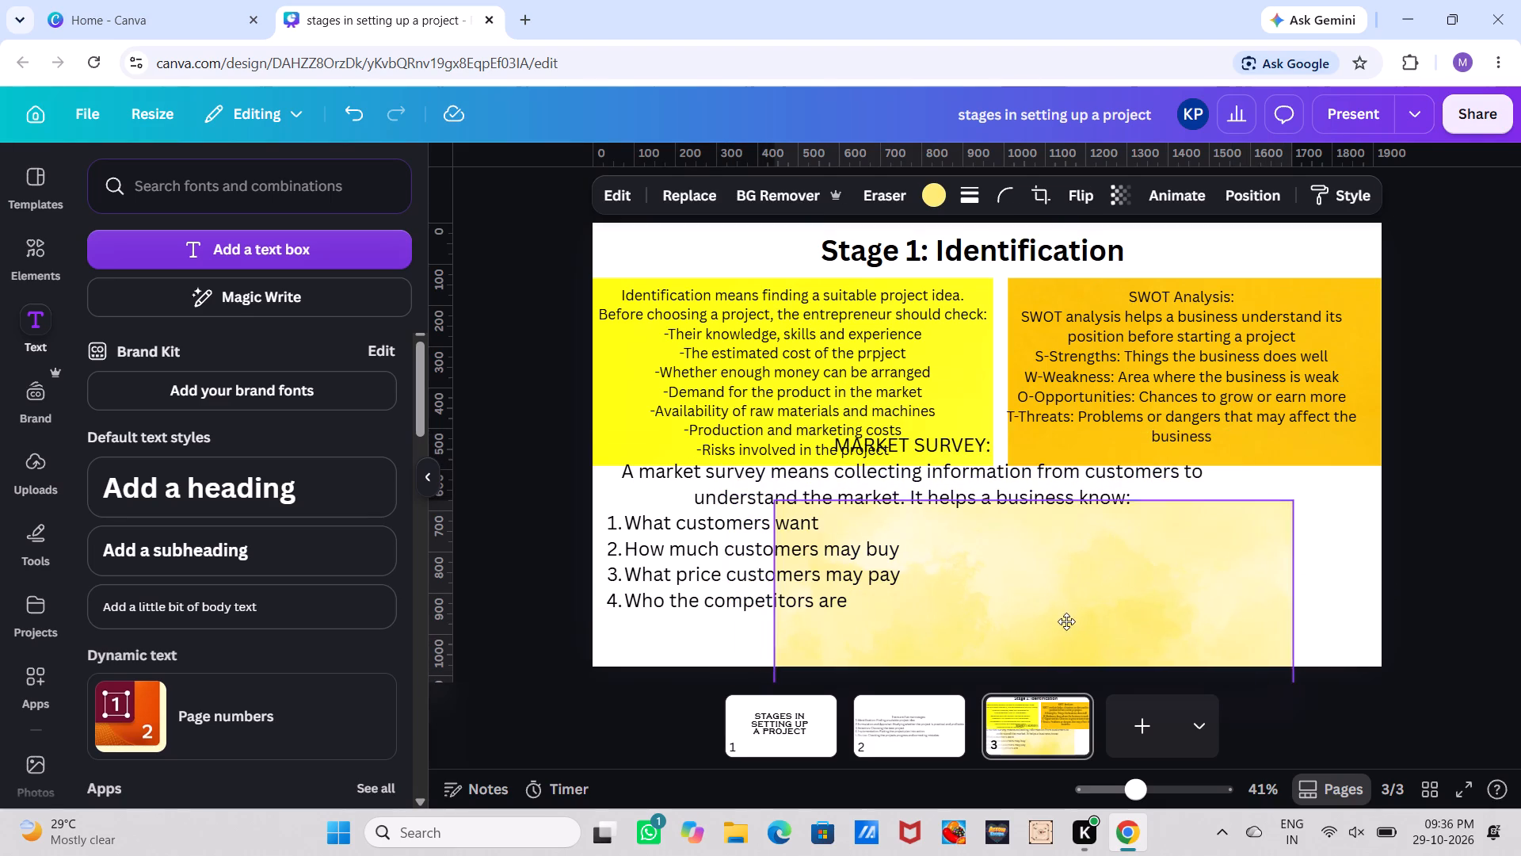
drag(1020, 592, 1022, 606)
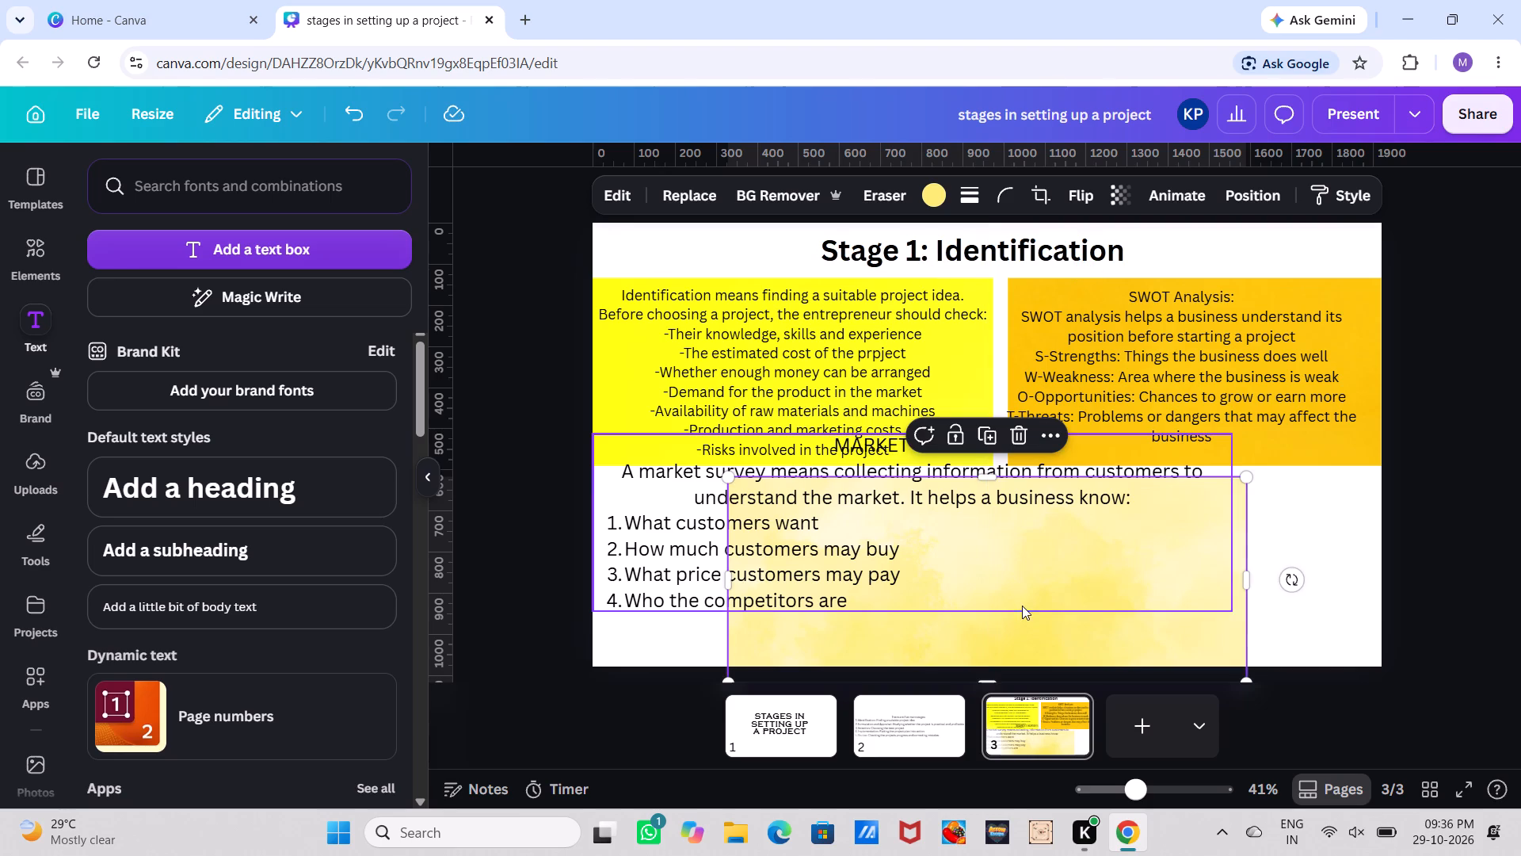
click(832, 586)
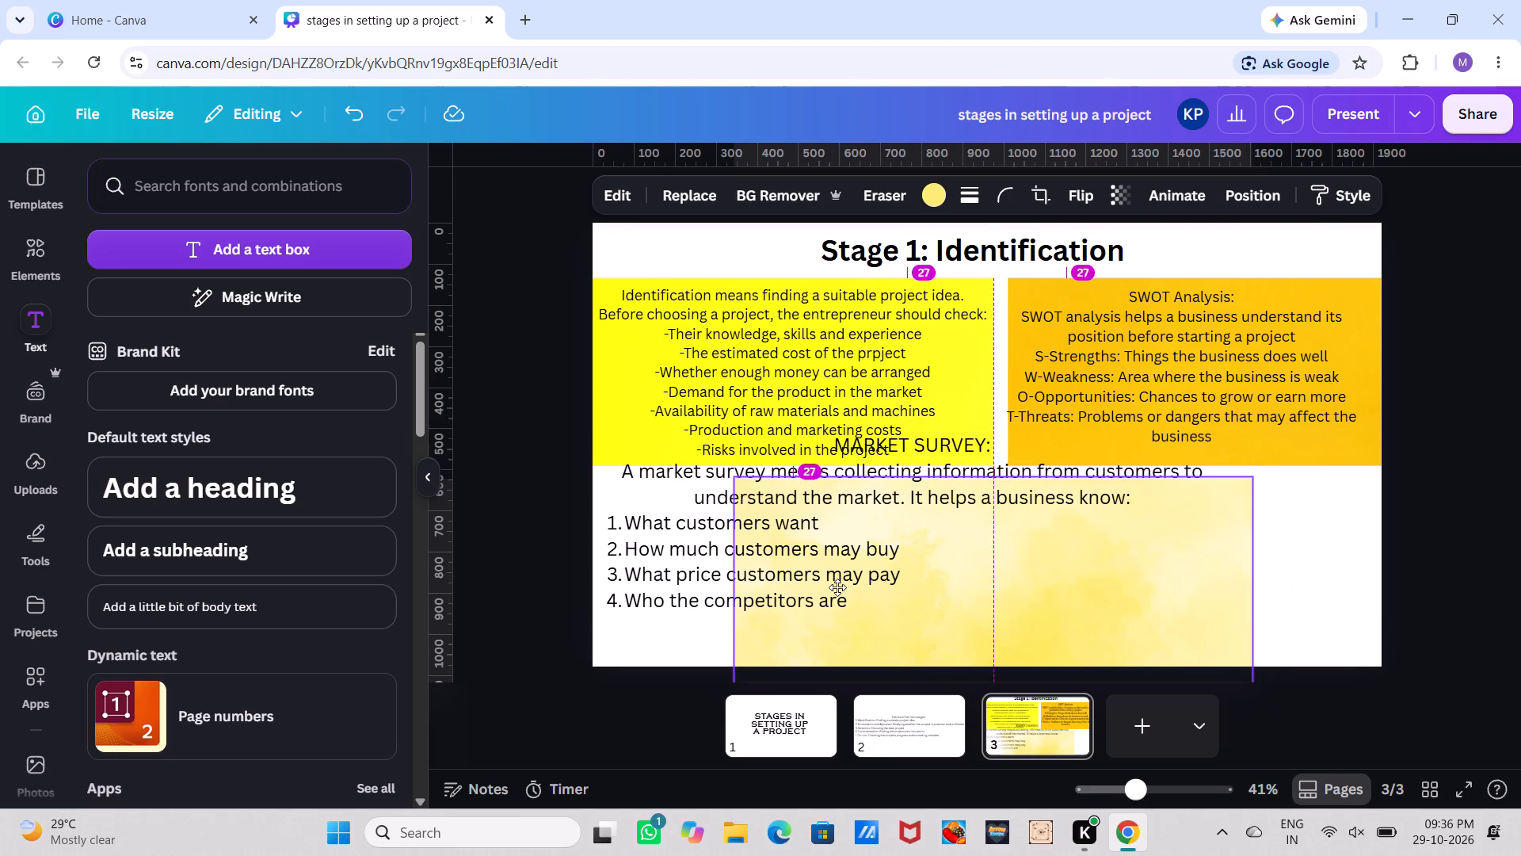
click(766, 570)
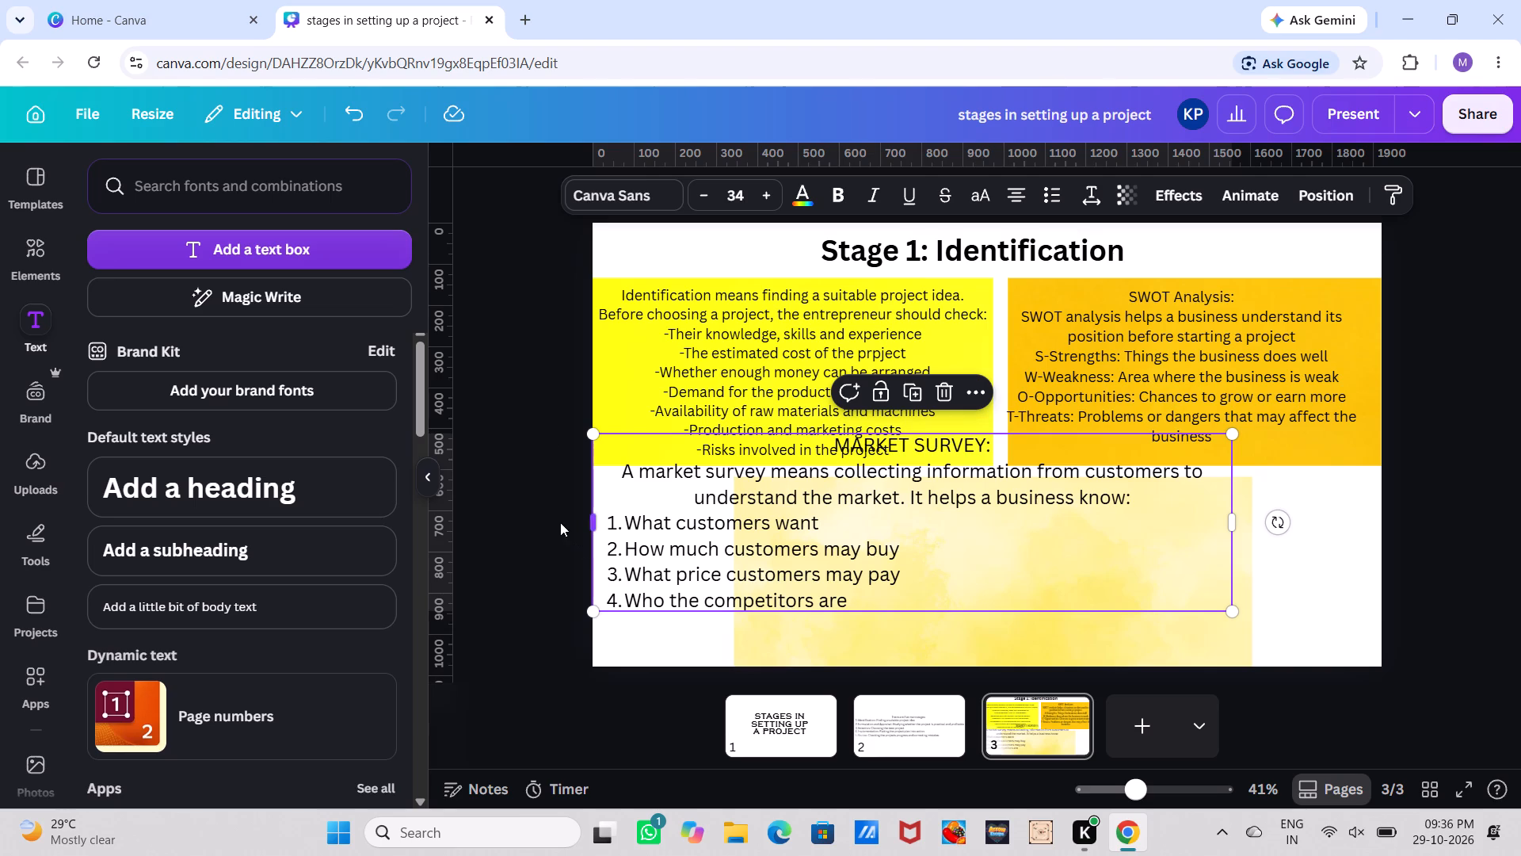
drag(593, 431, 627, 457)
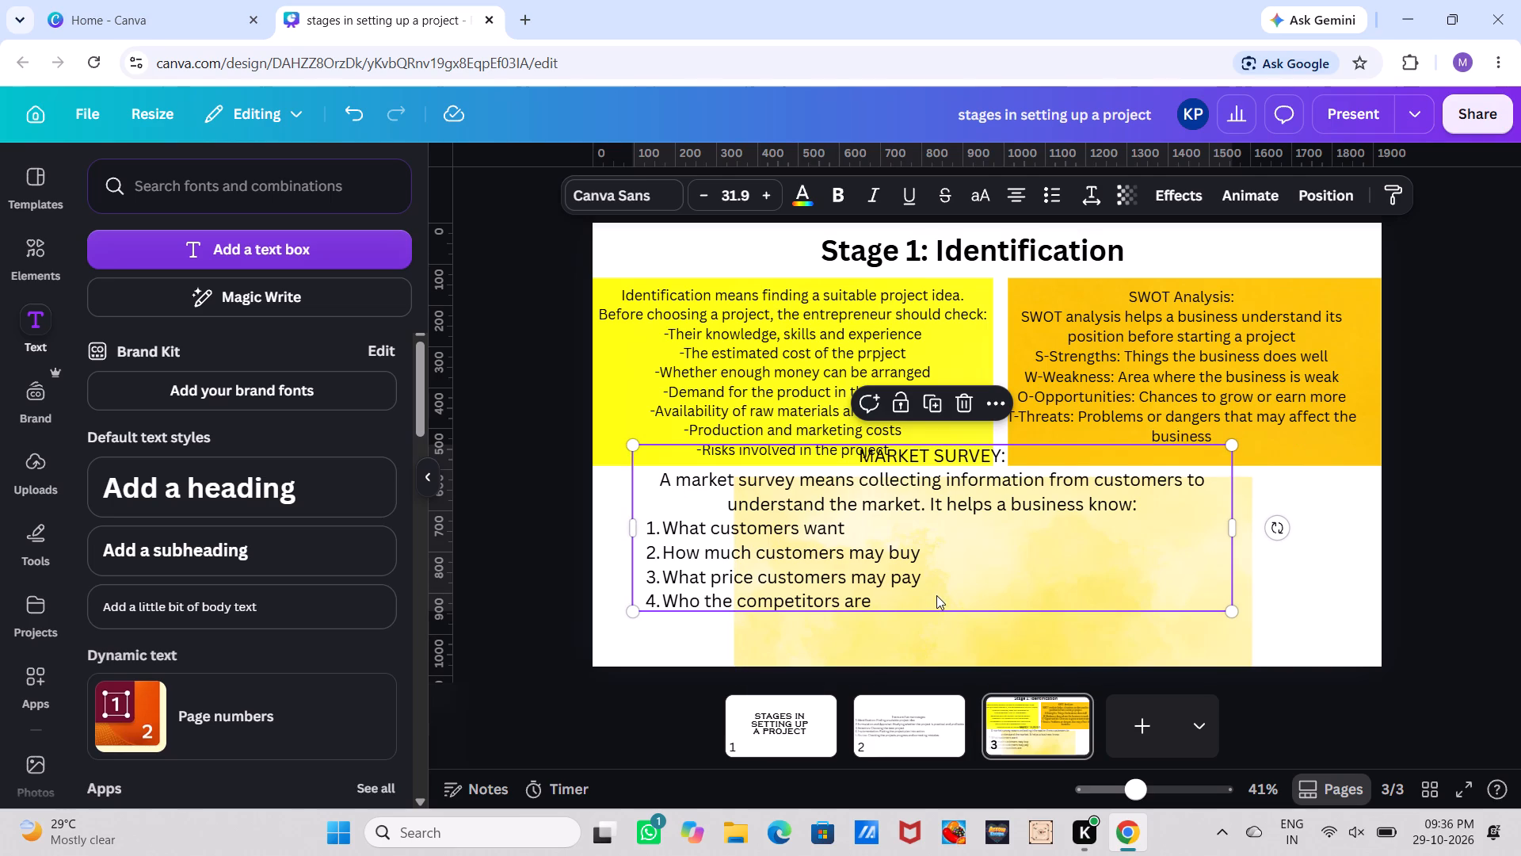
Move the Market Survey text box onto the pale yellow panel, clear of the Identification and SWOT panels.
click(876, 533)
drag(876, 533, 890, 547)
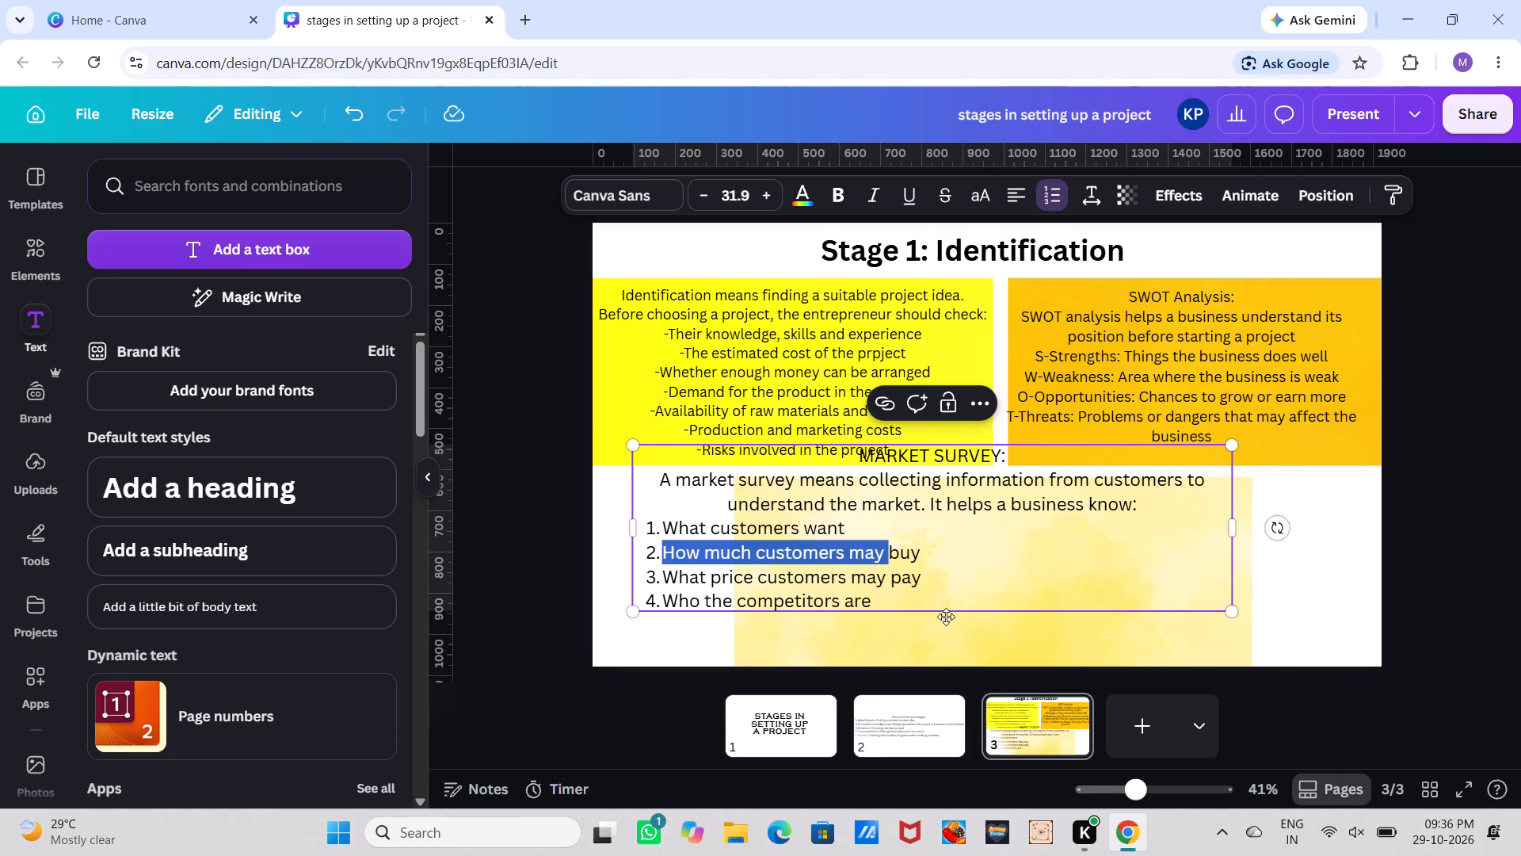
click(946, 617)
click(886, 555)
drag(886, 555, 967, 594)
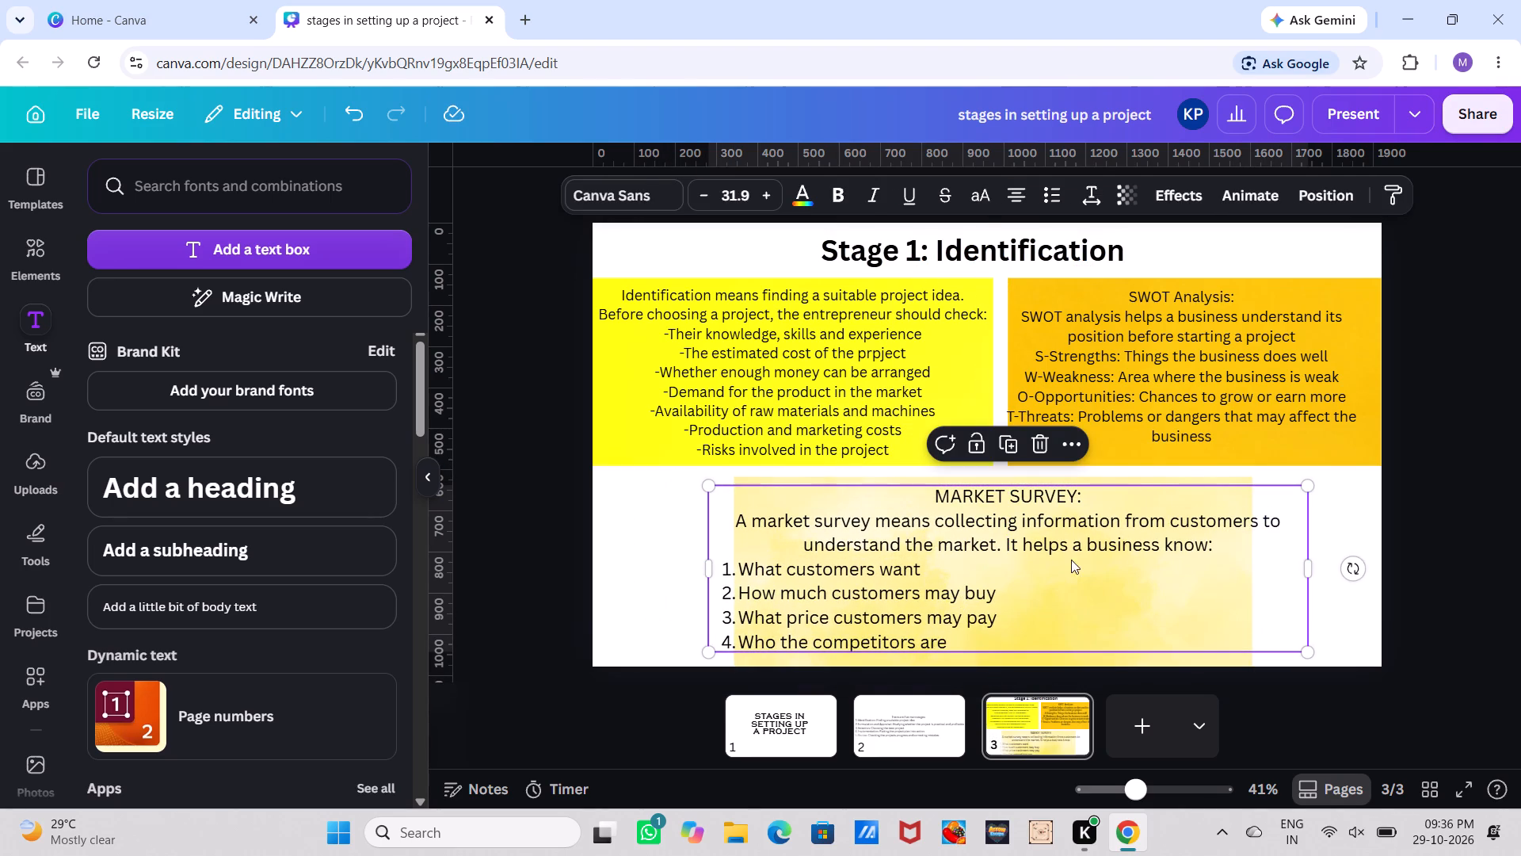
click(1226, 552)
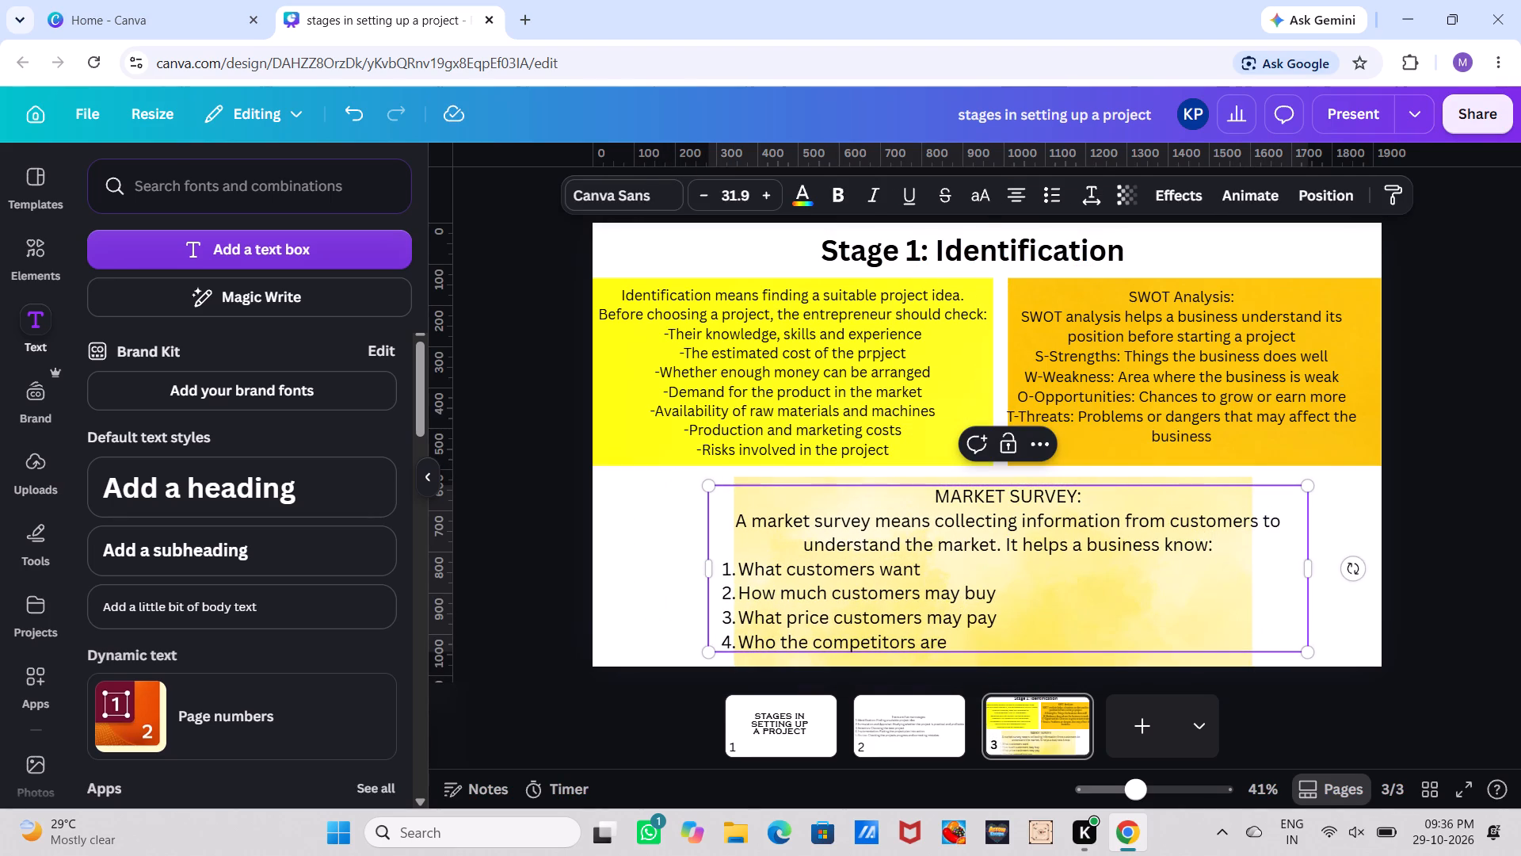
click(1206, 581)
click(1220, 582)
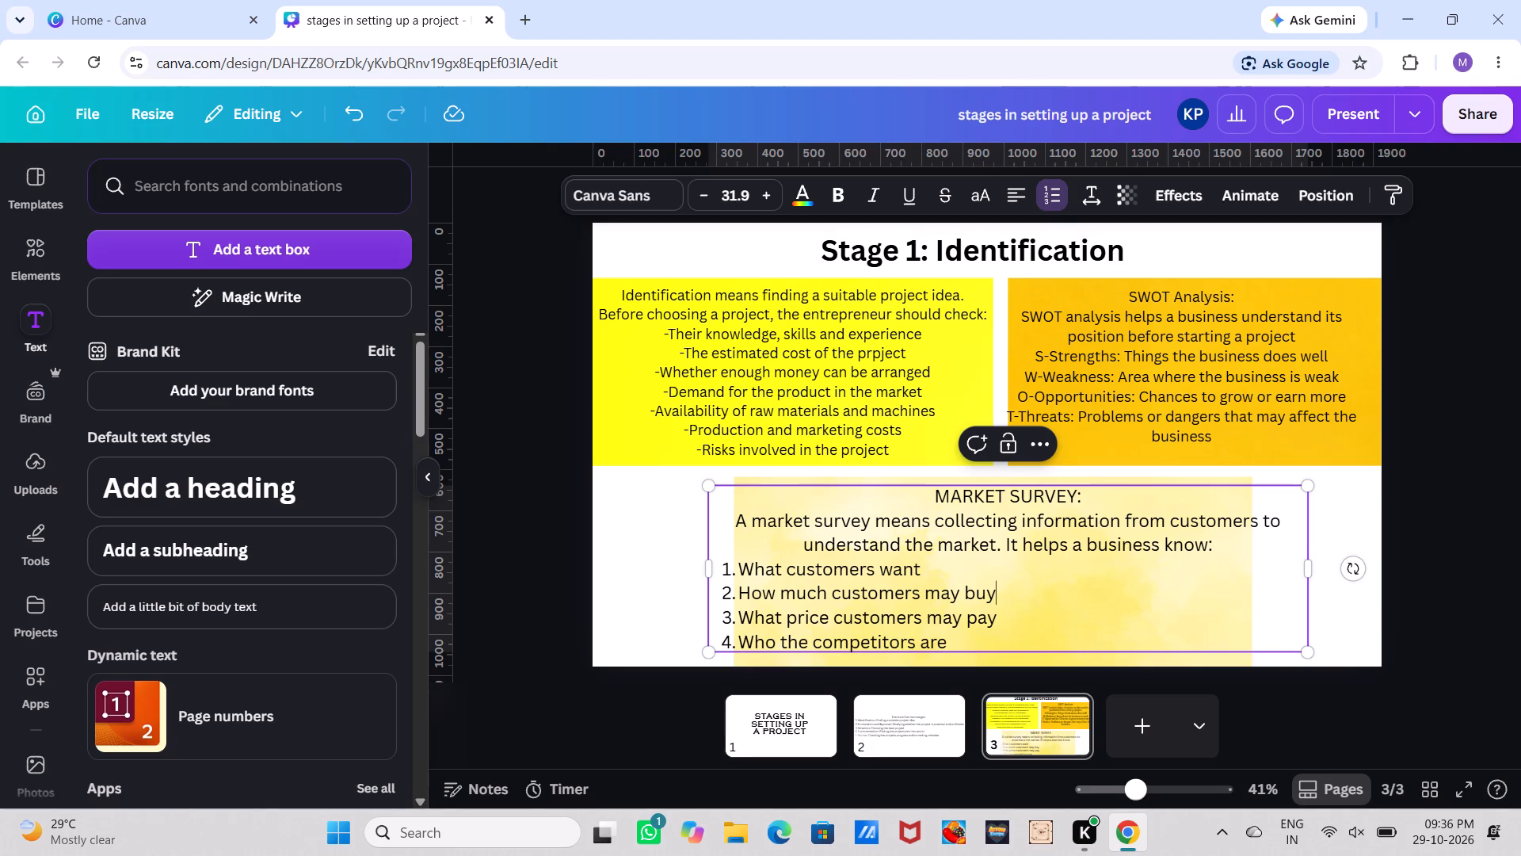
Widen the pale yellow panel on both sides so it sits behind all of the Market Survey text.
click(1168, 661)
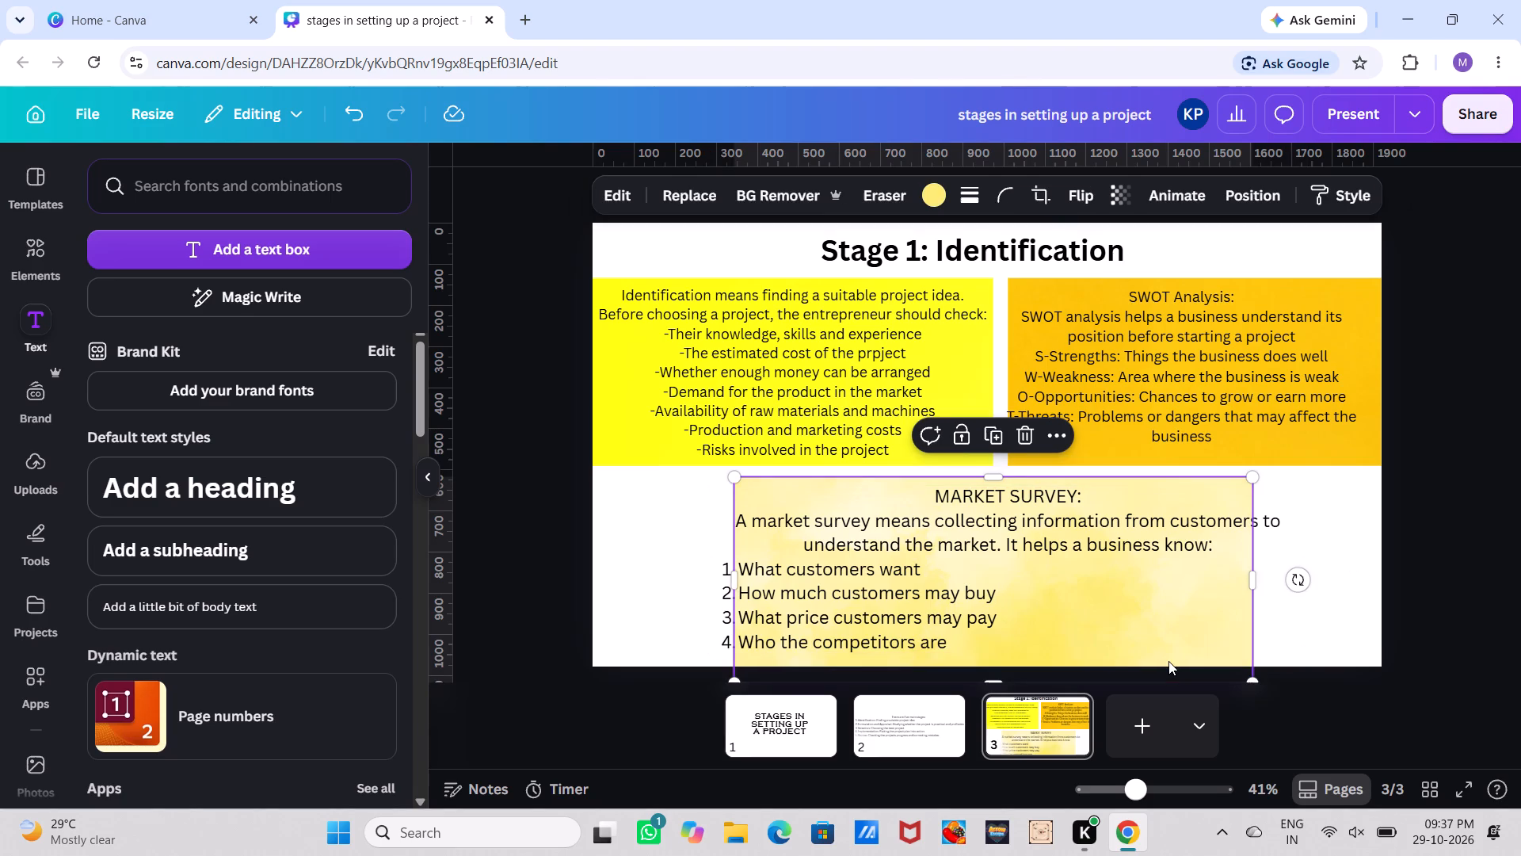
drag(1253, 579, 1278, 583)
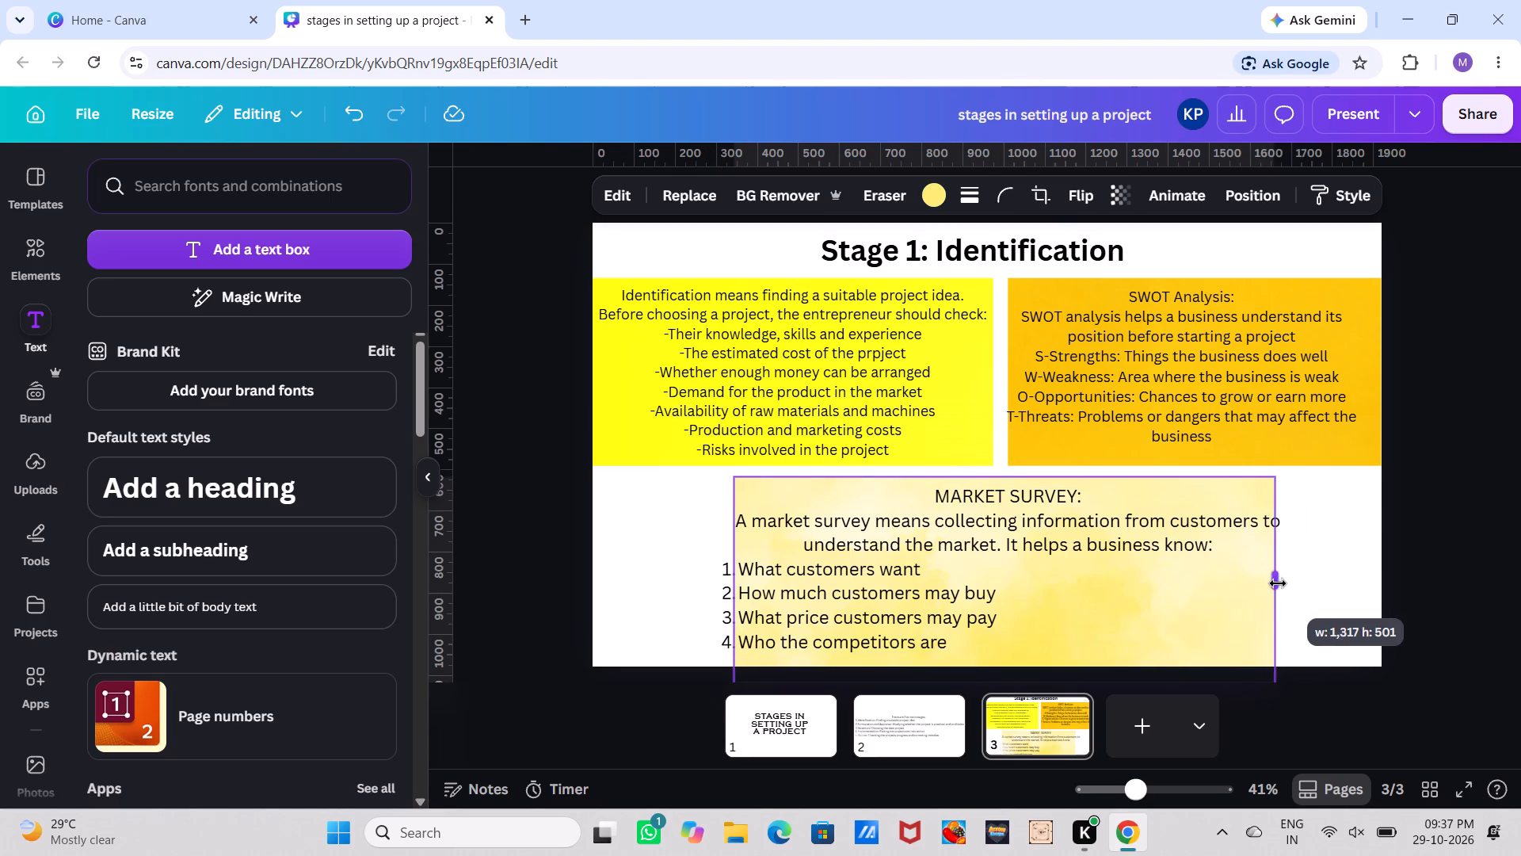
drag(1278, 583, 1284, 583)
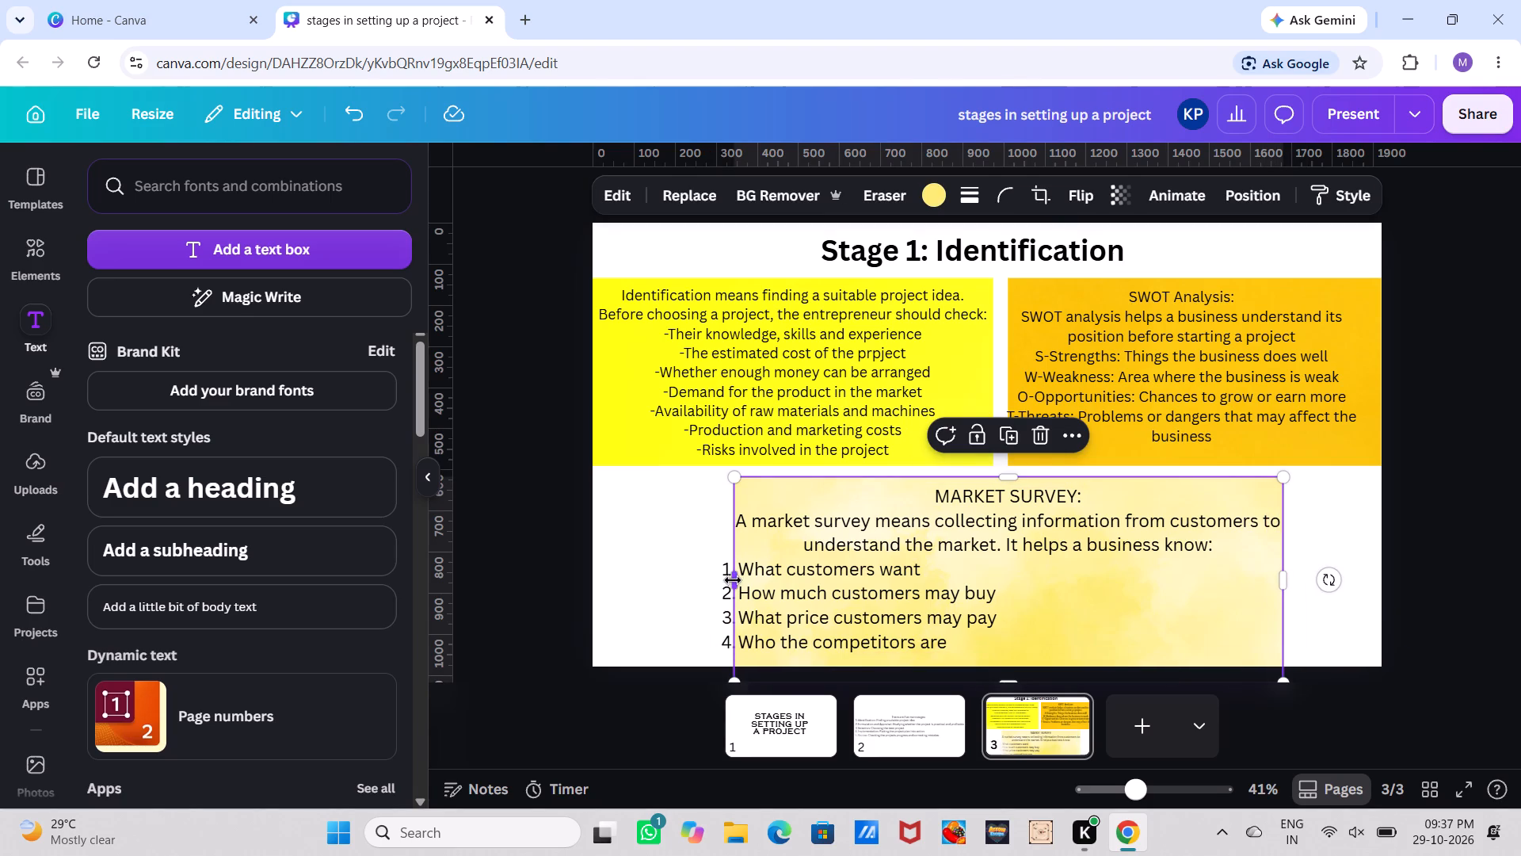
drag(733, 580, 712, 580)
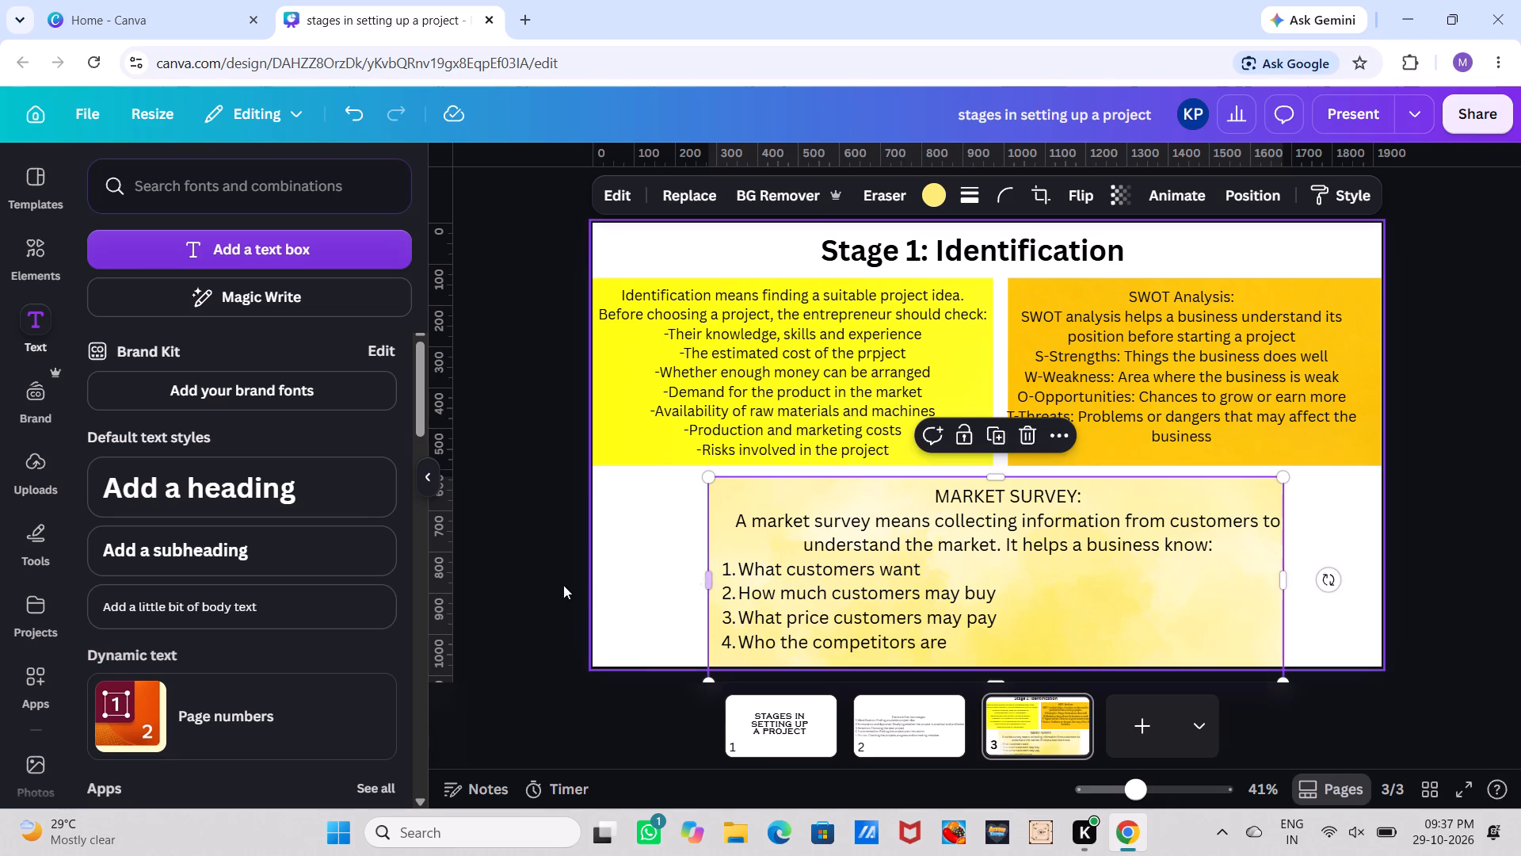
click(509, 590)
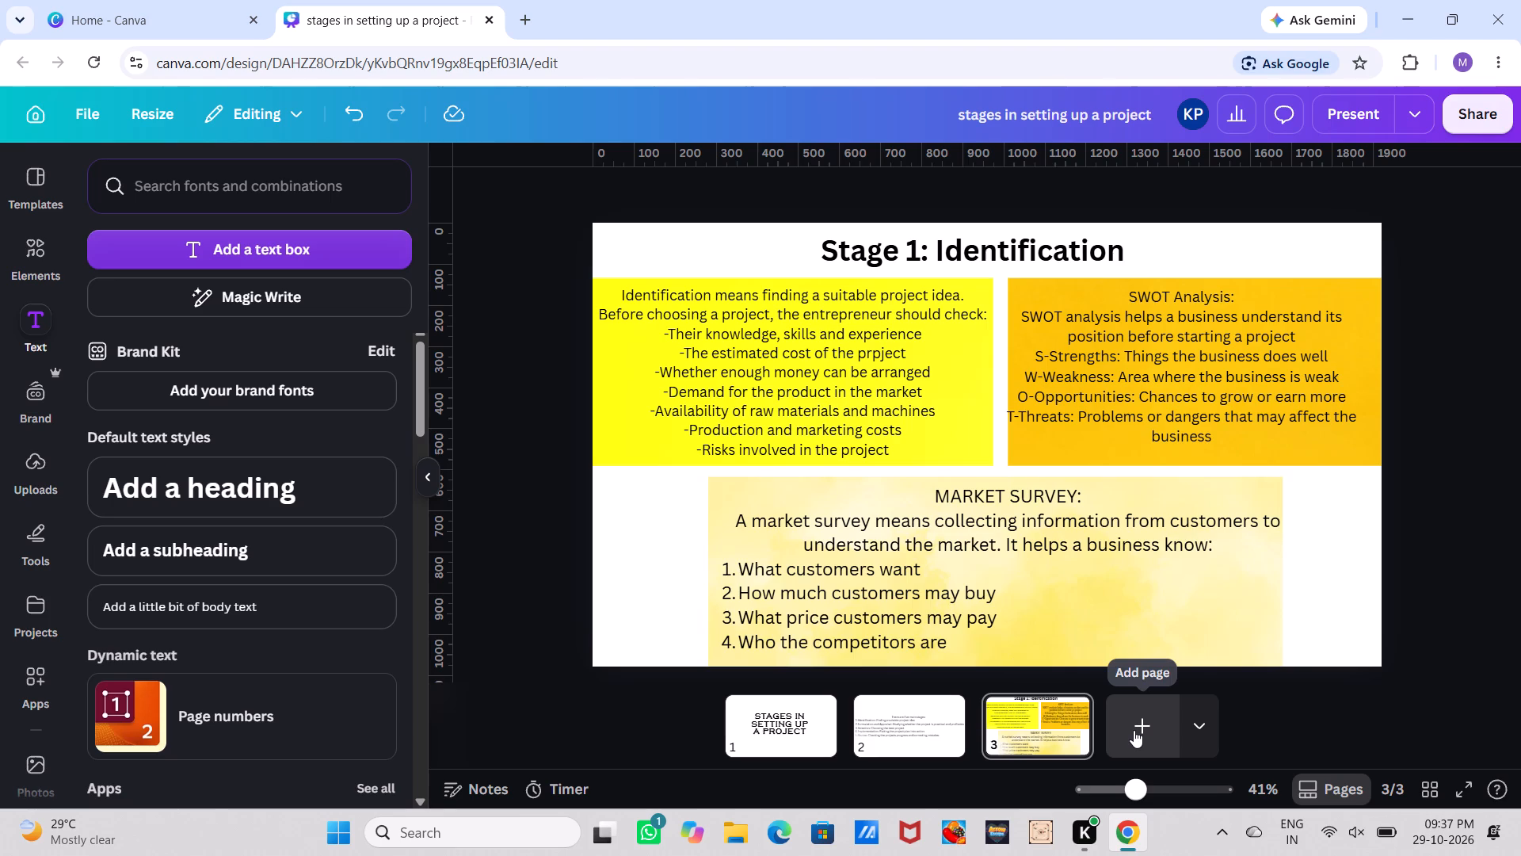
Add a blank fourth page after the Stage 1: Identification page.
click(1134, 730)
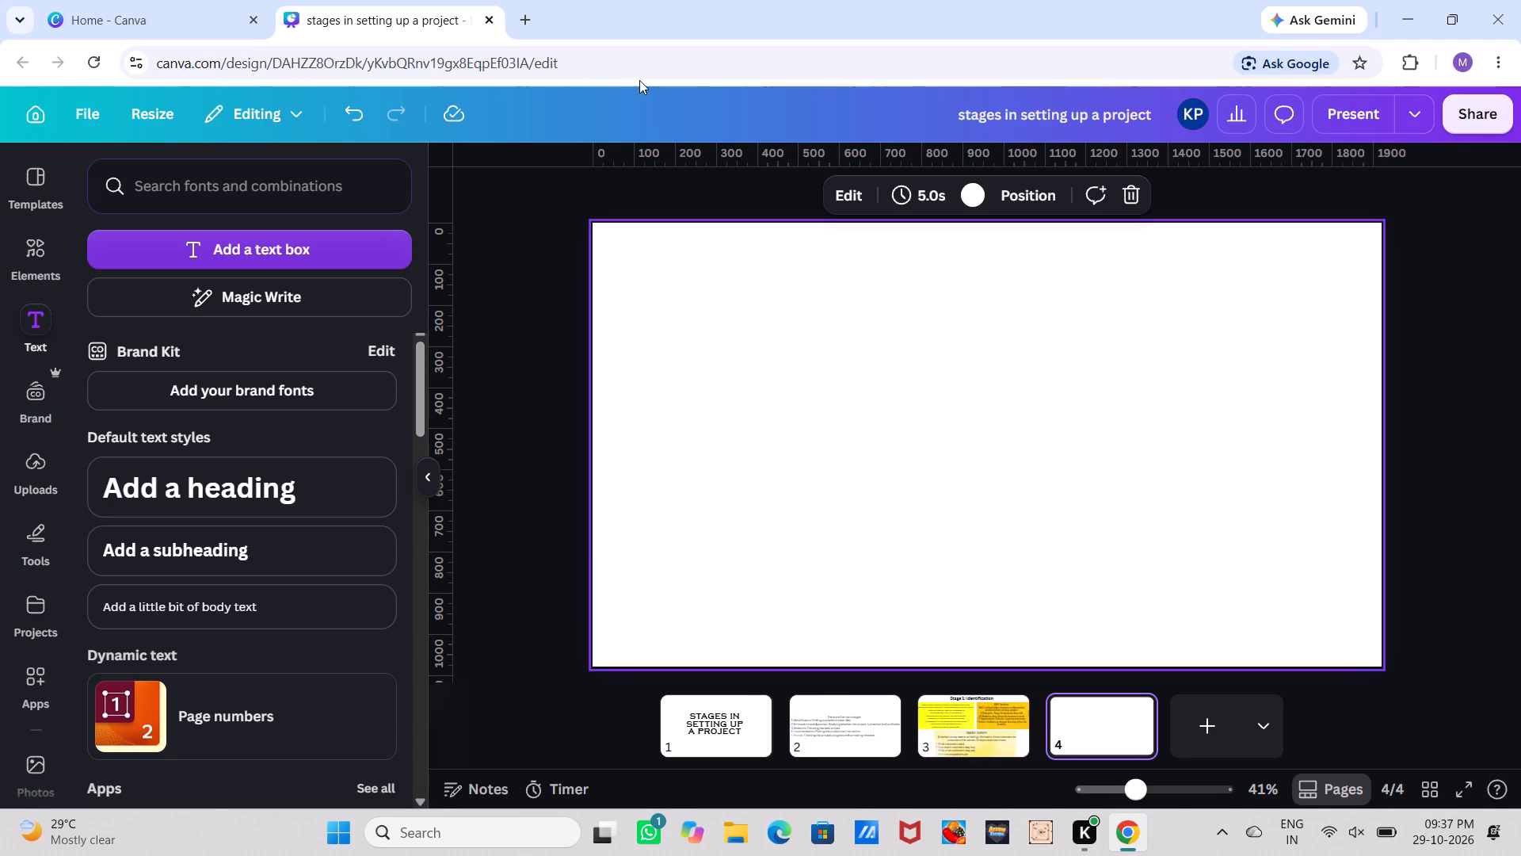
Insert a subheading on page 4 reading "Stage 2: Formulation and Appraisal".
click(372, 543)
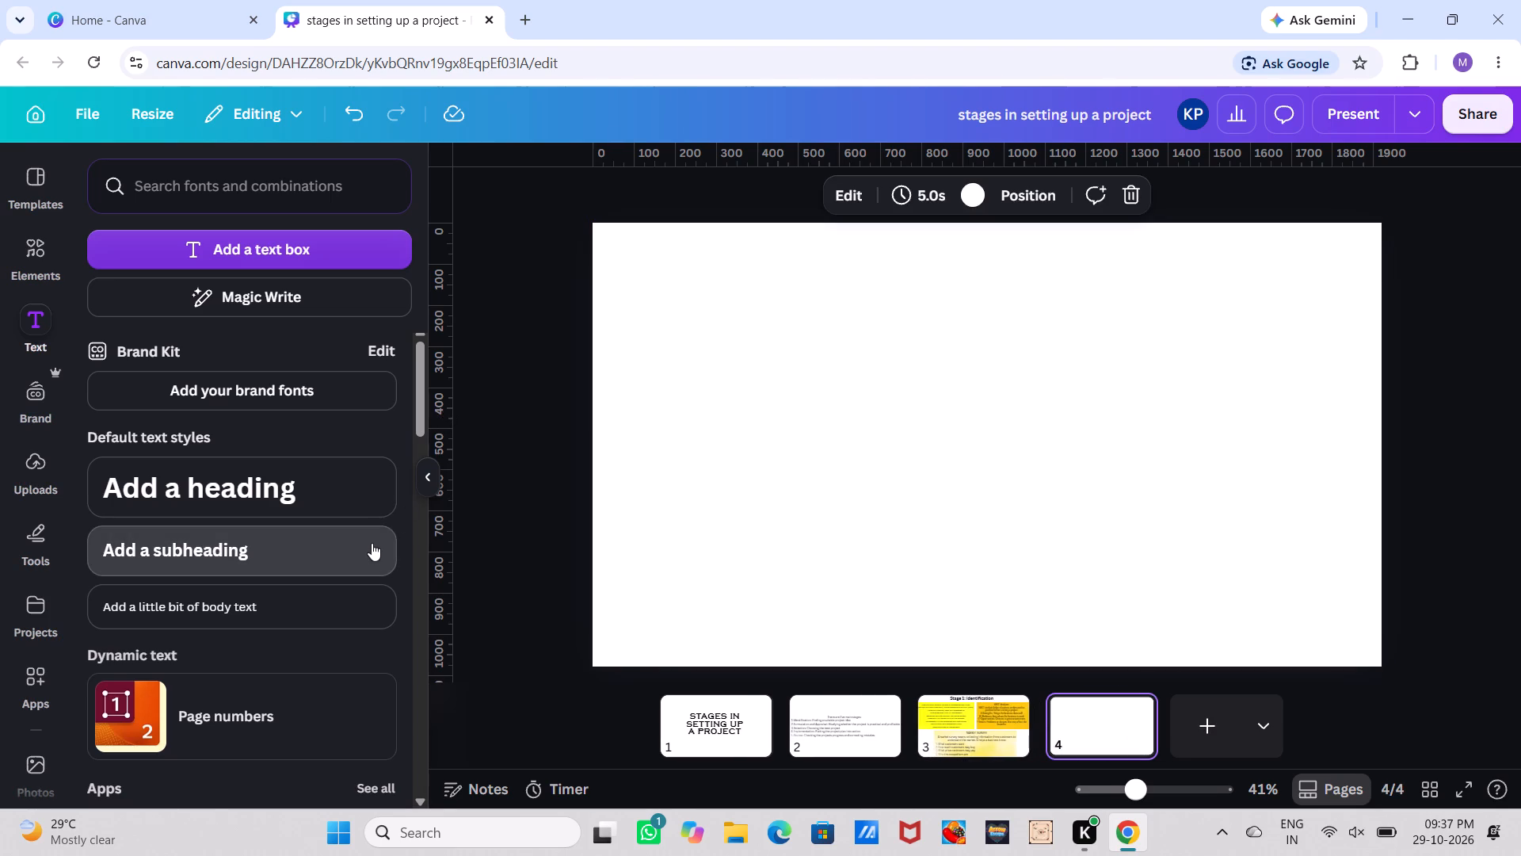
key(Delete)
text(Stage 2)
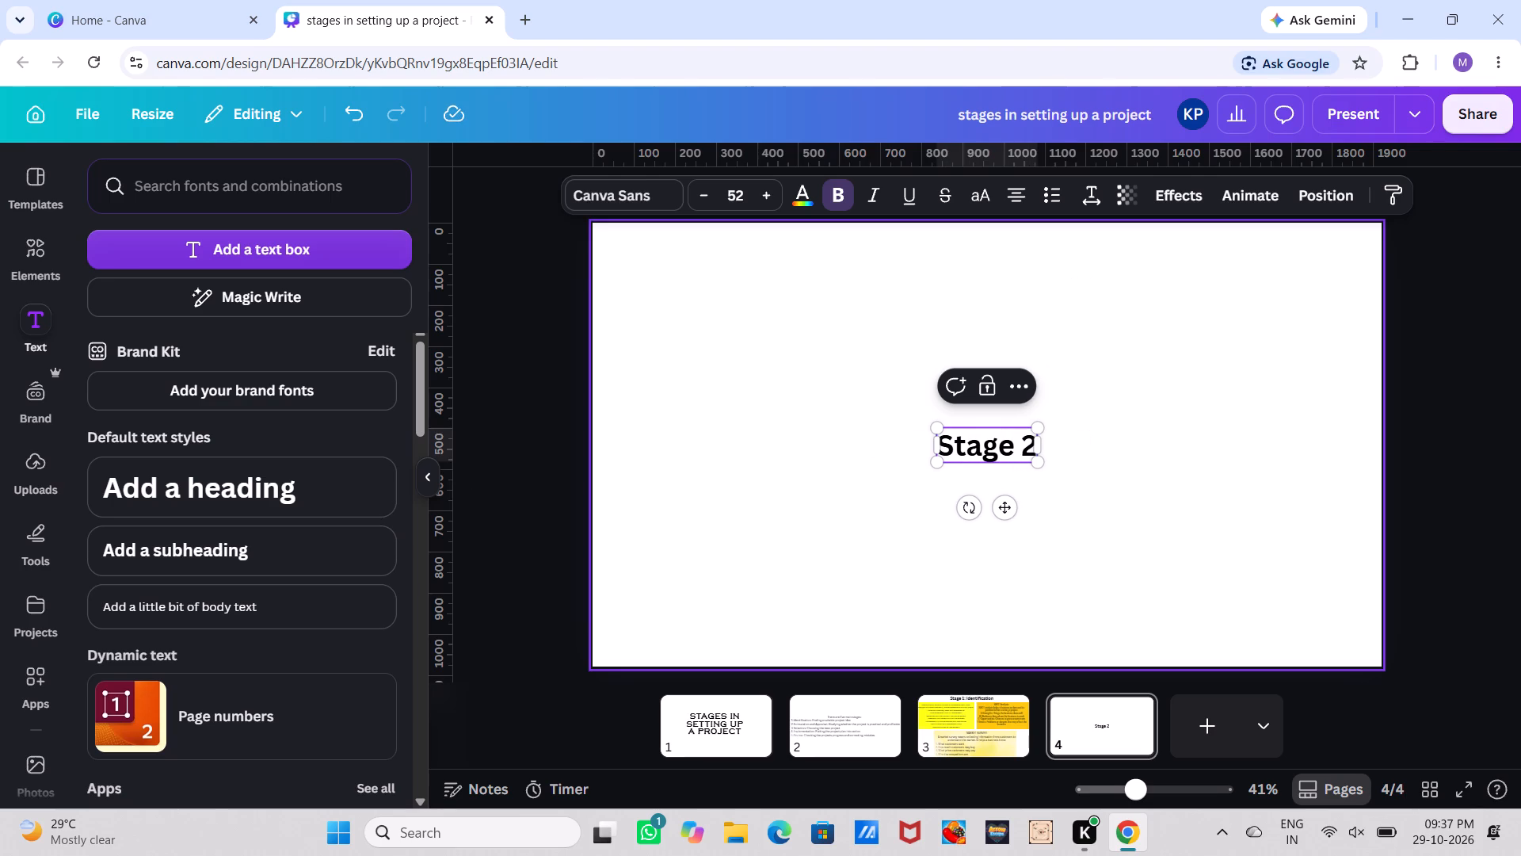
text(:)
key(space)
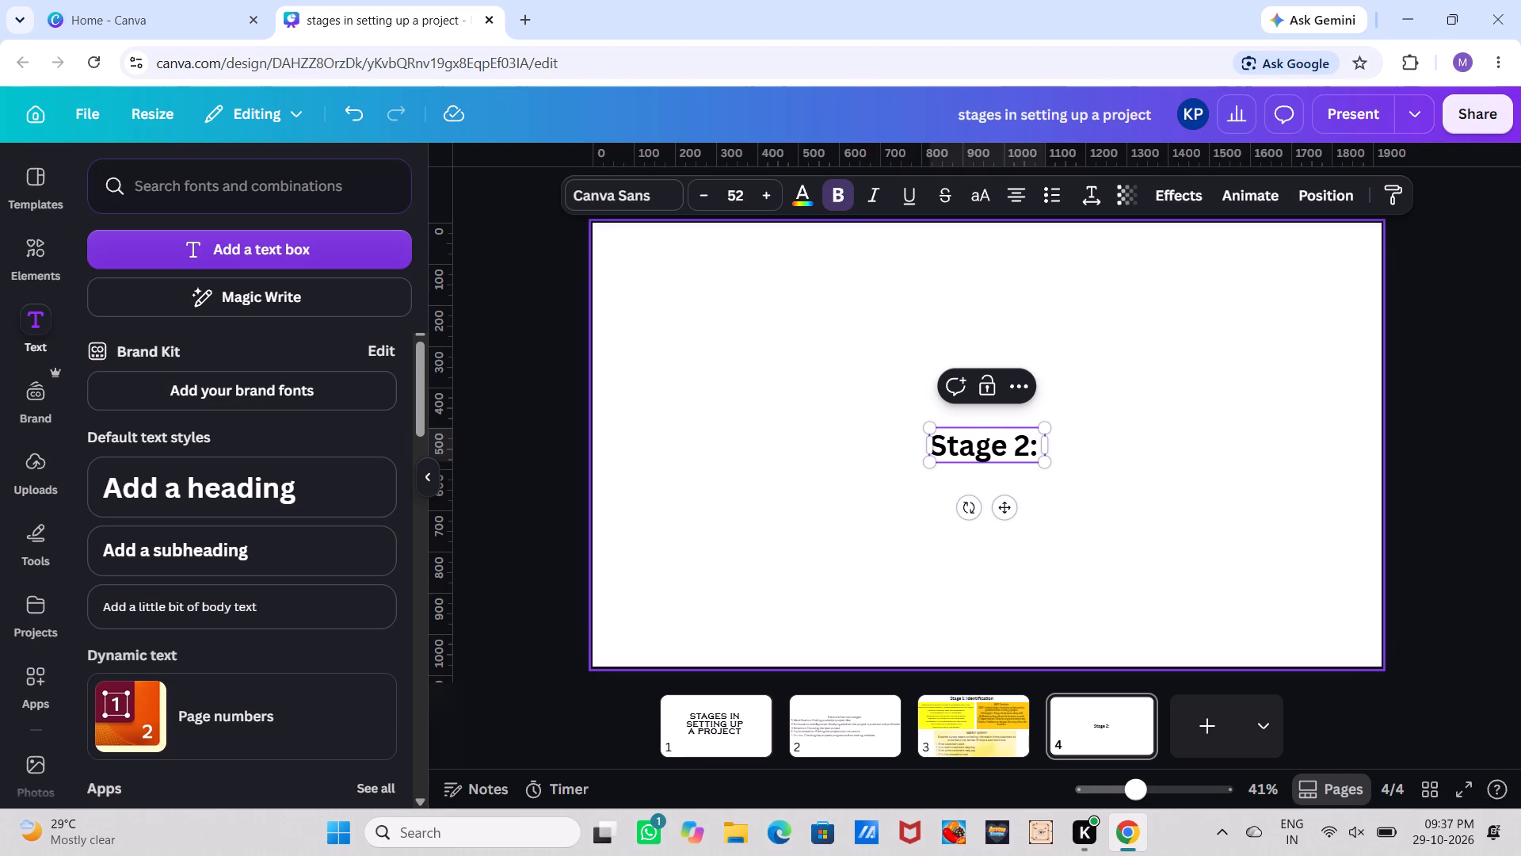
text(for)
key(BackSpace)
key(BackSpace)
key(BackSpace)
text(Fp)
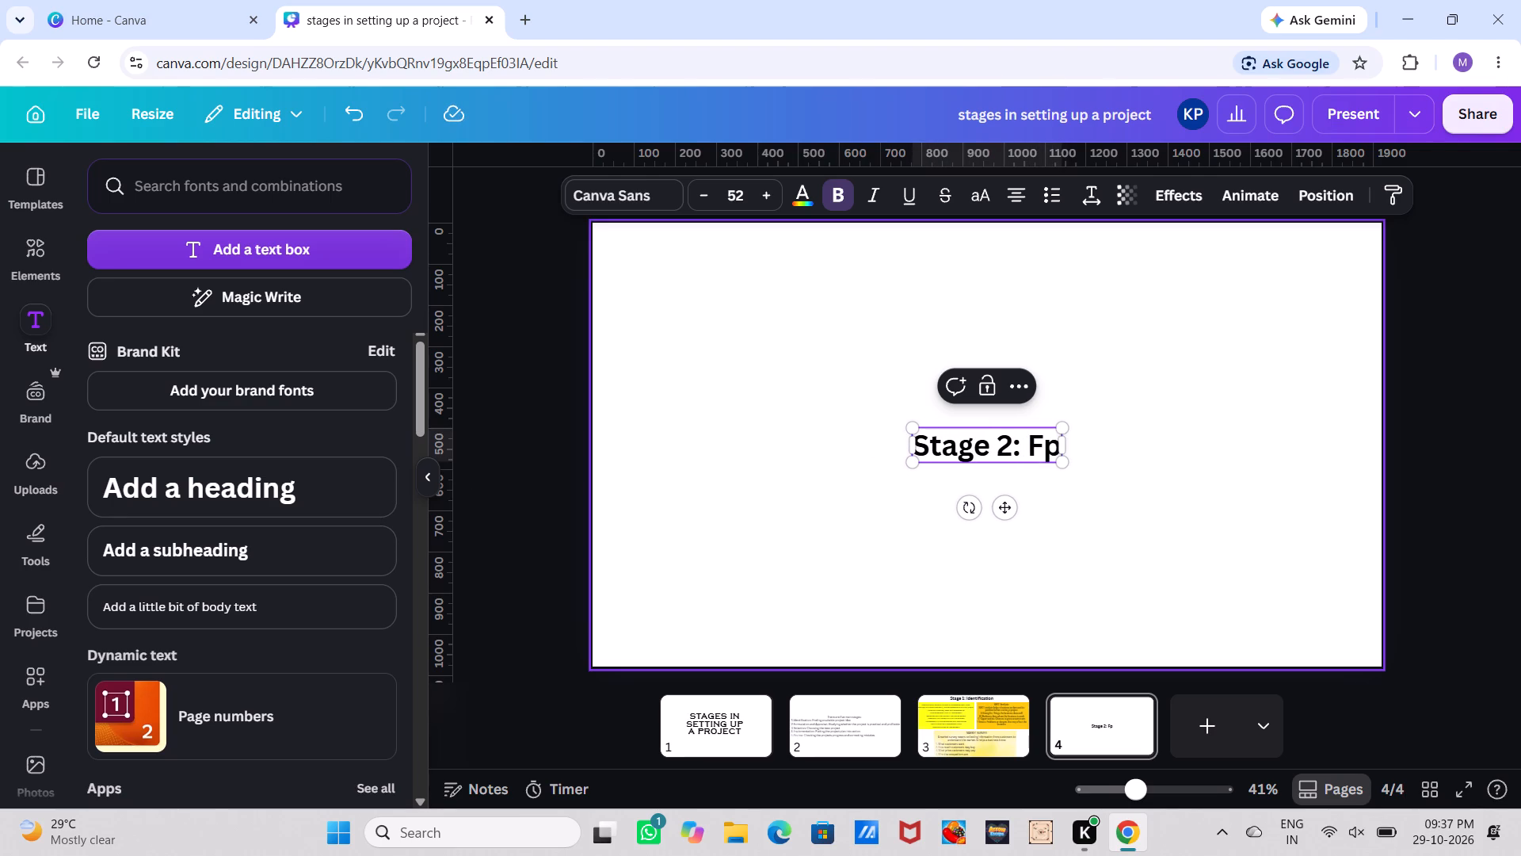
key(BackSpace)
text(ormu)
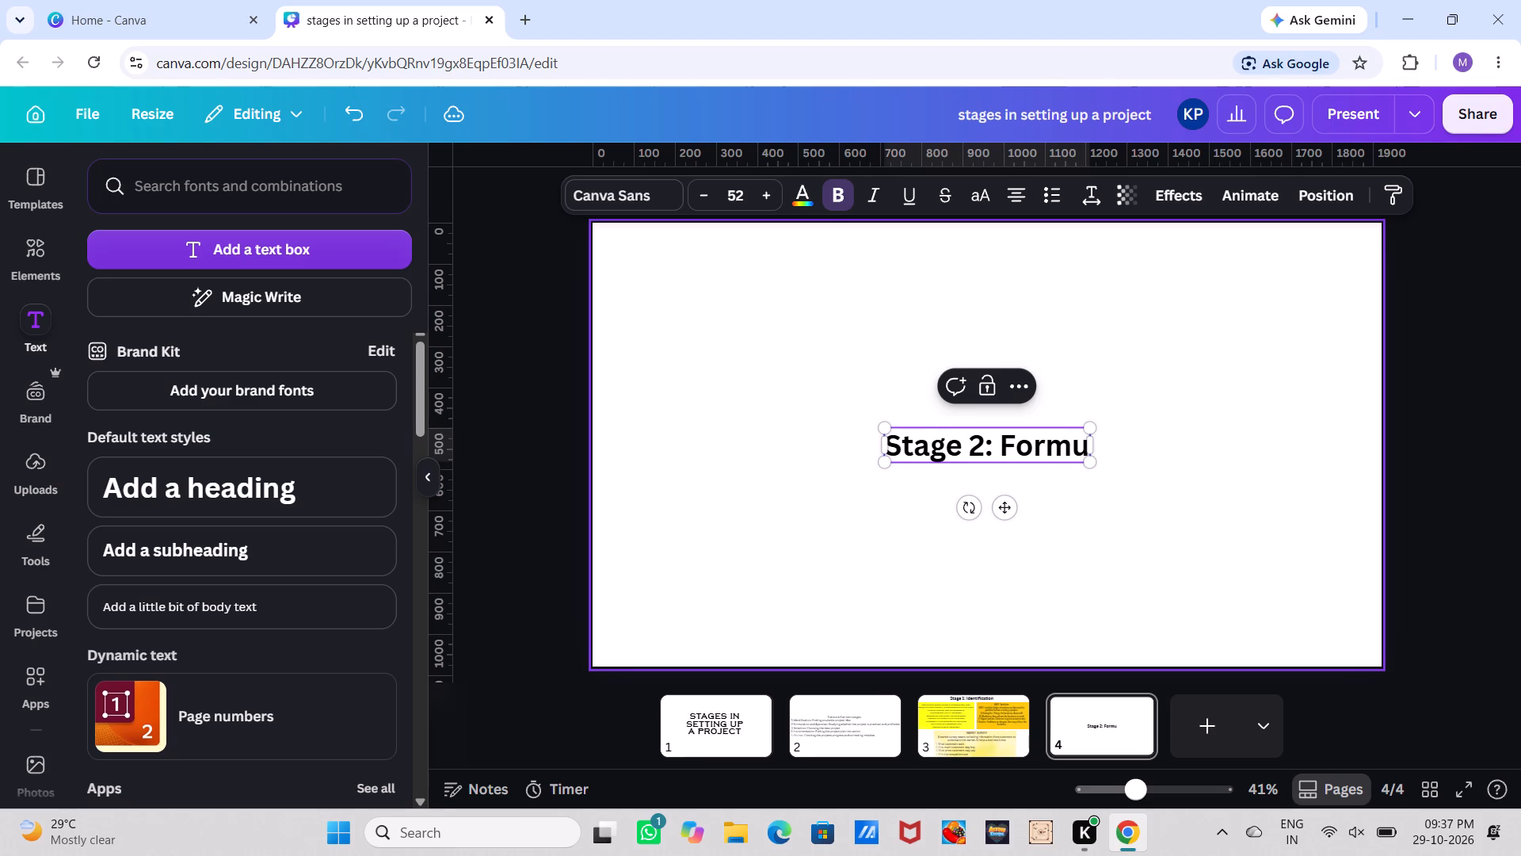
text(lation and)
key(space)
text(app)
key(BackSpace)
key(BackSpace)
key(BackSpace)
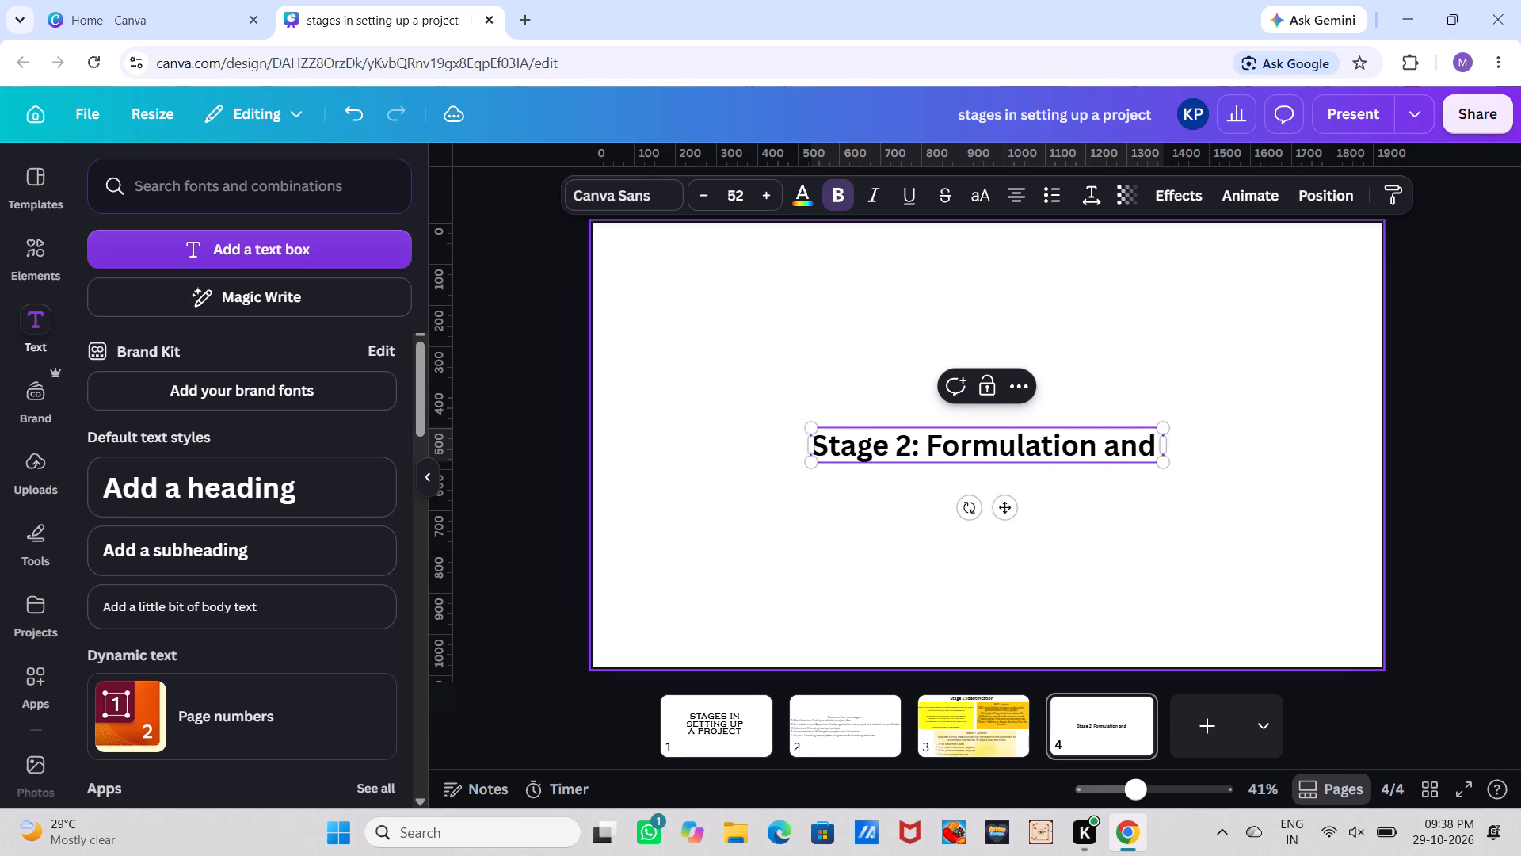
text(App)
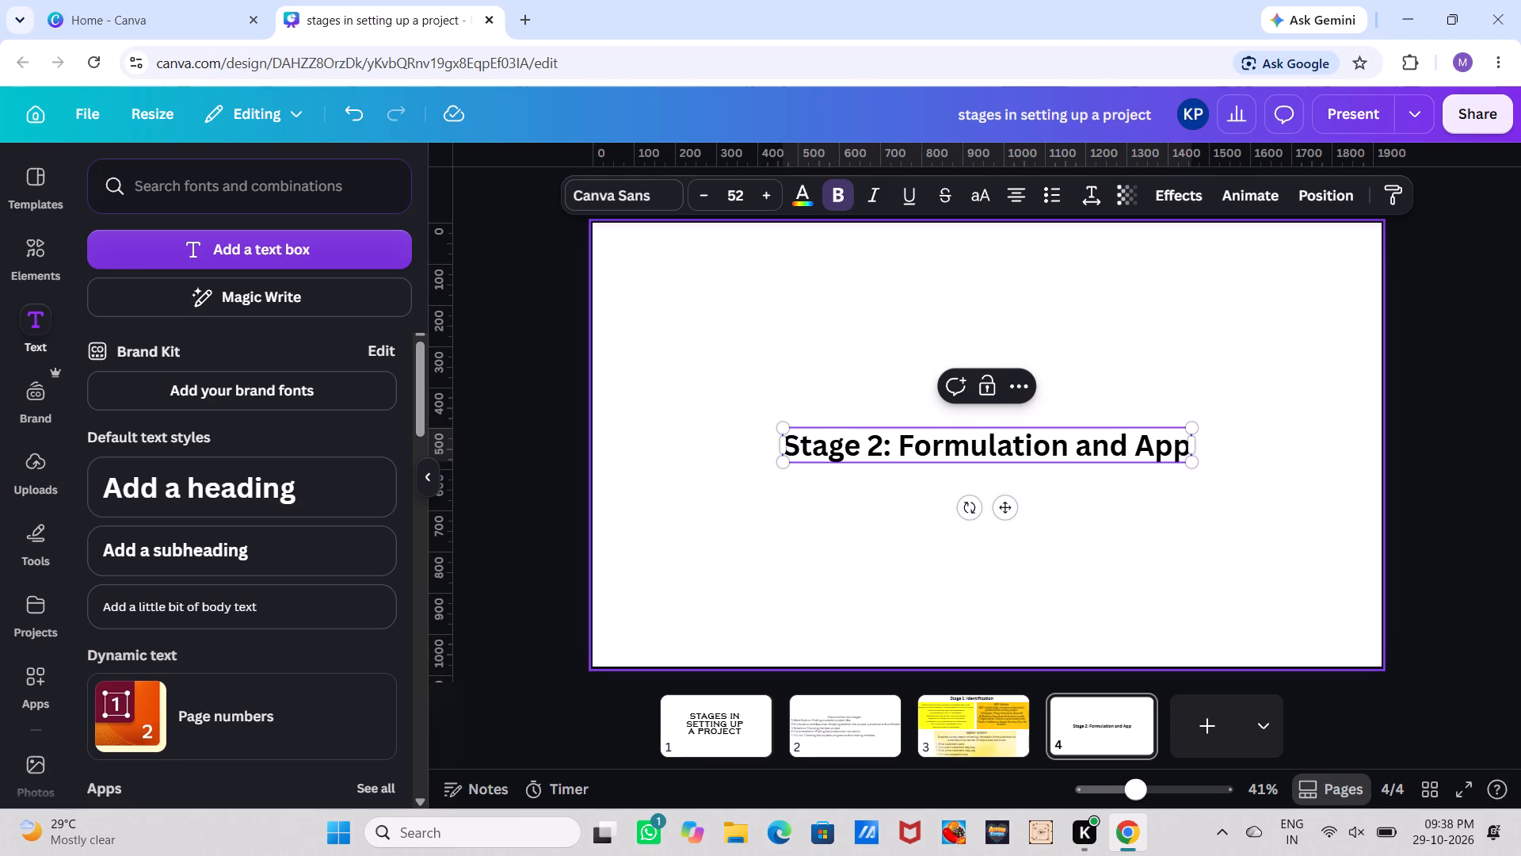
text(raisal)
Move the "Stage 2: Formulation and Appraisal" subheading to the top of page 4.
drag(1107, 454, 1107, 453)
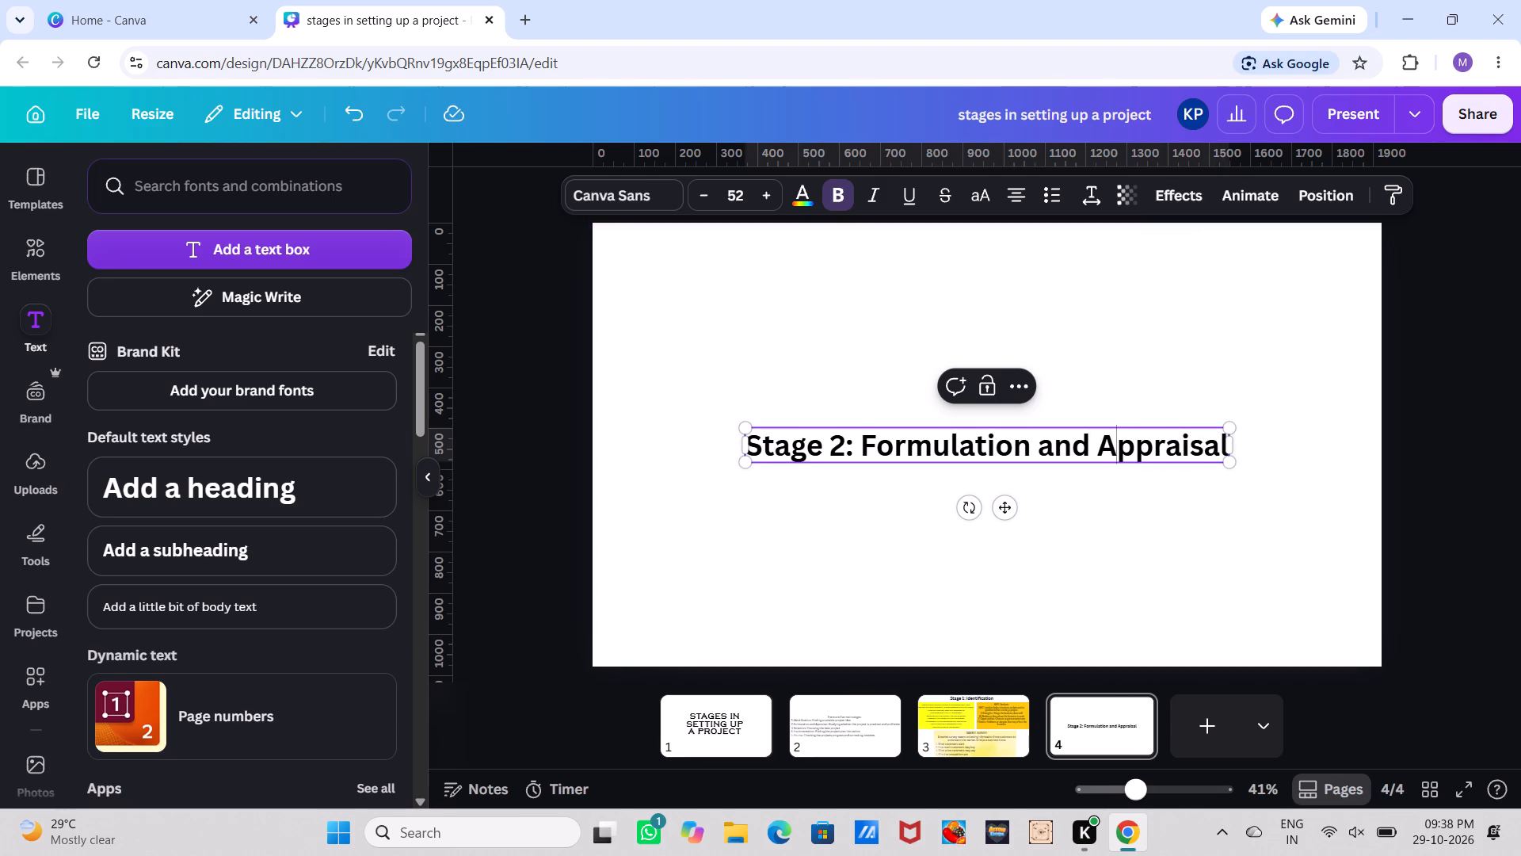
drag(1107, 453, 1107, 432)
click(1036, 469)
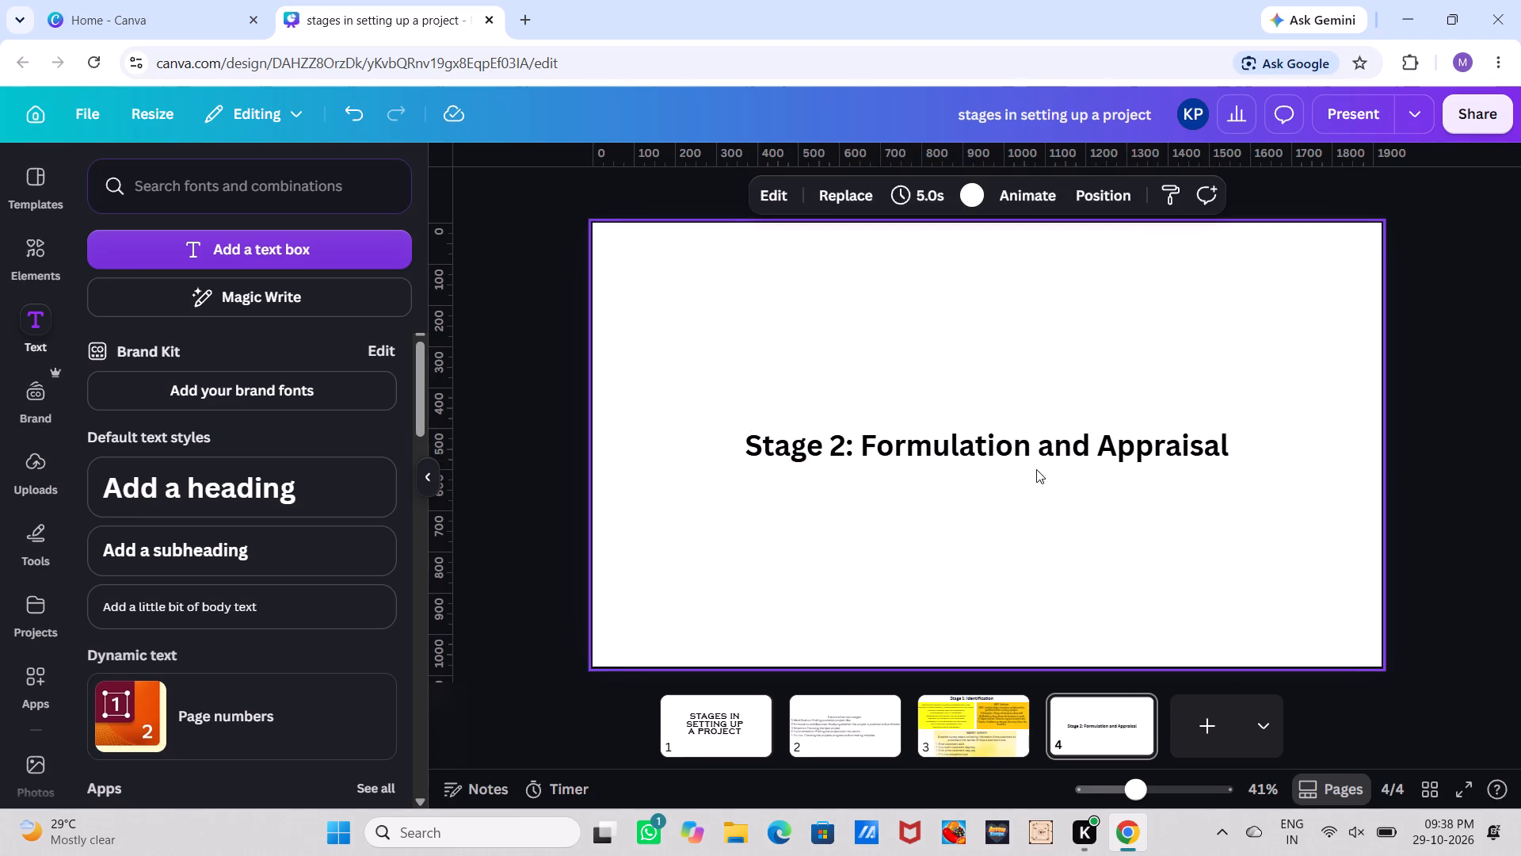
drag(1036, 451, 1051, 263)
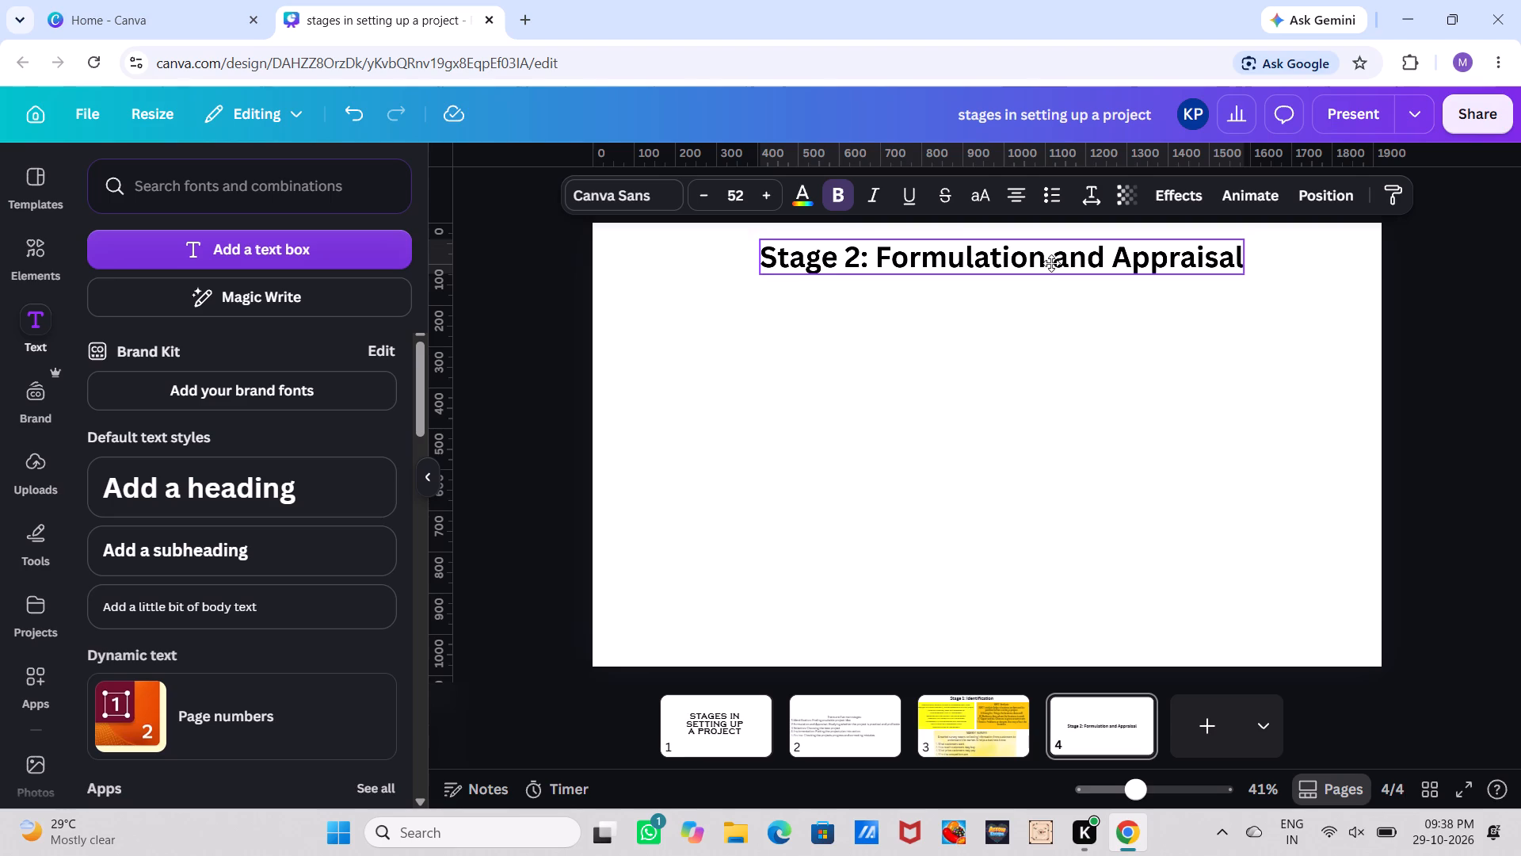
drag(1051, 263, 1053, 247)
drag(1053, 247, 1053, 256)
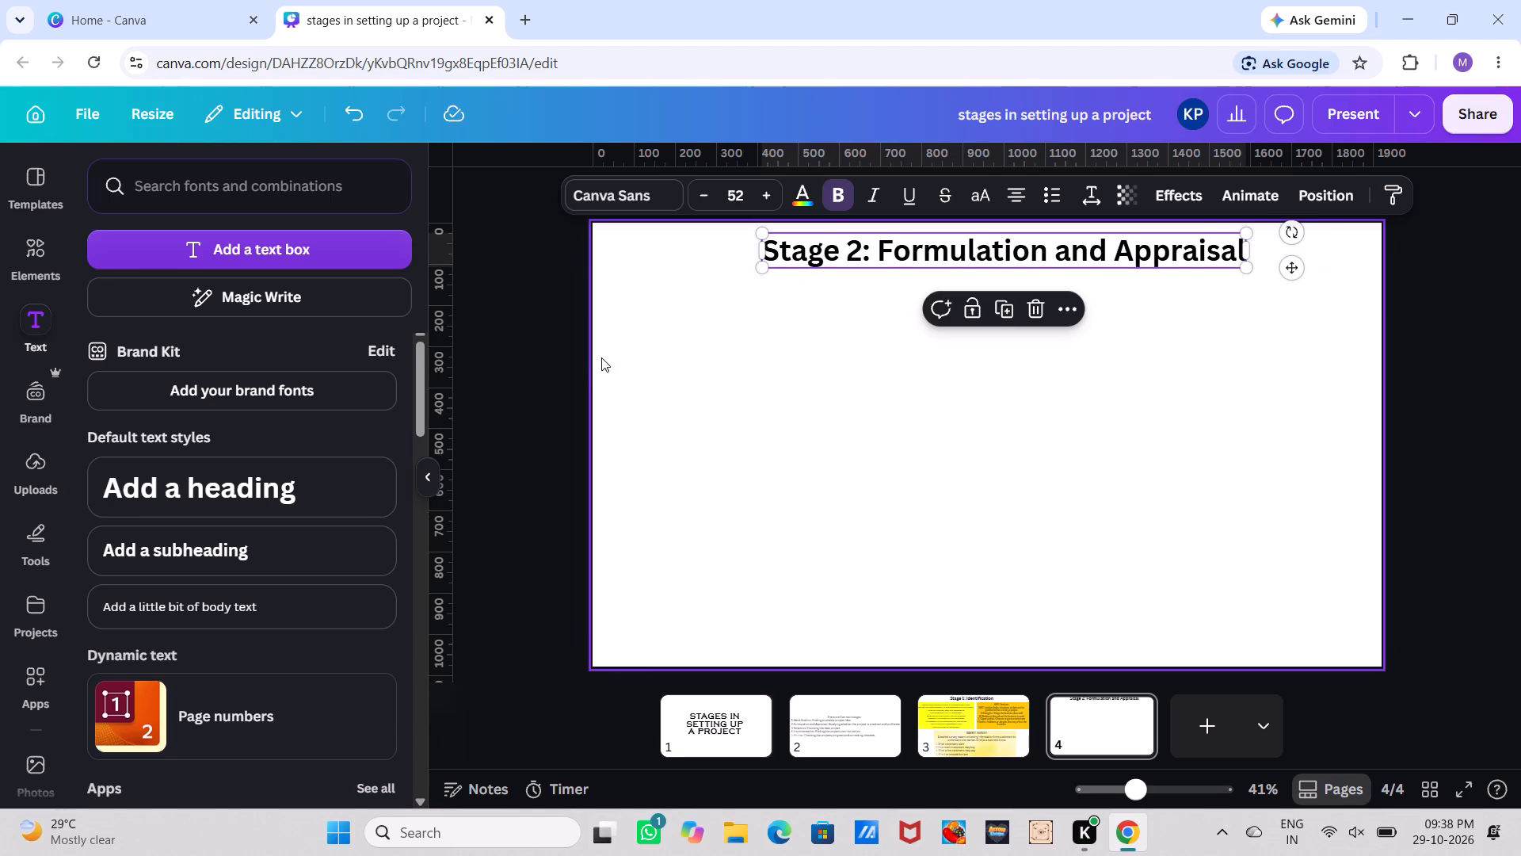
click(583, 368)
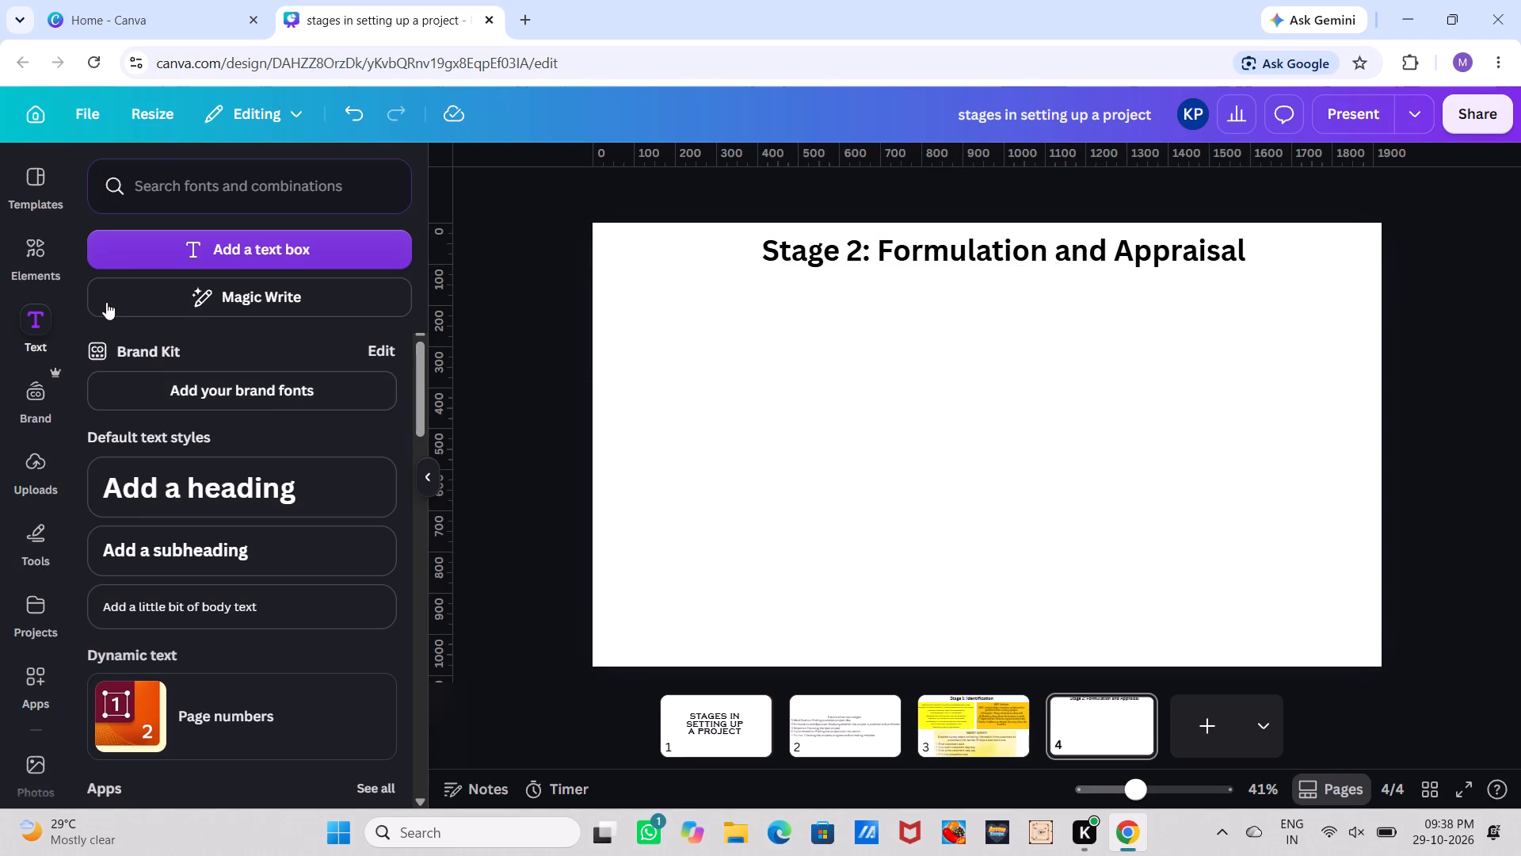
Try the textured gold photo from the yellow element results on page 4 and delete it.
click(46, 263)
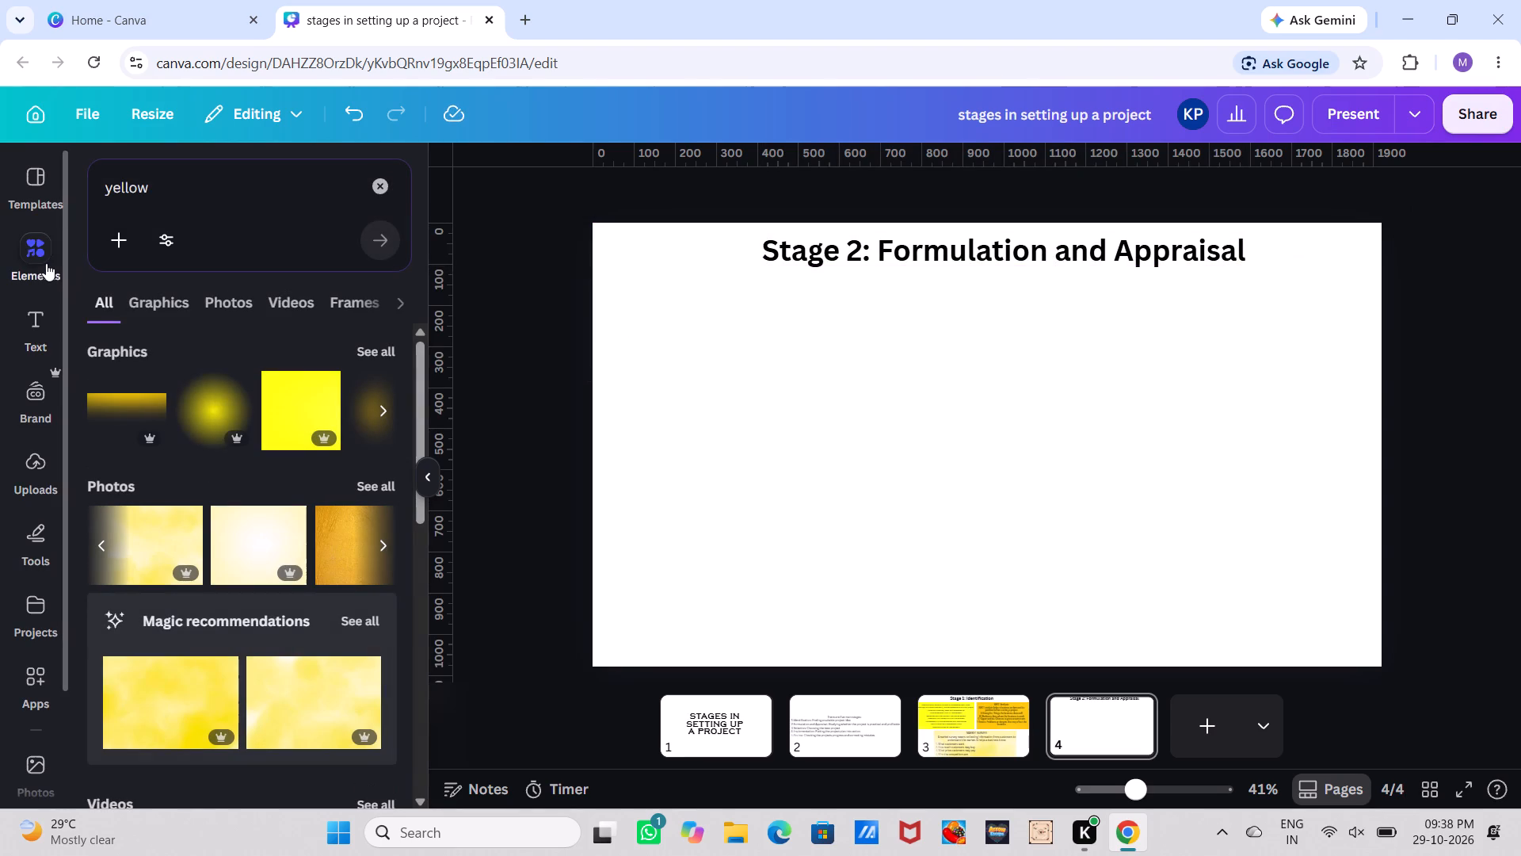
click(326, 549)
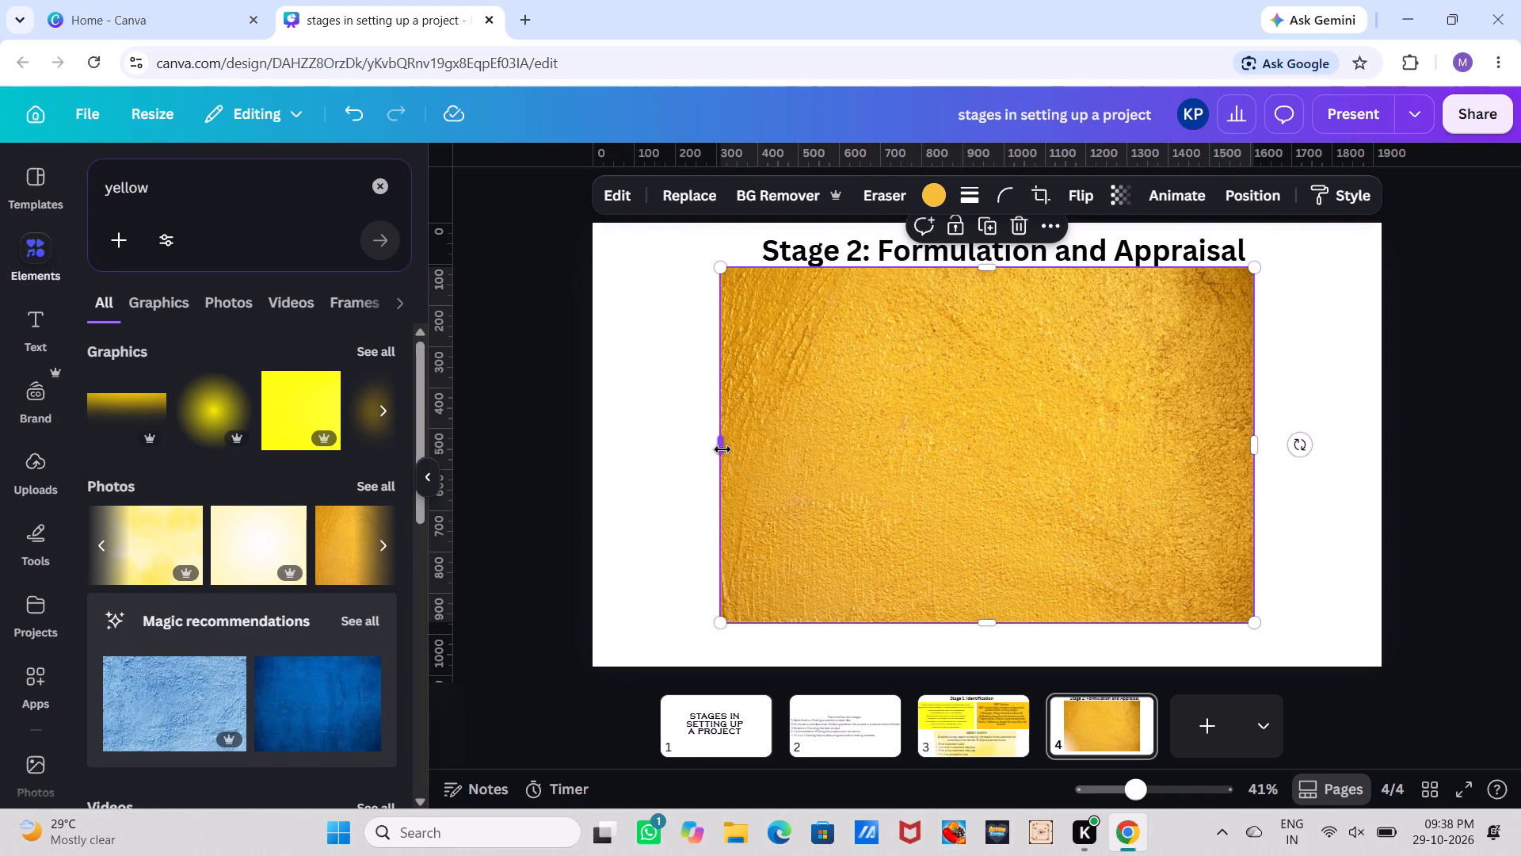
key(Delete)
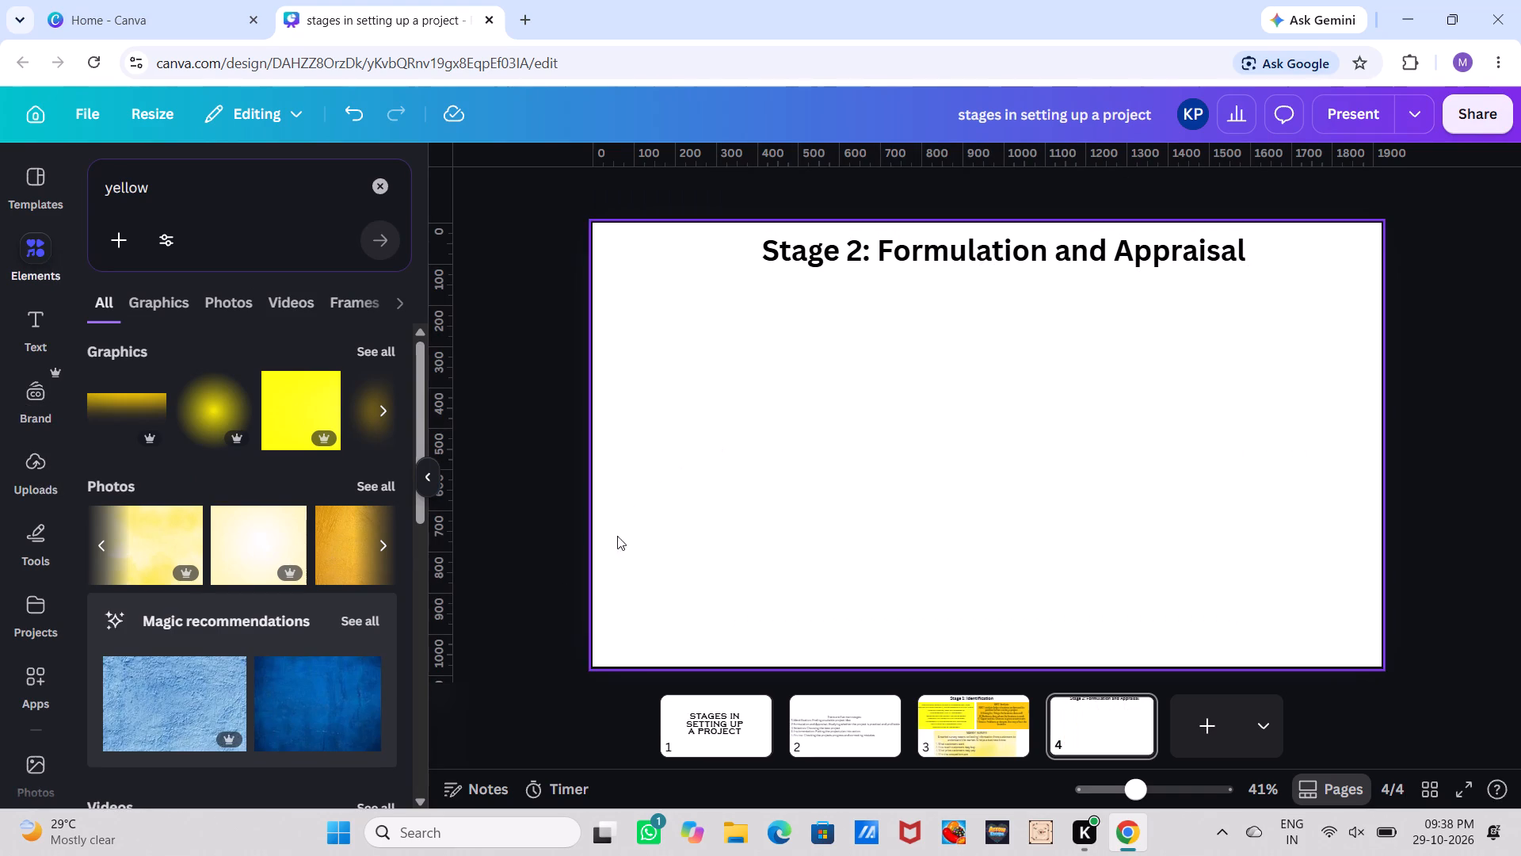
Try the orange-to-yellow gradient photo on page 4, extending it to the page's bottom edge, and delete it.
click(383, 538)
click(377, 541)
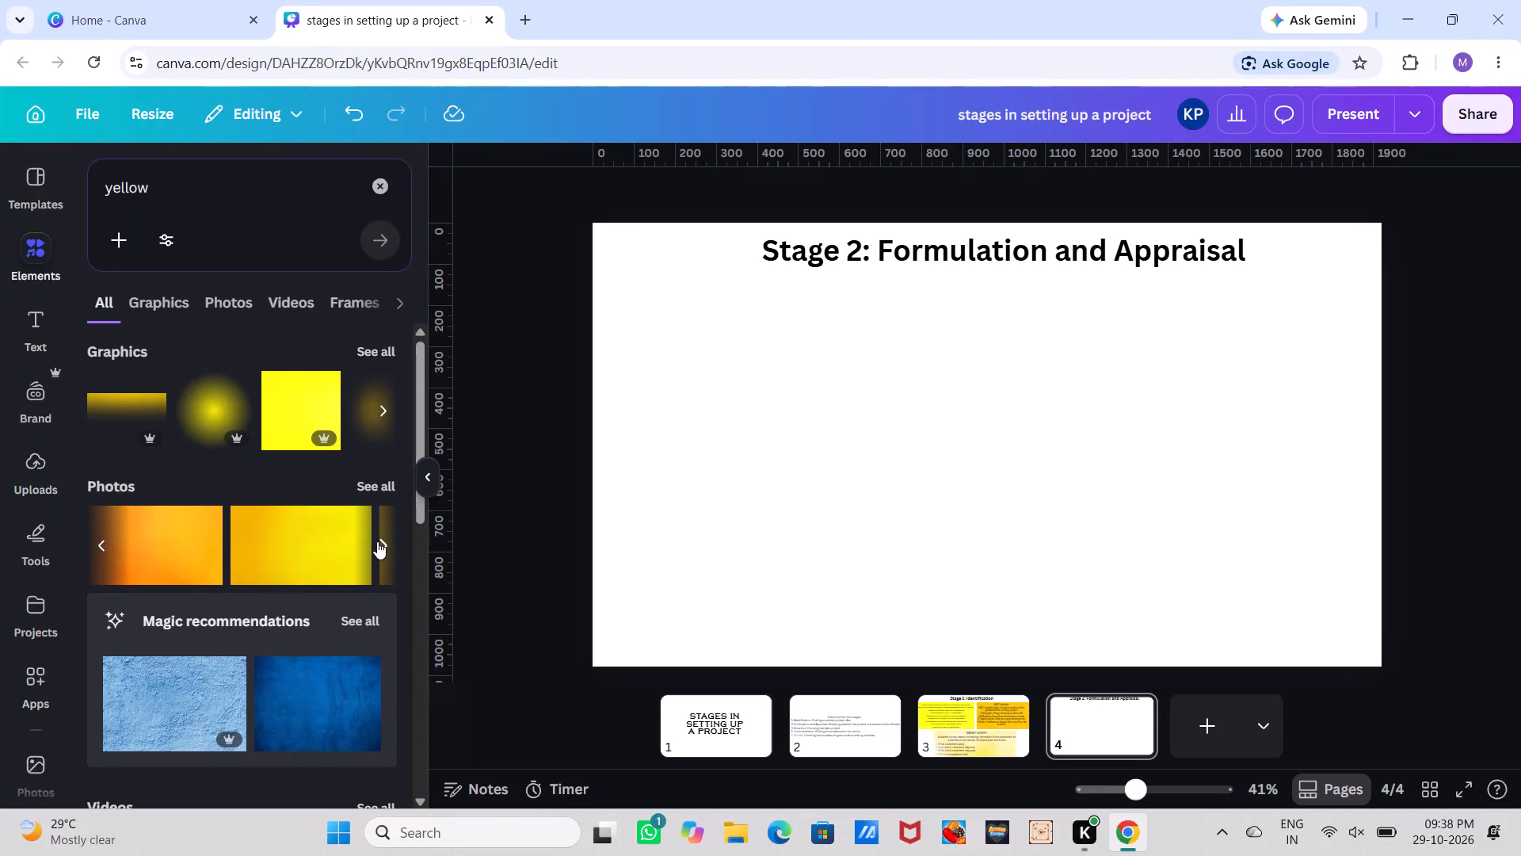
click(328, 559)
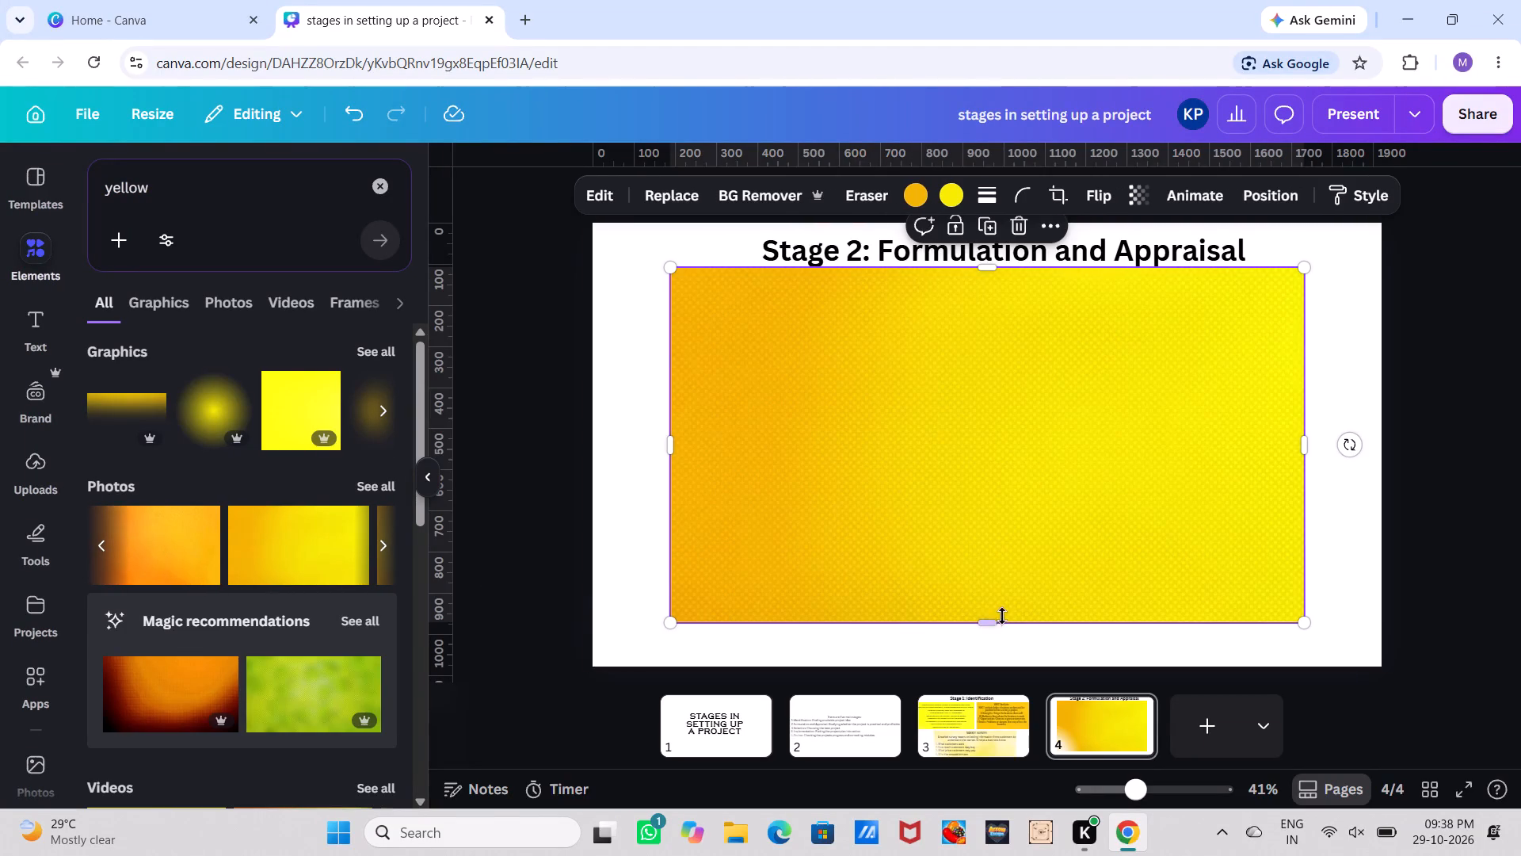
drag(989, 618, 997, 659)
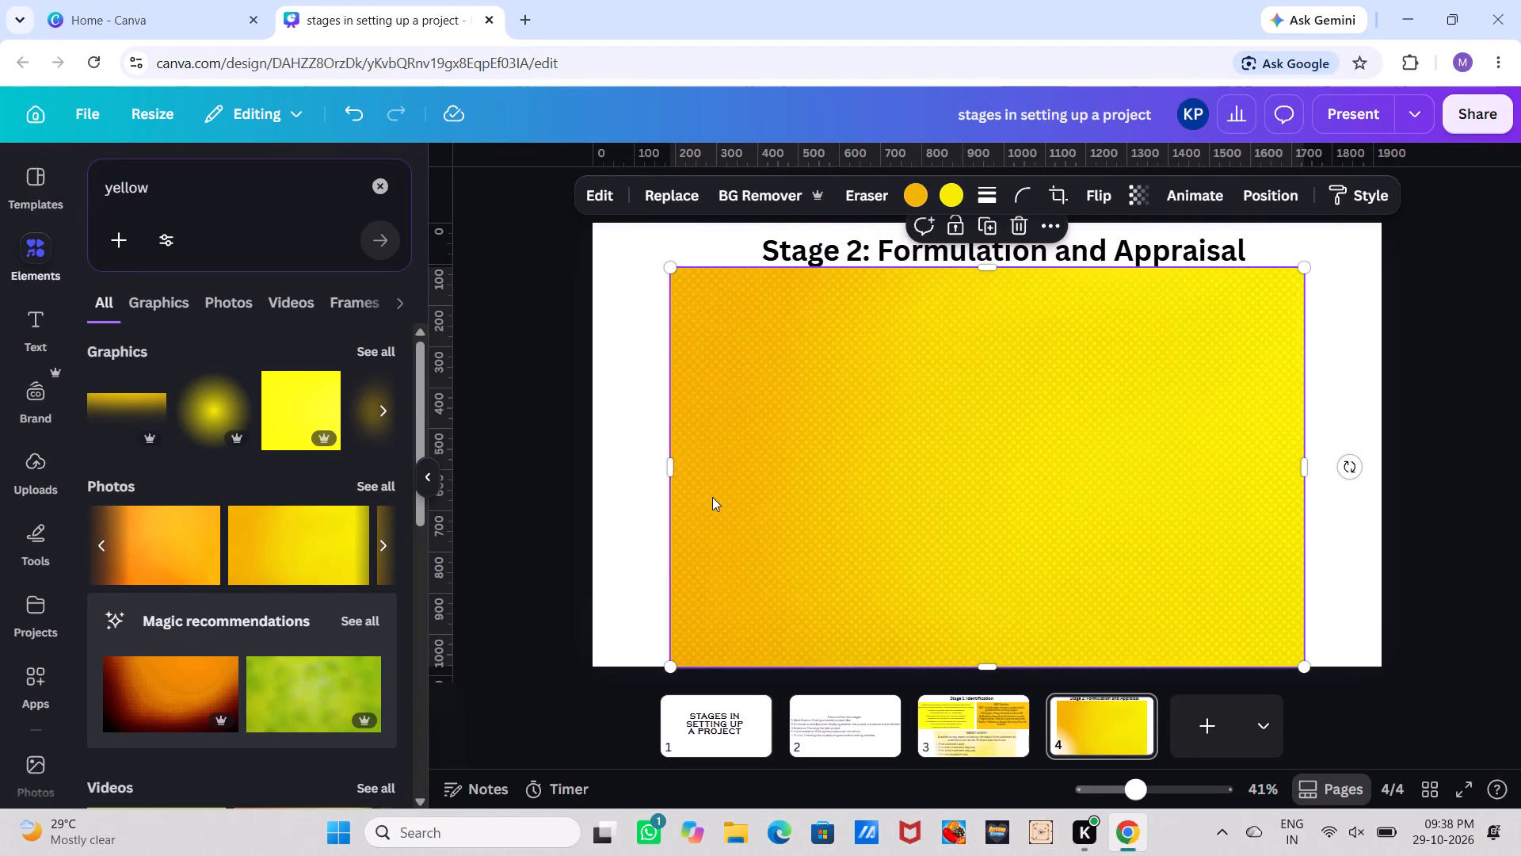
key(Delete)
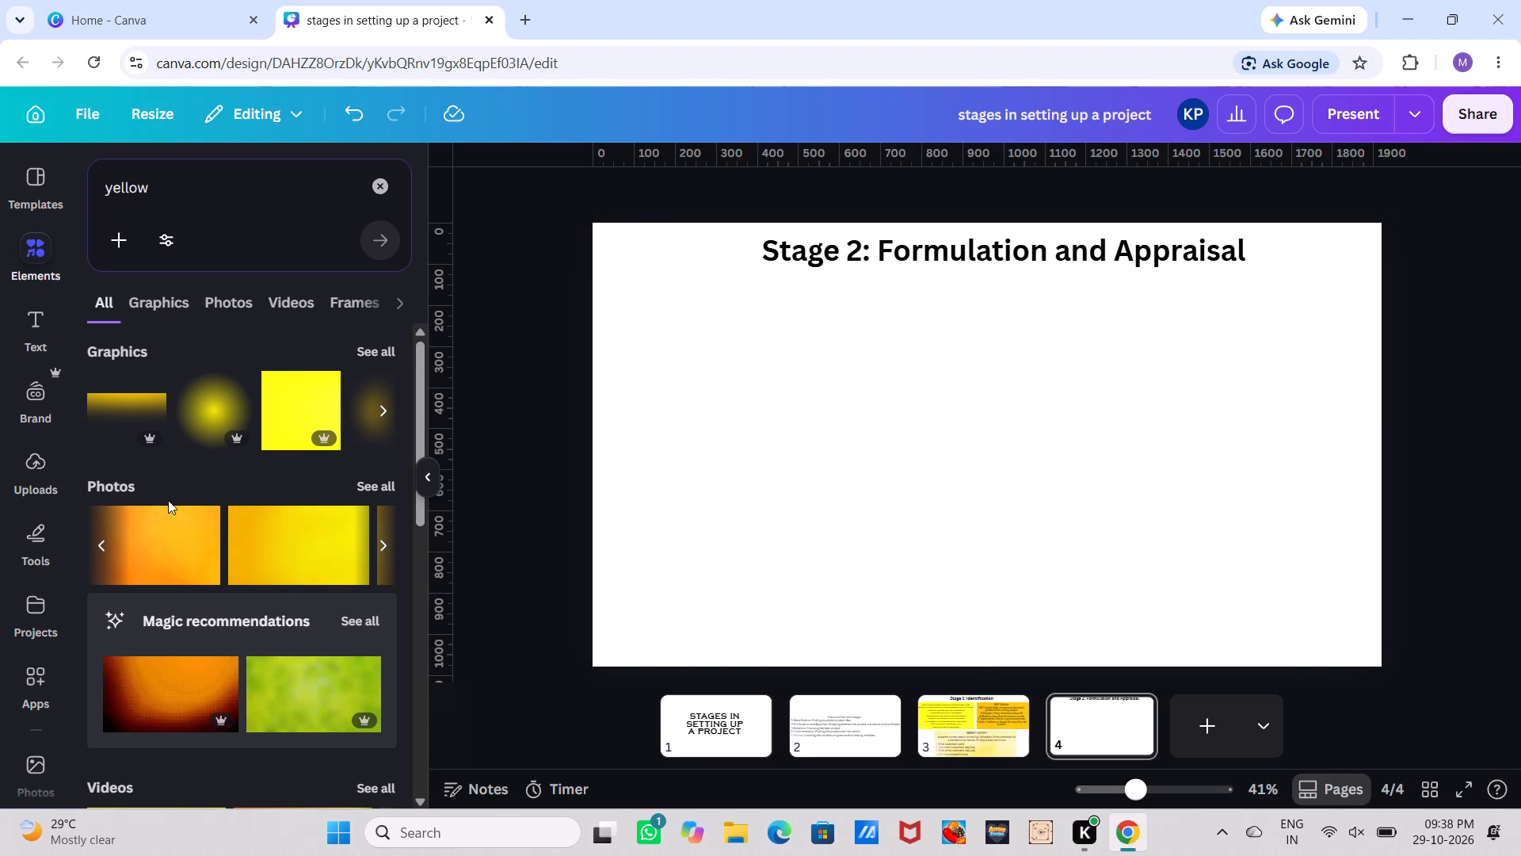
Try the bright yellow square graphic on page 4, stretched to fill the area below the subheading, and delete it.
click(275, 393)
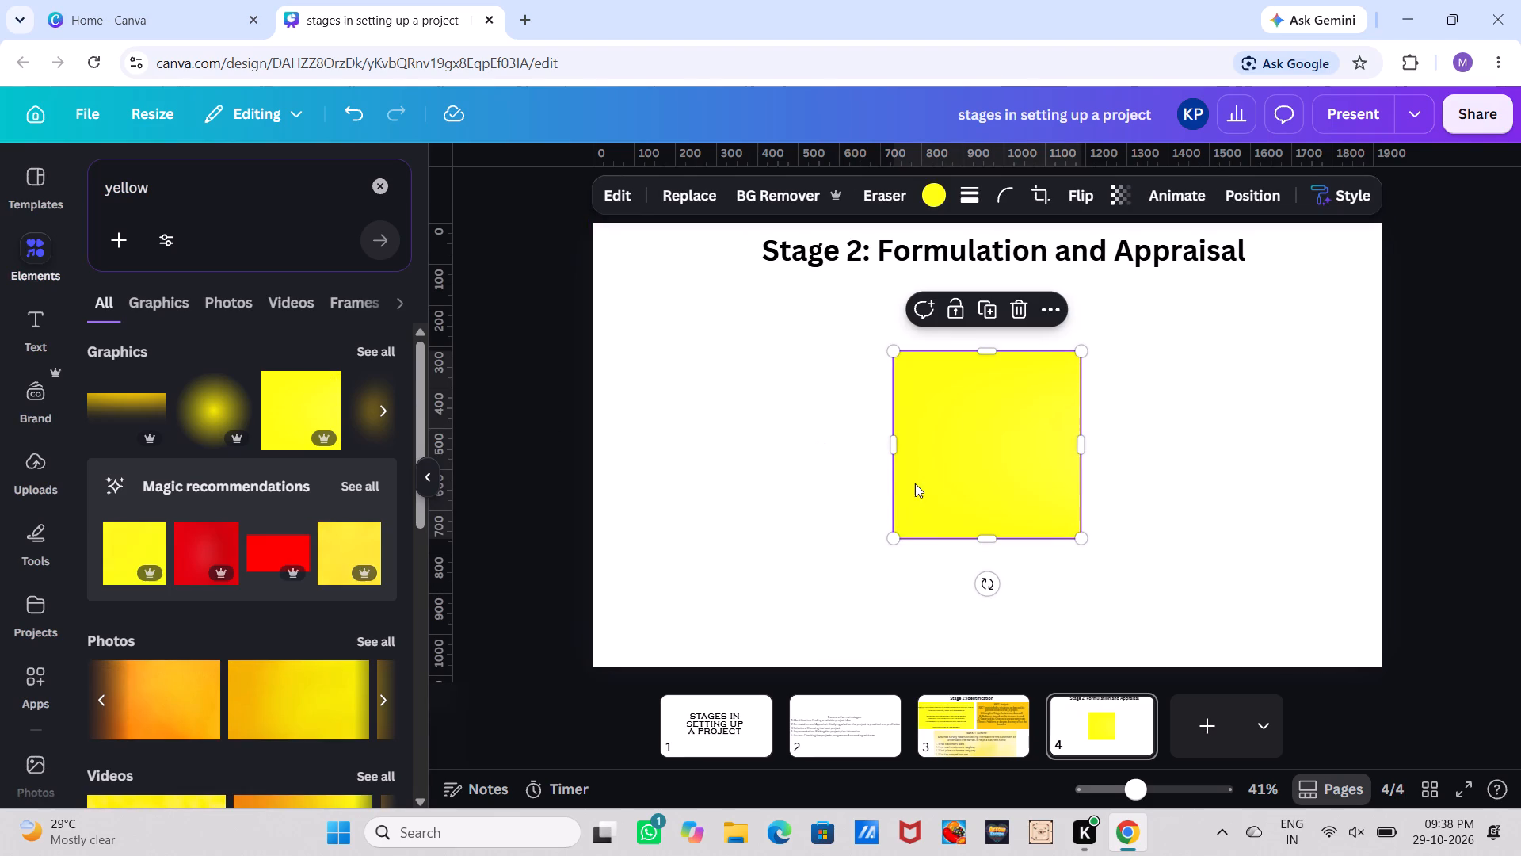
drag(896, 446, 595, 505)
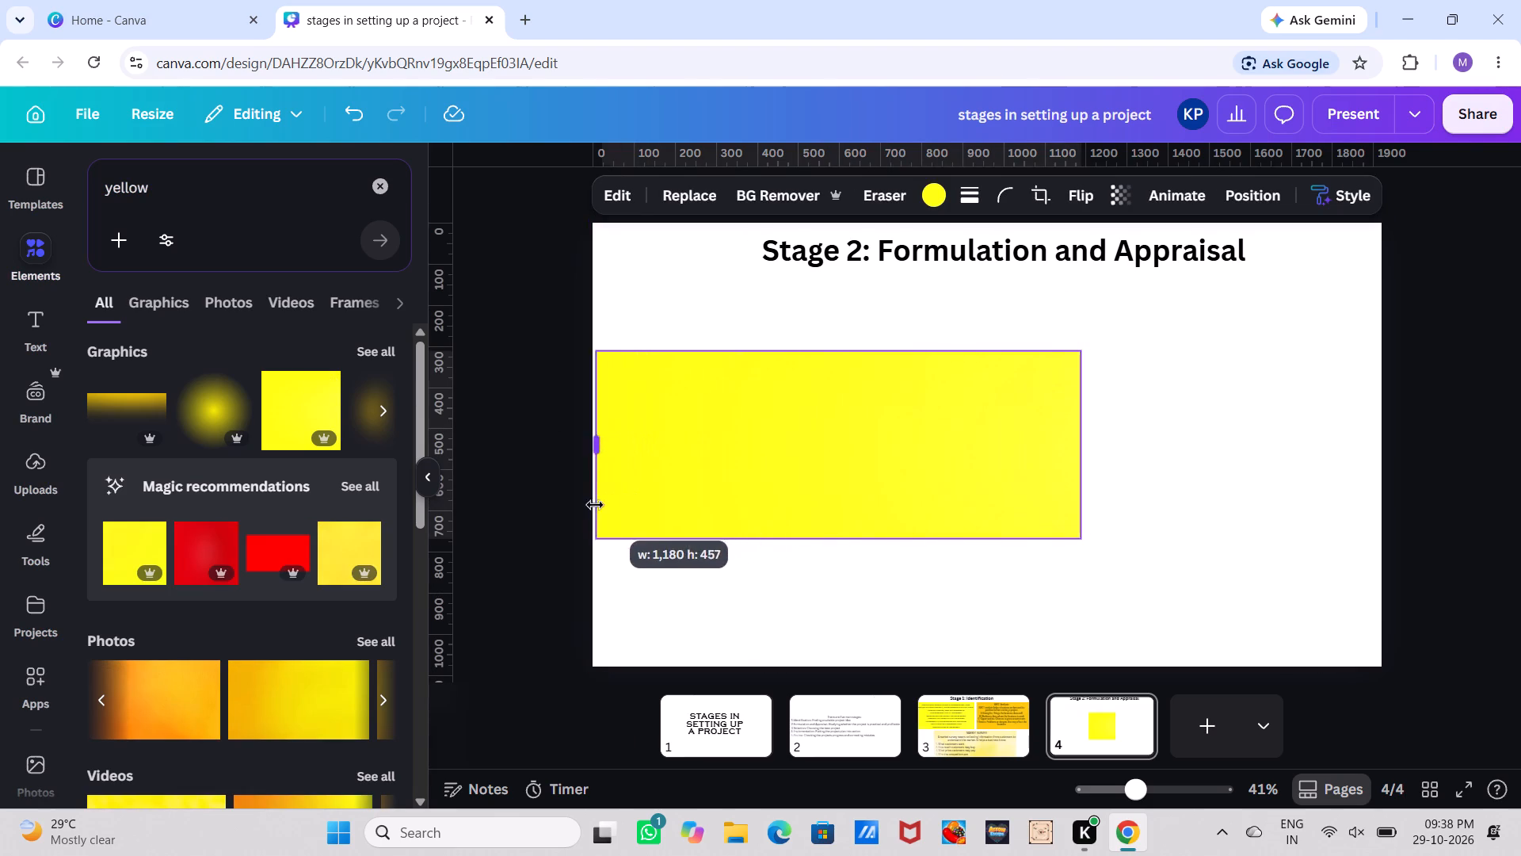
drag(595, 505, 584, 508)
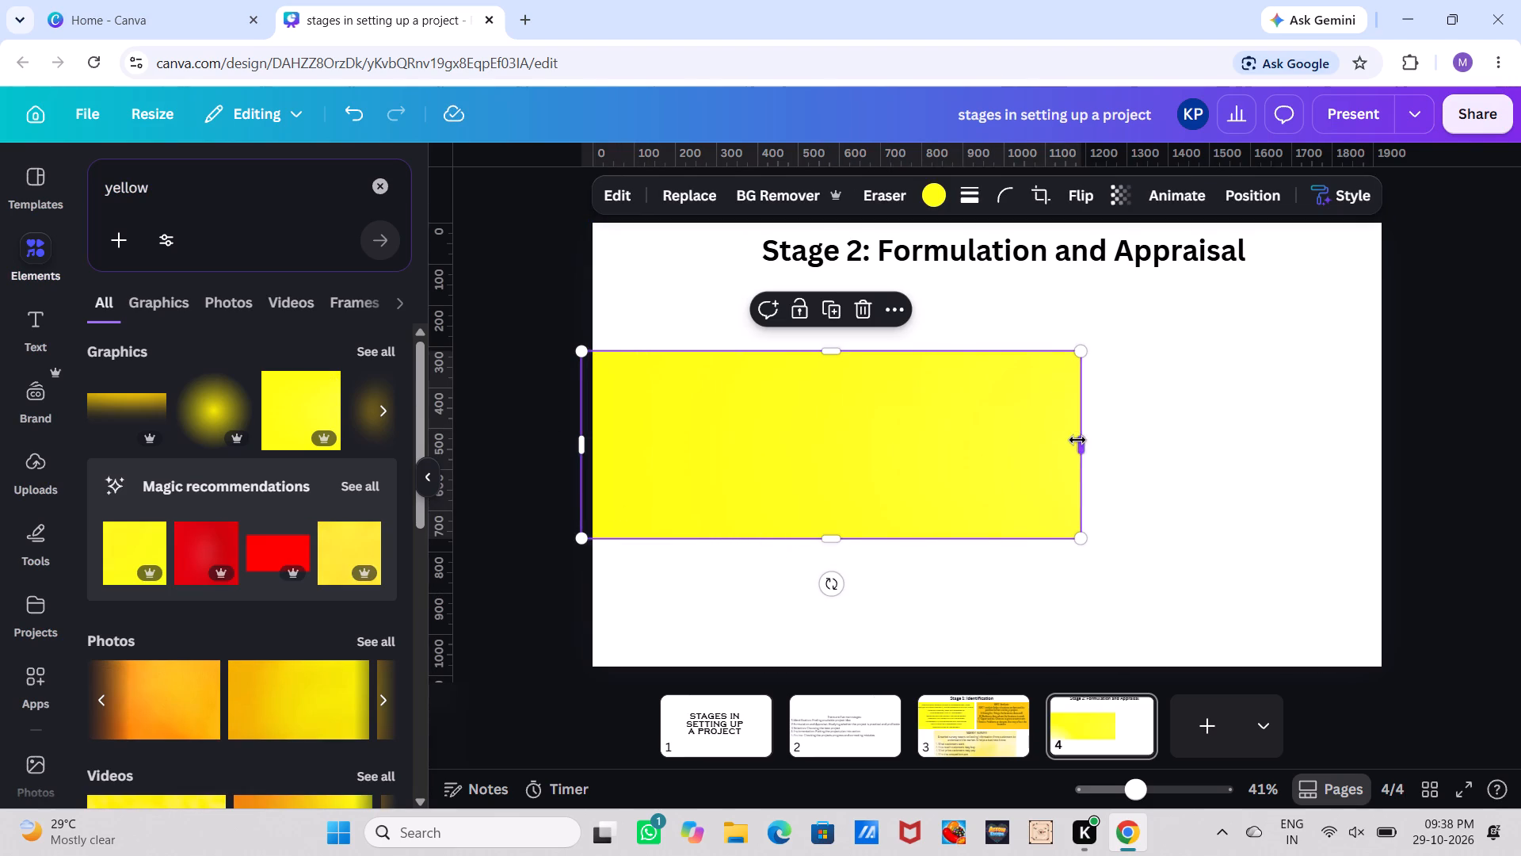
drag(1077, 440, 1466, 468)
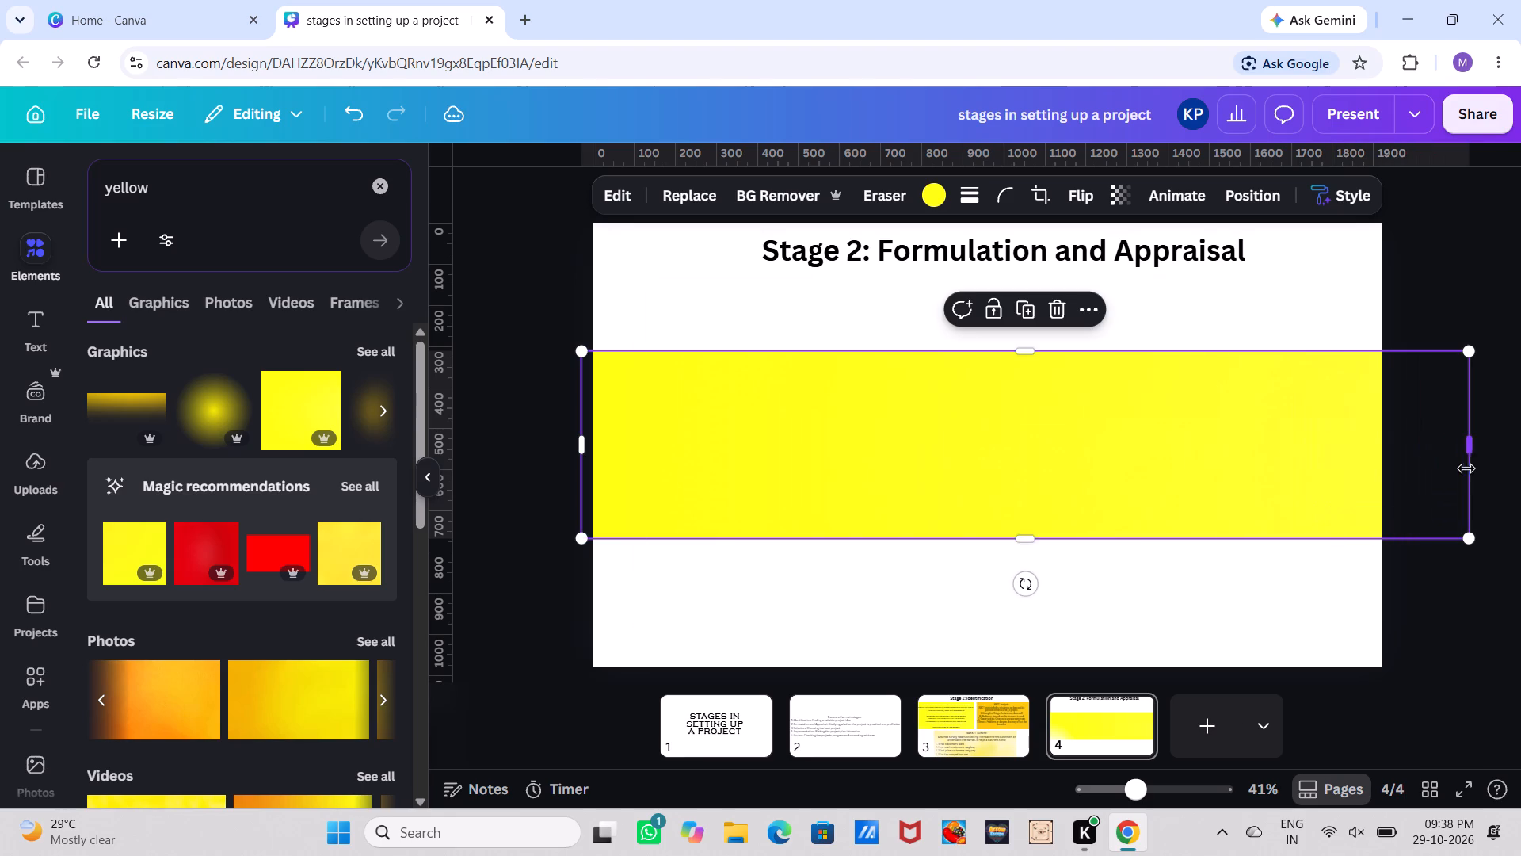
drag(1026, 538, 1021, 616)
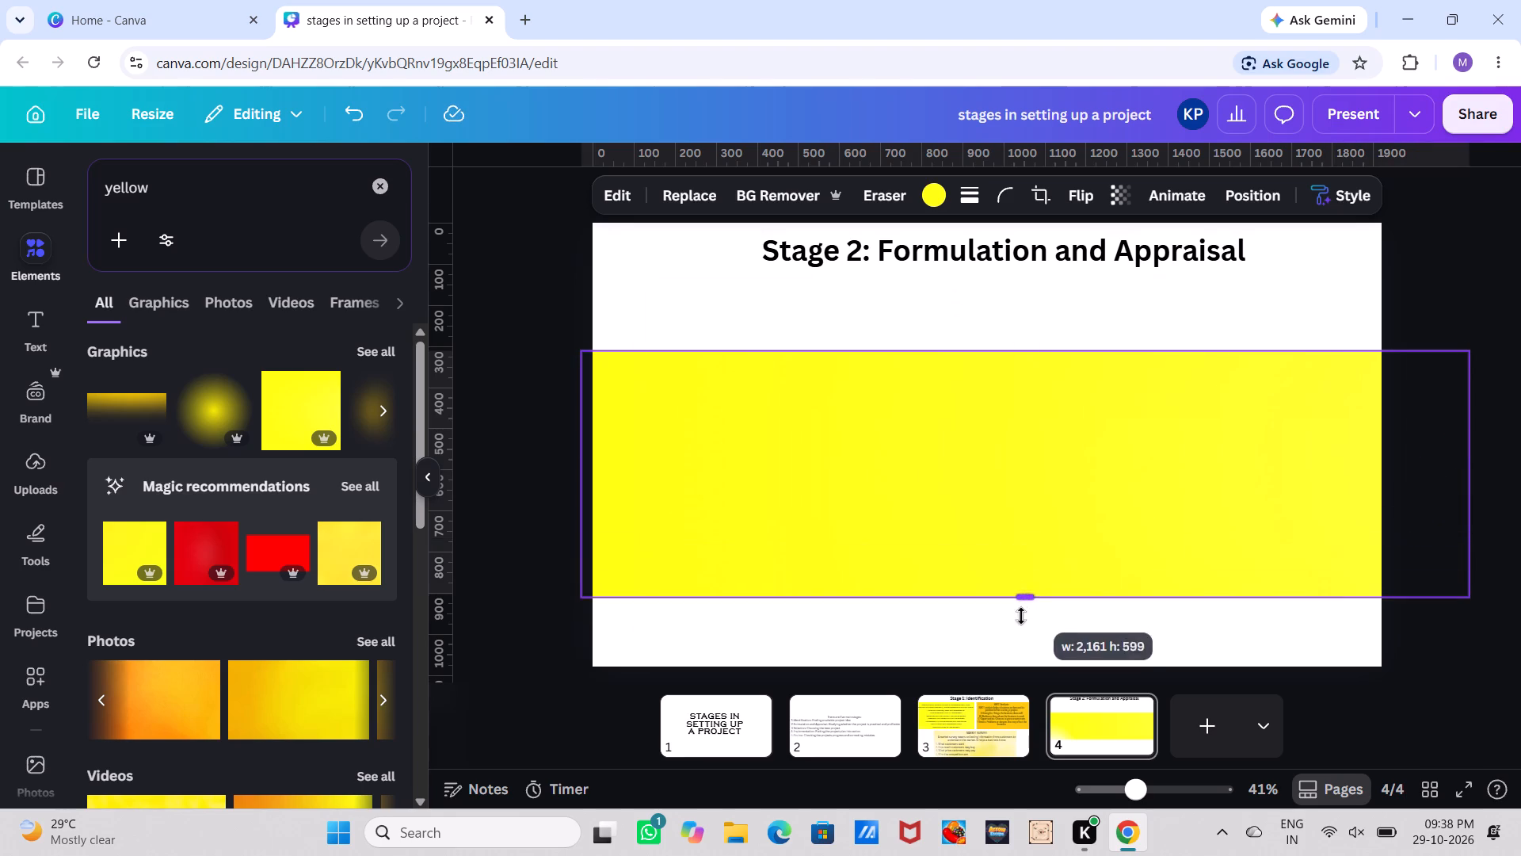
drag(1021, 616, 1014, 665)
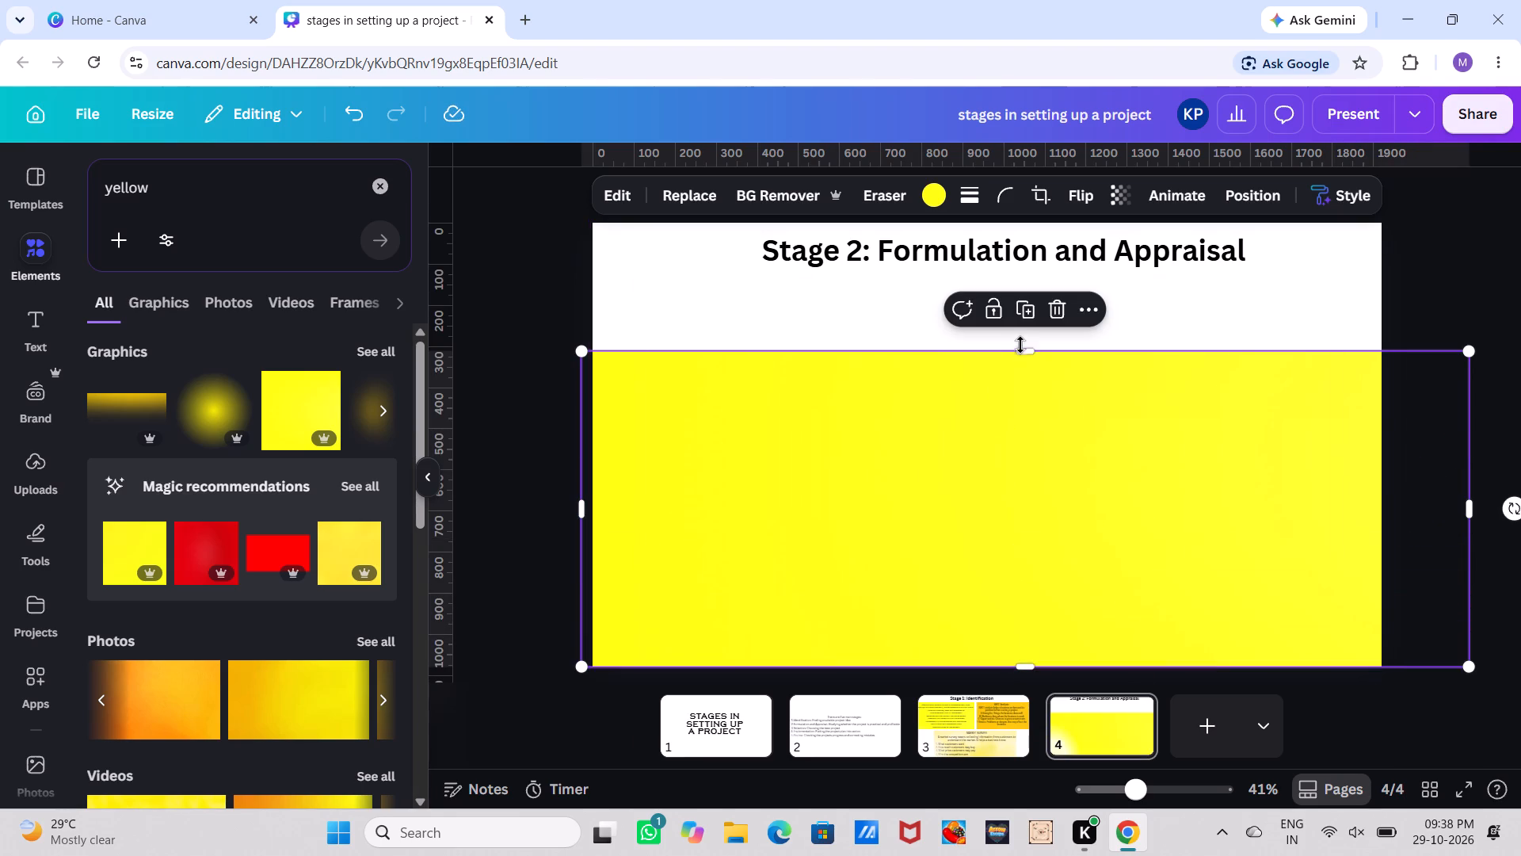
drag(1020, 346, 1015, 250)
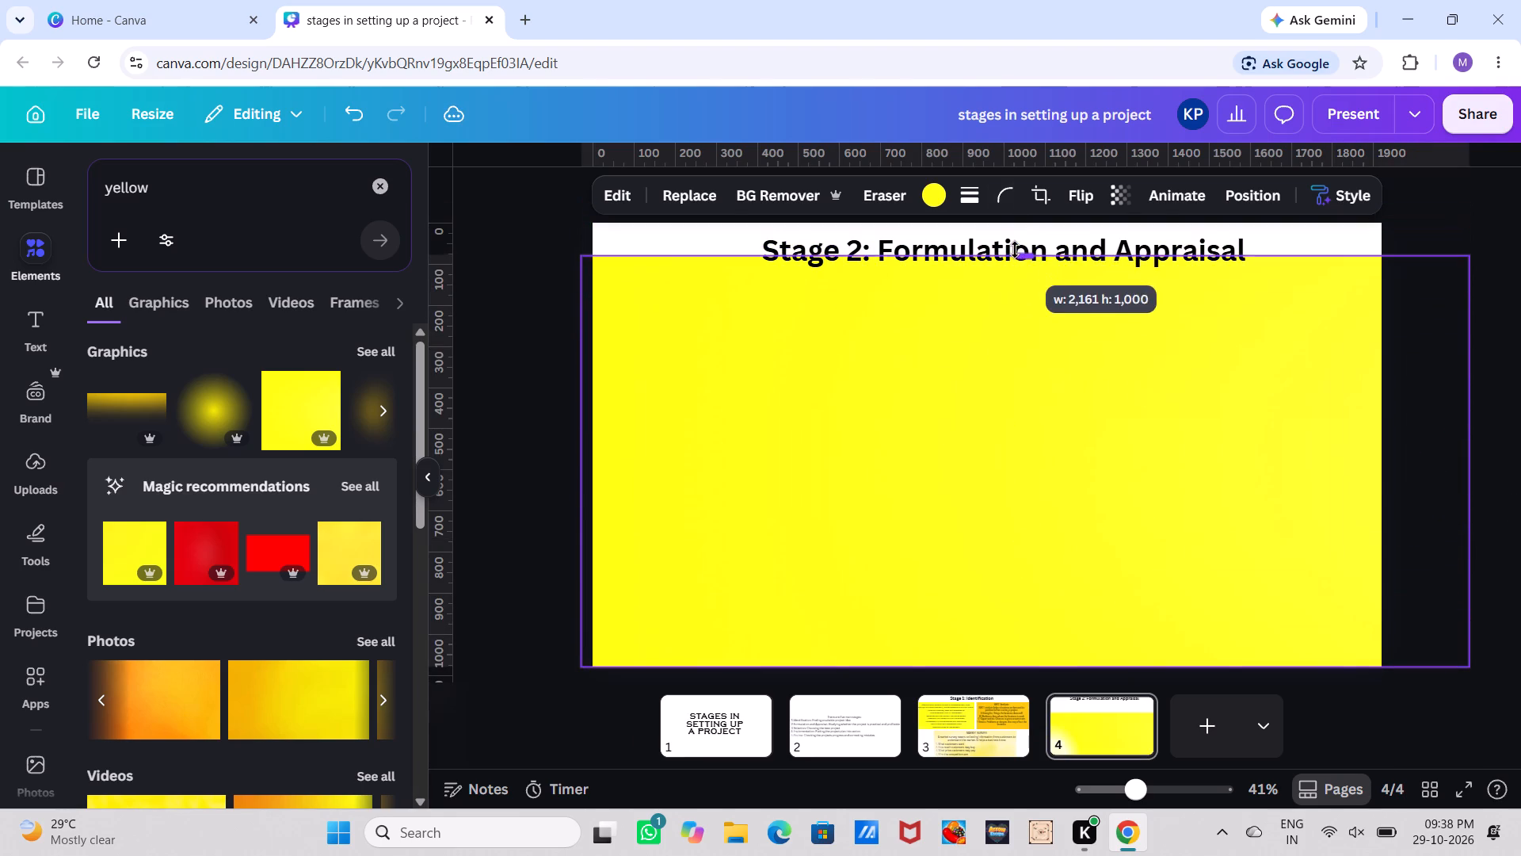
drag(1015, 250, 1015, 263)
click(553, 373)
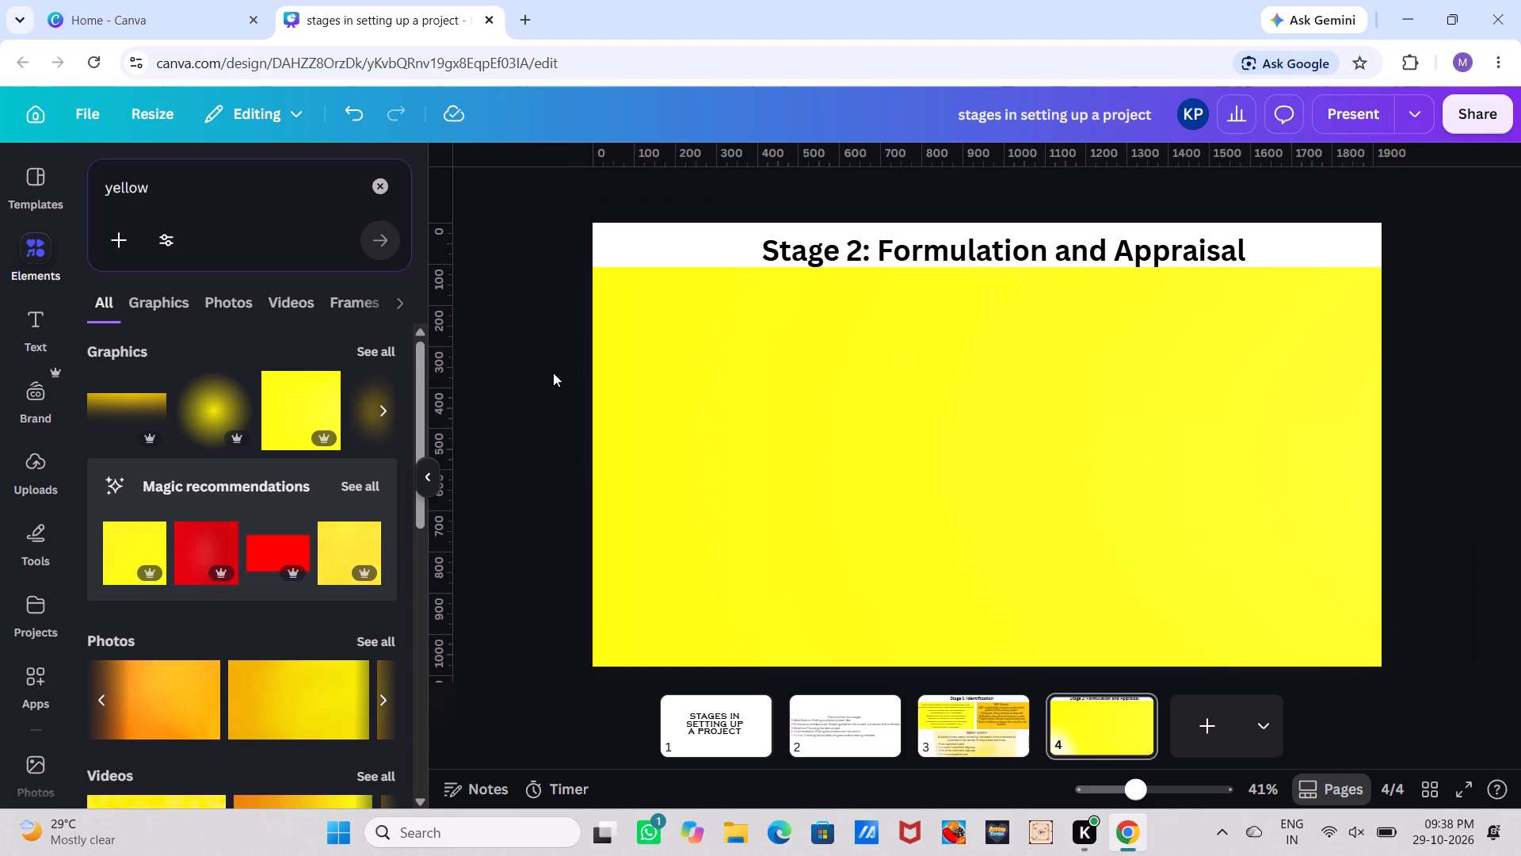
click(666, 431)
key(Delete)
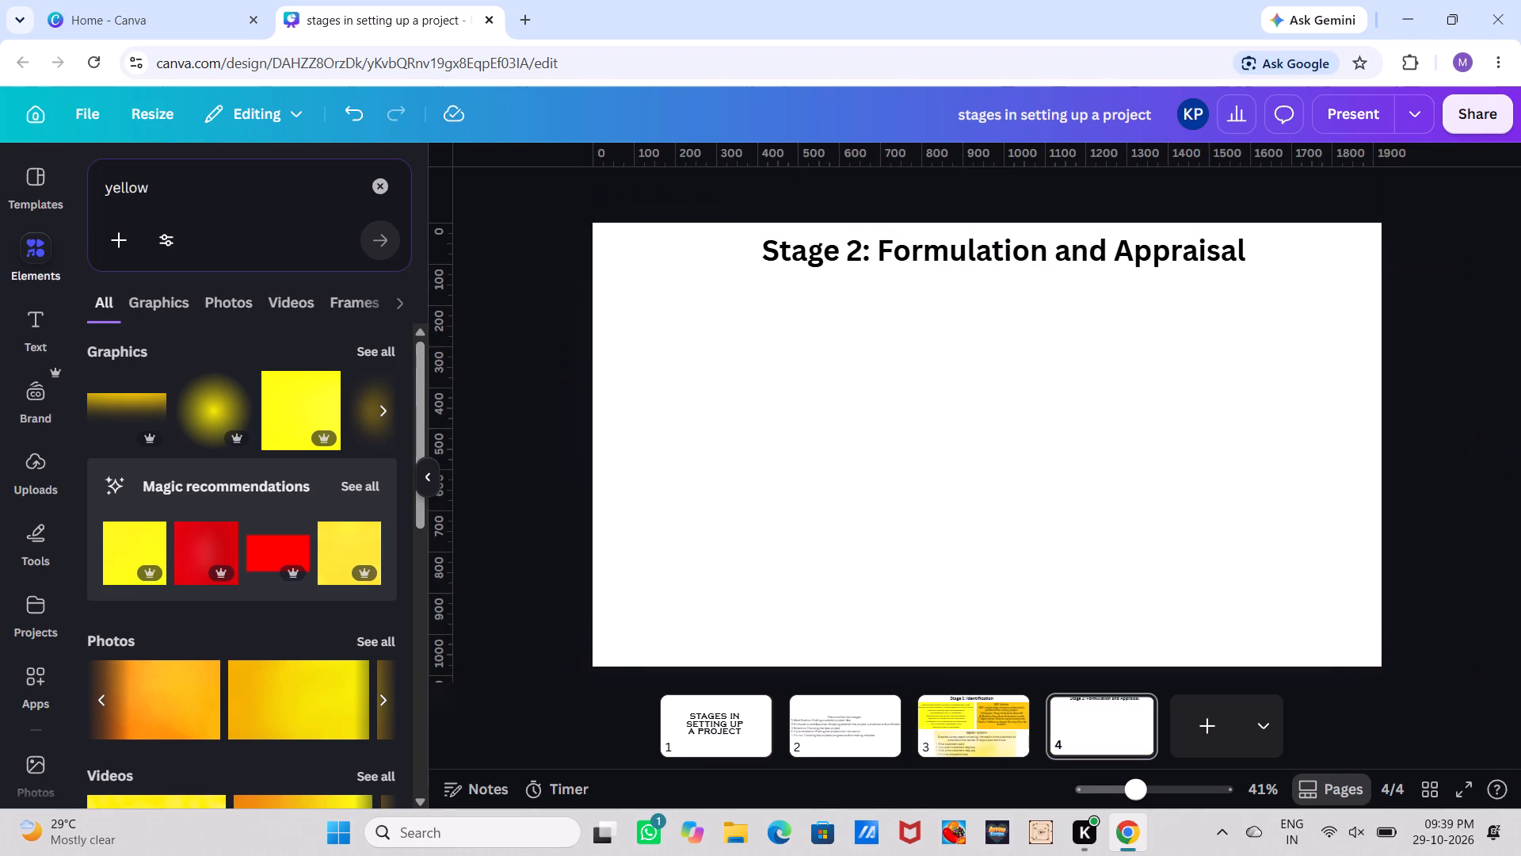
Add body text on page 4 reading "This stage means studying the project in detail before investing money.".
click(30, 319)
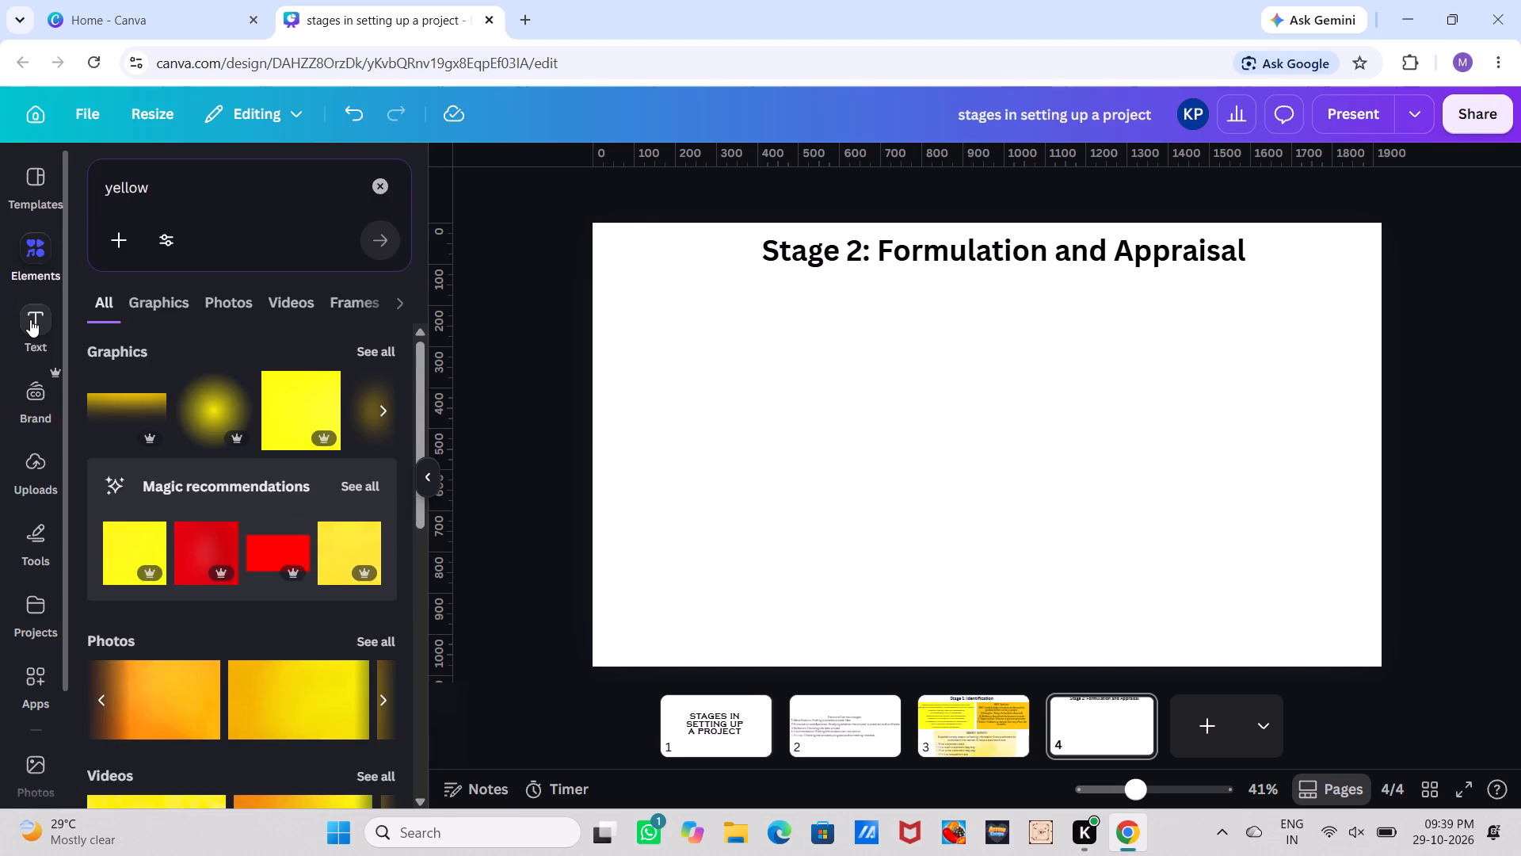
click(286, 591)
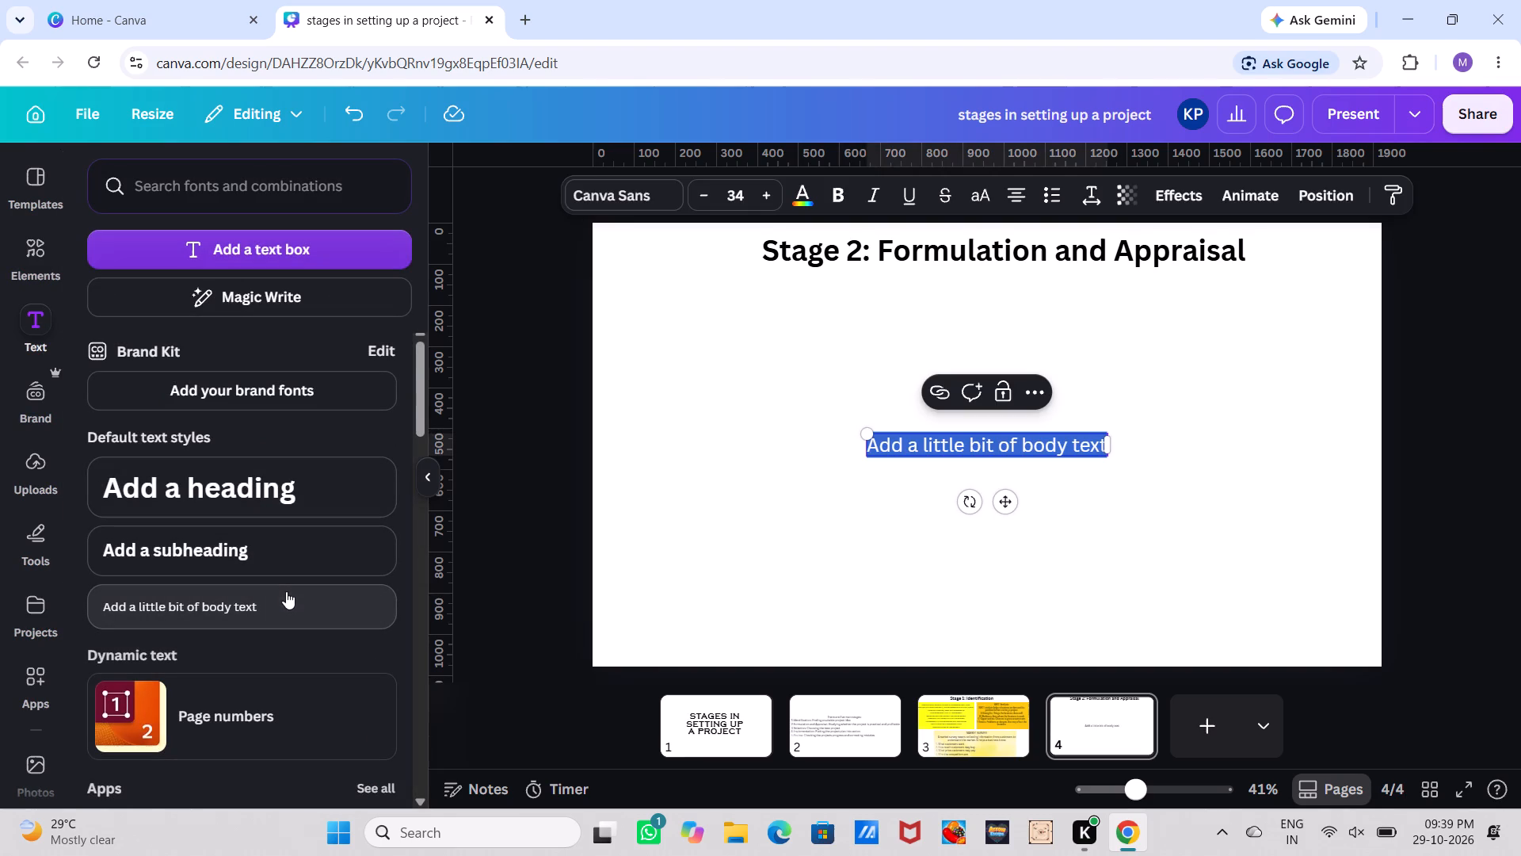
key(Delete)
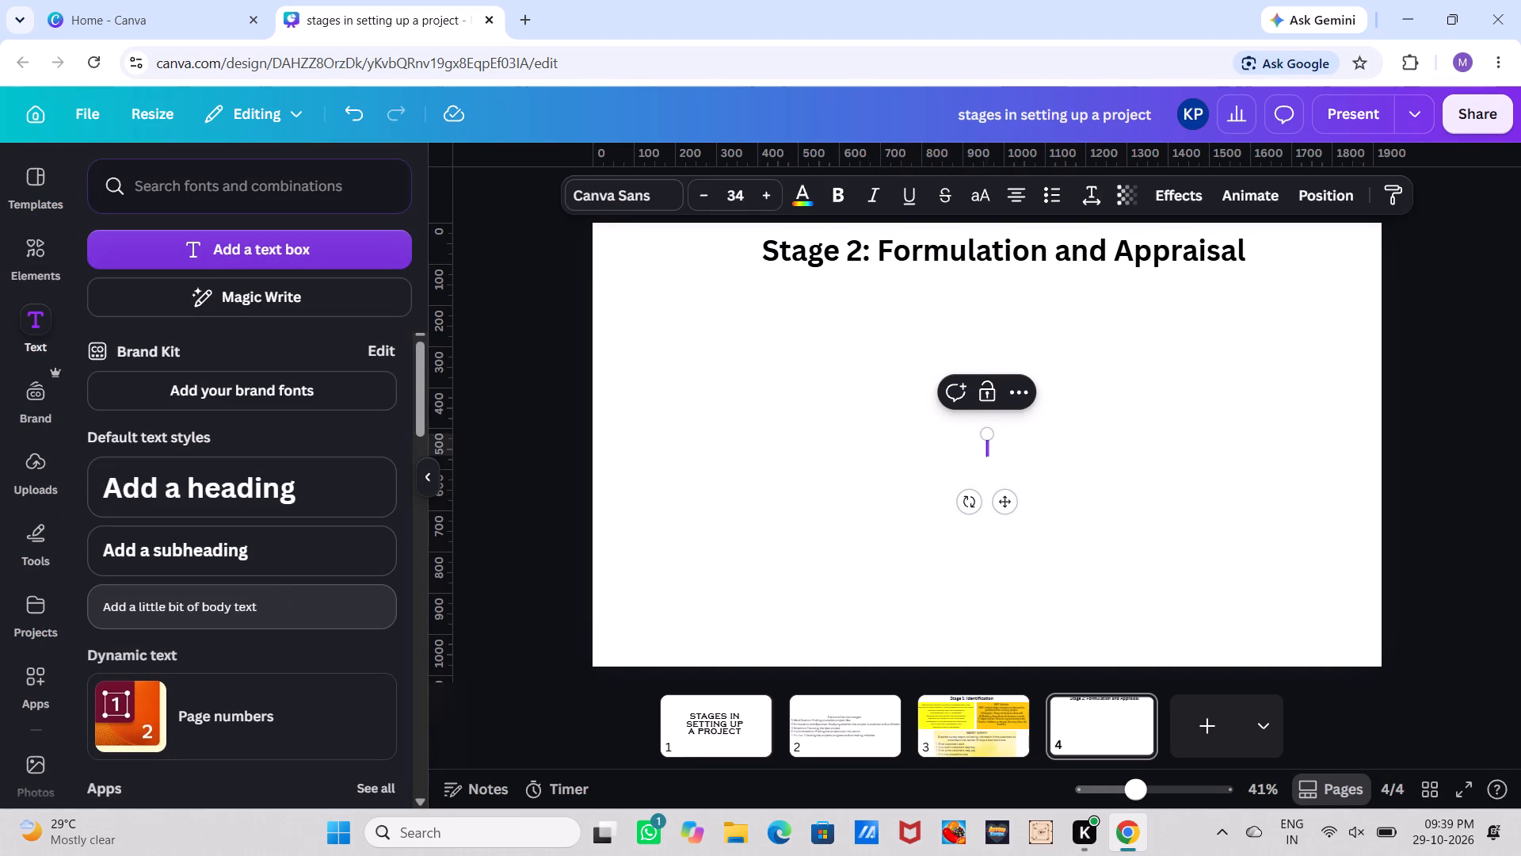
key(shift+t)
text(his stage means)
key(space)
text(studying)
key(space)
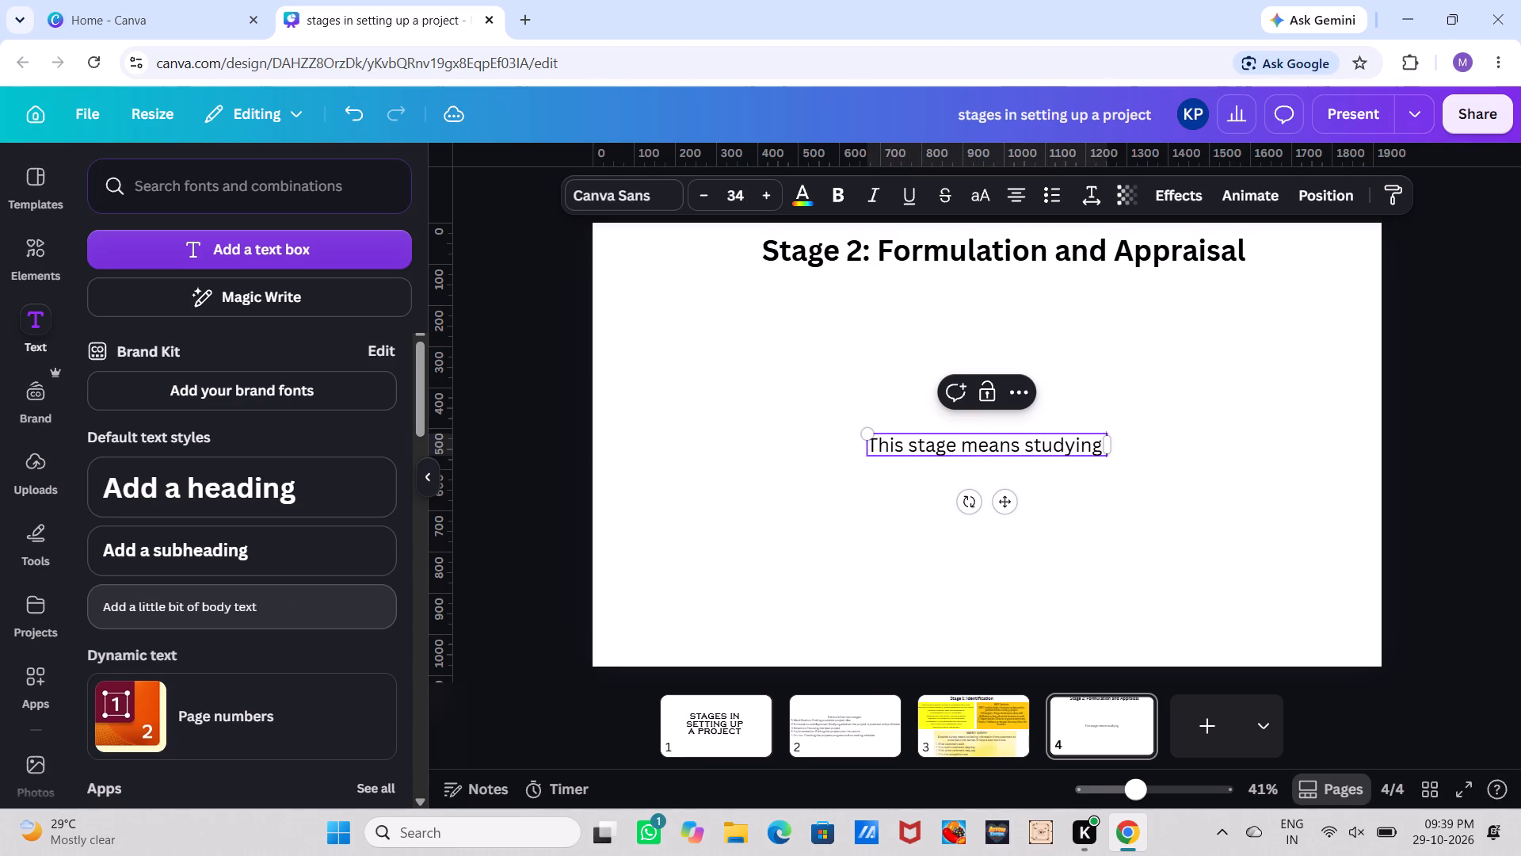
text(the project)
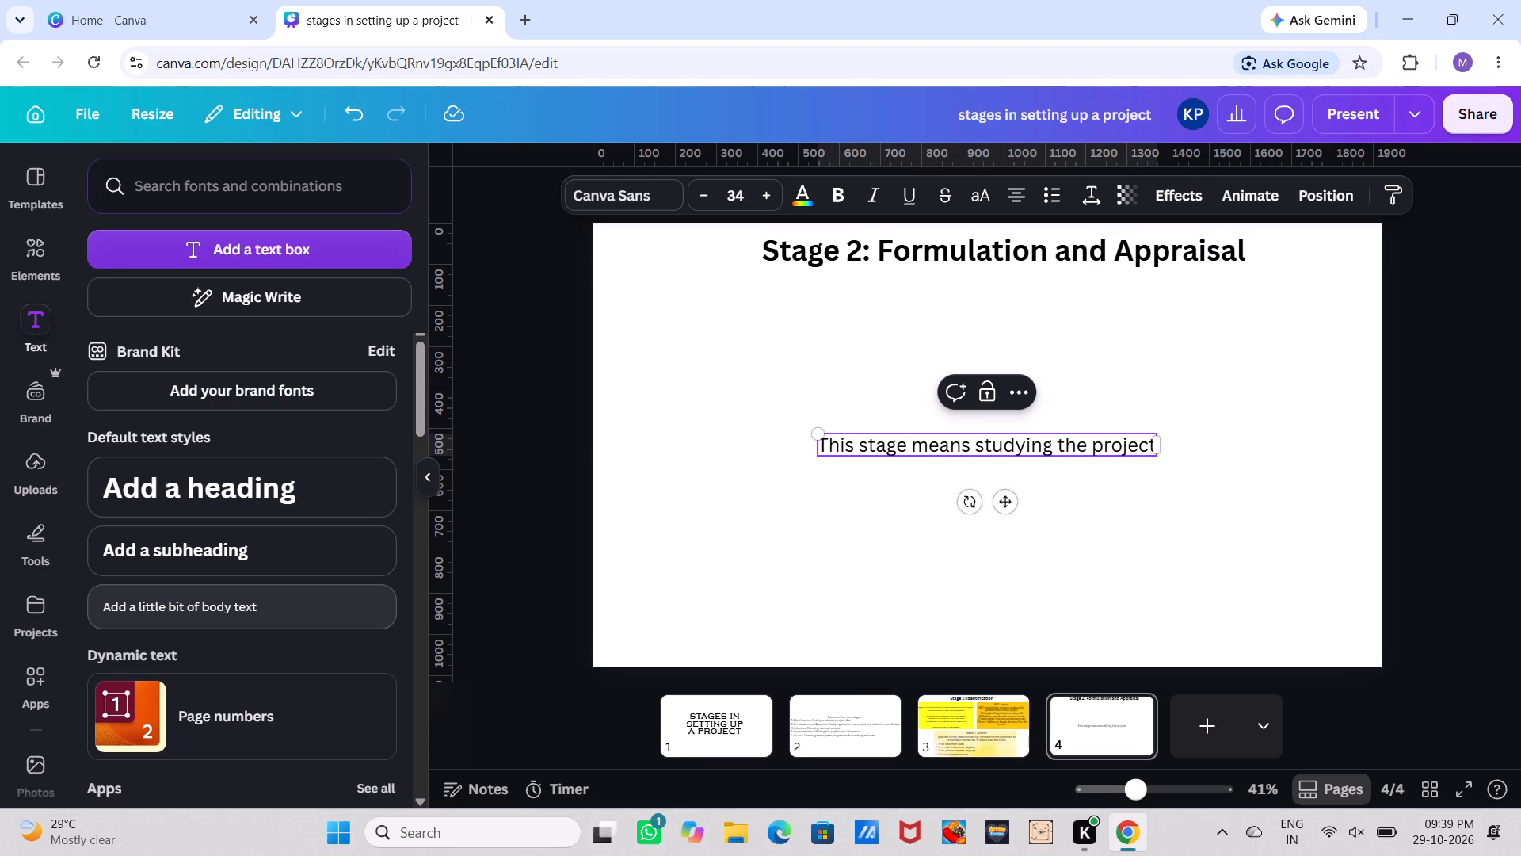
key(space)
text(in detail)
key(space)
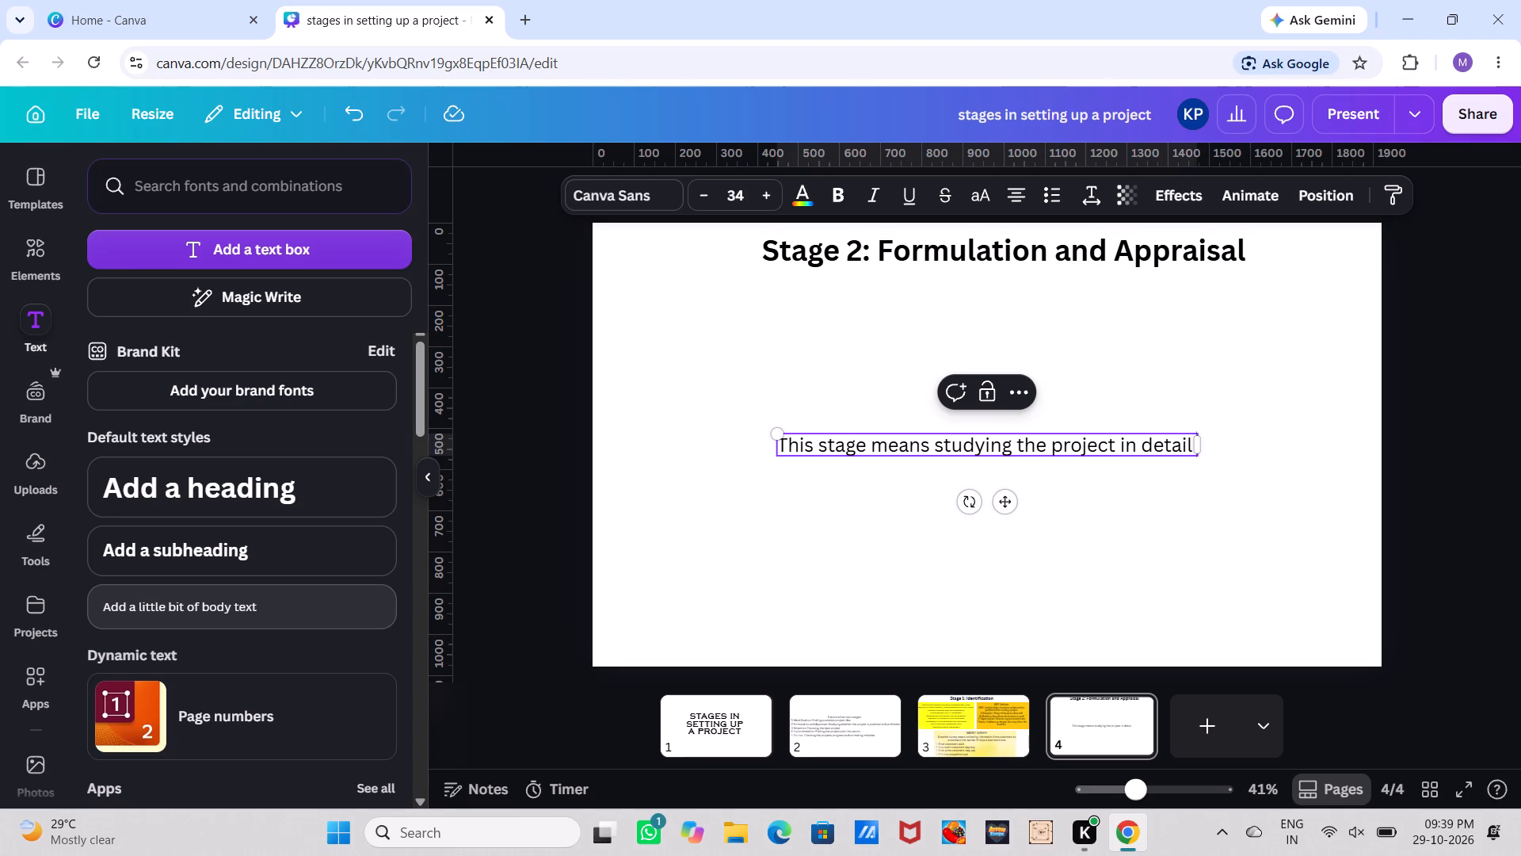
text(before invvve)
key(BackSpace)
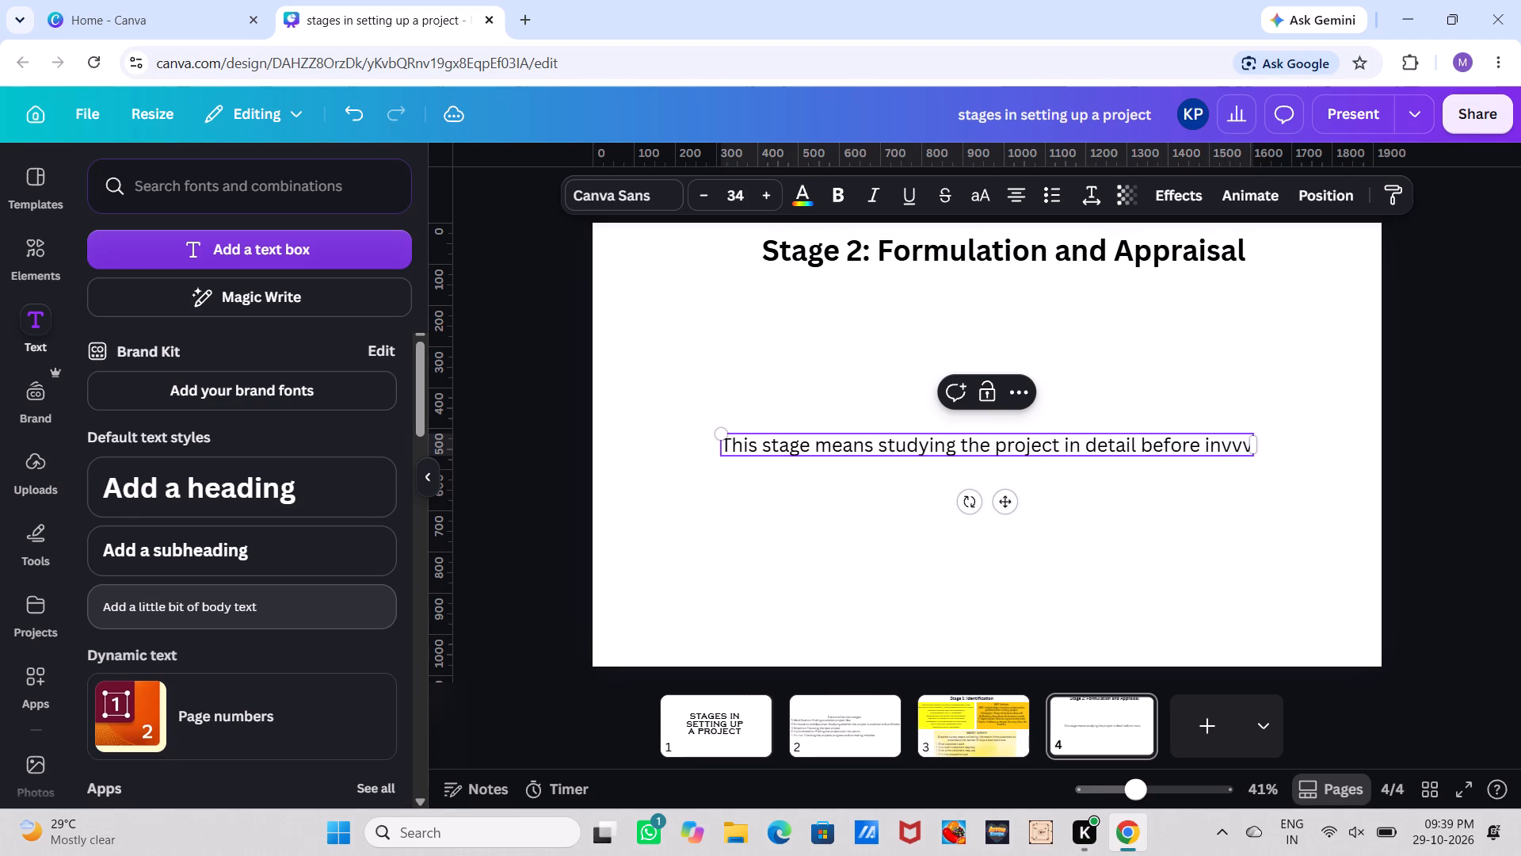
key(BackSpace)
key(BackSpace)
text(esting)
key(space)
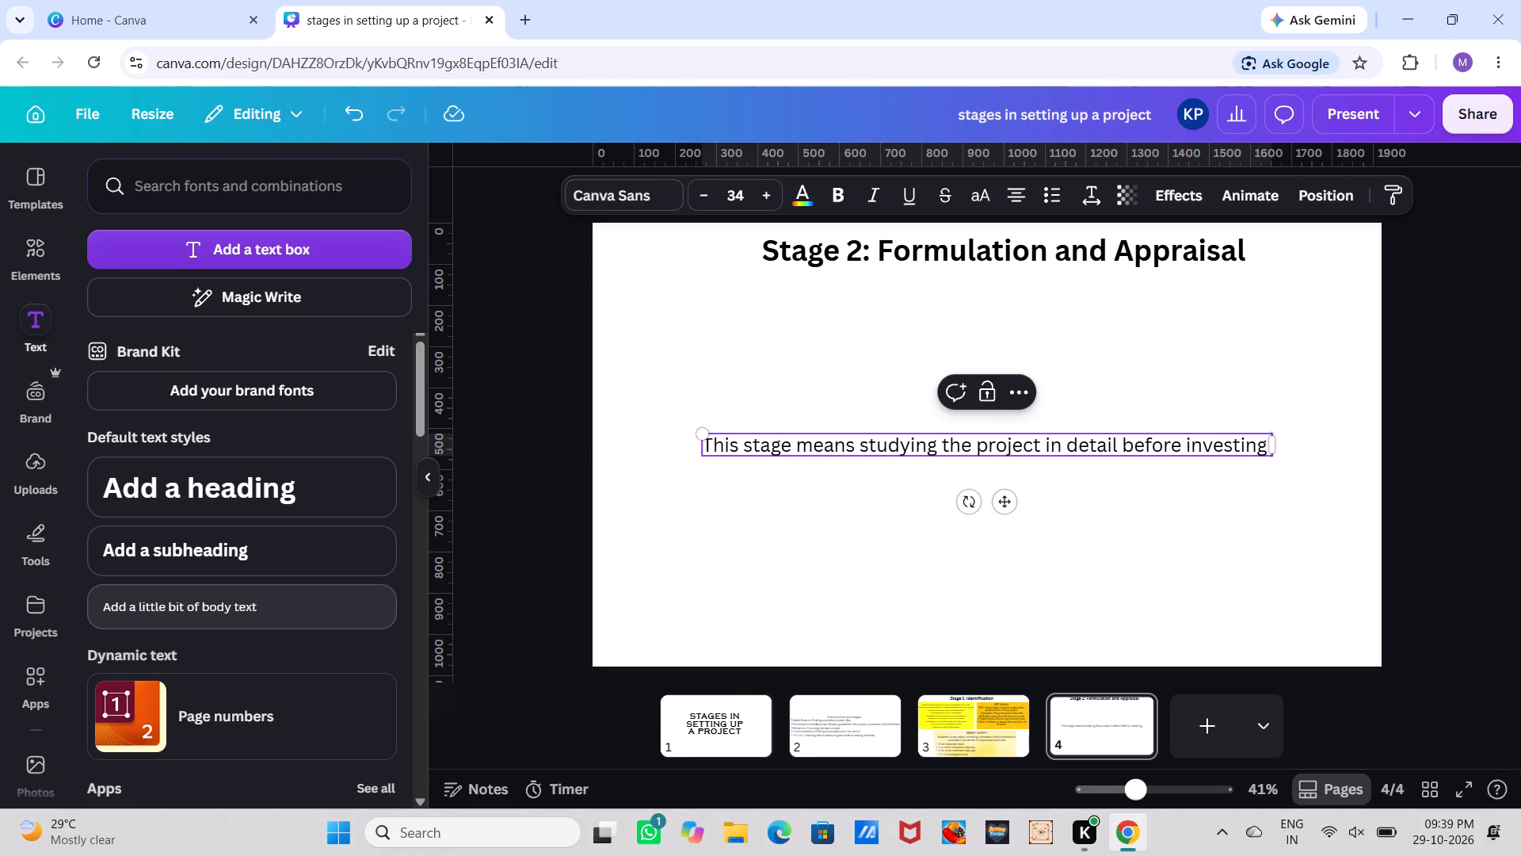
text(money)
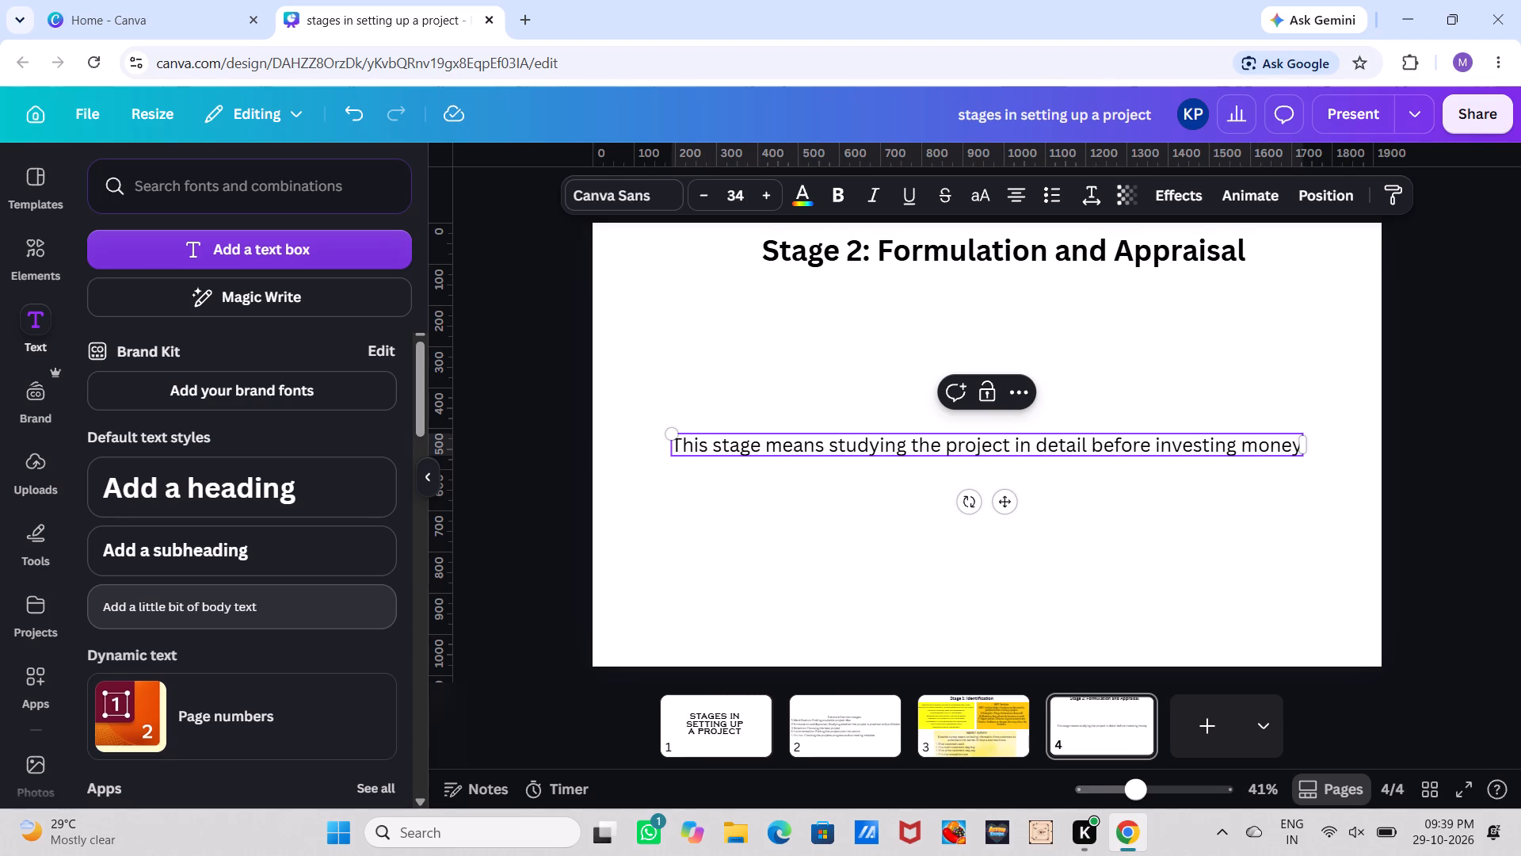
key(period)
Add a second line to the body text reading "It inclues:" and start a new line below it.
key(Return)
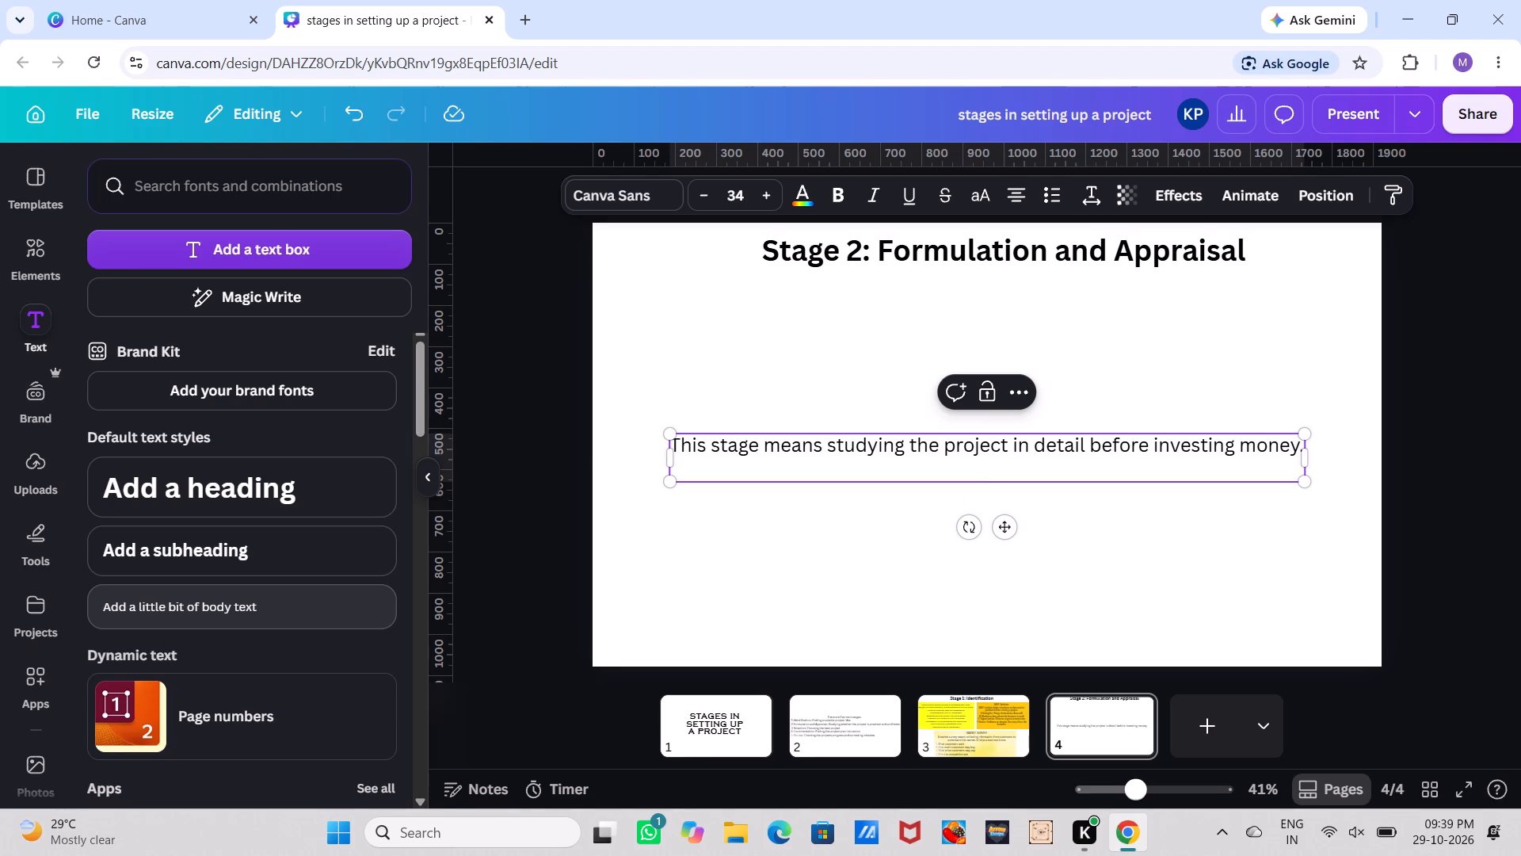
text(It)
key(space)
text(inclues:)
key(Return)
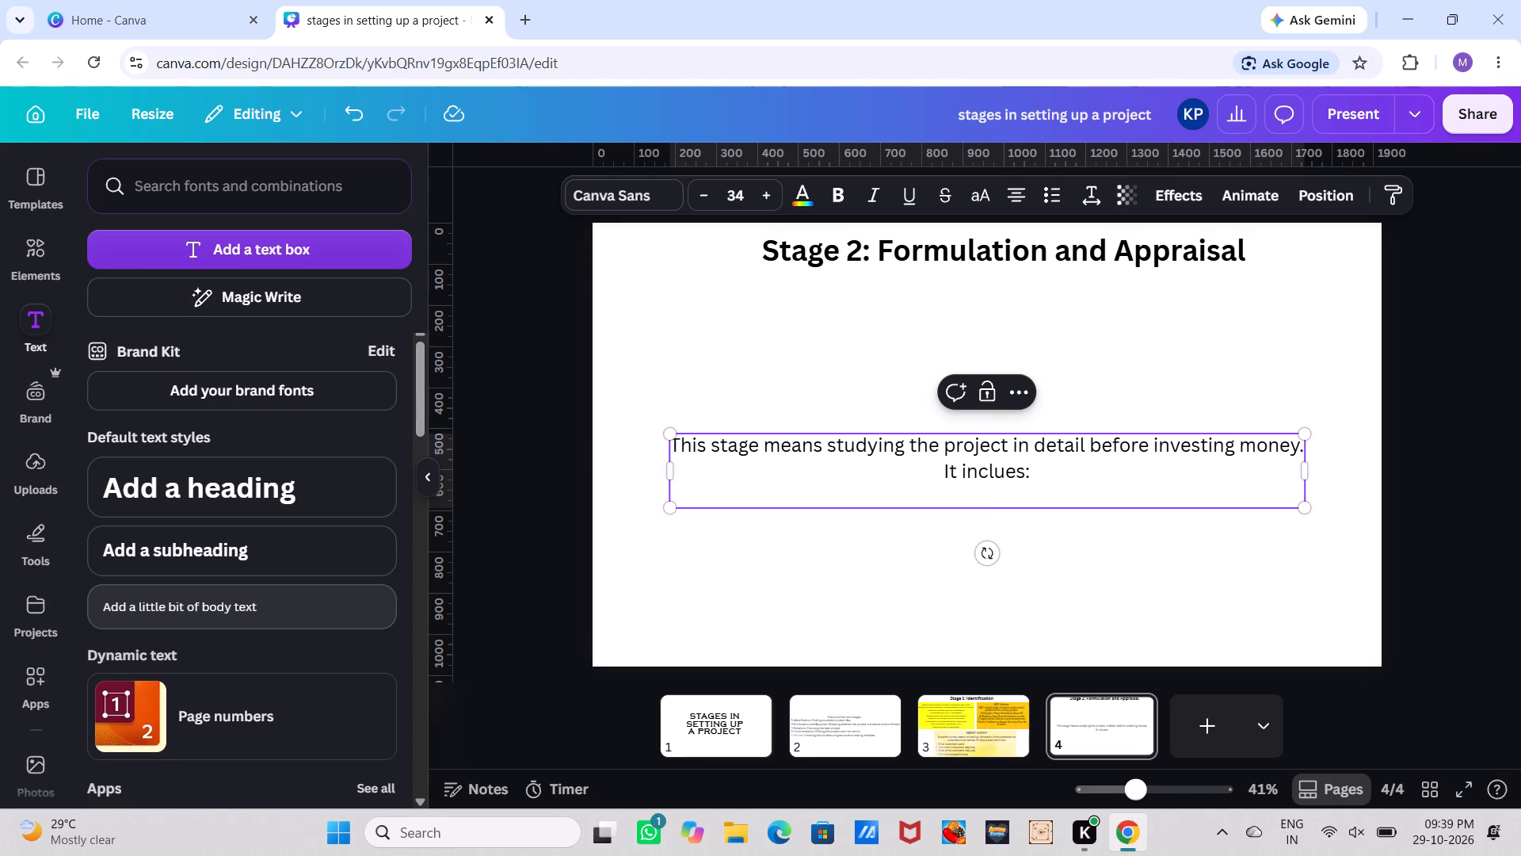
Add "Project size and type" as the first item under the "It inclues:" line on page 4.
text(Project size and)
key(space)
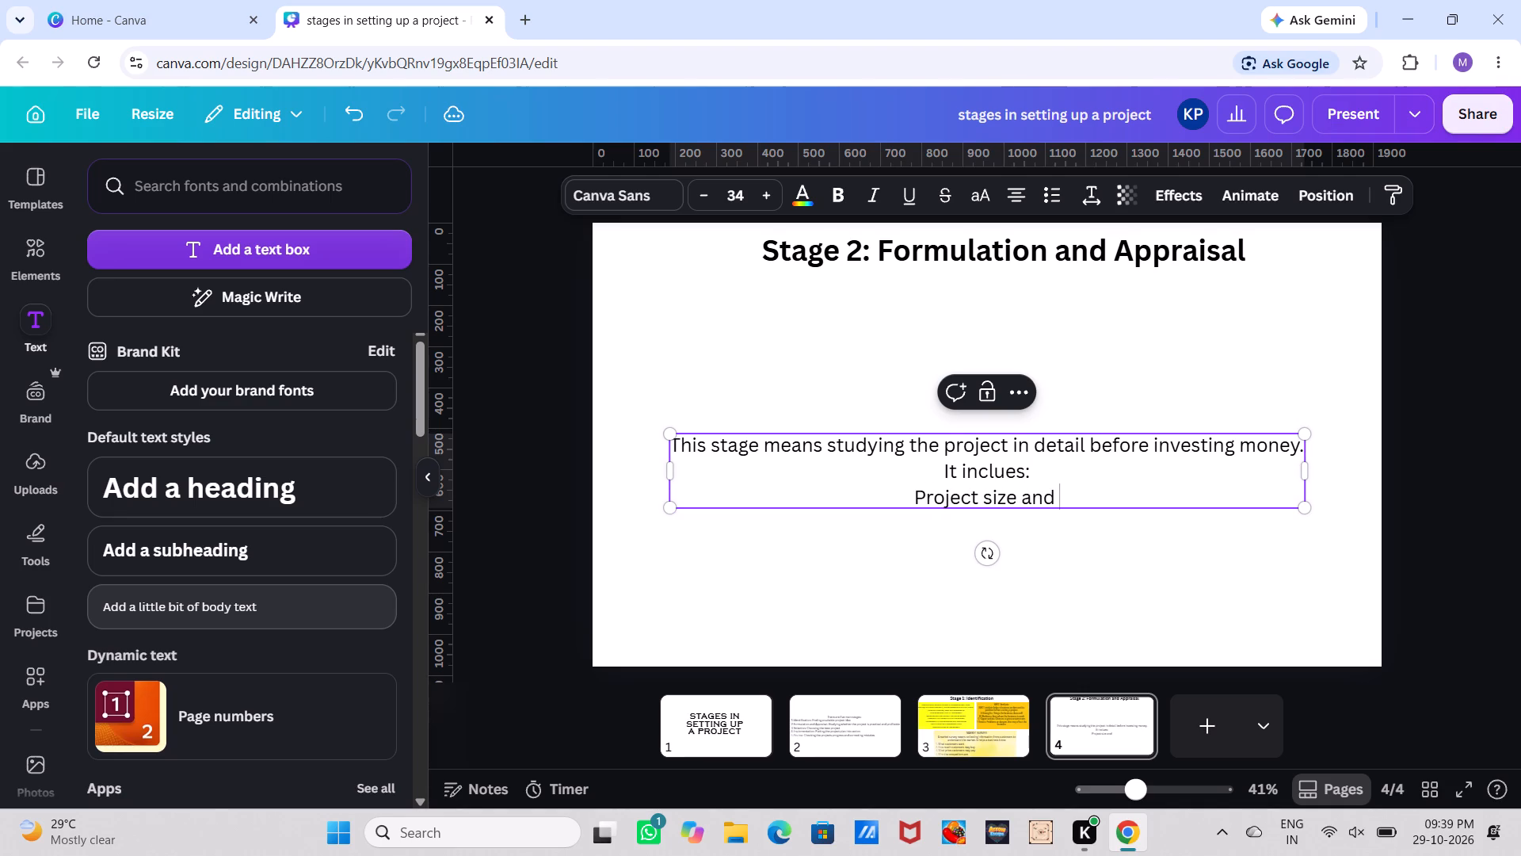
text(tye)
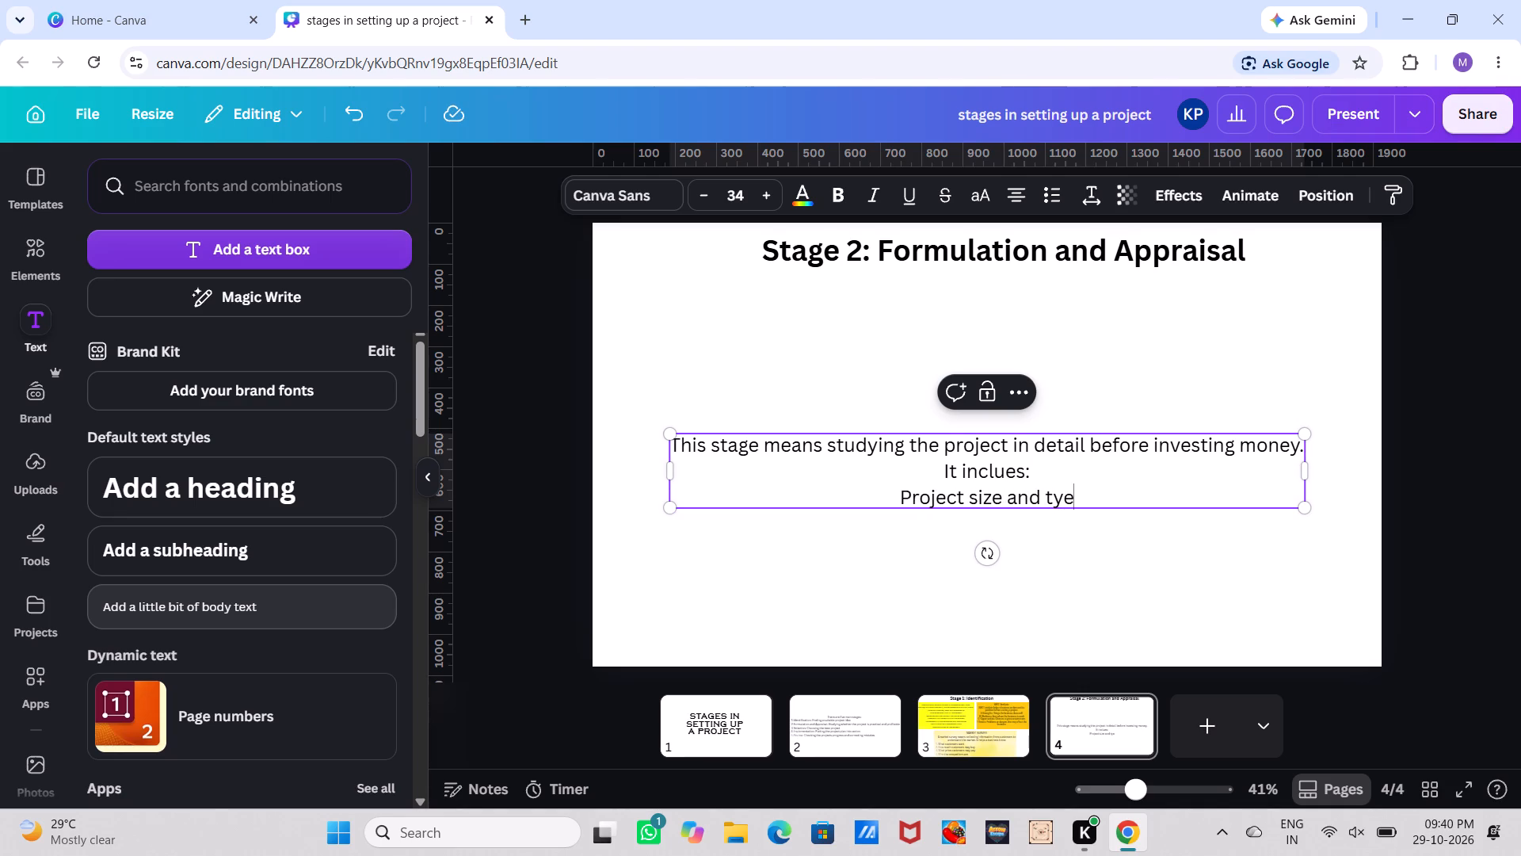
key(BackSpace)
text(pe)
Insert a hyphen at the start of the "Project size and type" line.
key(Left)
key(Left)
key(Left)
key(Left)
key(Left)
key(Left)
key(Left)
key(Left)
key(Left)
key(Left)
key(Left)
key(Left)
key(Left)
key(Left)
key(Left)
key(Left)
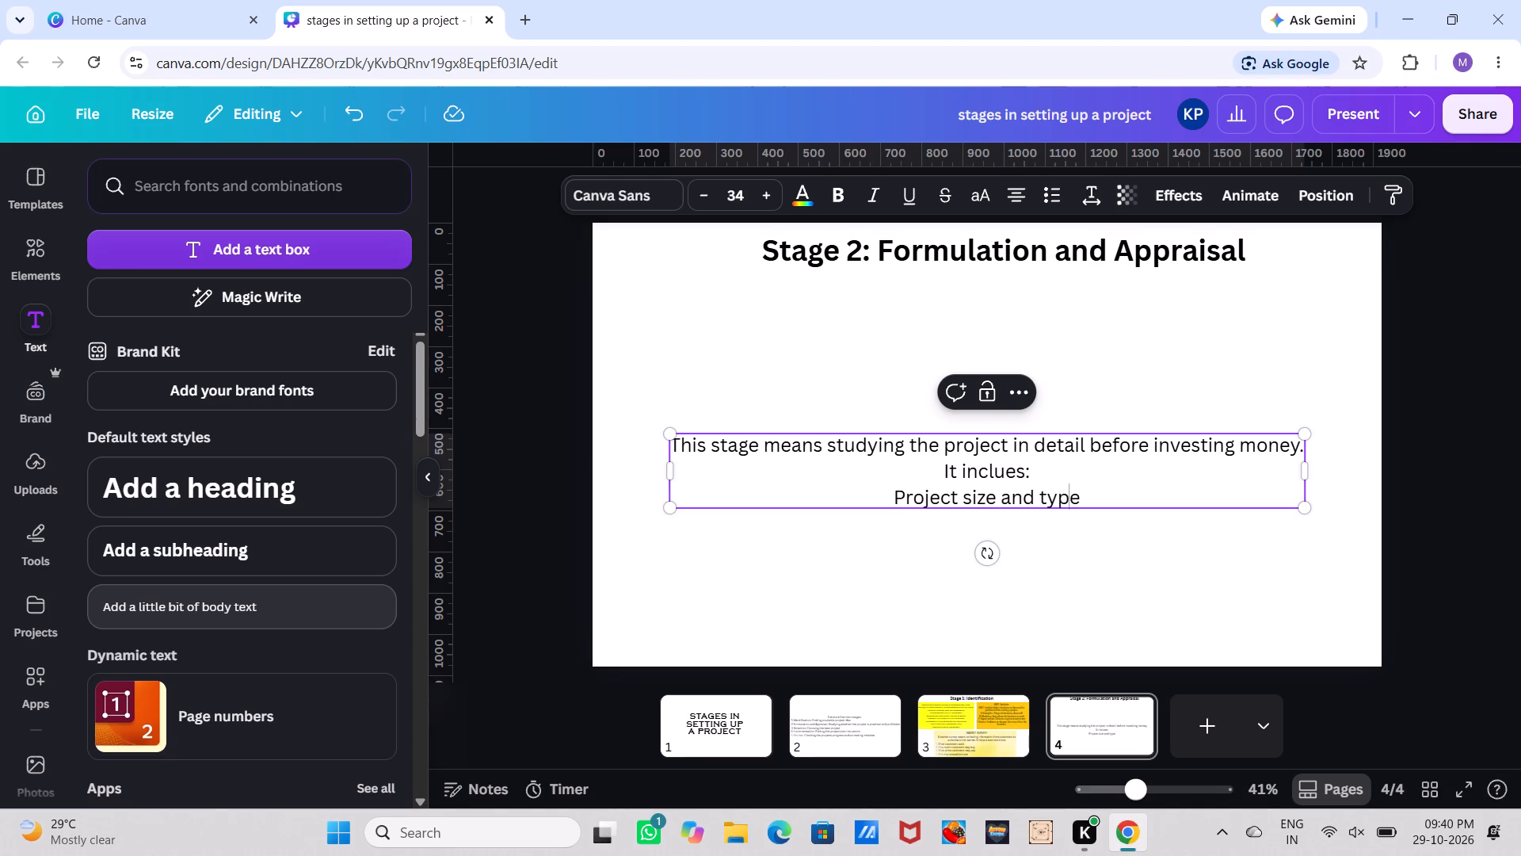
key(Left)
key(Left)
key(Left)
key(Left)
key(Left)
key(Left)
key(Left)
key(Left)
key(minus)
key(Right)
key(Right)
key(Right)
key(Right)
key(Right)
key(Right)
key(Right)
key(Right)
key(Right)
key(Right)
key(Right)
key(Right)
key(Right)
key(Right)
key(Right)
key(Right)
key(Right)
key(Right)
key(Right)
key(Right)
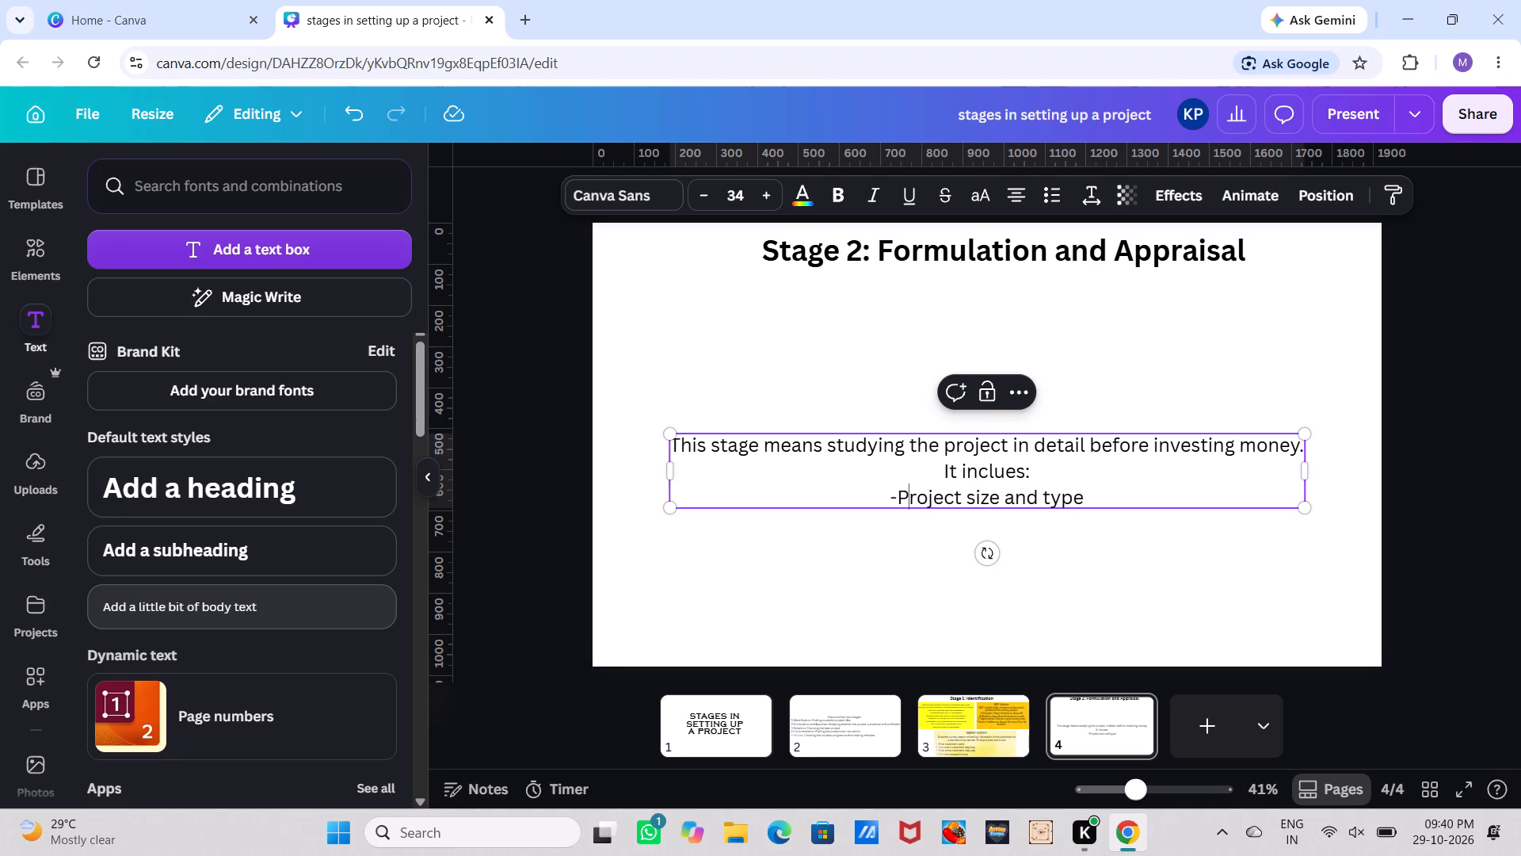
Add a list line reading "-Location of the project" and start a new line below it.
key(Return)
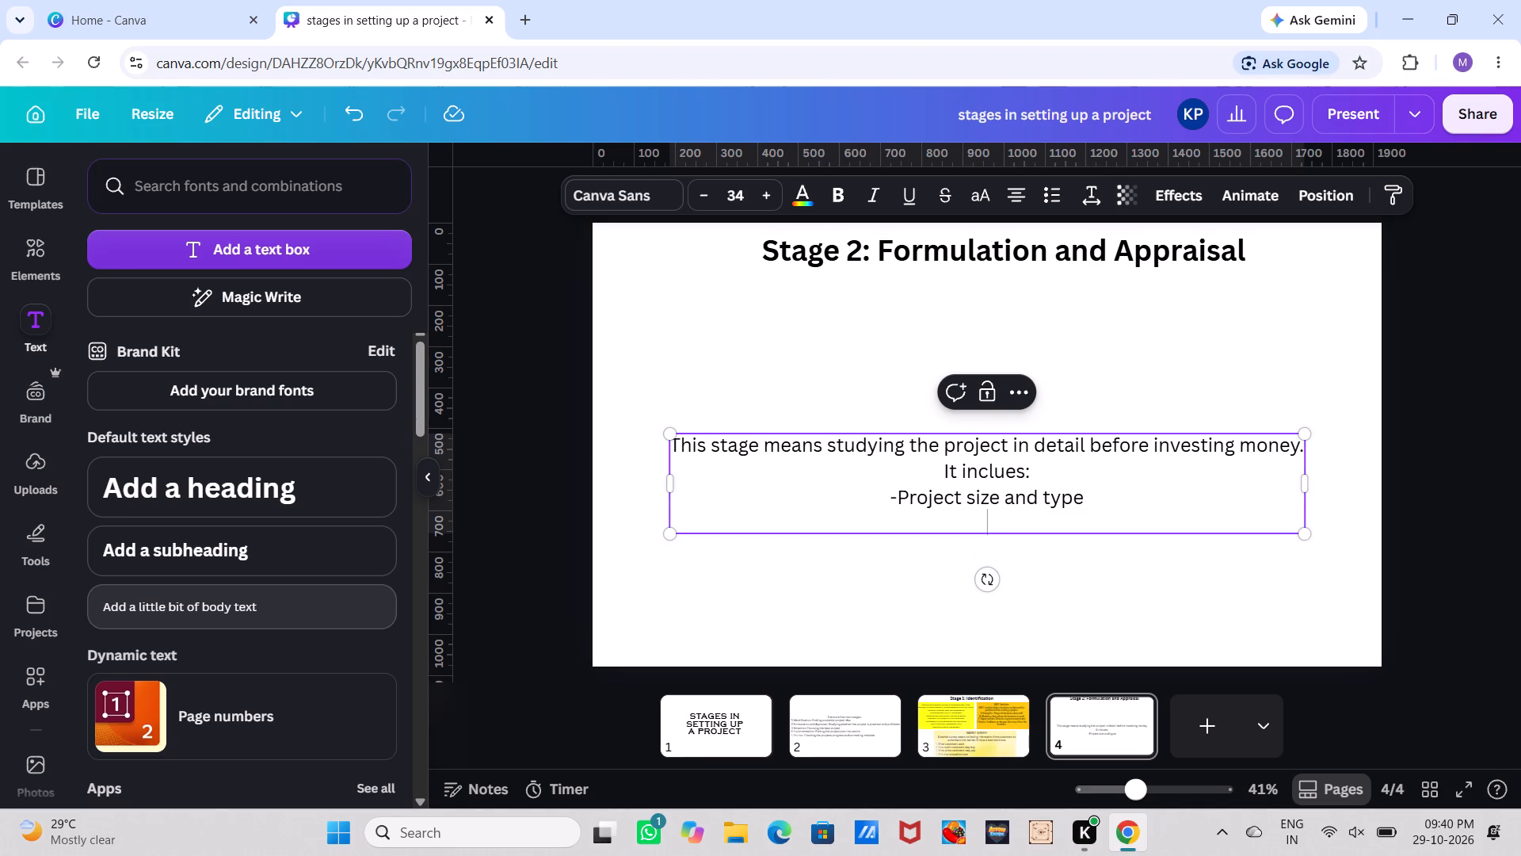
key(minus)
text(Location)
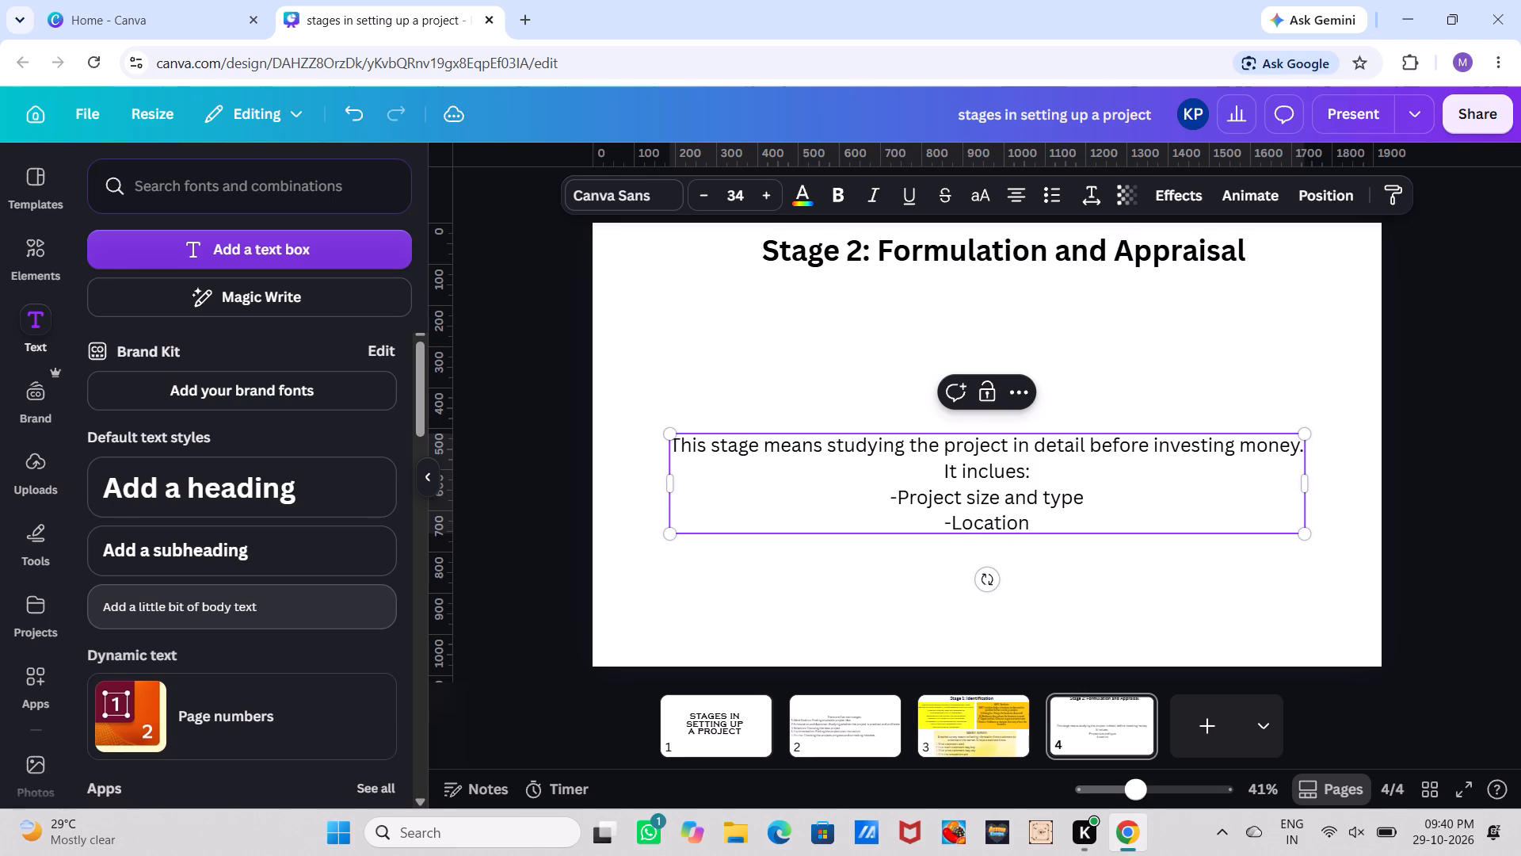
key(space)
text(of the)
key(space)
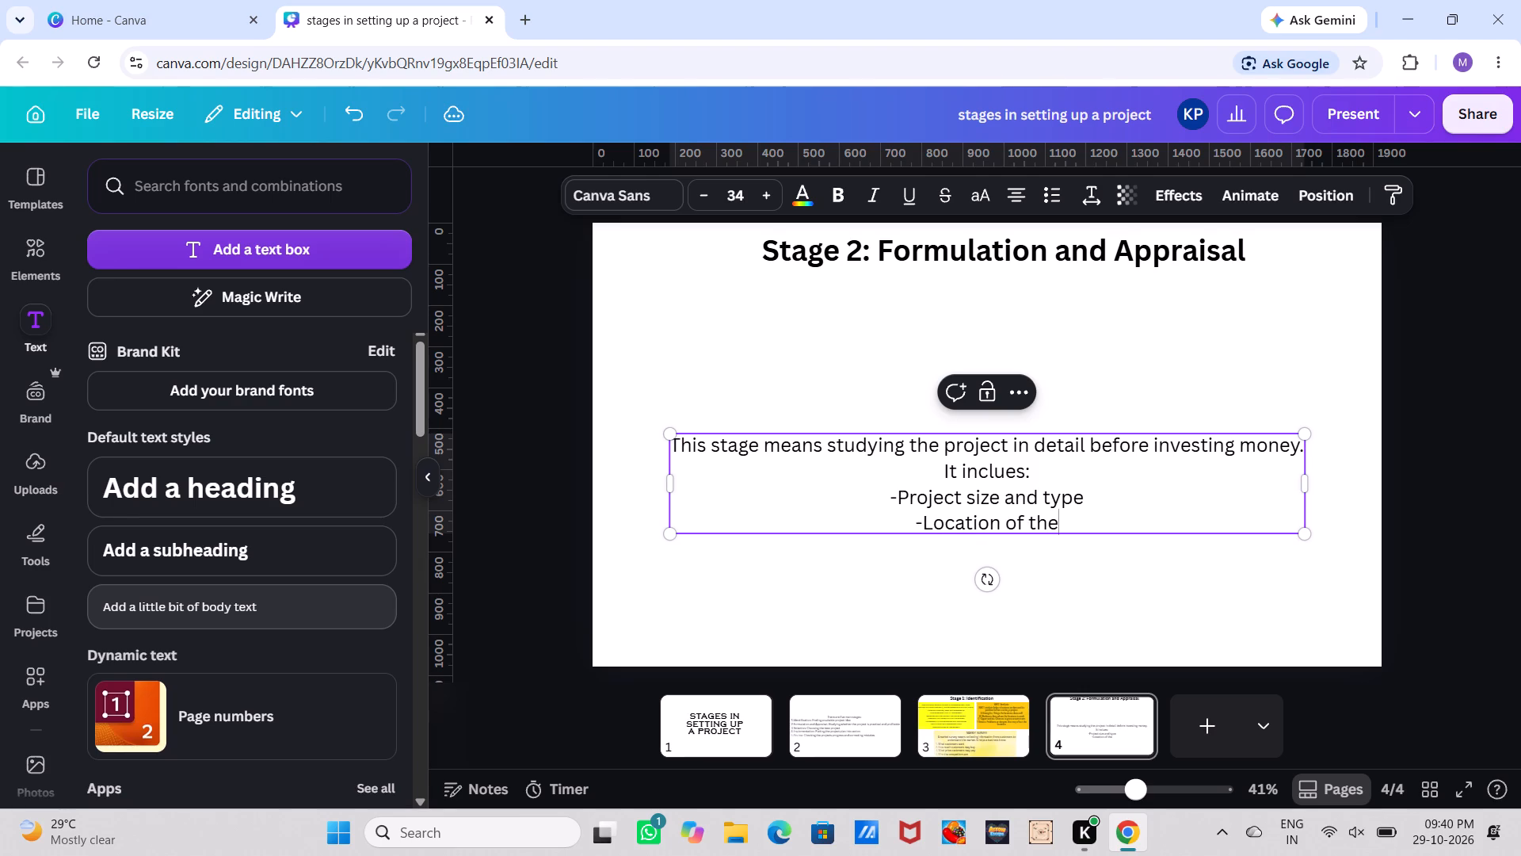
text(project)
key(Return)
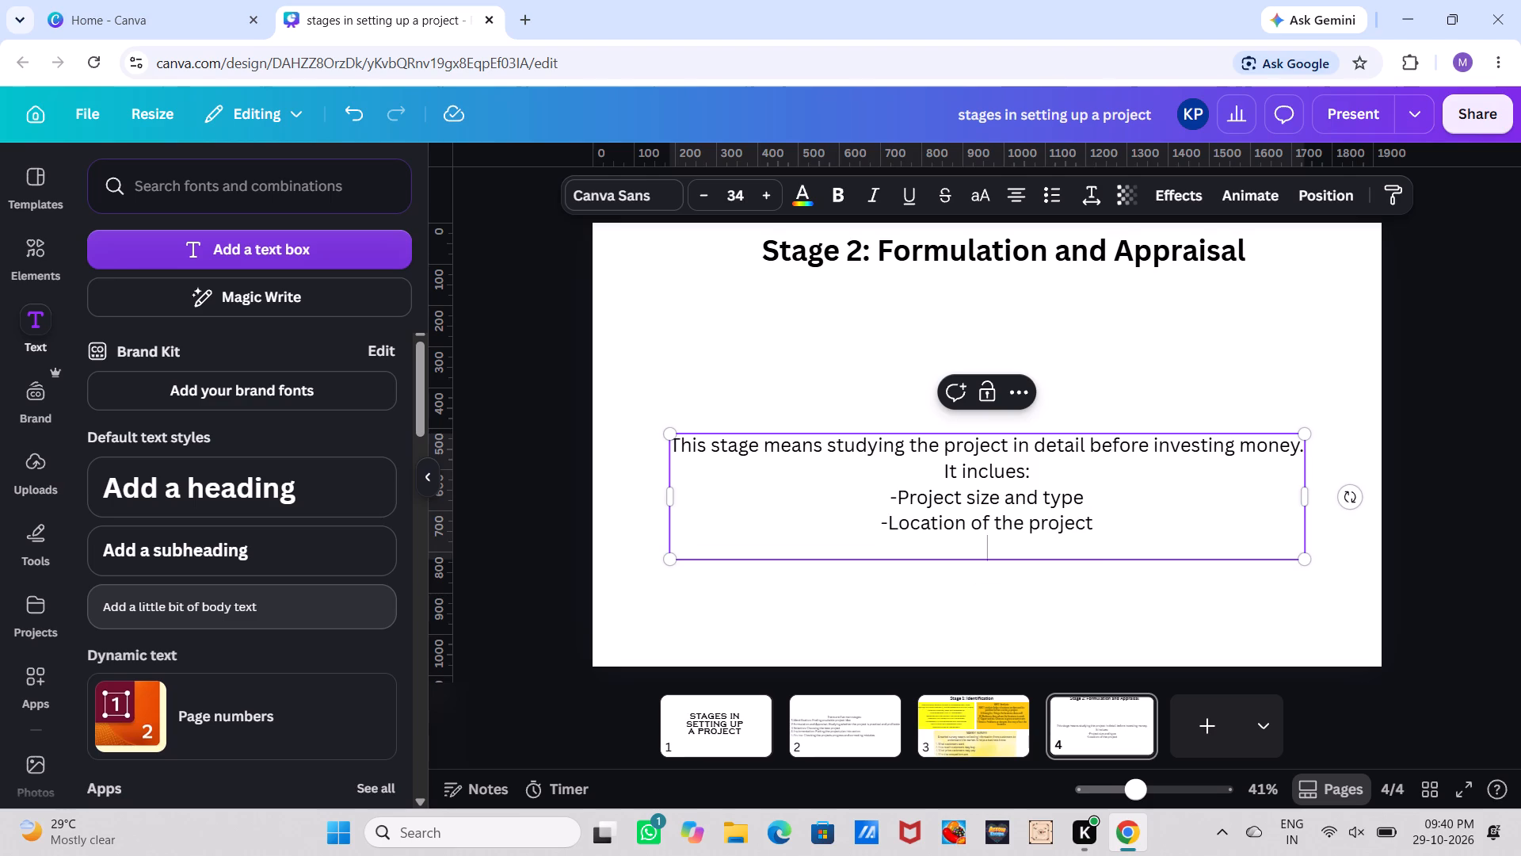
Add two list lines reading "-Demand for products or services" and "-Availability of materials".
text(-Demand)
key(space)
text(for products)
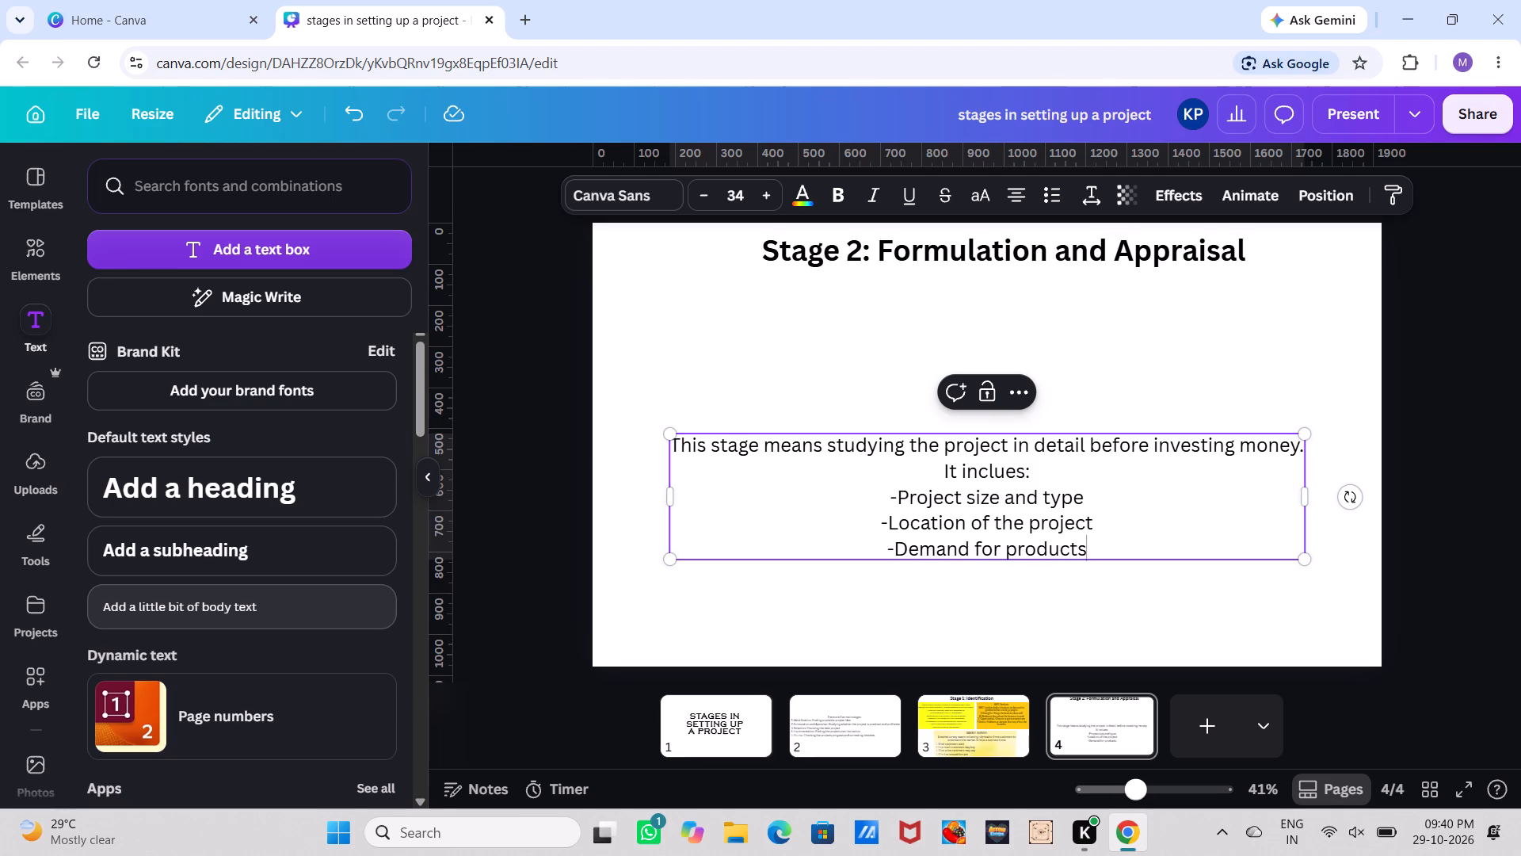
key(space)
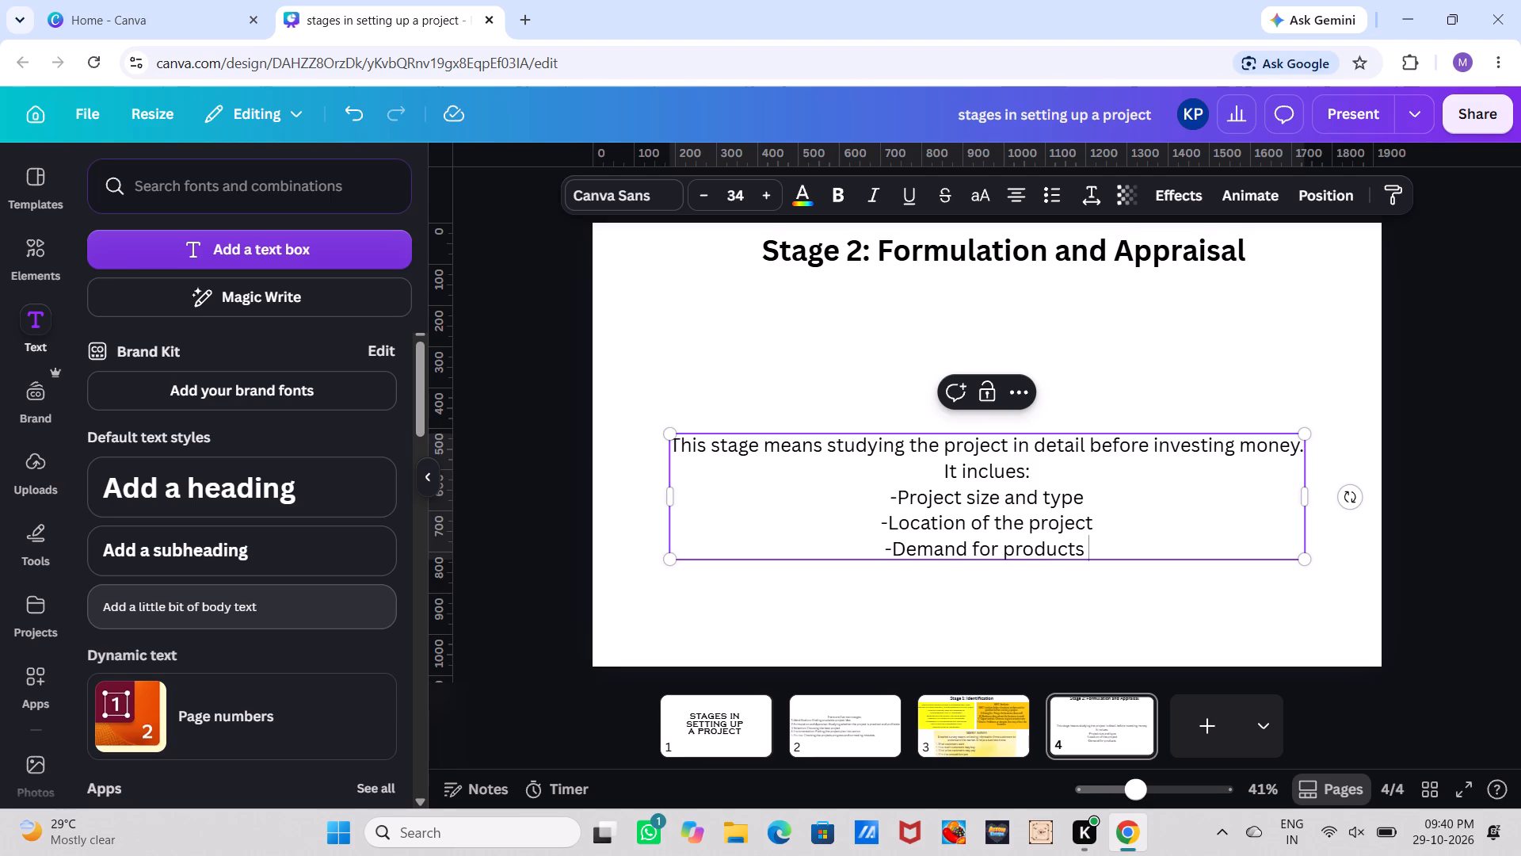
text(or)
key(space)
text(services)
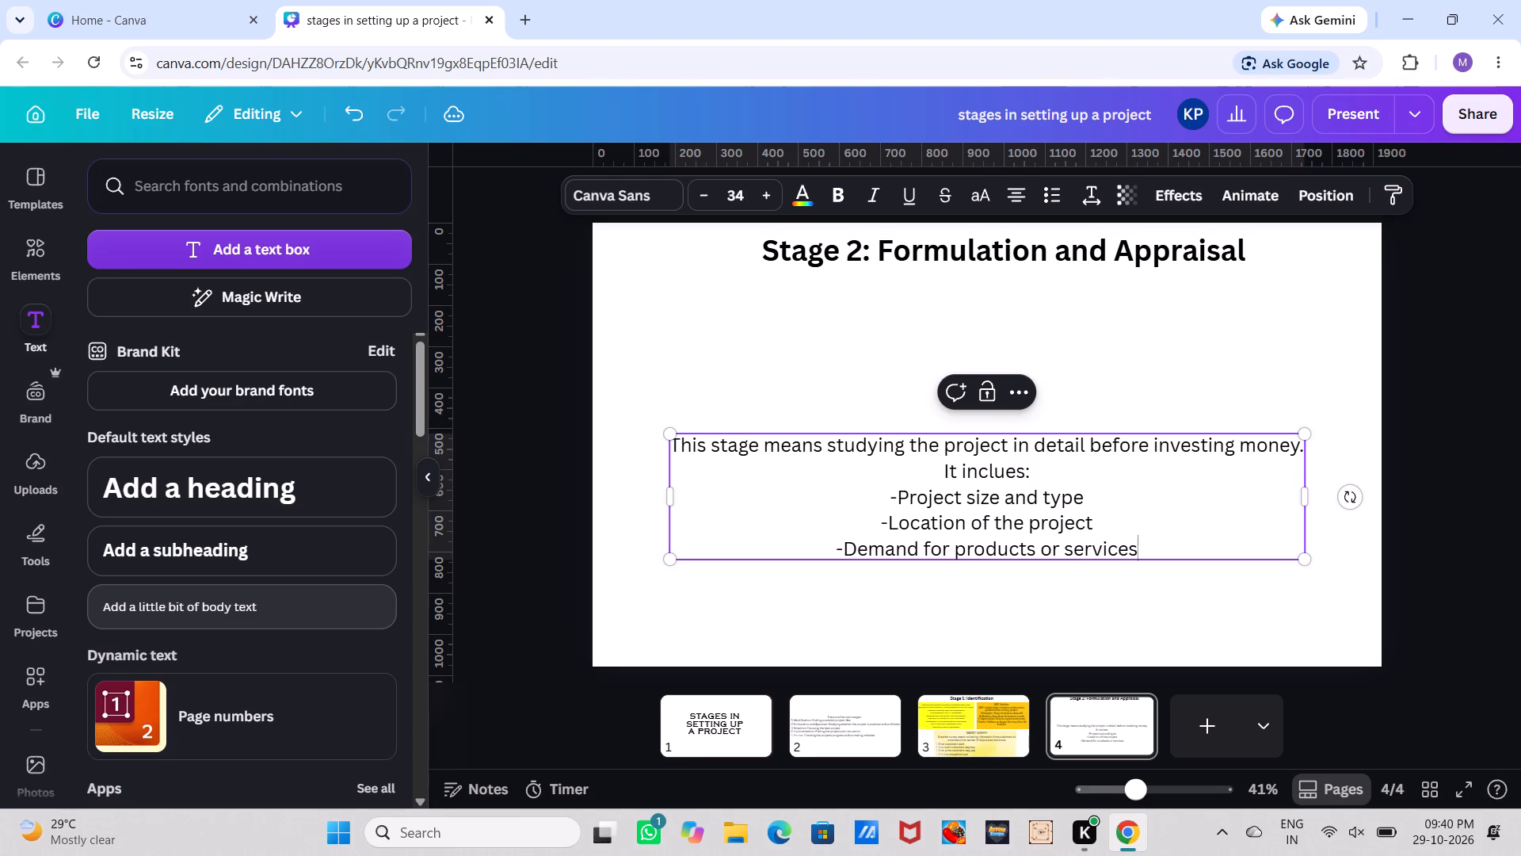
key(Return)
key(minus)
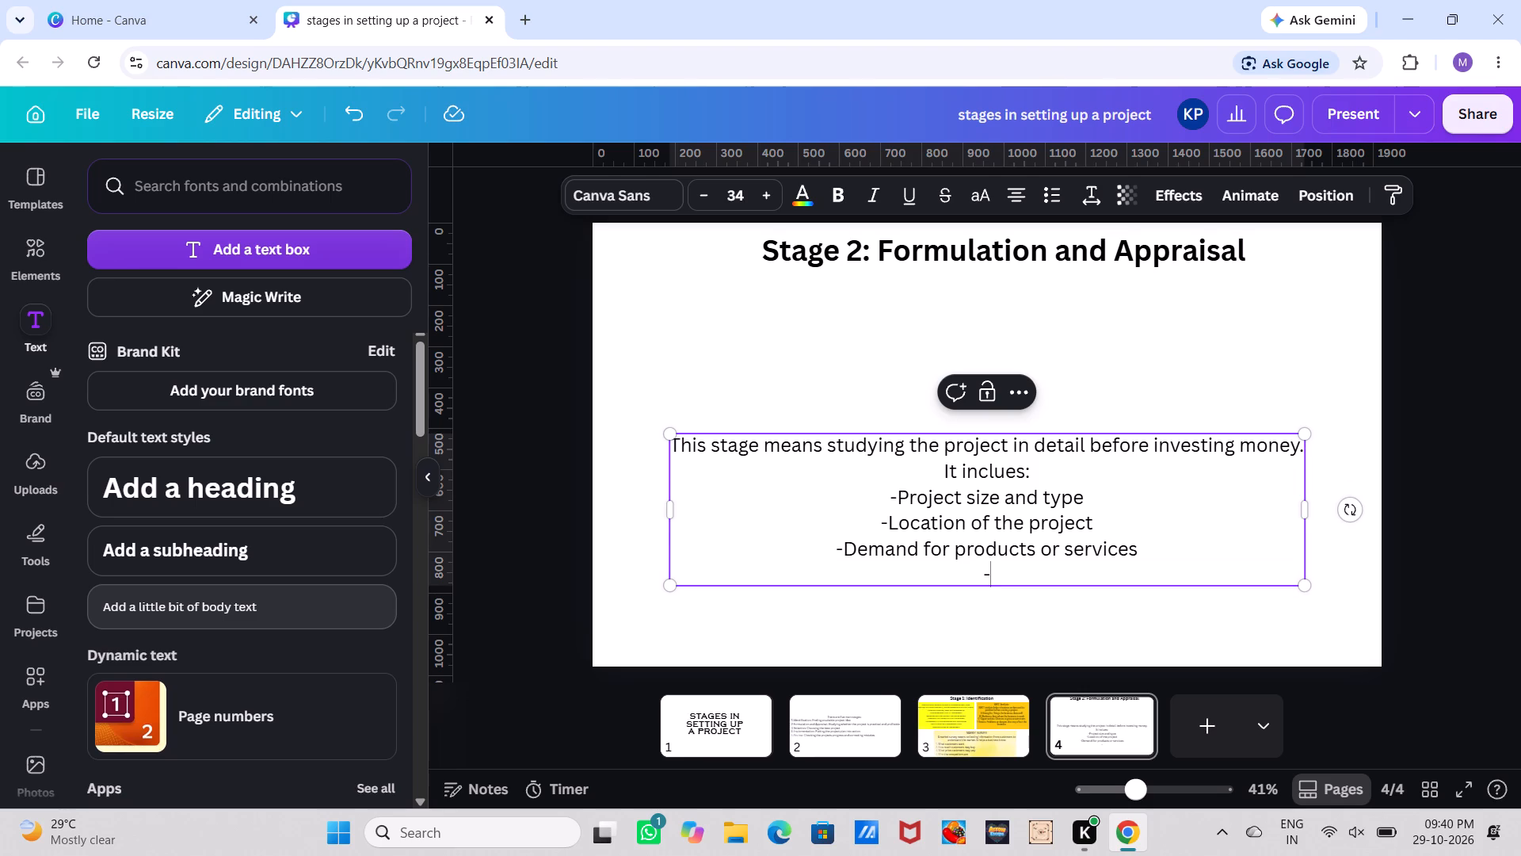
text(Availability of materials)
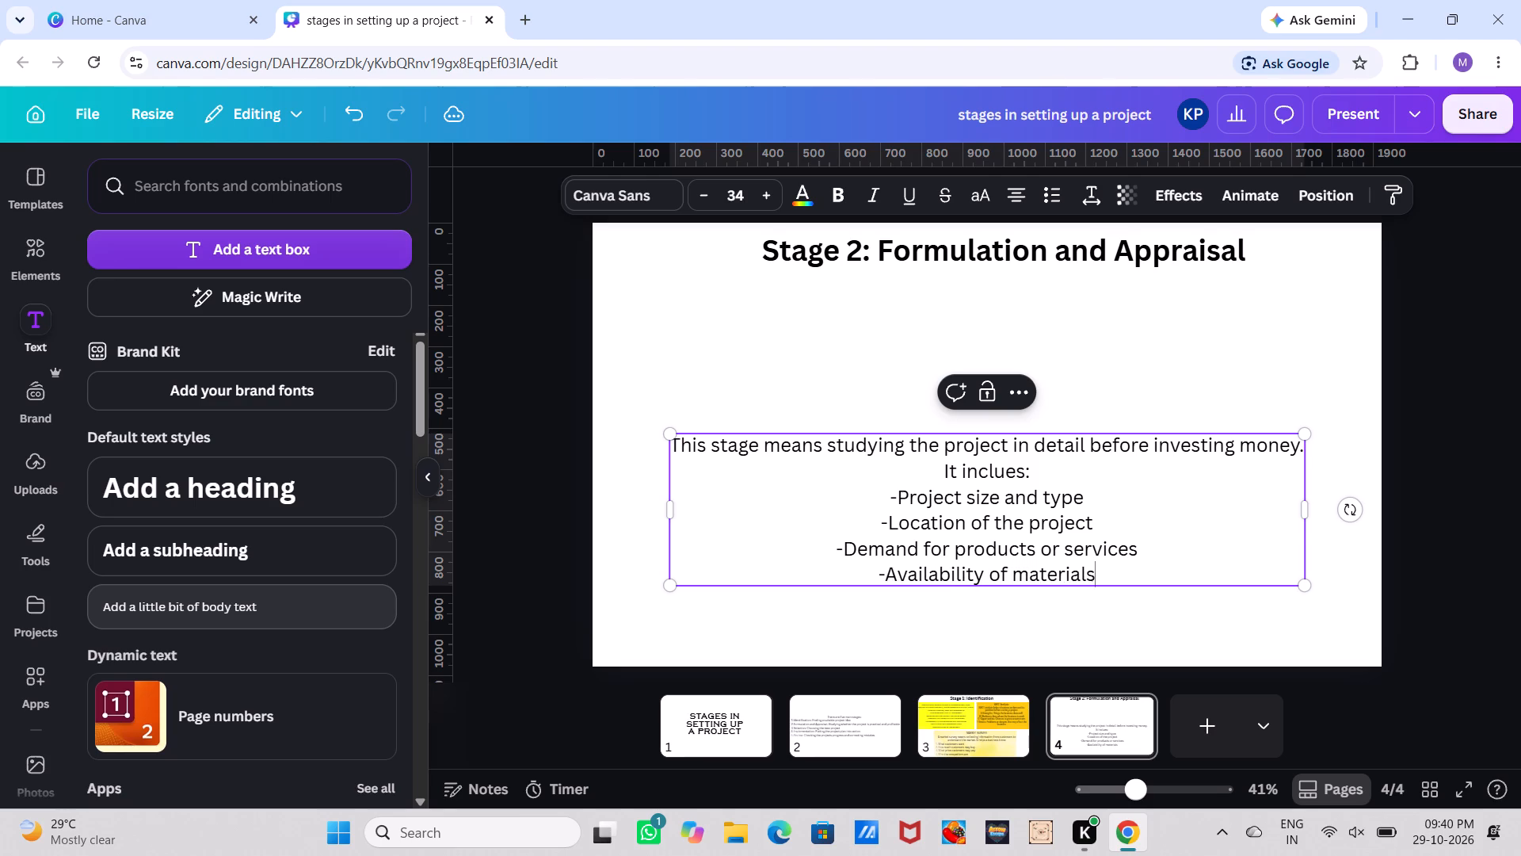
Add a list line reading "-Estimated project cost" and start a new line below it.
key(Return)
key(minus)
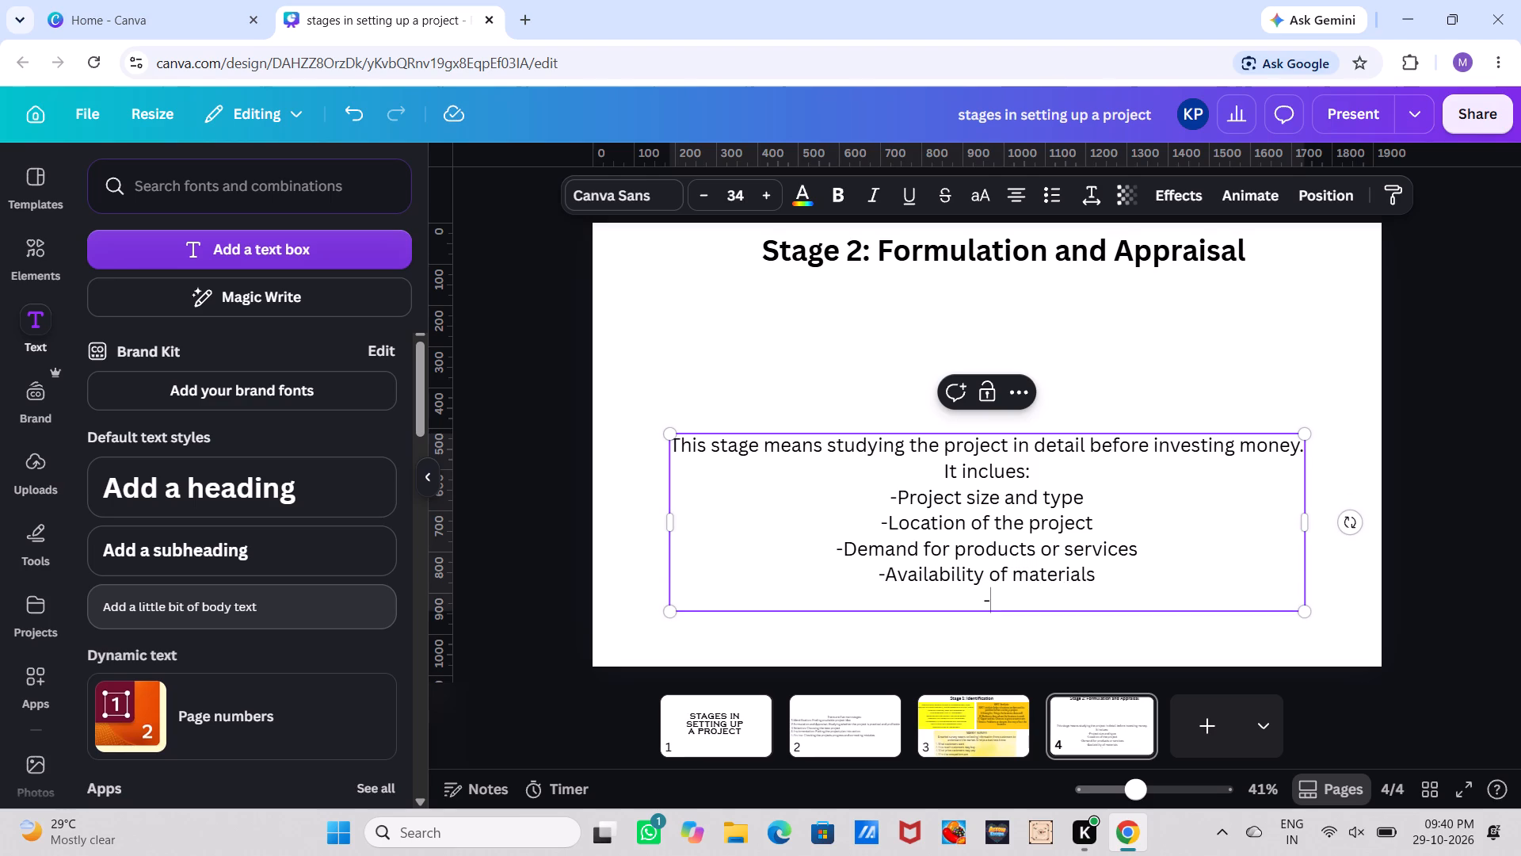
text(Es)
text(ti)
text(mated)
key(space)
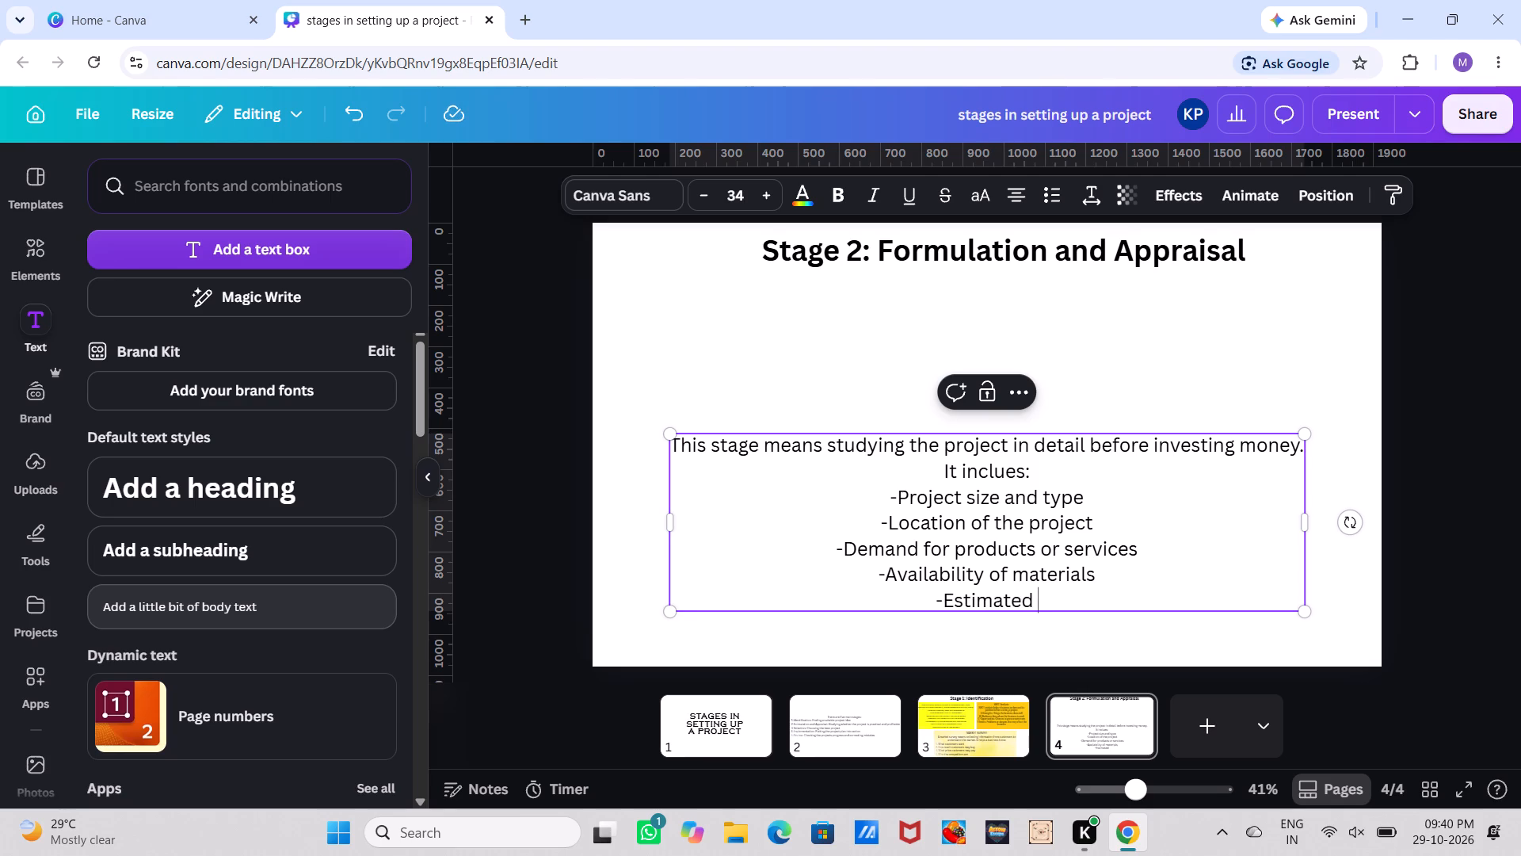
text(project)
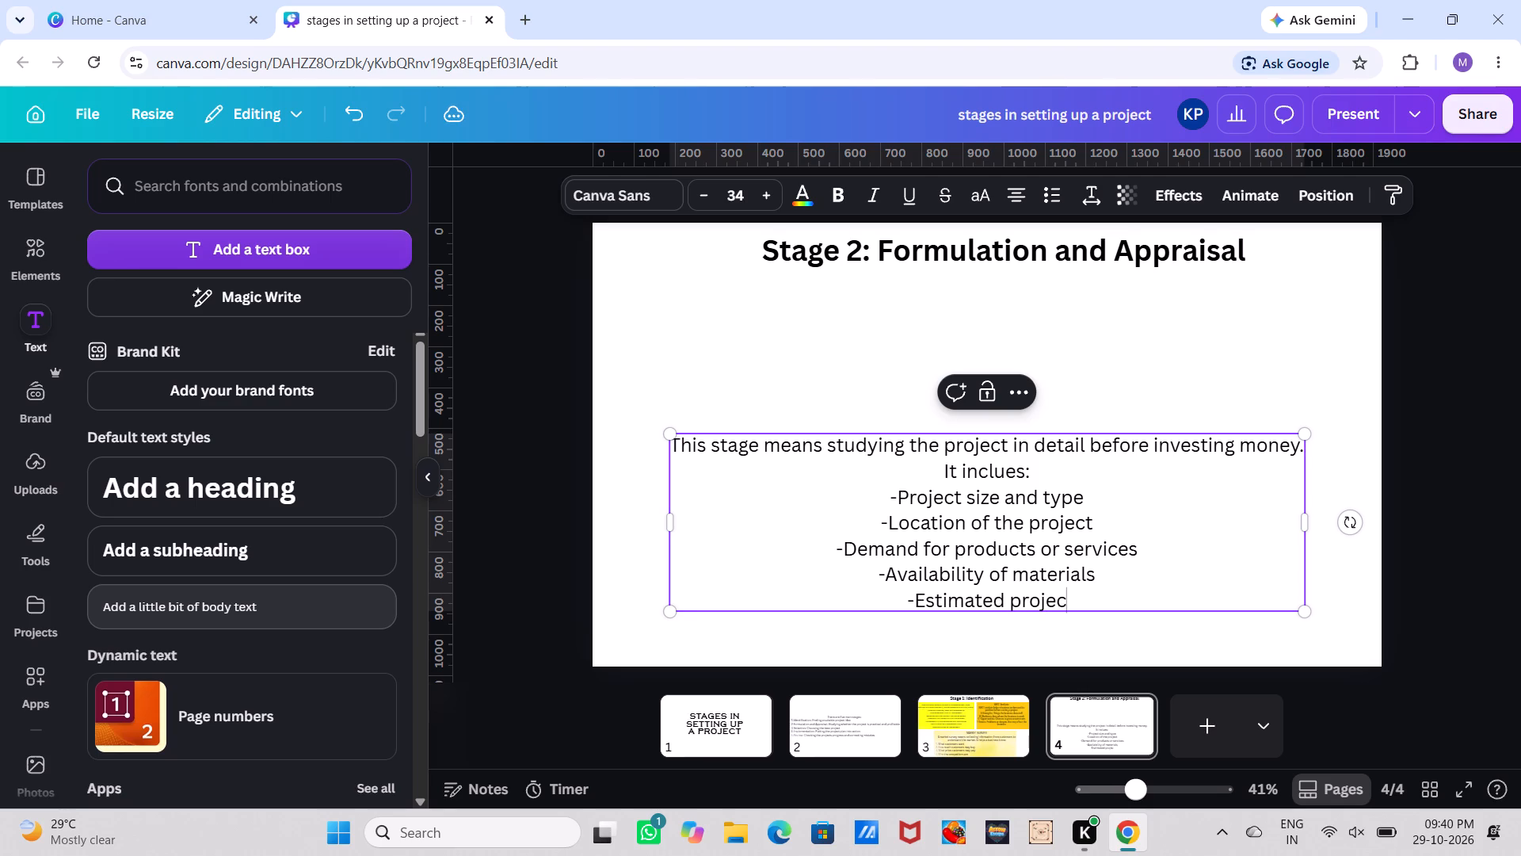
key(space)
text(cost)
key(Return)
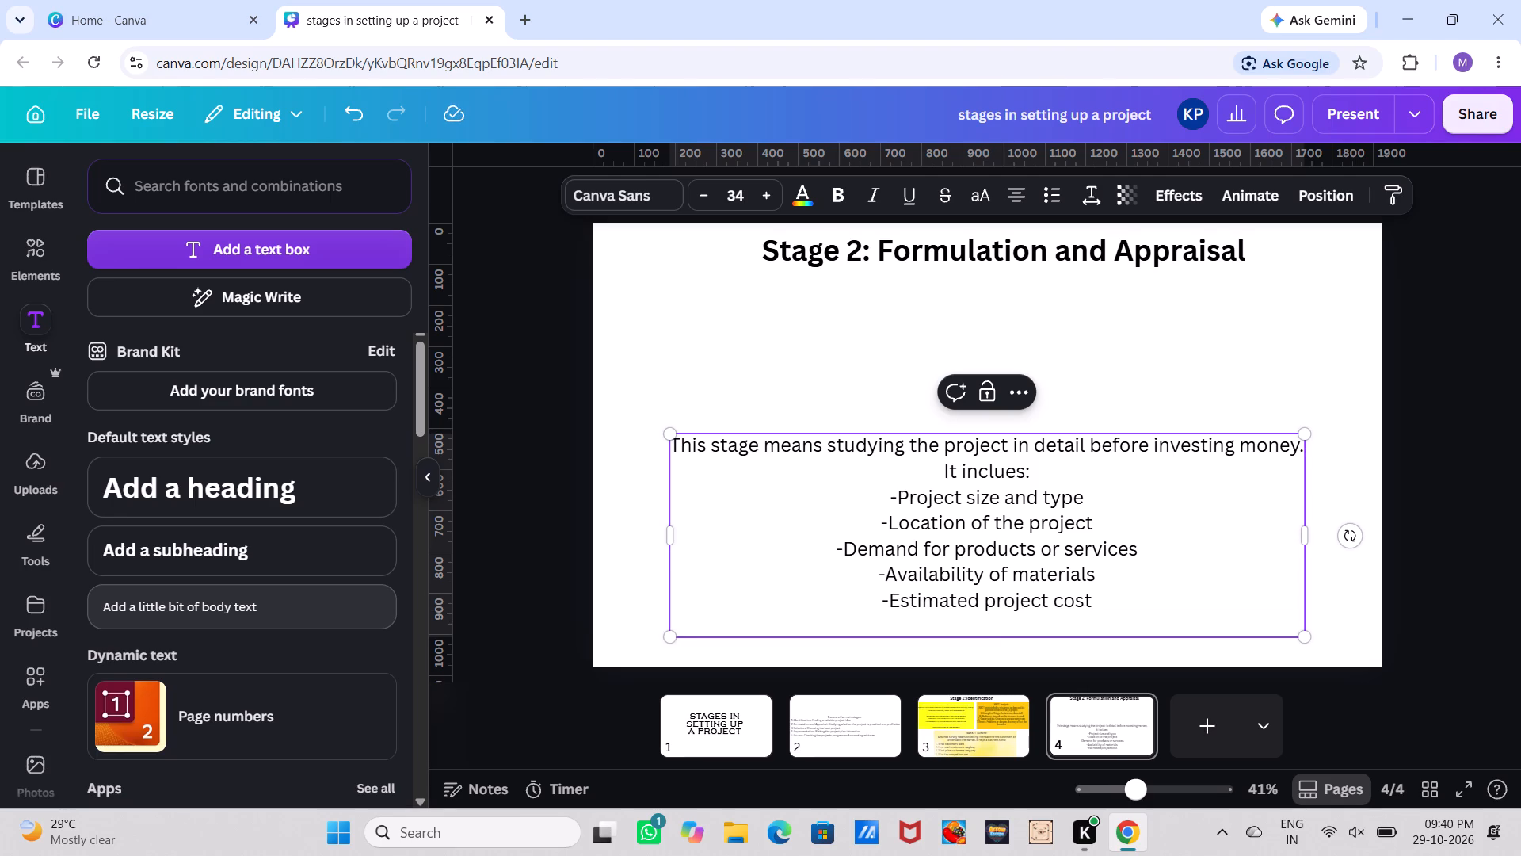
Add a list line reading "-Sources of finance" and start a new line below it.
key(minus)
text(Sources)
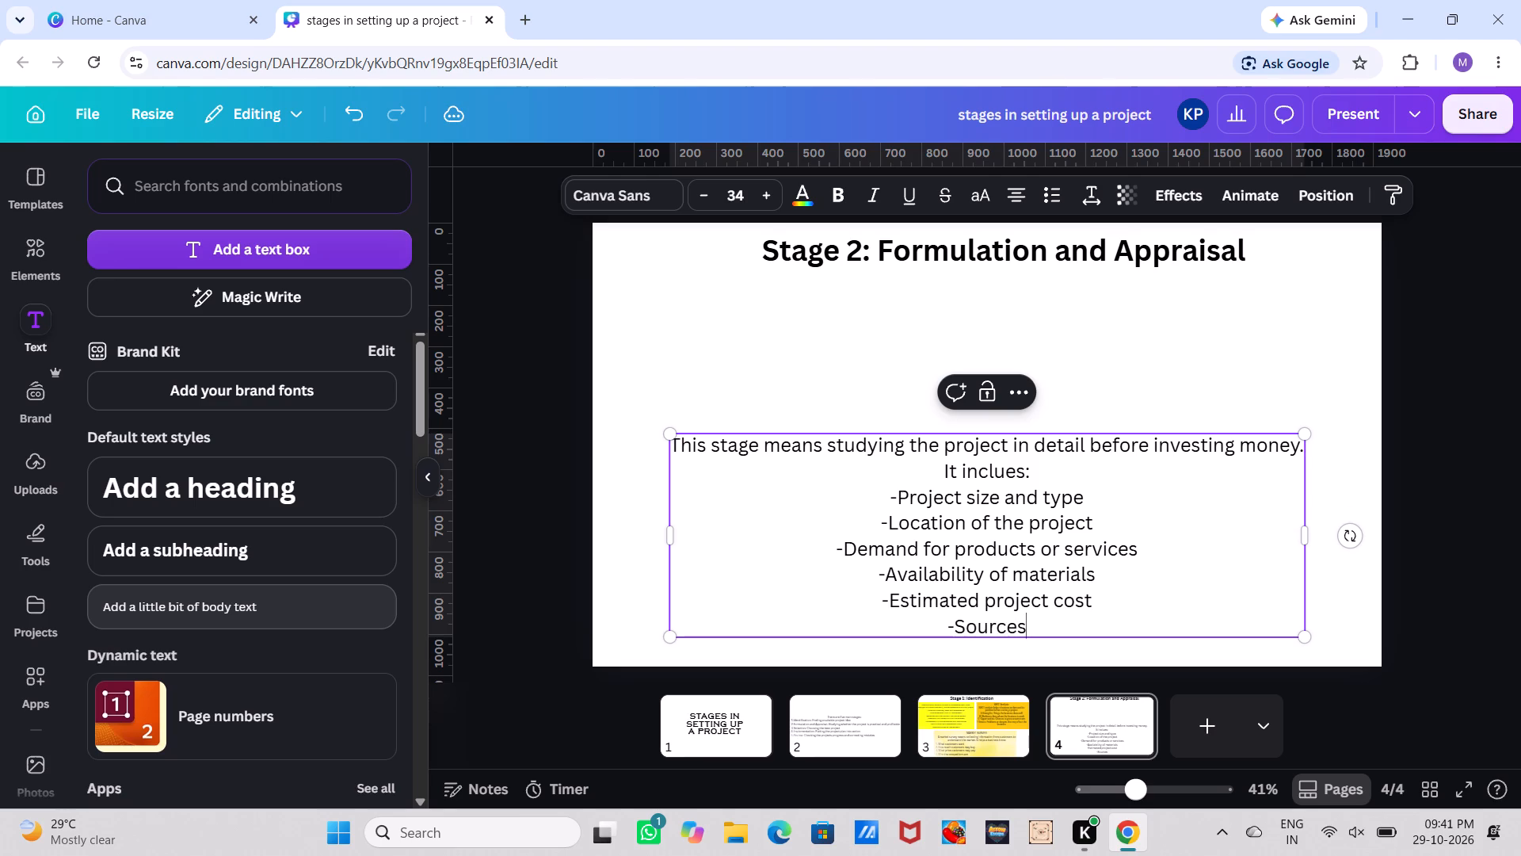
key(space)
text(of finance)
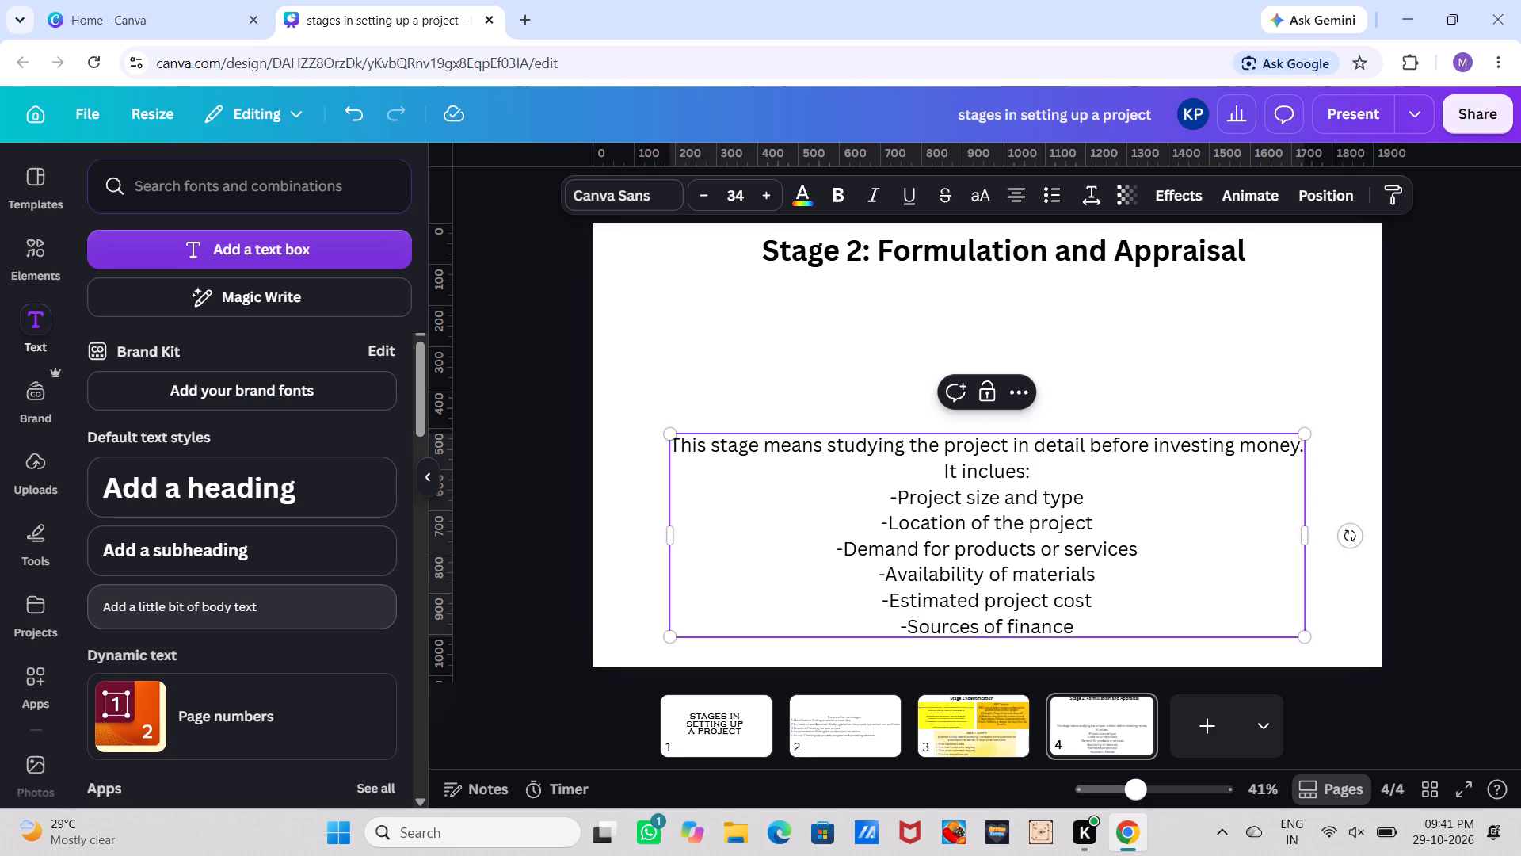
key(Return)
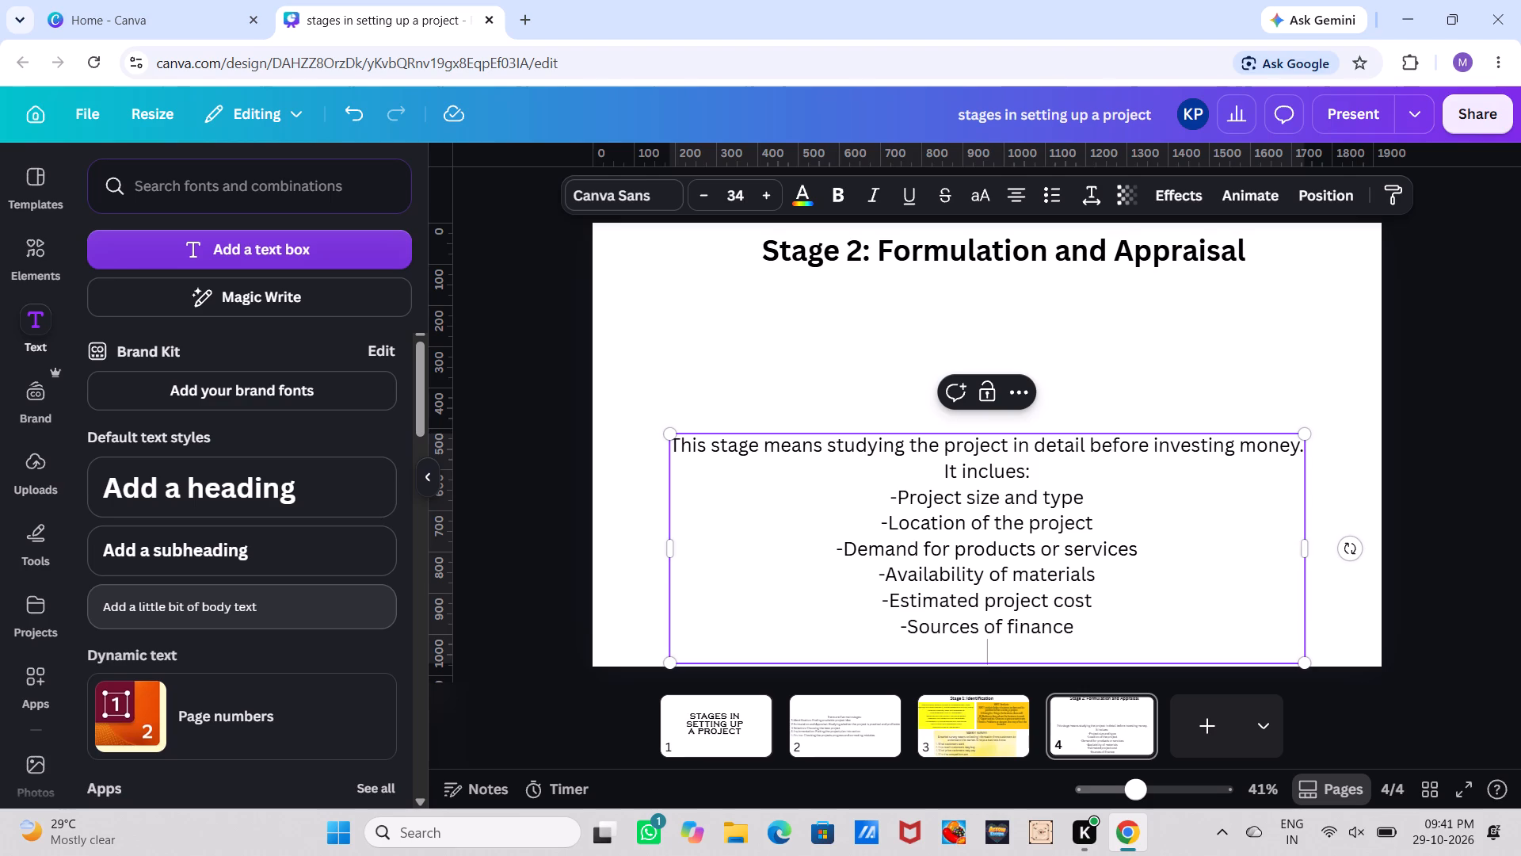
Add a list line reading "Expected profit and cash flow", without a leading hyphen.
text(Expected)
key(space)
text(profut)
key(BackSpace)
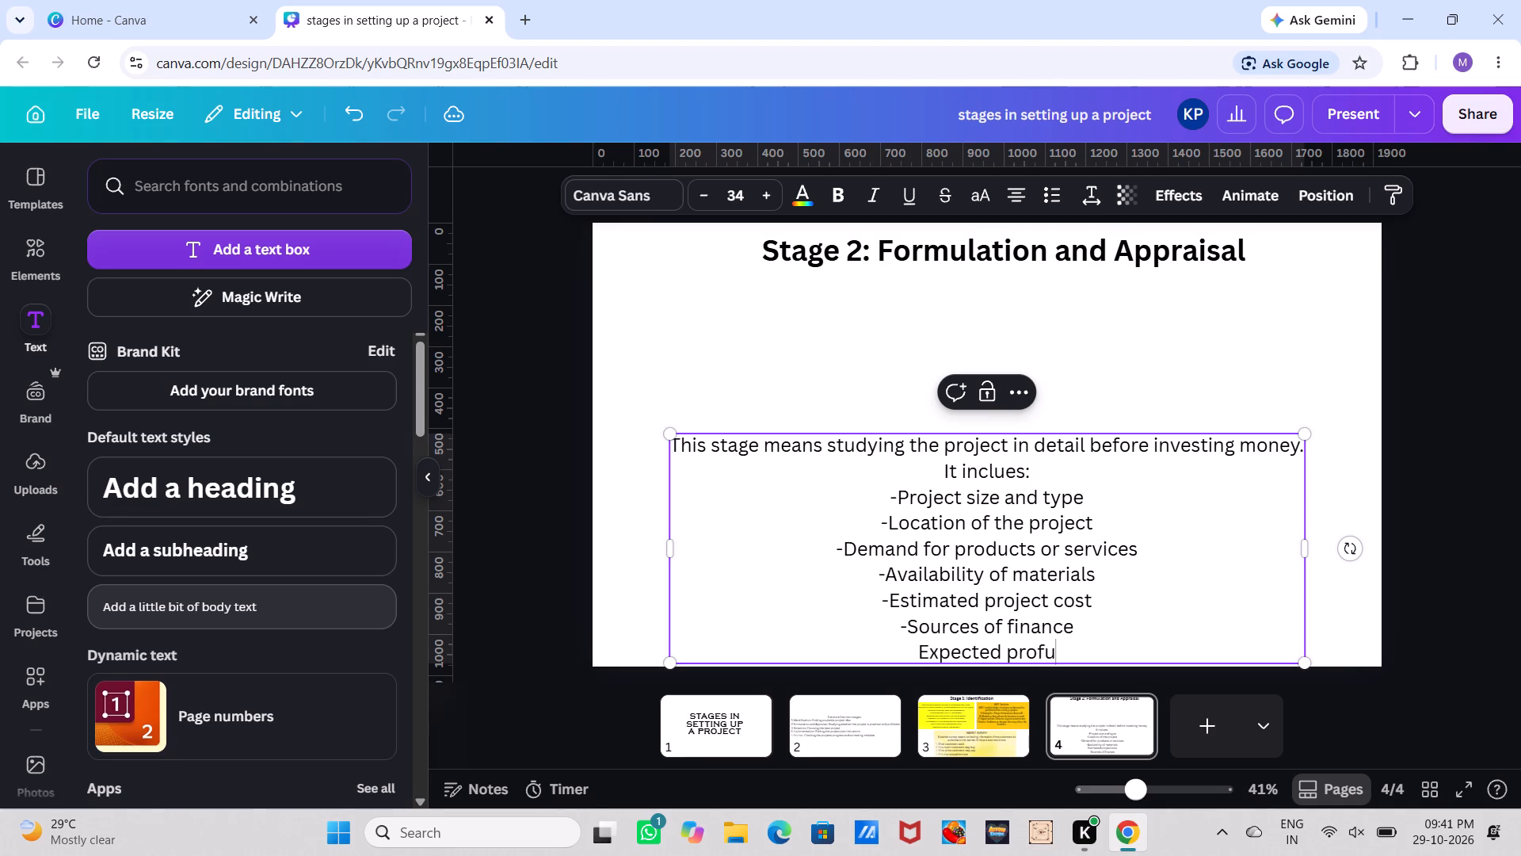
key(BackSpace)
text(it)
key(space)
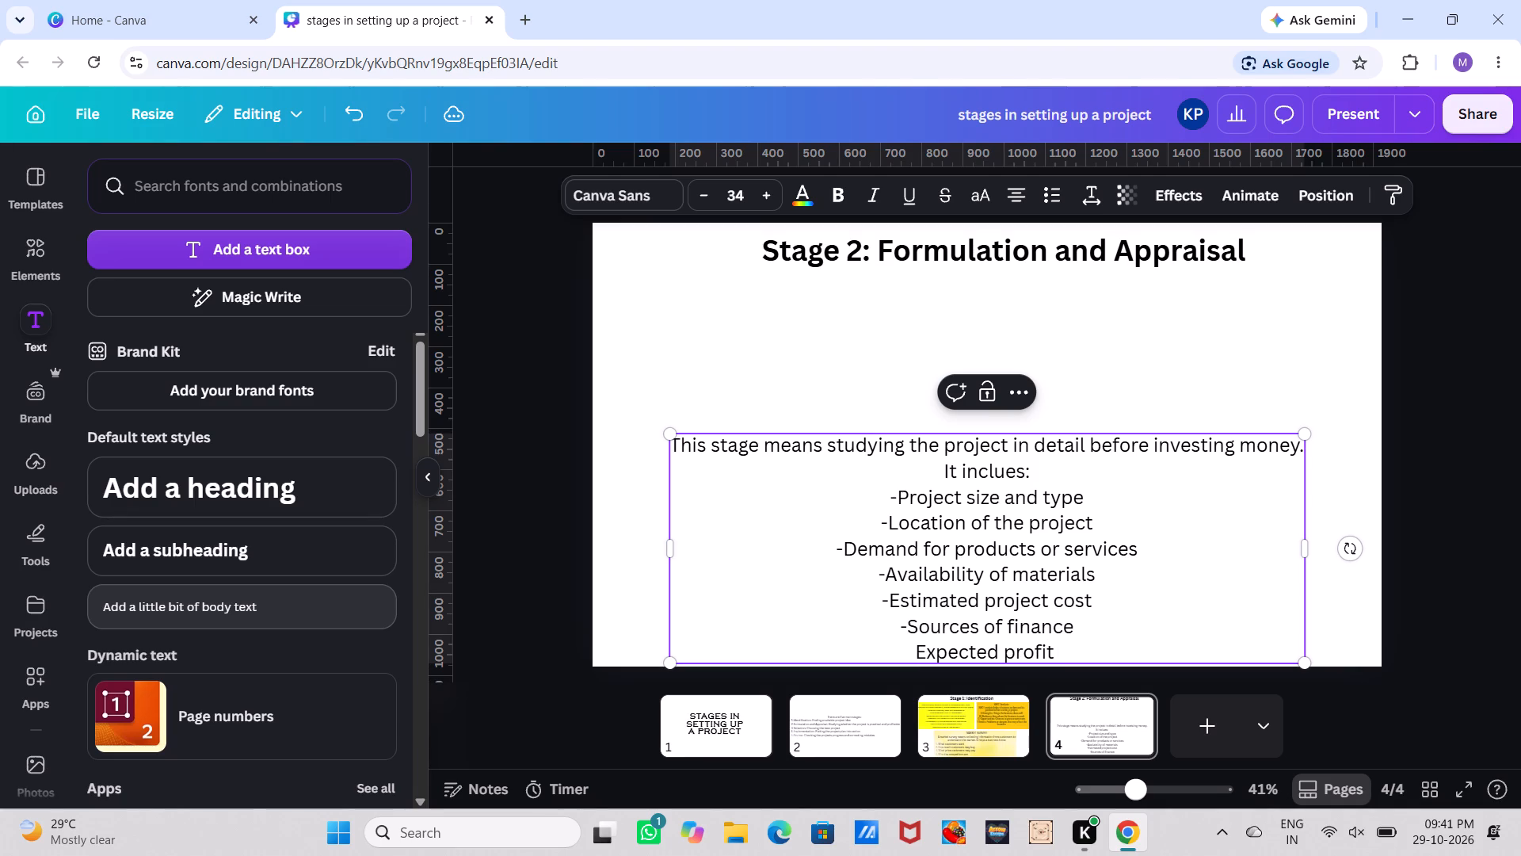
text(and cash)
key(space)
text(flow)
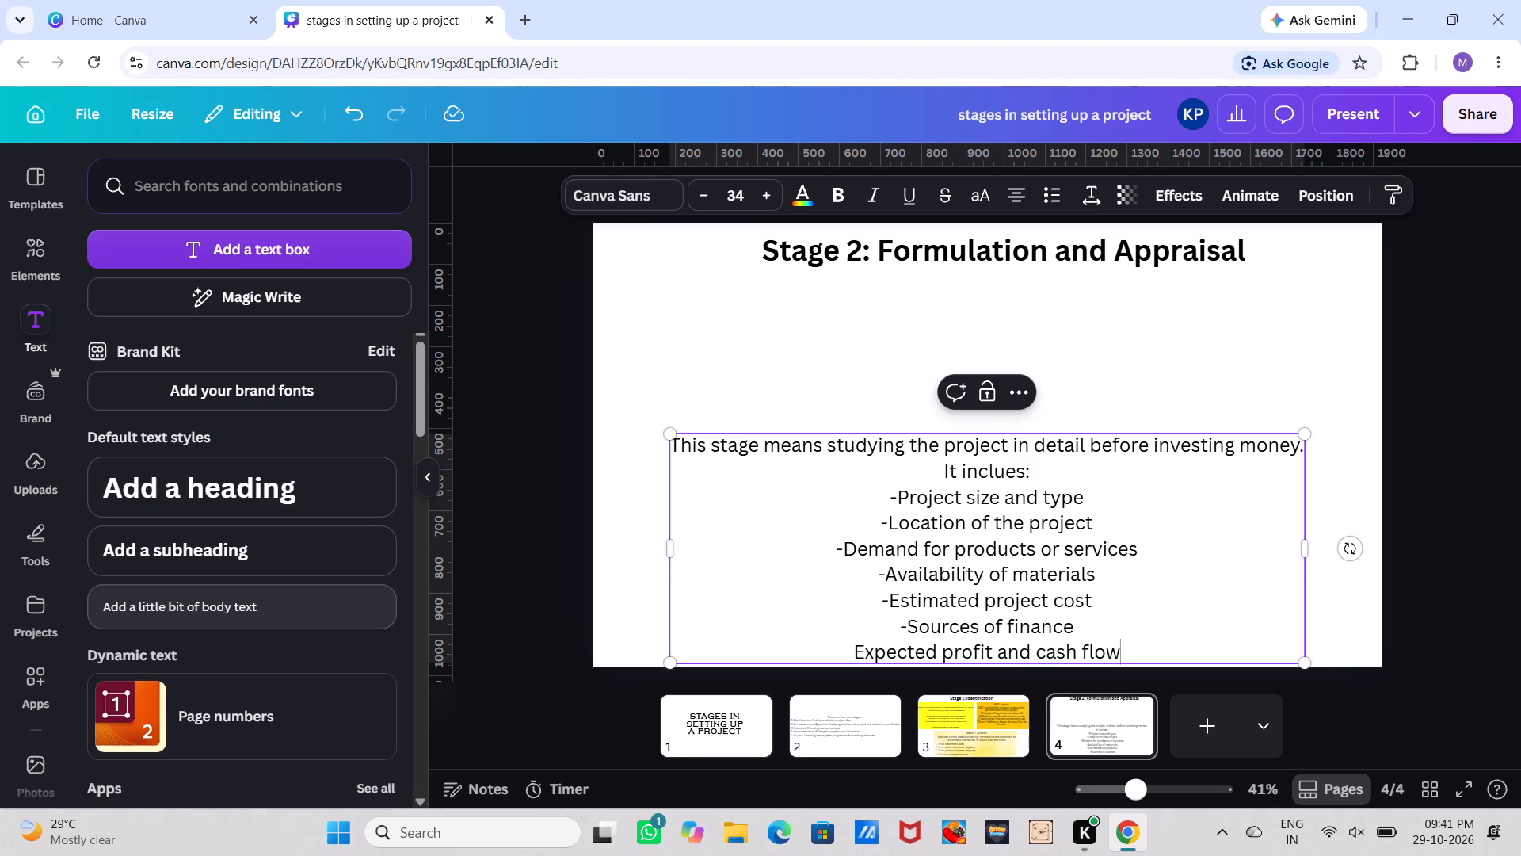
Add two more list lines reading "-Possible risks" and "-Legal requirements and government permissions".
key(Return)
key(minus)
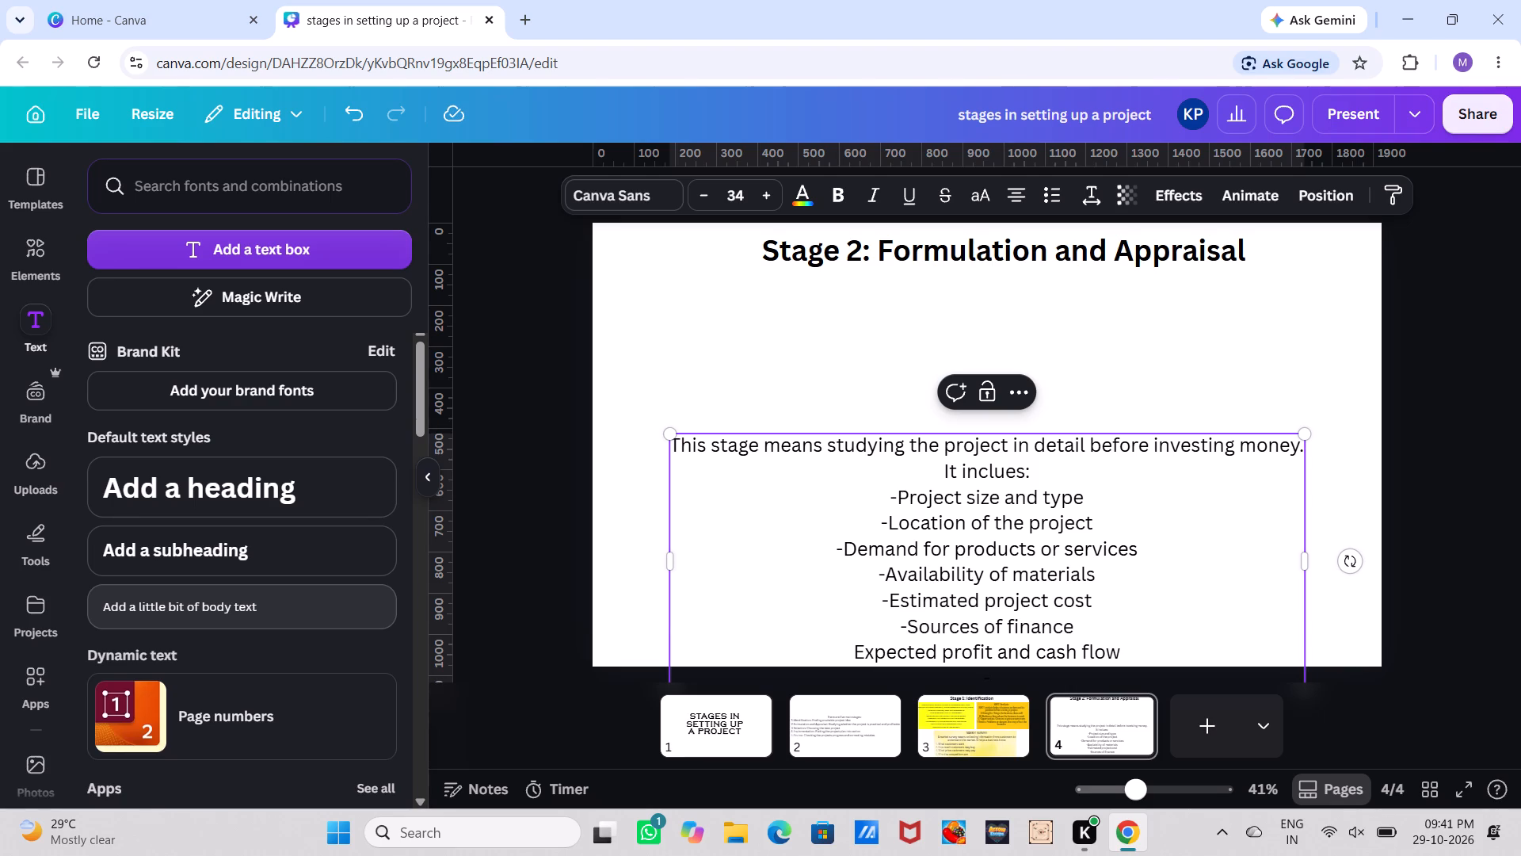
text(Possible risks)
key(Return)
key(minus)
text(Legal)
key(space)
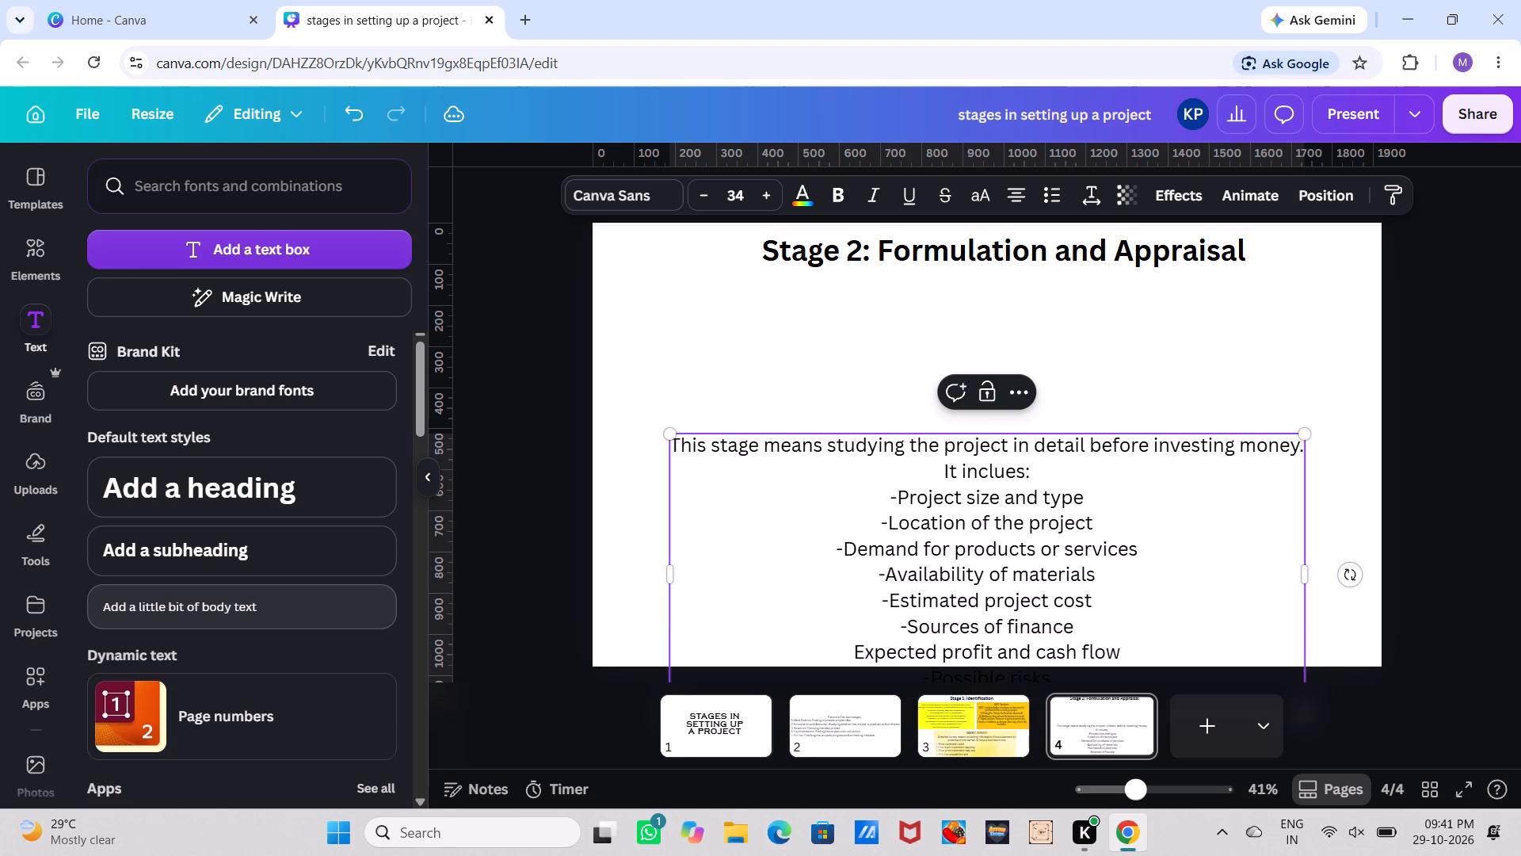
text(requirements a)
text(nd)
key(space)
text(governmen)
key(t)
key(space)
text(permissions)
Scale the body text box on page 4 up from its upper-left corner to about 1,589 wide by 703 high.
click(1012, 448)
drag(1012, 448, 1014, 415)
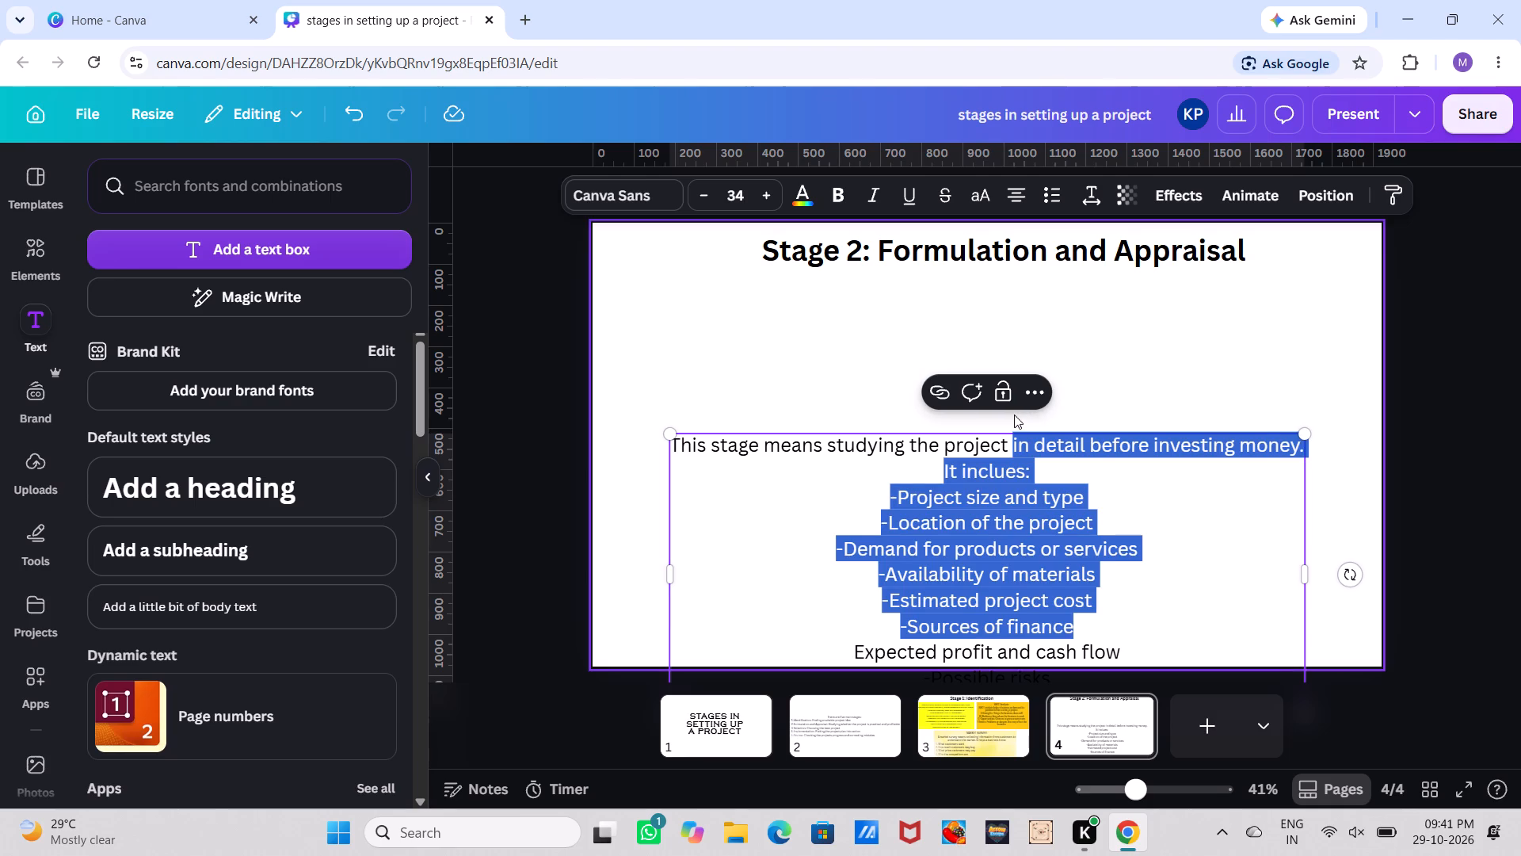
click(1008, 422)
click(1001, 436)
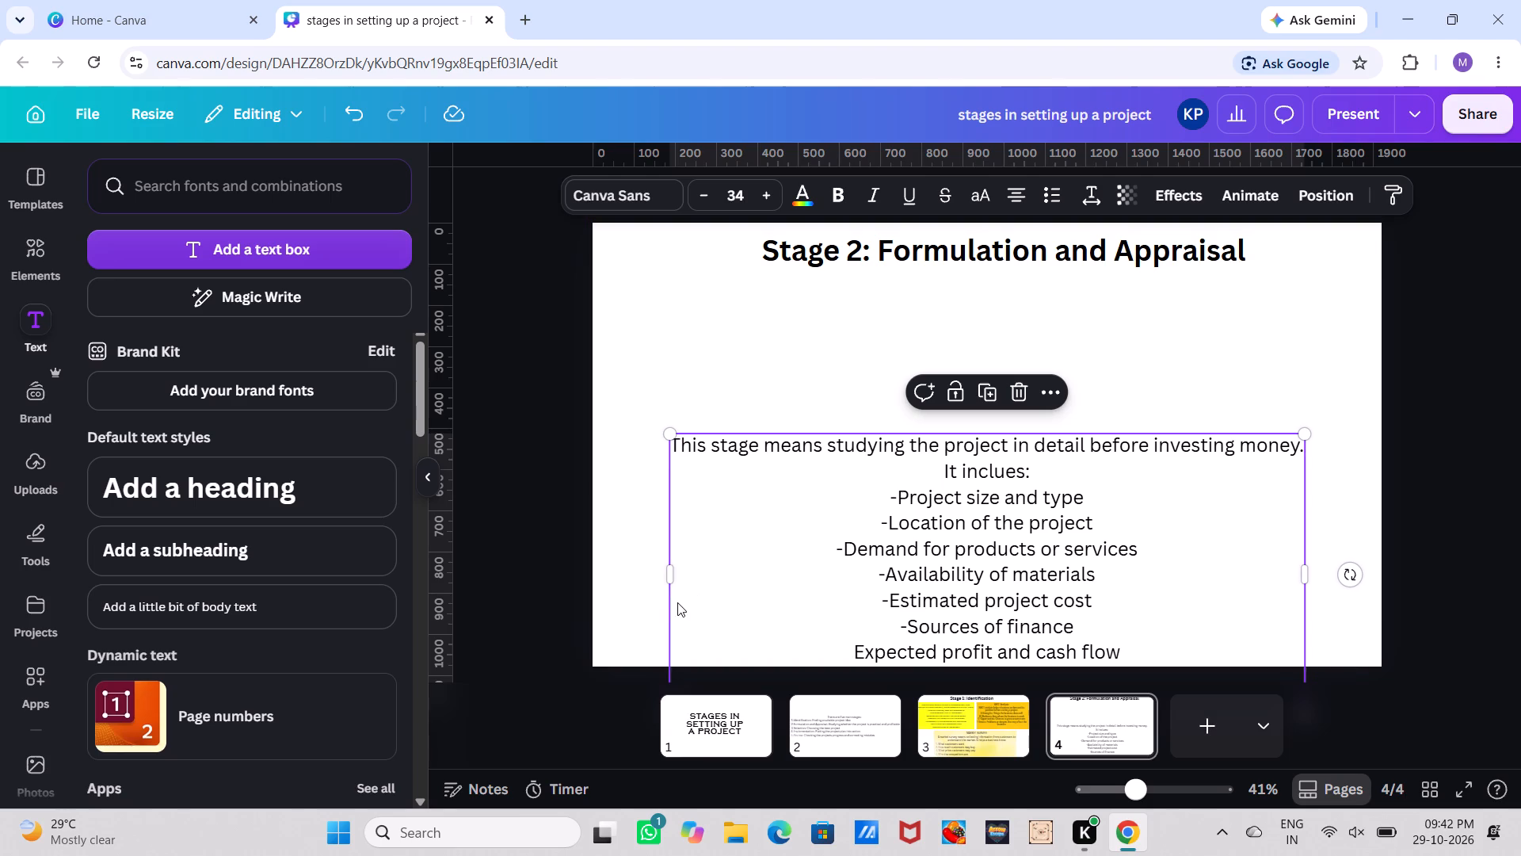
drag(669, 430, 673, 361)
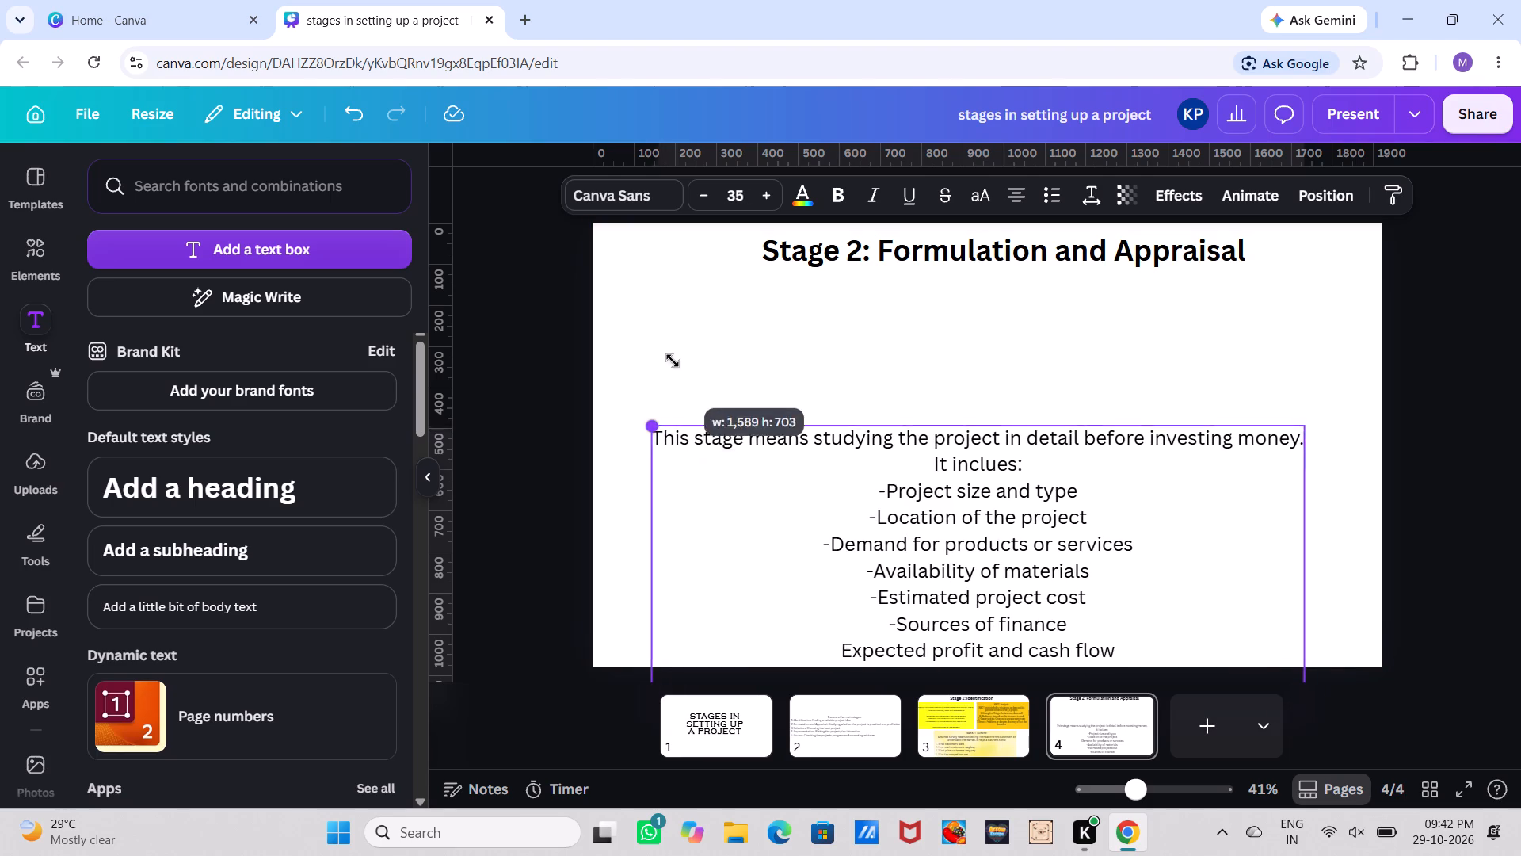
Finish scaling the body text to size 35.3 and move its box up directly beneath the Stage 2 heading.
drag(673, 361, 673, 357)
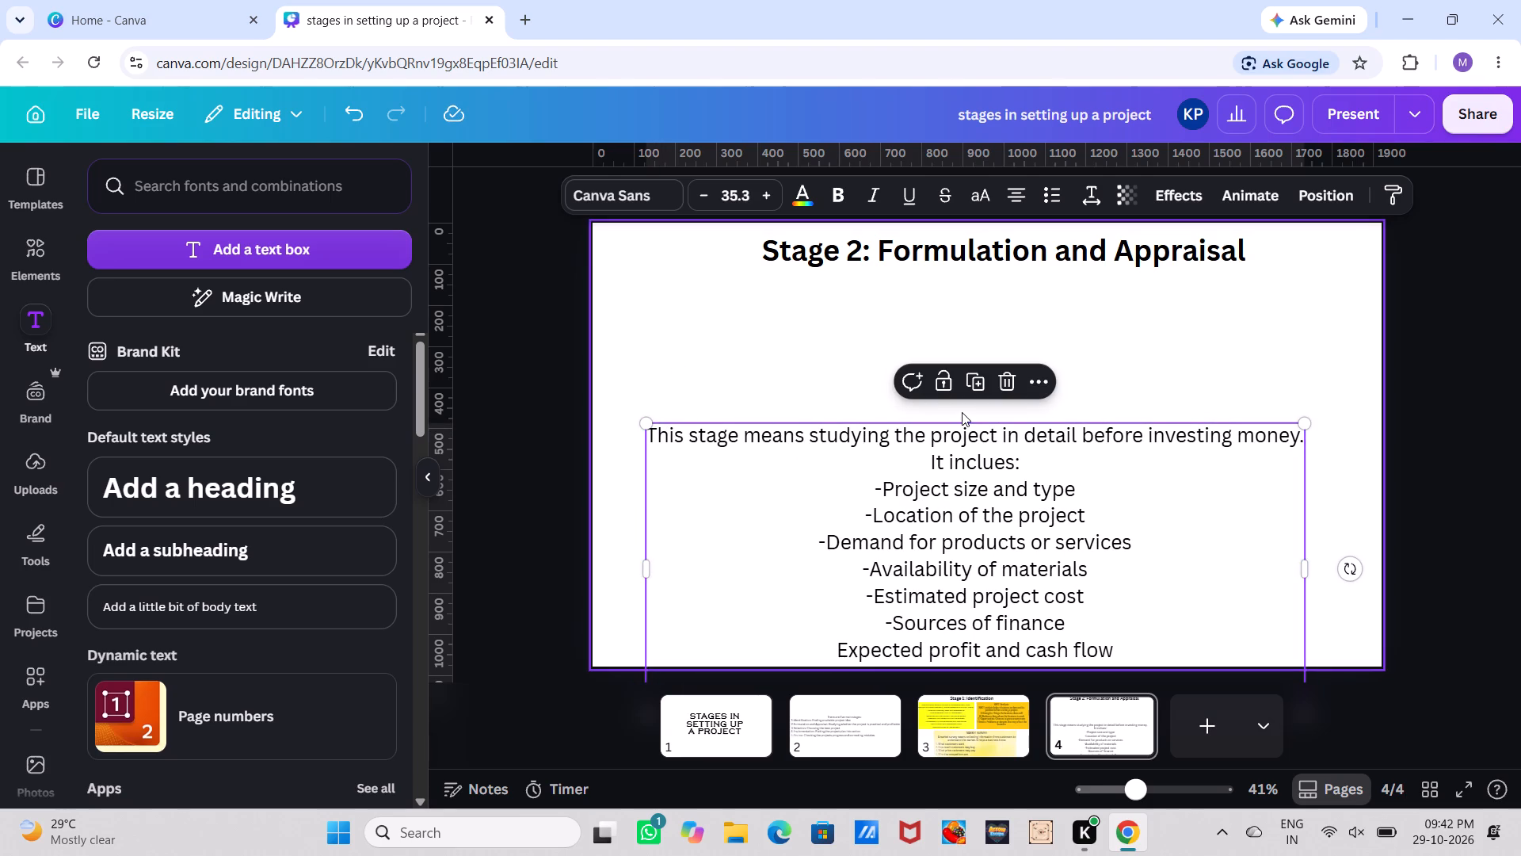
drag(955, 461, 958, 358)
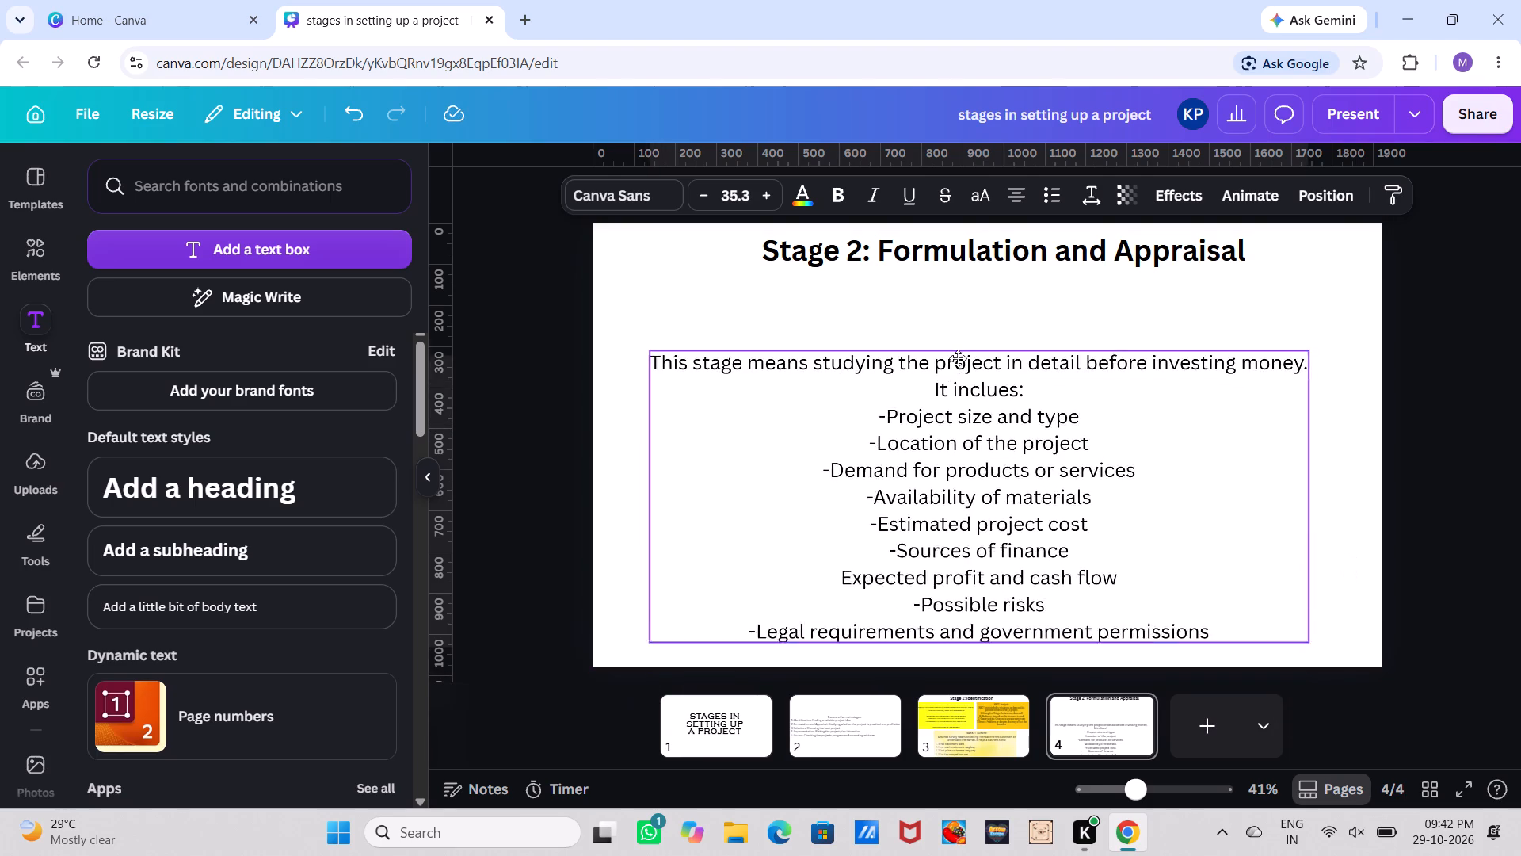
drag(958, 358, 954, 308)
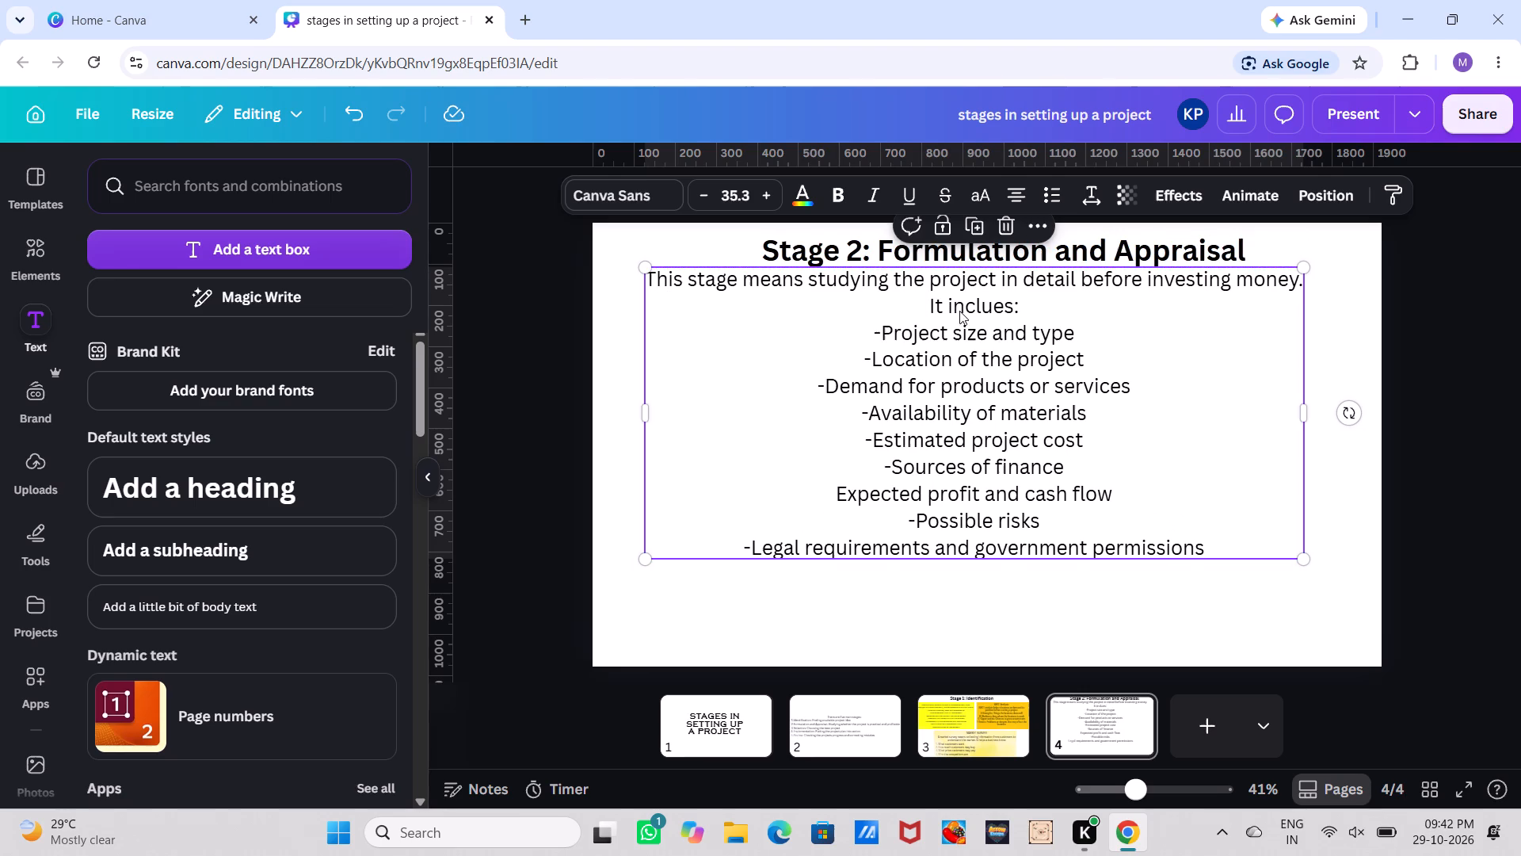
Scale the body text down to size 27.5 and align its box with the page's left edge beneath the heading.
drag(1301, 557, 1275, 547)
drag(1275, 547, 1146, 515)
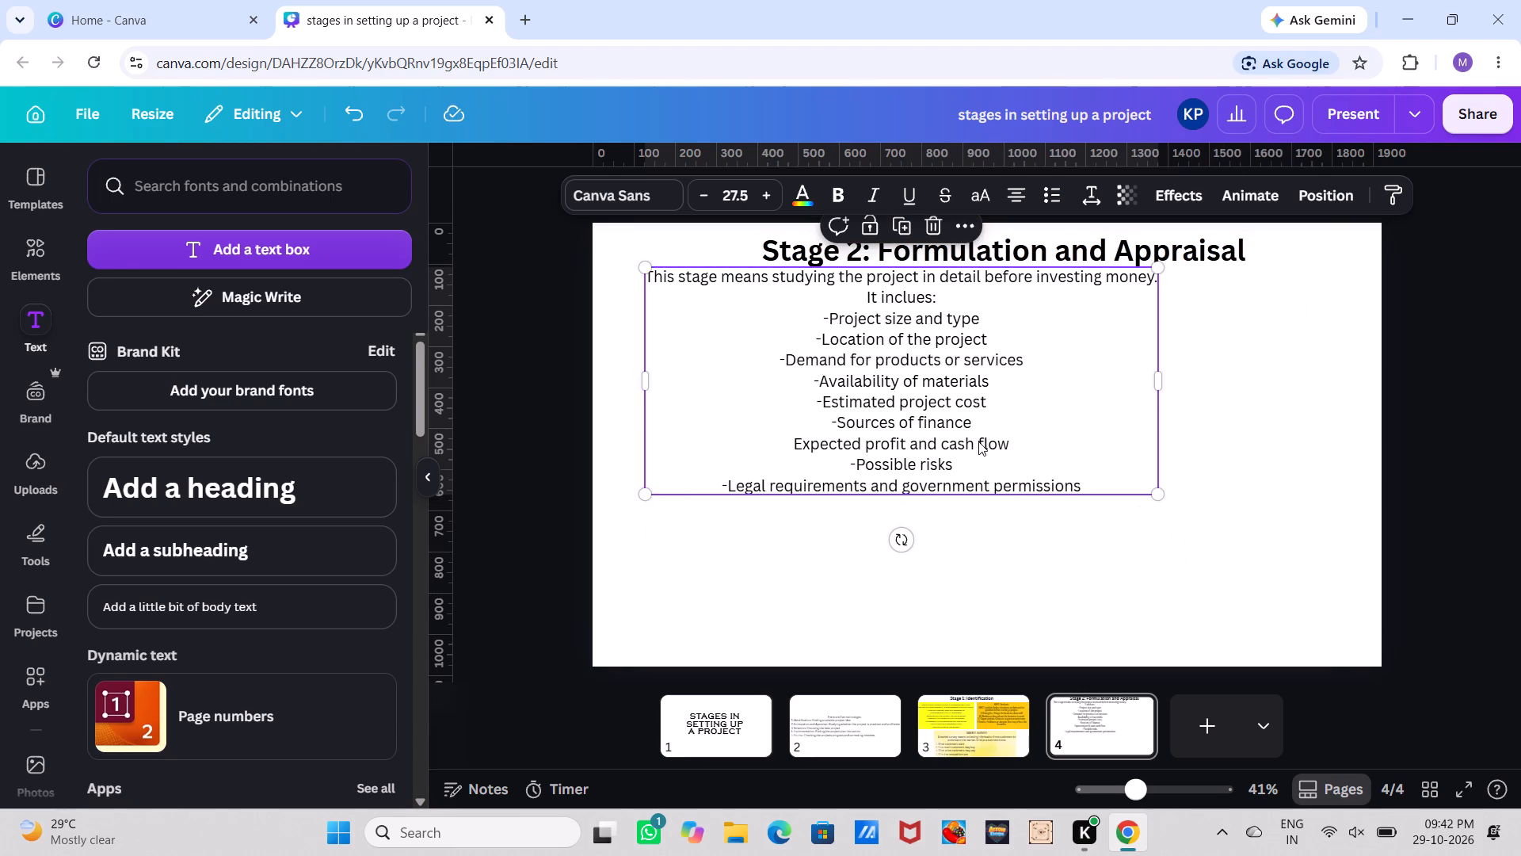
drag(978, 441, 922, 452)
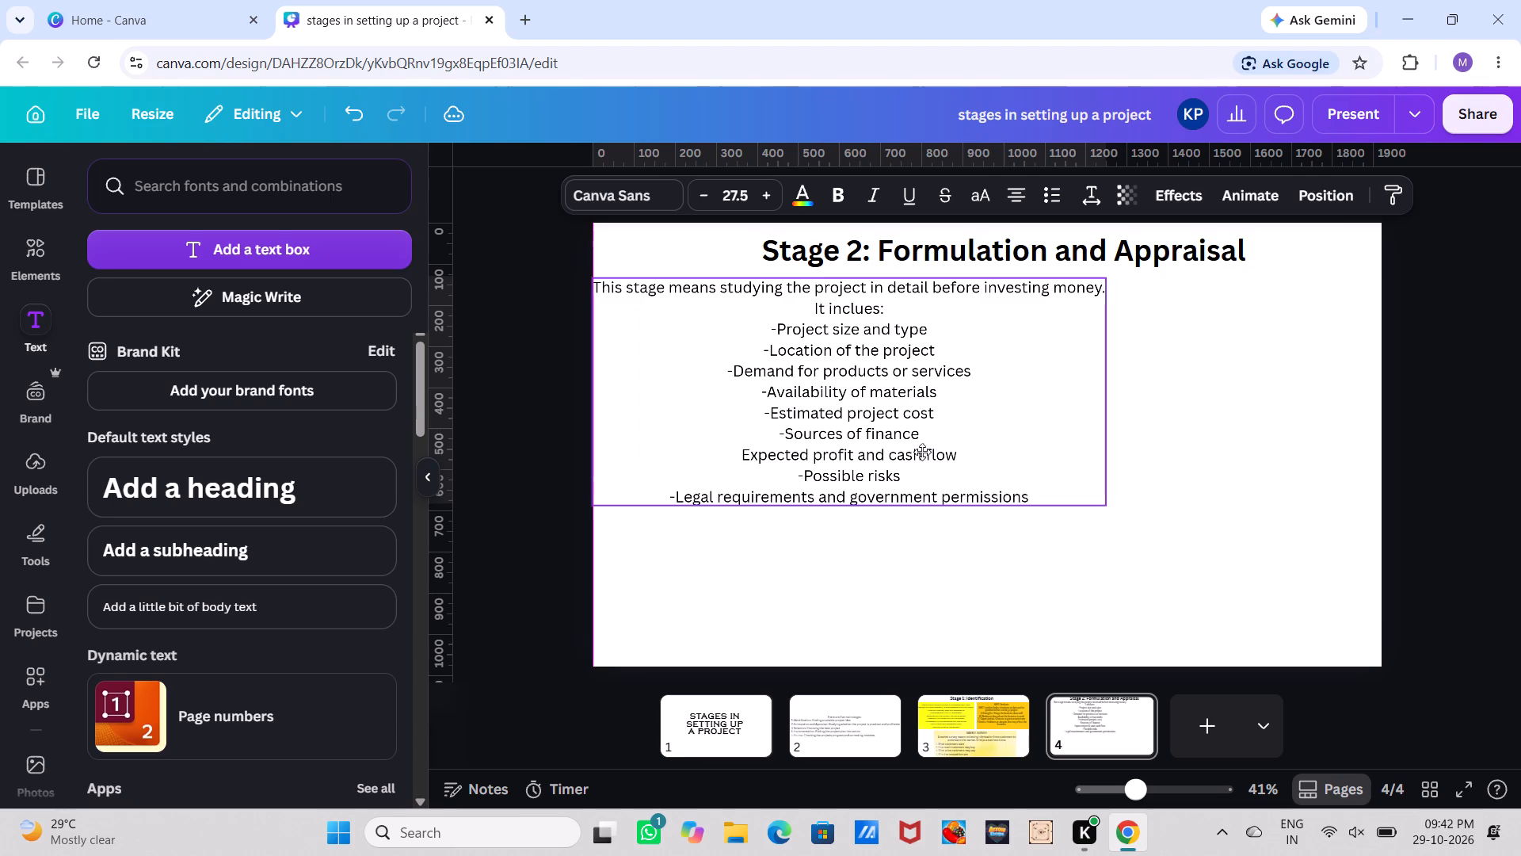
drag(922, 452, 931, 448)
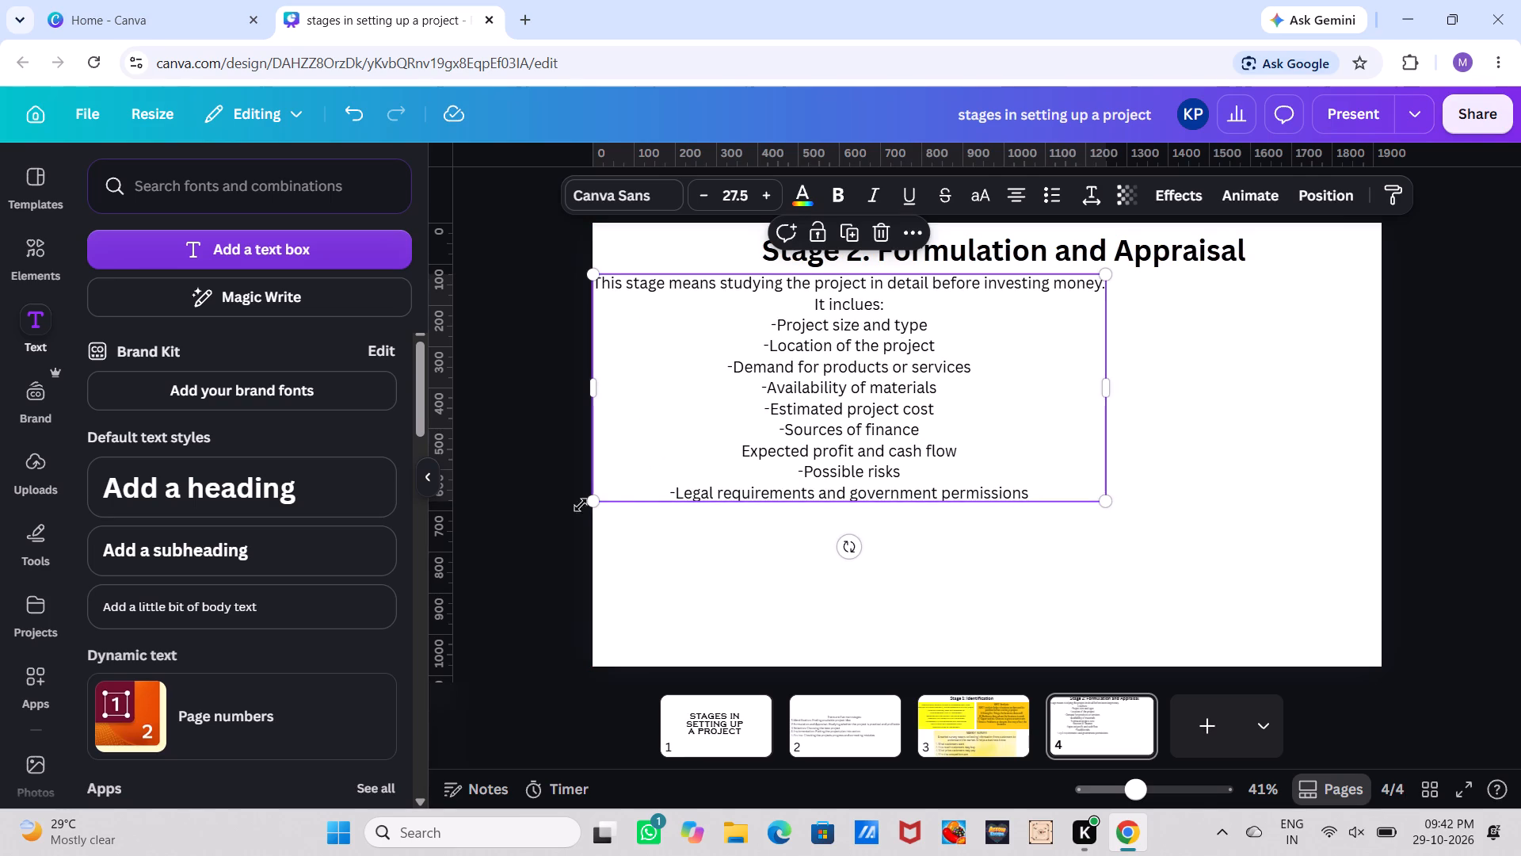
Scale the body text box down further from its lower-right corner to text size 23.2.
click(570, 514)
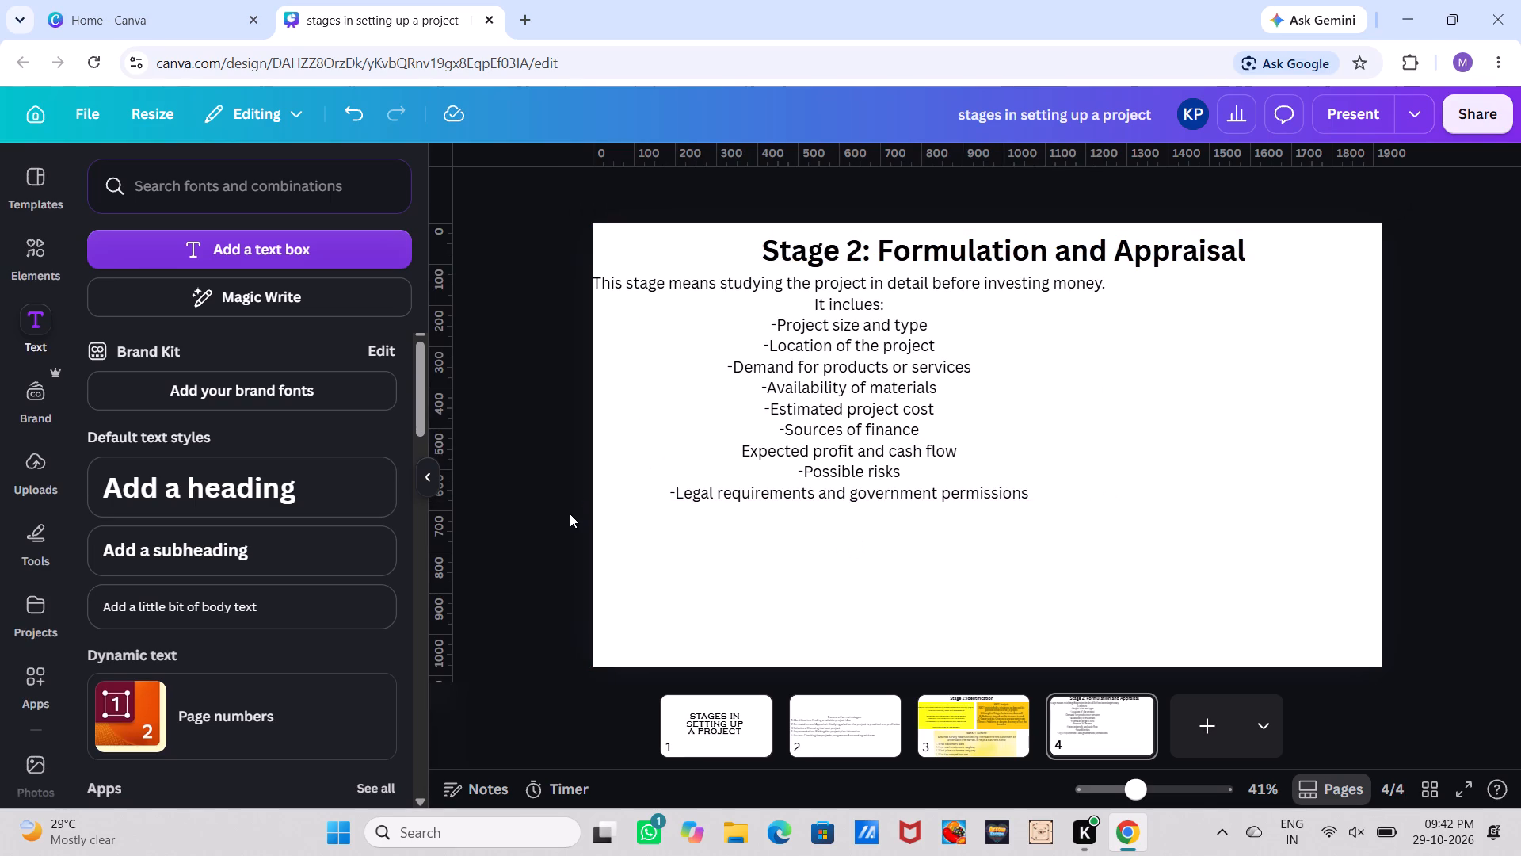
click(929, 458)
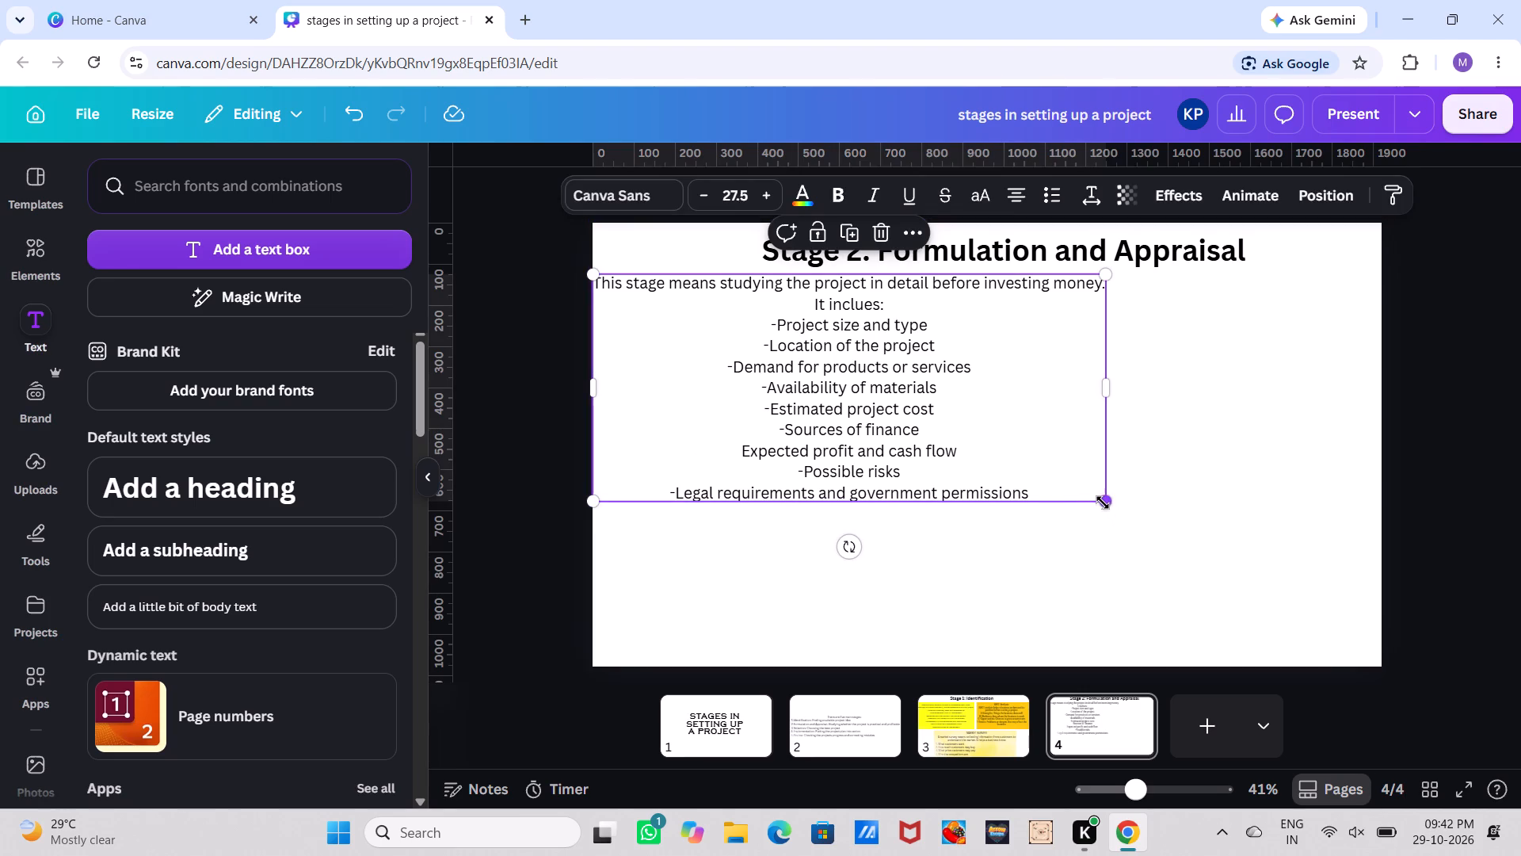
drag(1103, 503, 1014, 484)
click(858, 410)
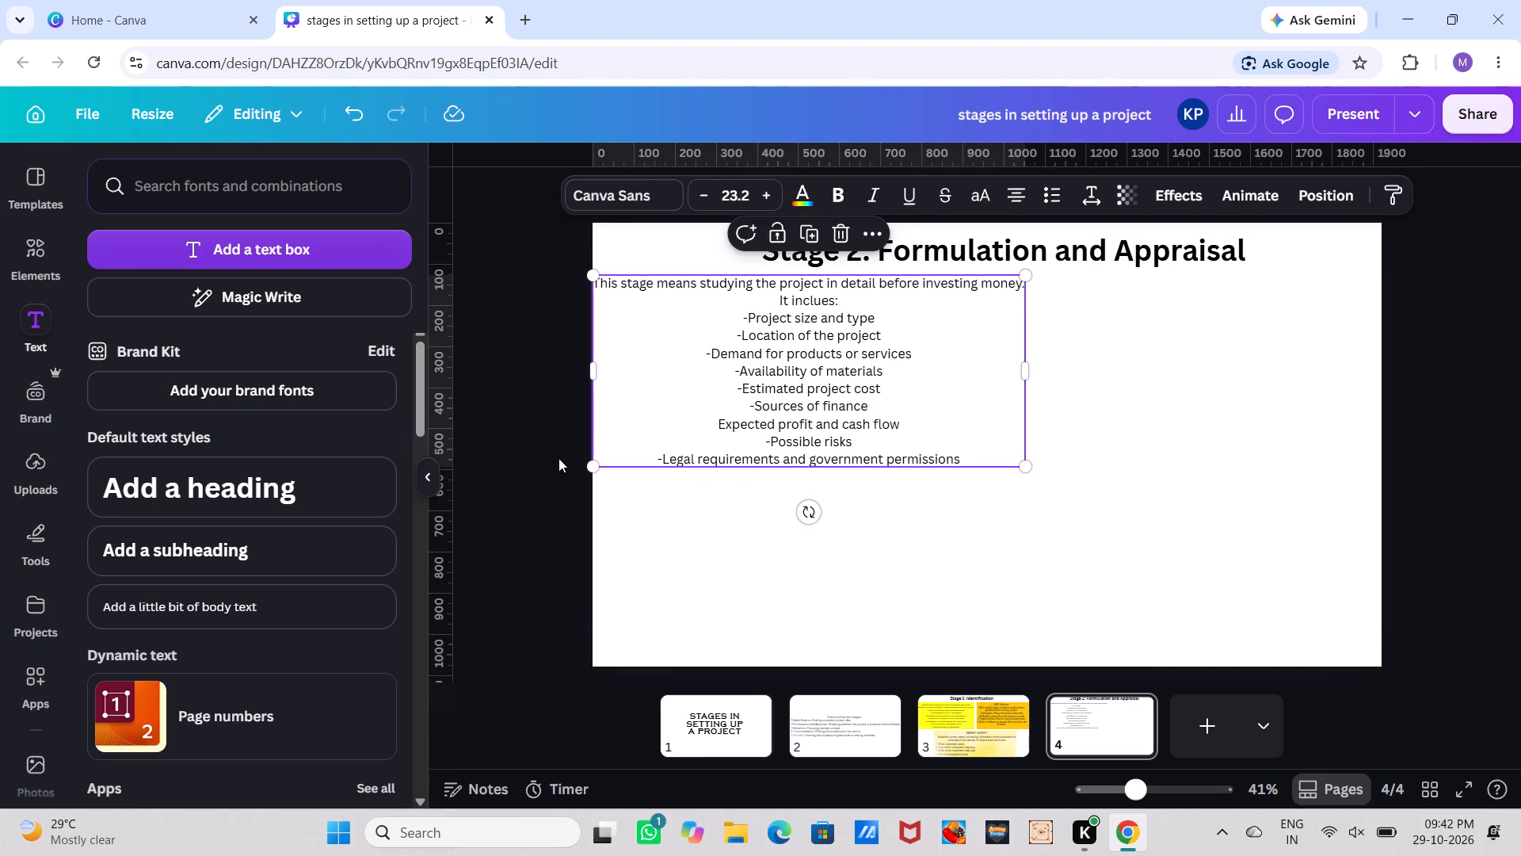
drag(558, 458, 391, 598)
Add a new body text box on page 4 with the first line "Selection of project location:" and start a line below it.
click(372, 602)
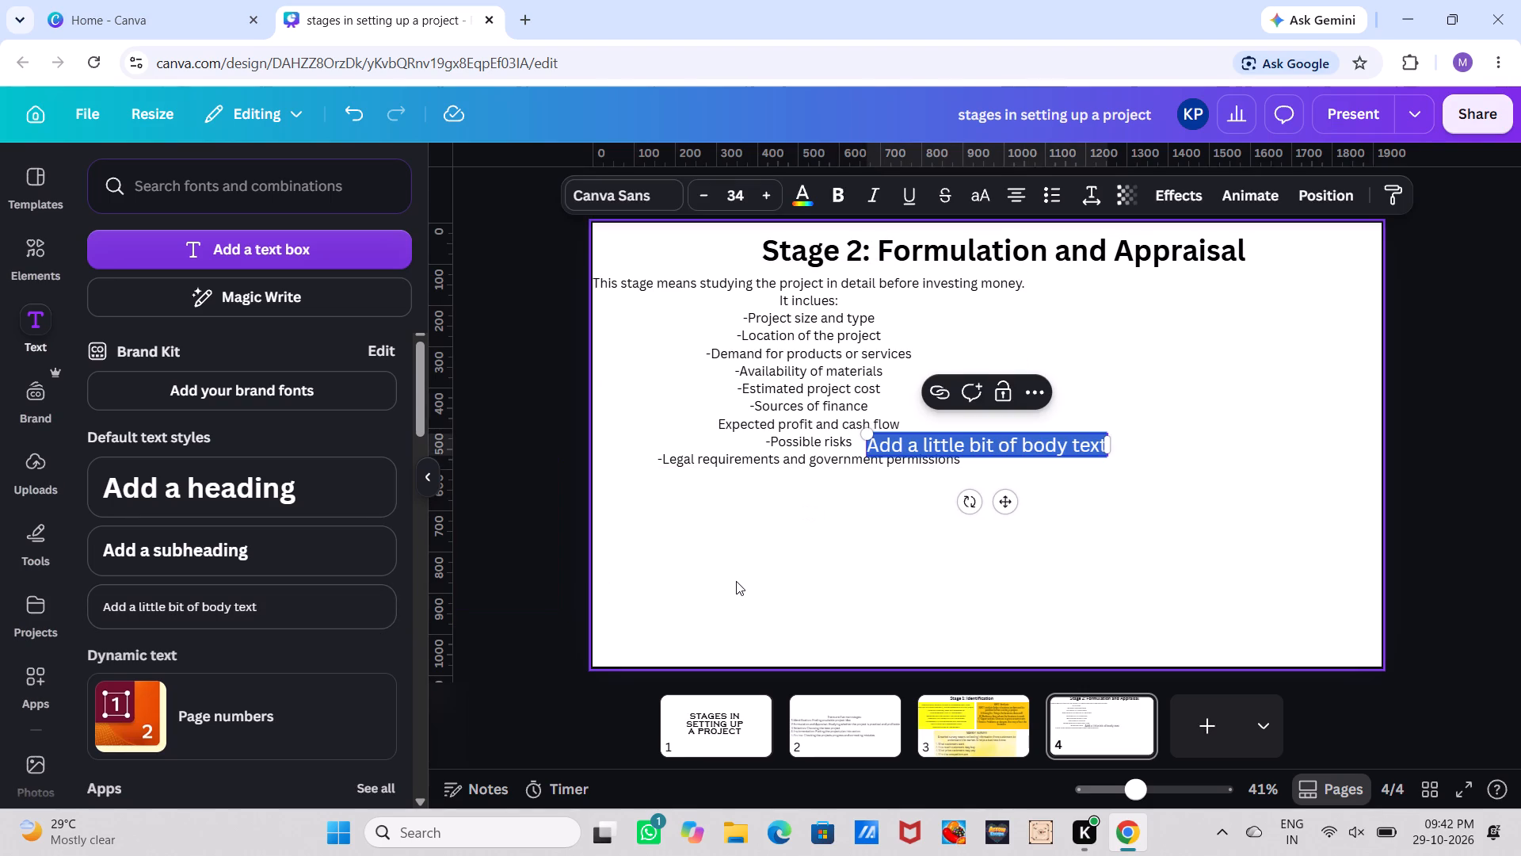
key(Delete)
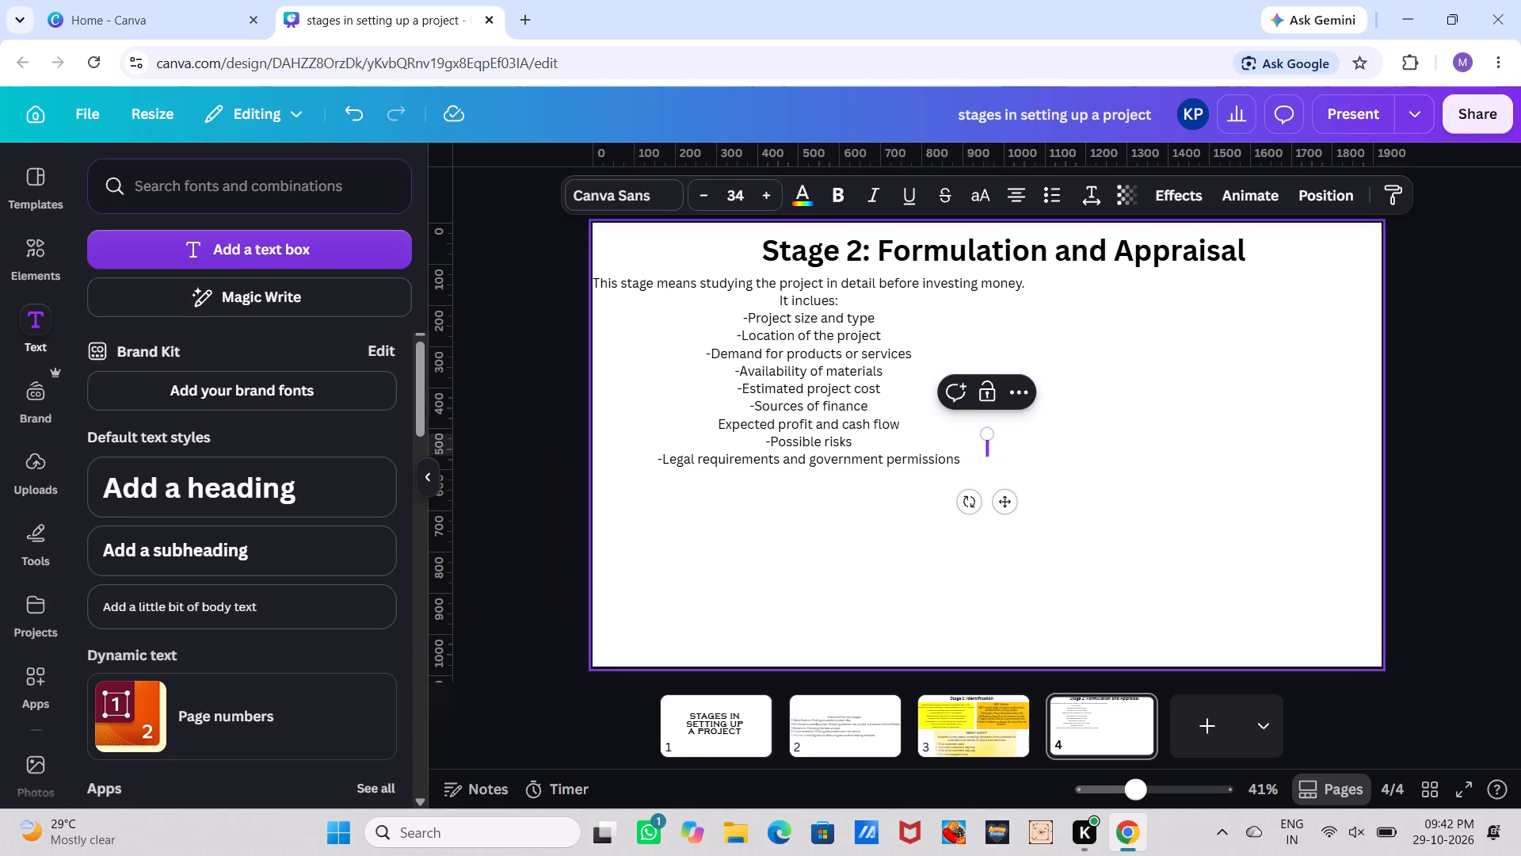
text(SE)
key(BackSpace)
text(elec)
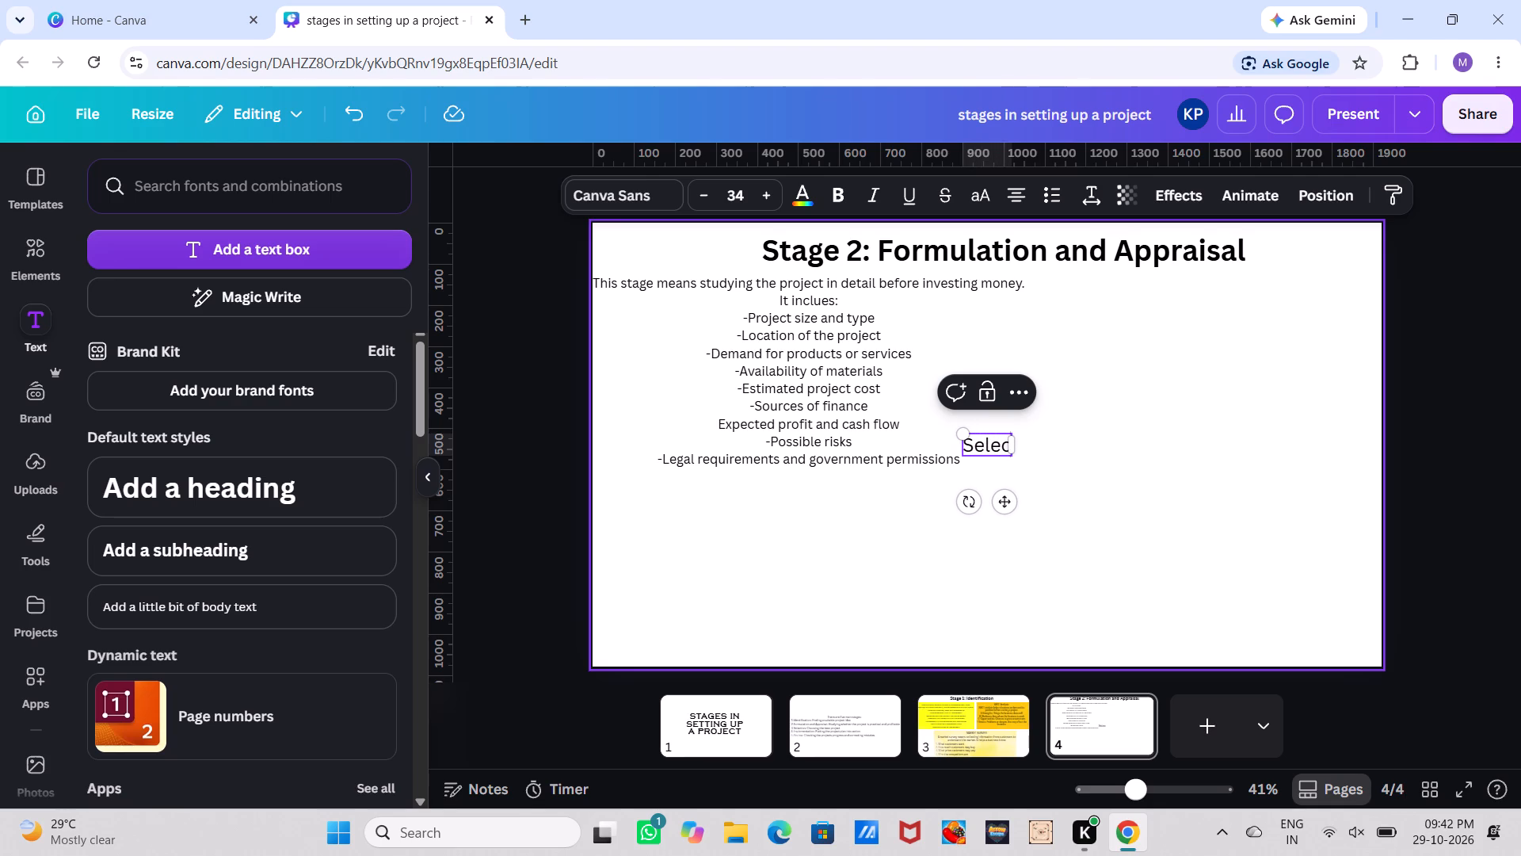
key(t)
text(ion of project)
key(space)
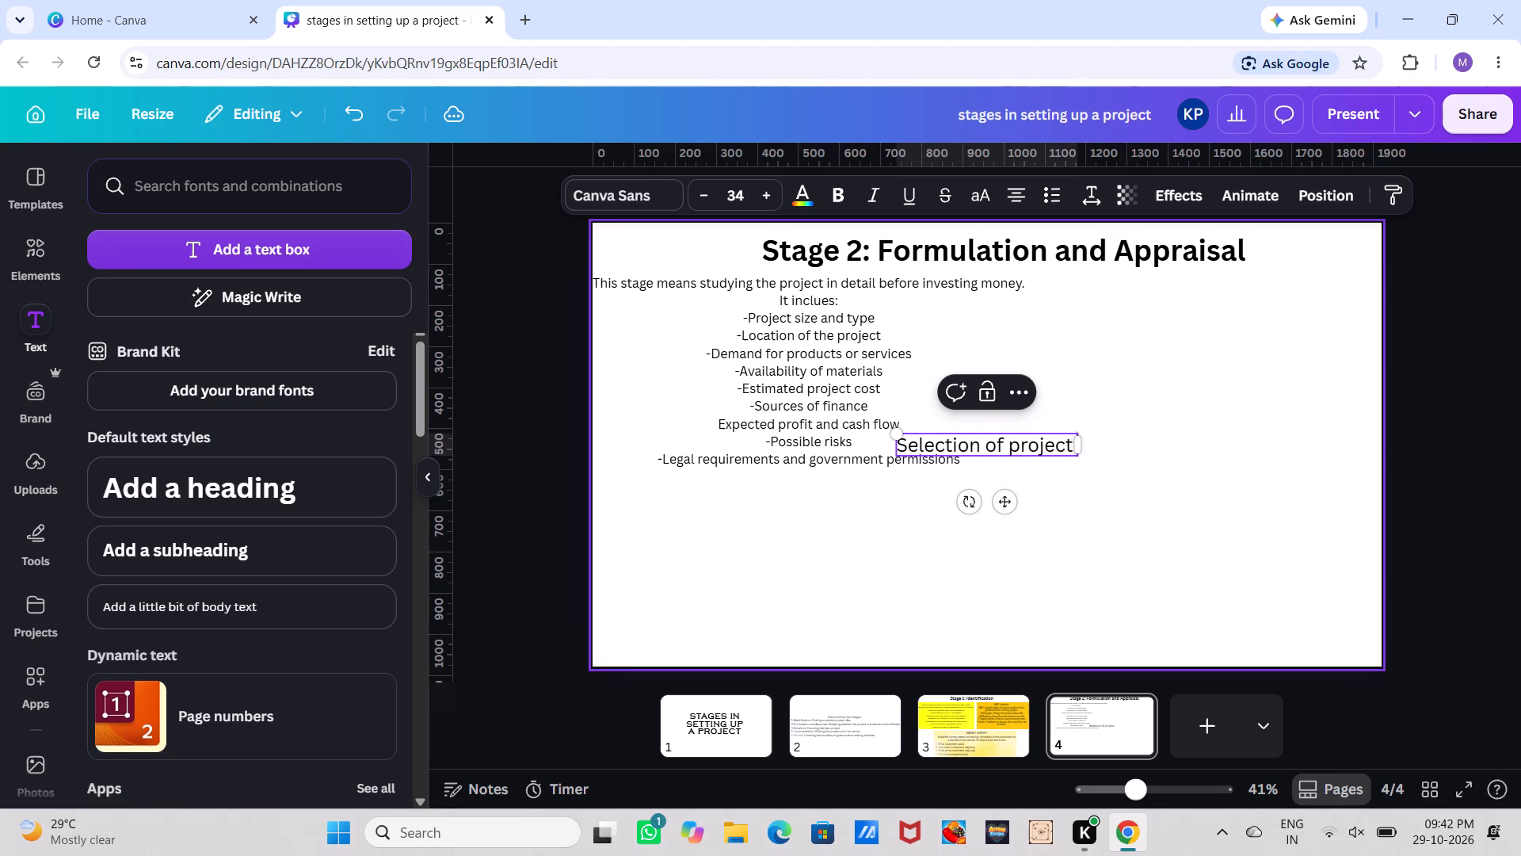
text(Lo)
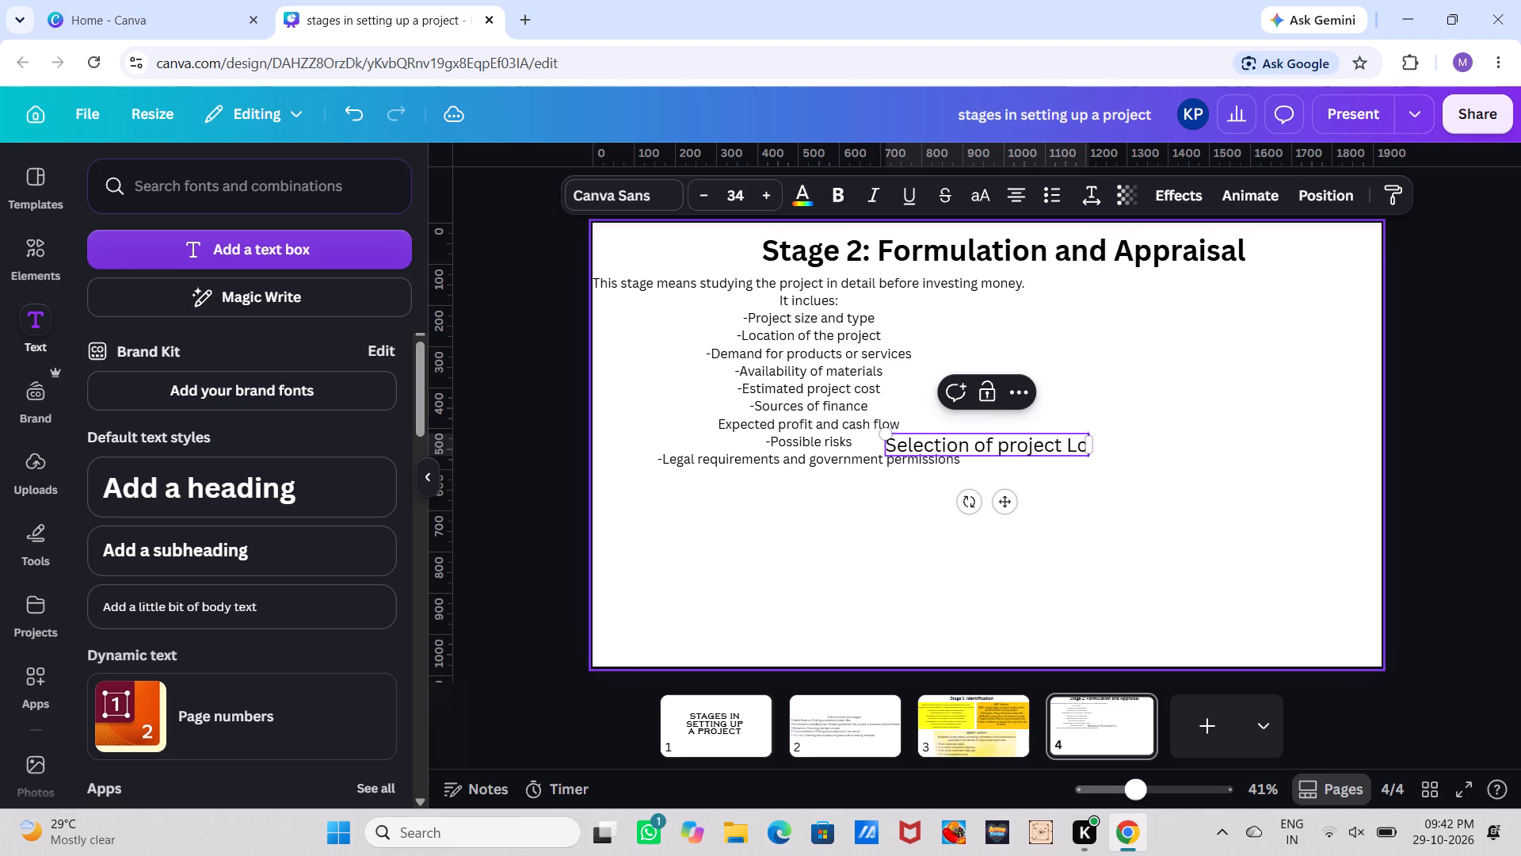
key(BackSpace)
key(BackSpace)
text(location)
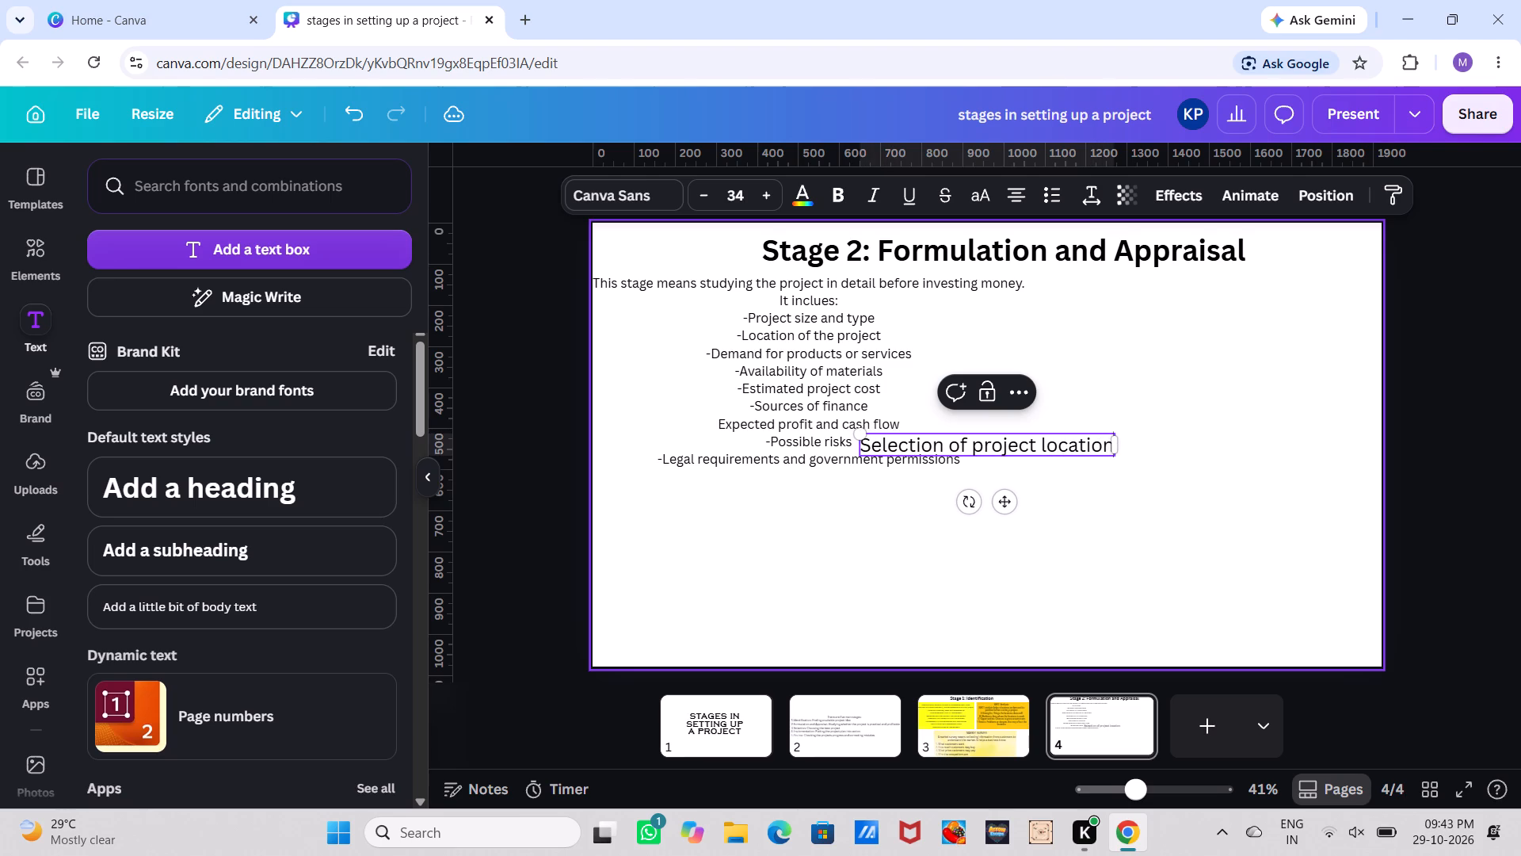
key(Return)
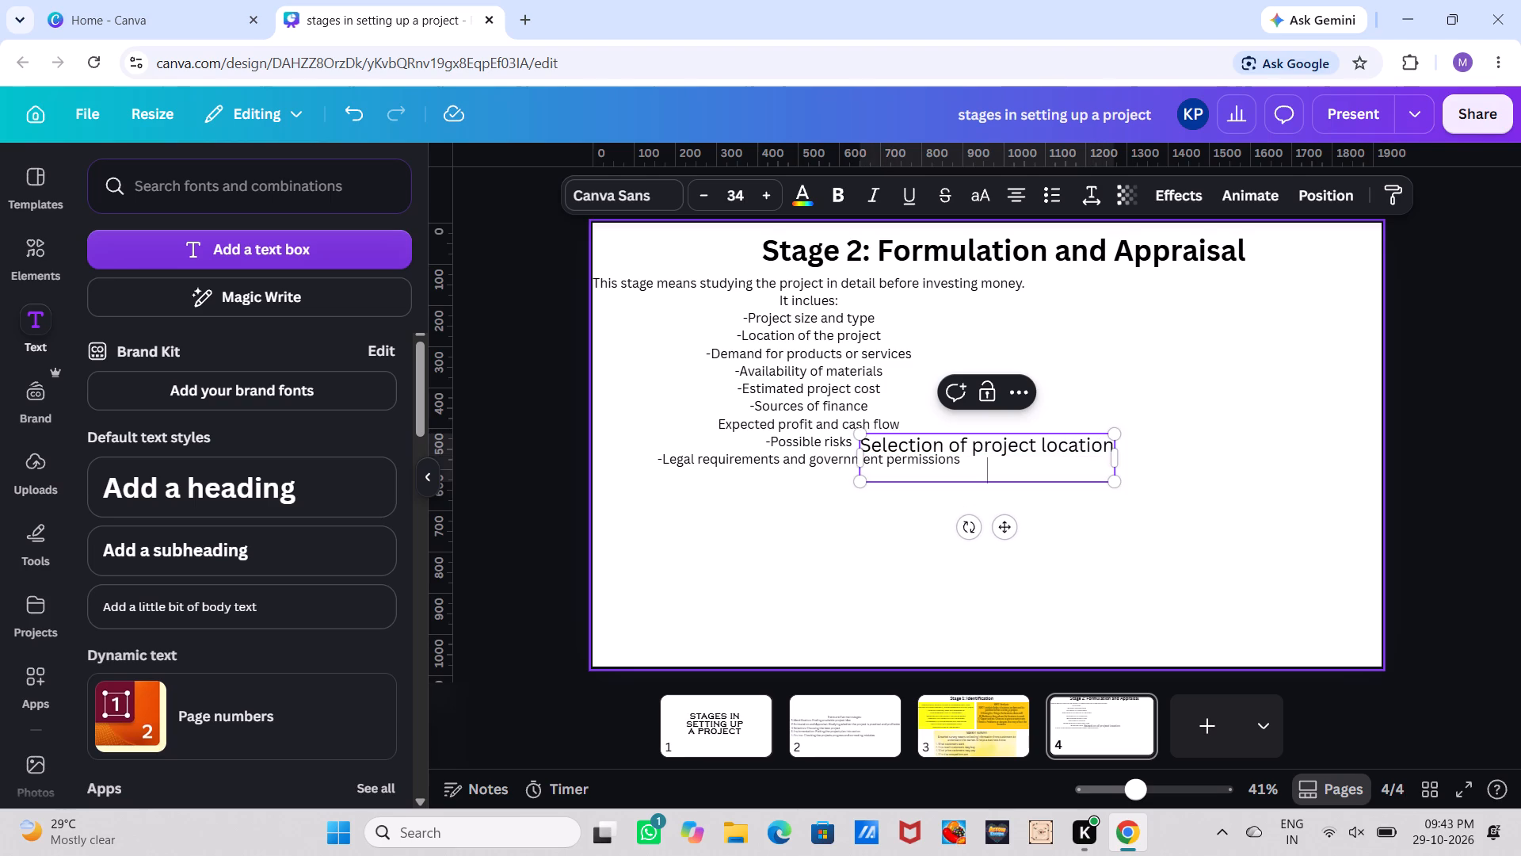
key(BackSpace)
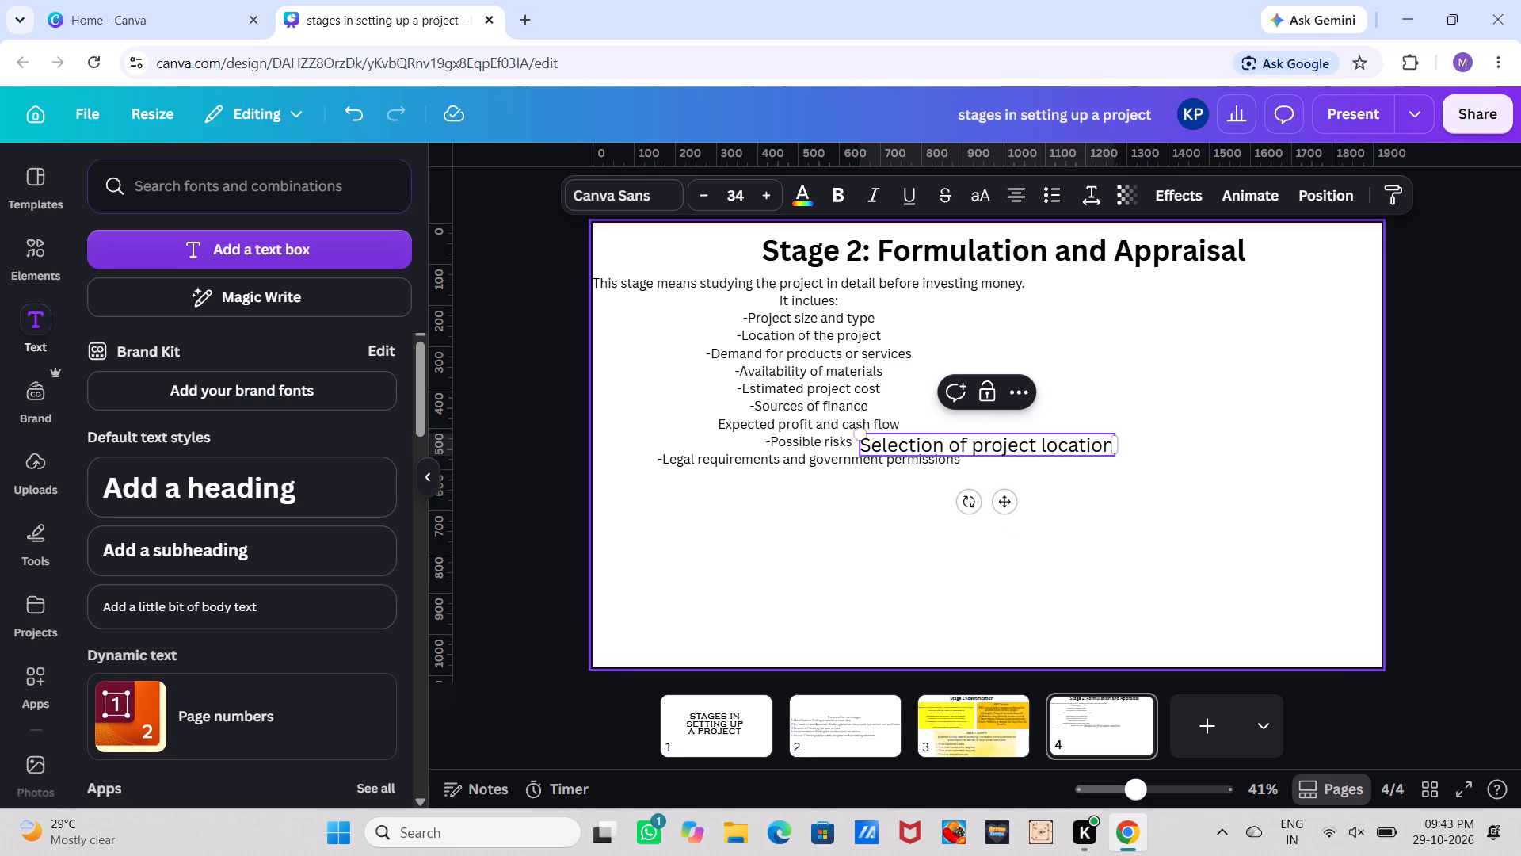
key(shift+colon)
key(Return)
Add the introductory line "The location should be selected by considering:" and start a new line below it.
text(Th)
text(e location shoukd b)
key(BackSpace)
key(BackSpace)
key(BackSpace)
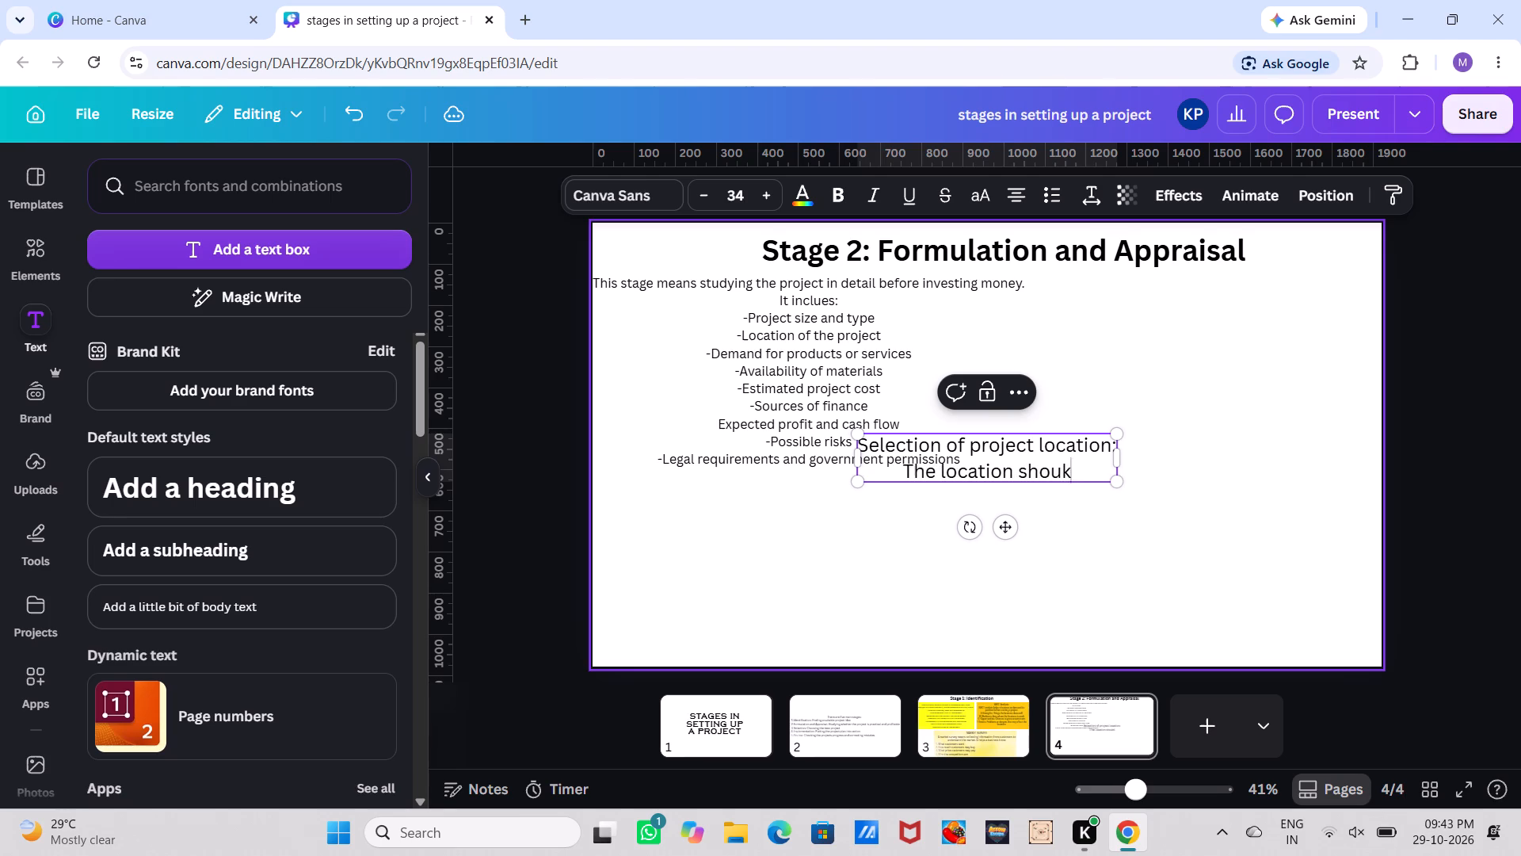
key(BackSpace)
text(ld be)
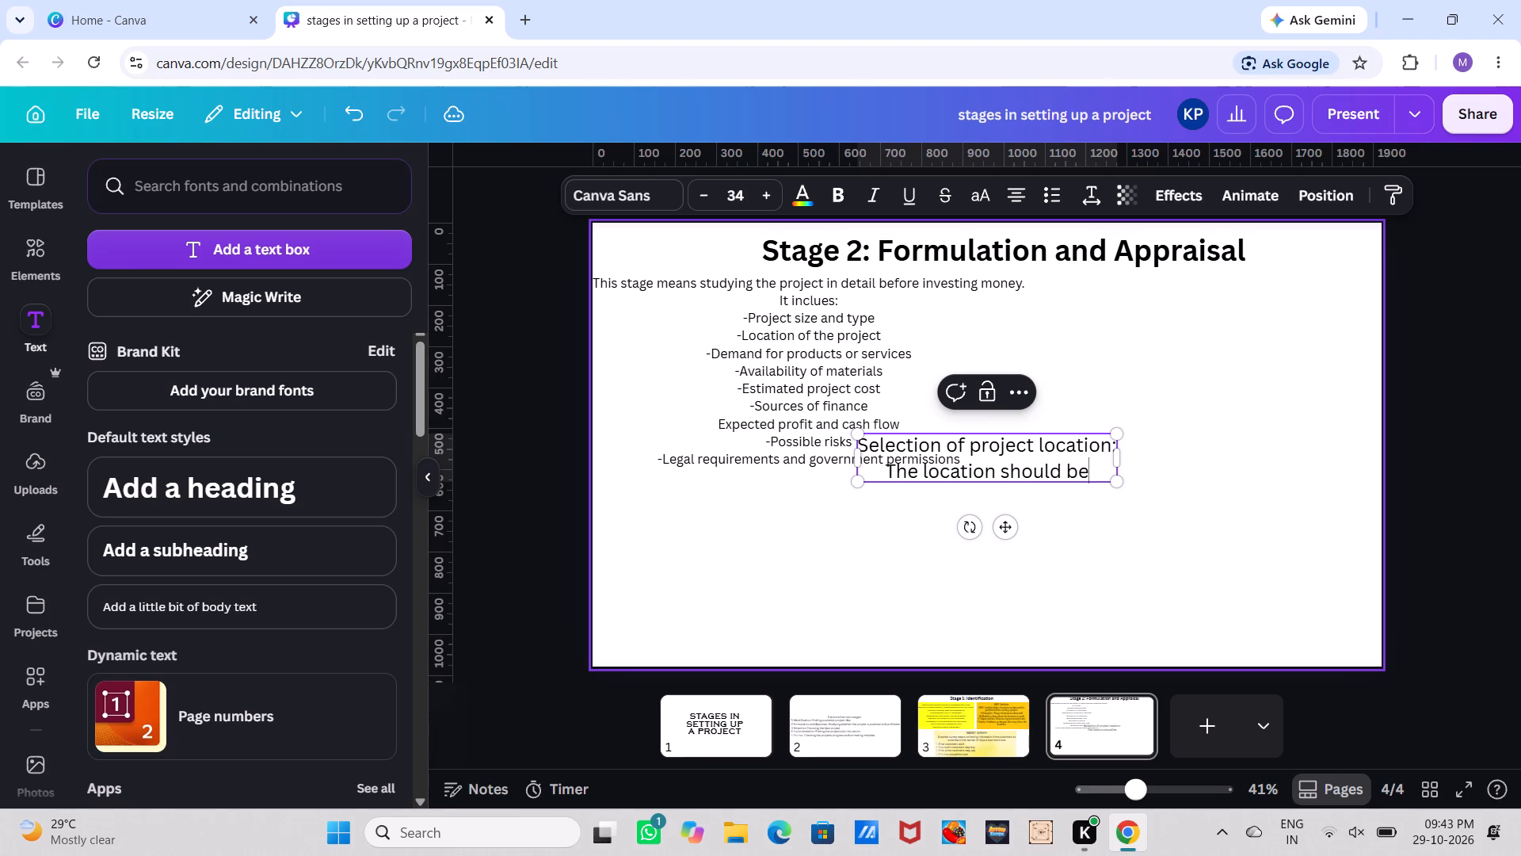
key(space)
text(selected by considering)
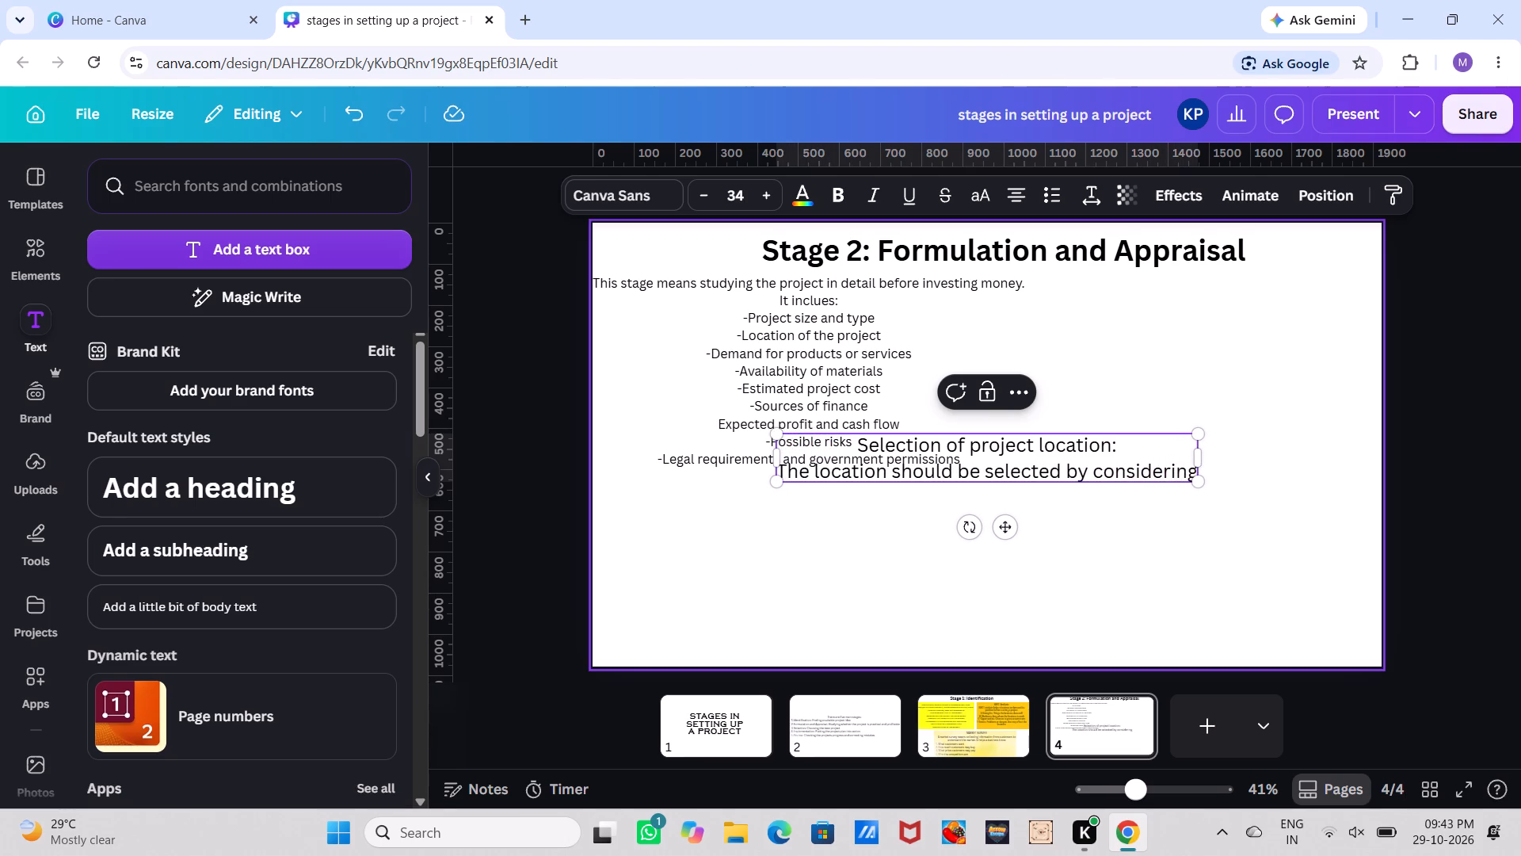
key(shift+colon)
key(Return)
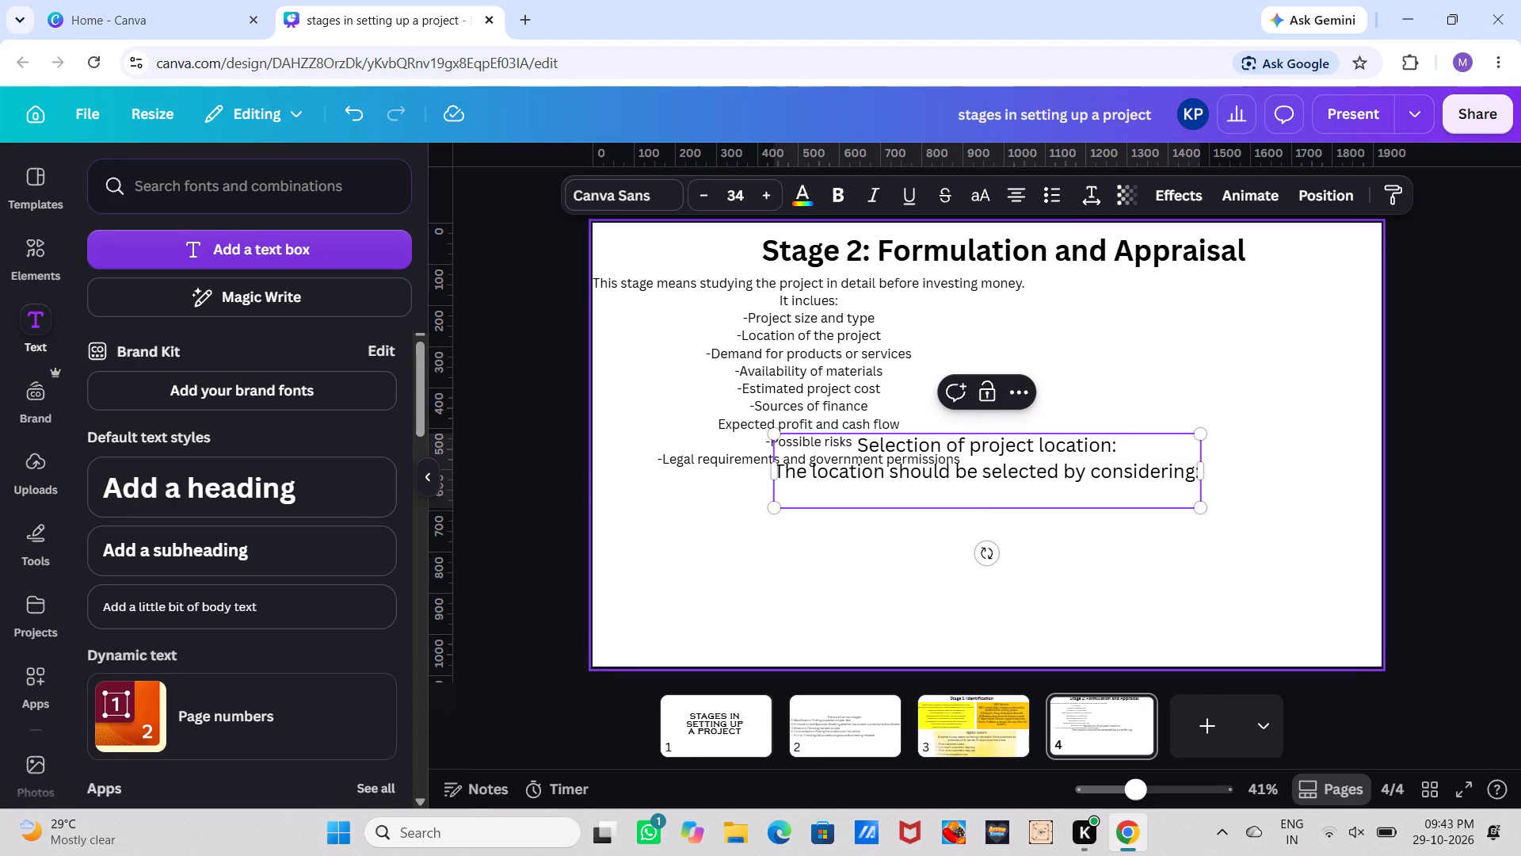
Add a list line reading "-Availability of raw materials" and start a new line below it.
key(minus)
text(Availability)
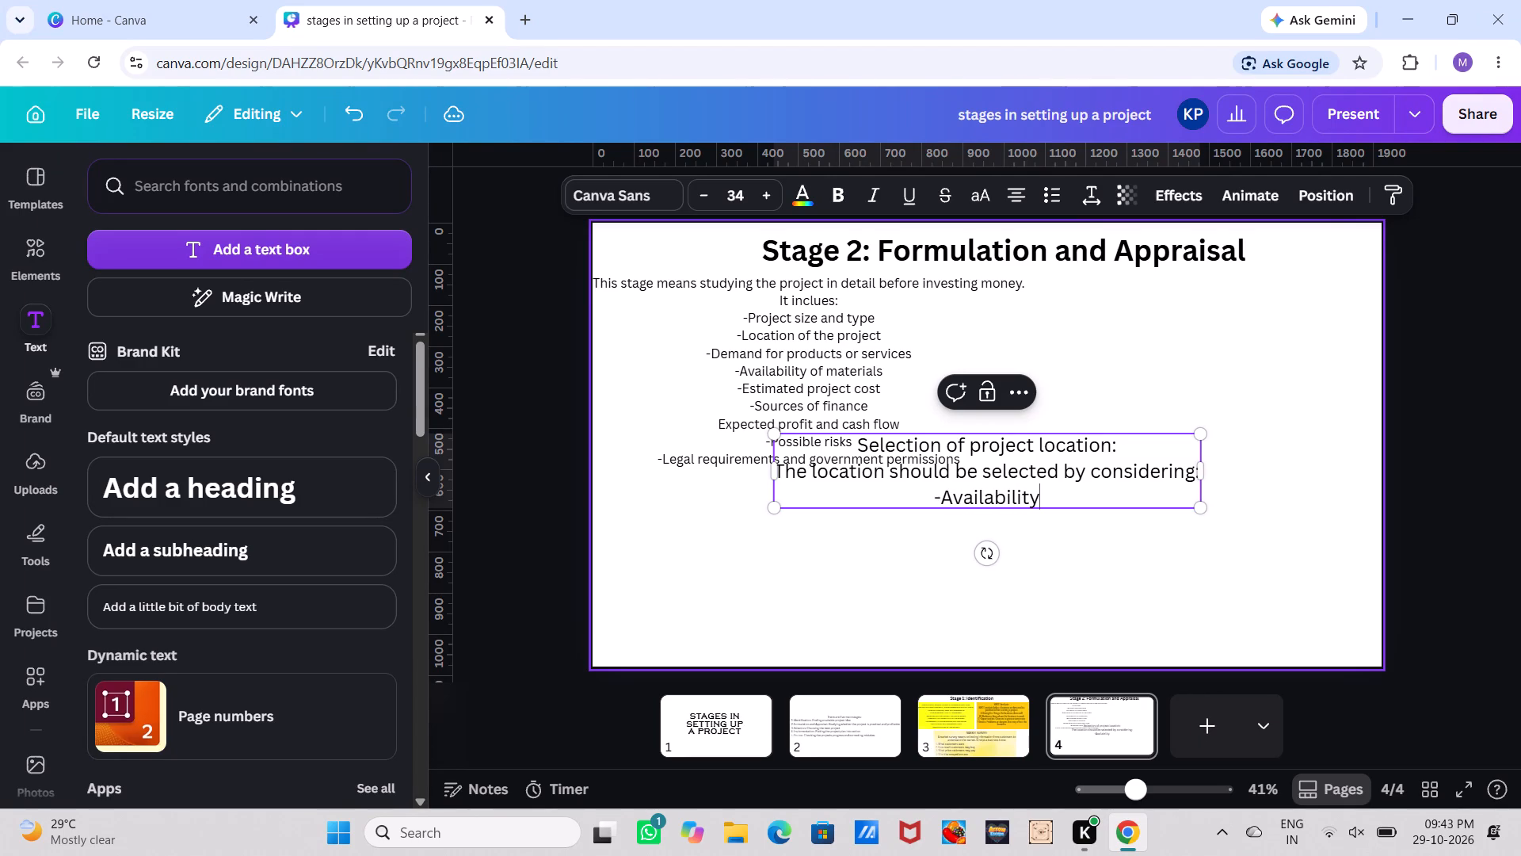
key(space)
text(of)
key(space)
text(raw materials)
key(Return)
Add a list line reading "-Nearness to customers" and start a new line below it.
key(minus)
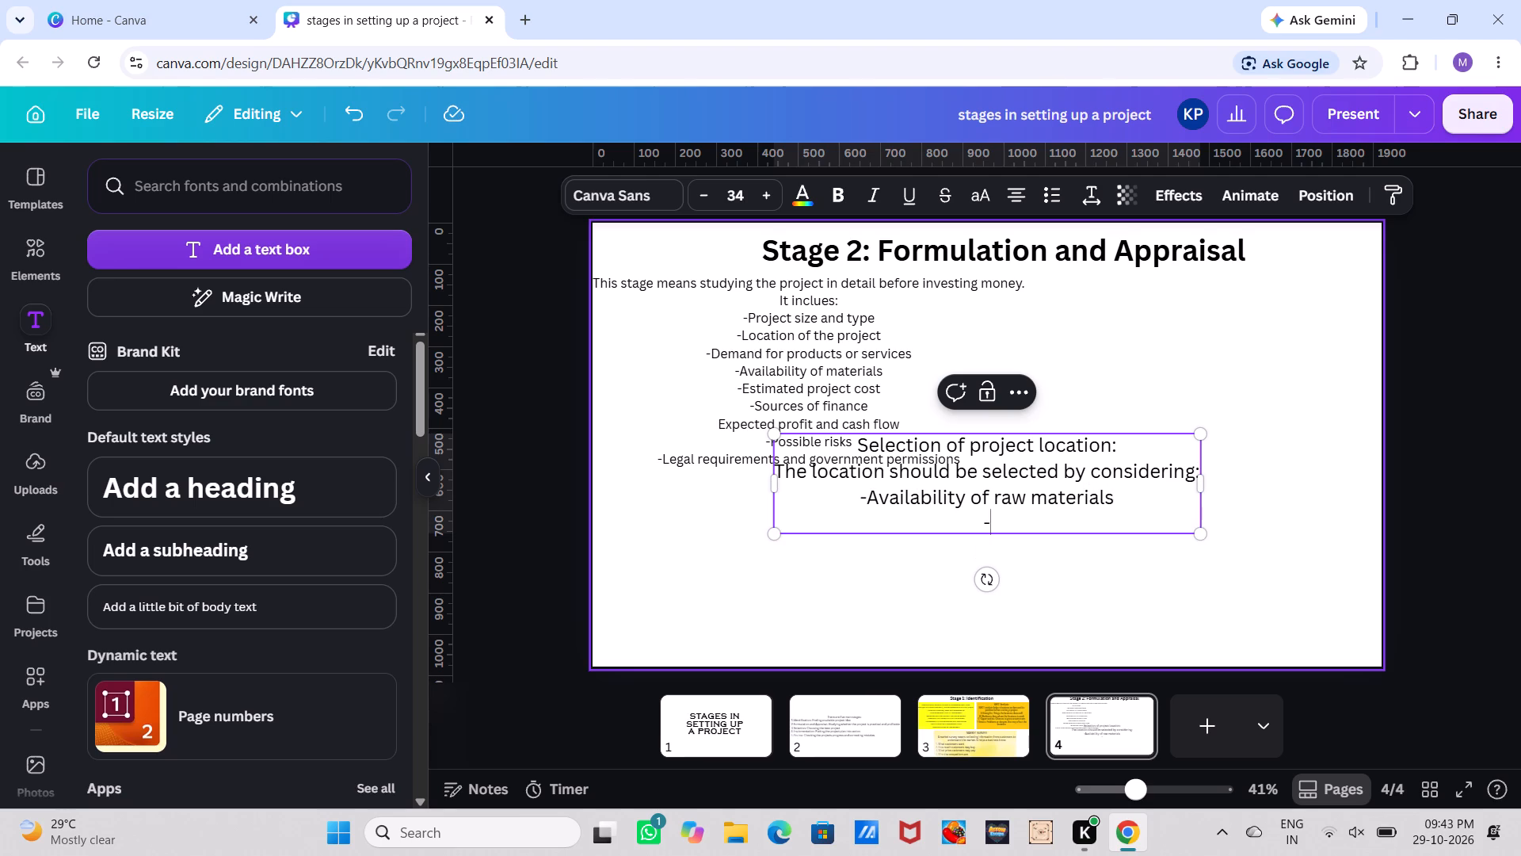
text(Ner)
key(BackSpace)
text(ar)
text(ness to)
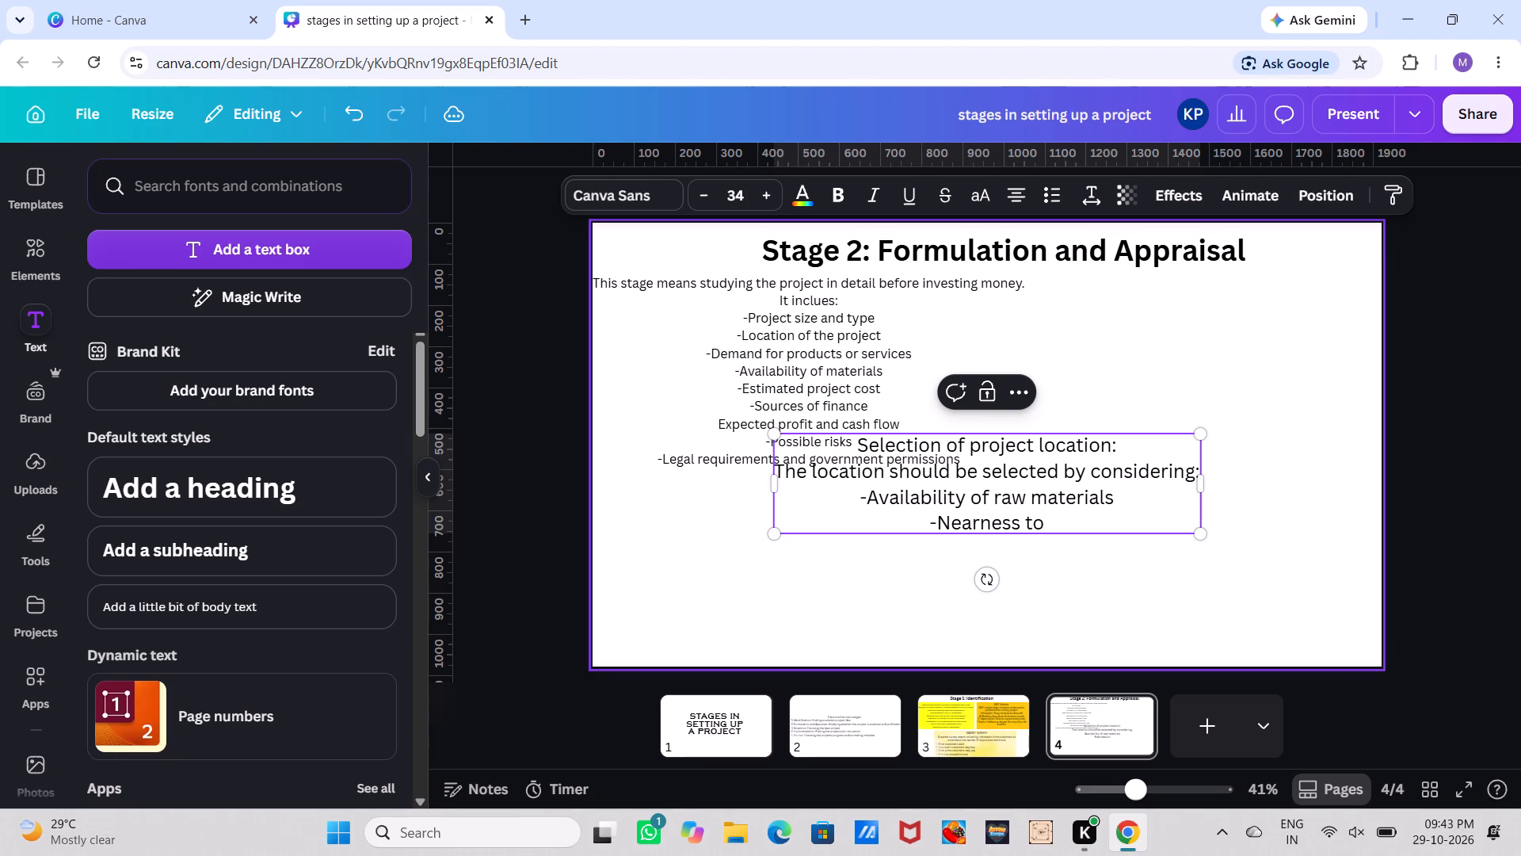
key(space)
text(customers)
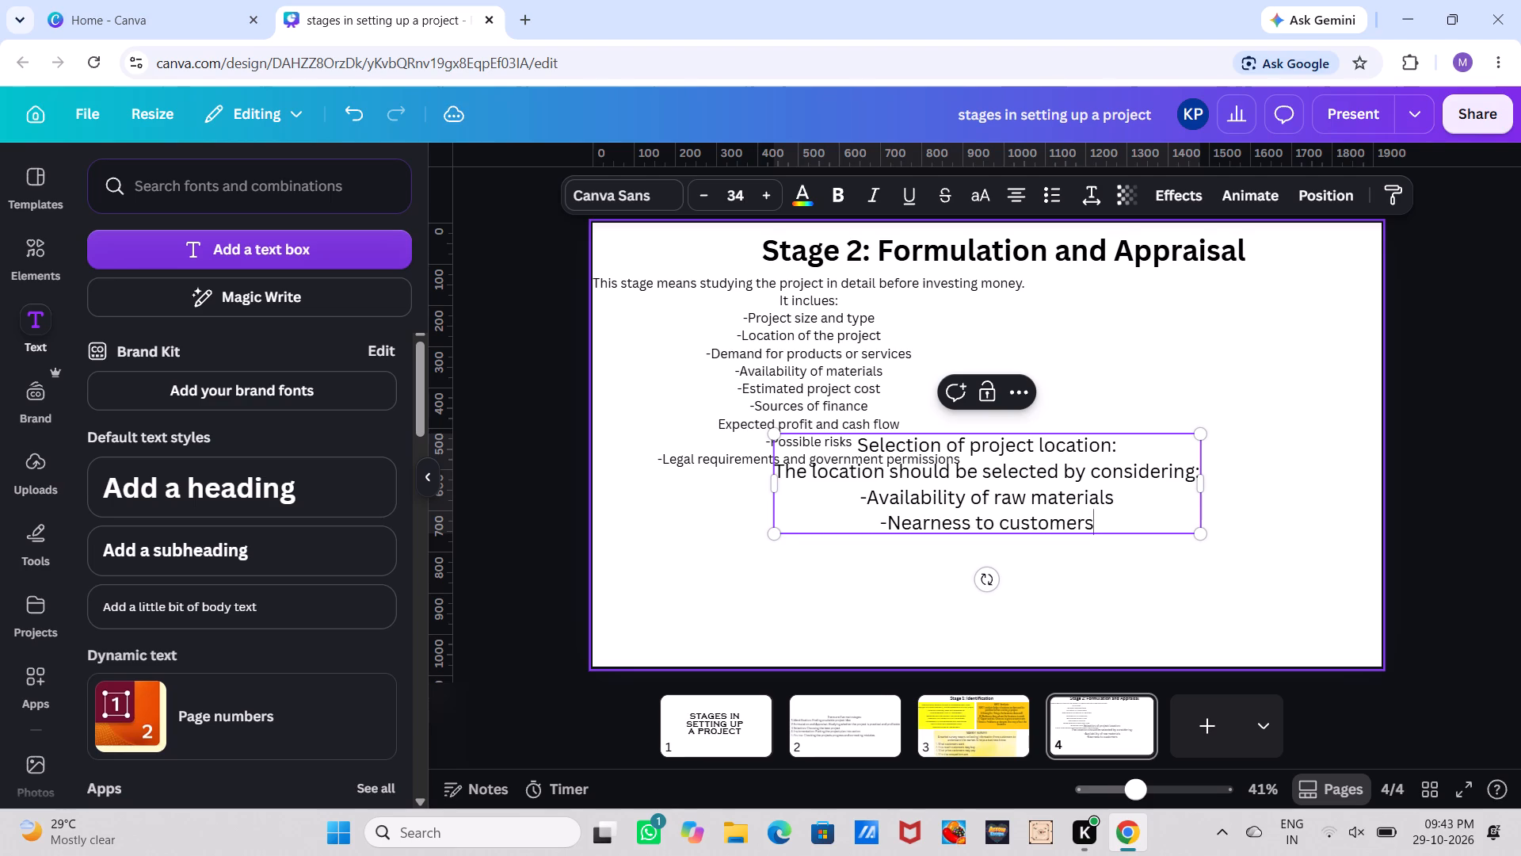
key(Return)
Add a list line reading "-Electricity and water supply" and start a new line below it.
key(minus)
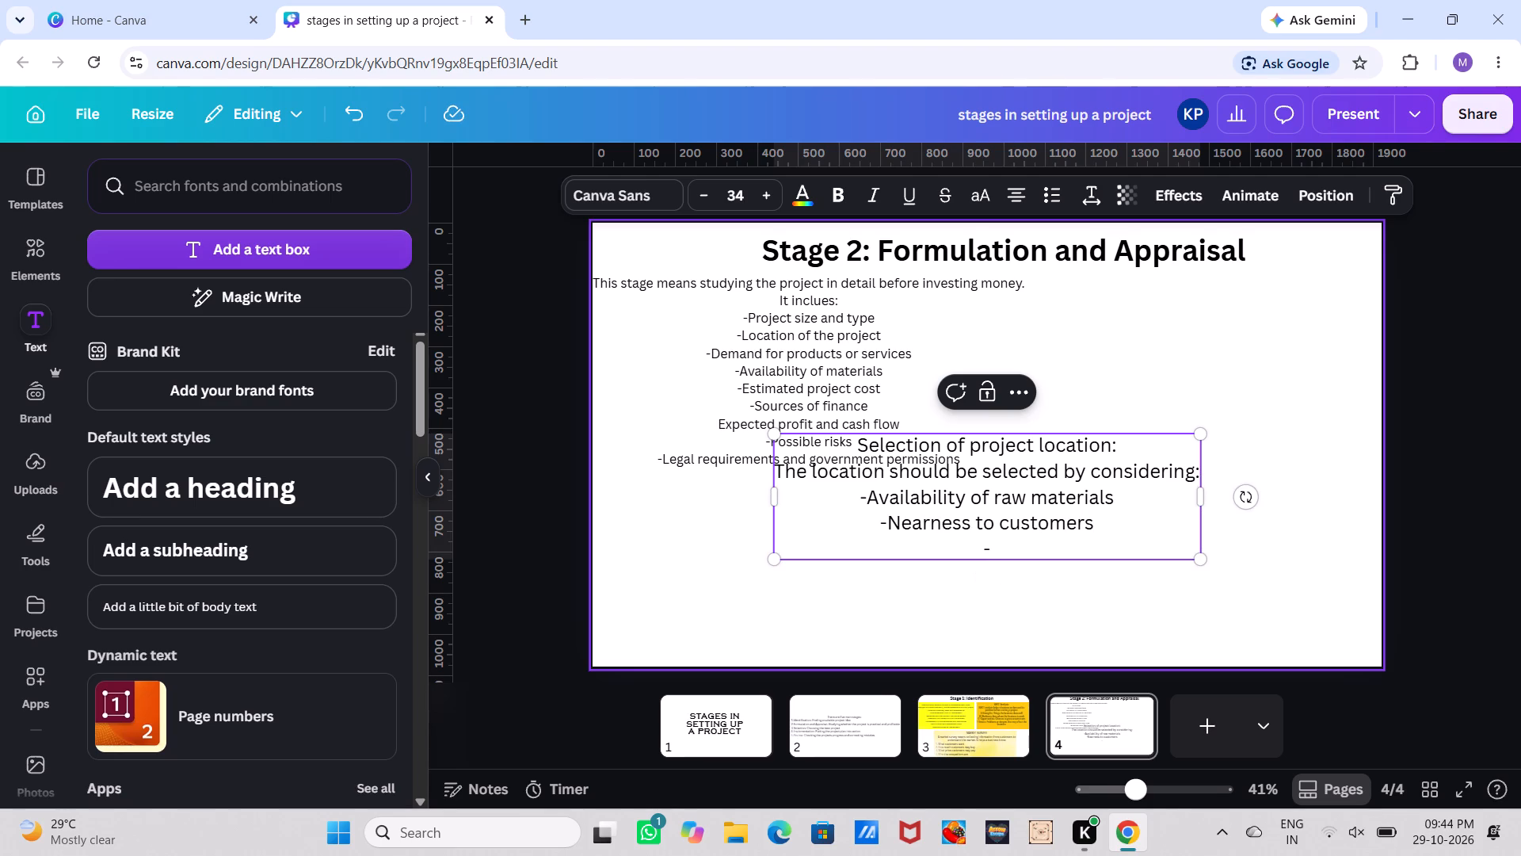
text(Elec)
text(tricity and water s)
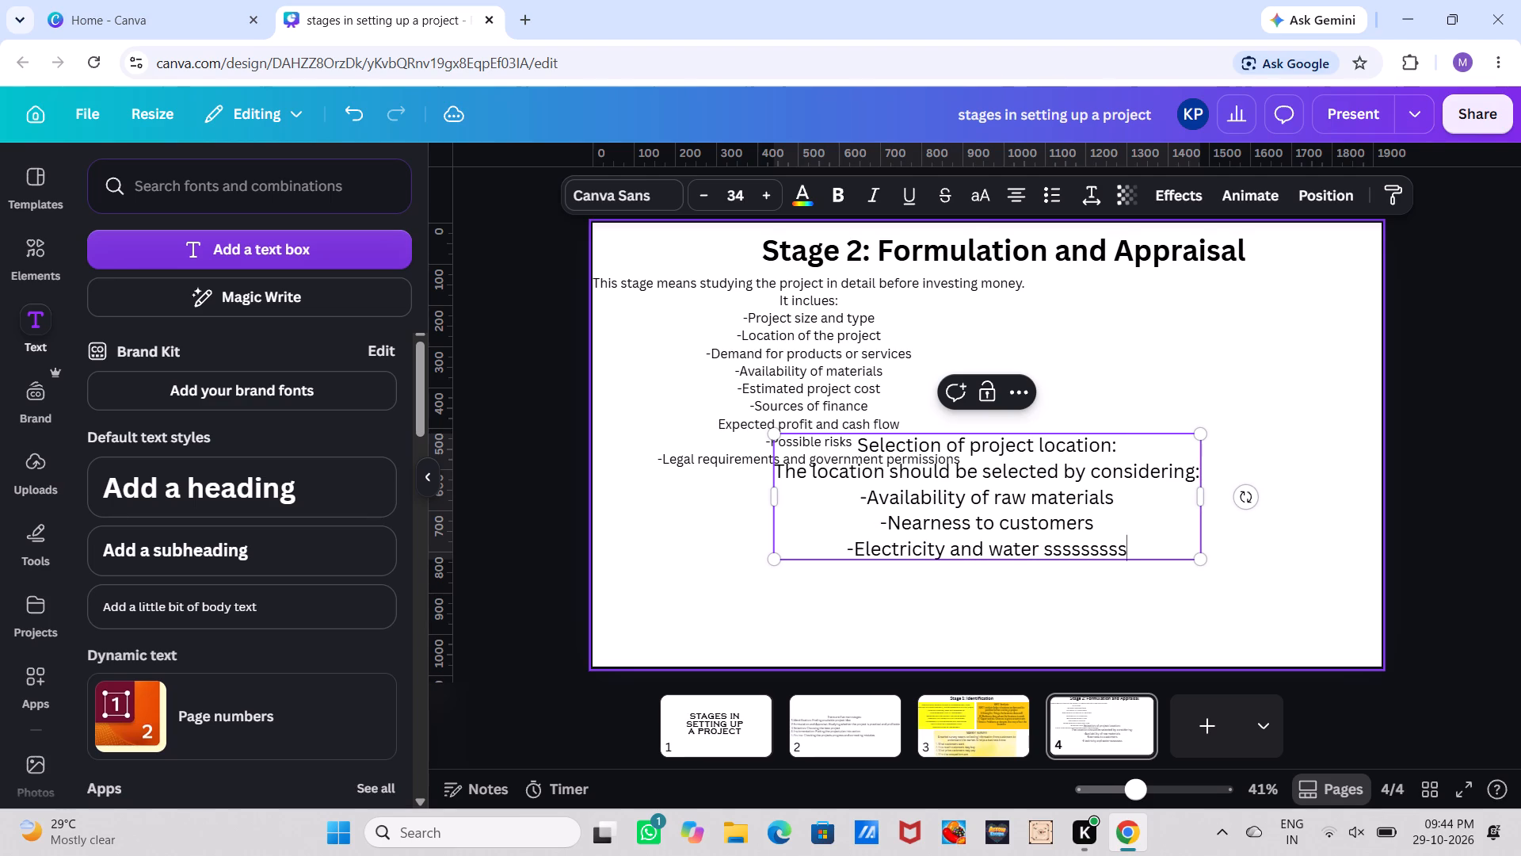
key(BackSpace)
key(BackSpace)
key(BackSpace)
key(BackSpace)
key(BackSpace)
key(BackSpace)
key(BackSpace)
key(BackSpace)
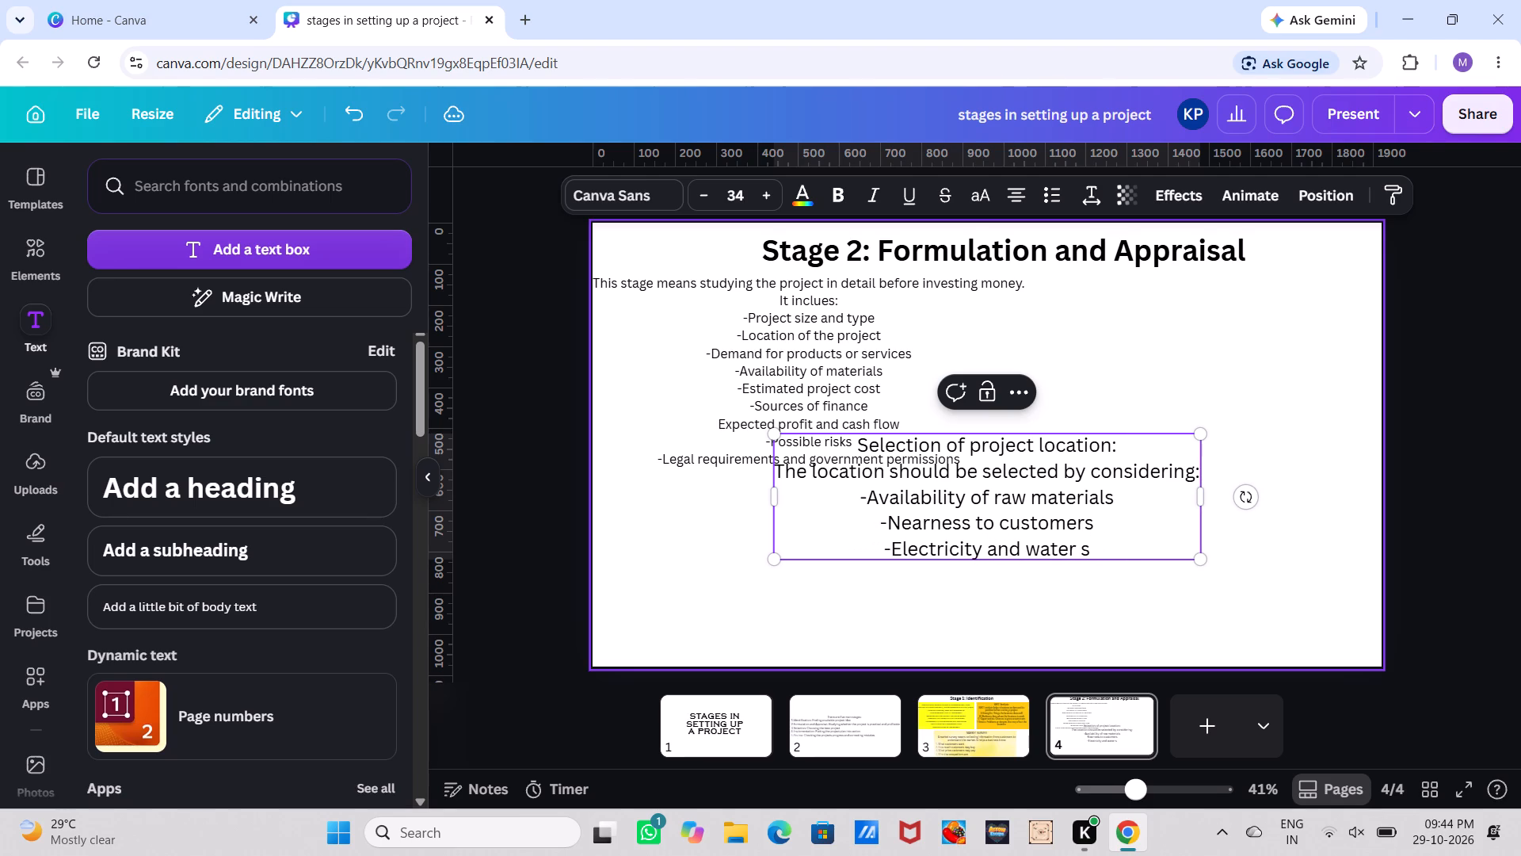
text(upp)
text(ly)
key(Return)
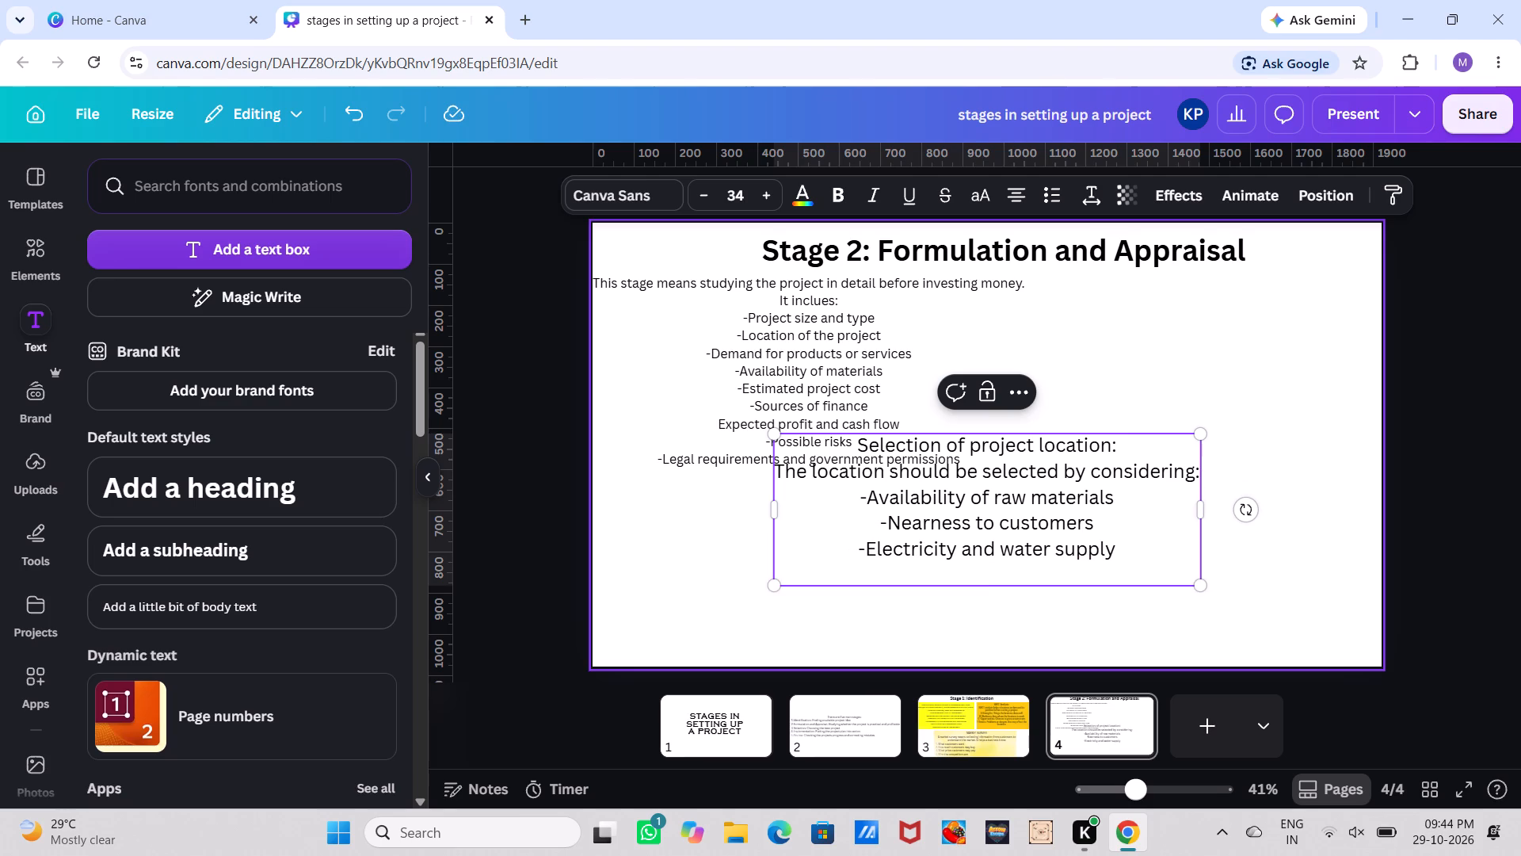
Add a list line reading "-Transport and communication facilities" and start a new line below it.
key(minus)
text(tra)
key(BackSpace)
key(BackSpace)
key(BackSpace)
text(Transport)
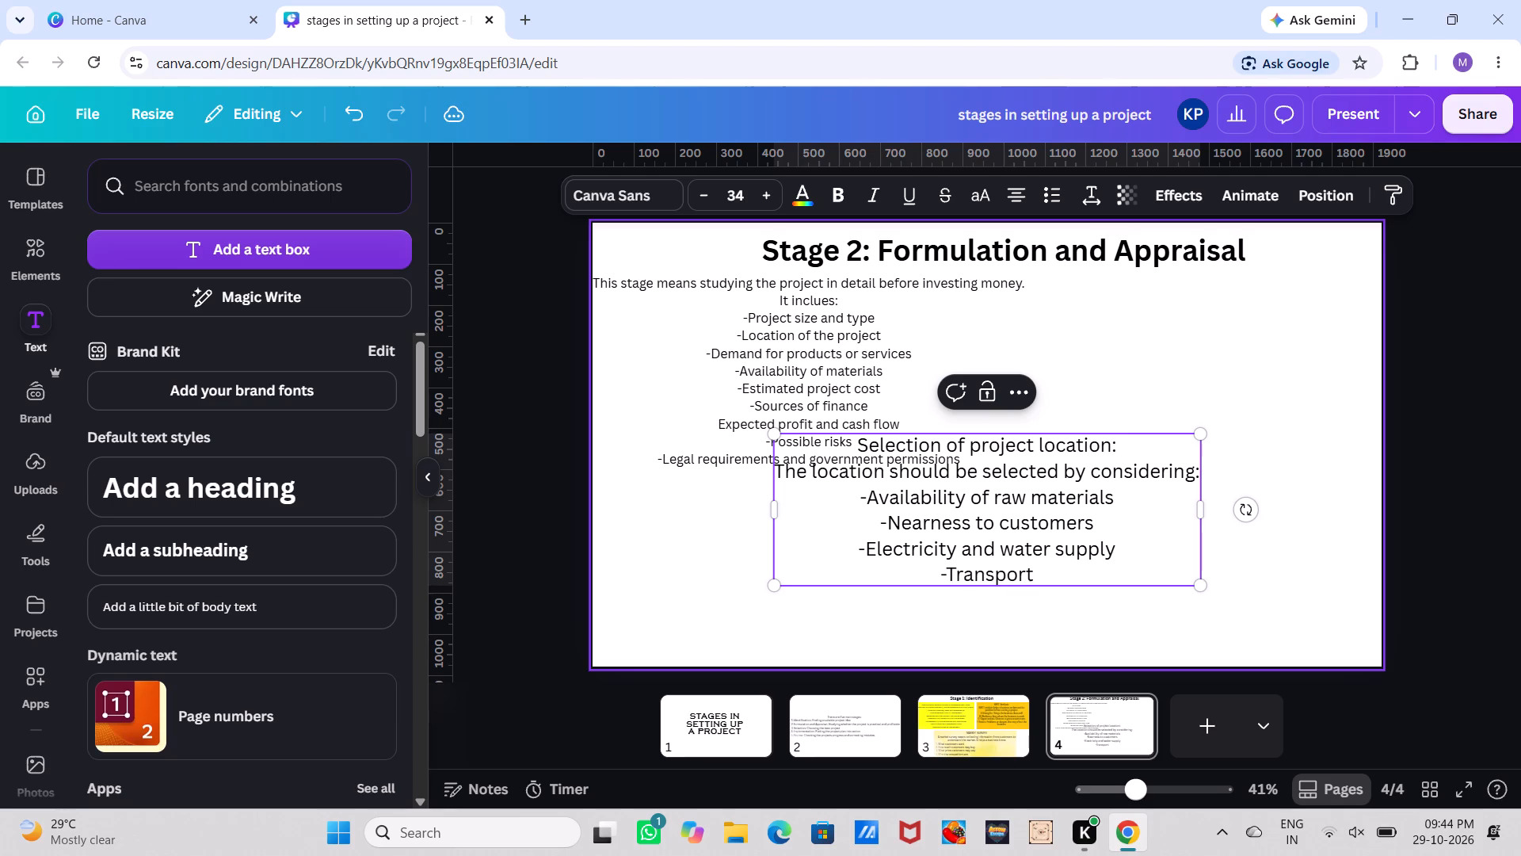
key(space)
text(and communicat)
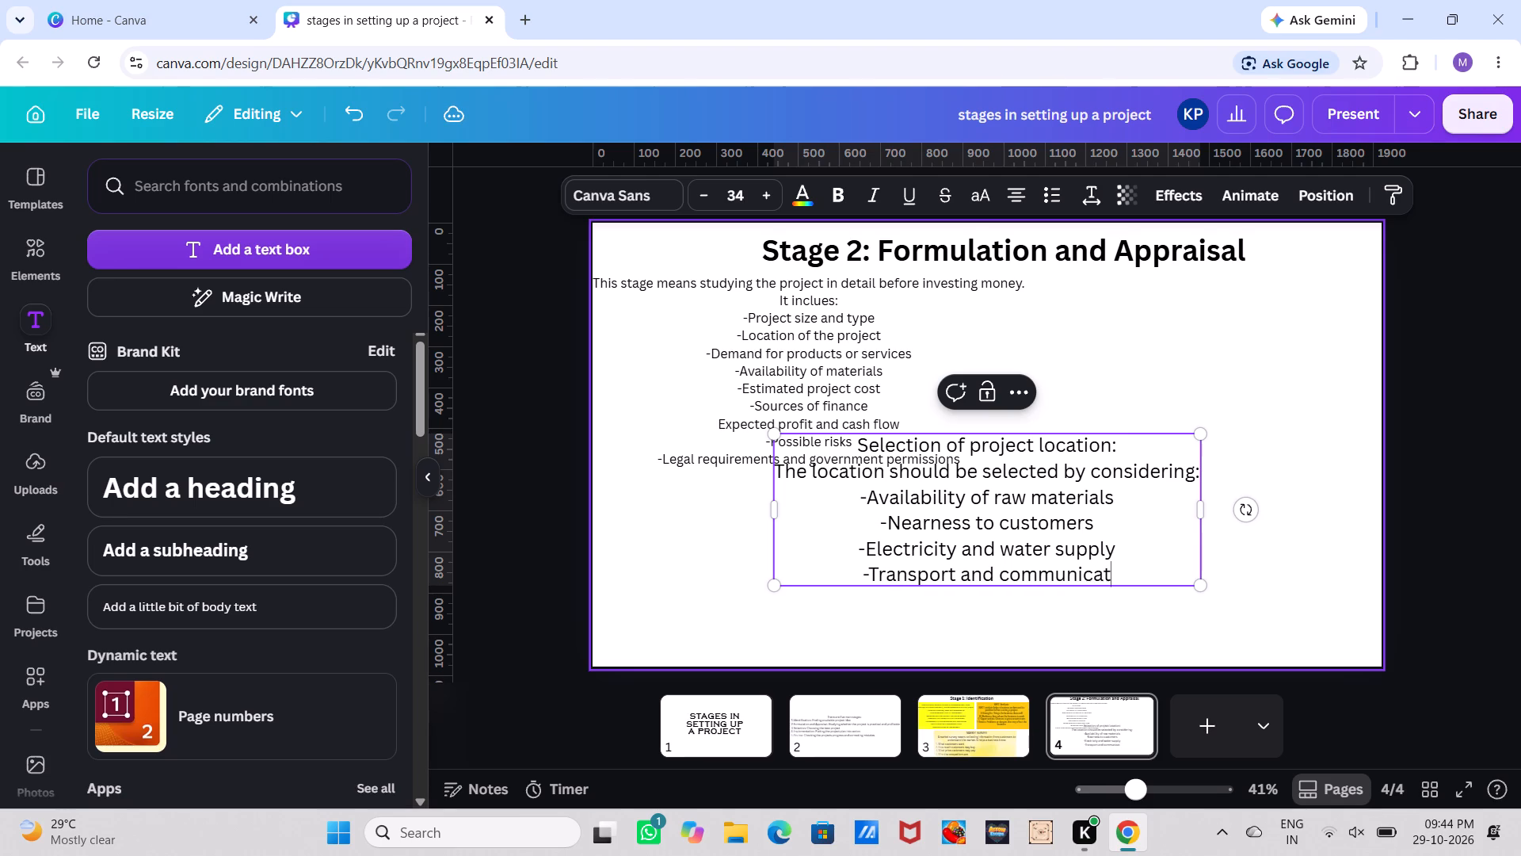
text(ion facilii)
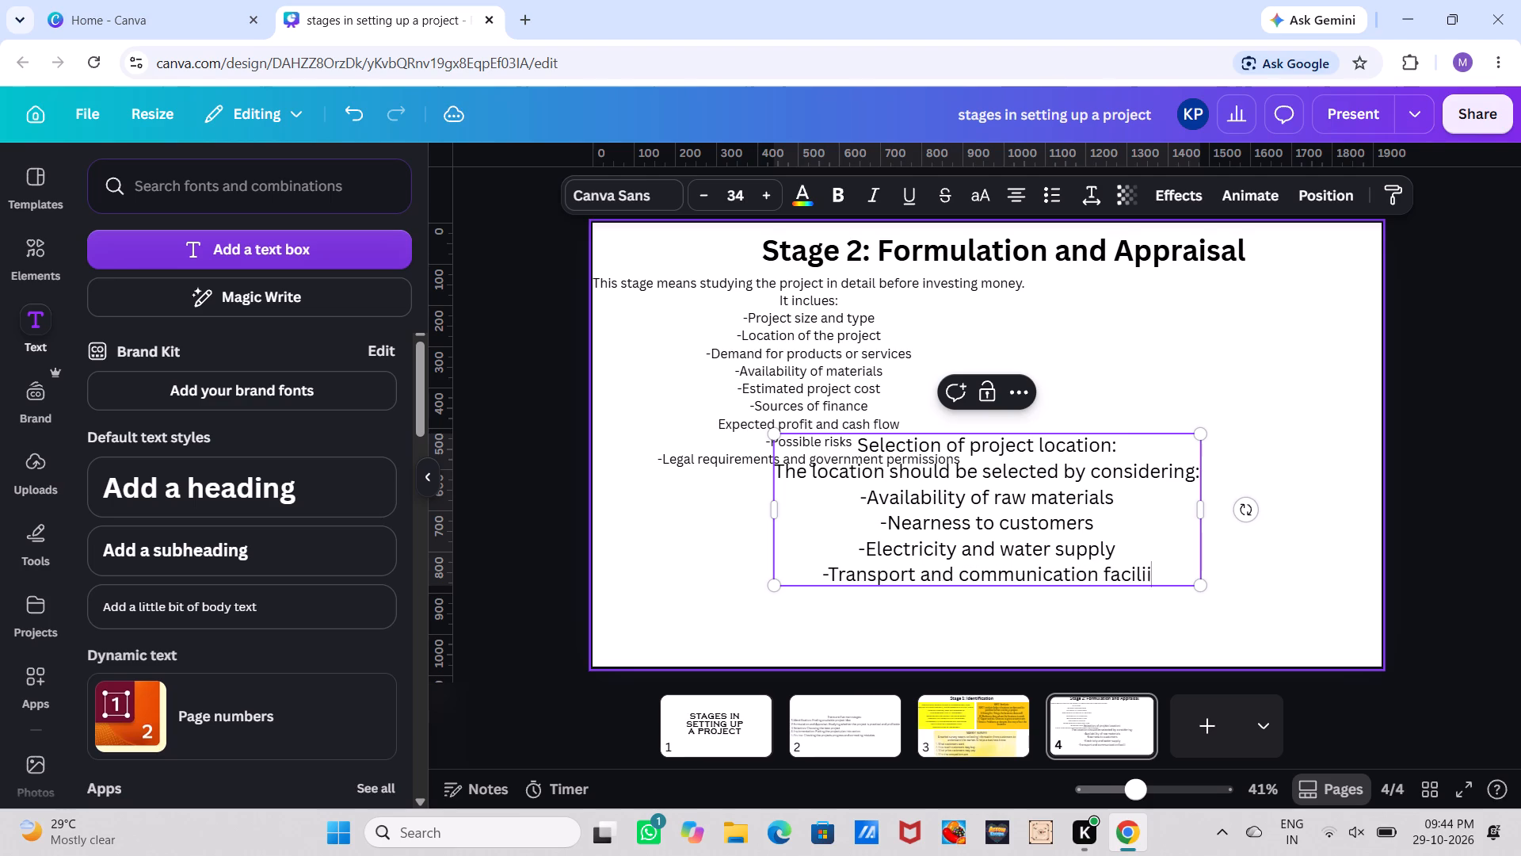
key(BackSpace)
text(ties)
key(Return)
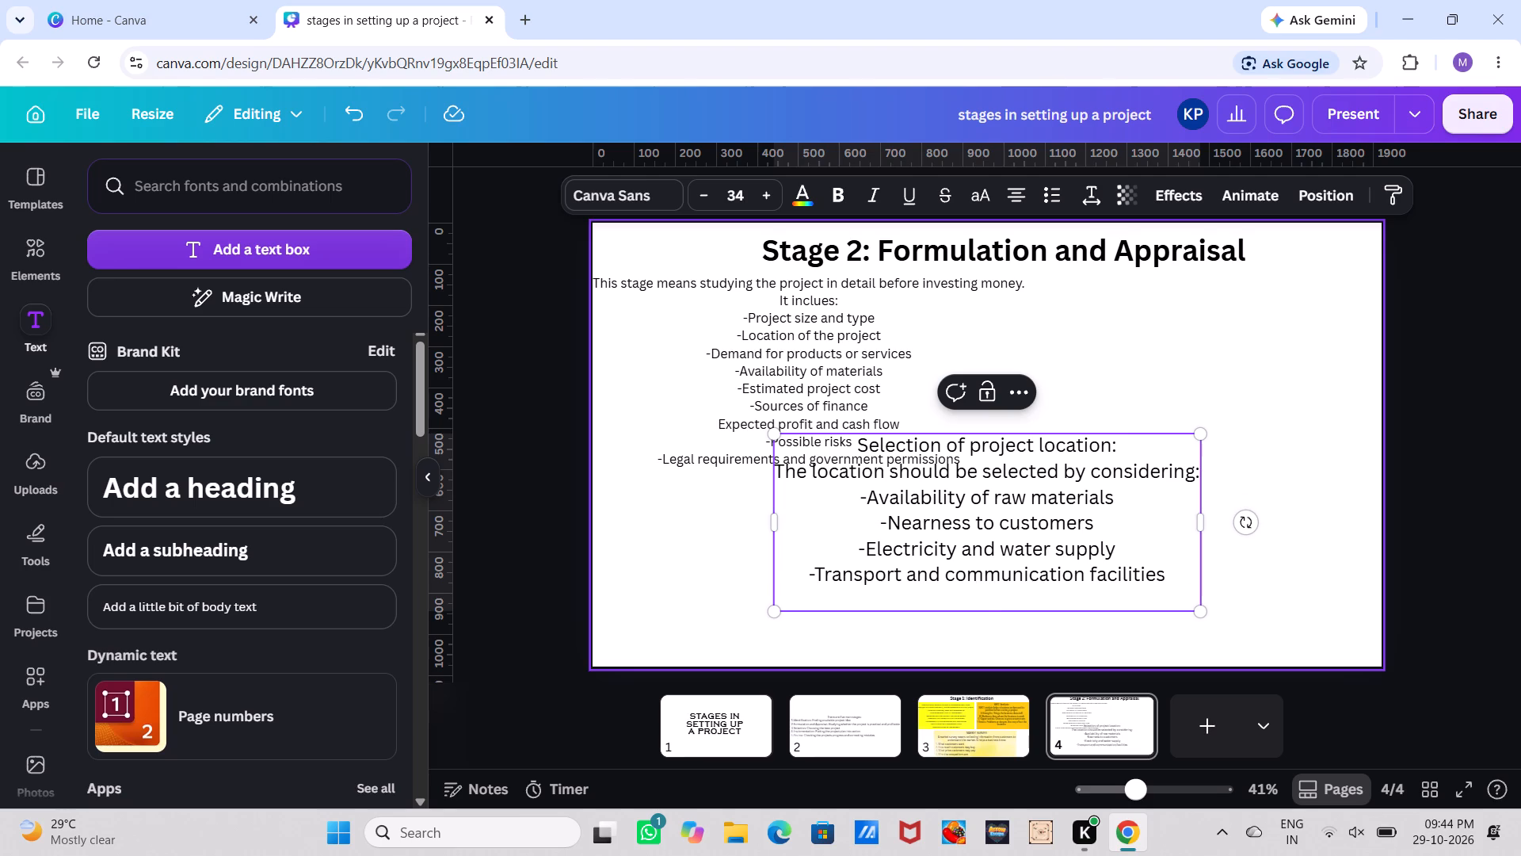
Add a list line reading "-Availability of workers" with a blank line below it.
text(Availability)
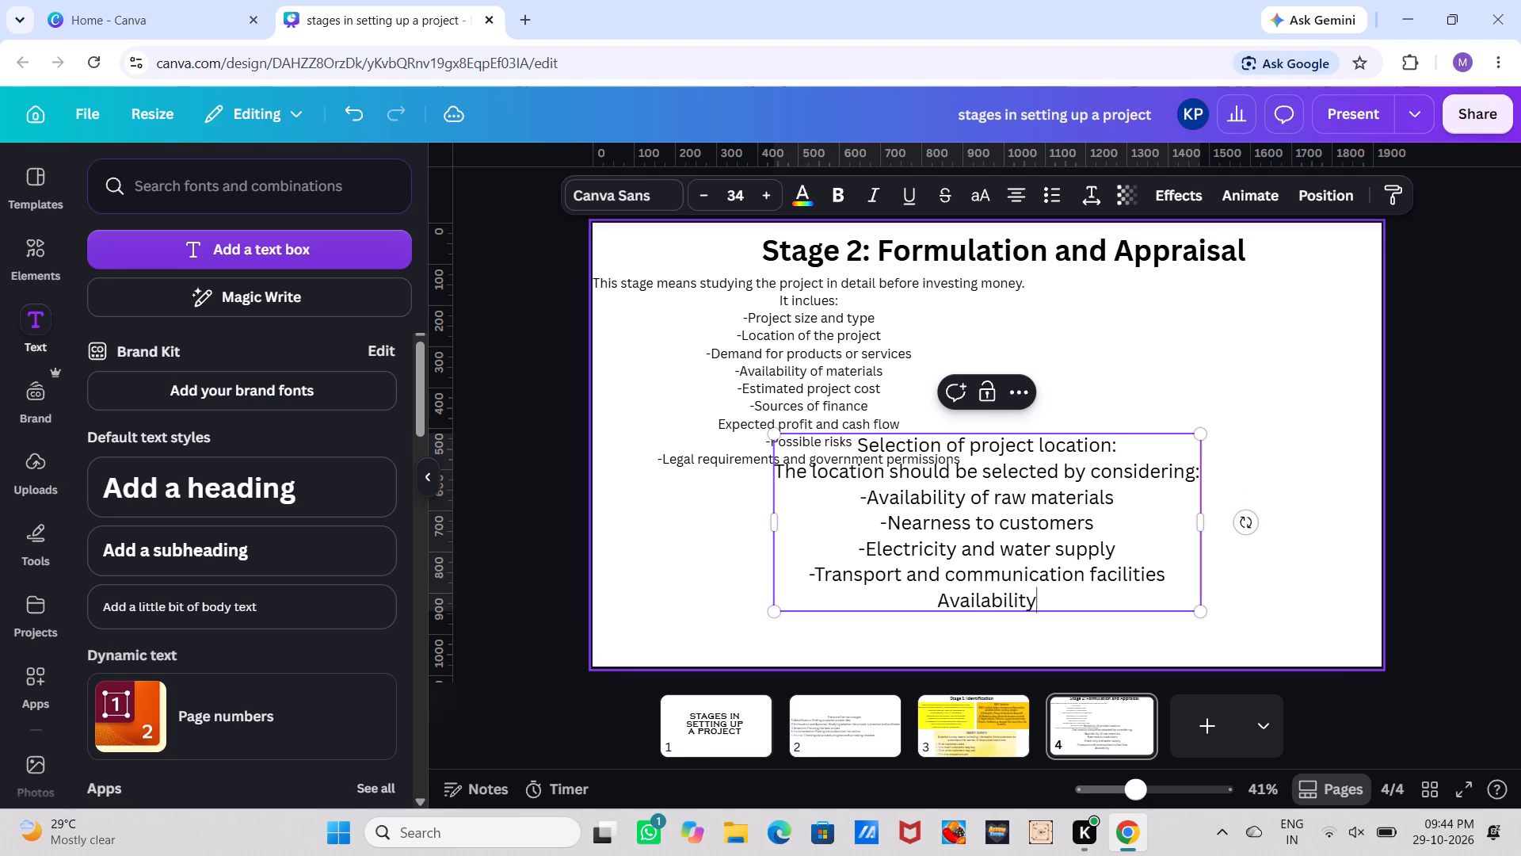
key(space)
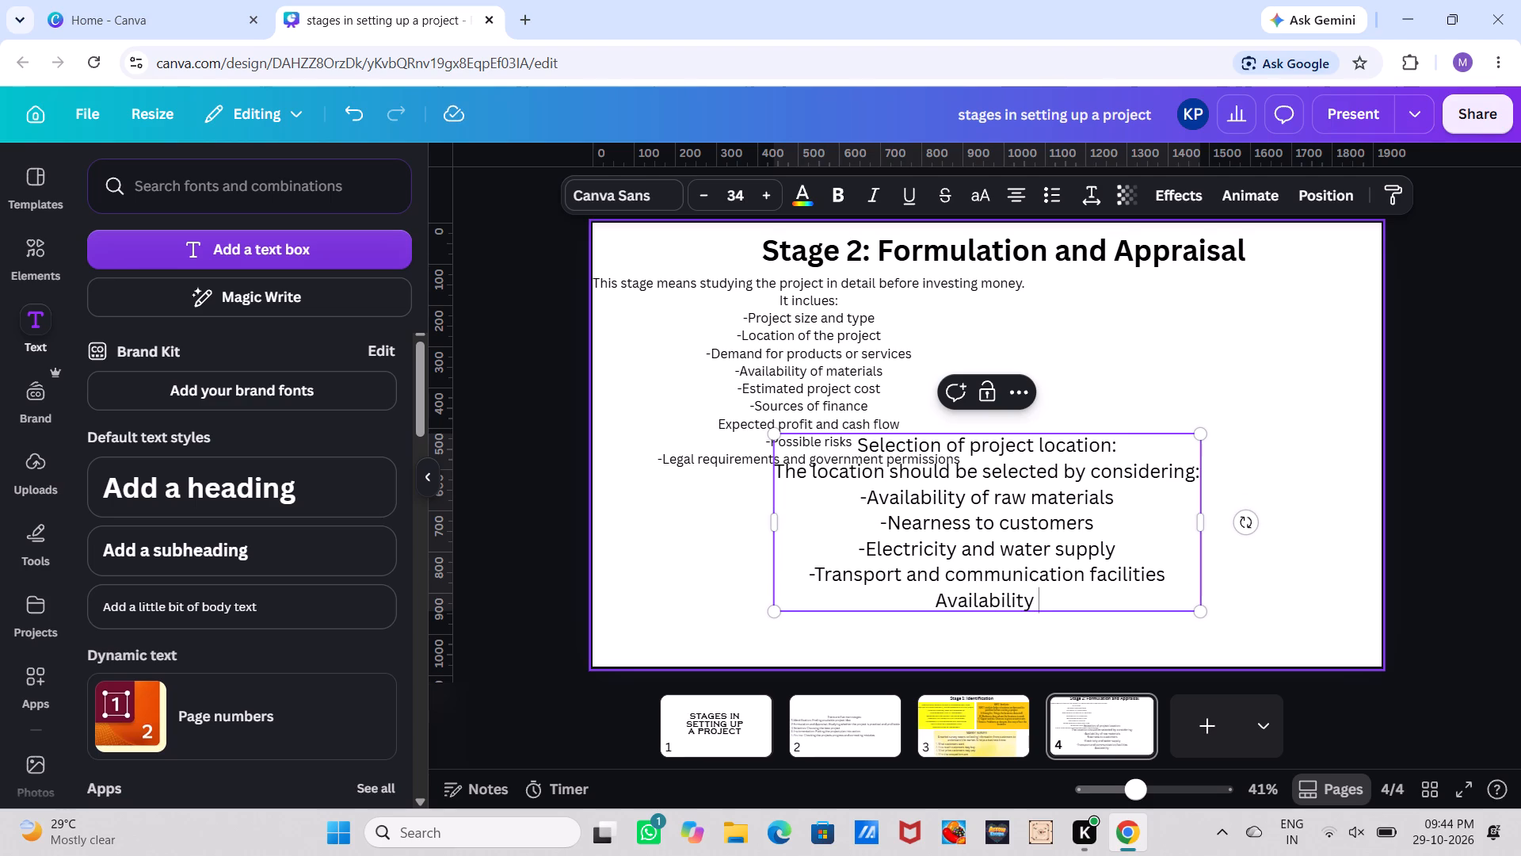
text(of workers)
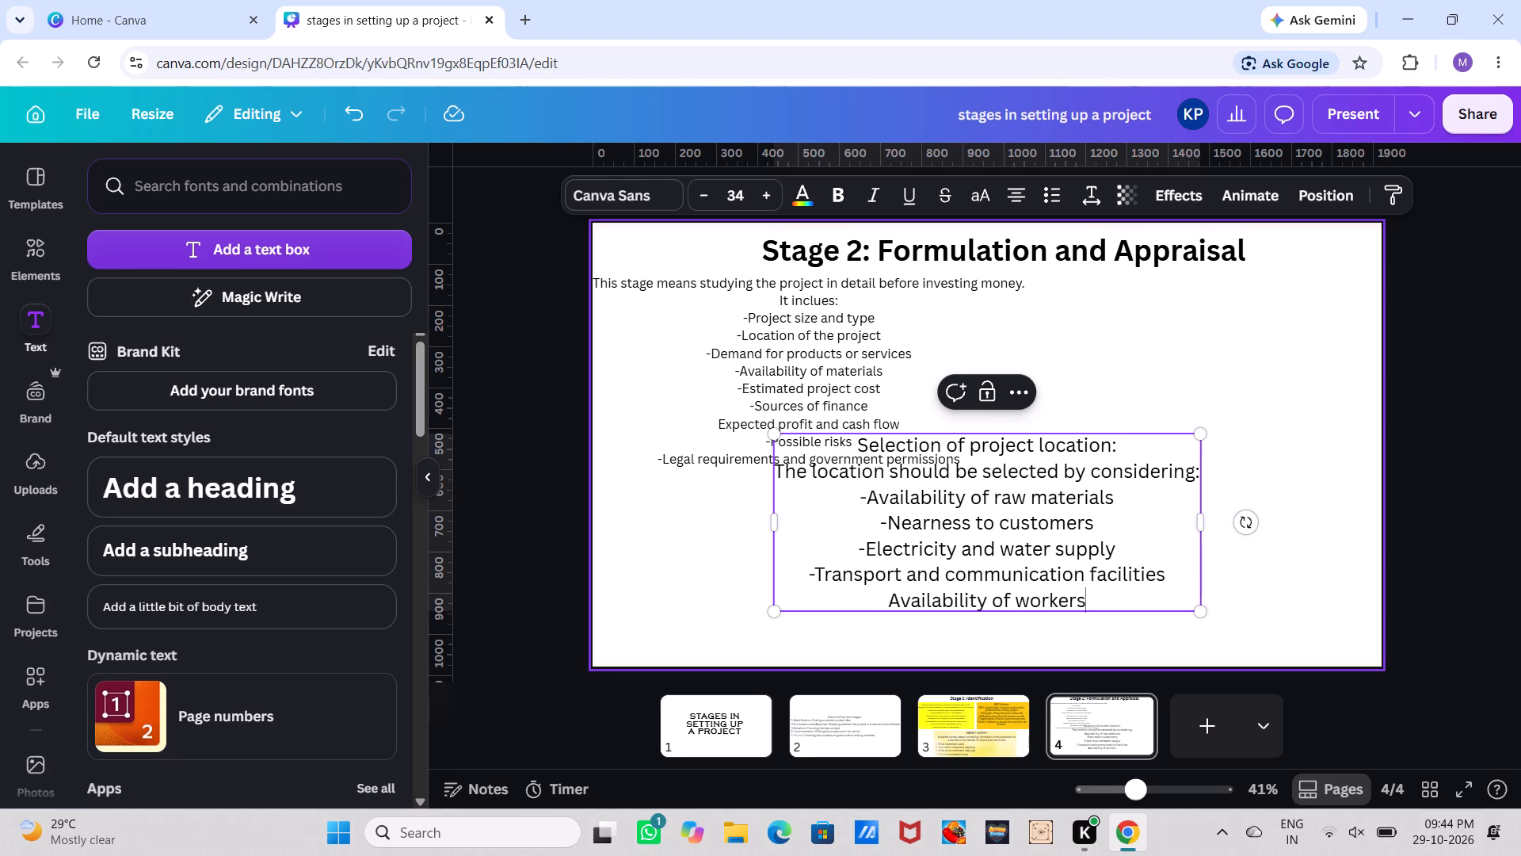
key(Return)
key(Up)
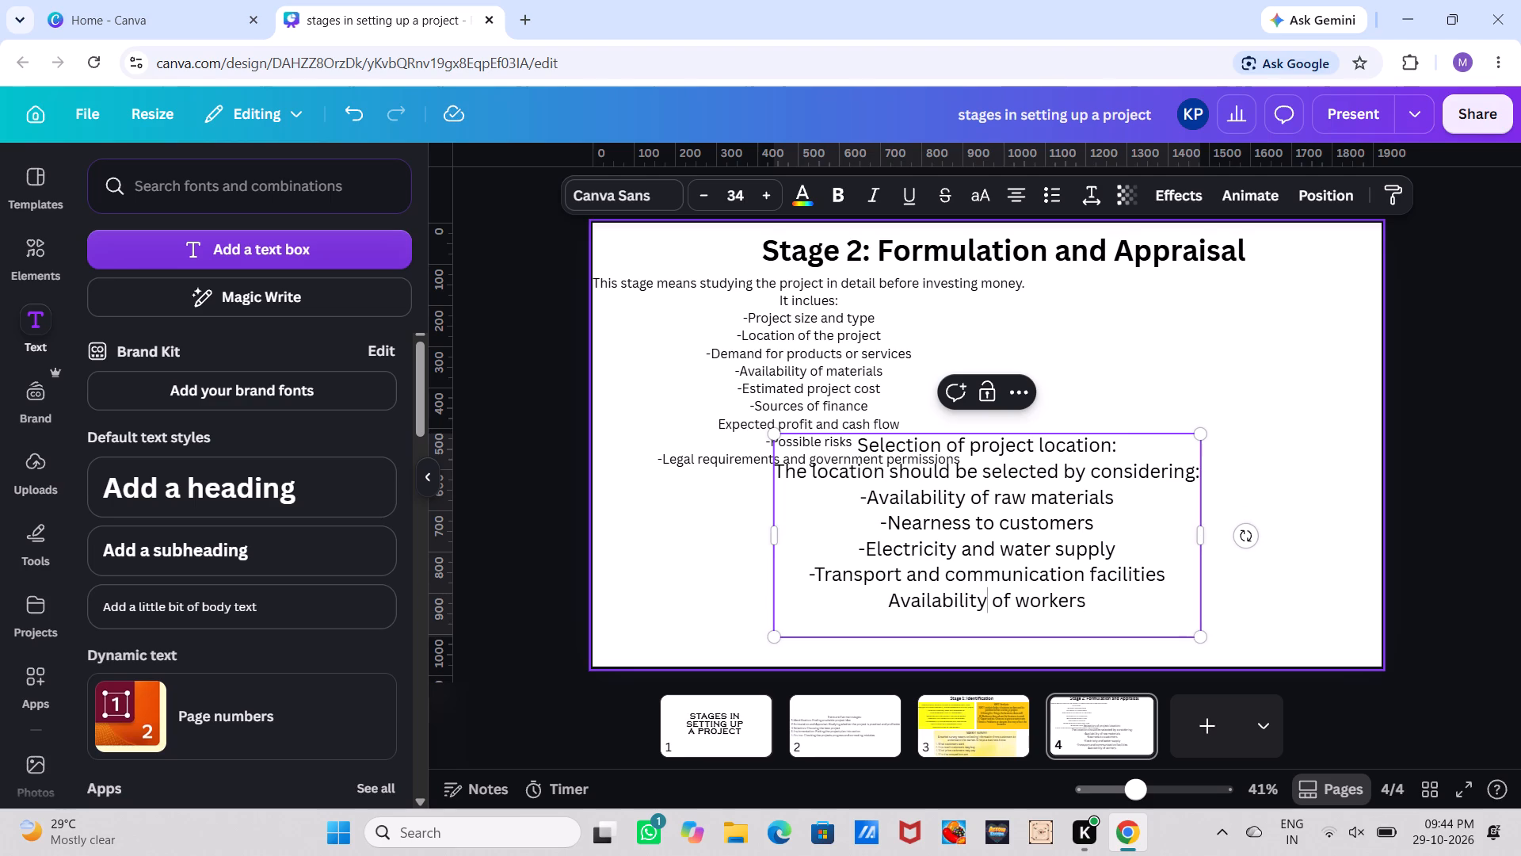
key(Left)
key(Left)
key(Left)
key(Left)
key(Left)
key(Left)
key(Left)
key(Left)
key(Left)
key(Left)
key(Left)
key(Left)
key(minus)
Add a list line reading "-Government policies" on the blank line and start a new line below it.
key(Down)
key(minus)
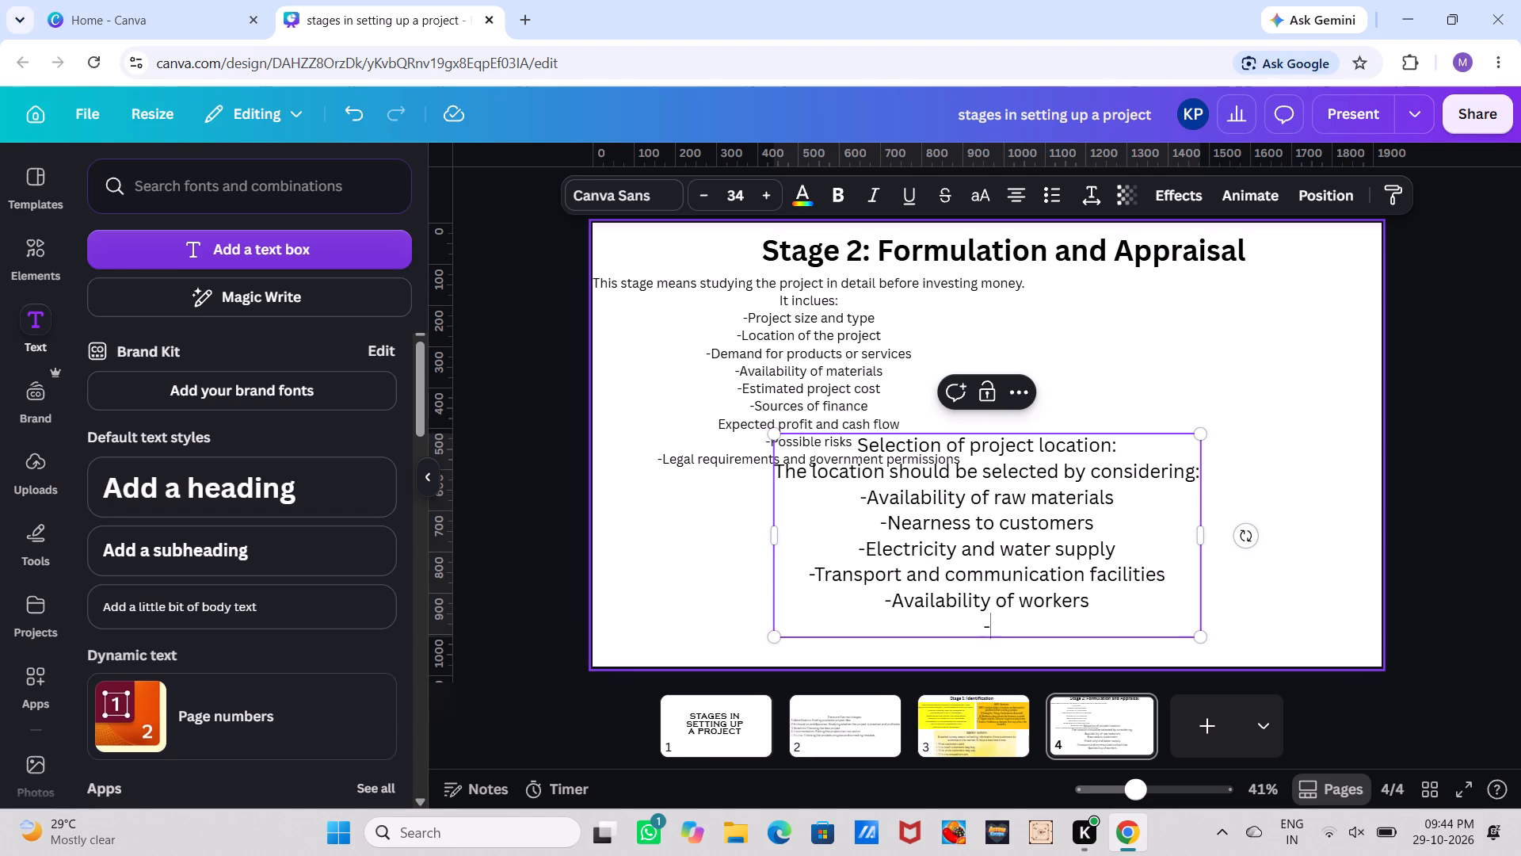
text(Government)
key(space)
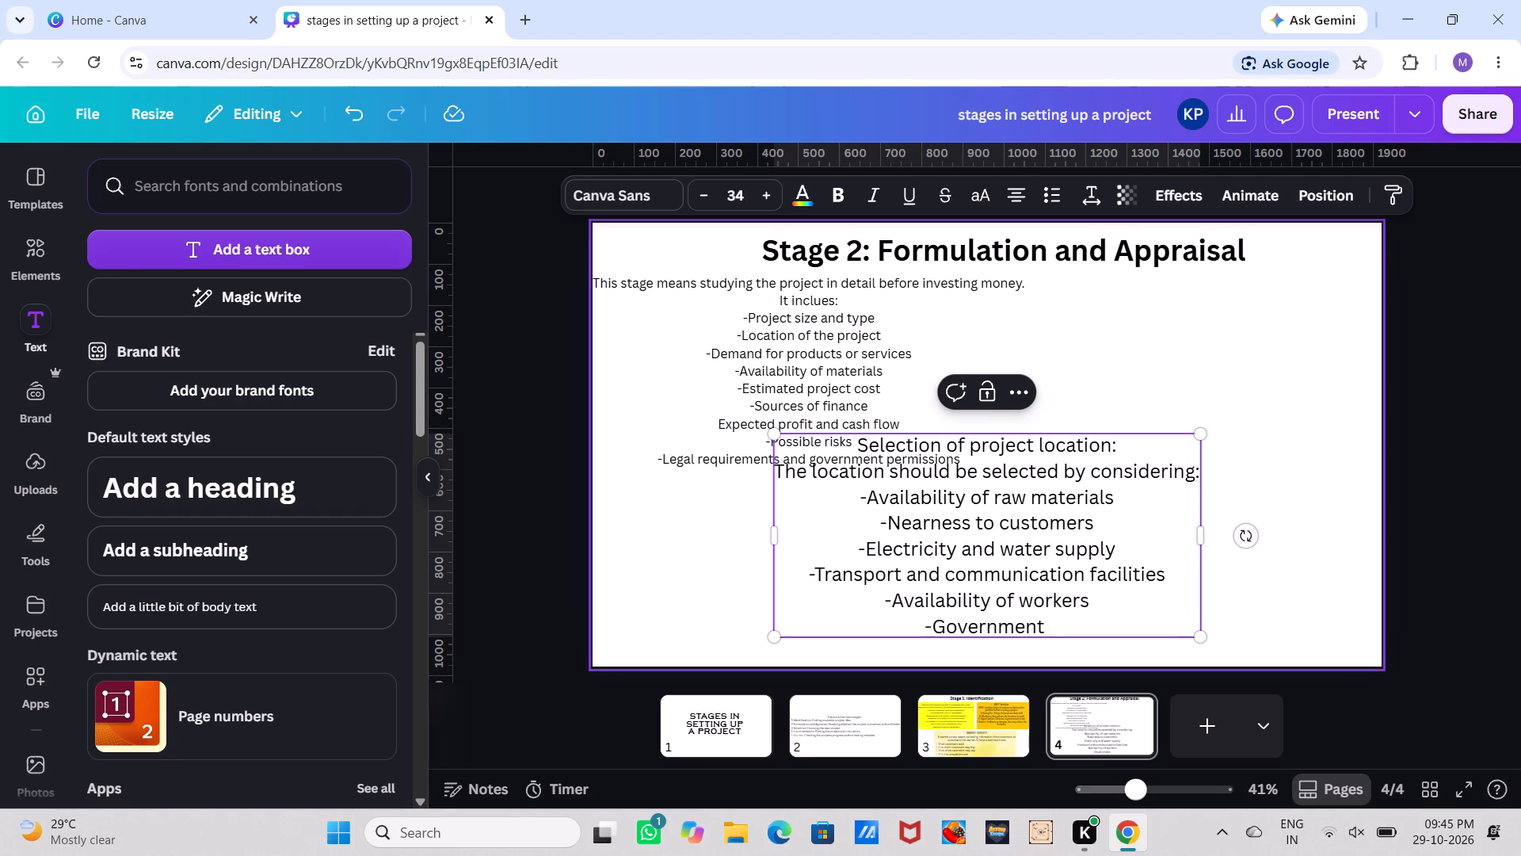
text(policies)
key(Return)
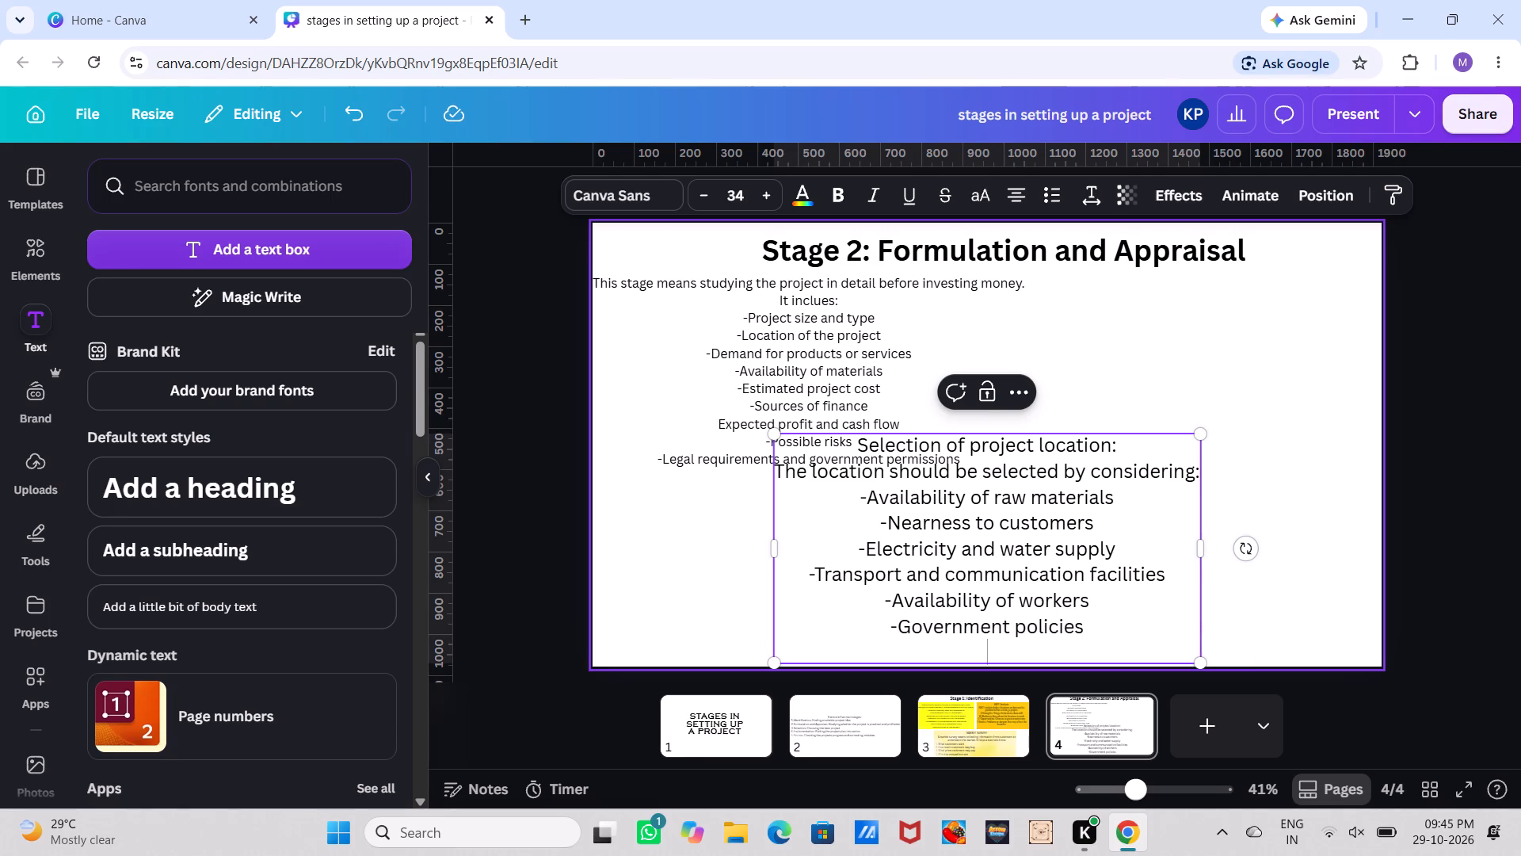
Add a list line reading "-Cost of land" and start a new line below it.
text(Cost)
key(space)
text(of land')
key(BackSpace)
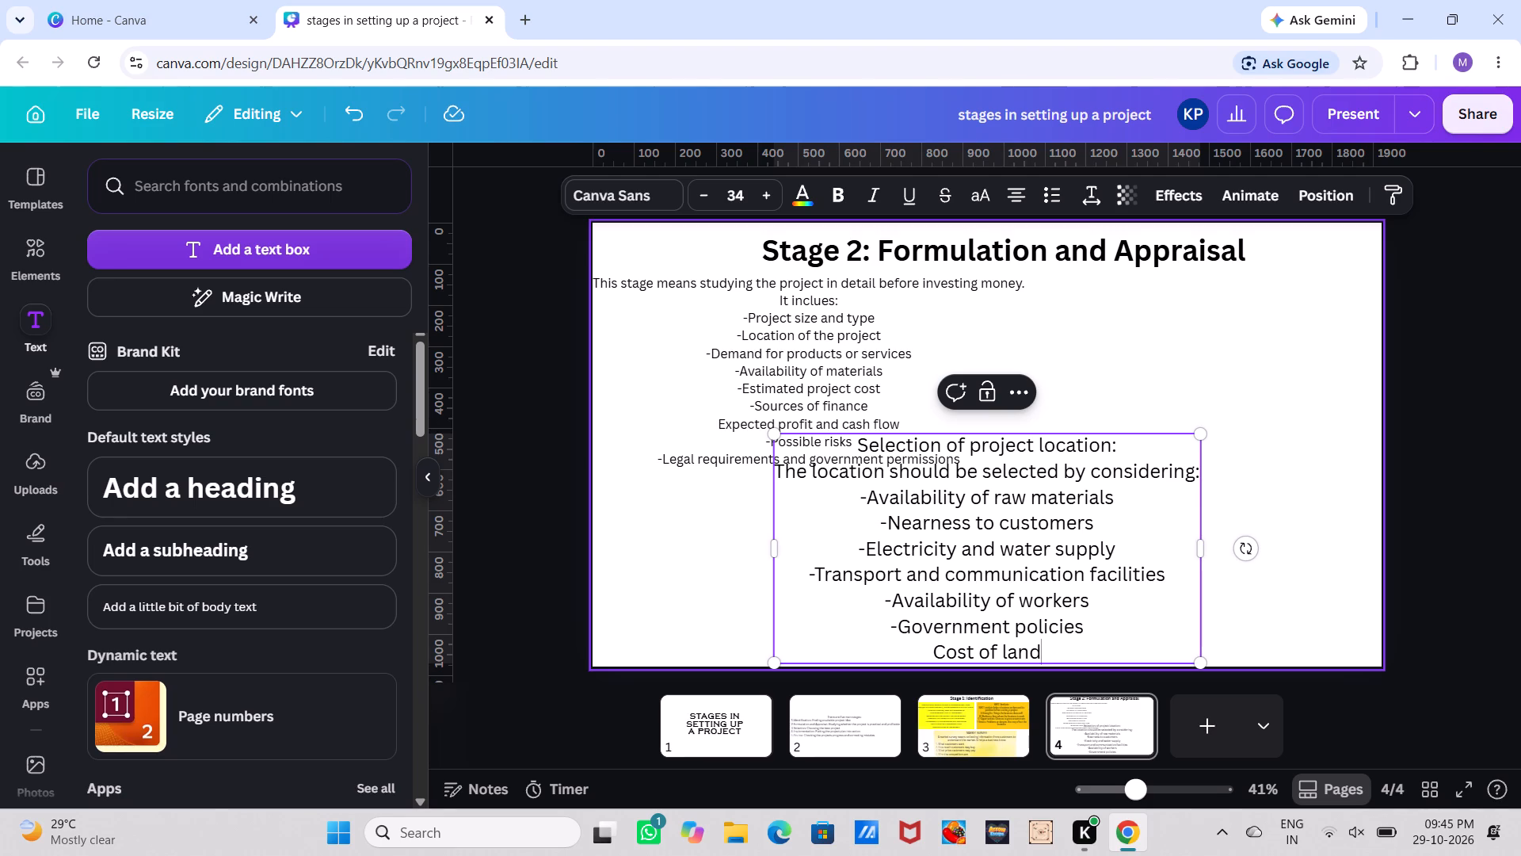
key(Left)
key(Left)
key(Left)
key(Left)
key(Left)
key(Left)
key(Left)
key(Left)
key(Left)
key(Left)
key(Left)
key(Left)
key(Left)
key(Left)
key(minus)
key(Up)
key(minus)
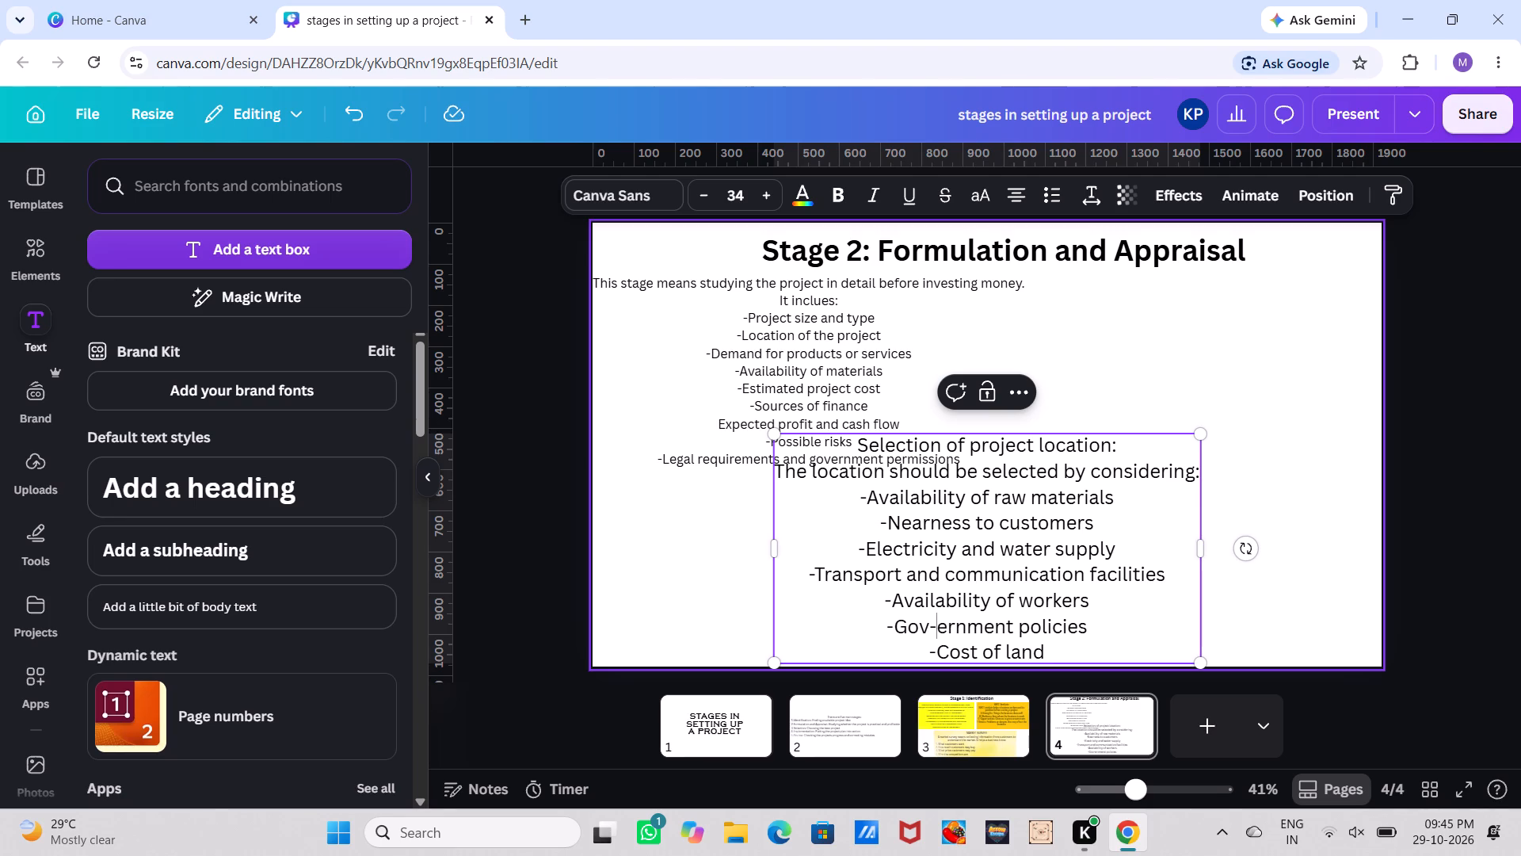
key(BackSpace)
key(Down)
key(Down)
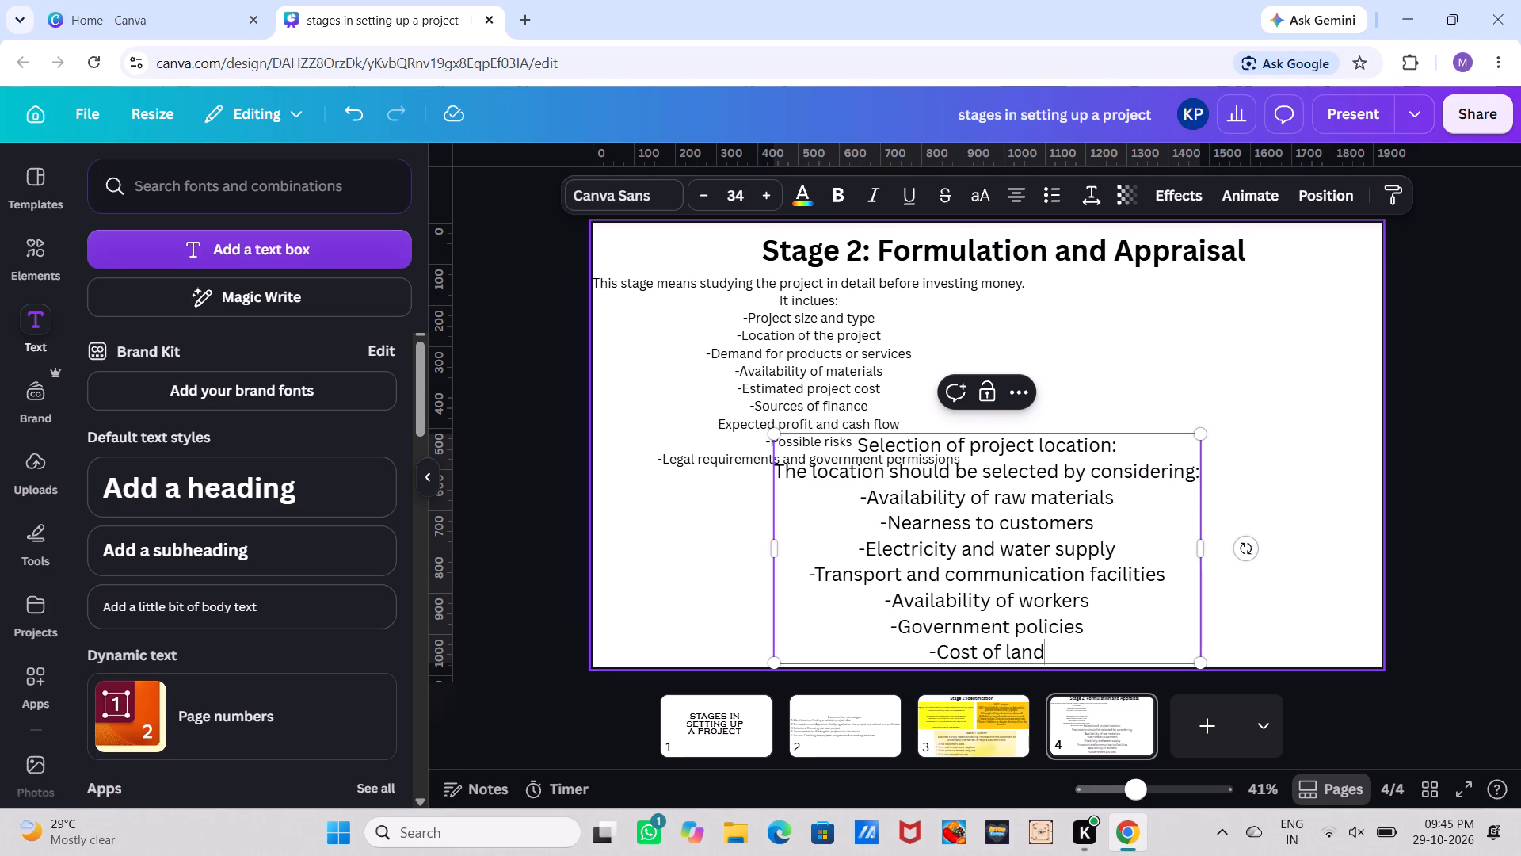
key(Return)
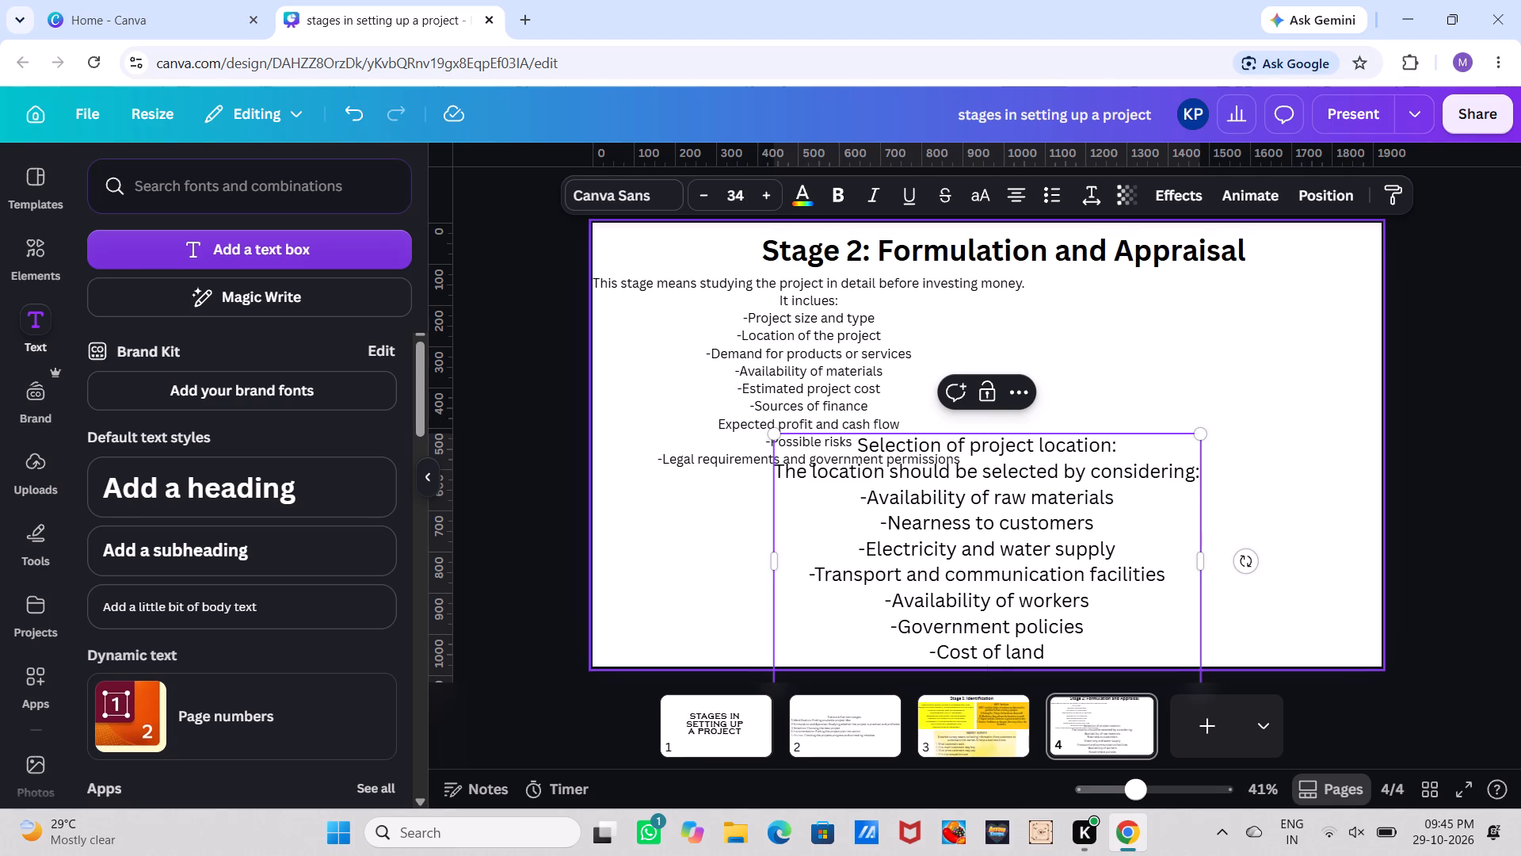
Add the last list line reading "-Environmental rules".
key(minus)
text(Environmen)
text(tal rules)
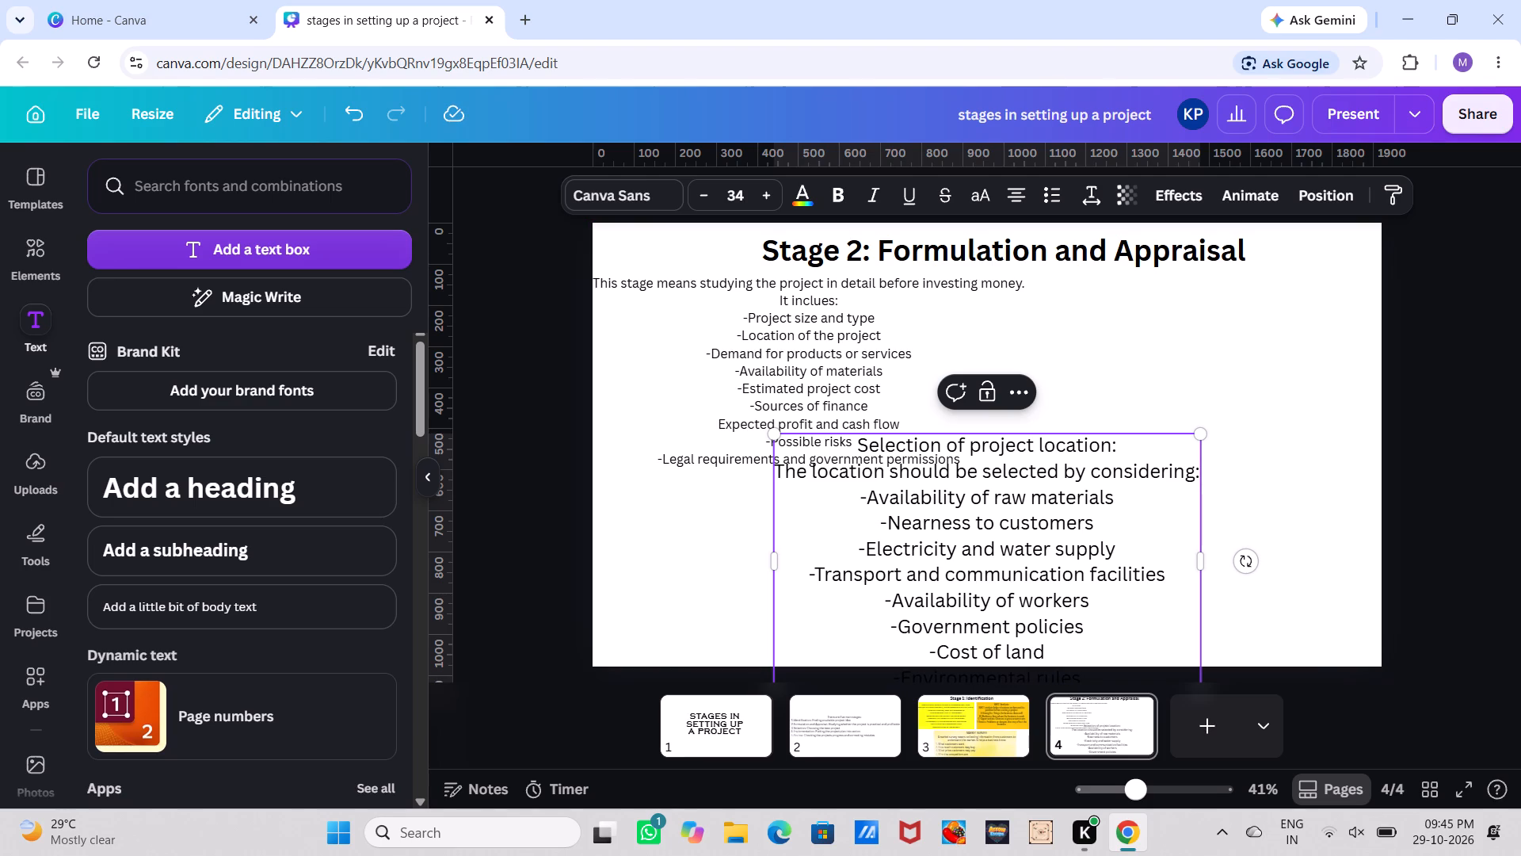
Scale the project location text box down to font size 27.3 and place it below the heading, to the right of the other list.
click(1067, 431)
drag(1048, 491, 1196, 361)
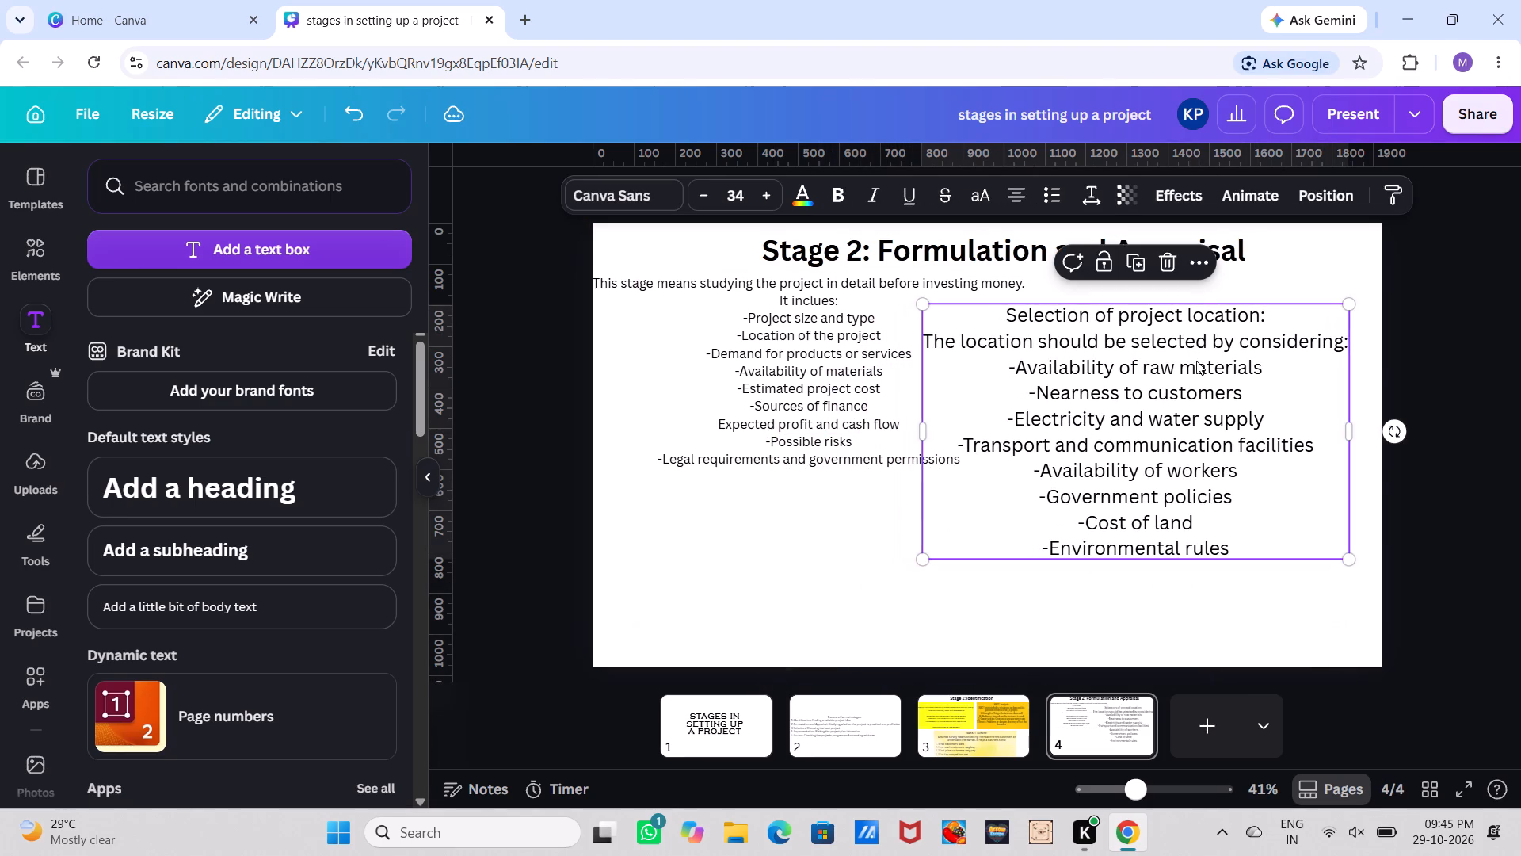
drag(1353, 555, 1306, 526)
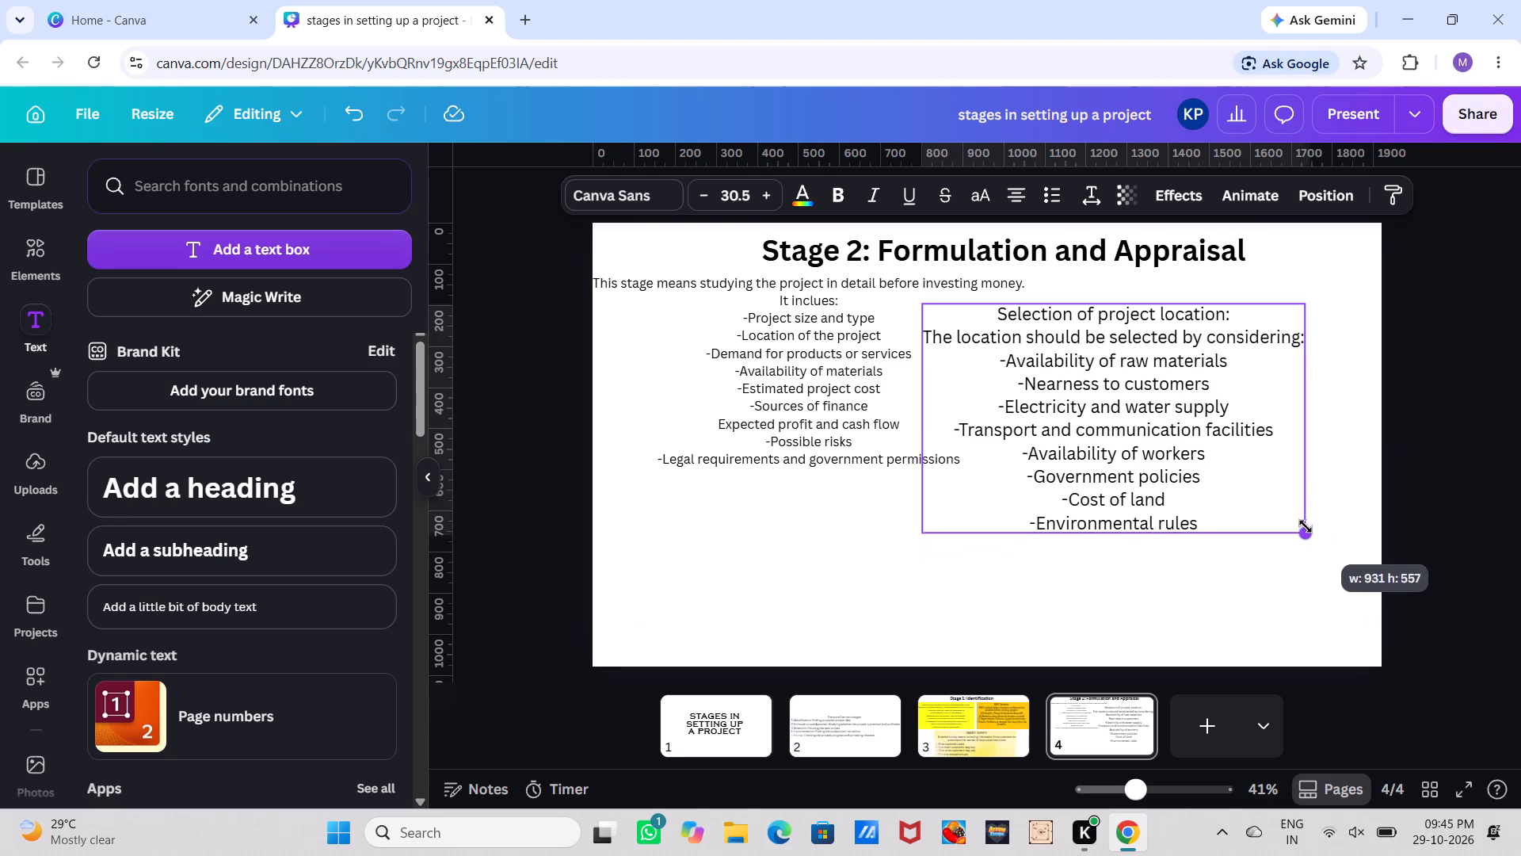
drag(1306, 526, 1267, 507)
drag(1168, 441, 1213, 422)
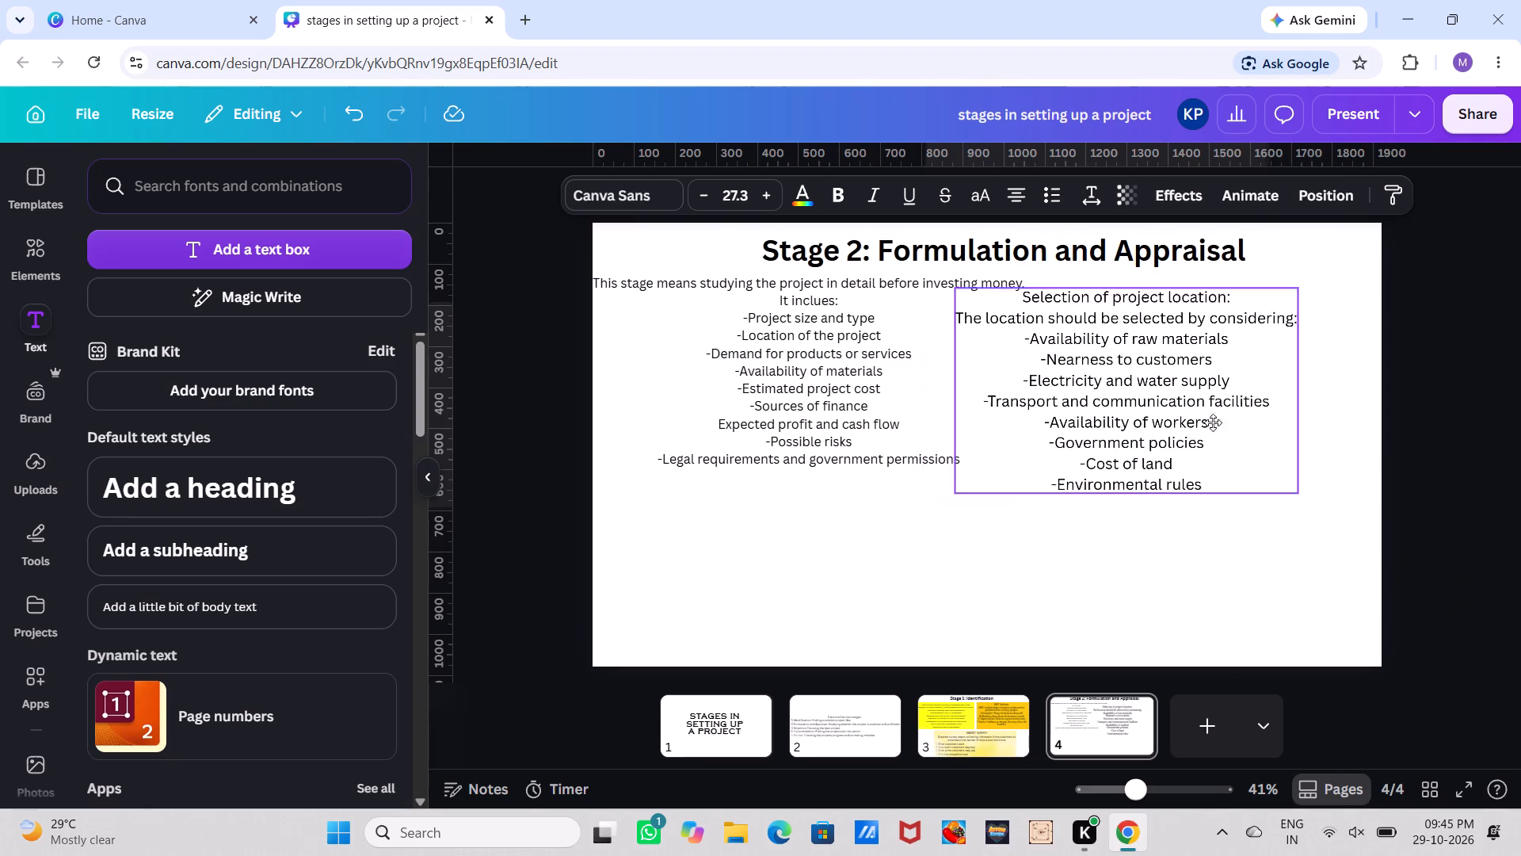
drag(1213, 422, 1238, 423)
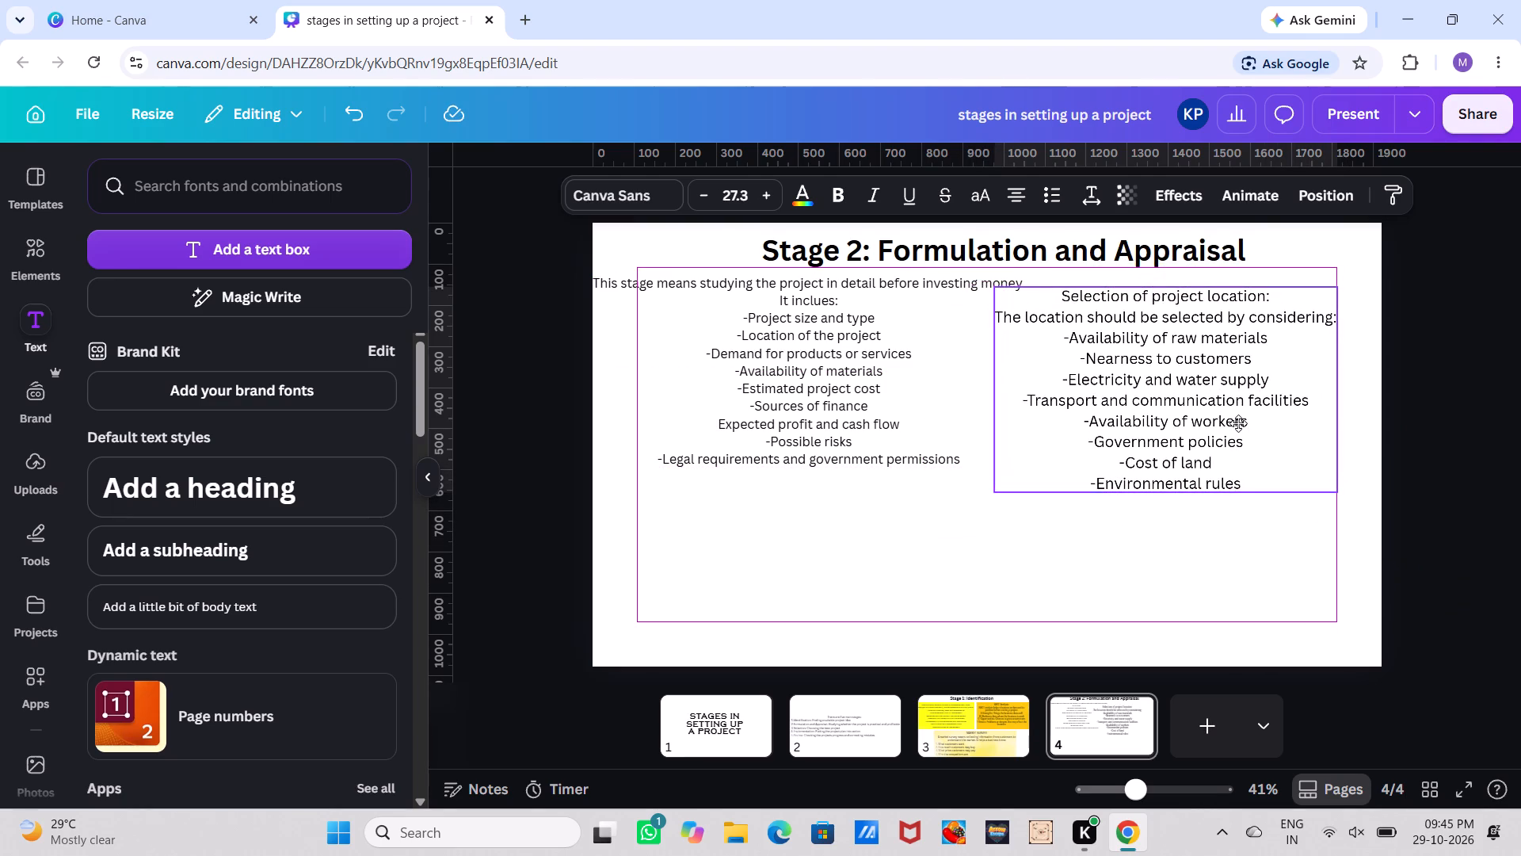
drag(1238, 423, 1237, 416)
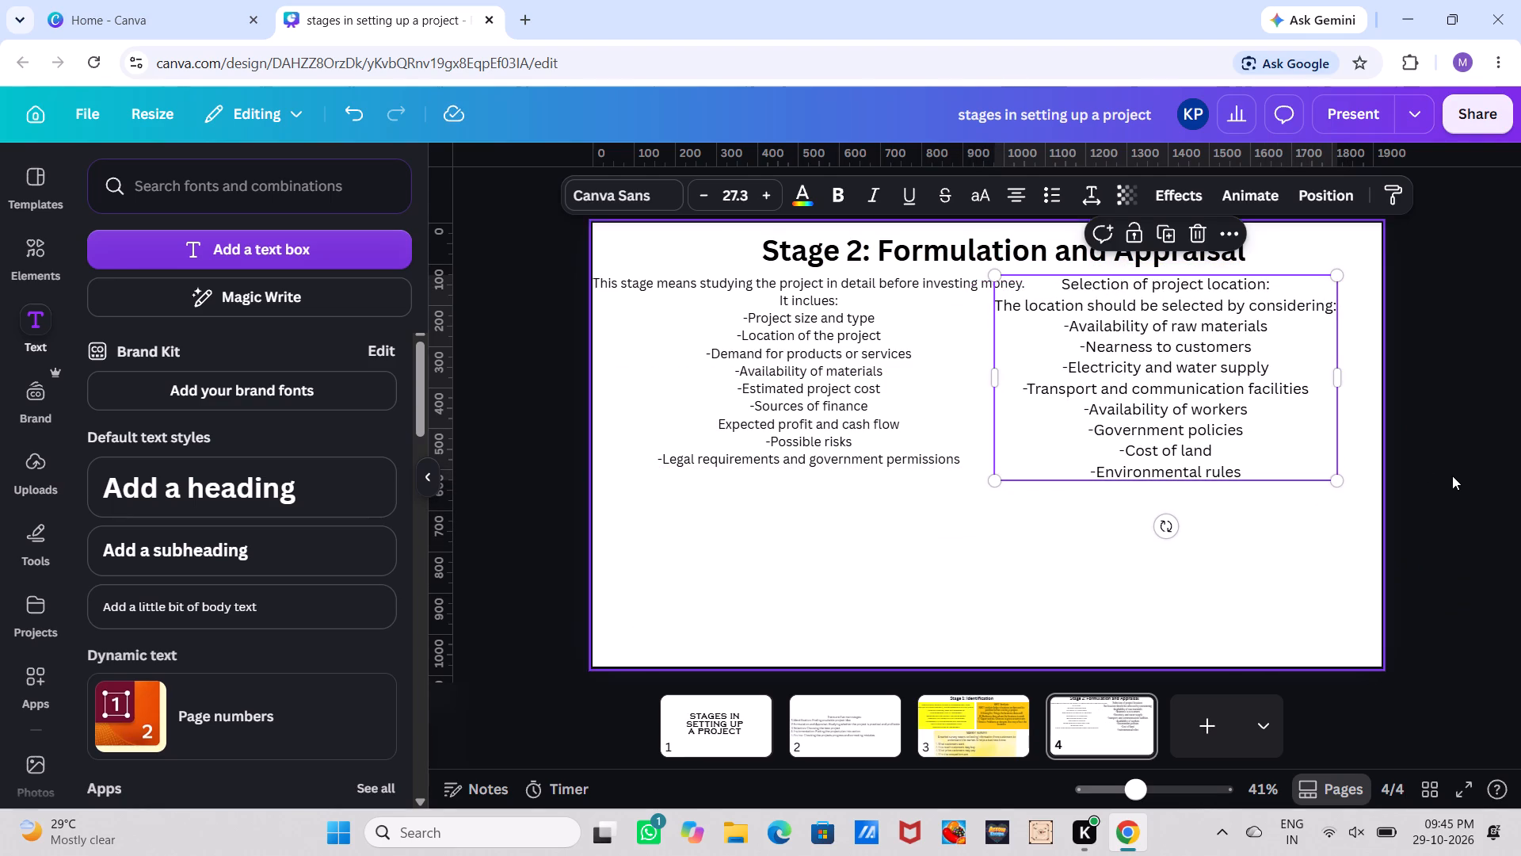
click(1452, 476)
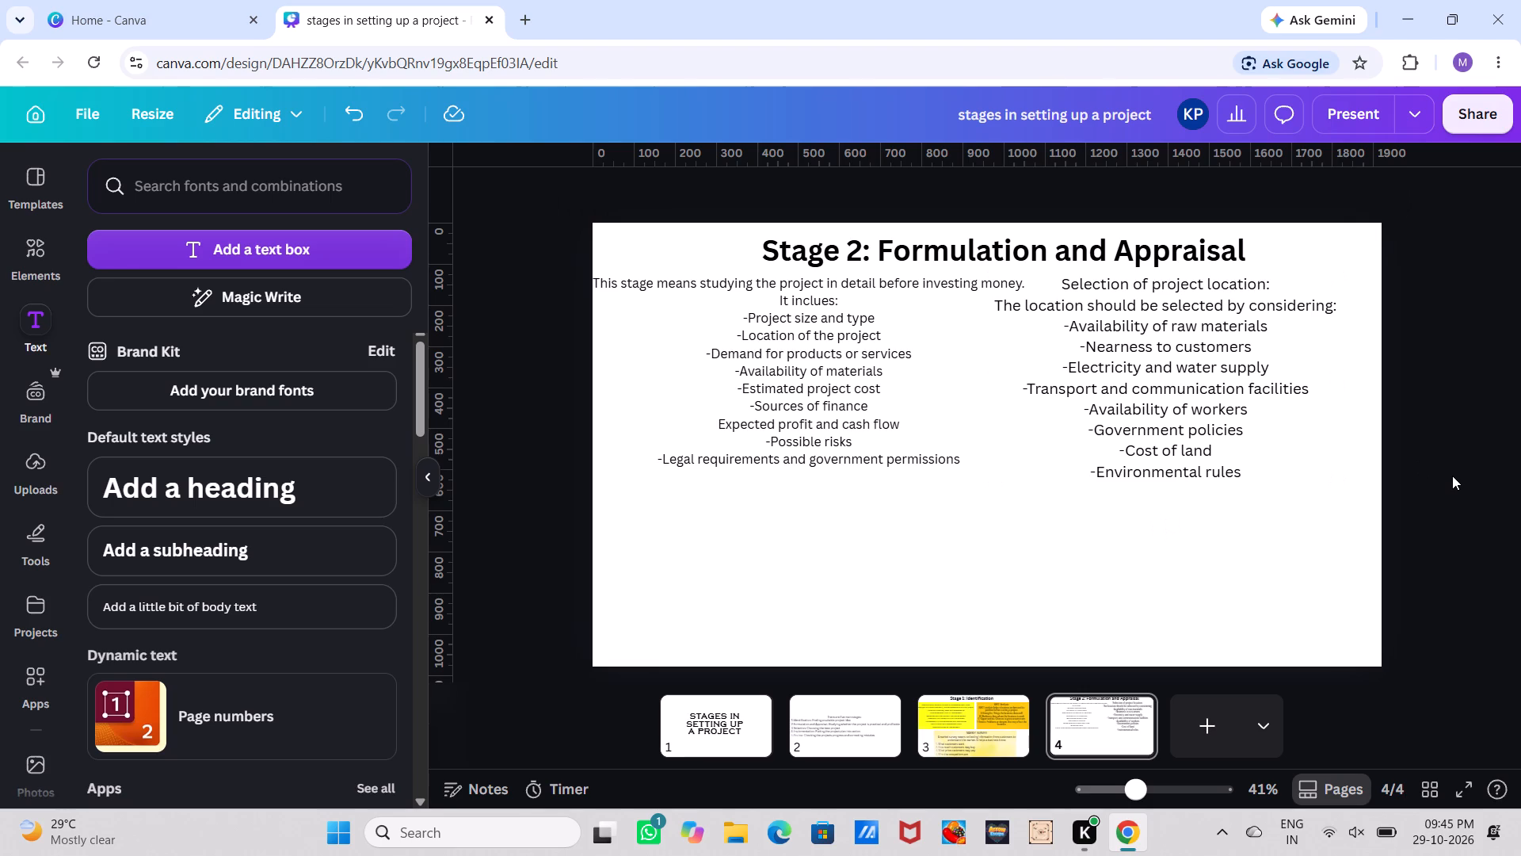
Delete the project location text box and the stage description text box, keeping only the page heading.
click(1194, 415)
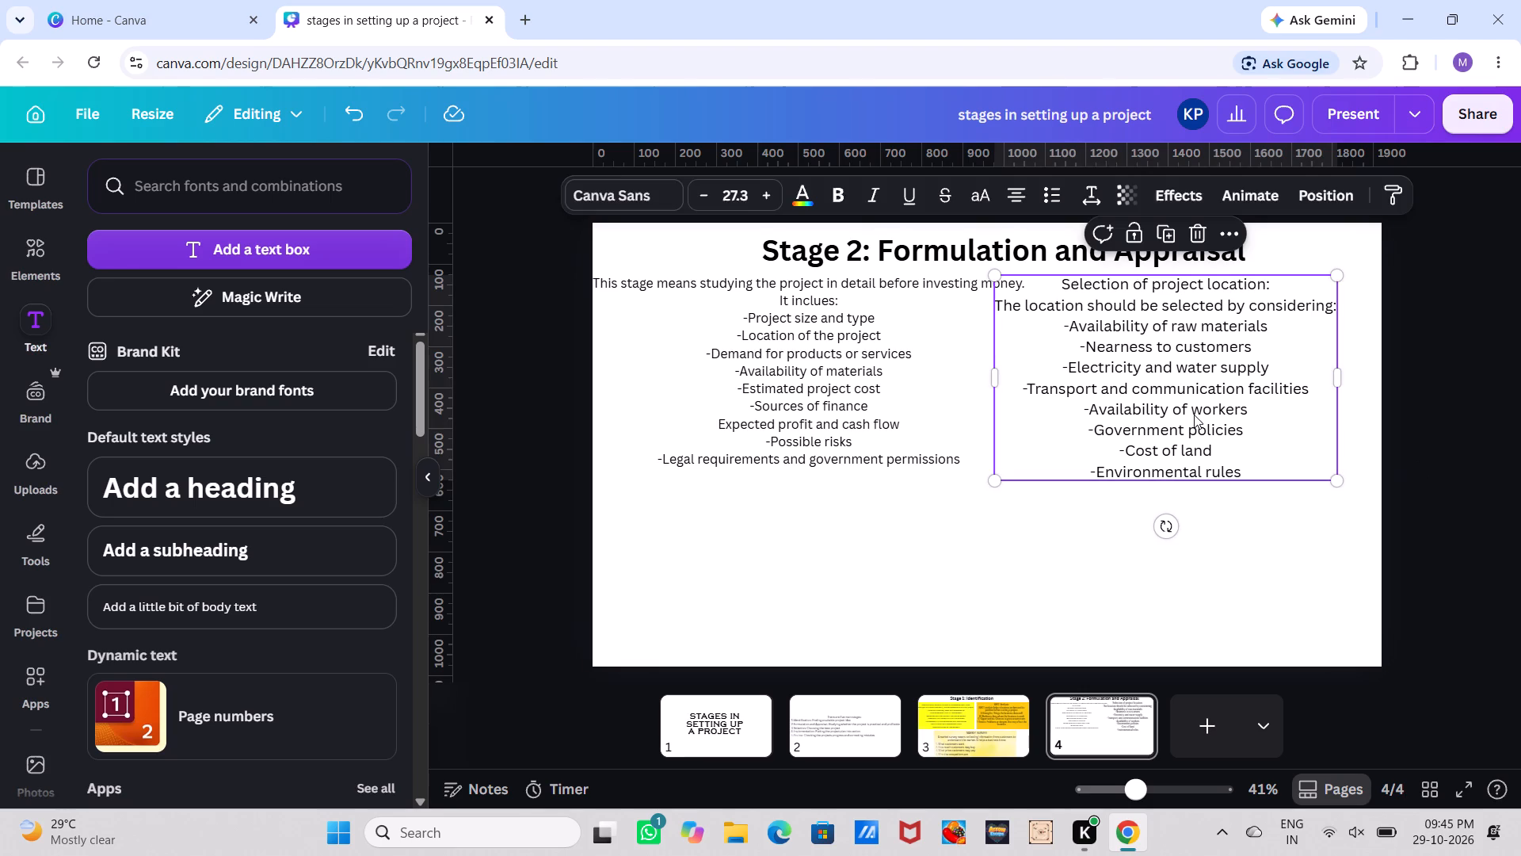
key(Delete)
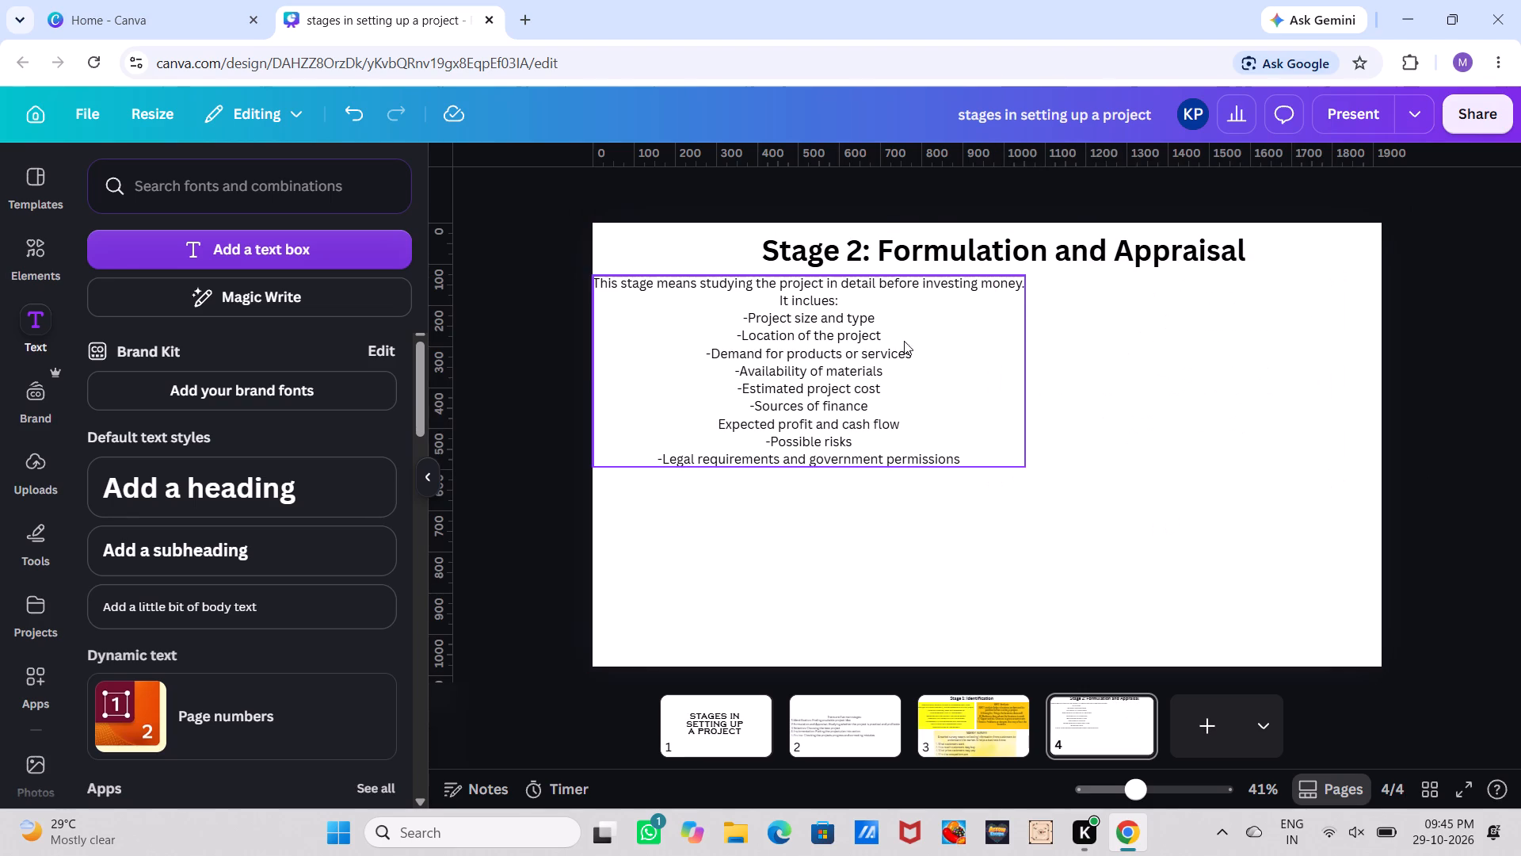
click(895, 342)
key(Delete)
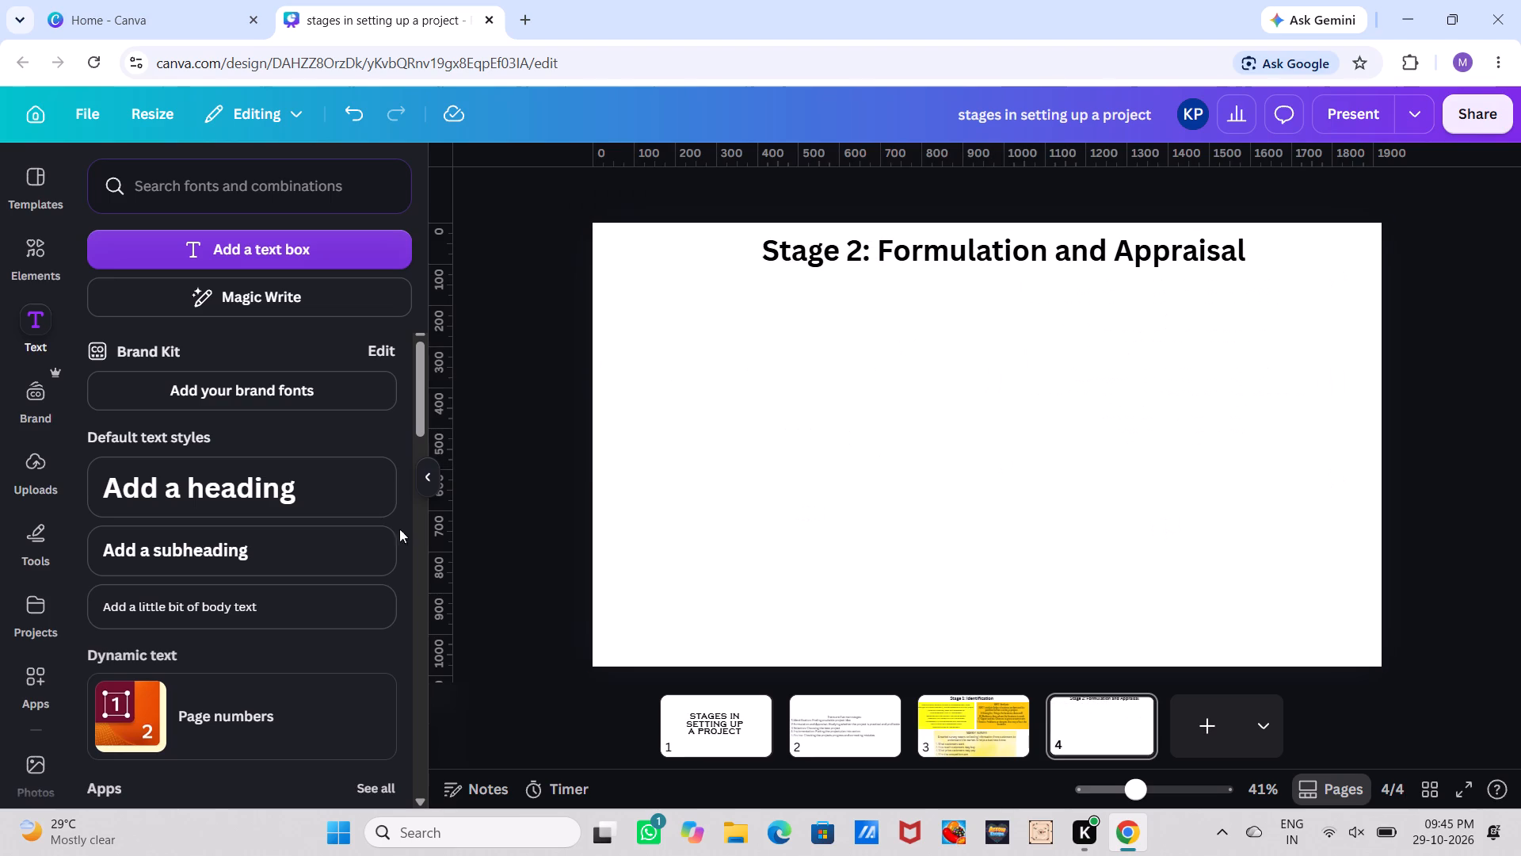
Add a body text box on the Stage 2 page reading "This stages means studying the project in detail before investing money:".
click(369, 639)
click(372, 622)
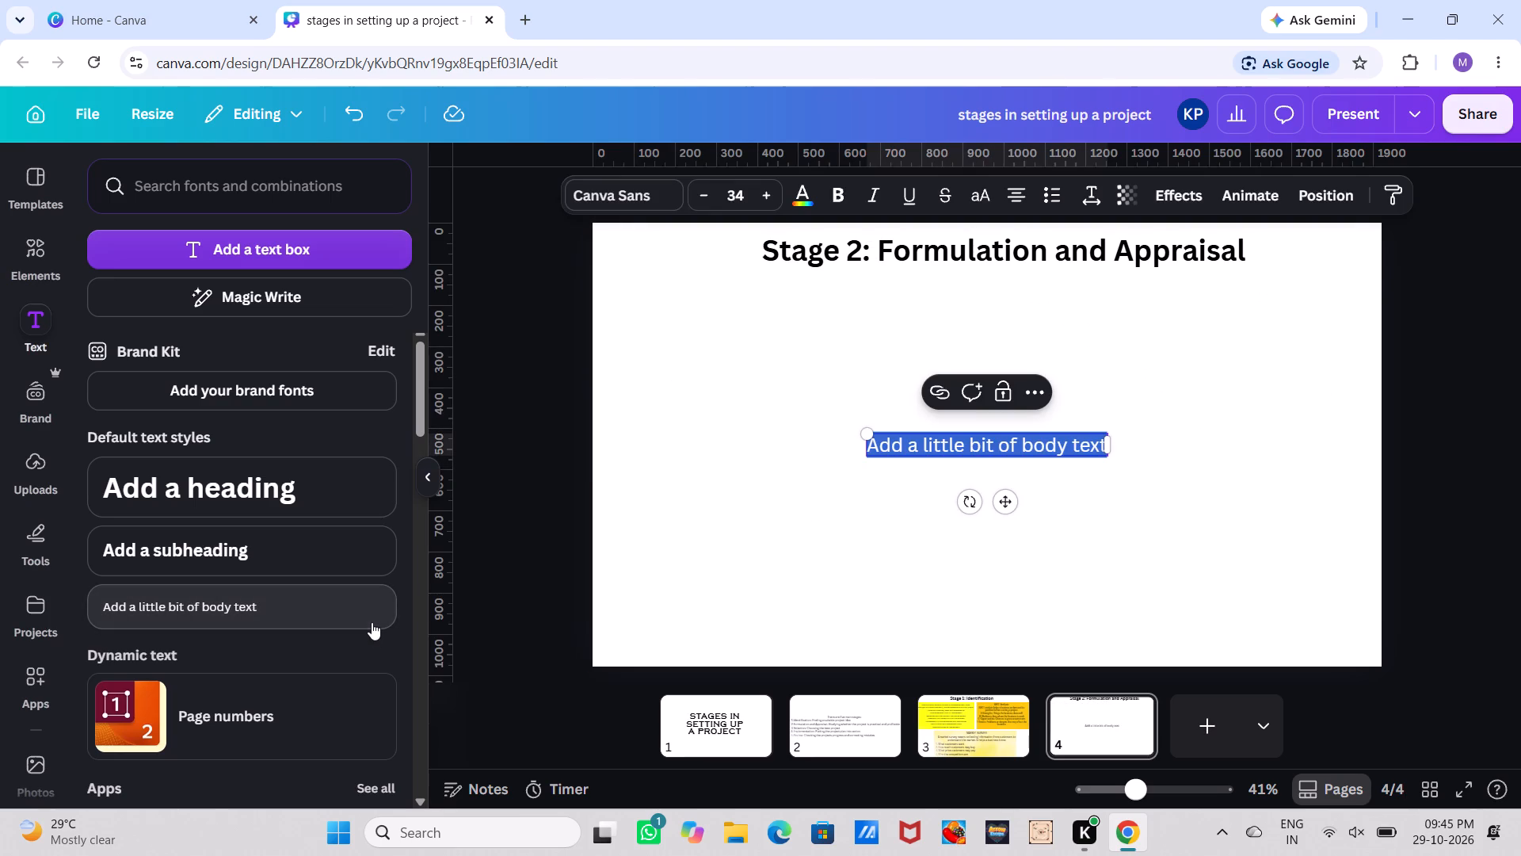
key(Delete)
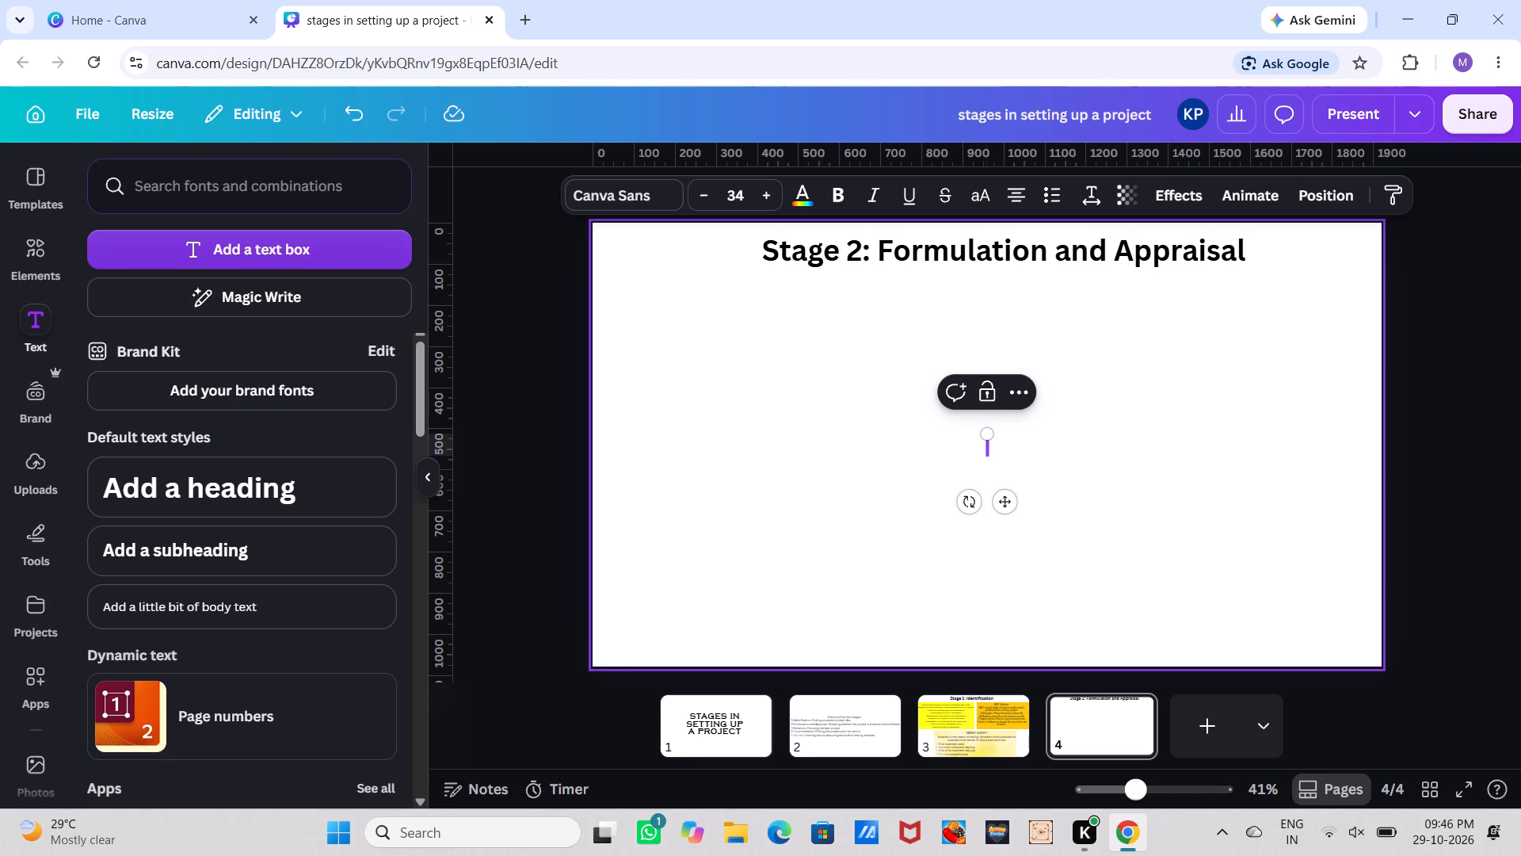
text(This stages)
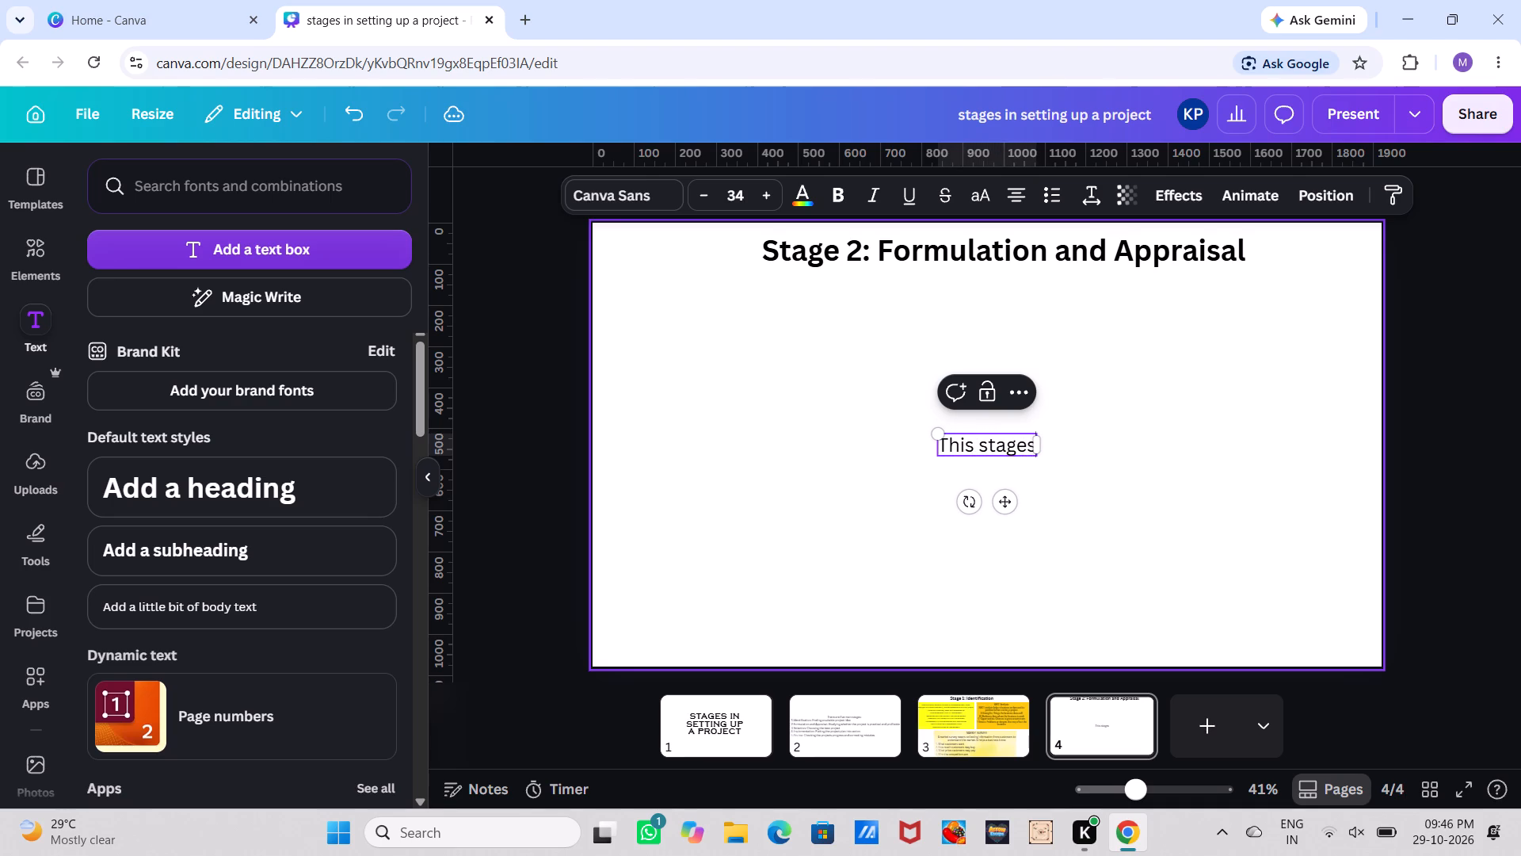
key(space)
text(means studying)
key(space)
text(the project)
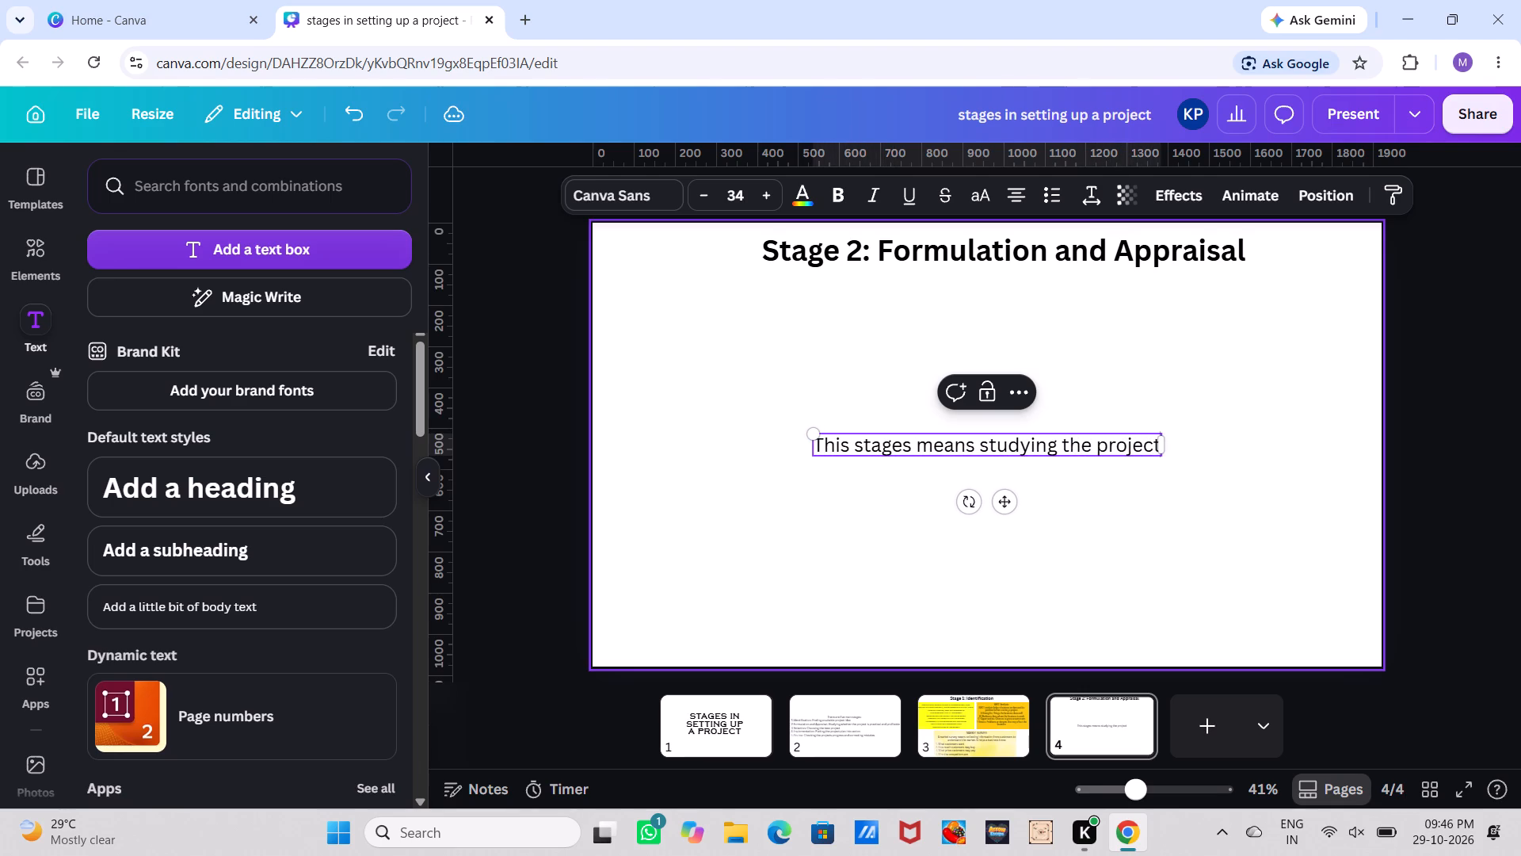
key(space)
text(in detail)
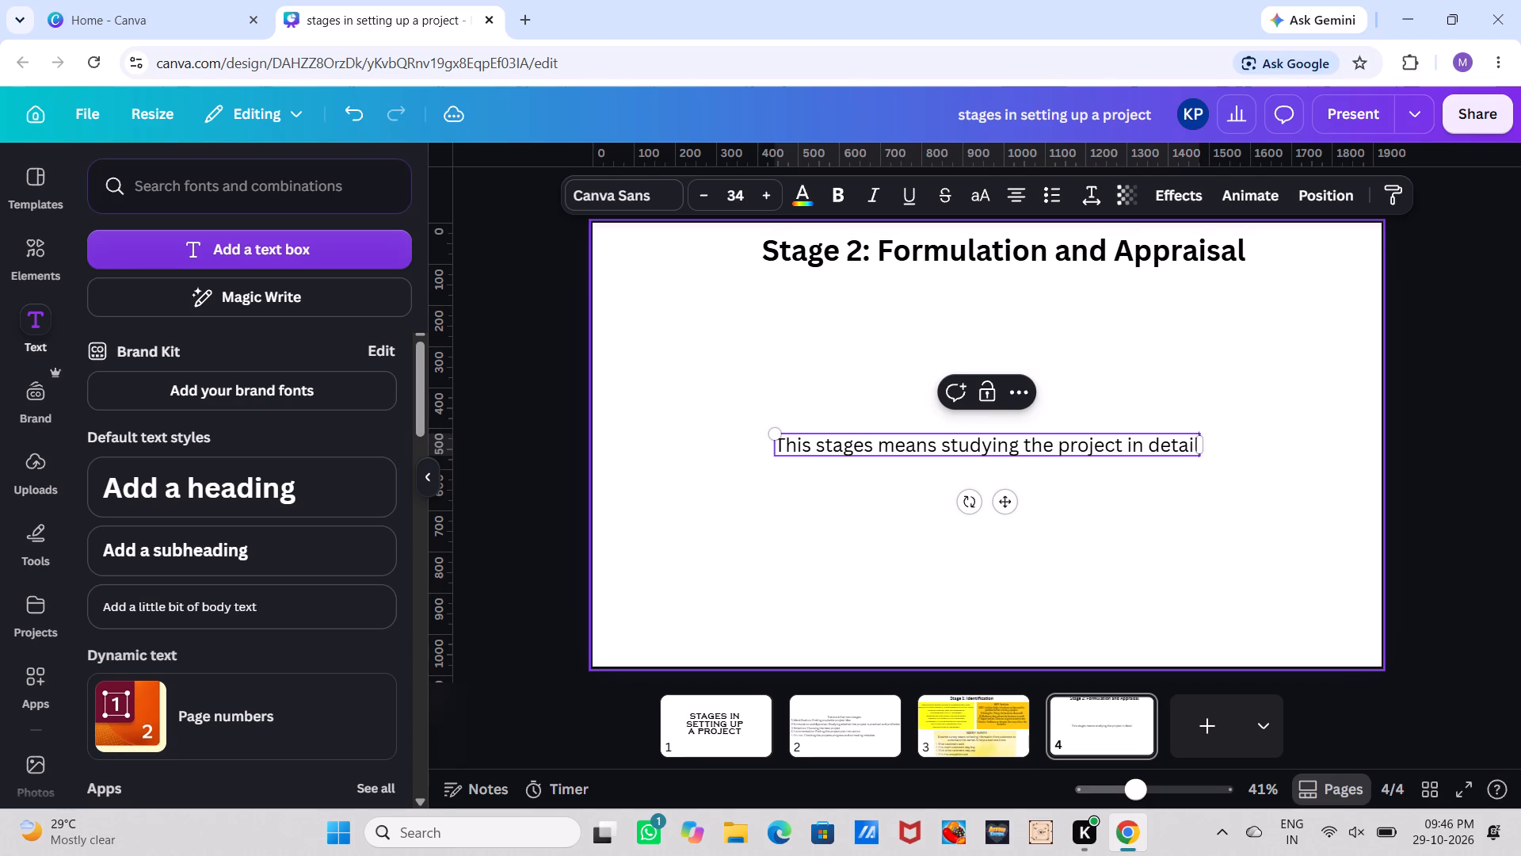
key(space)
text(before)
key(space)
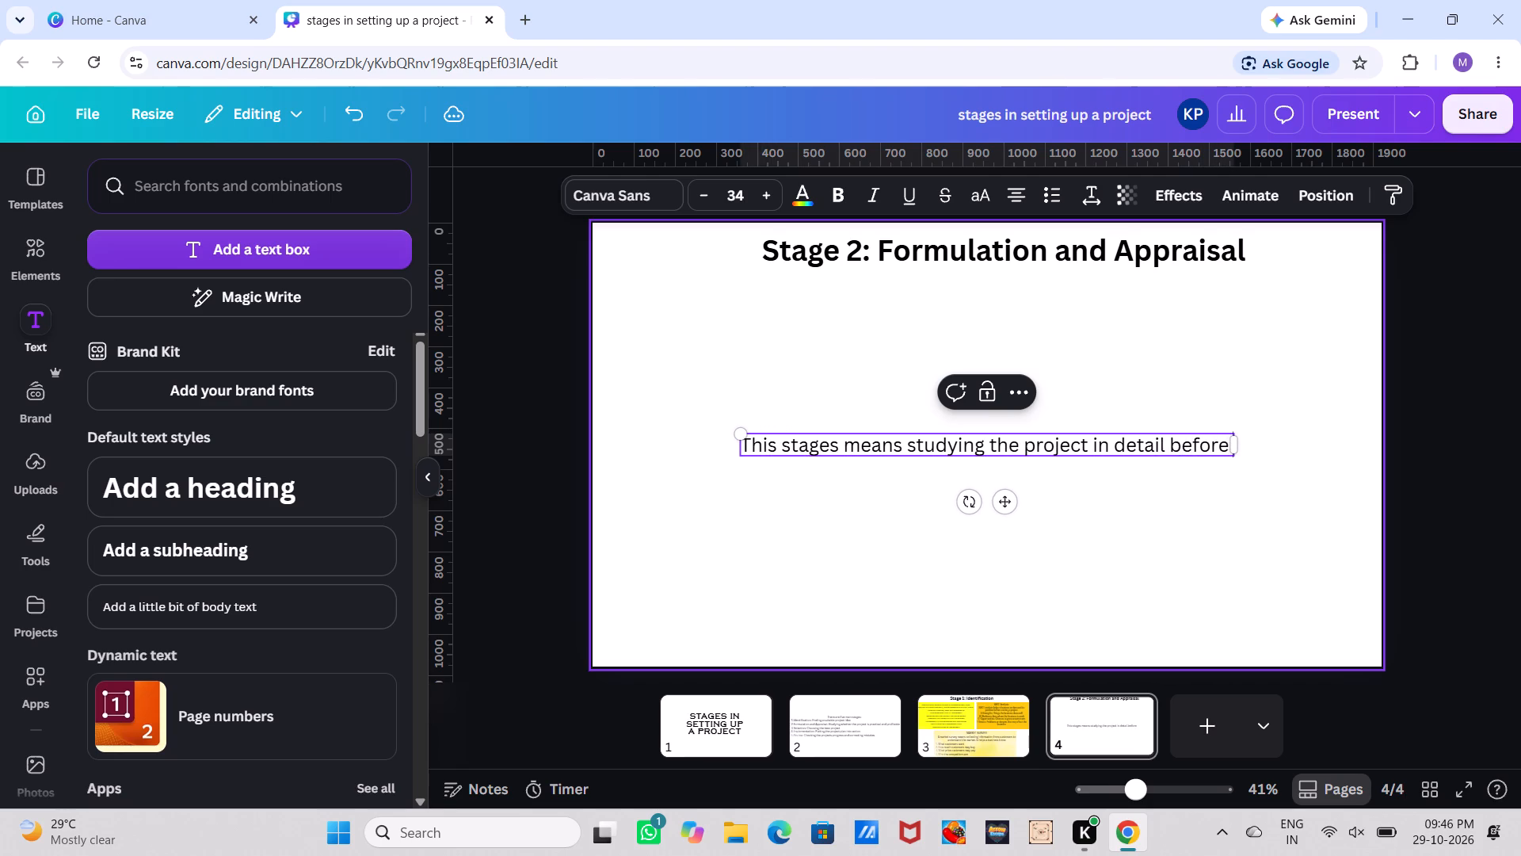
text(investing)
key(space)
text(money)
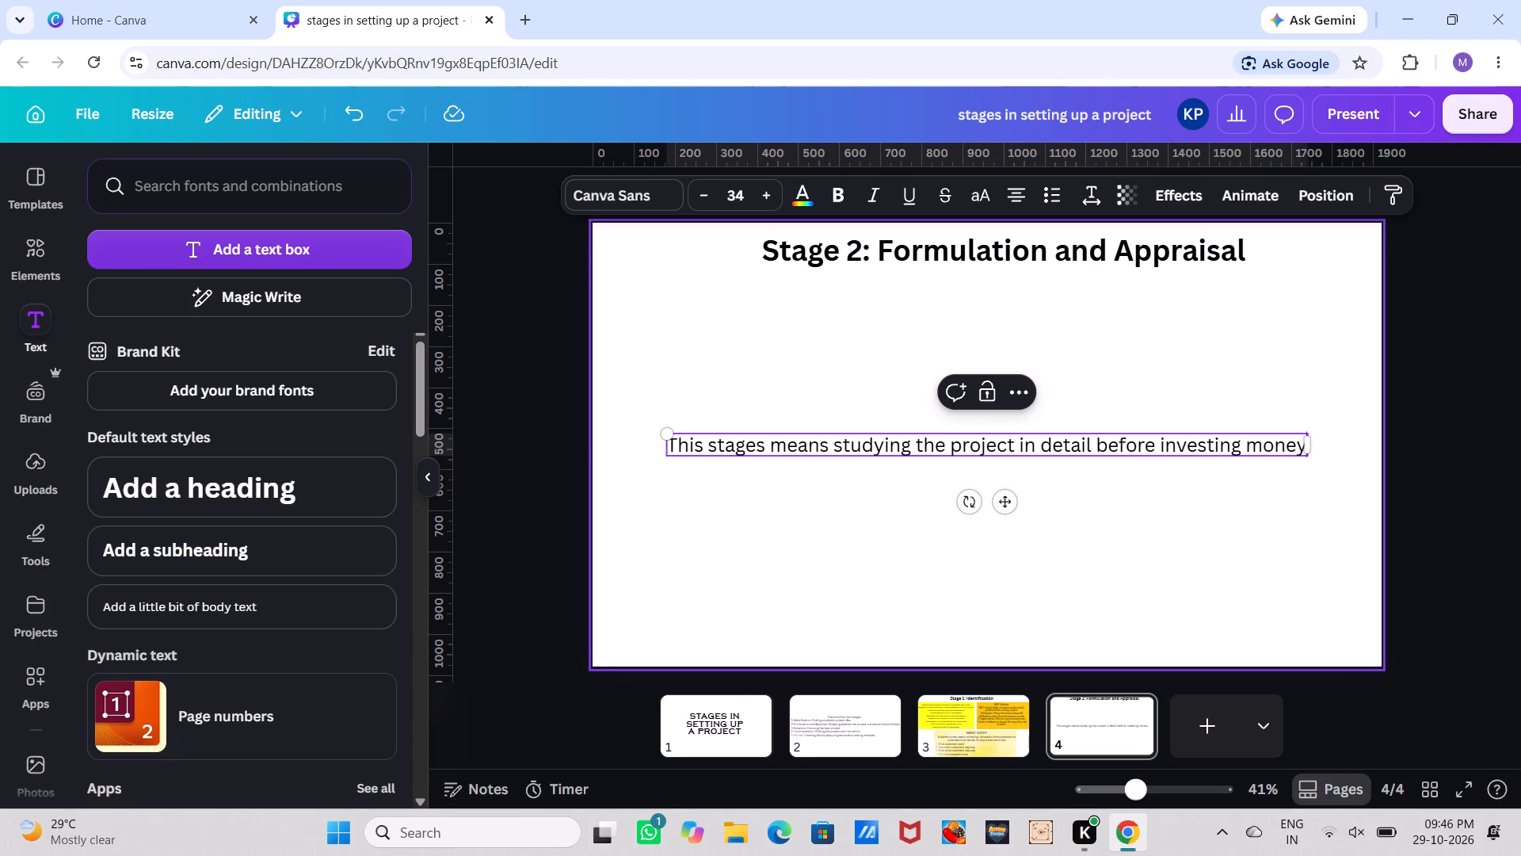
key(shift+colon)
Add a second line reading "It includes: Project size and type, Location of the project, Demand for products or services".
key(Return)
text(It includes:)
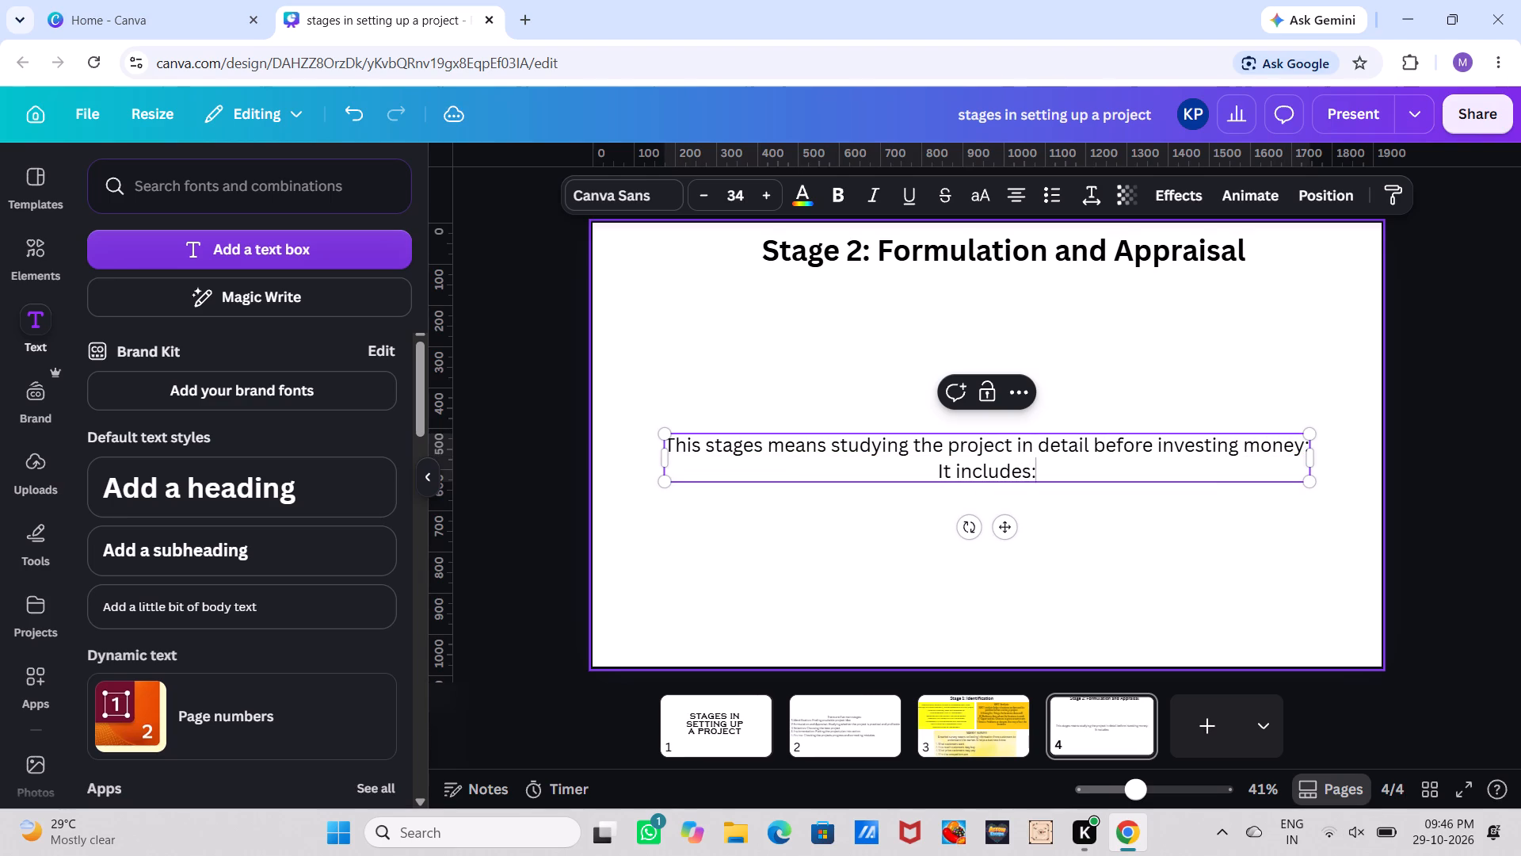
key(space)
text(Po)
key(BackSpace)
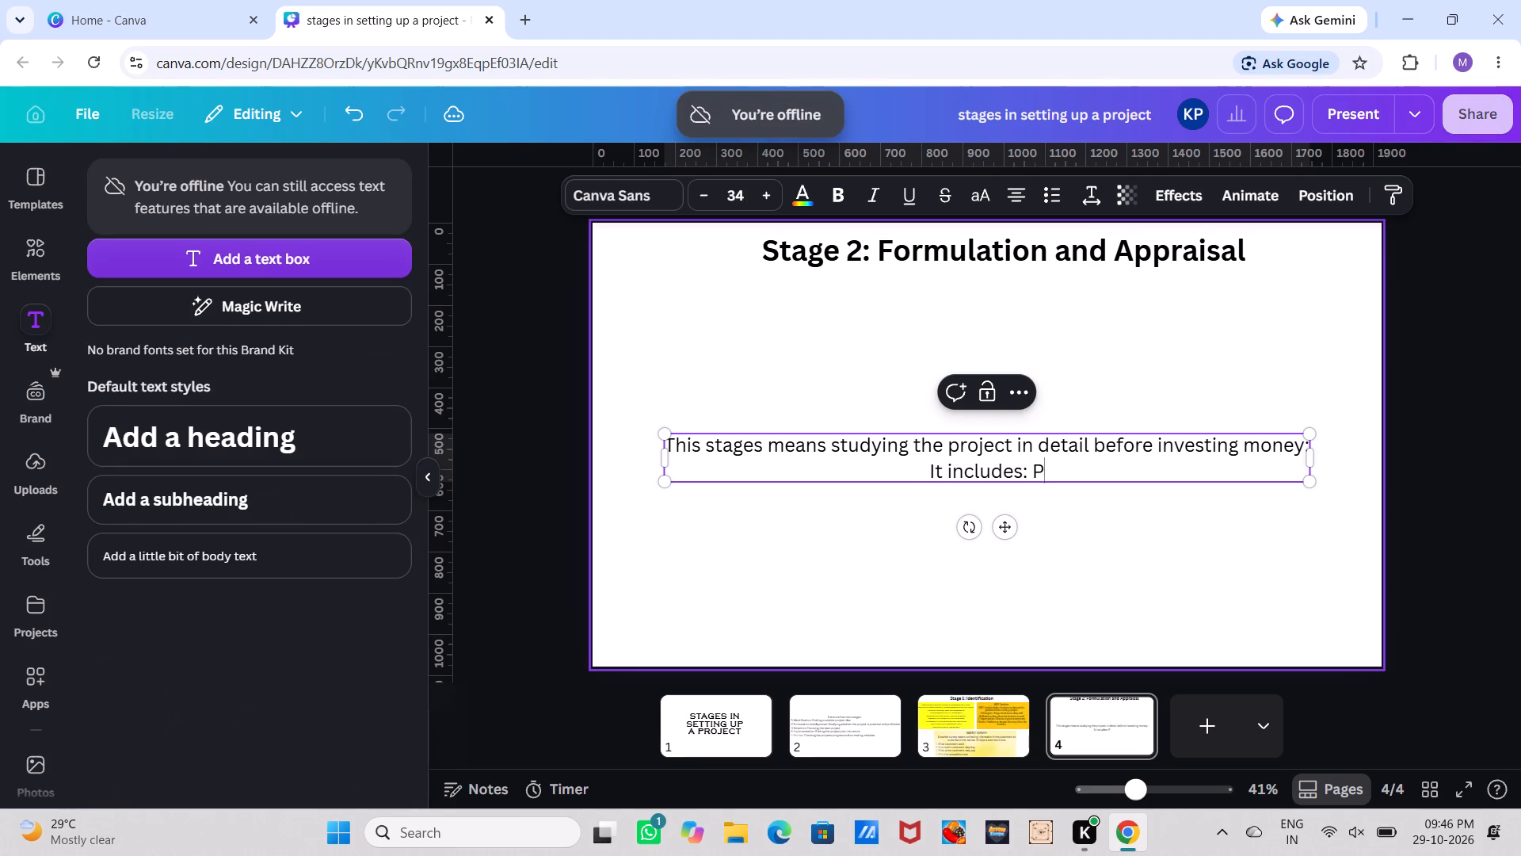
text(ro)
text(ject size and type, Location of)
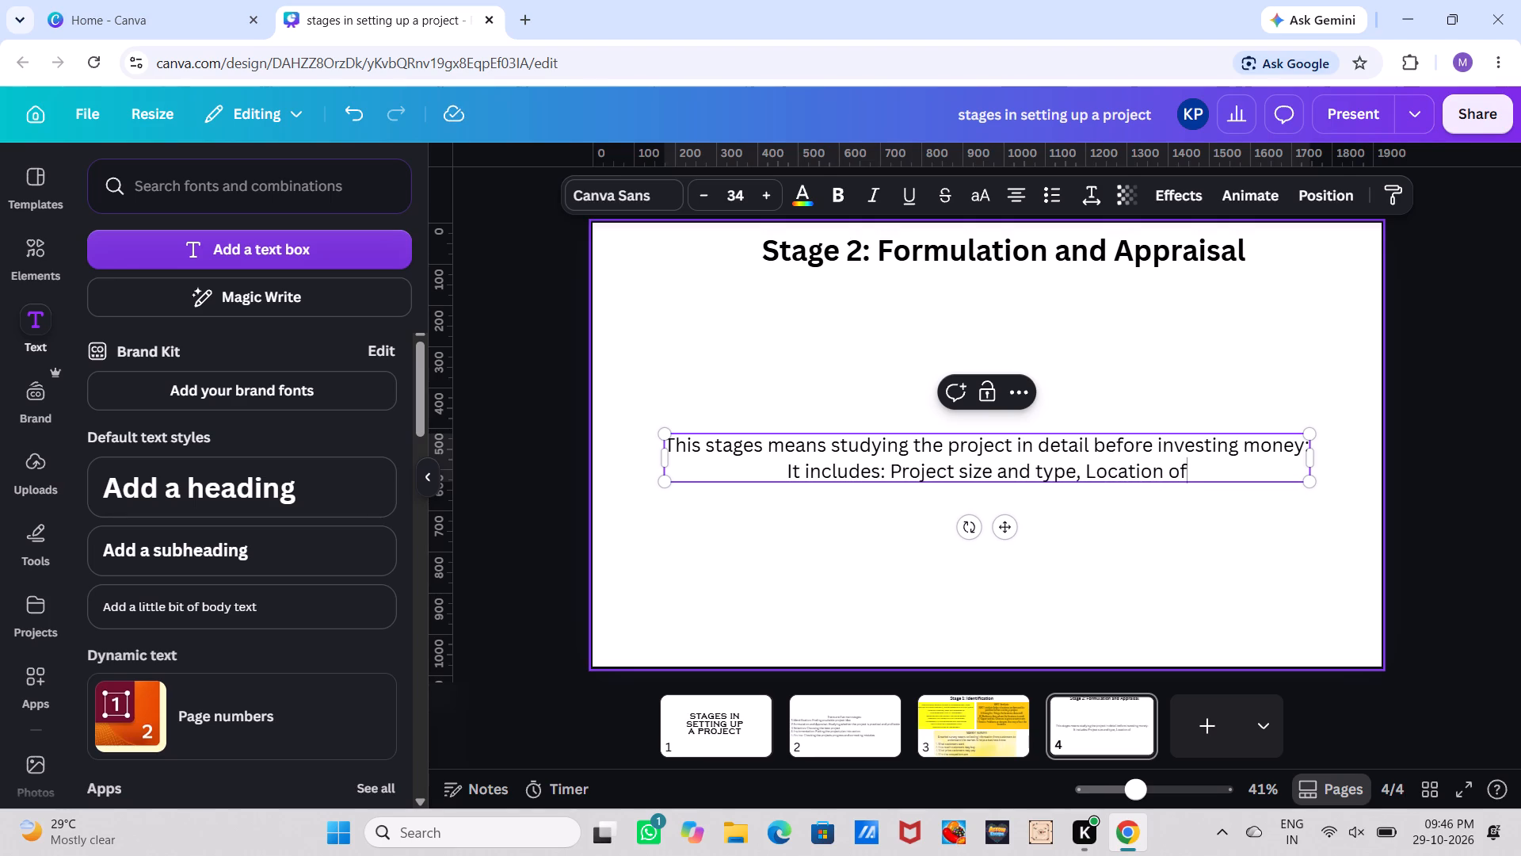
key(space)
text(th)
text(e)
key(space)
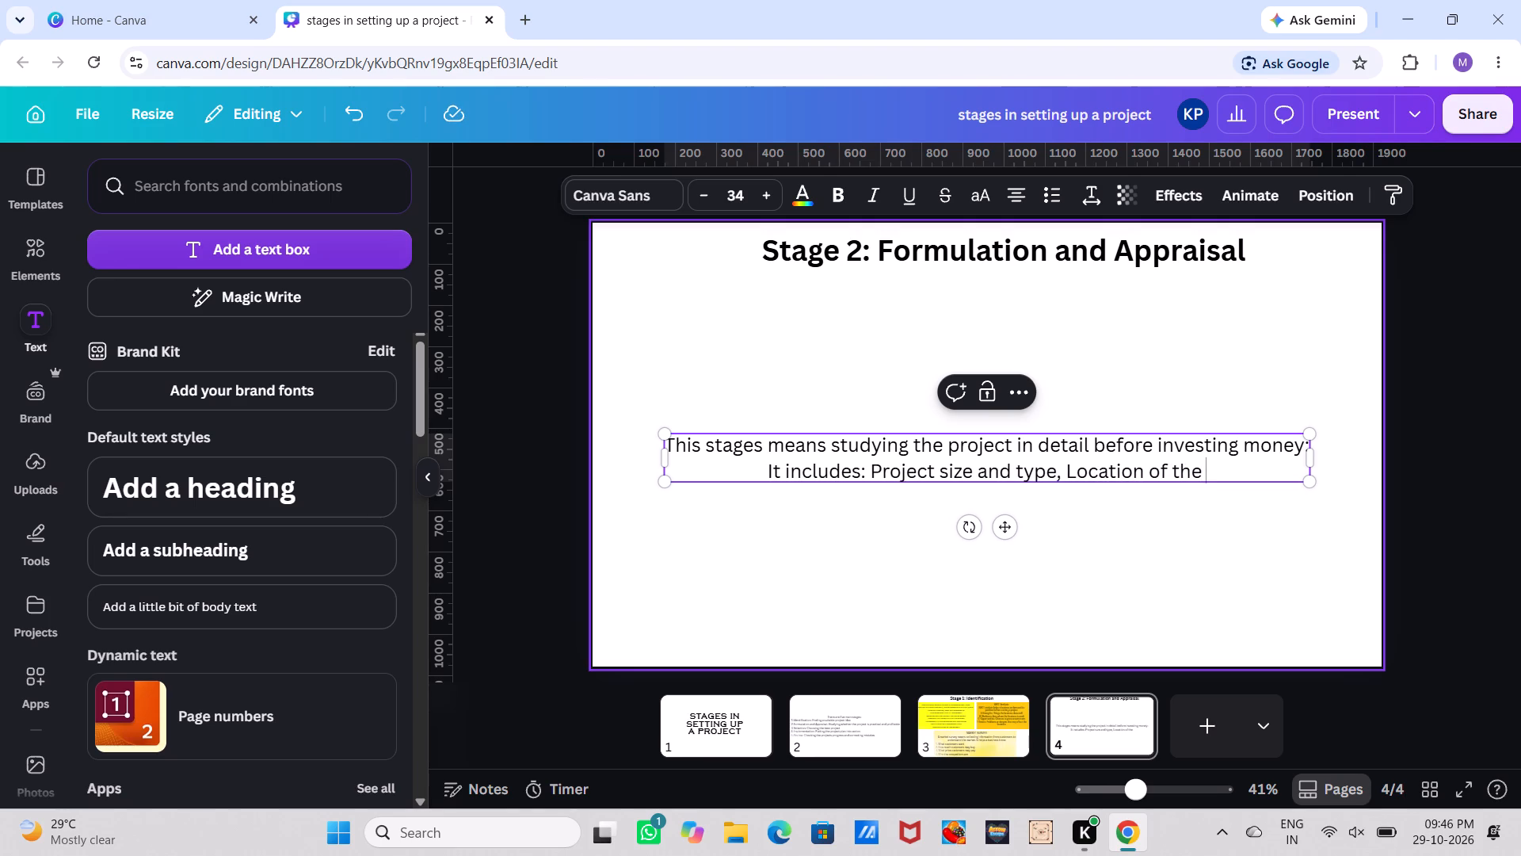
text(pro)
text(ject,)
key(space)
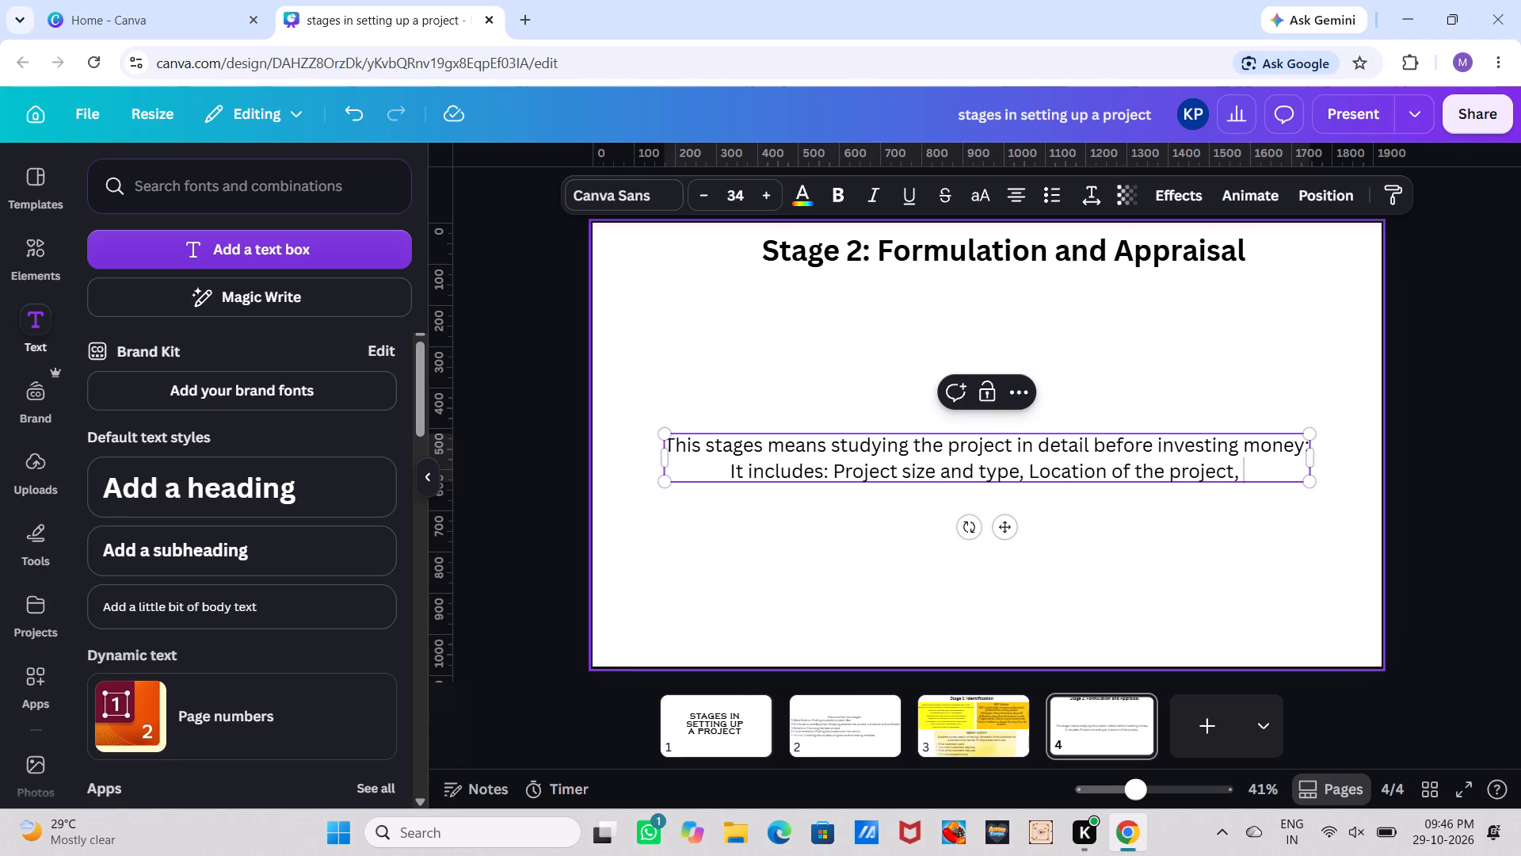
text(Demand for products or services)
Leave an empty line below the list and continue it after "services" with ", Availability of materials".
key(Return)
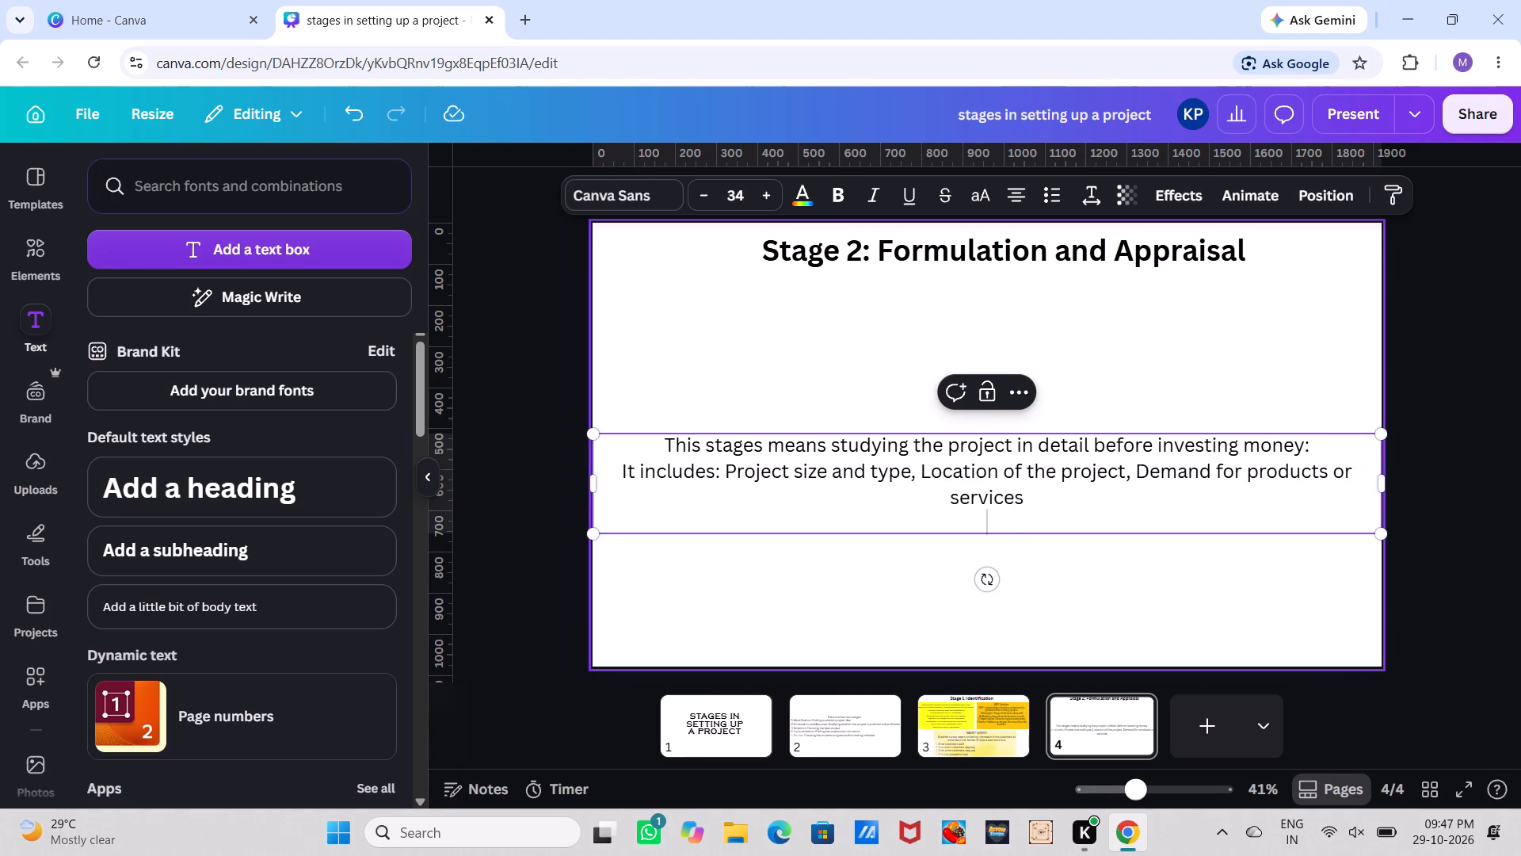
key(Up)
key(Right)
key(Right)
key(Right)
key(Right)
key(Right)
key(space)
key(BackSpace)
key(comma)
key(space)
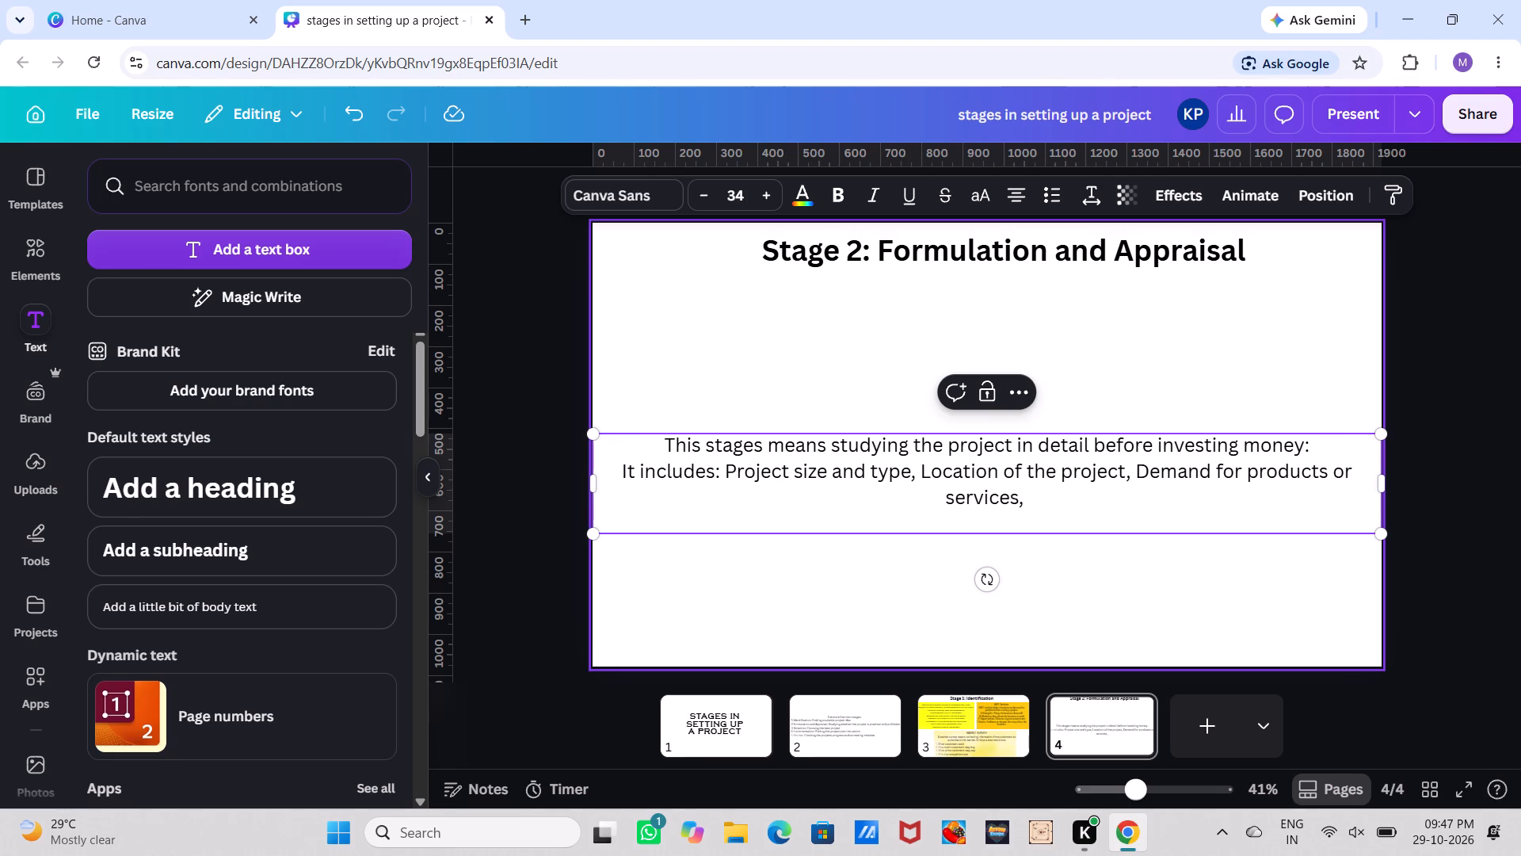
text(Avail)
text(ability)
key(space)
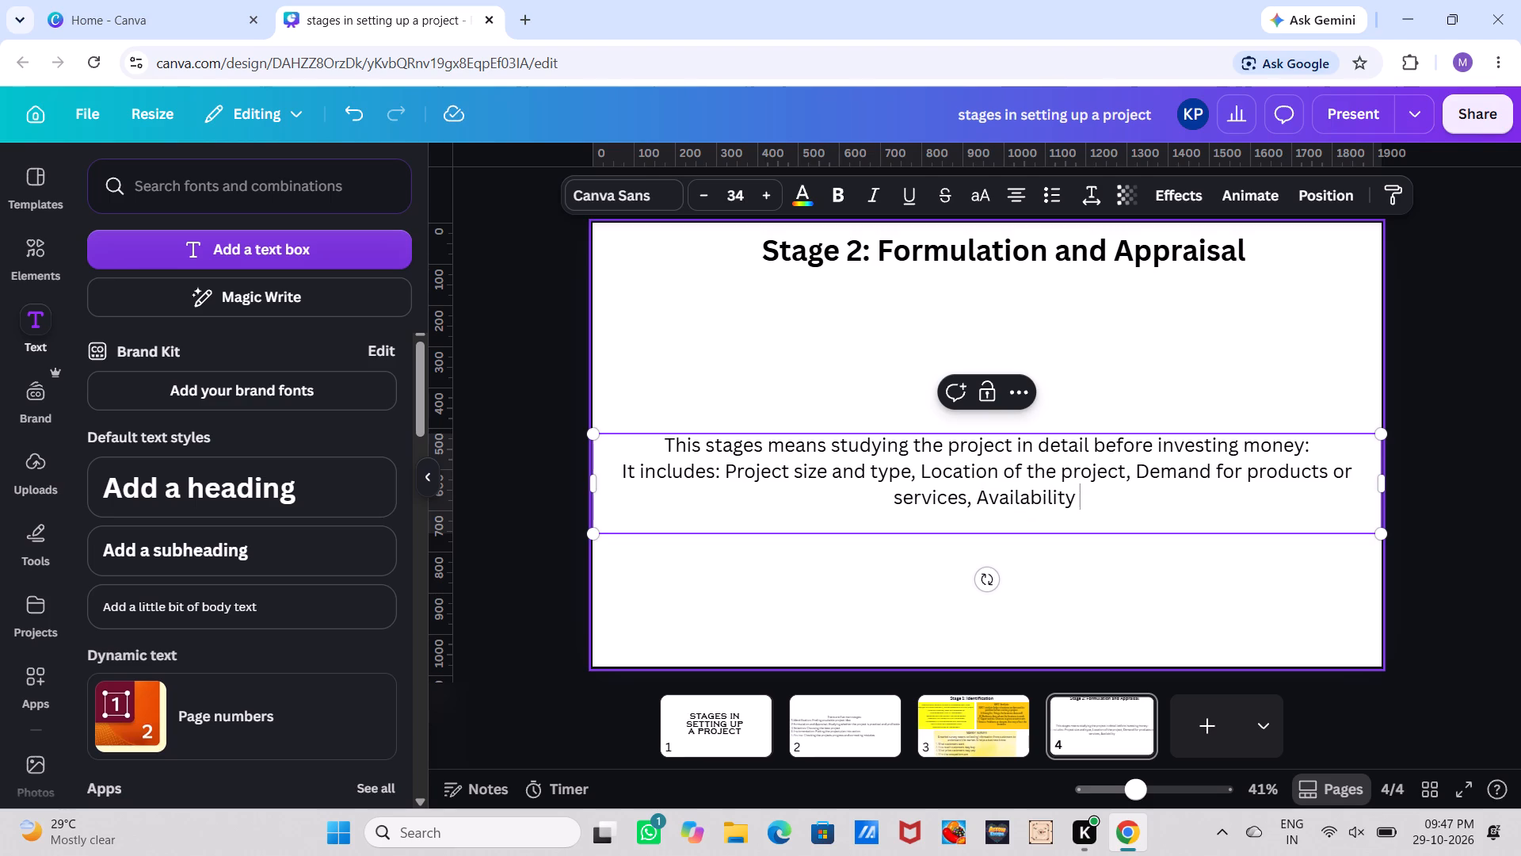
text(of)
key(space)
text(materials)
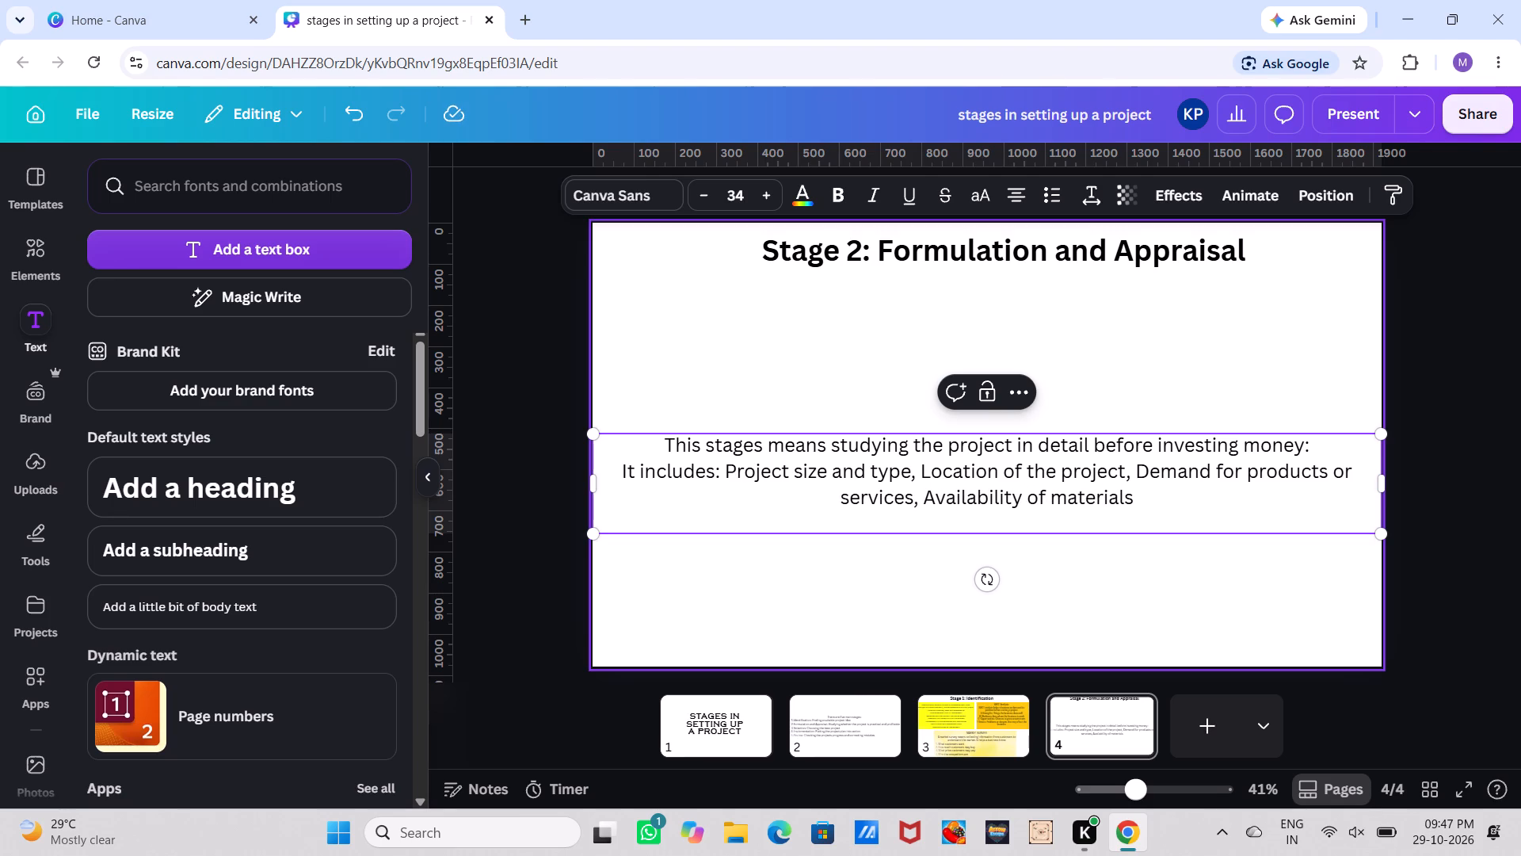
Continue the list after "materials" with ", Estimated project cost, Sources of finance".
key(comma)
key(space)
text(Esti)
text(mated)
key(space)
text(project)
key(space)
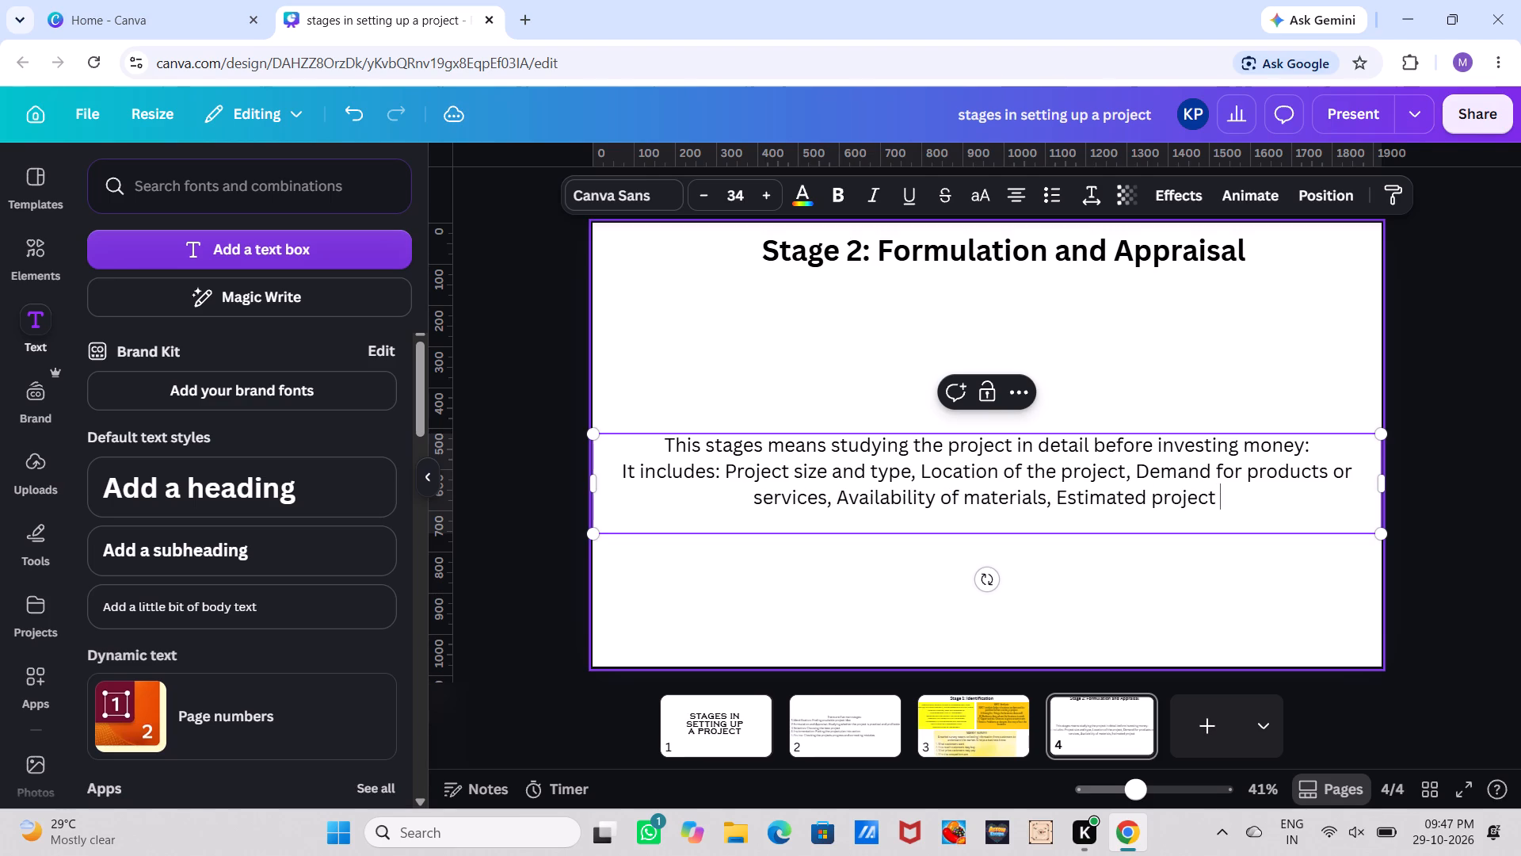
text(cost,)
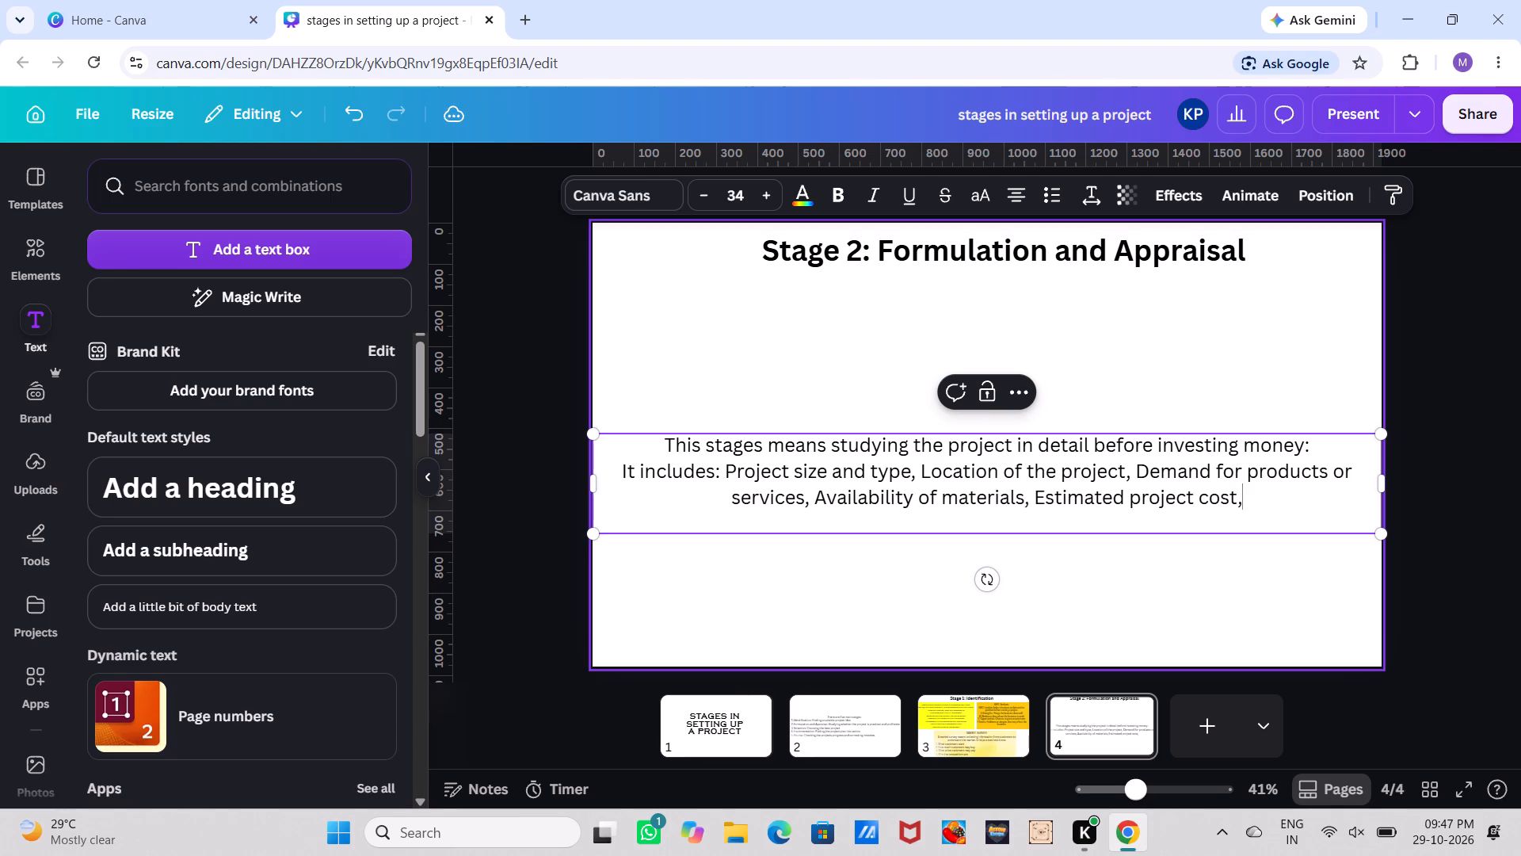
key(space)
text(Sources of finance)
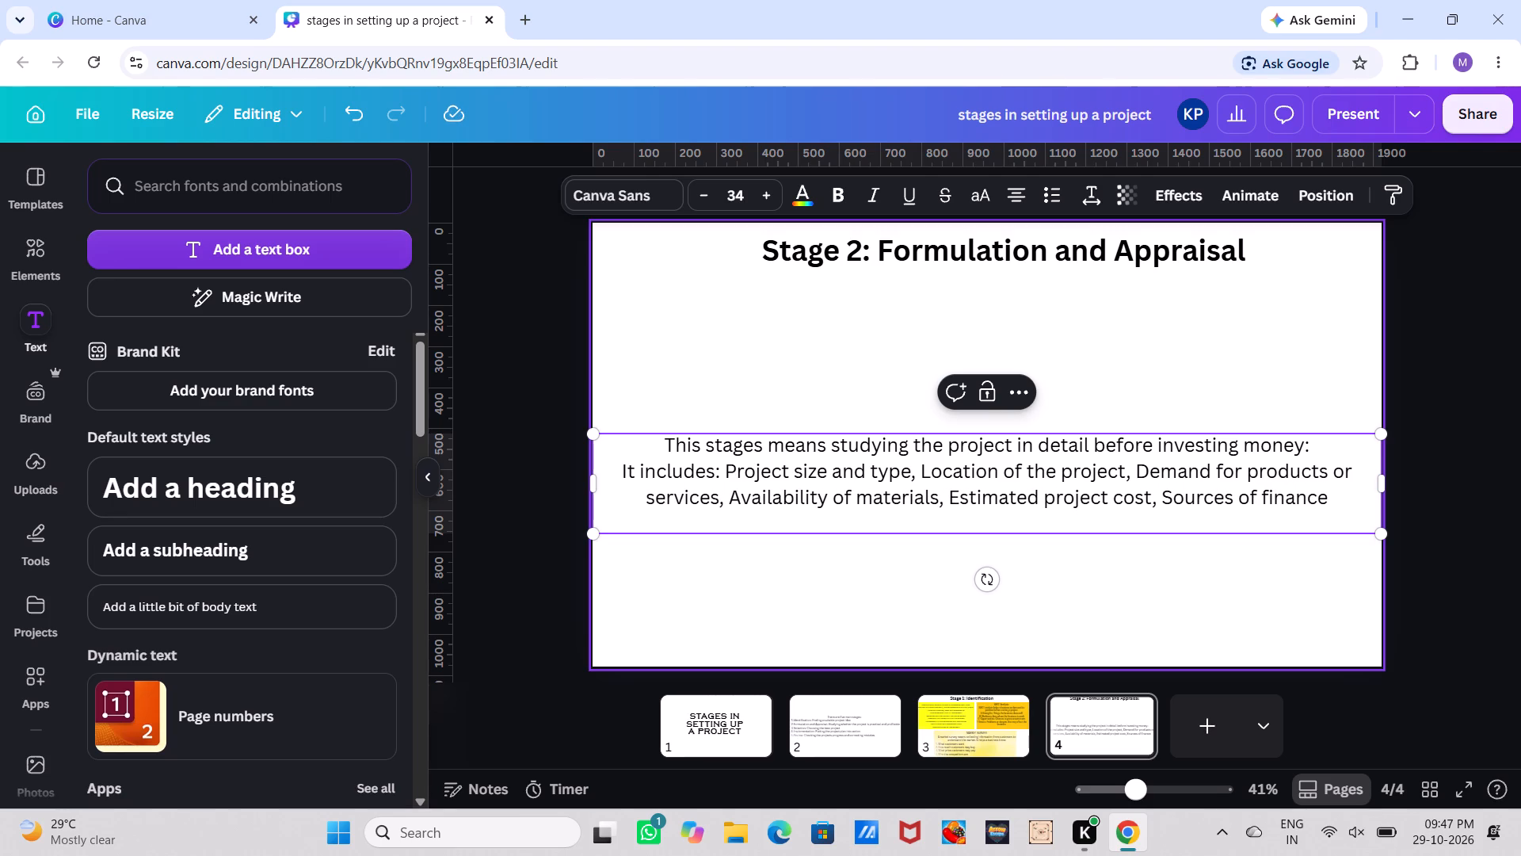
Continue the list after "Sources of finance" with ", Expected profit and cash flow,".
text(,)
key(space)
text(Expected)
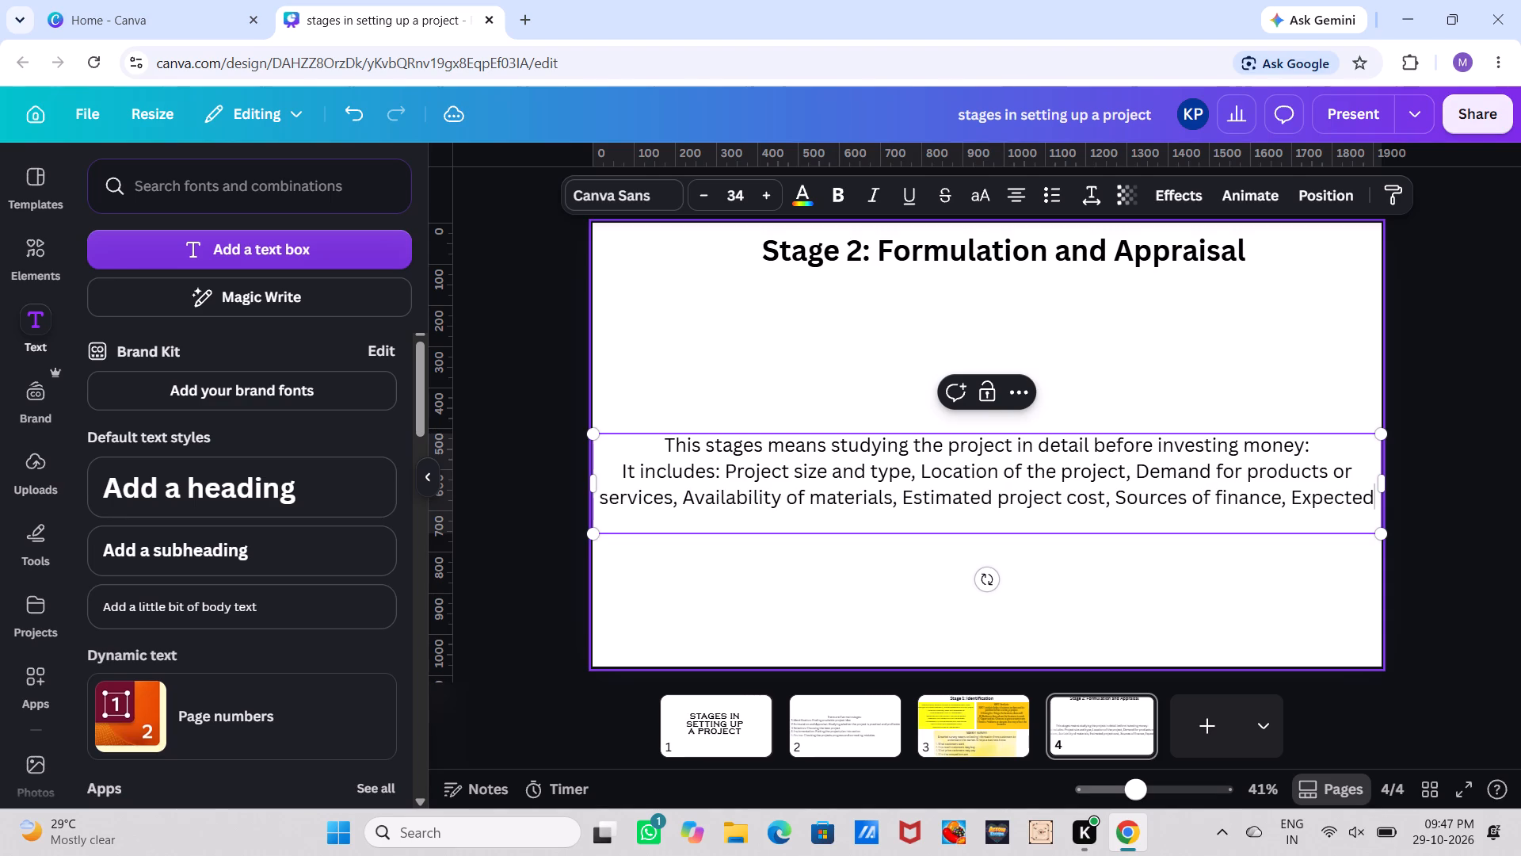
key(space)
text(profit)
key(space)
text(and cash flow)
text(,n)
key(BackSpace)
key(space)
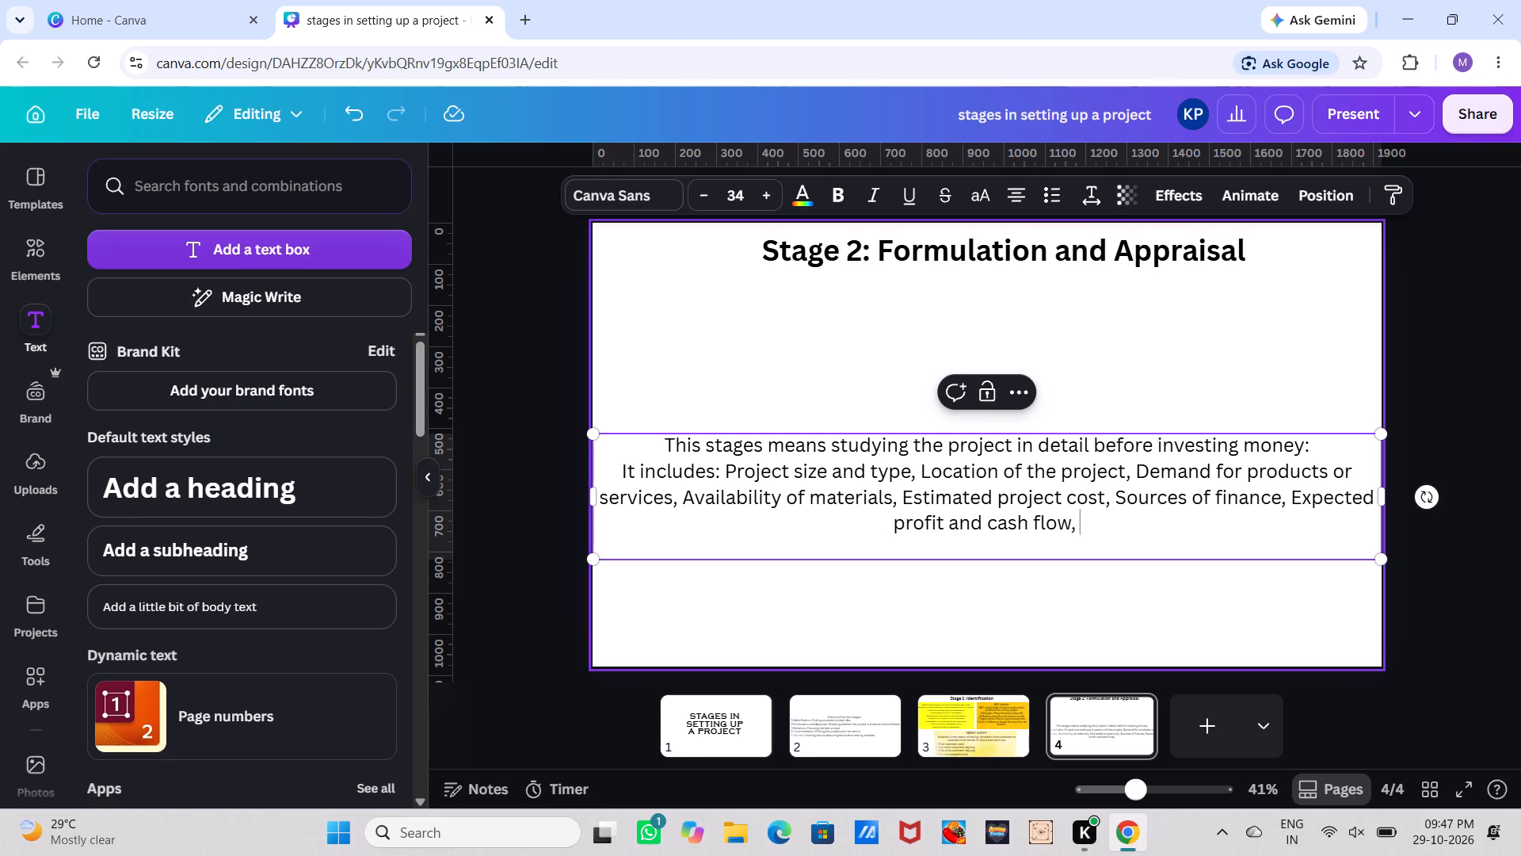
Finish the list with "Possible risks, Legal requirements and government permission.".
text(Possible)
key(space)
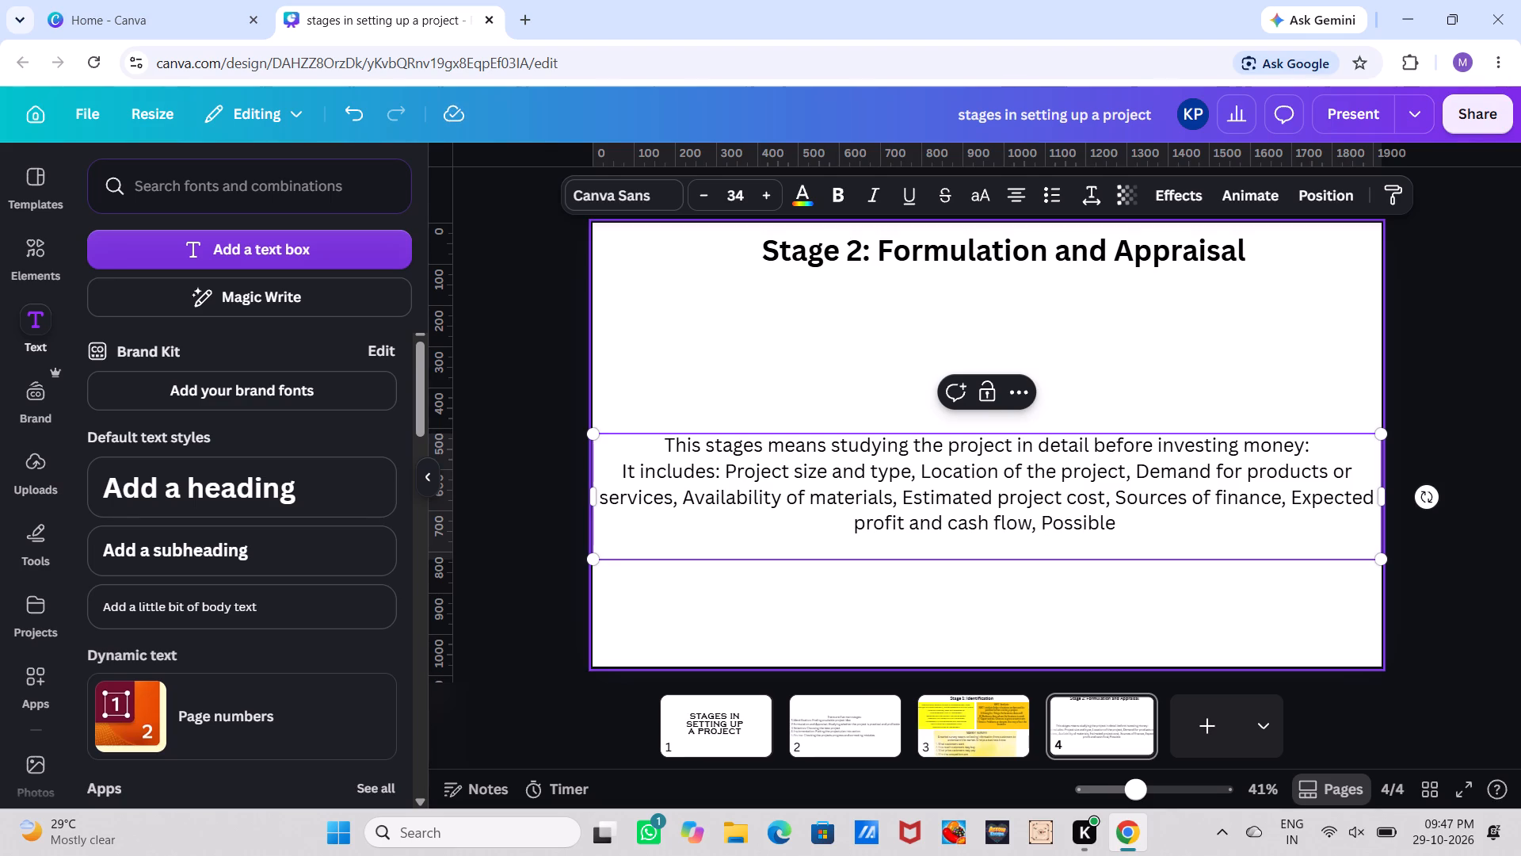
text(risks)
text(, Legal)
key(space)
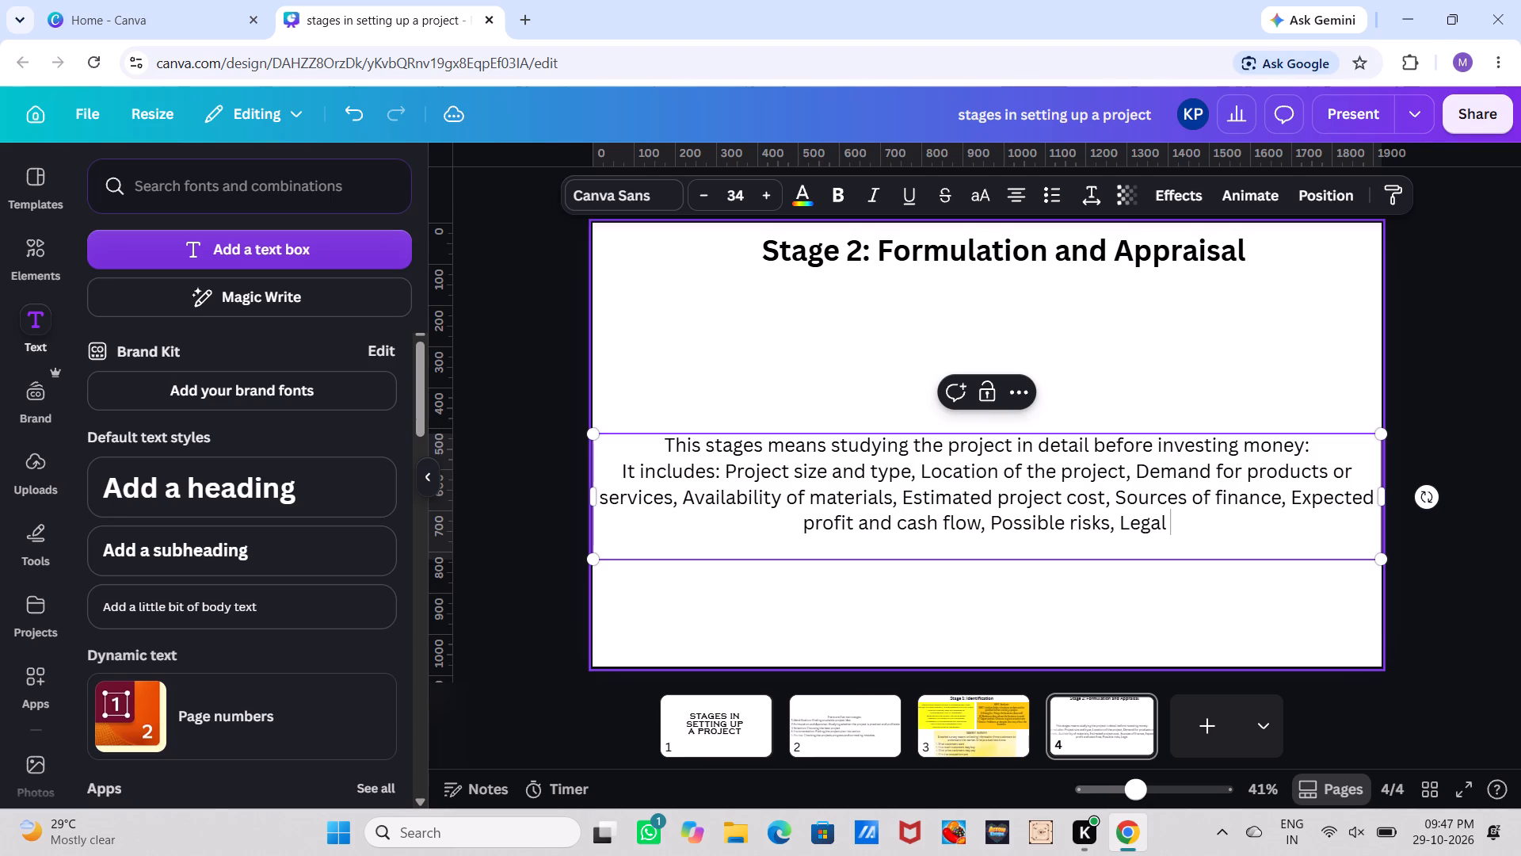
text(requirement)
text(s and government permission)
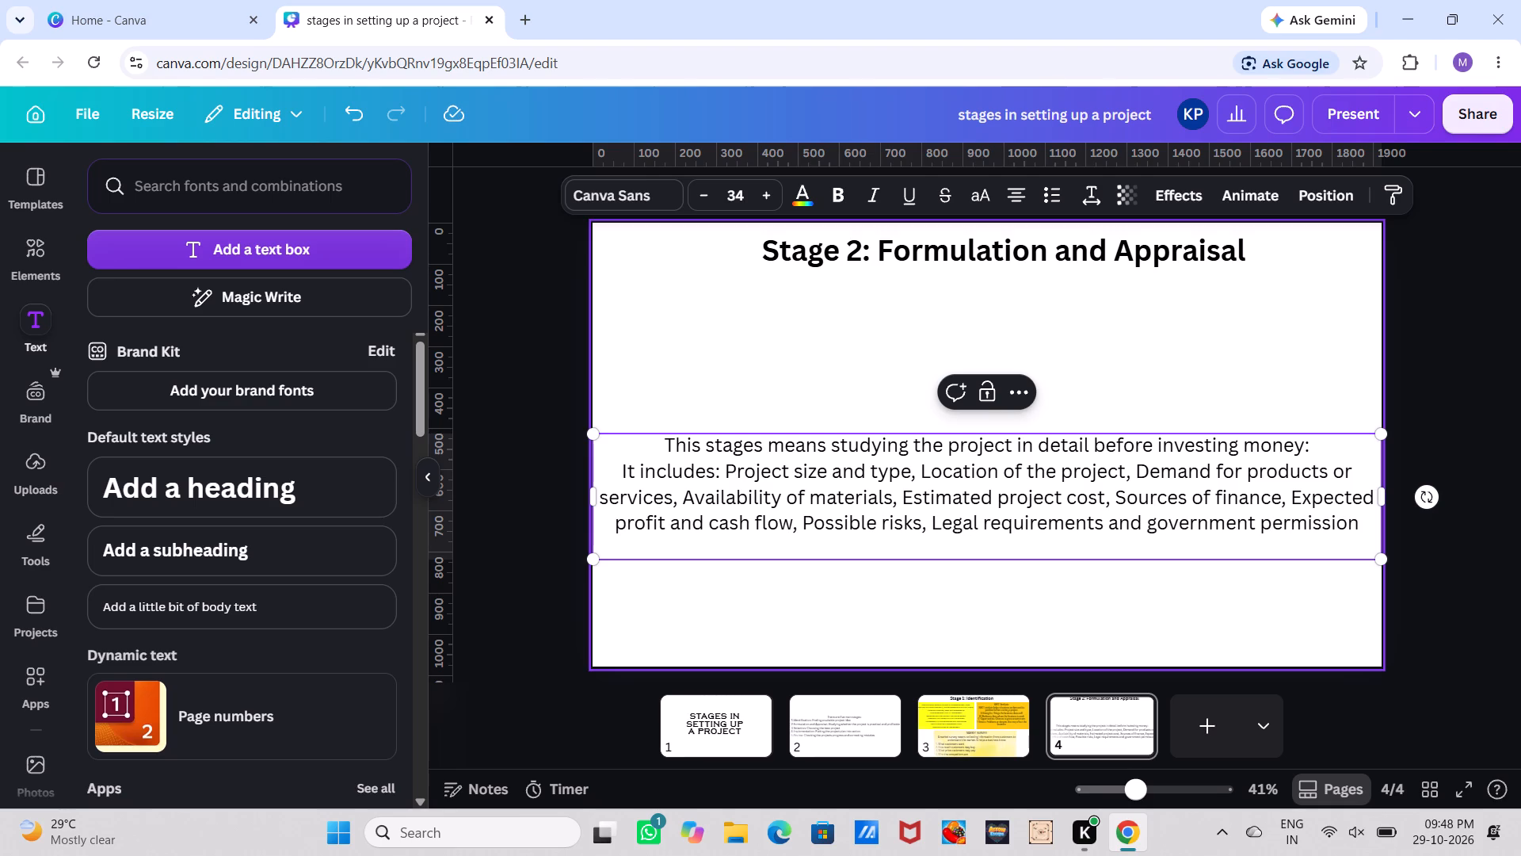
key(period)
Start a new line below the list reading "Selection of project location:".
key(Return)
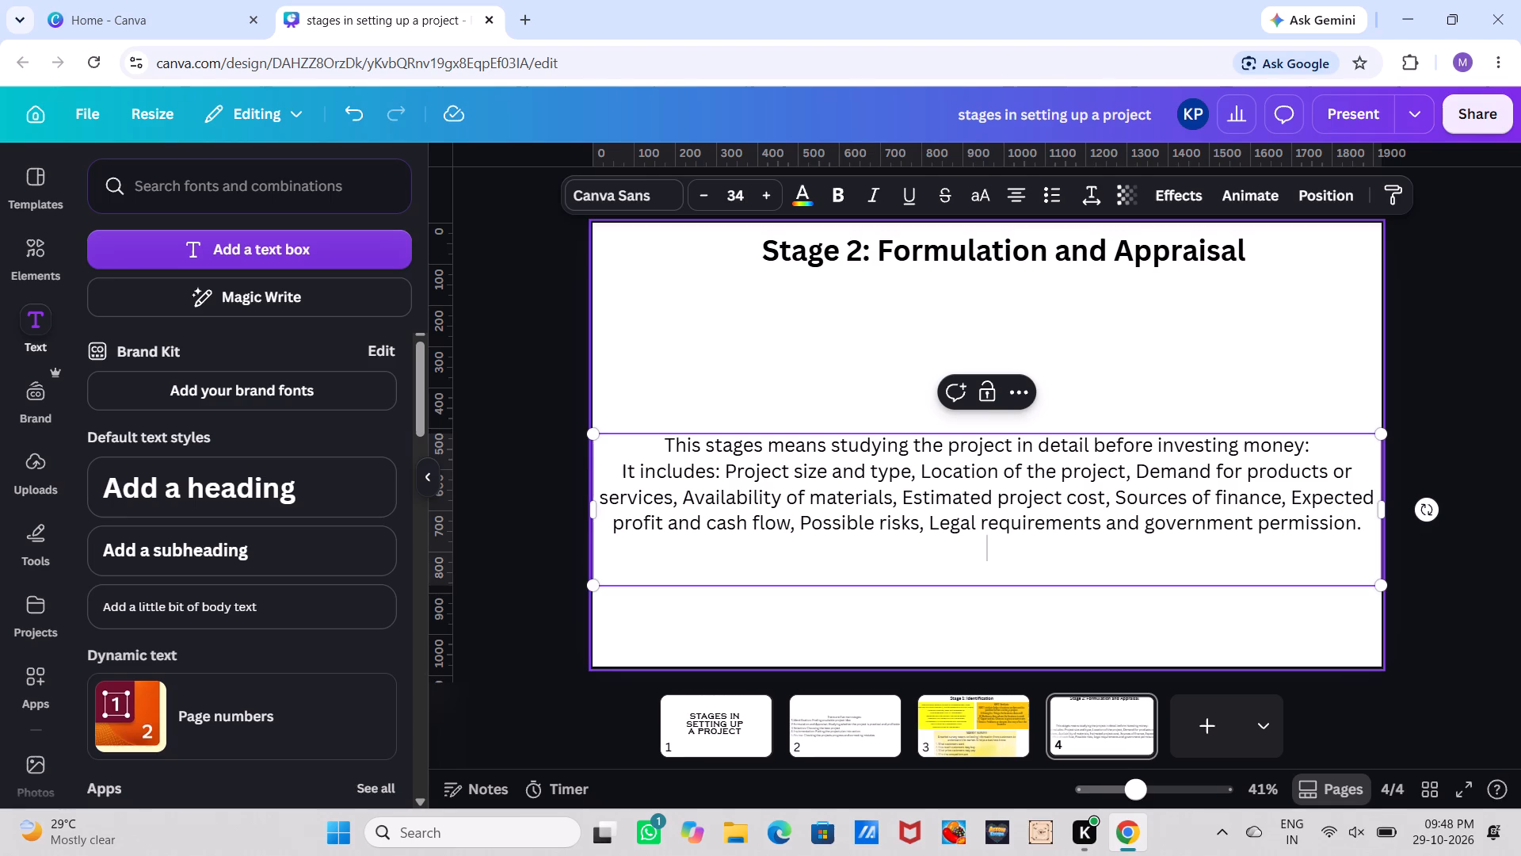
text(Select)
text(ion)
key(space)
text(of project location:)
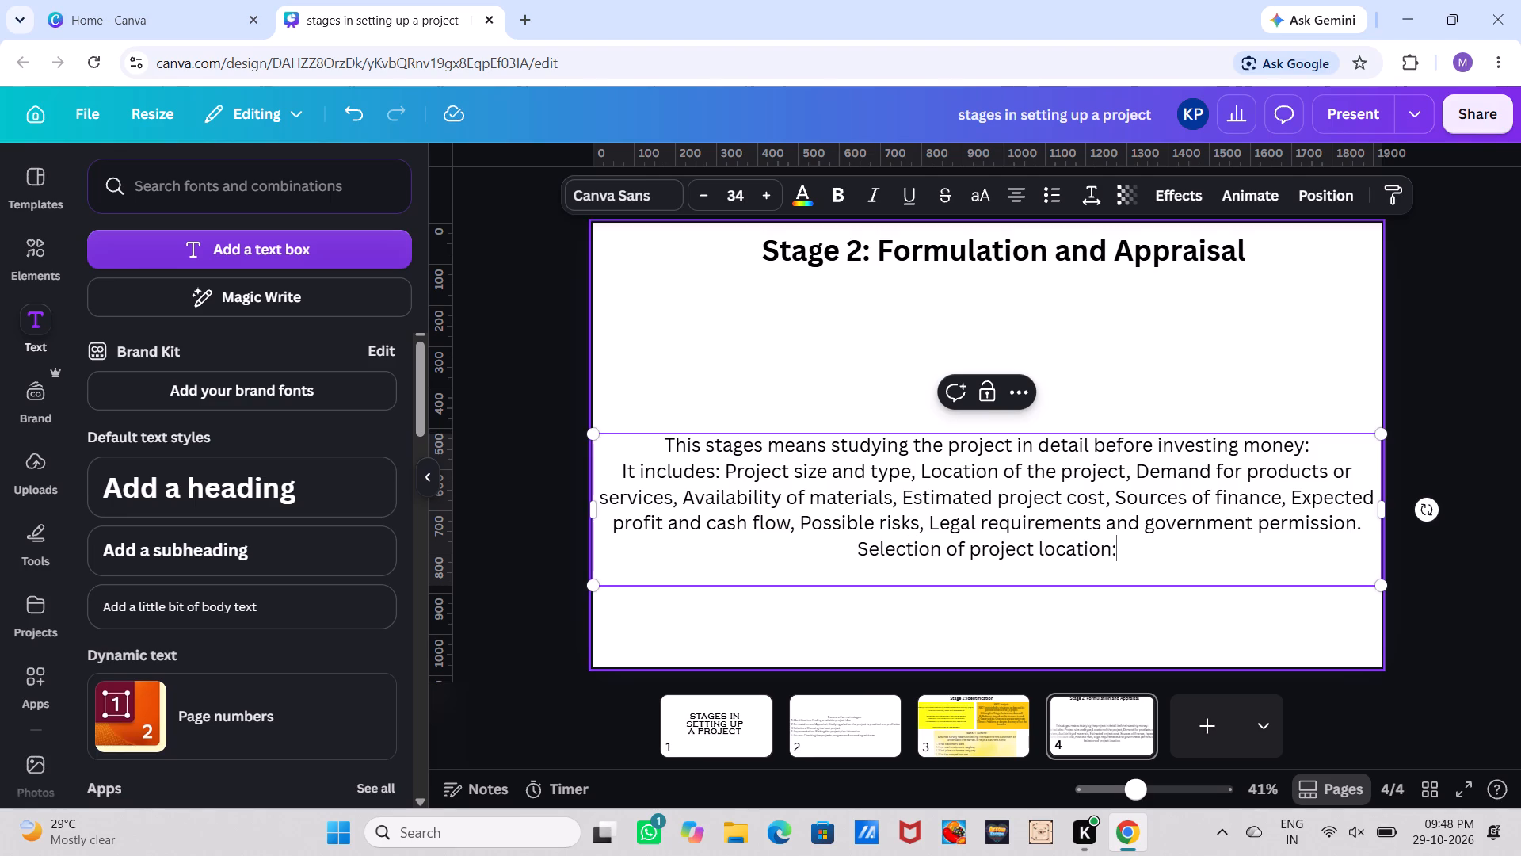
key(space)
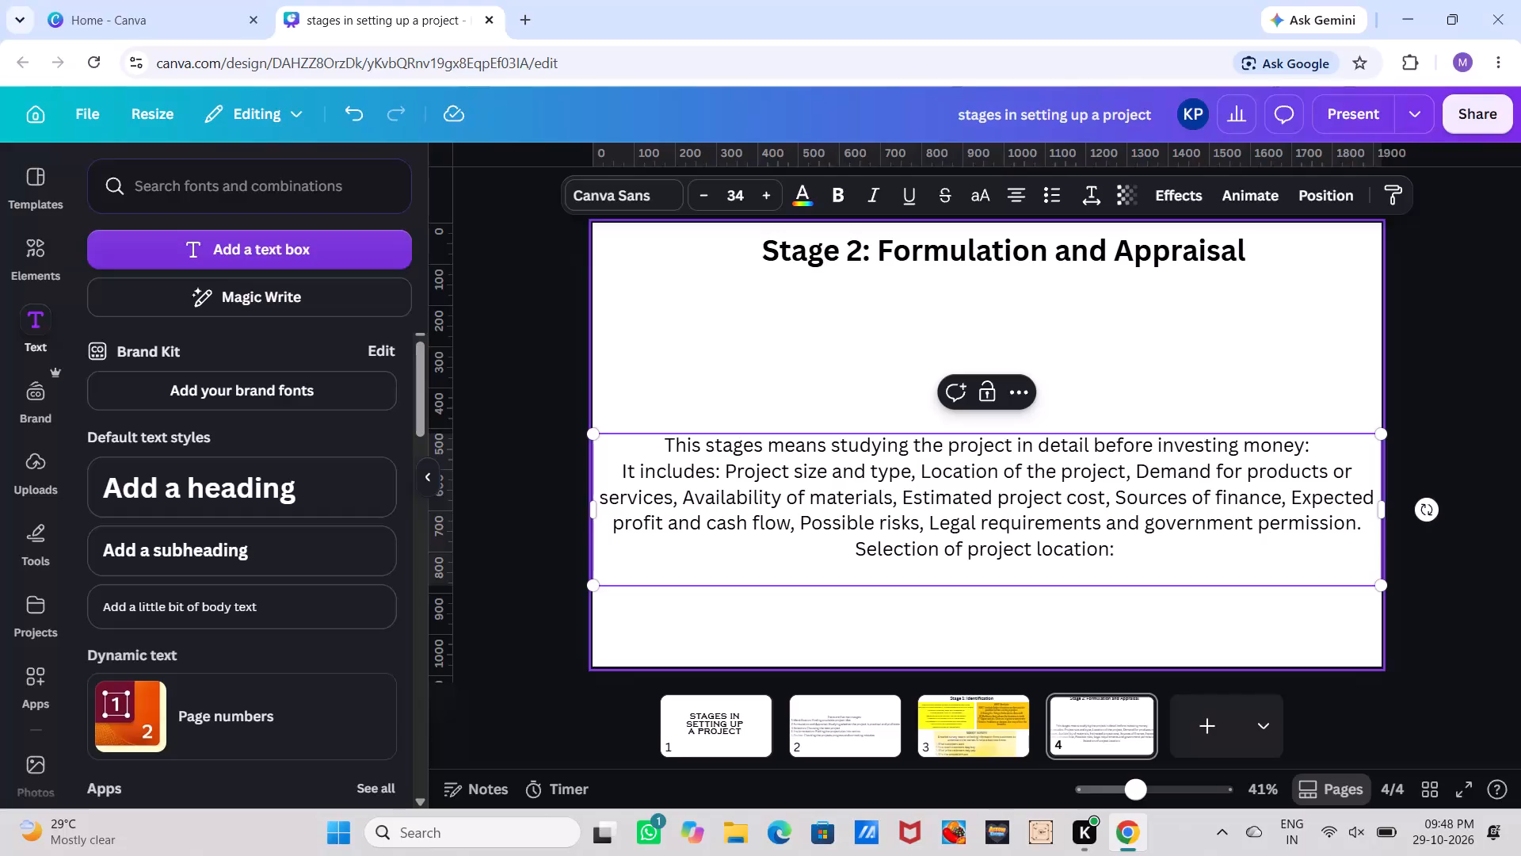
Continue the "Selection of project location:" line with "The location should be selected by considering -".
text(The locatio)
text(n shoud)
key(BackSpace)
text(ld be selected by cinsidern)
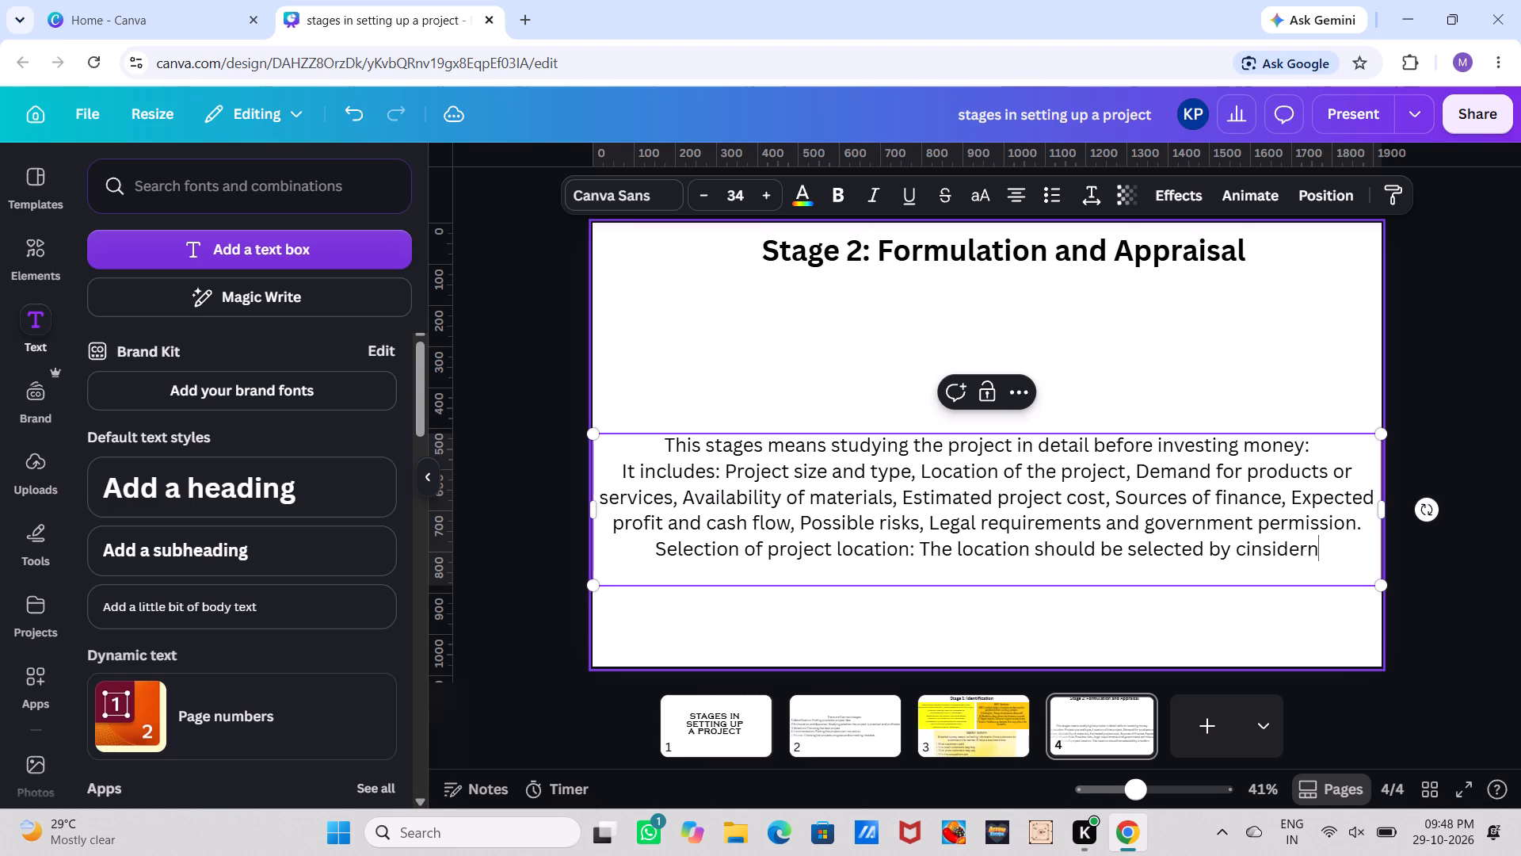
key(BackSpace)
key(BackSpace)
key(BackSpace)
key(BackSpace)
key(BackSpace)
key(BackSpace)
key(BackSpace)
key(BackSpace)
key(BackSpace)
key(BackSpace)
key(BackSpace)
key(BackSpace)
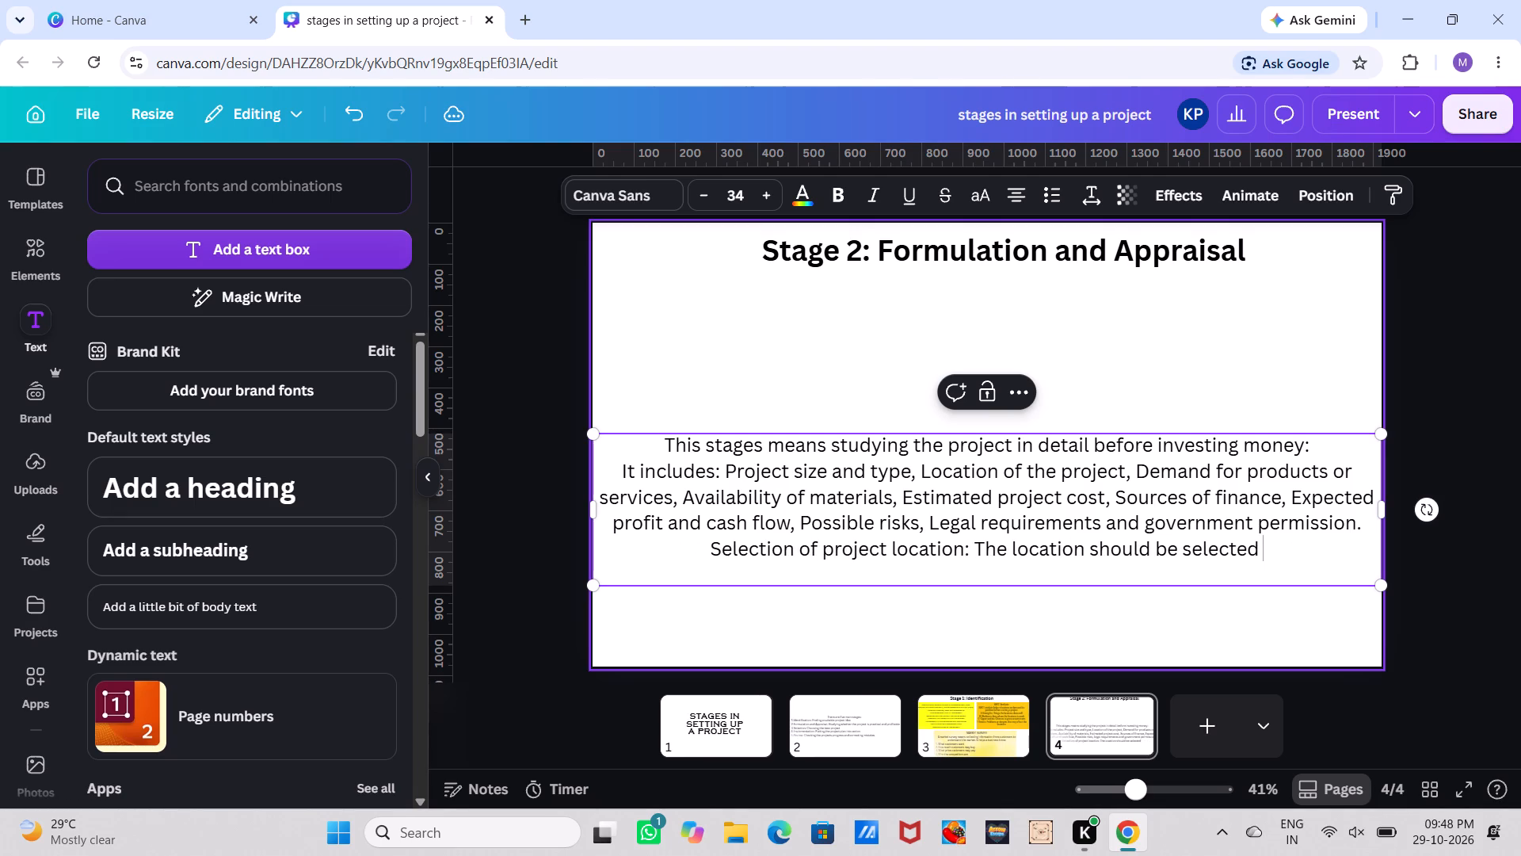
text(by)
key(space)
text(considering)
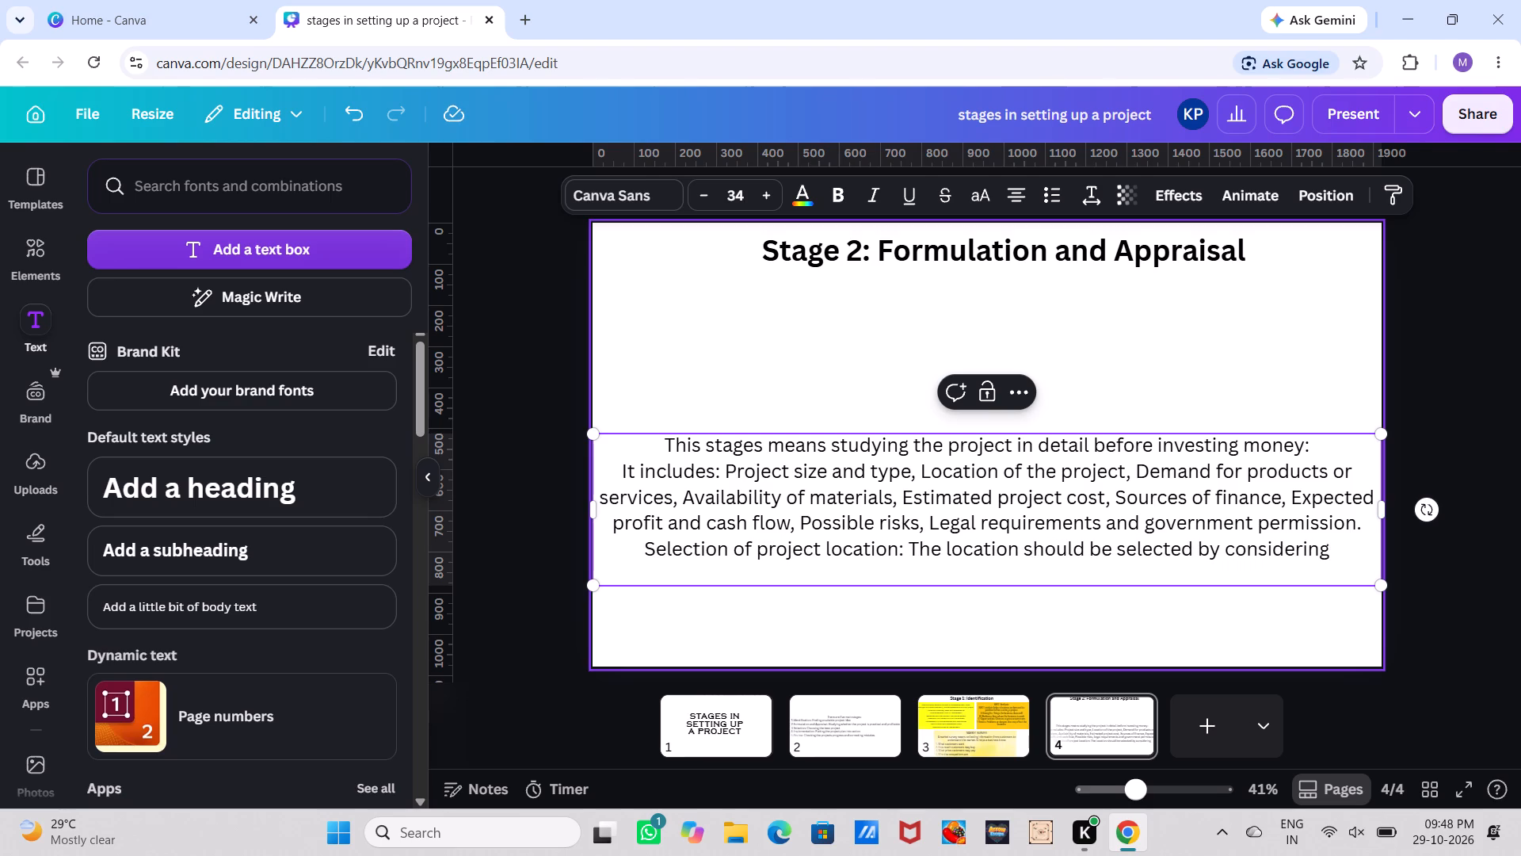
key(space)
text(v)
key(BackSpace)
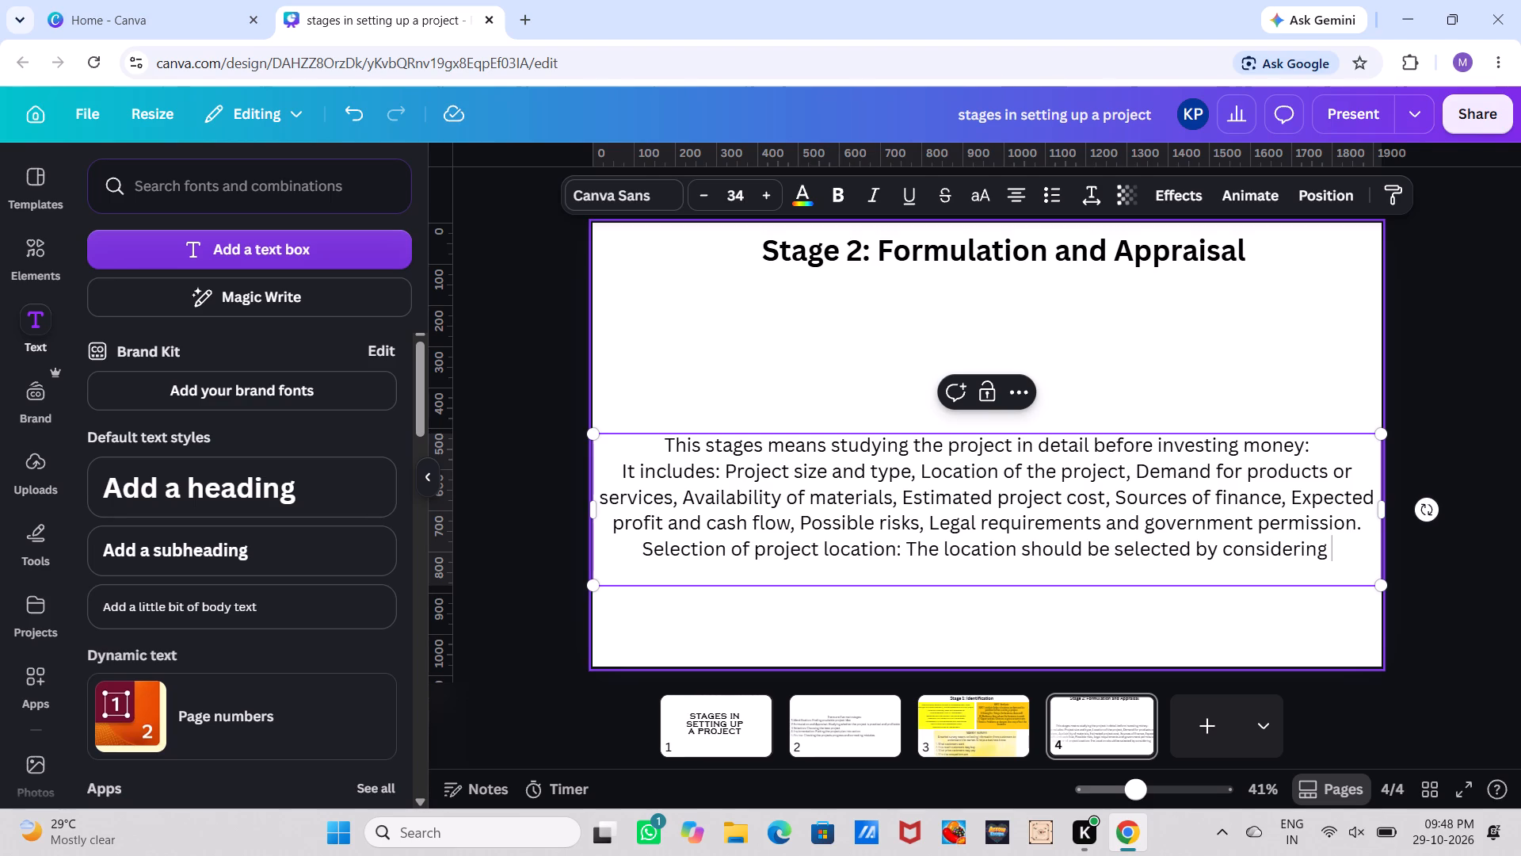
text(-)
key(space)
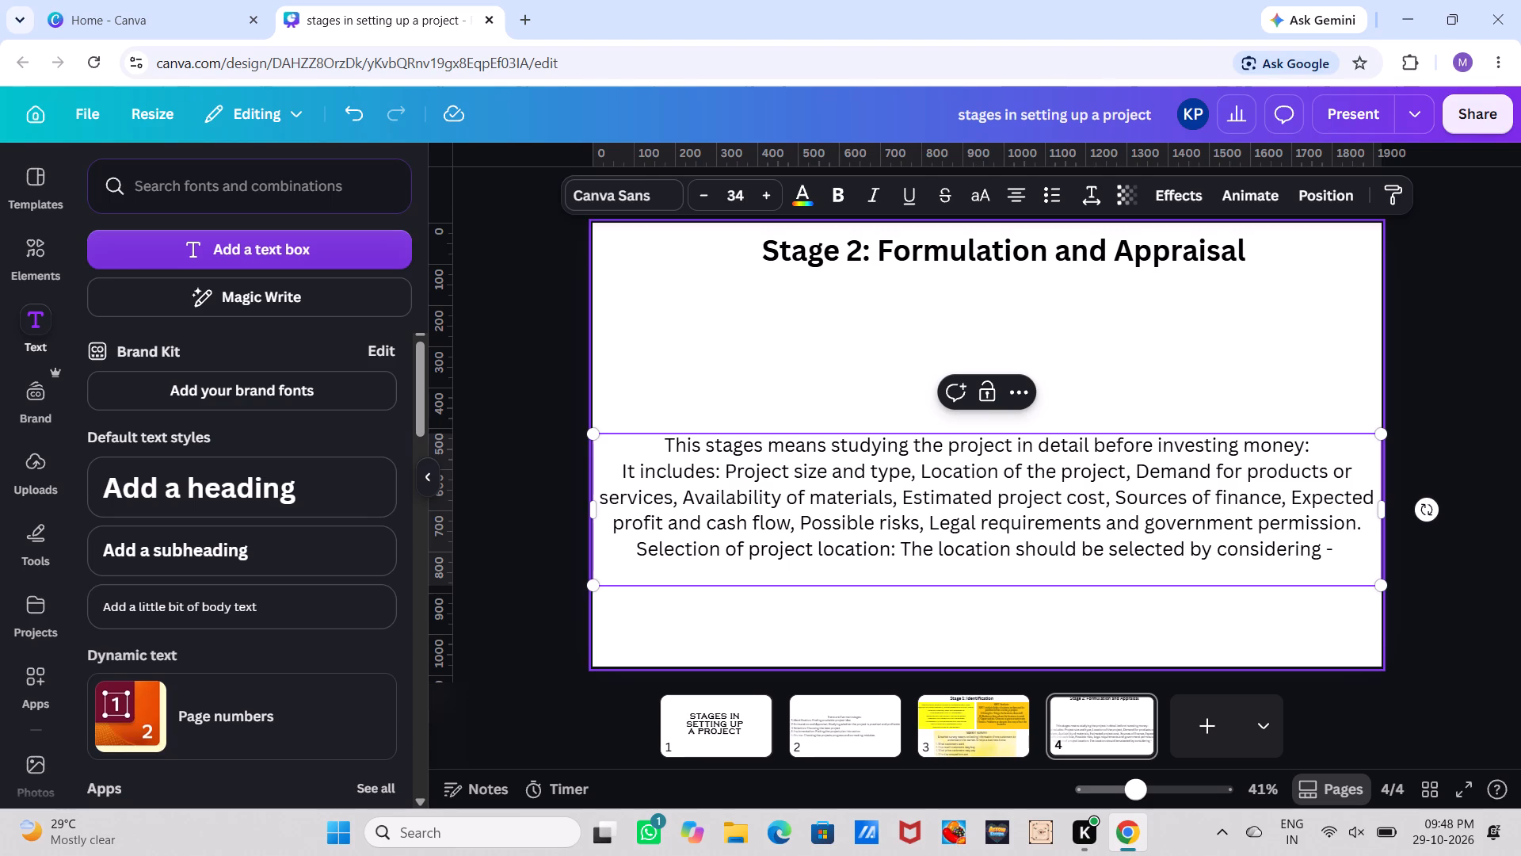
Begin the list of location factors with "Availability of raw materials, Nearness to customers,".
key(v)
key(BackSpace)
key(a)
key(BackSpace)
text(Availability r)
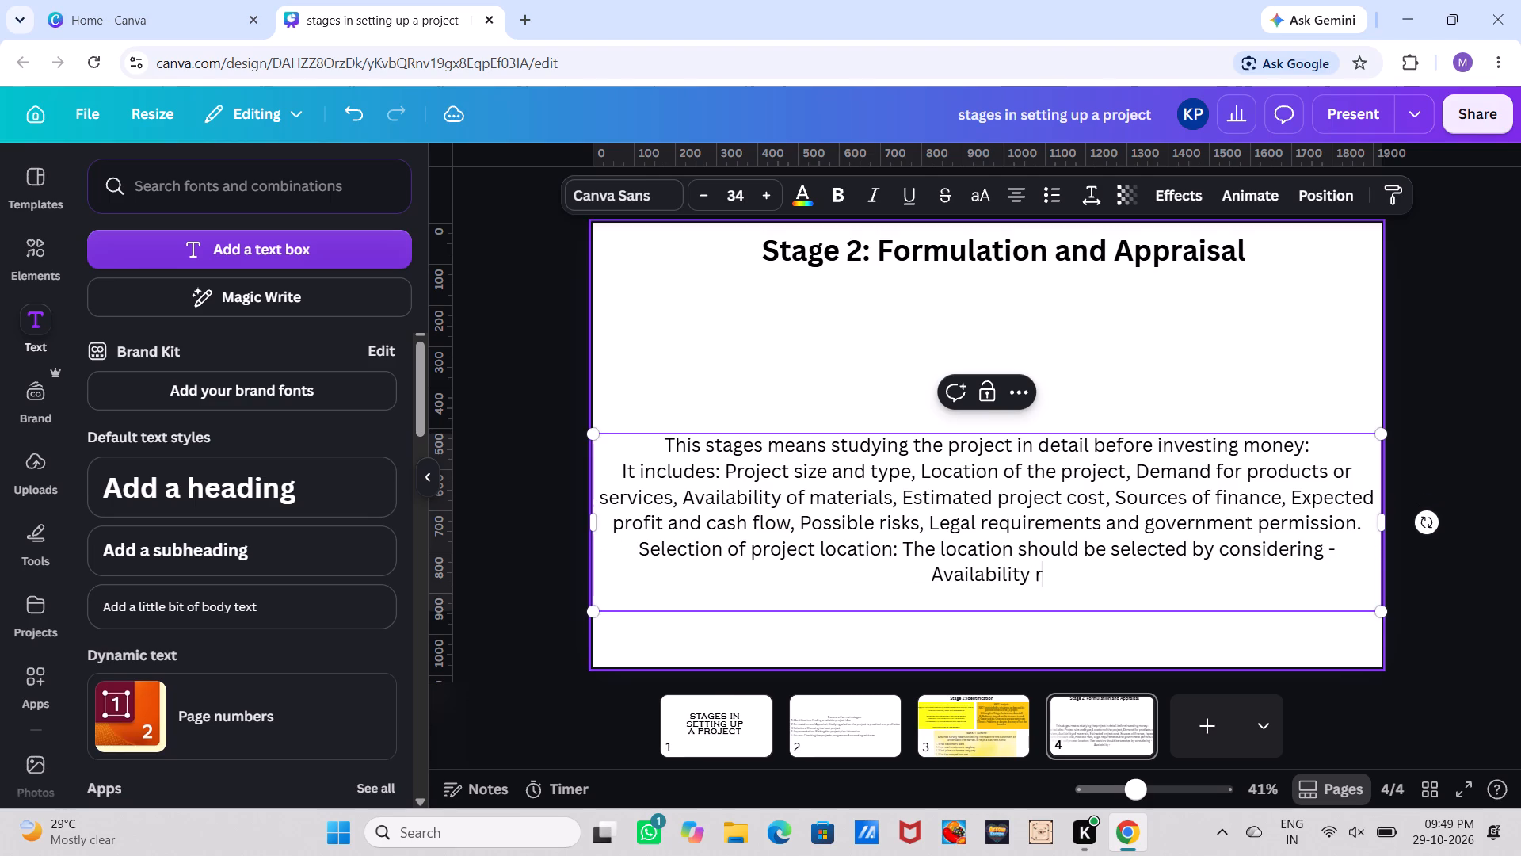
key(BackSpace)
text(of raw materials)
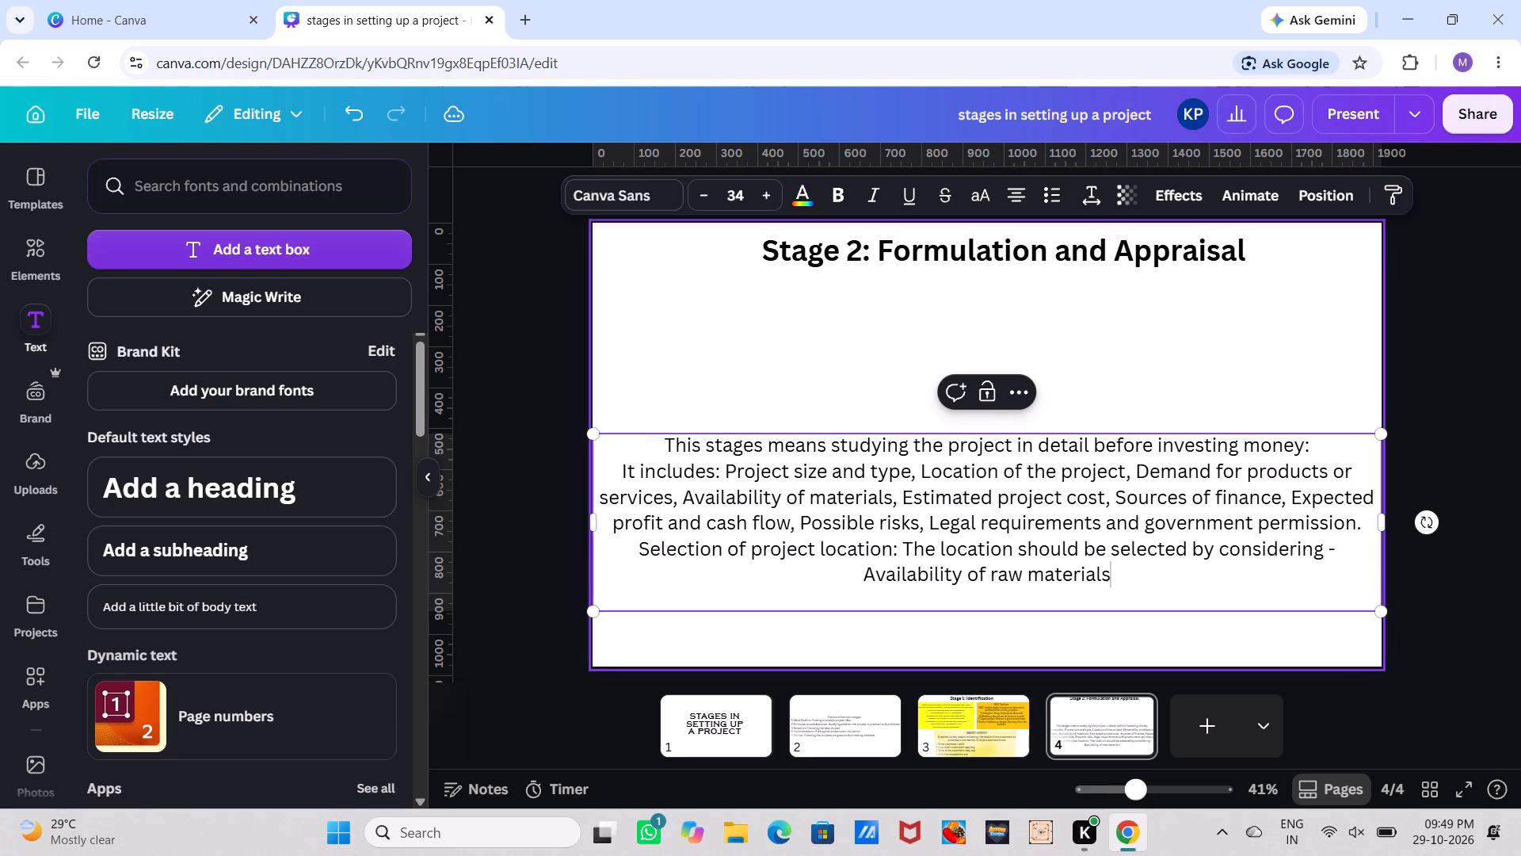
text(, Nearness to)
key(space)
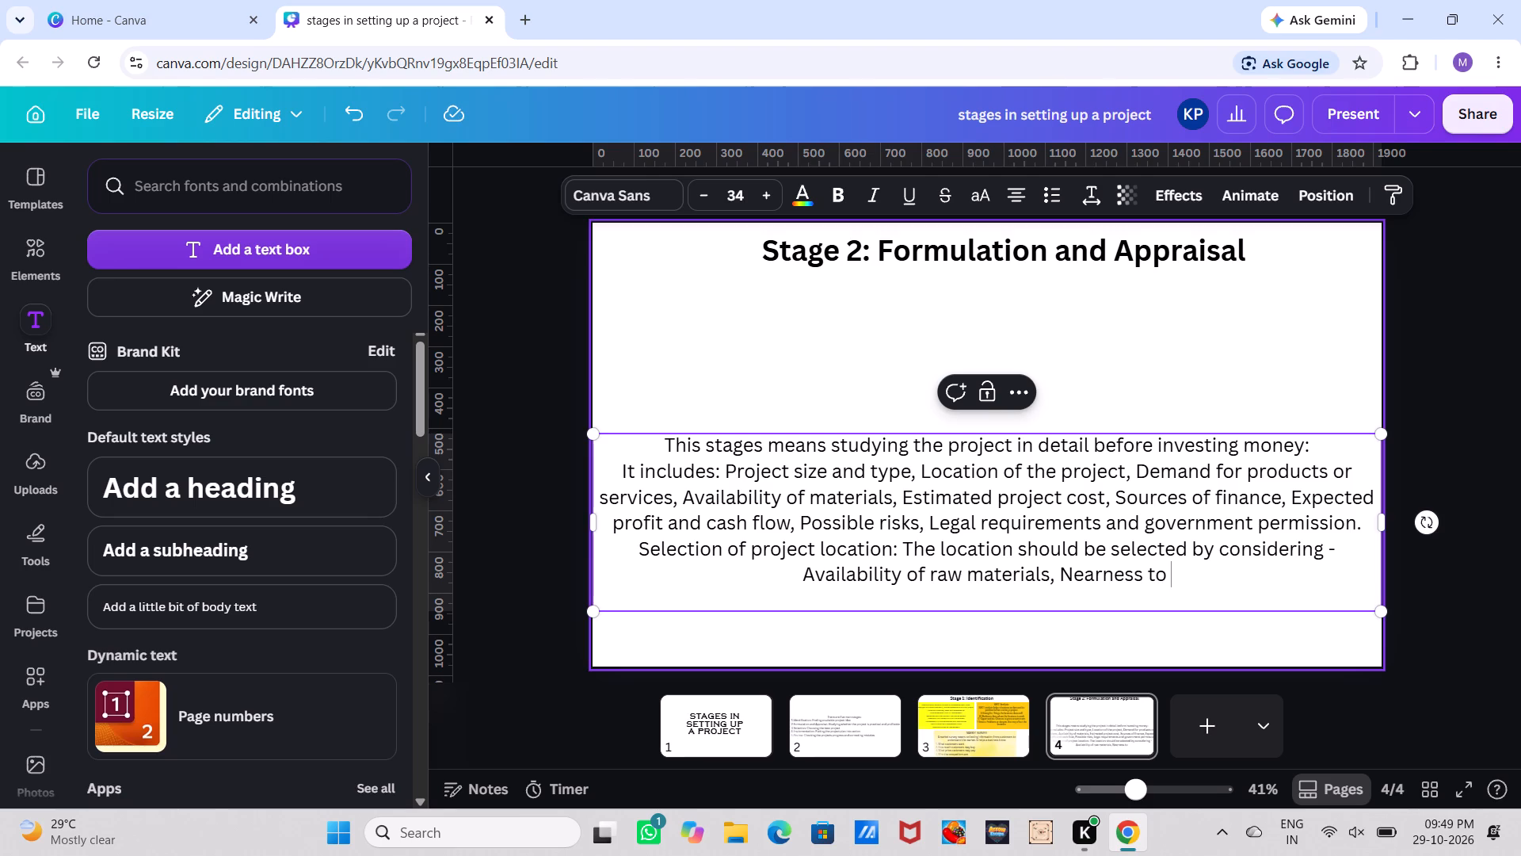
text(customers,)
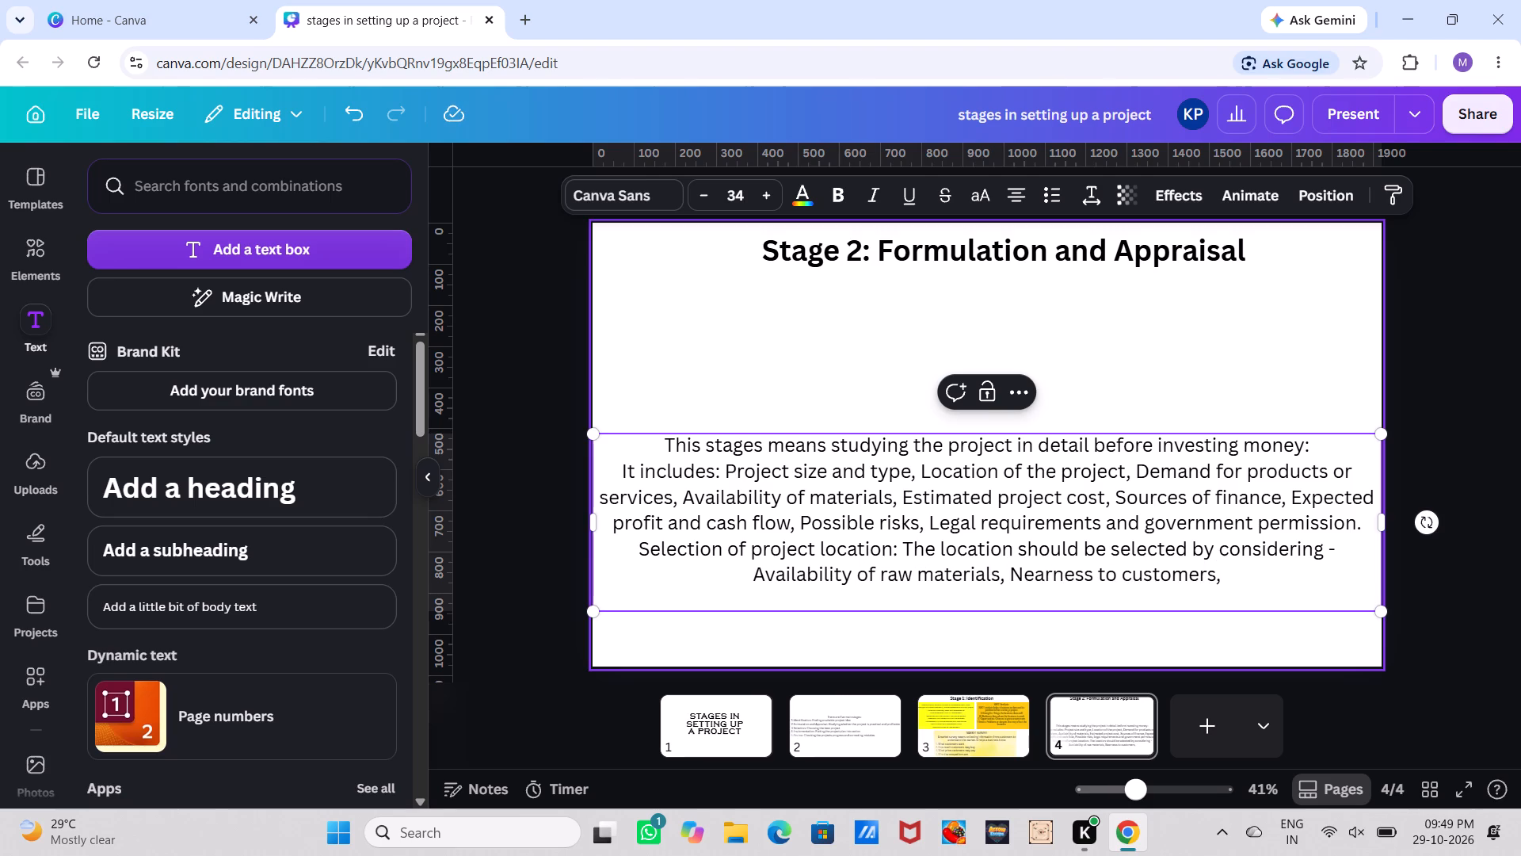
Continue the location factors with "Electricity and water supply, Transport and communication facilities,".
key(space)
text(Electricity)
key(space)
text(and water supply)
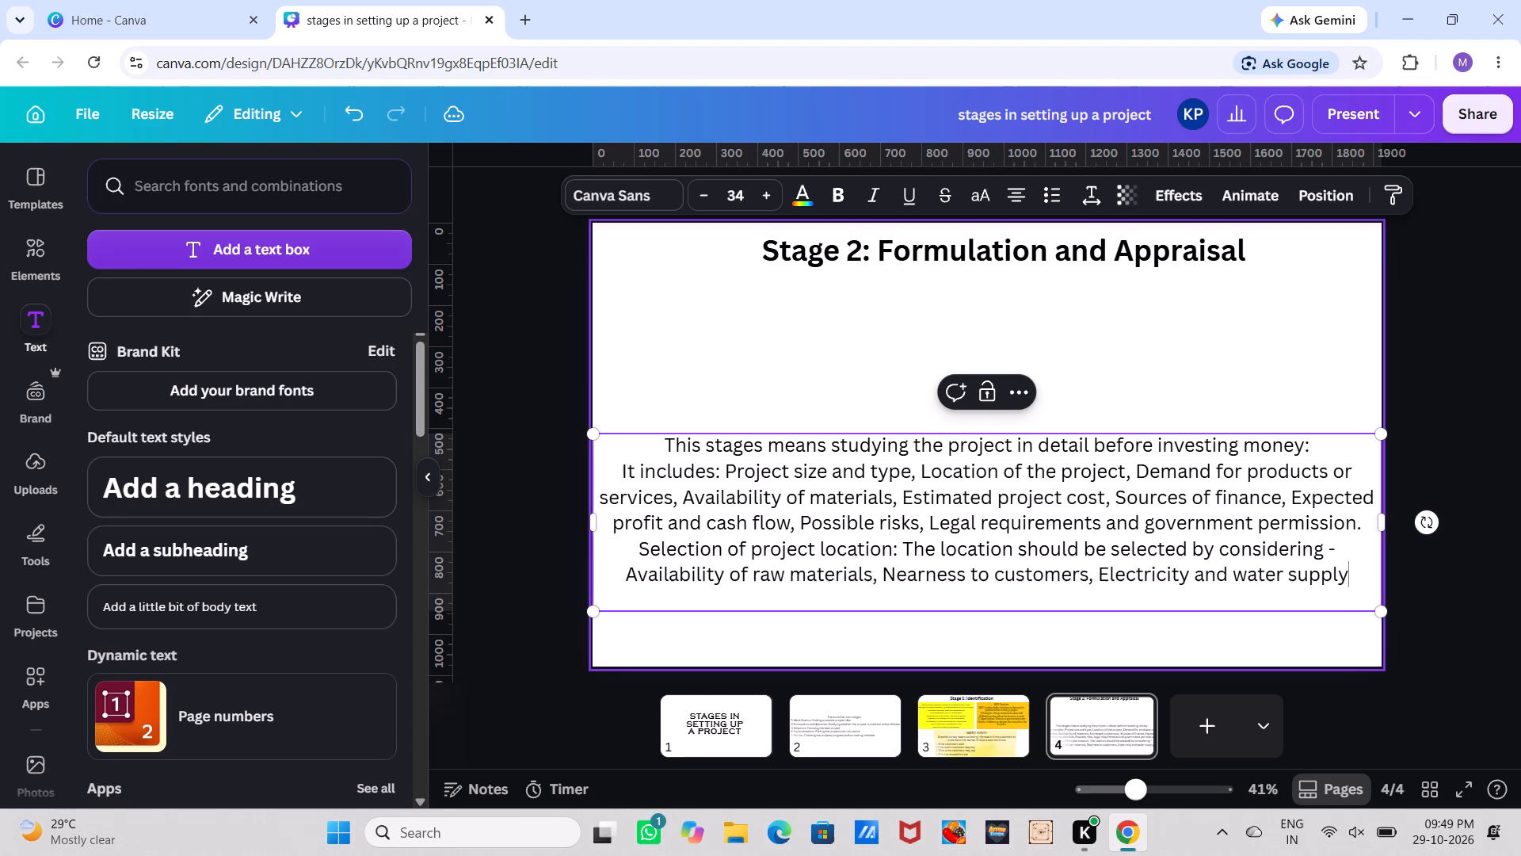
text(,)
key(space)
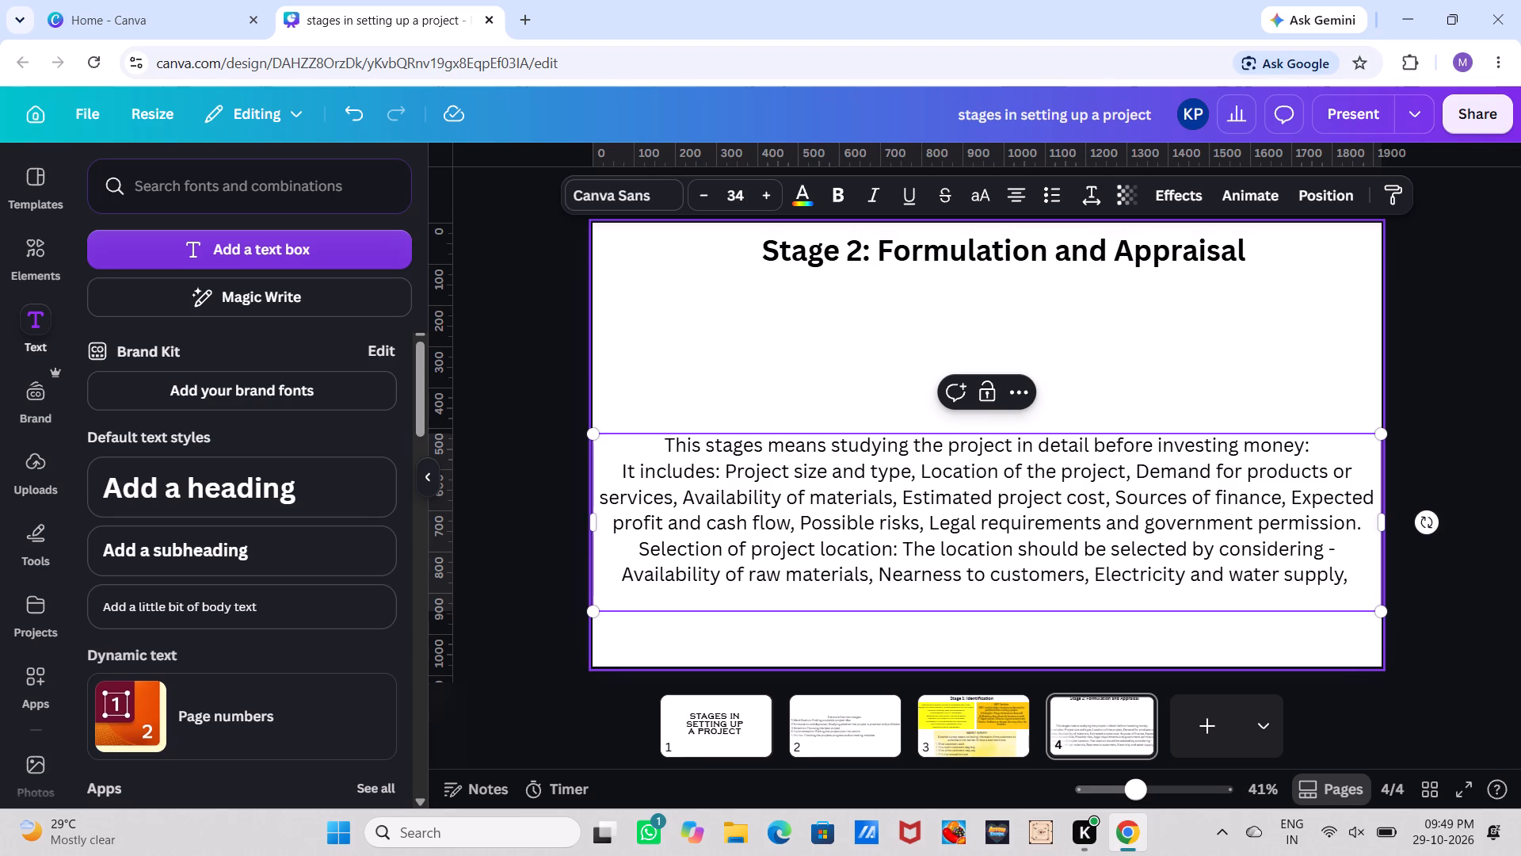
text(Trans)
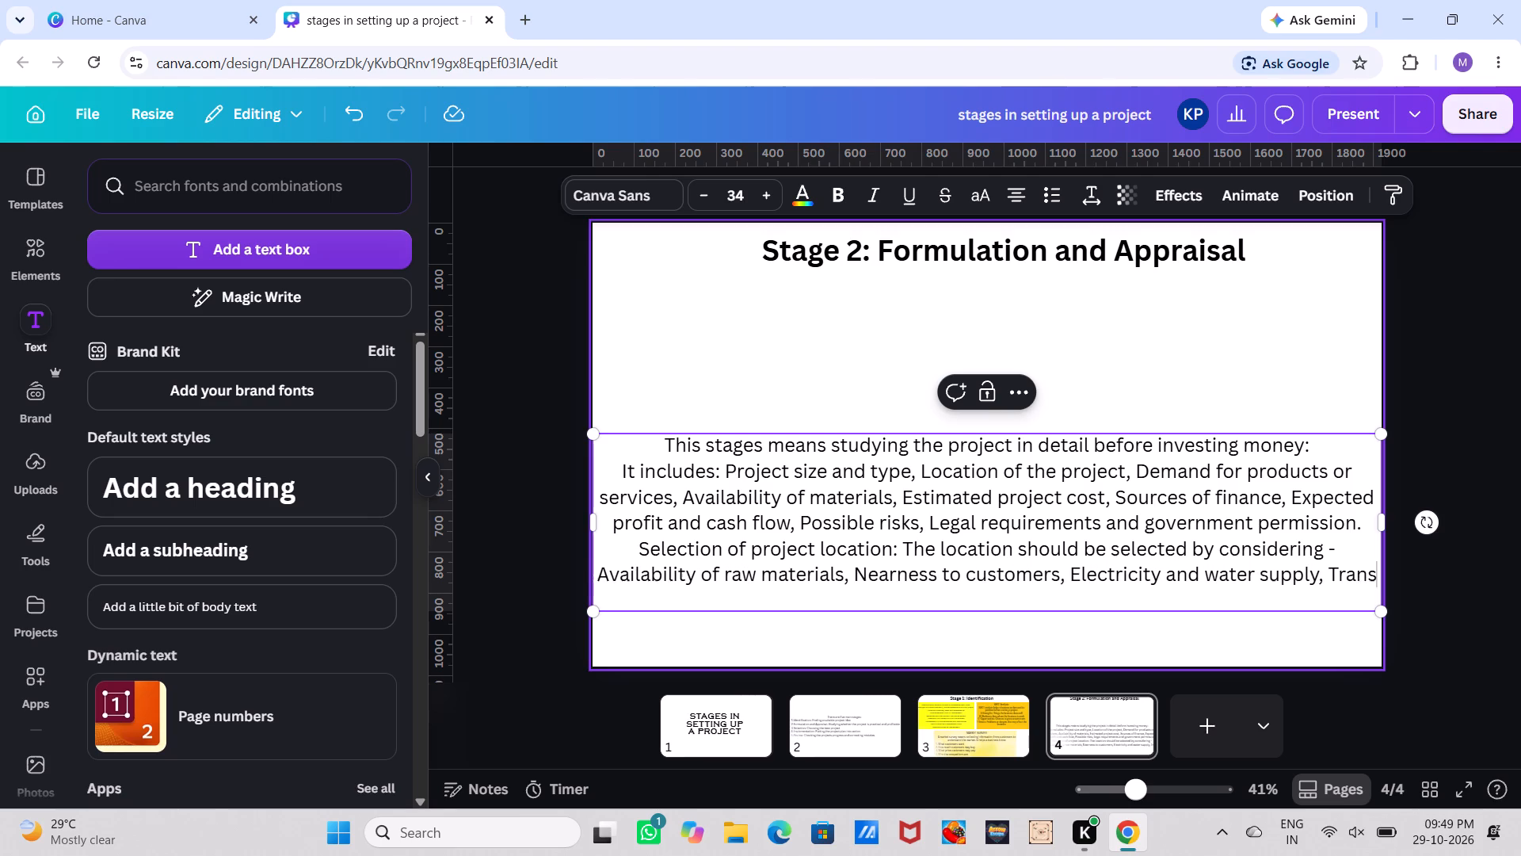
key(p)
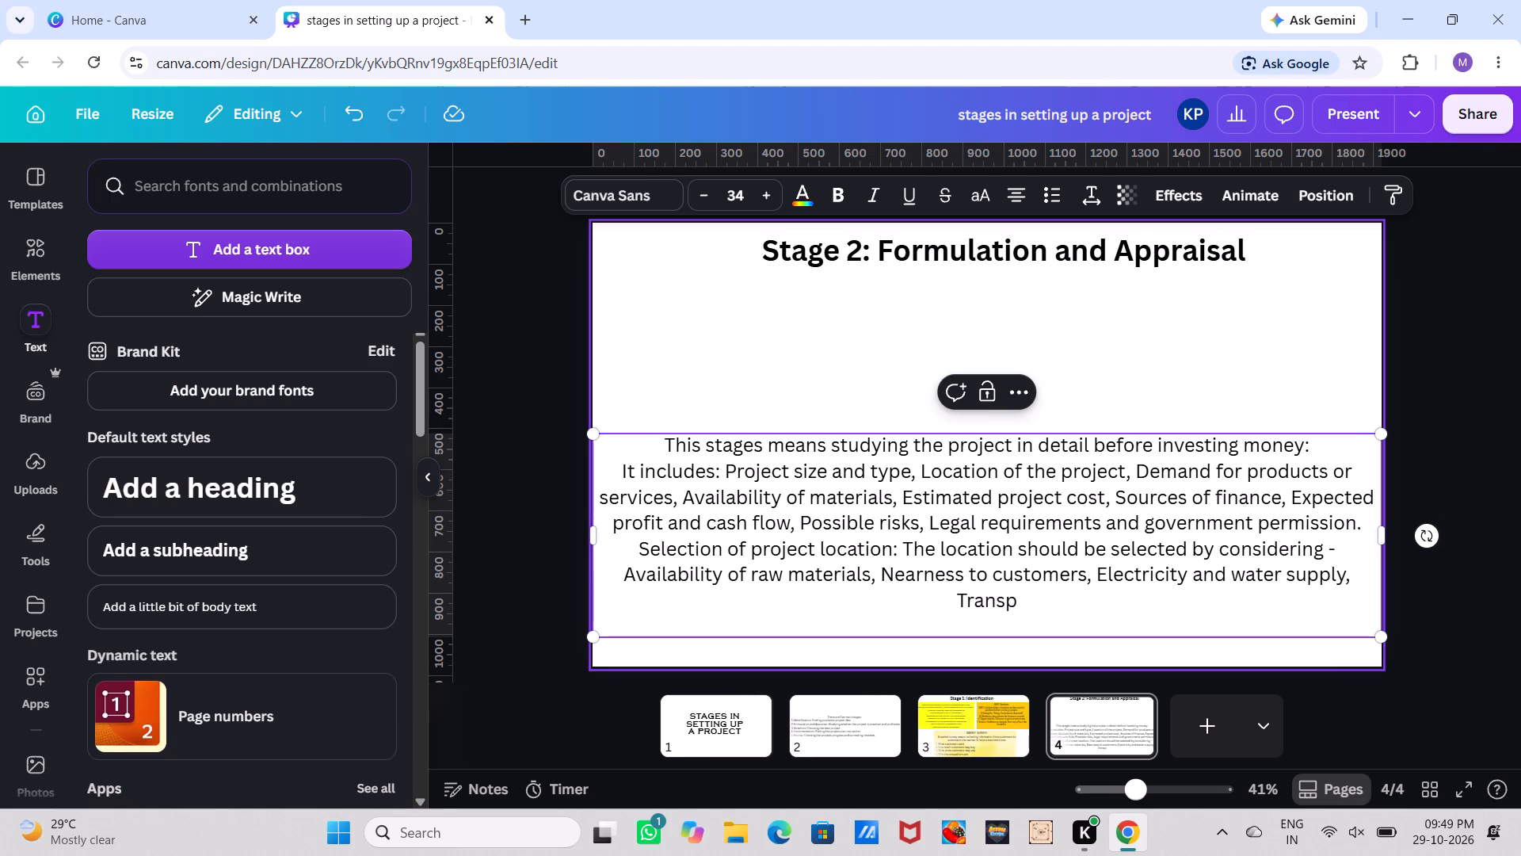
text(ort)
key(space)
text(and communi)
text(cation facilities)
key(comma)
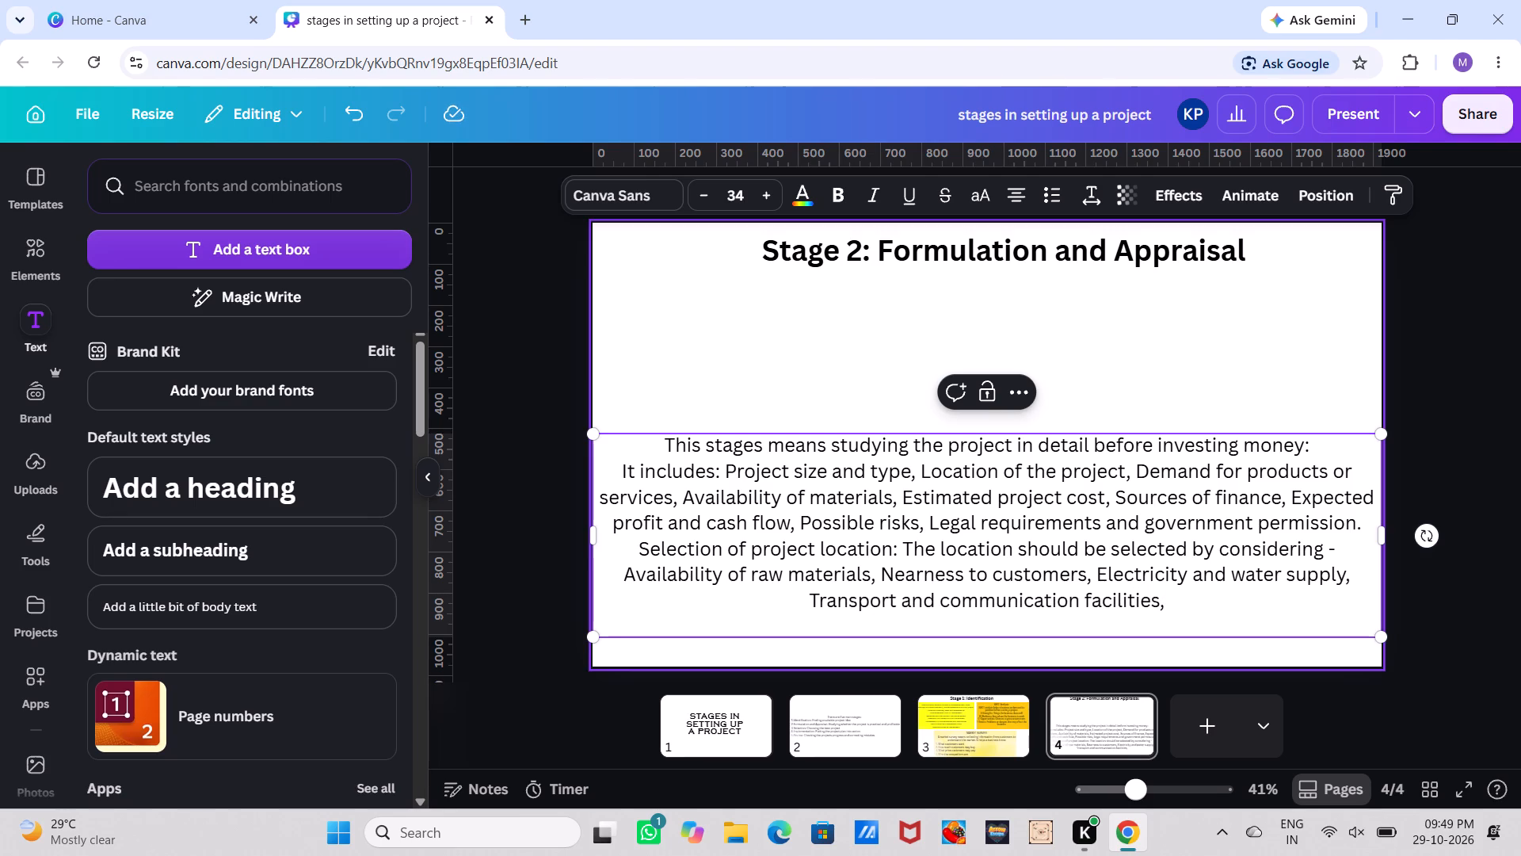
Add "Availability of workers, Government policies," to the location factors.
key(space)
text(Availability)
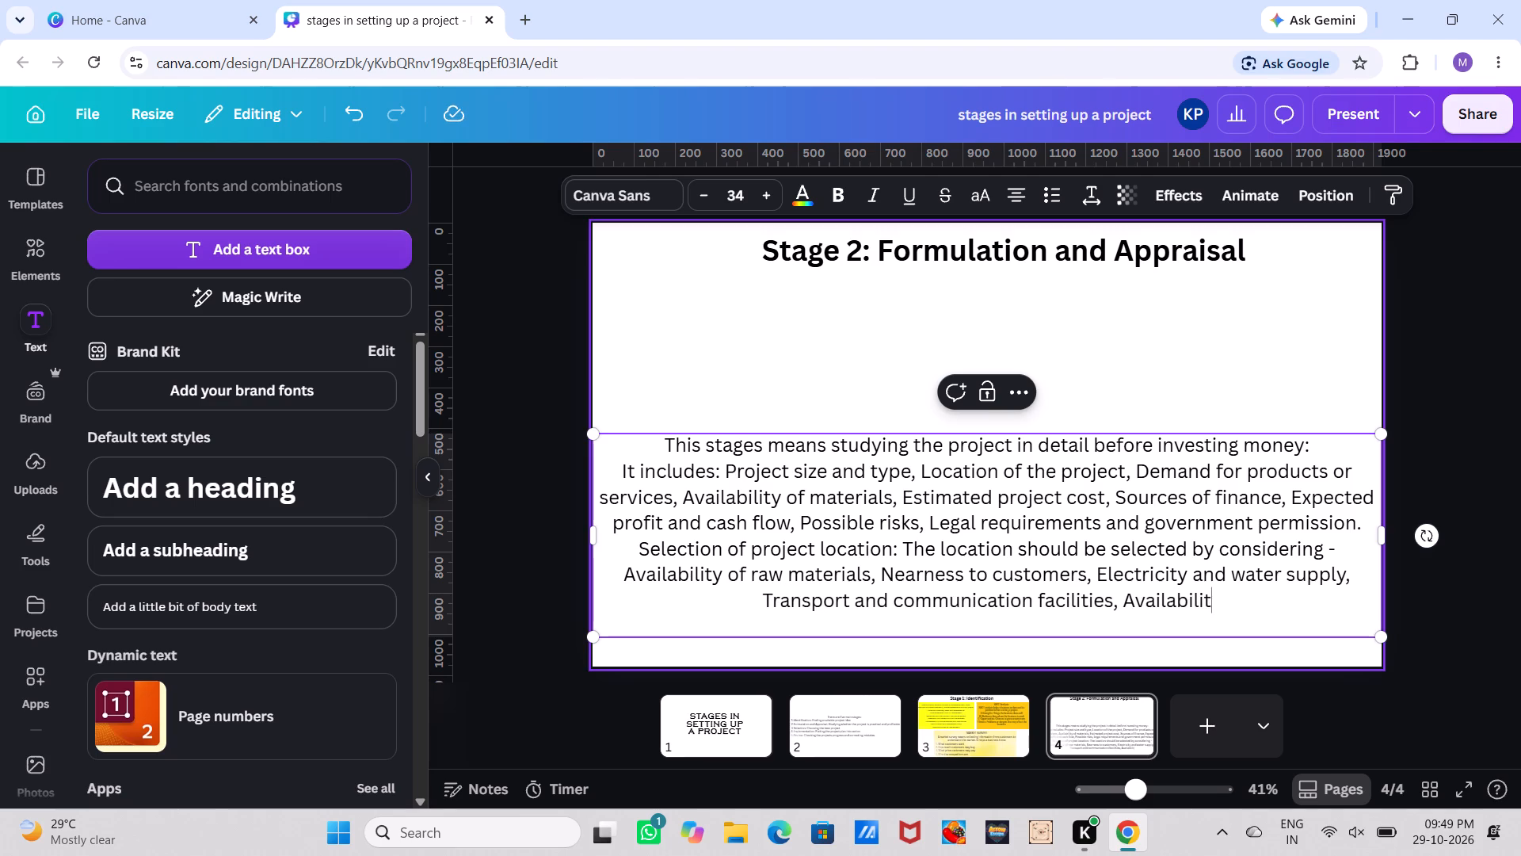
key(space)
text(of workers)
text(,)
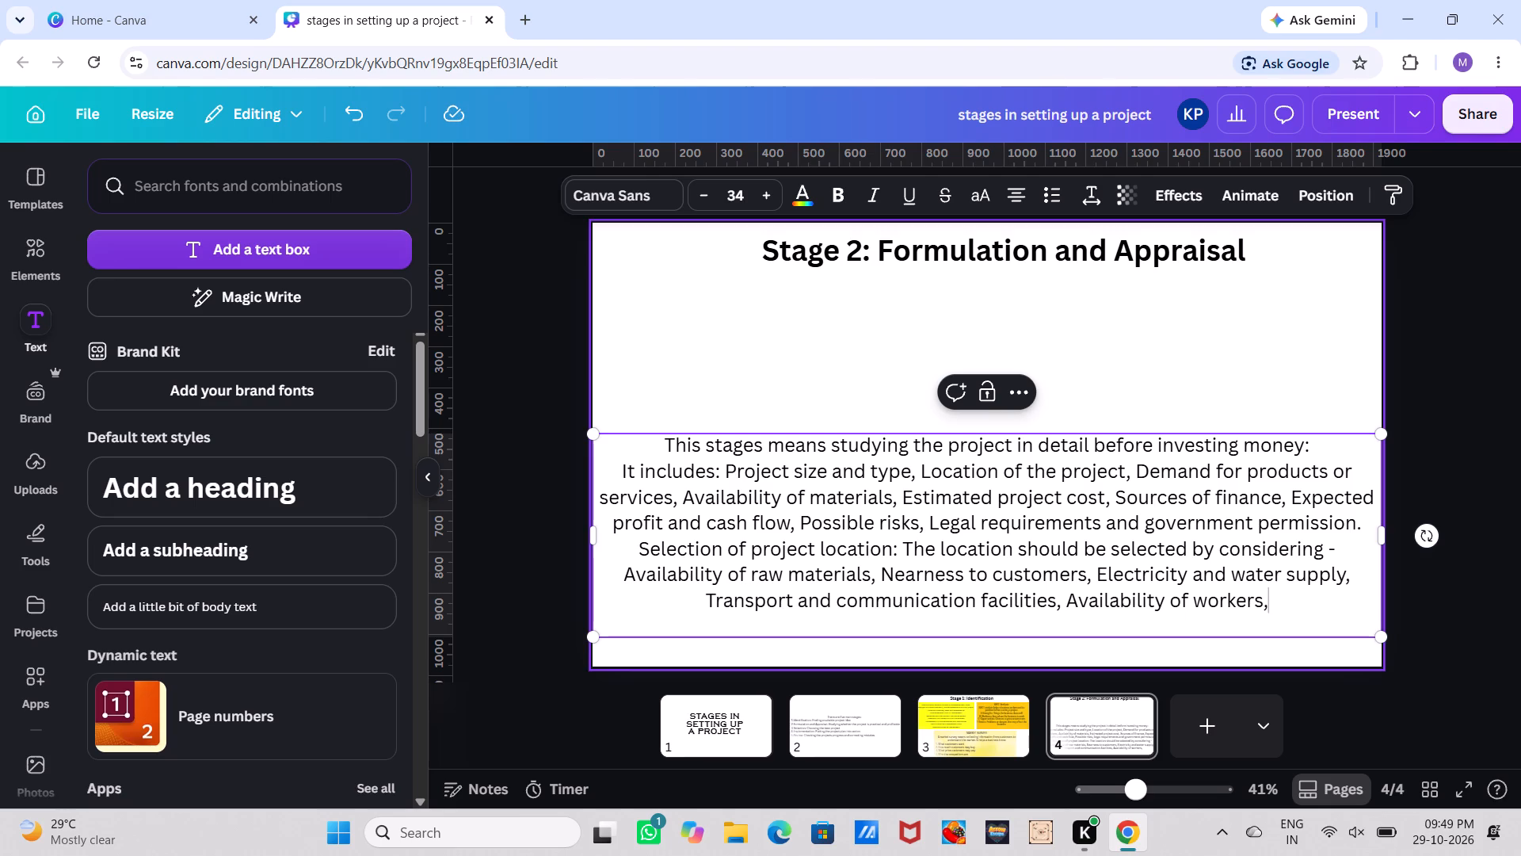
key(space)
text(Government)
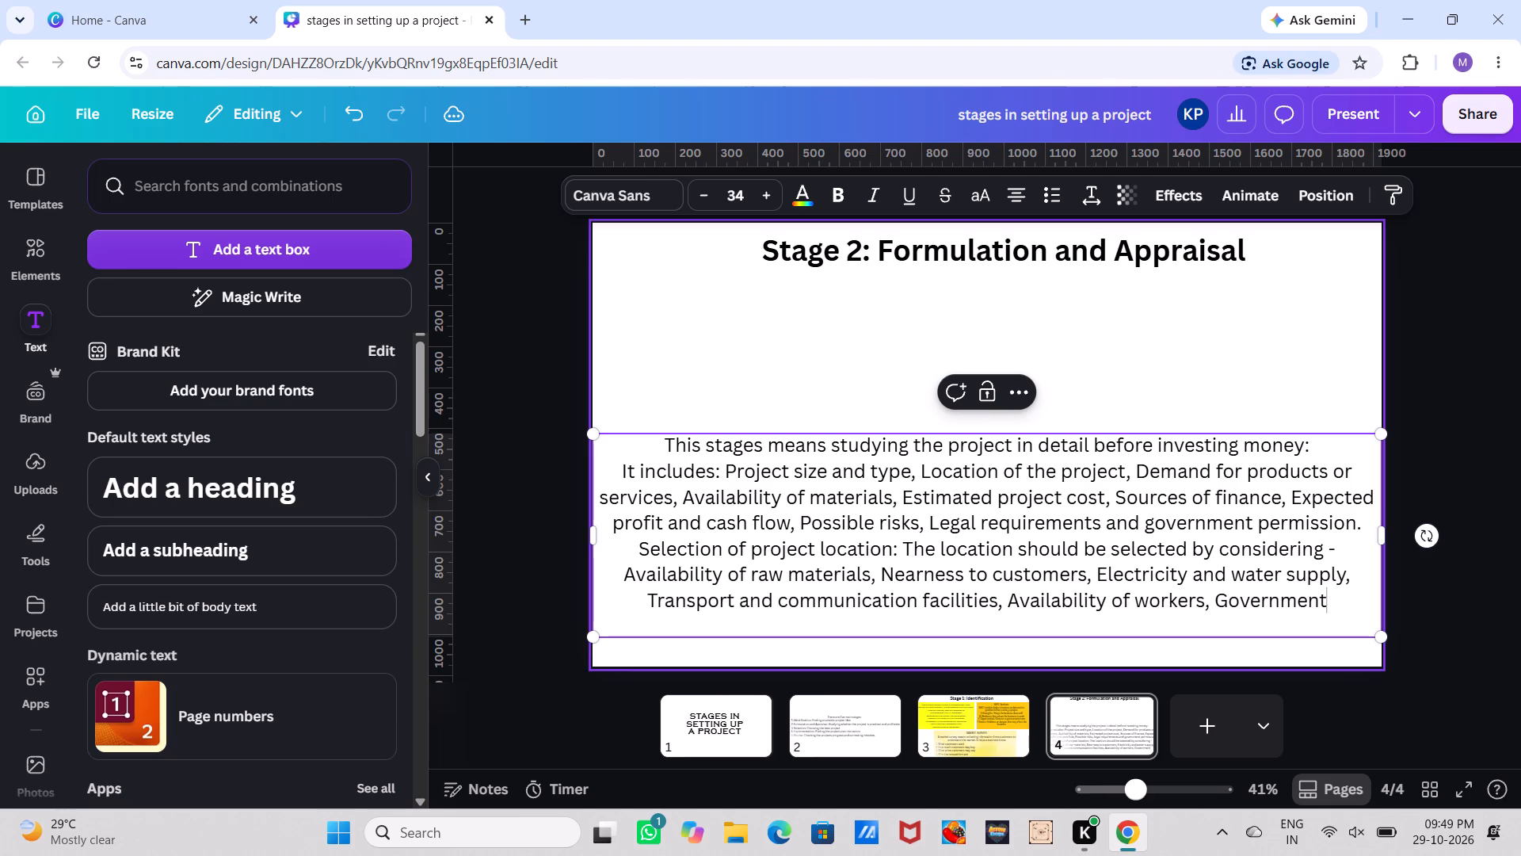
key(space)
text(policies)
key(comma)
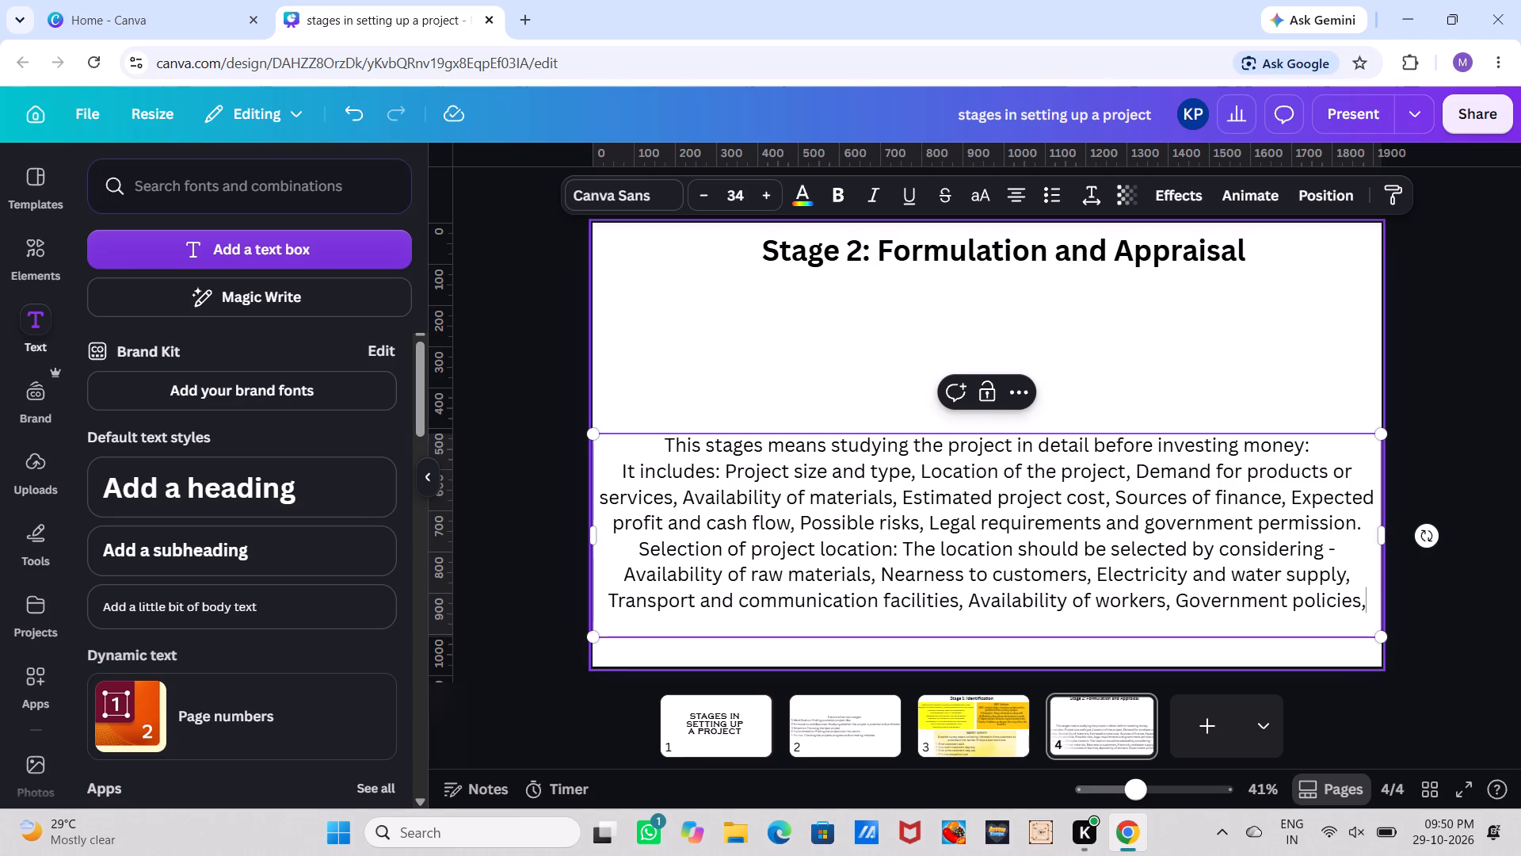
Finish the location factors with "Cost of land, Environment rules.".
key(space)
text(Cost of land)
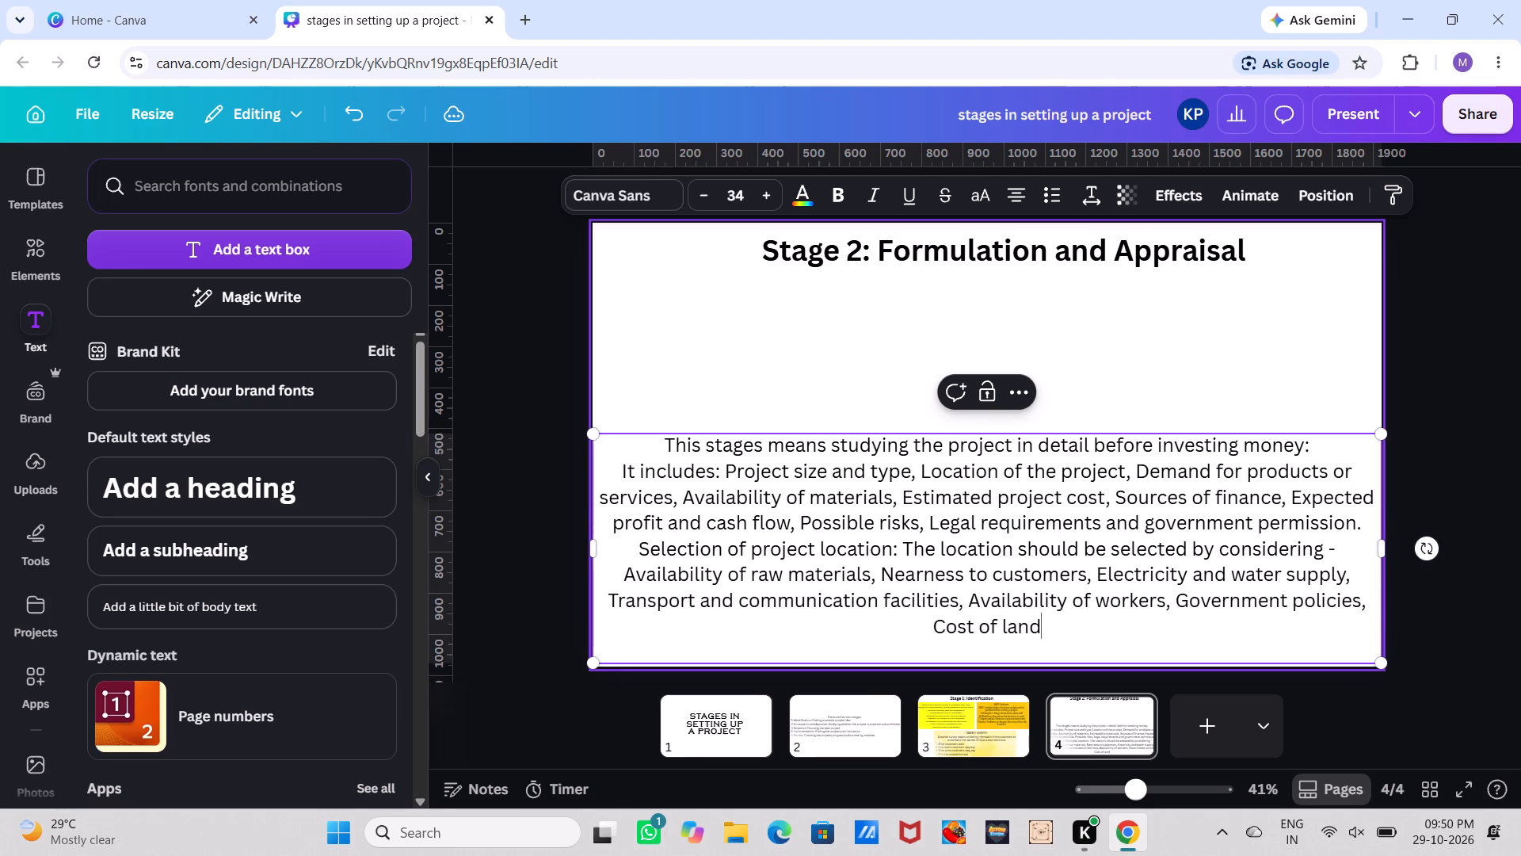
text(, Environmen)
text(t ru)
text(les)
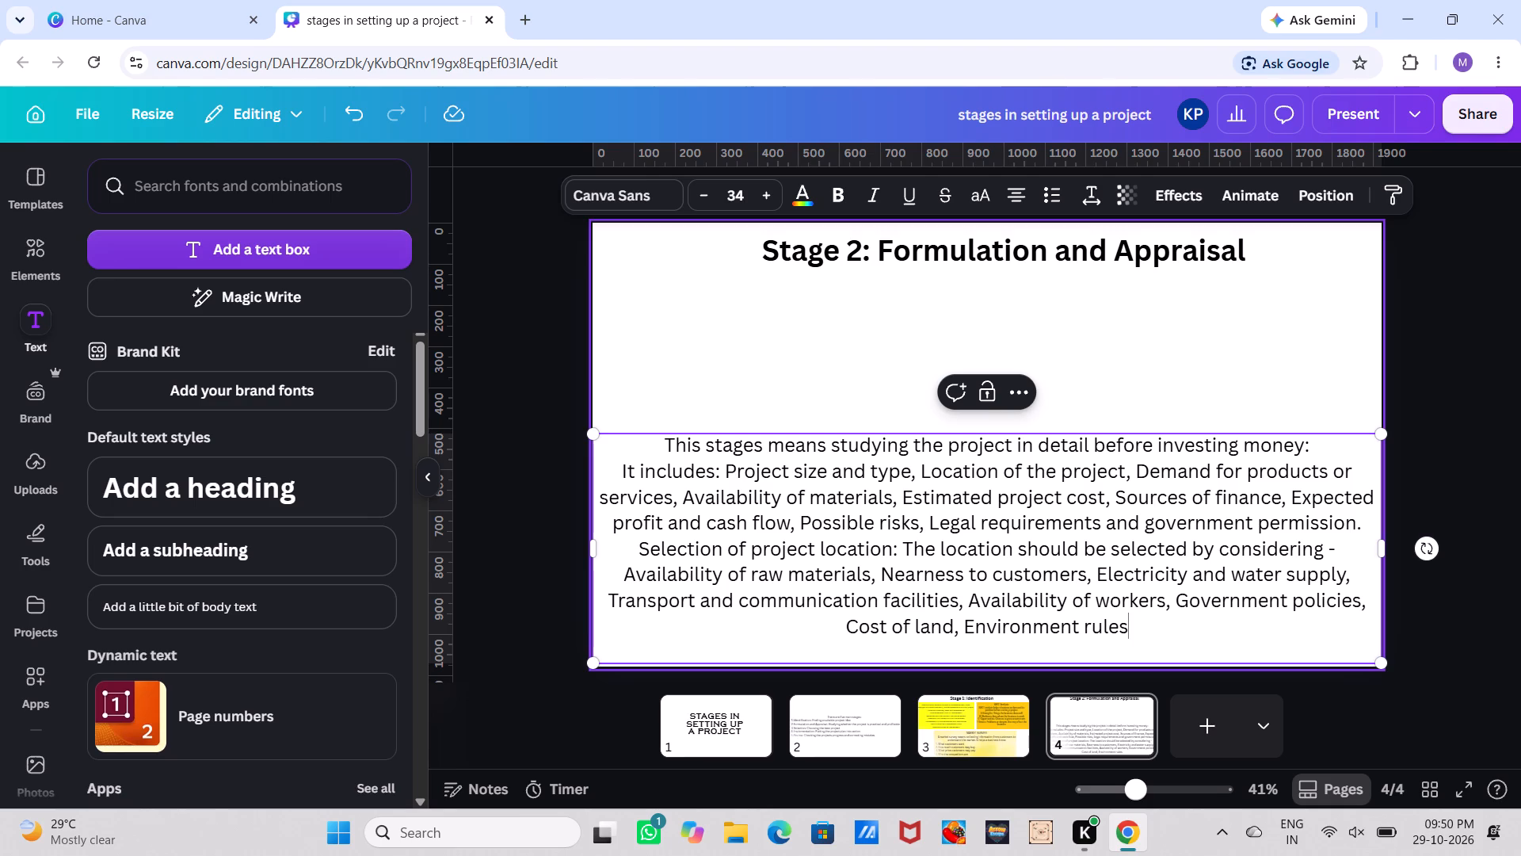
text(.)
key(space)
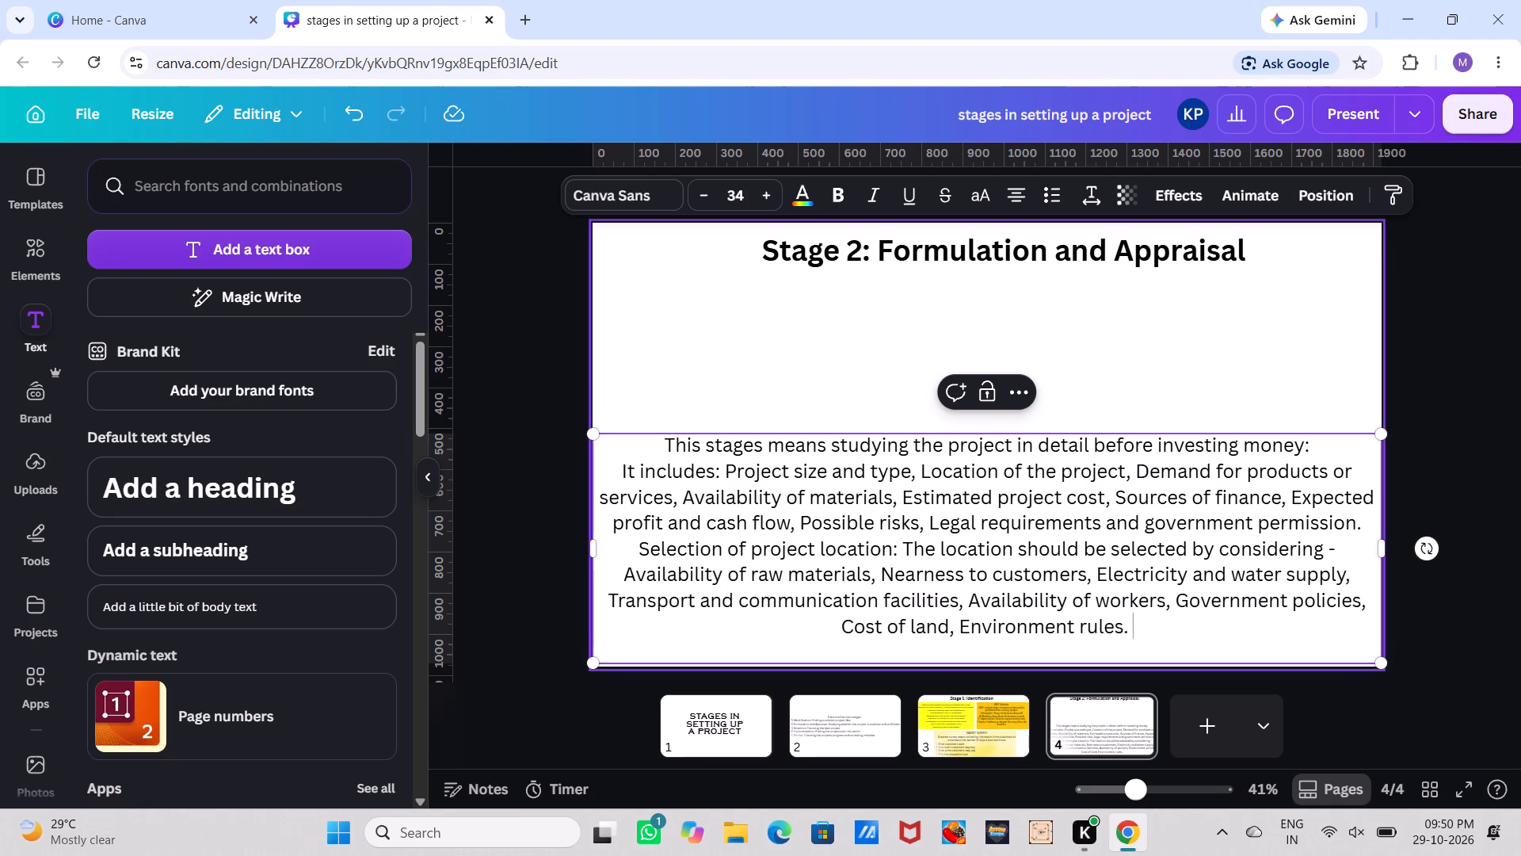
Add the label "Choice Of Technology:" after "Environment rules." in the body text.
key(shift+c)
text(hoicem)
key(BackSpace)
key(m)
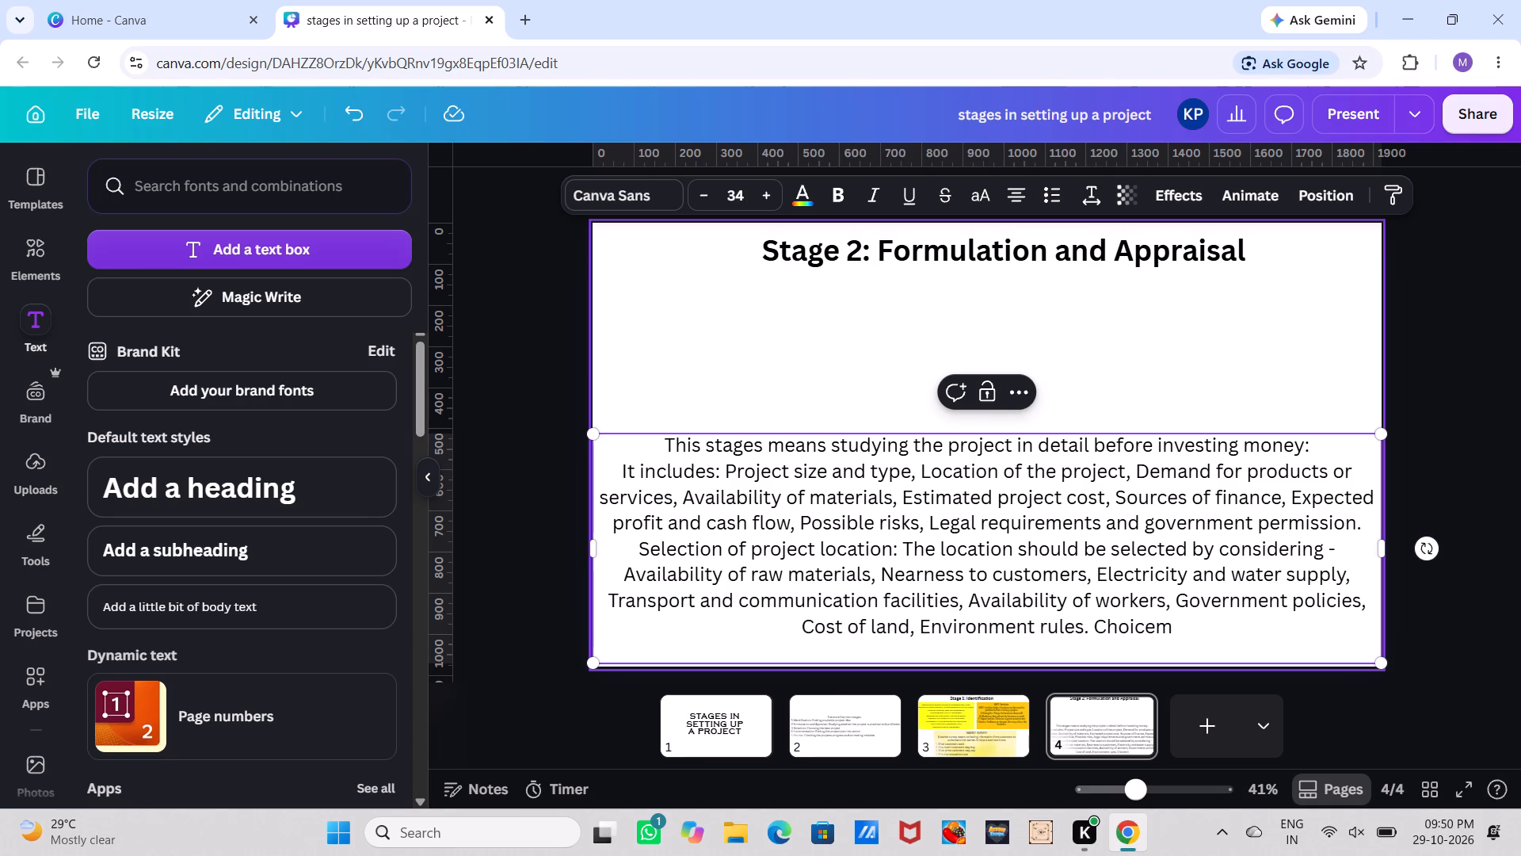
key(BackSpace)
key(space)
text(Of)
key(BackSpace)
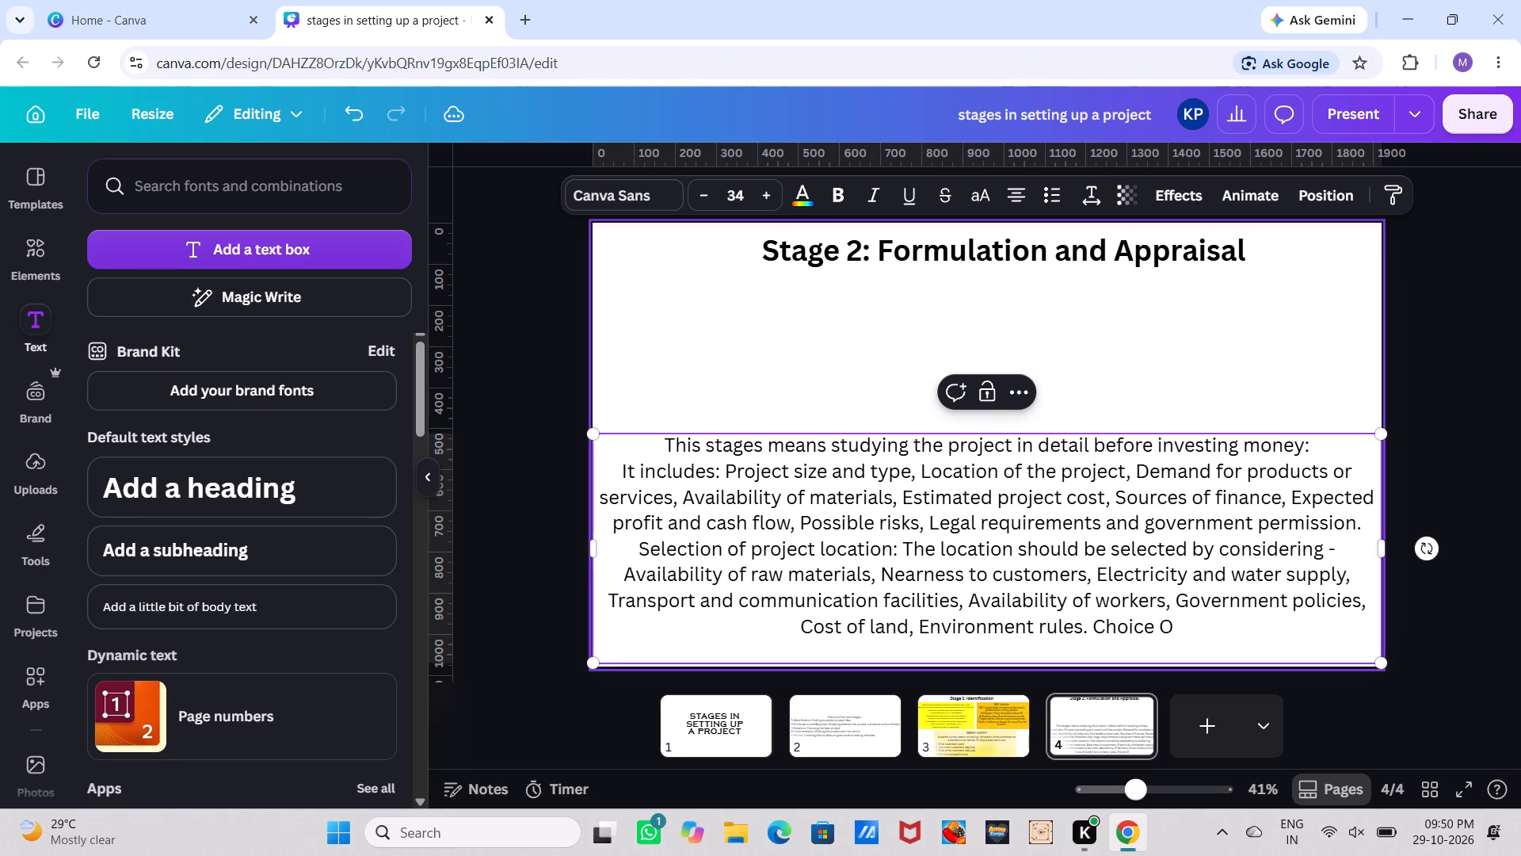
text(f)
key(space)
text(Technology)
text(:)
key(space)
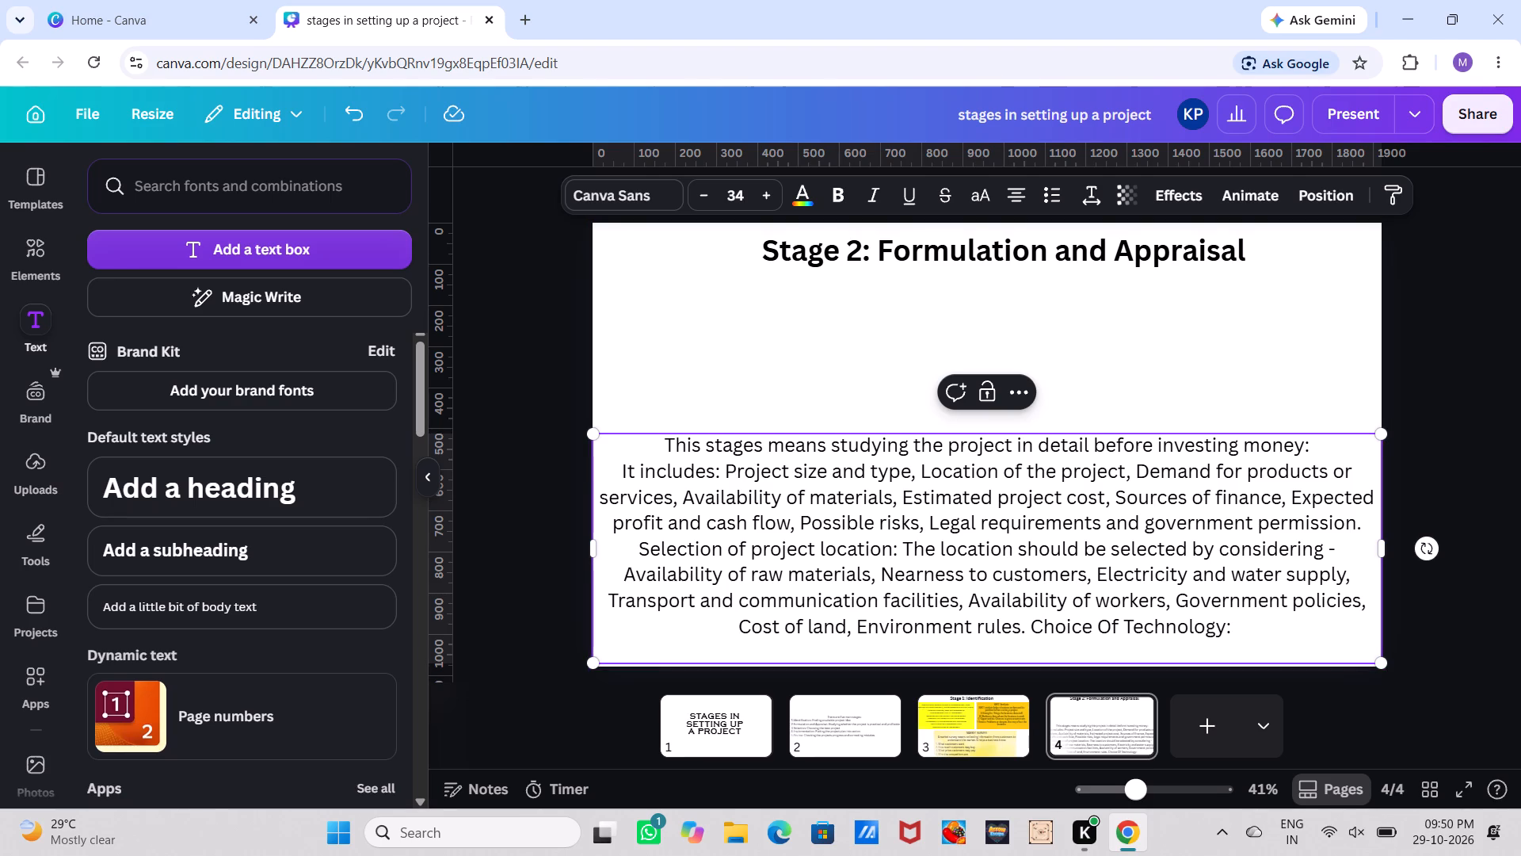
Make the phrase "Selection of project location" bold in the body text.
drag(642, 548, 886, 542)
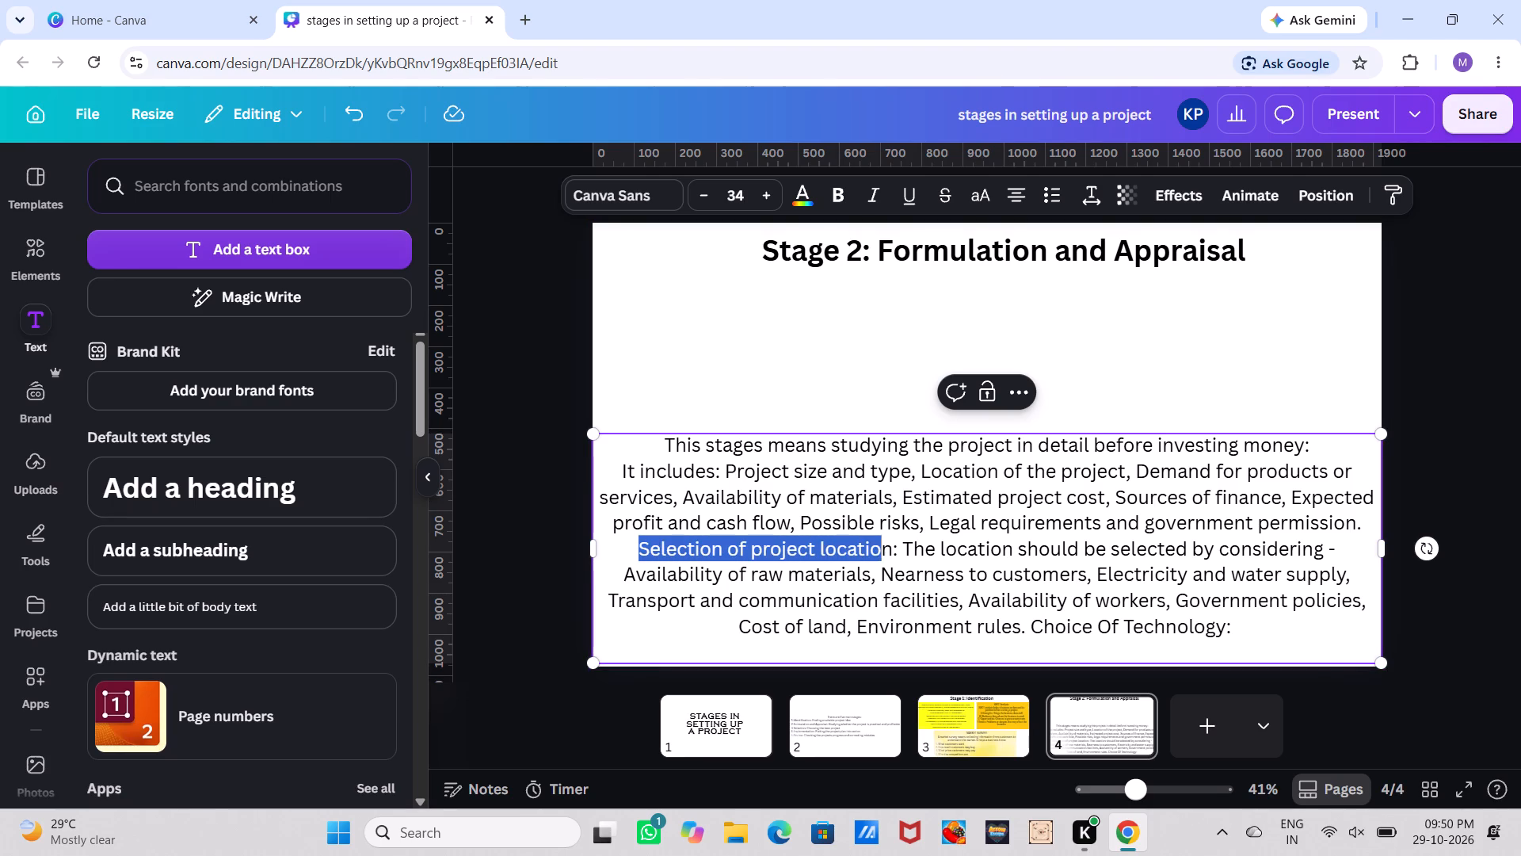
drag(886, 542, 894, 545)
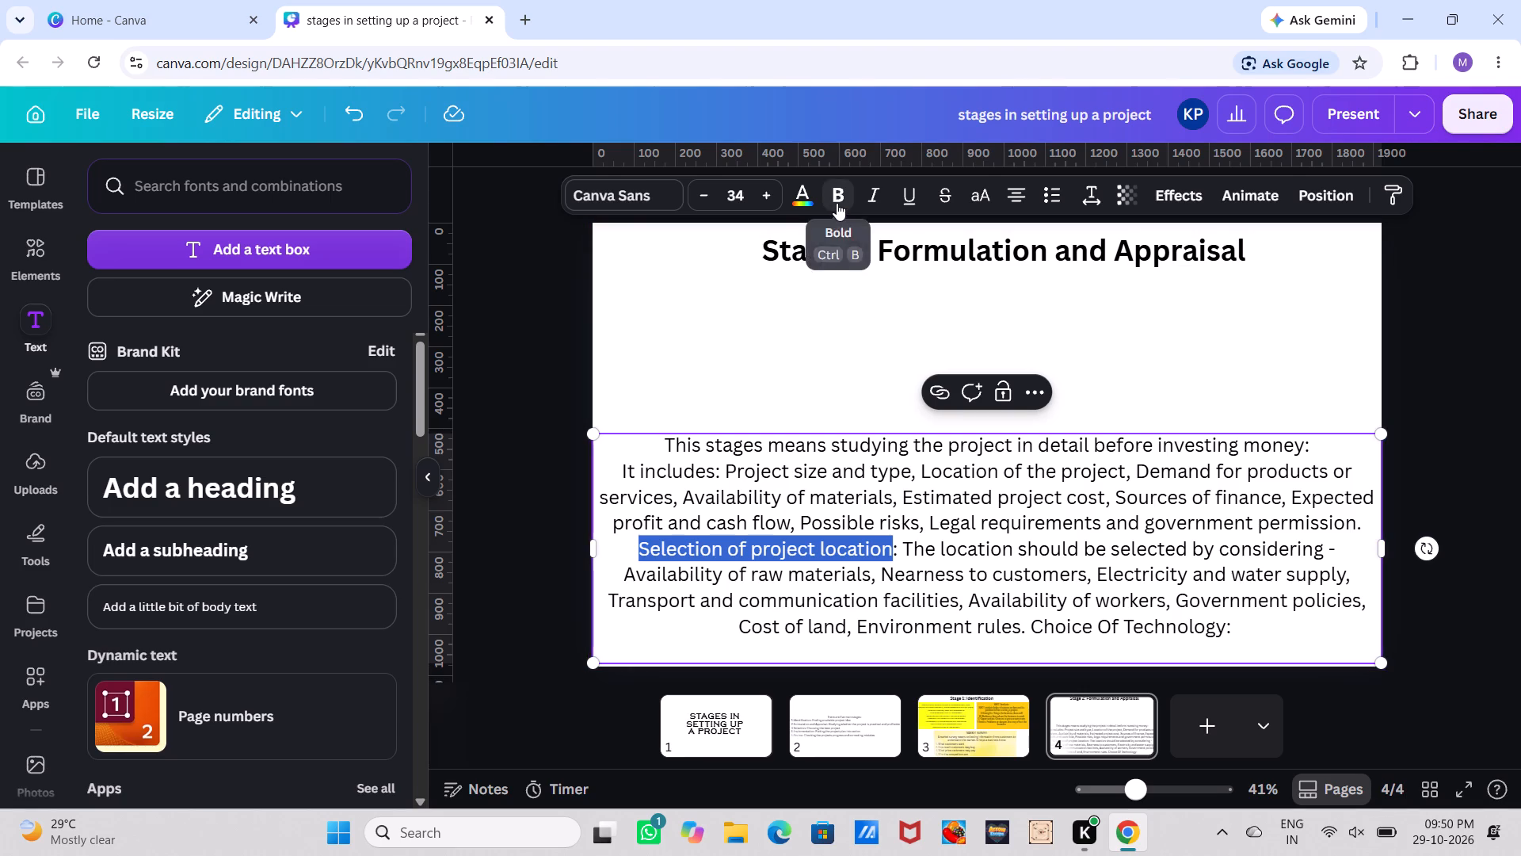
click(837, 203)
click(505, 420)
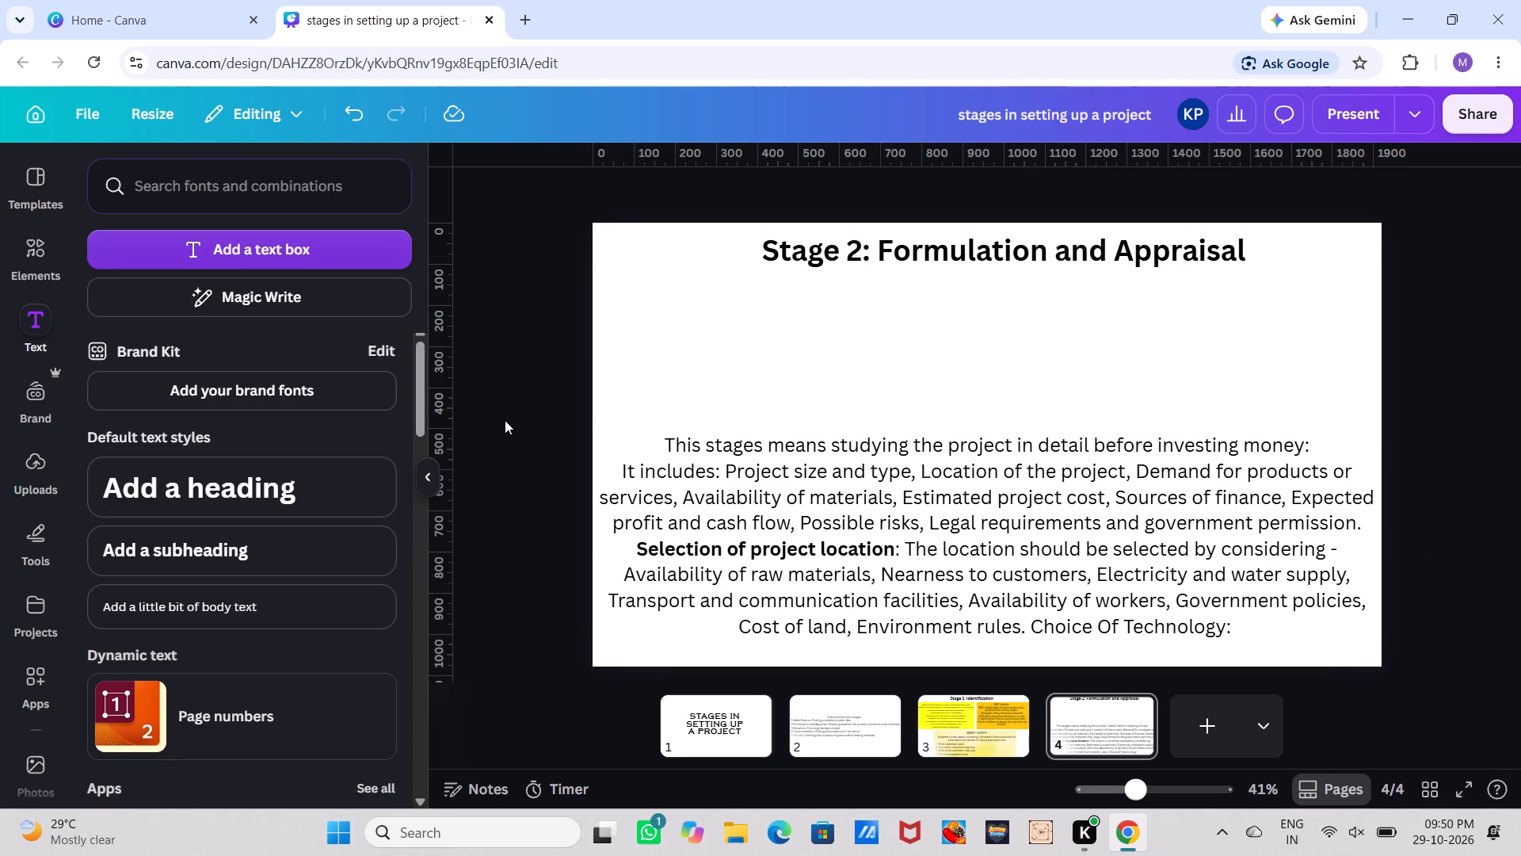
Move the body text box up closer to the slide title and narrow it to fit within the slide.
click(617, 465)
drag(623, 468, 646, 391)
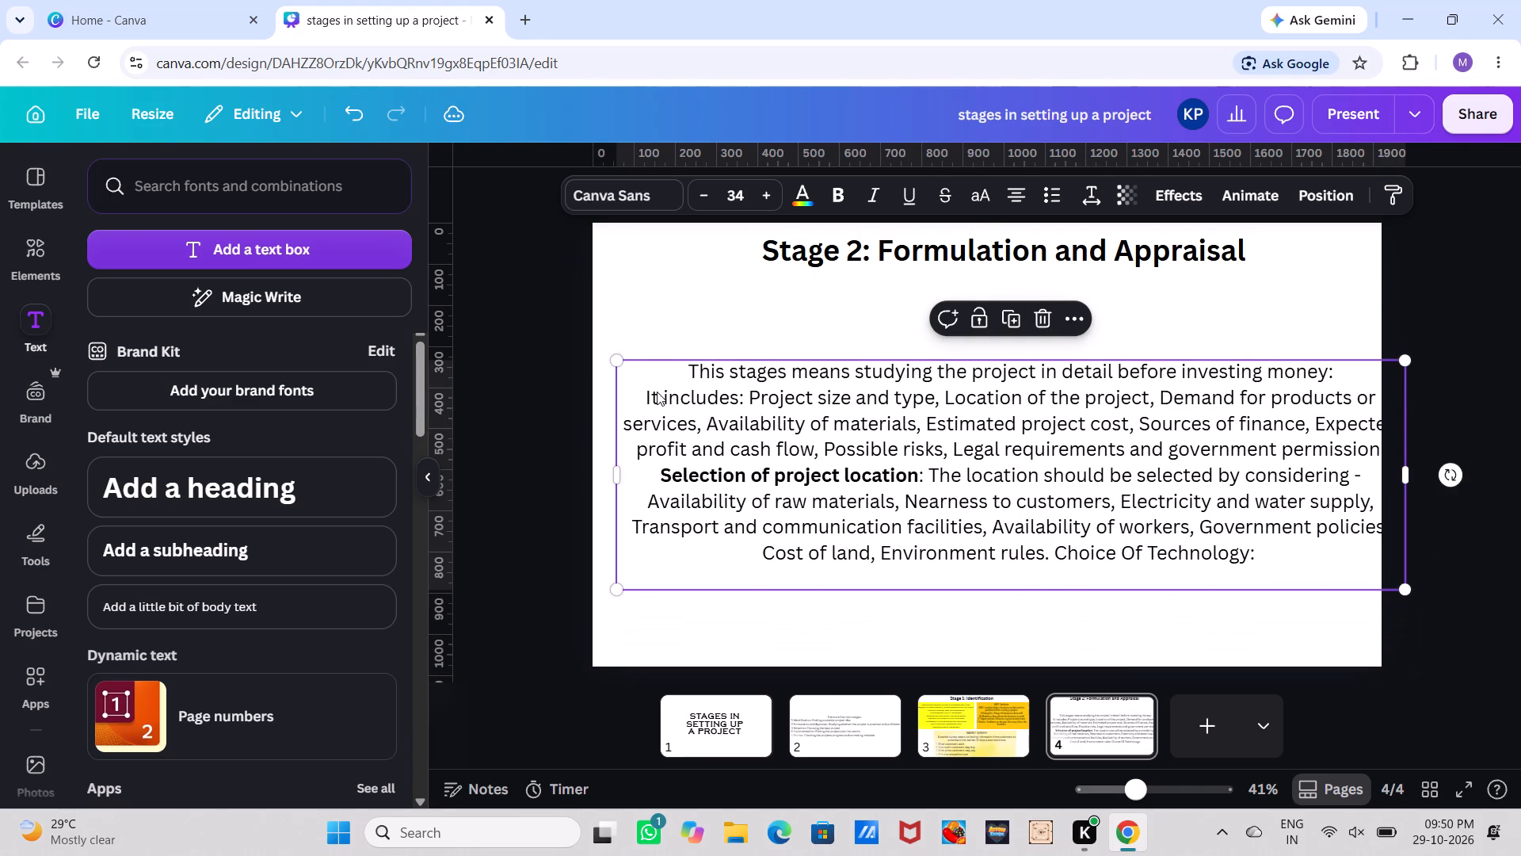
click(657, 392)
Make the phrase "It includes" bold in the body text.
drag(721, 403, 712, 407)
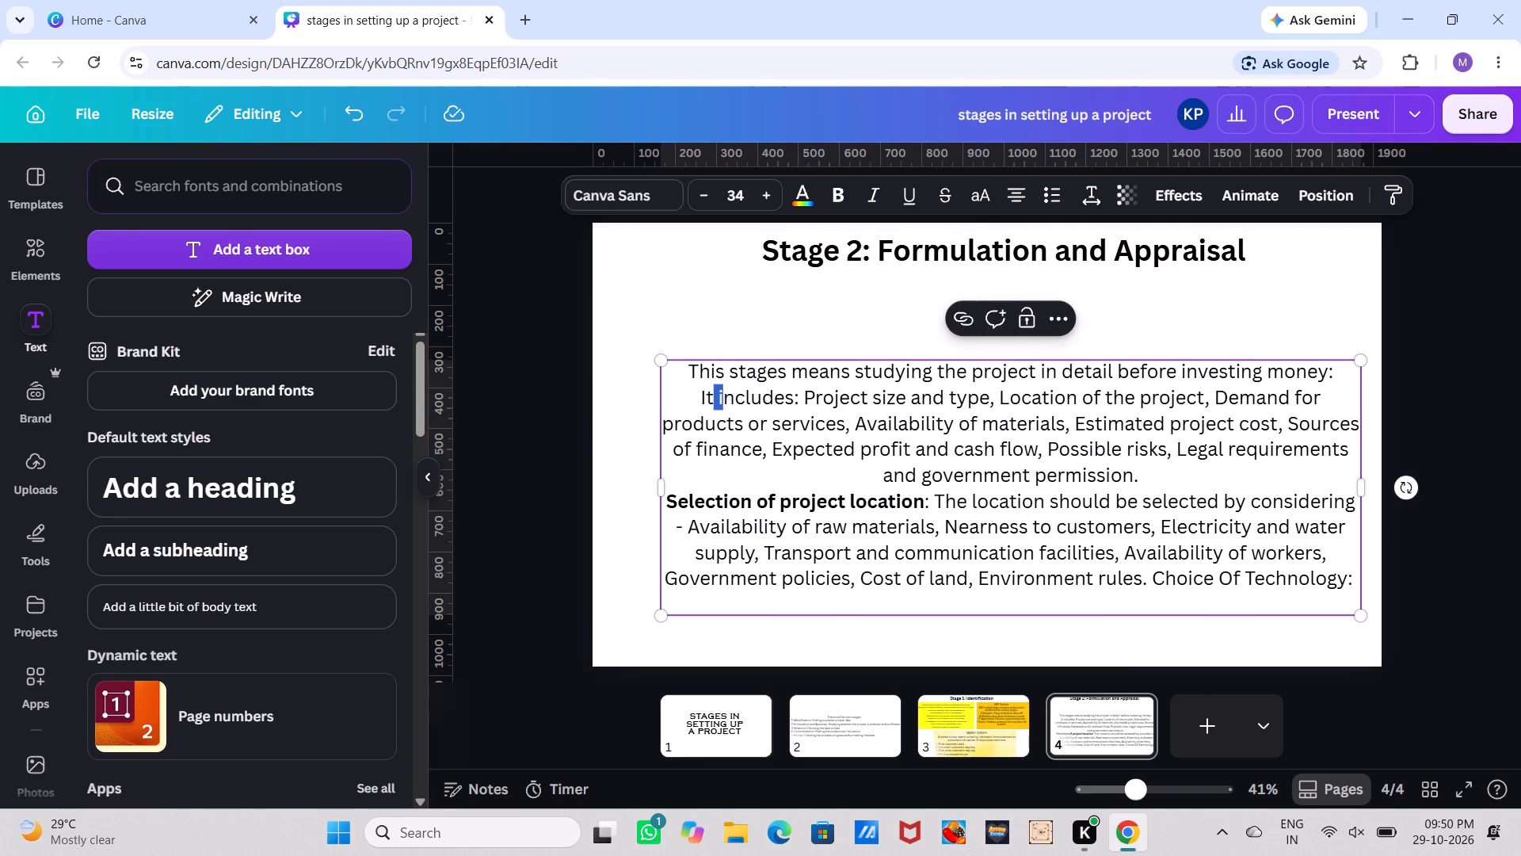
click(673, 407)
drag(698, 393, 718, 397)
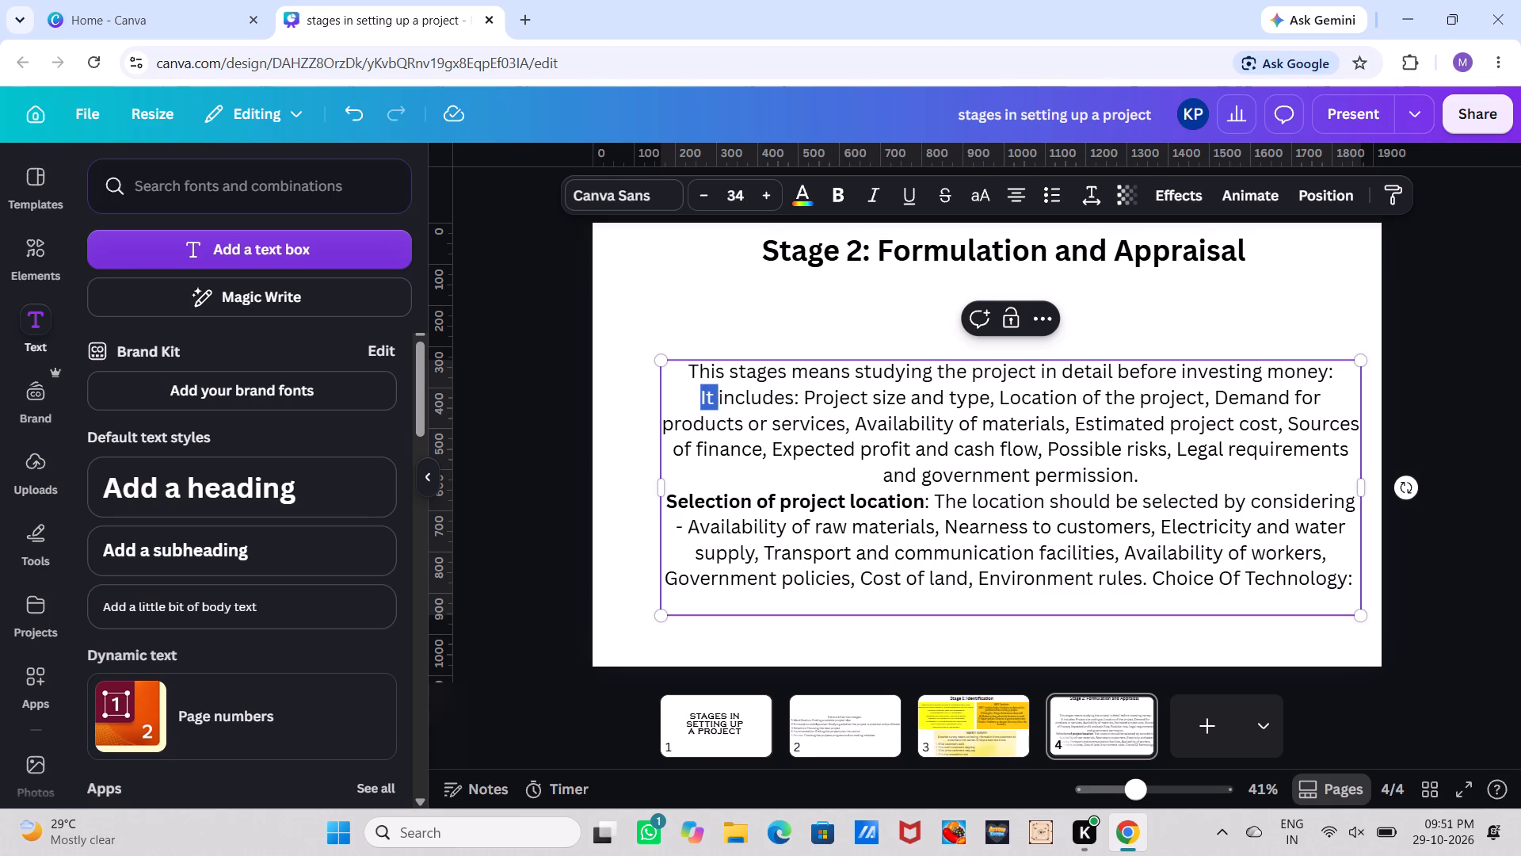
drag(718, 397, 784, 410)
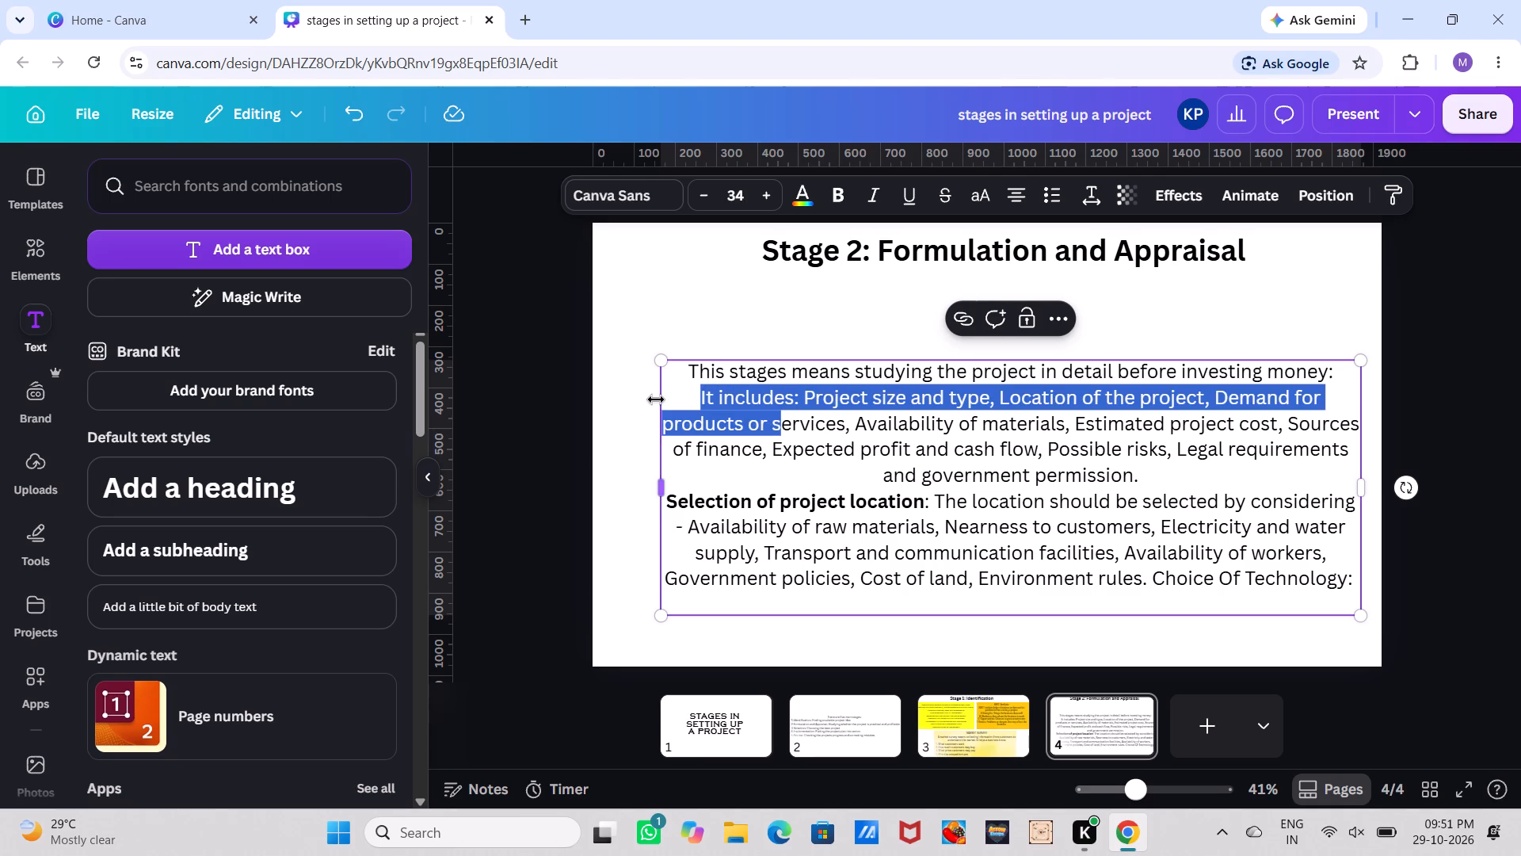
click(656, 399)
click(700, 398)
drag(702, 398, 786, 407)
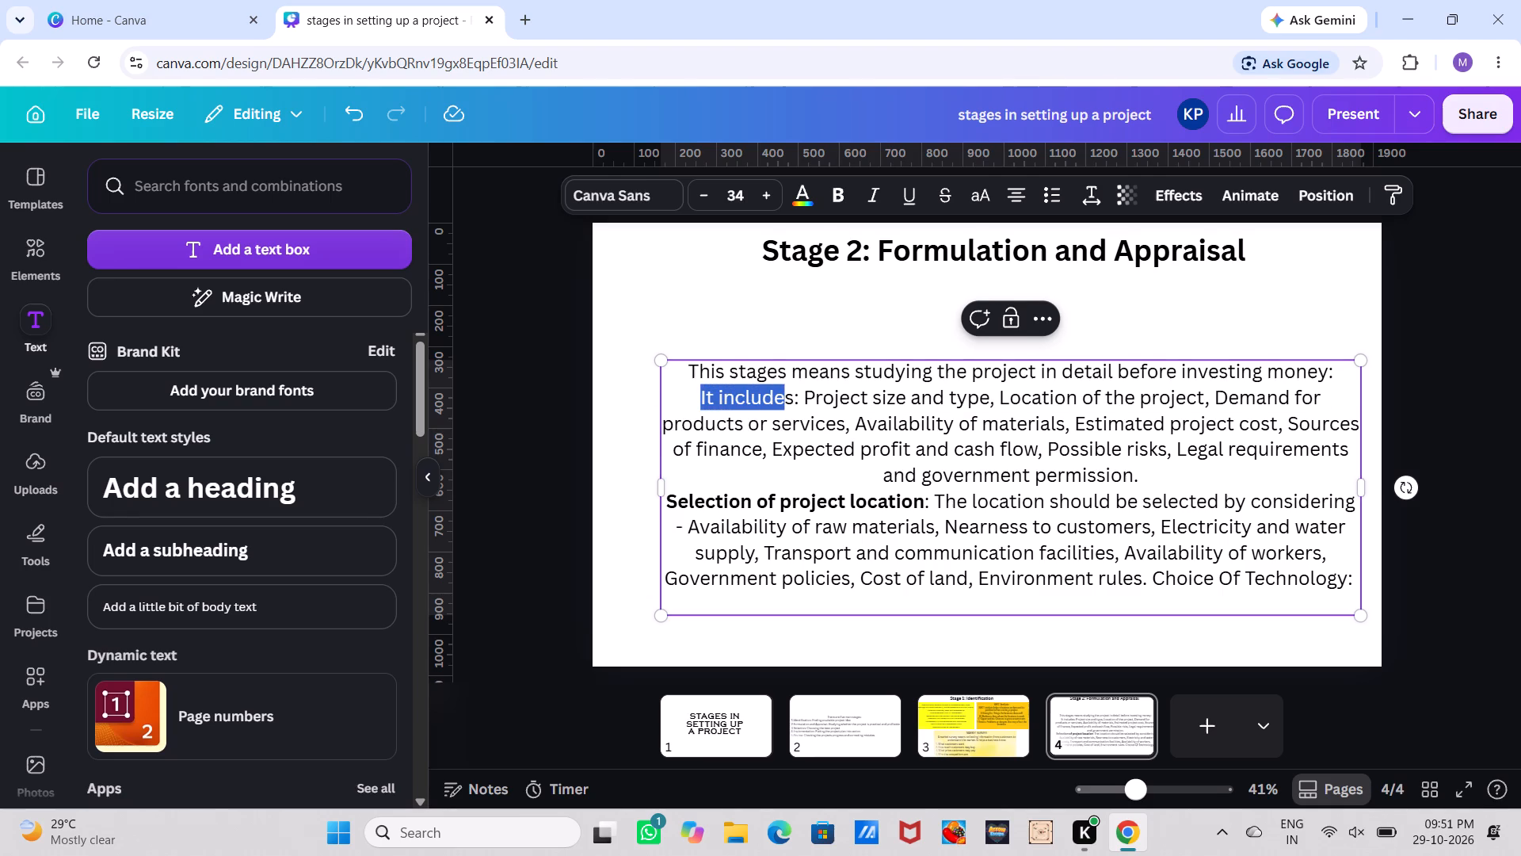
drag(786, 407, 794, 405)
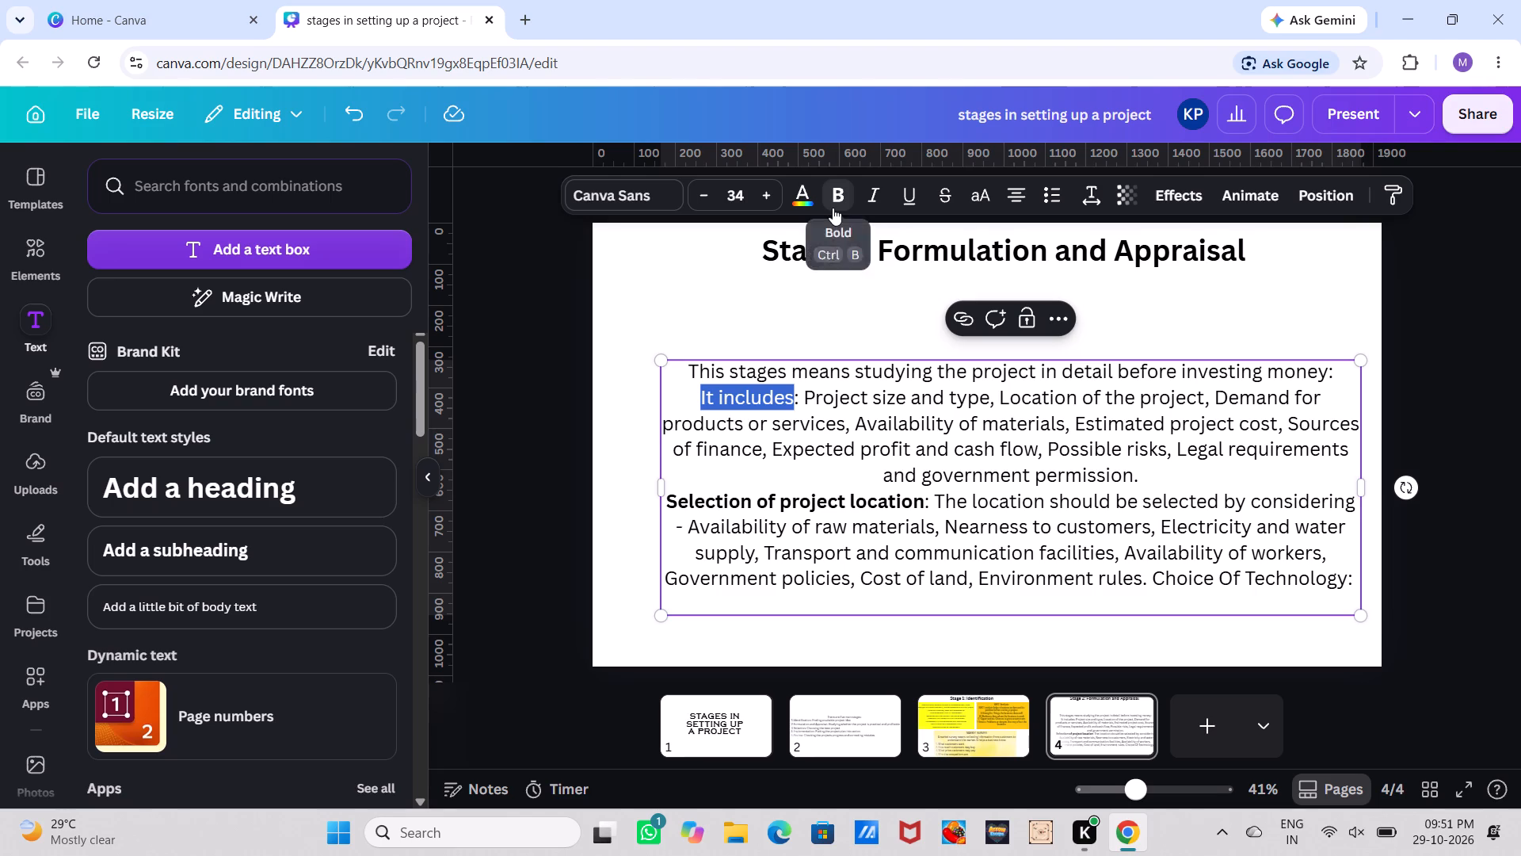
click(833, 208)
click(566, 404)
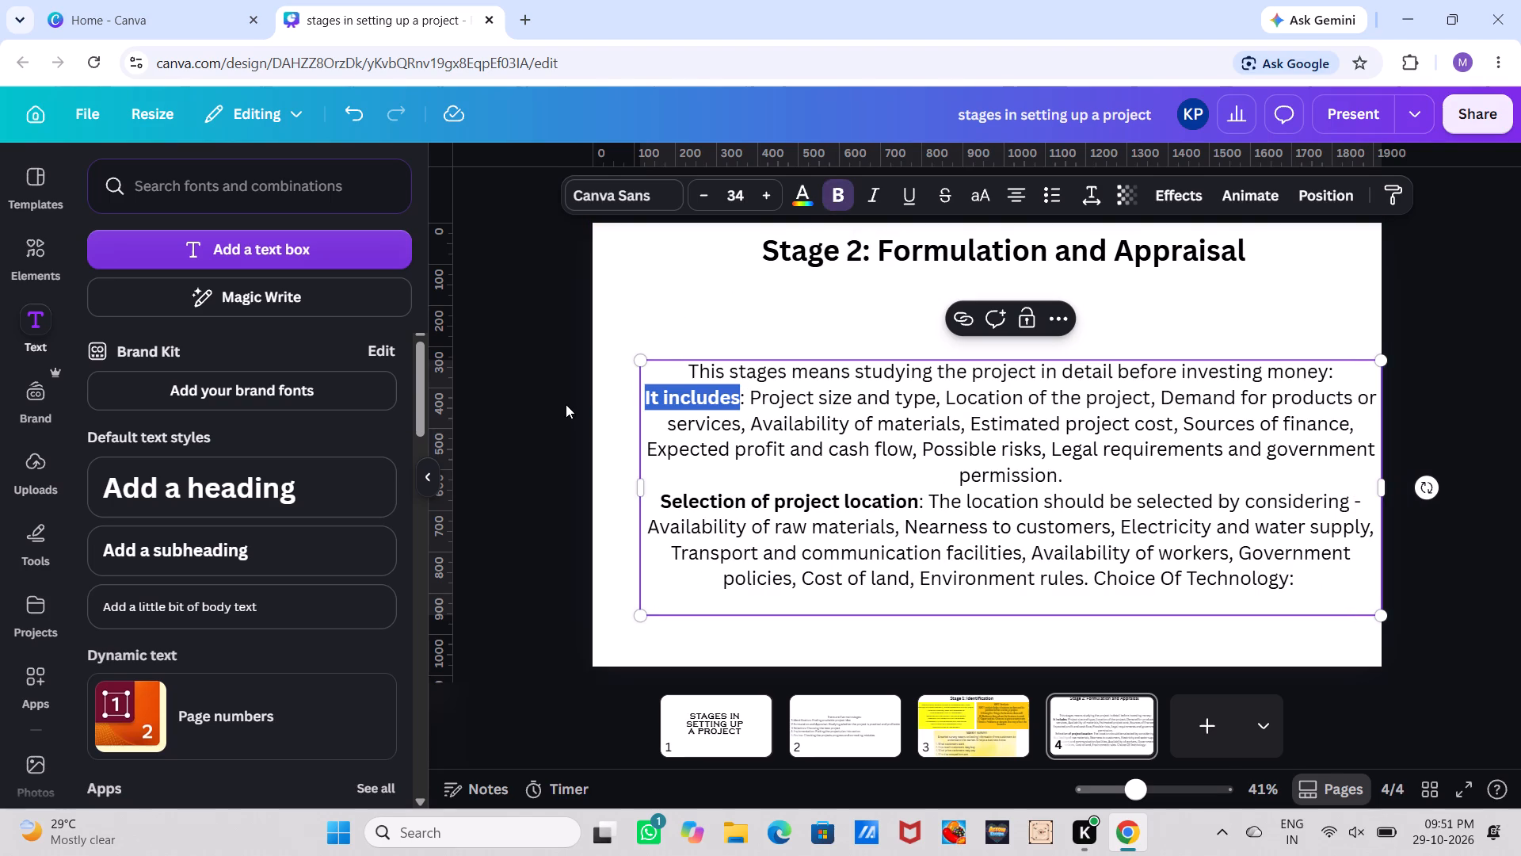
Move the body text box up so it sits directly beneath the slide title.
click(726, 456)
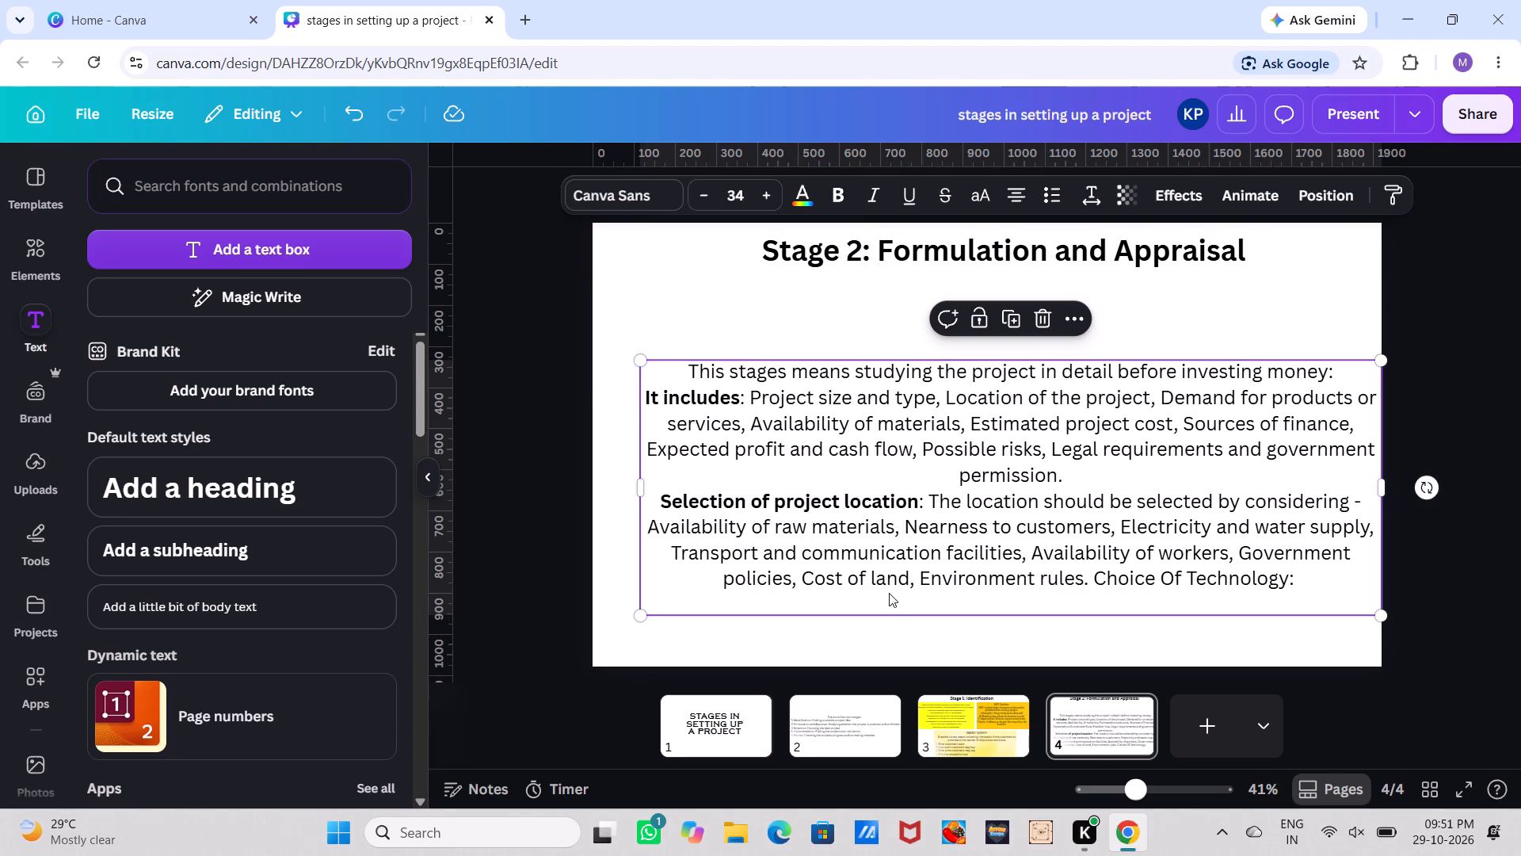
click(892, 608)
drag(892, 608, 867, 598)
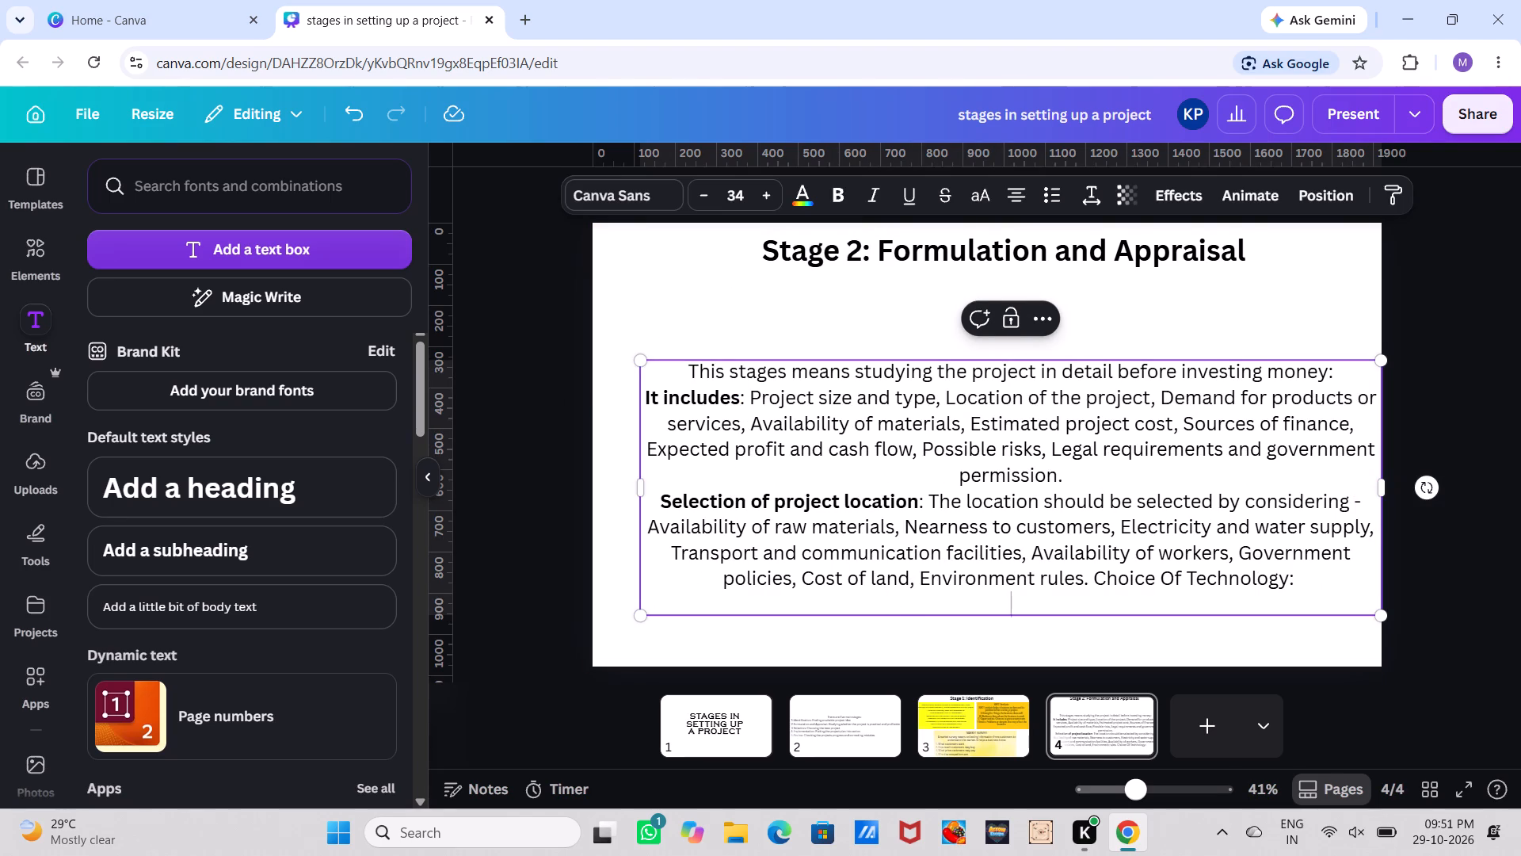
drag(867, 598, 846, 586)
click(939, 620)
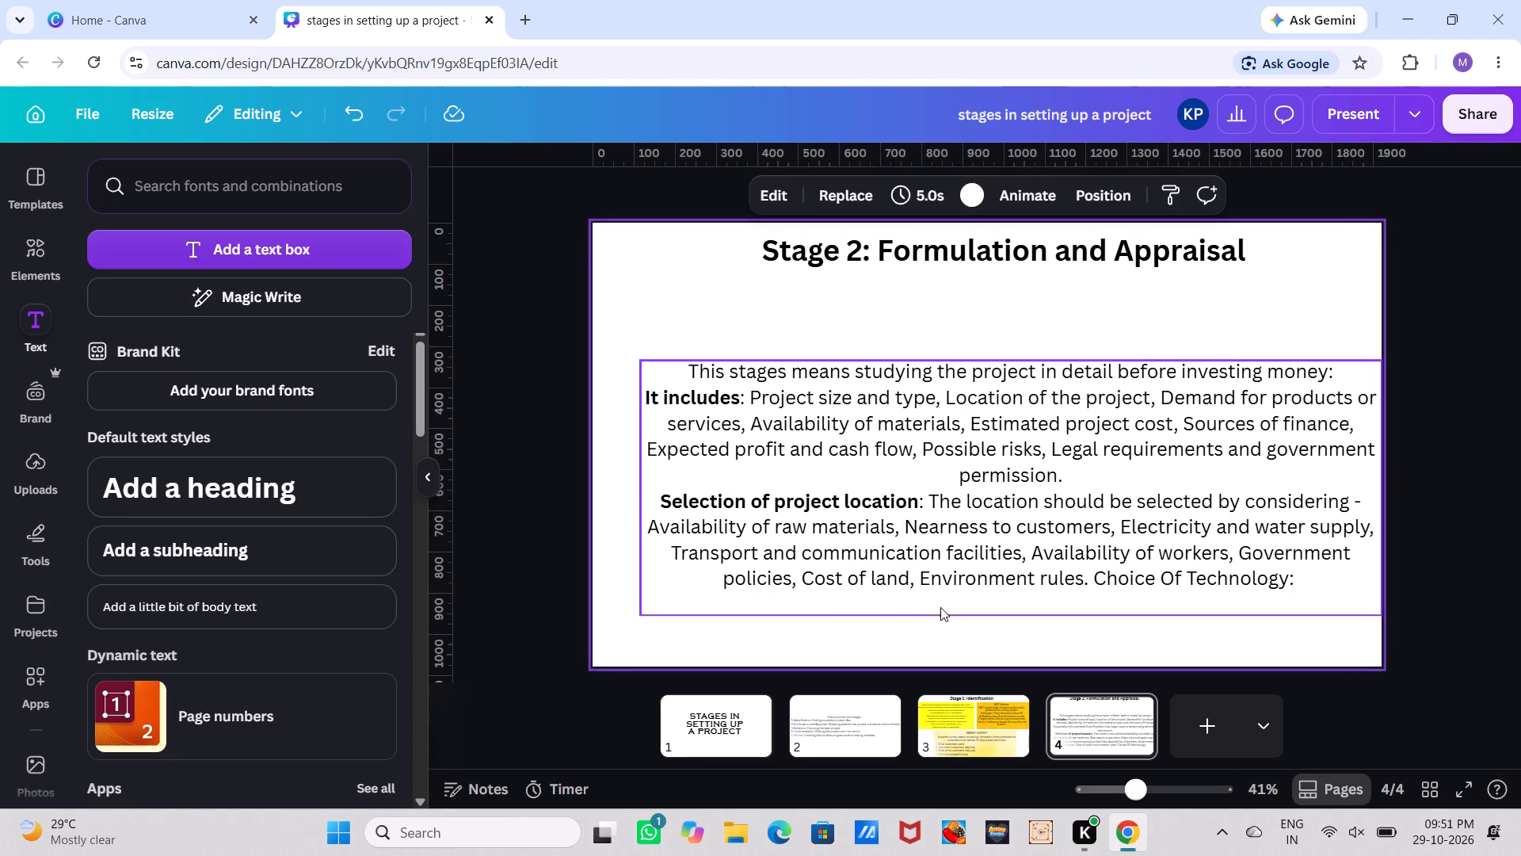
drag(940, 604, 917, 522)
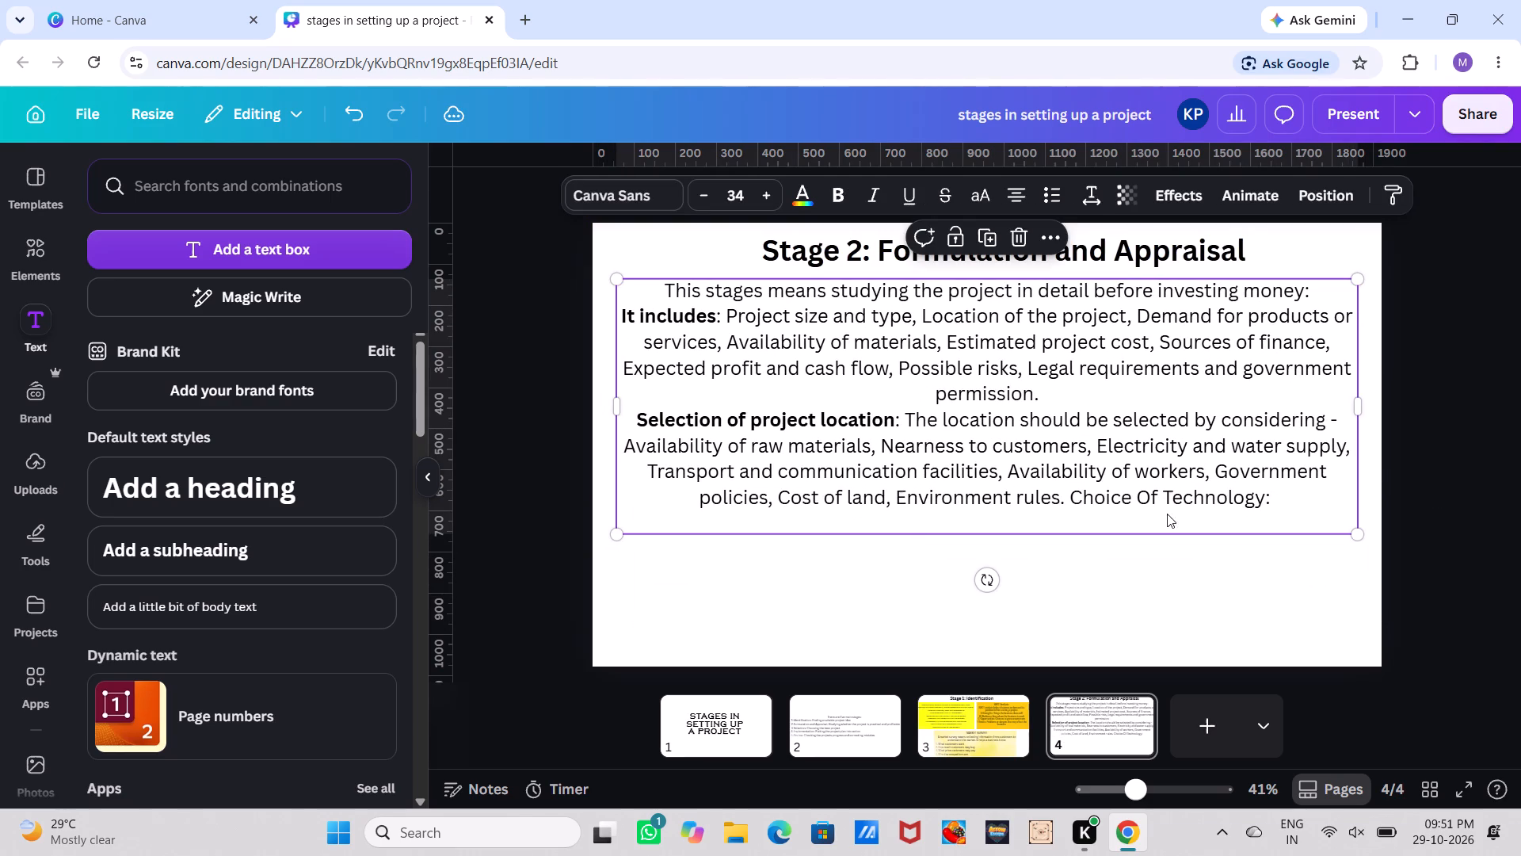
click(1068, 495)
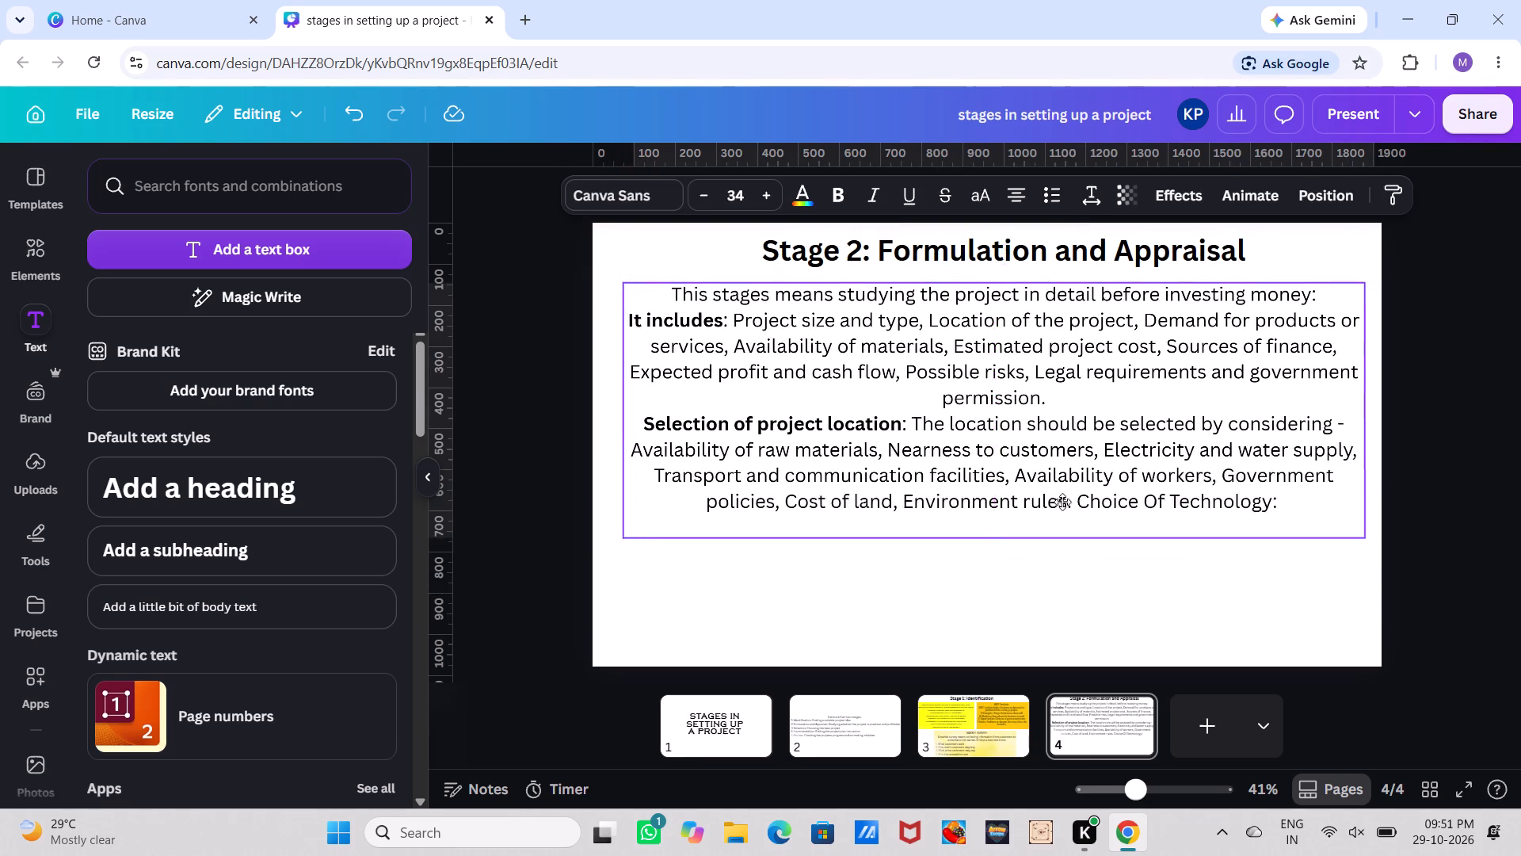
Make the label "Choice Of Technology:" bold in the body text.
click(1062, 502)
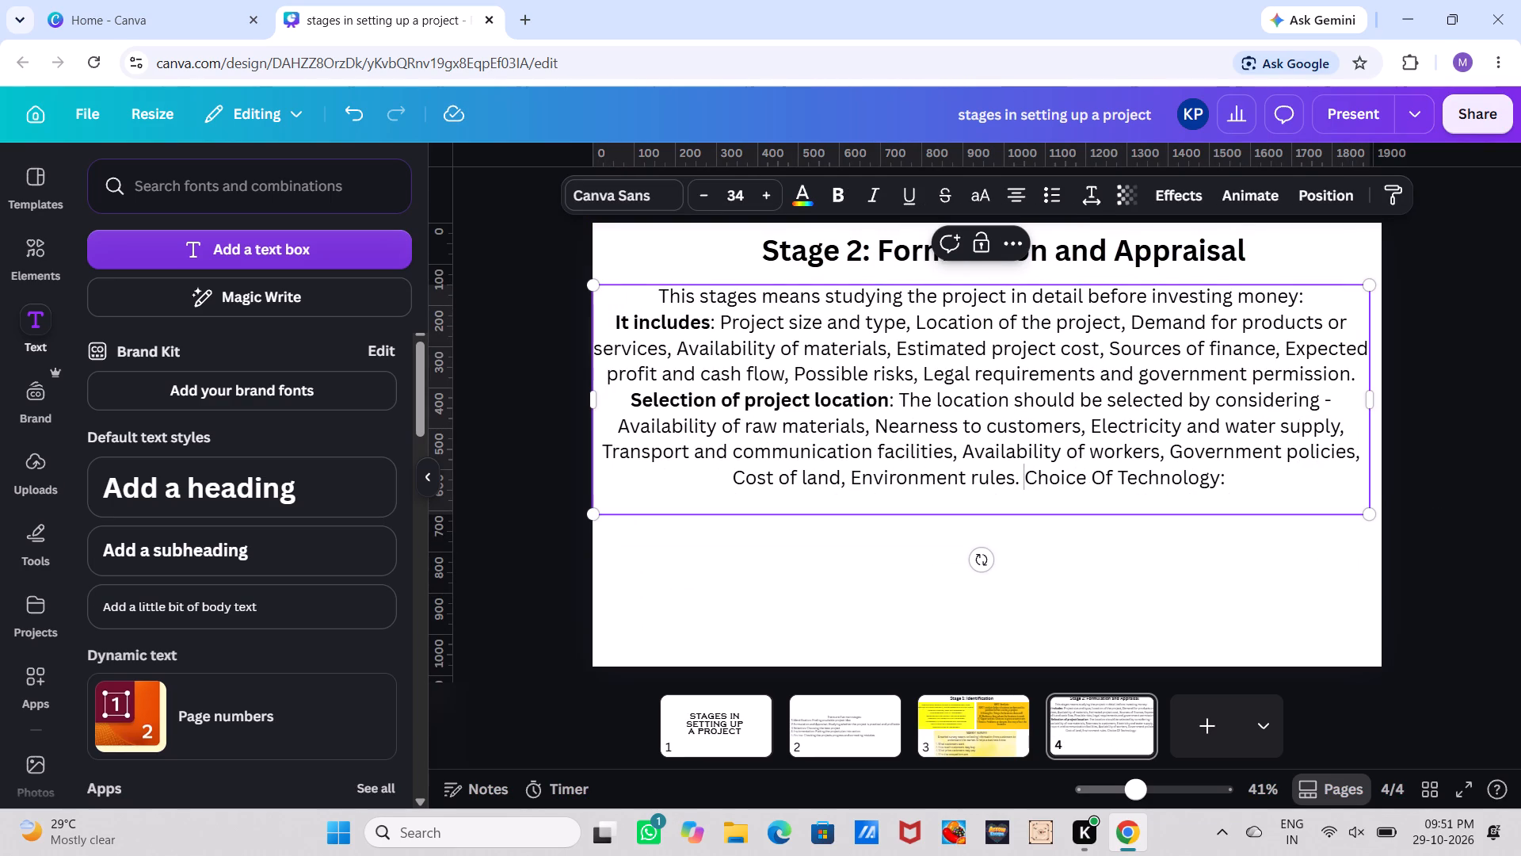
drag(1030, 478, 1290, 496)
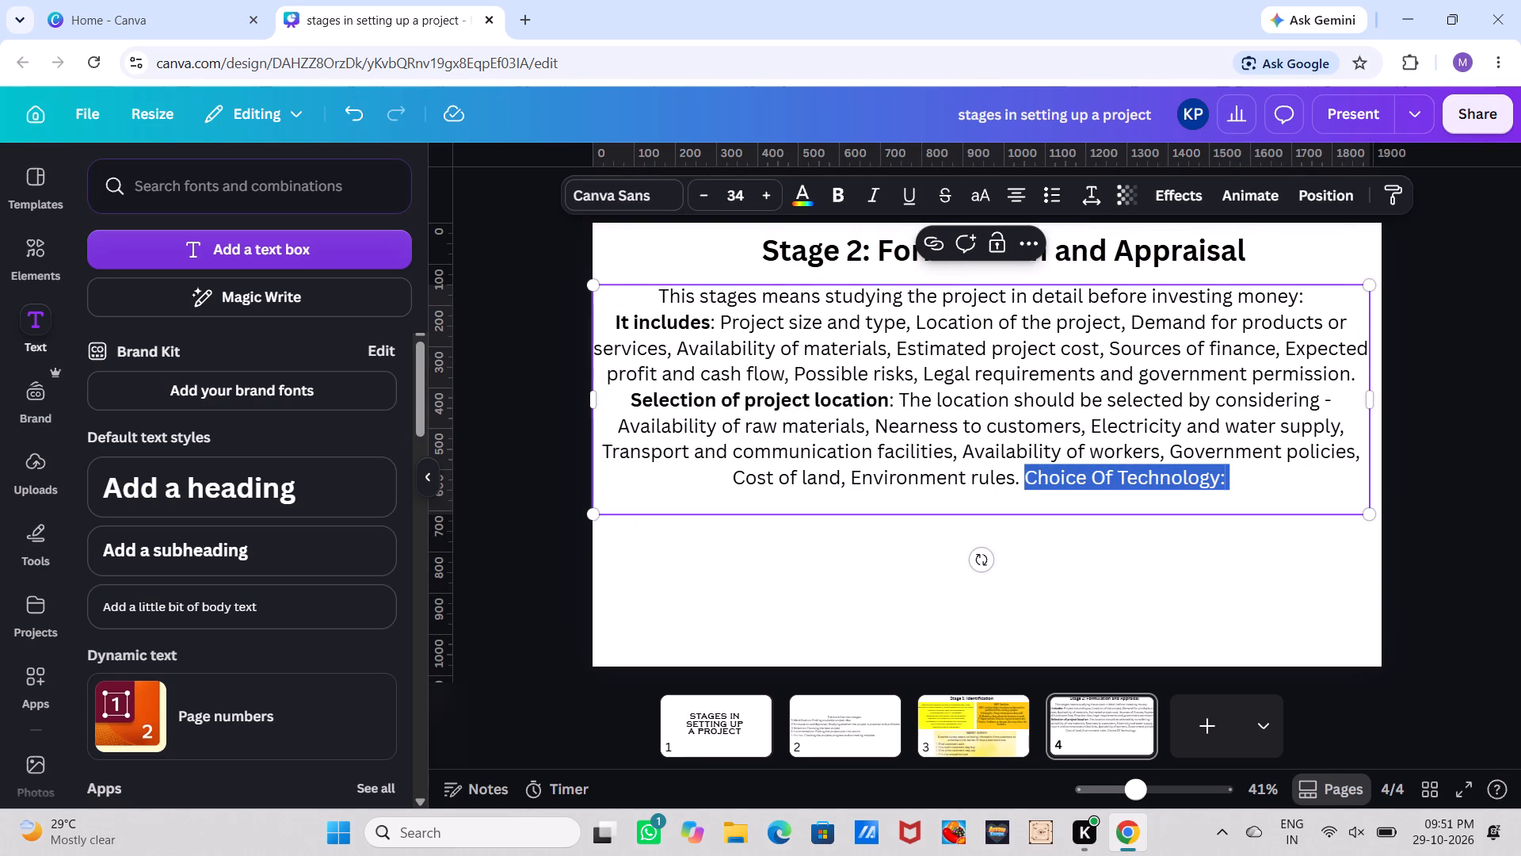
click(839, 183)
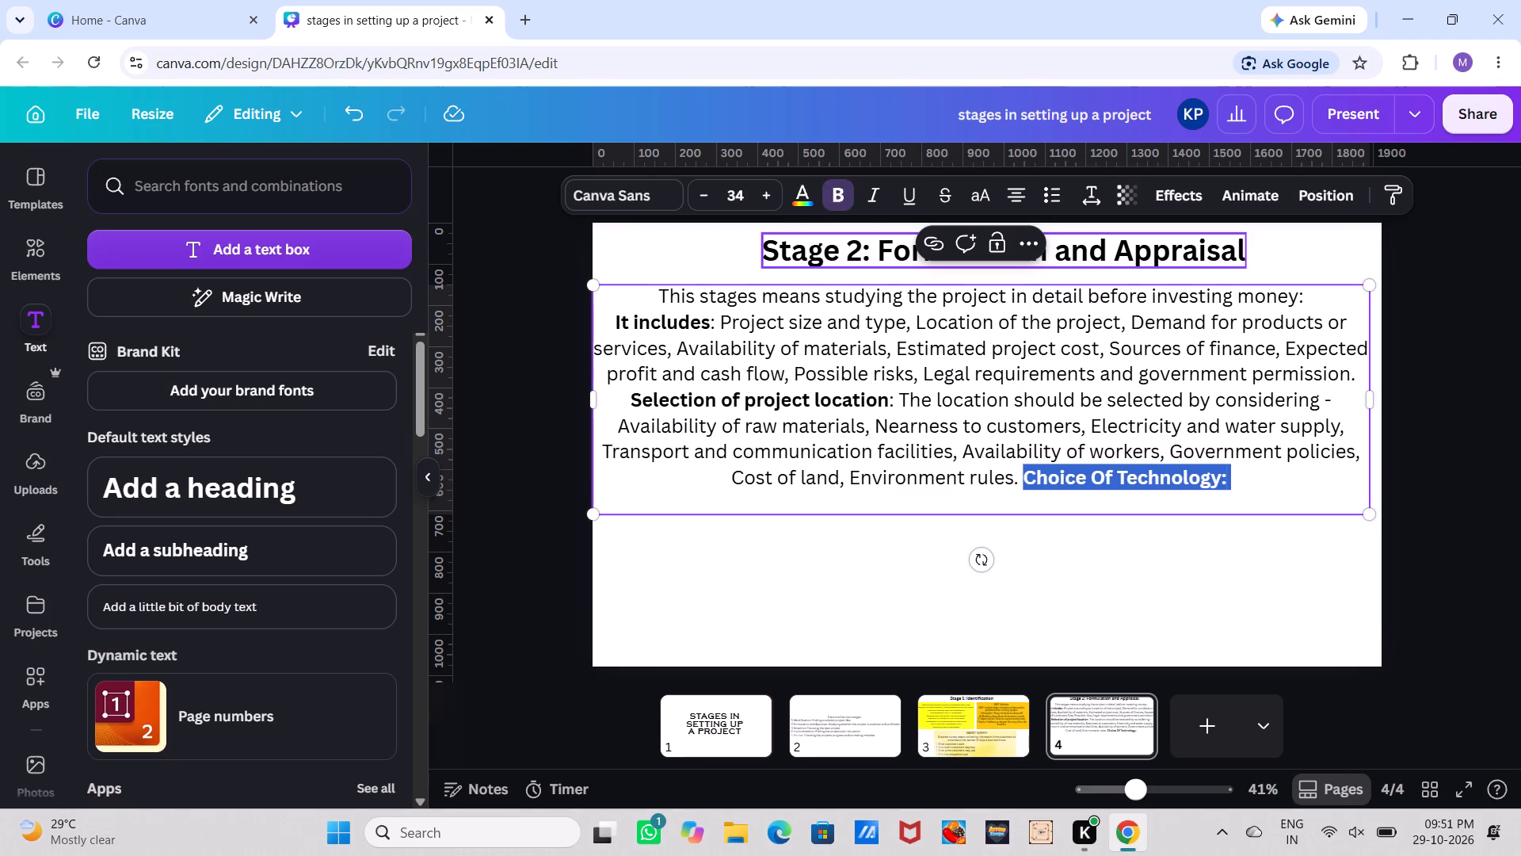
click(543, 508)
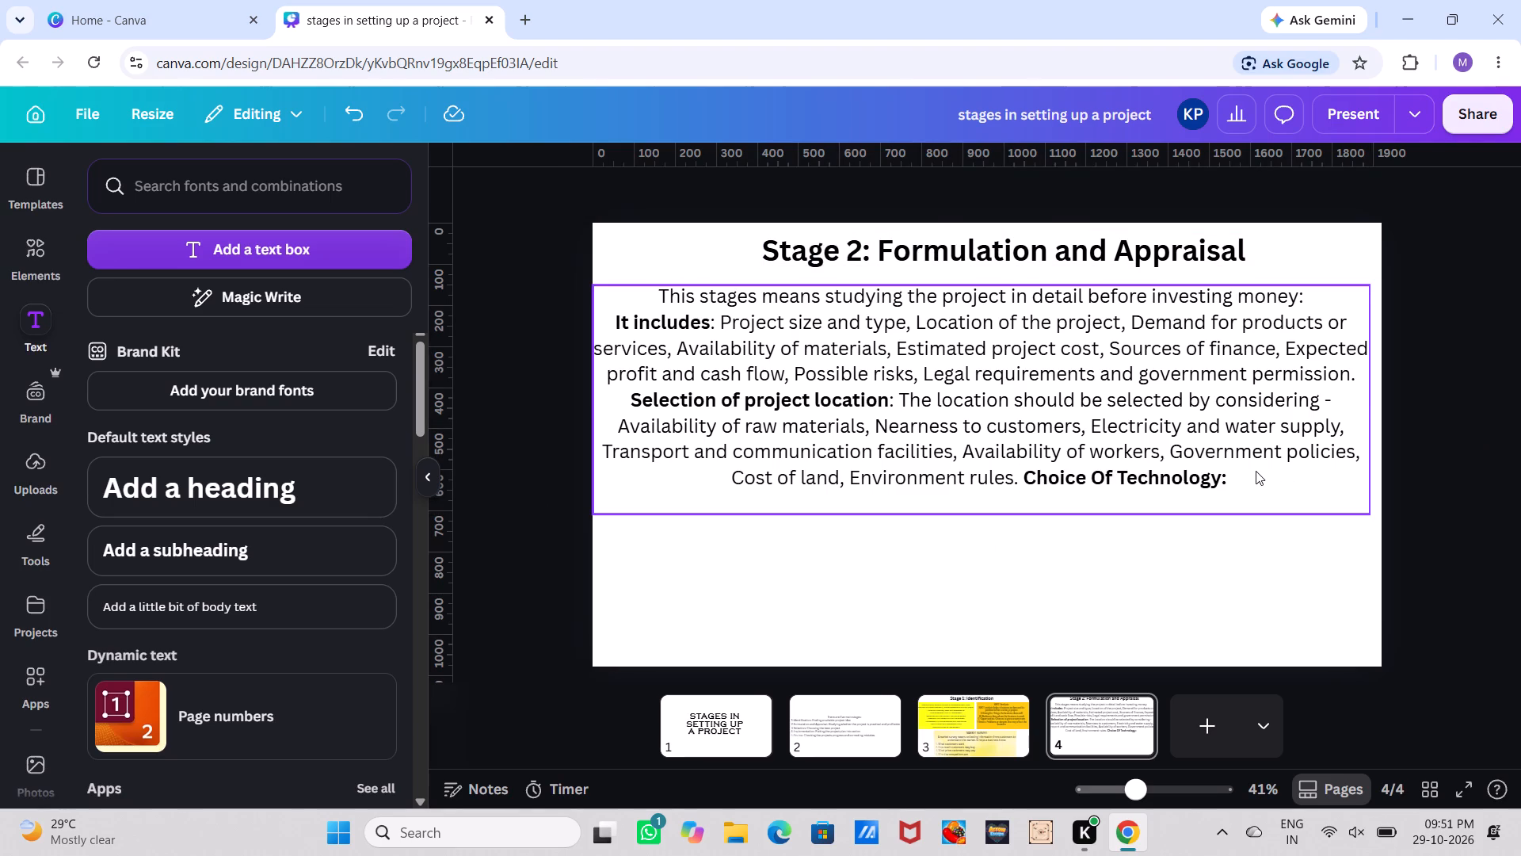
After "Choice Of Technology:", add the non-bold text "The business must select suitable machines and technology-".
click(1256, 471)
click(1256, 471)
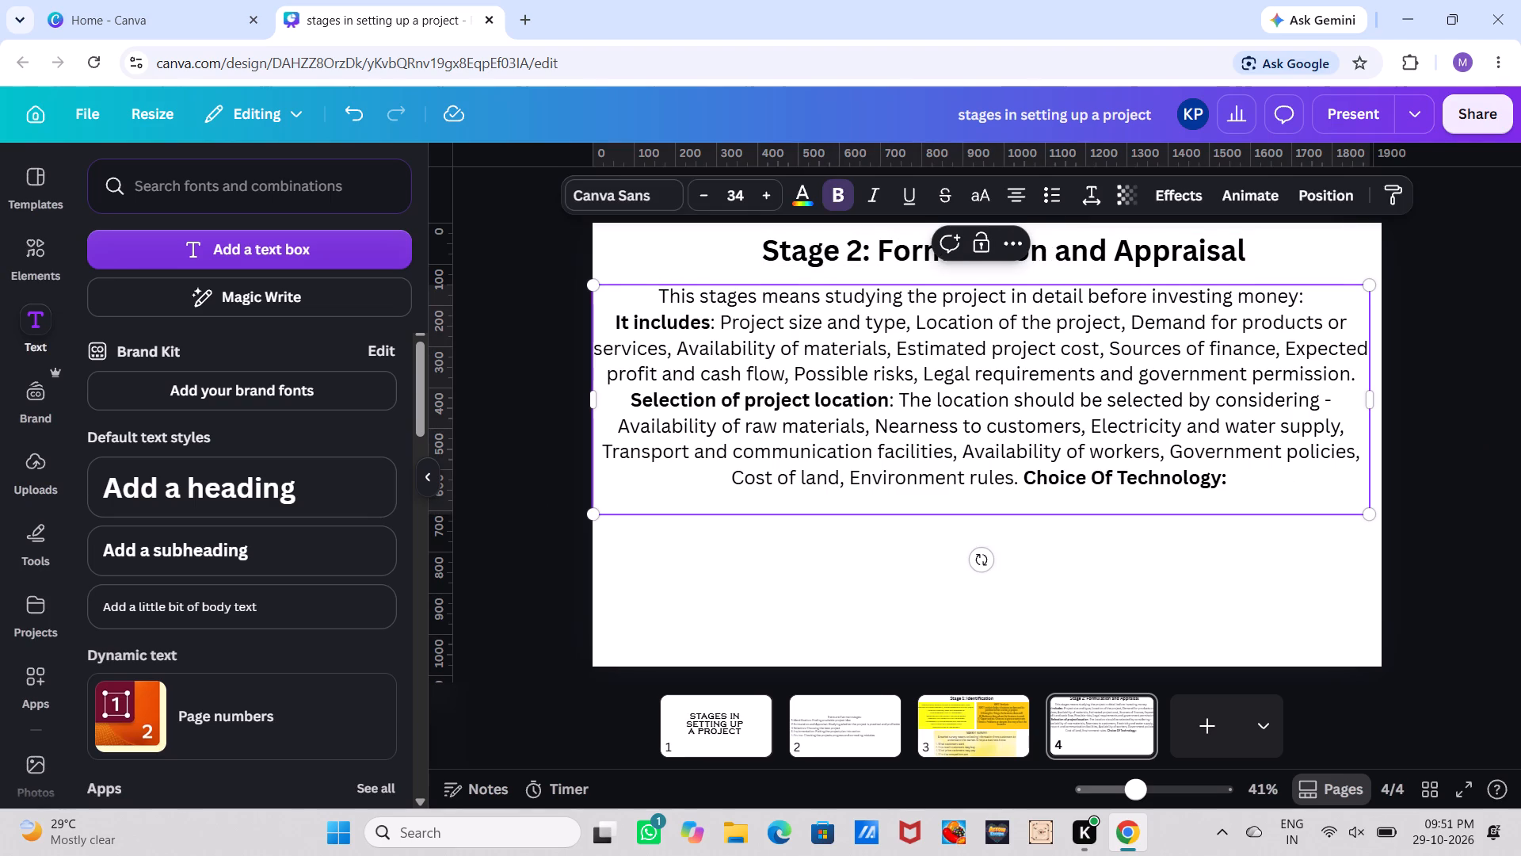
text(The)
key(BackSpace)
key(BackSpace)
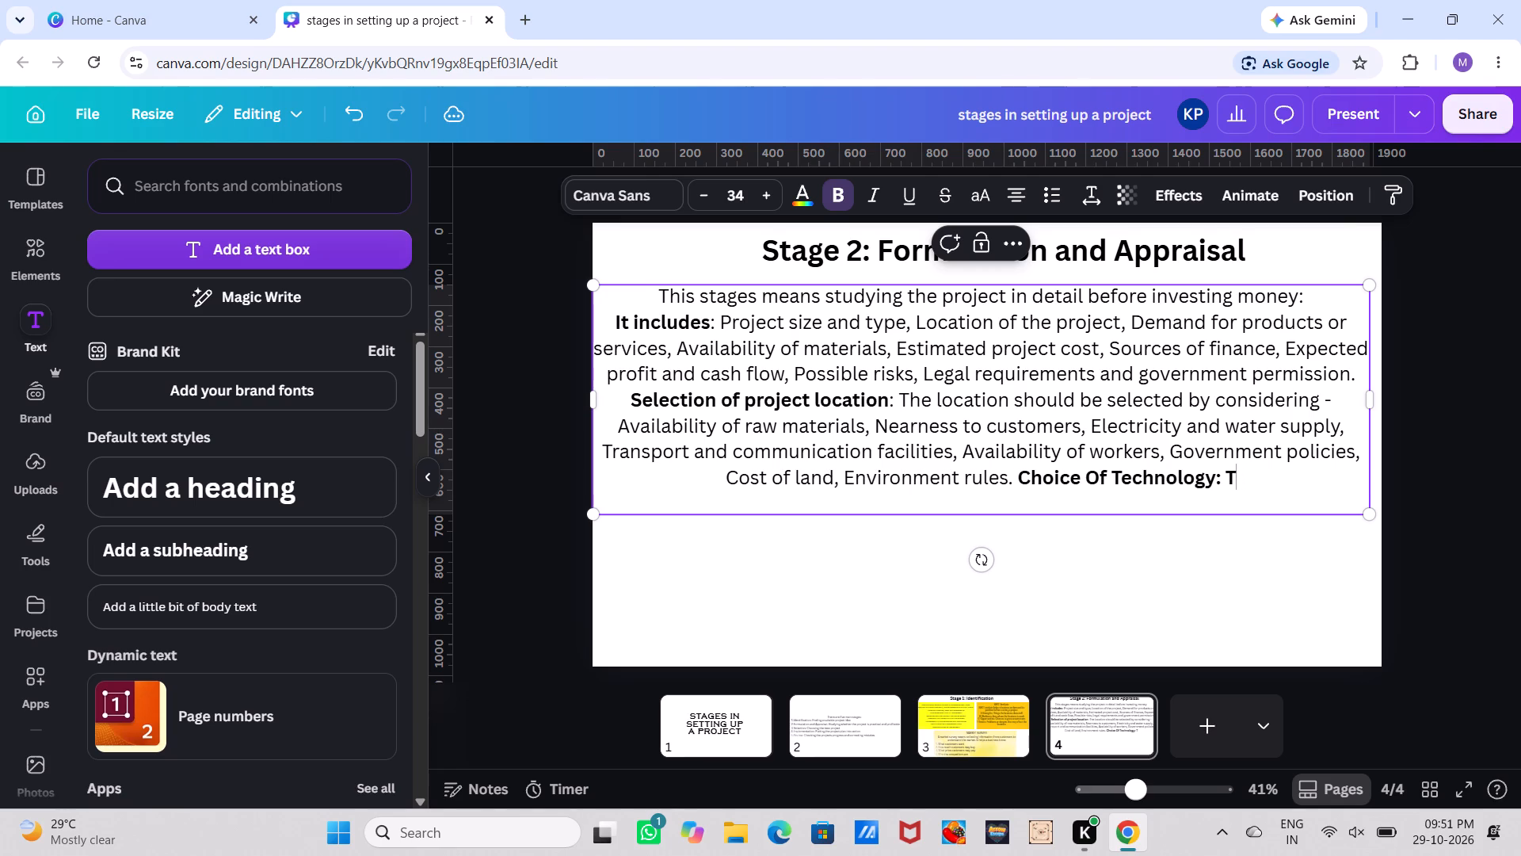
key(BackSpace)
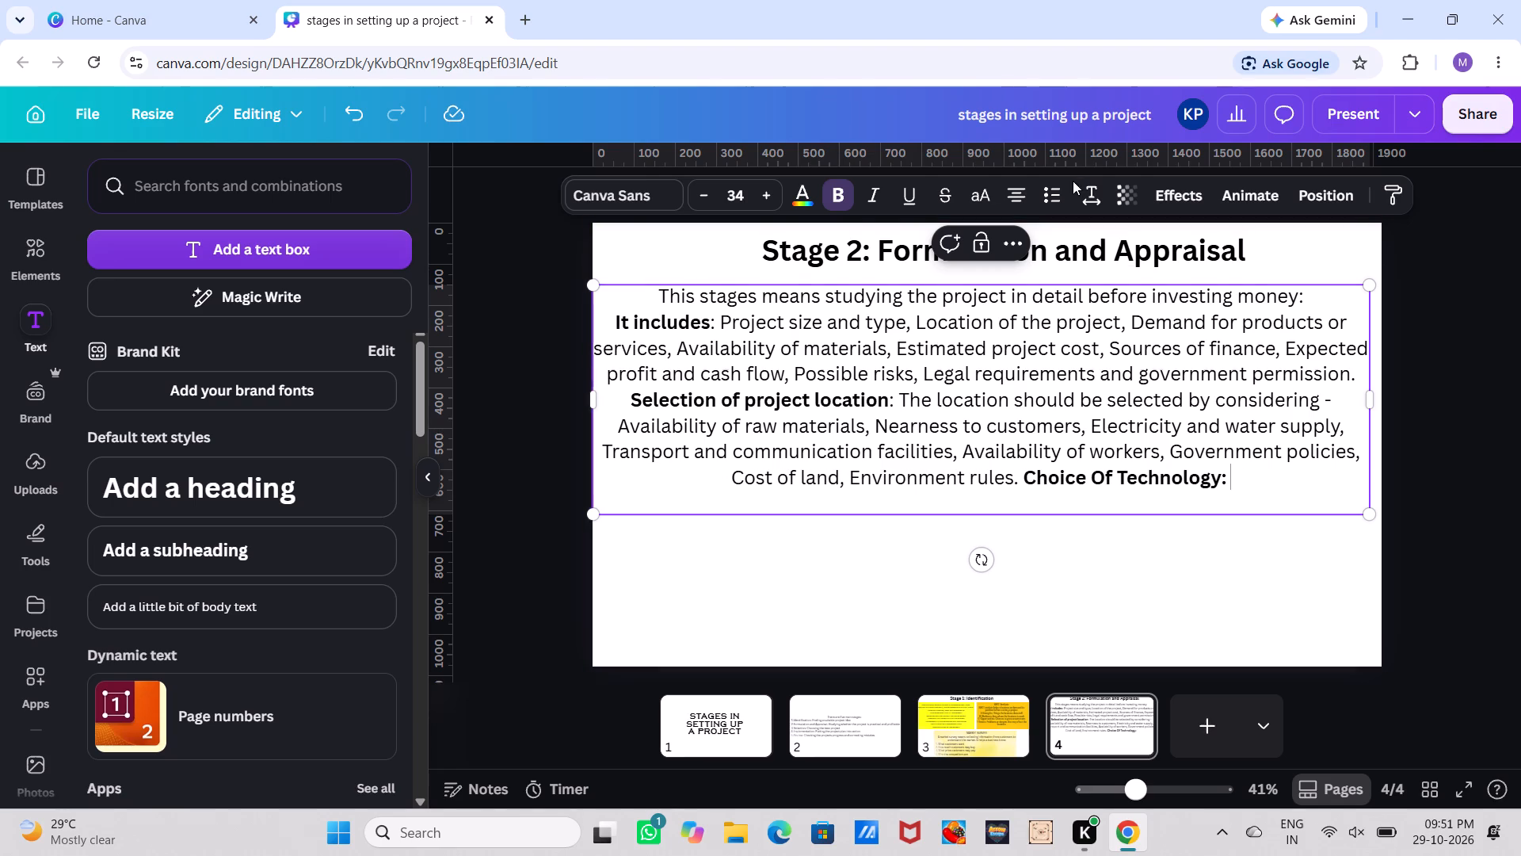
click(854, 189)
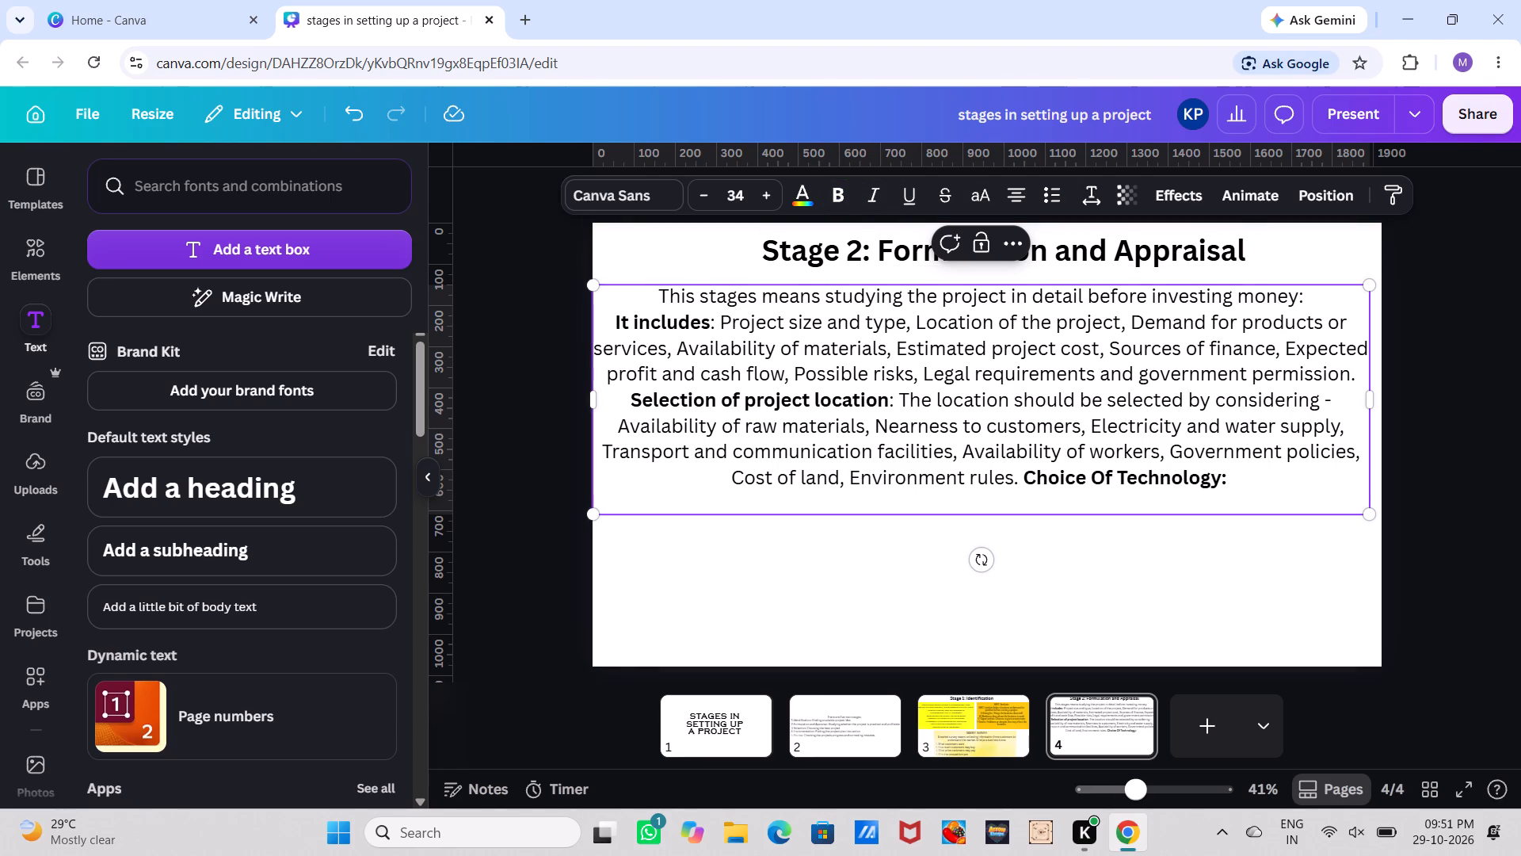
text(The)
key(space)
text(business)
key(space)
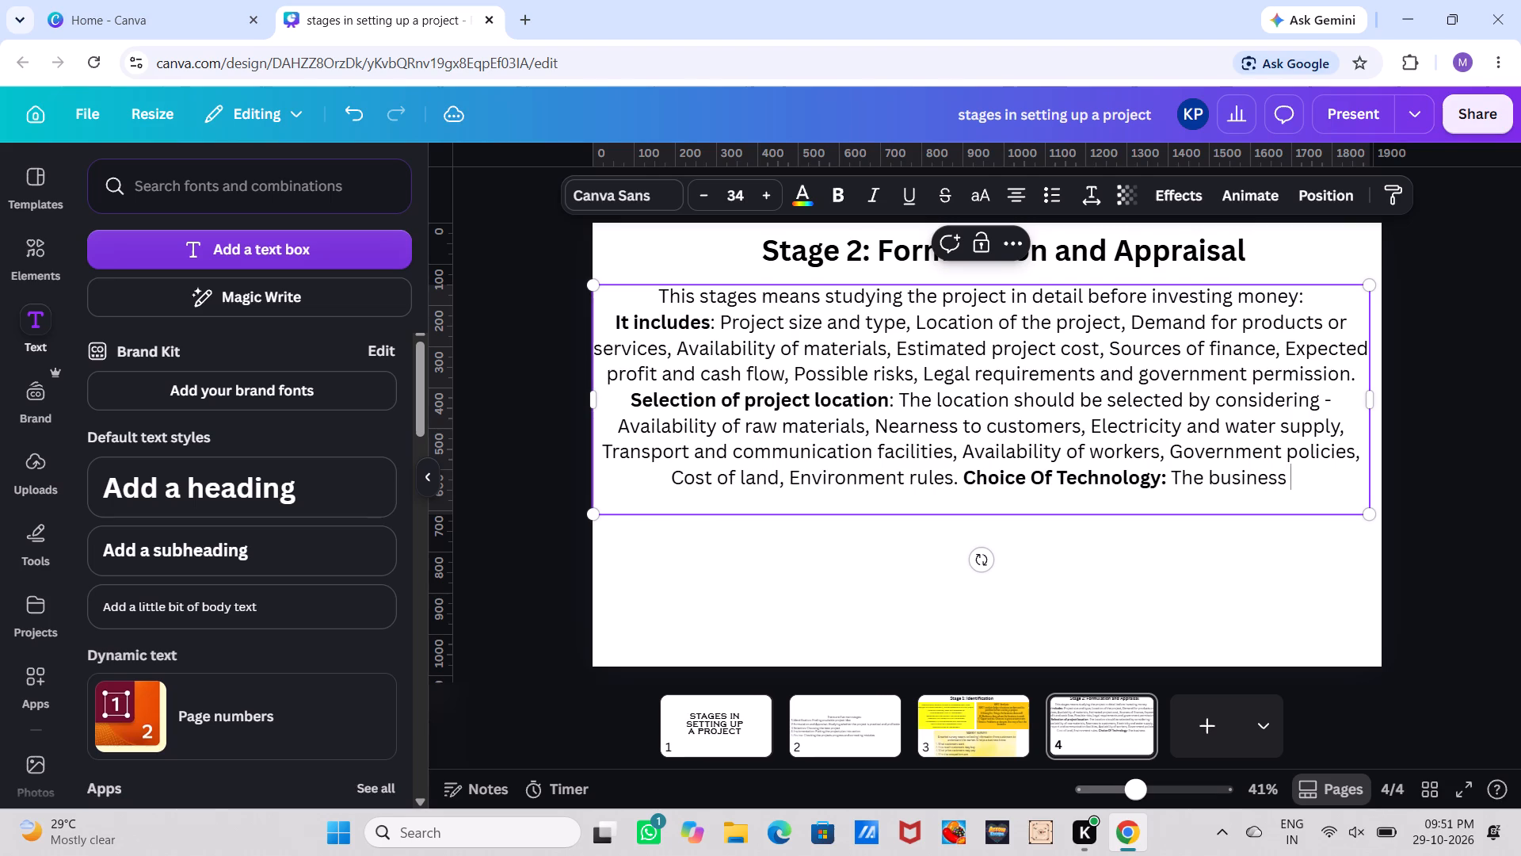
text(must select)
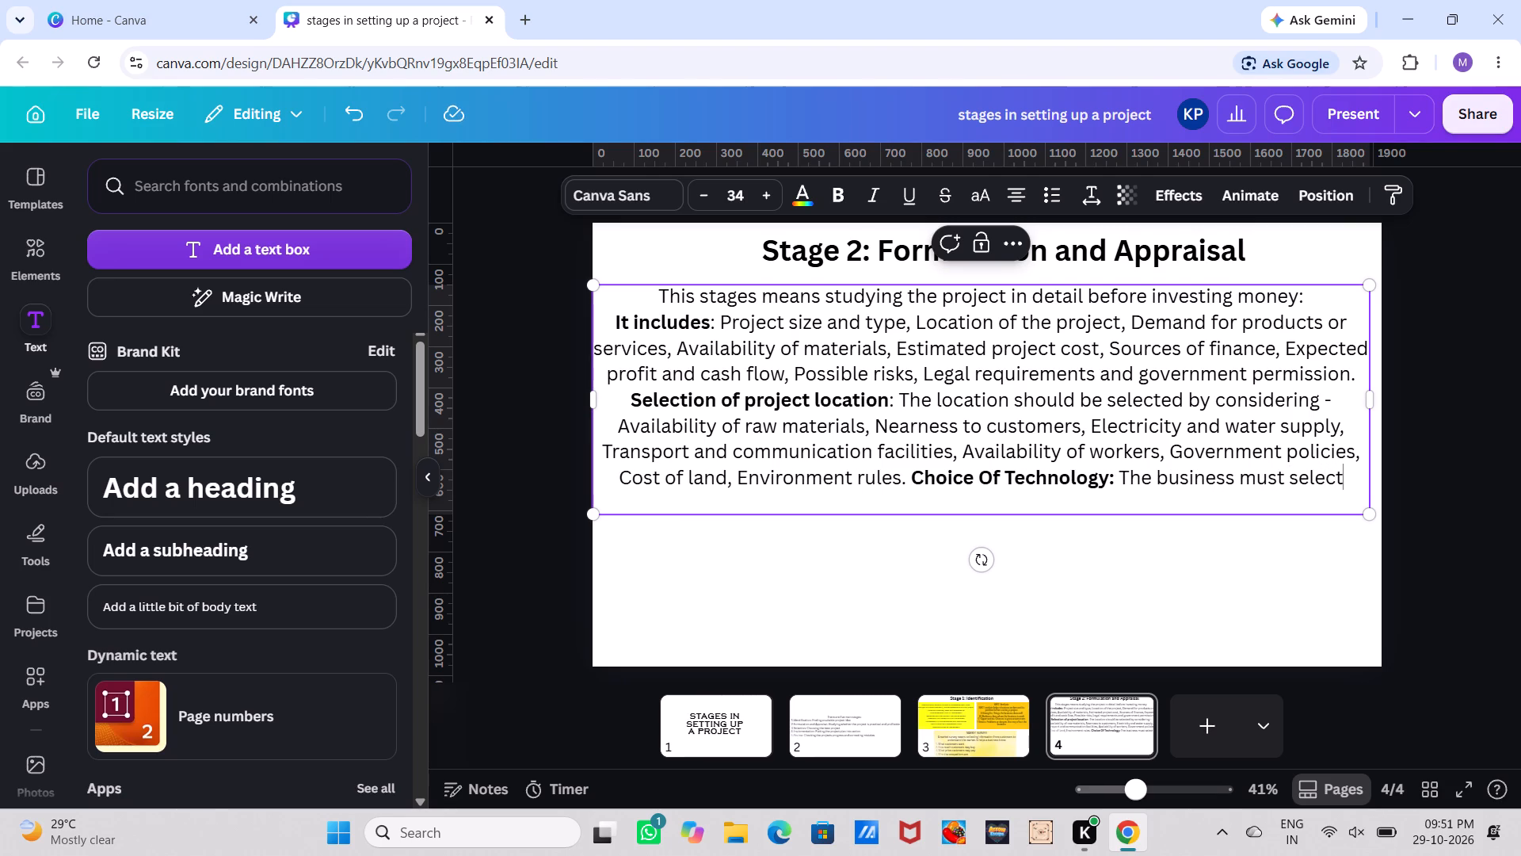
key(space)
text(suitab)
key(l)
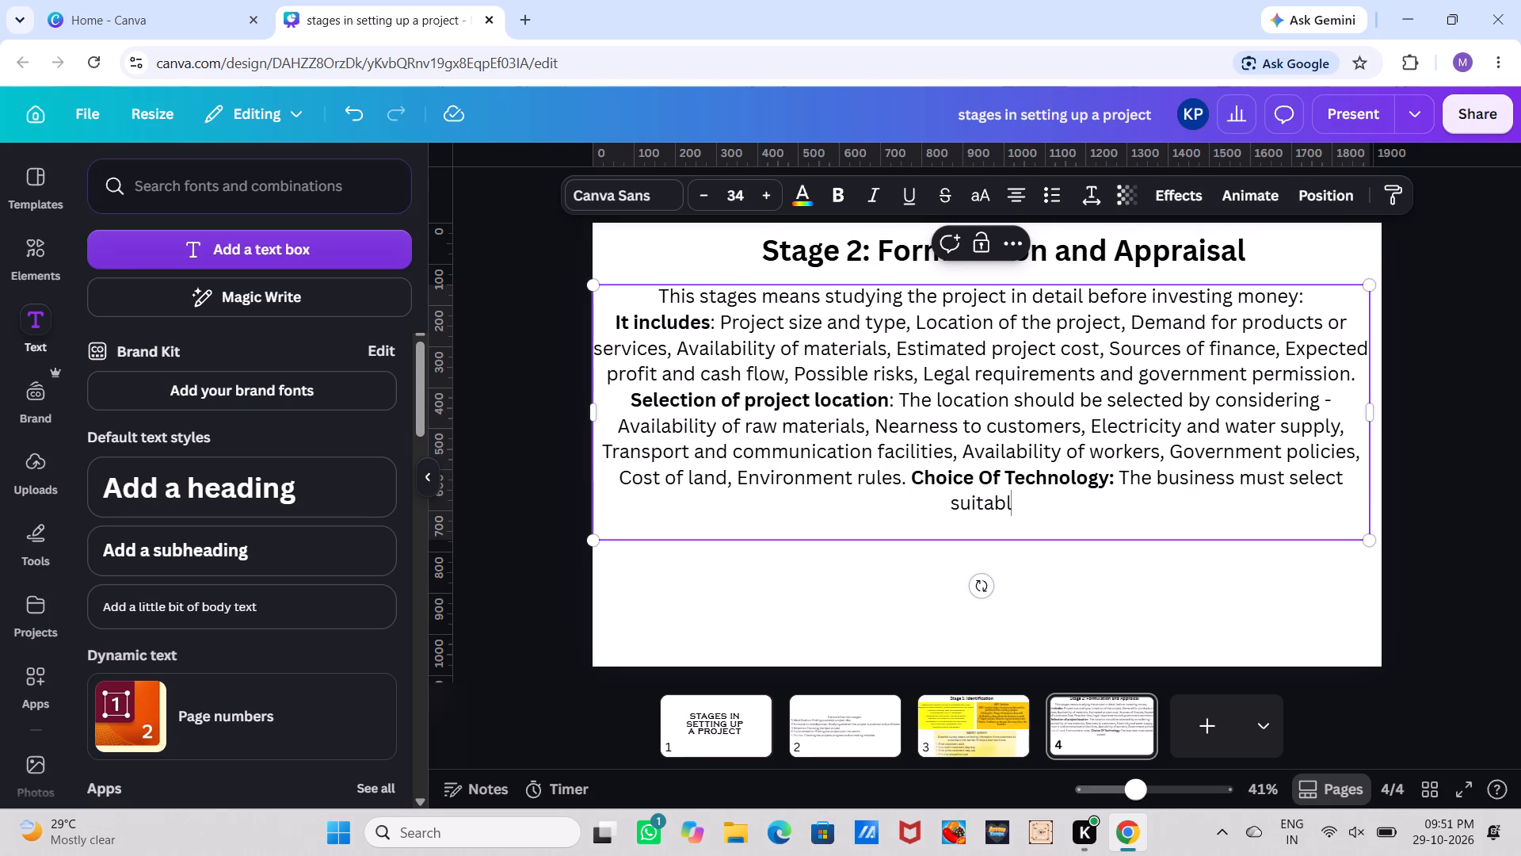
text(e am)
key(BackSpace)
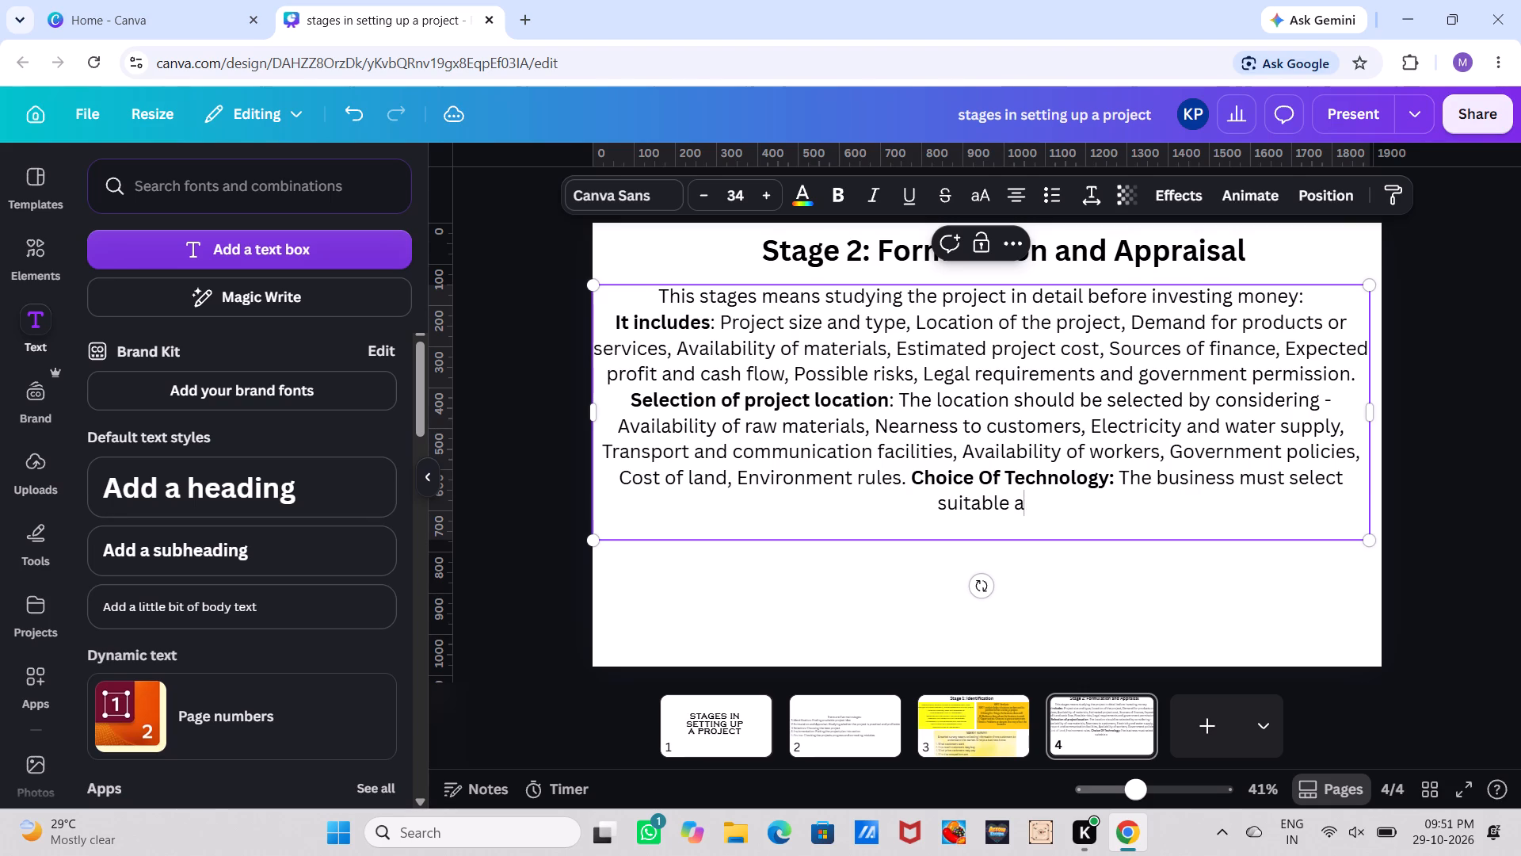
key(BackSpace)
text(machines and technology)
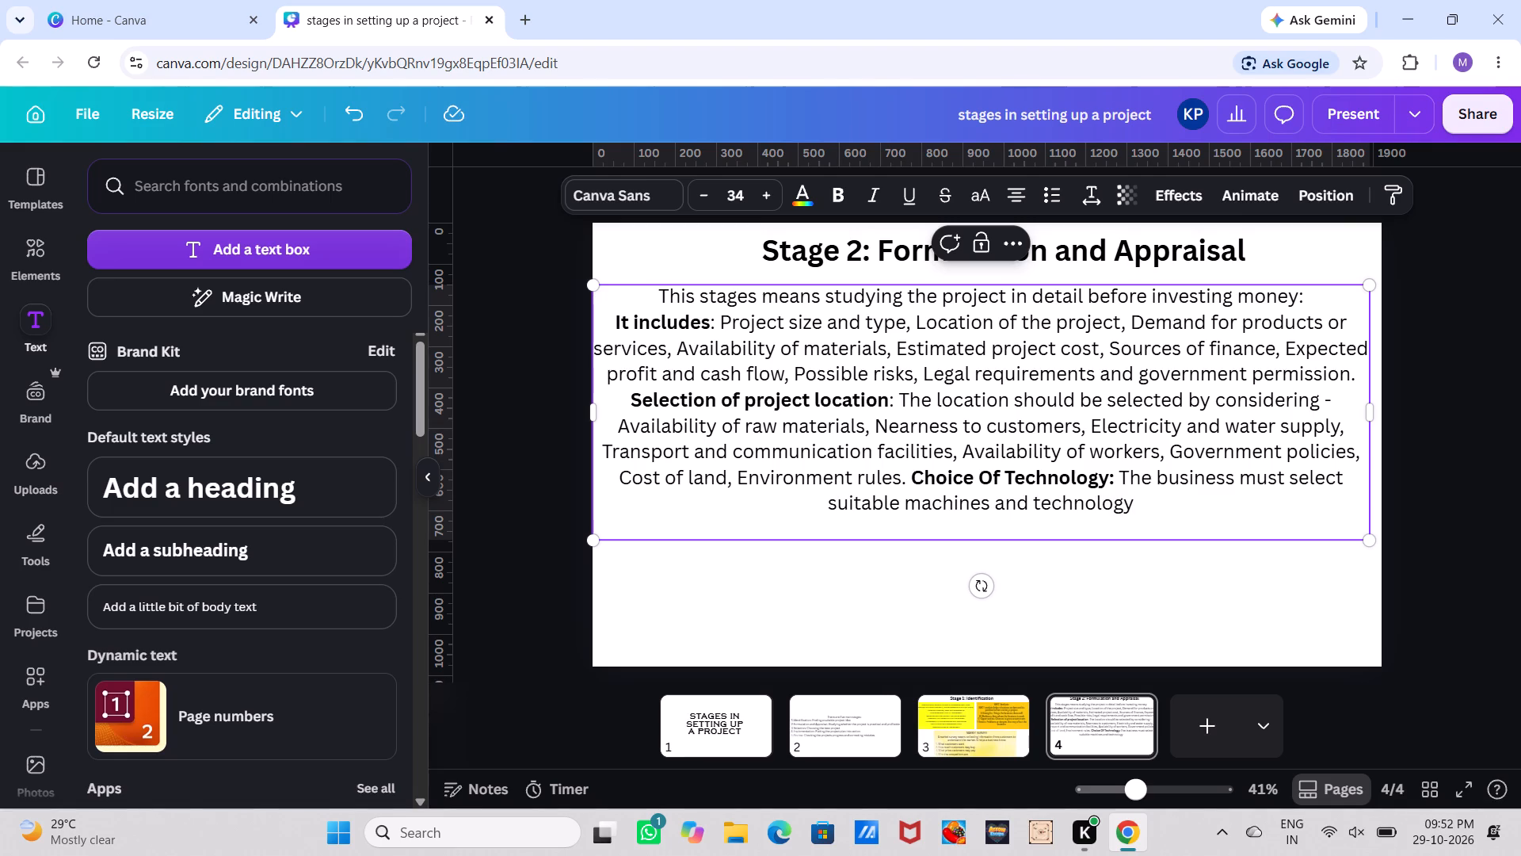
text(-)
key(space)
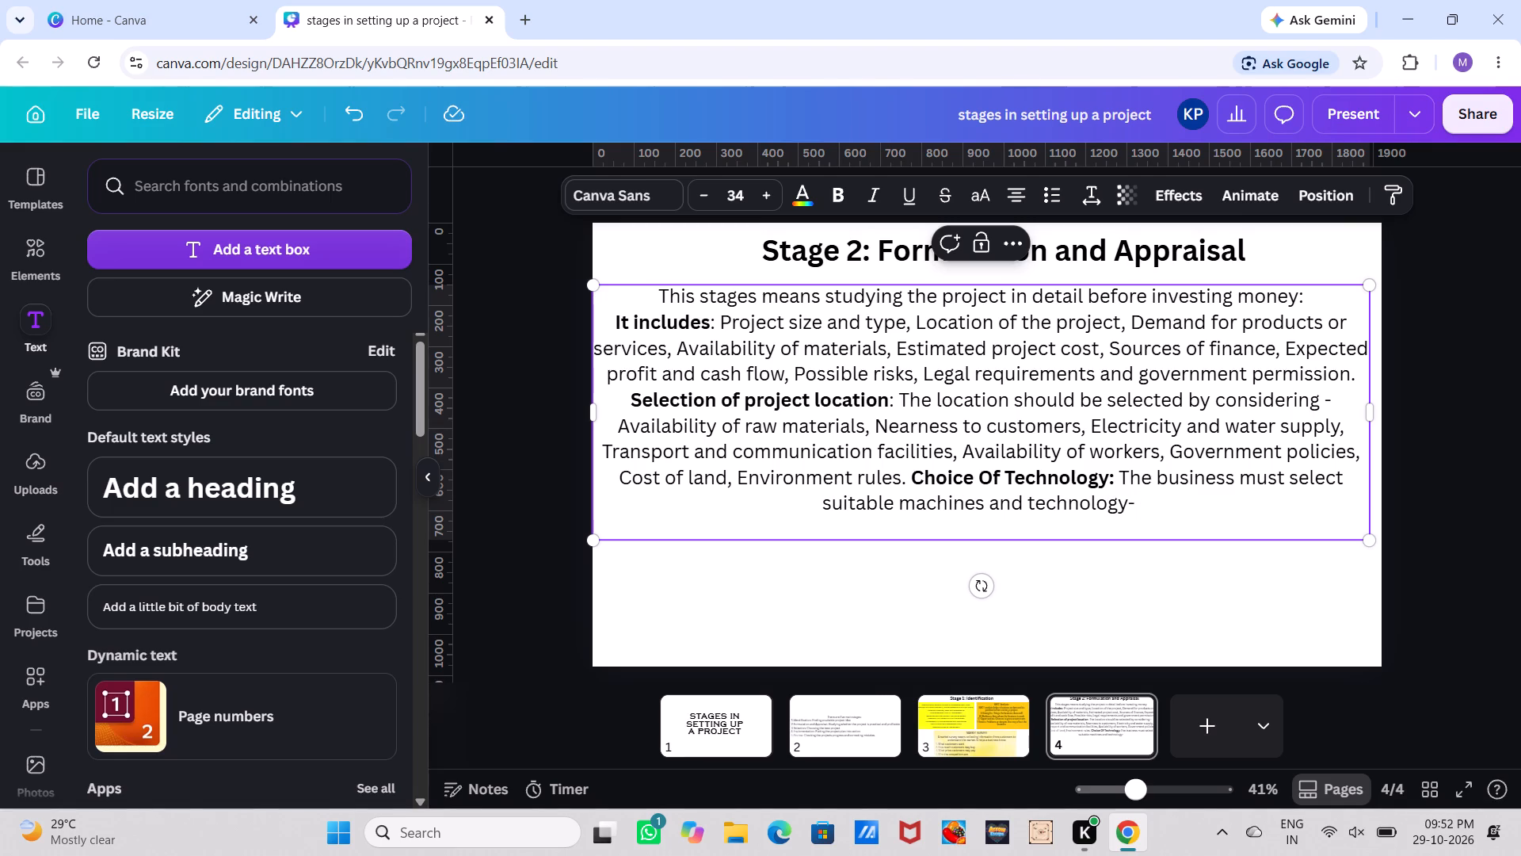
Begin the list of technology factors with "Cost of machines, Production capacity".
text(cos=)
key(BackSpace)
key(BackSpace)
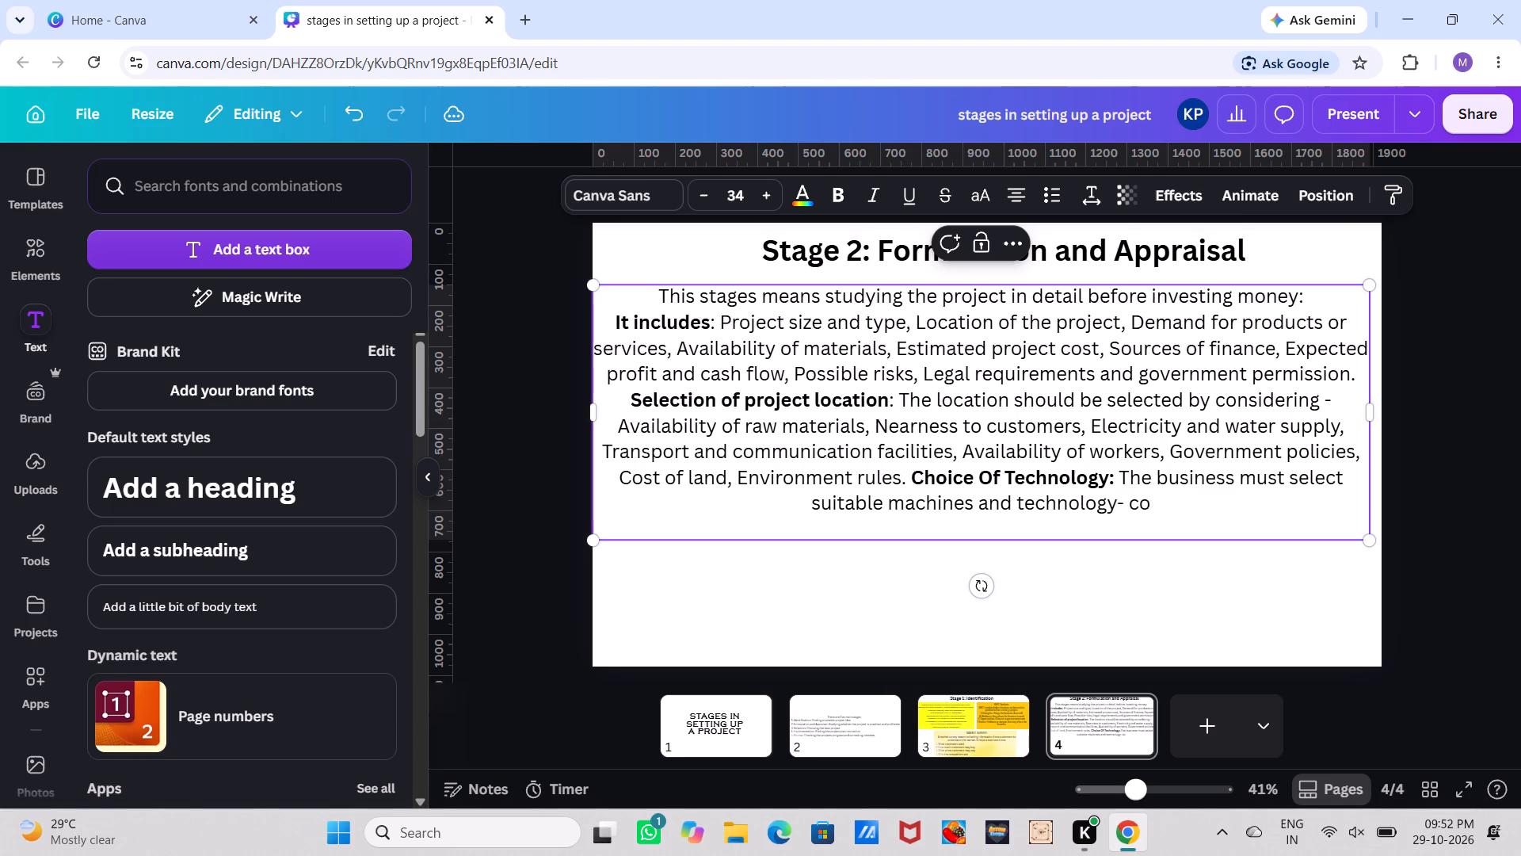
key(BackSpace)
key(BackSpace)
text(Cost)
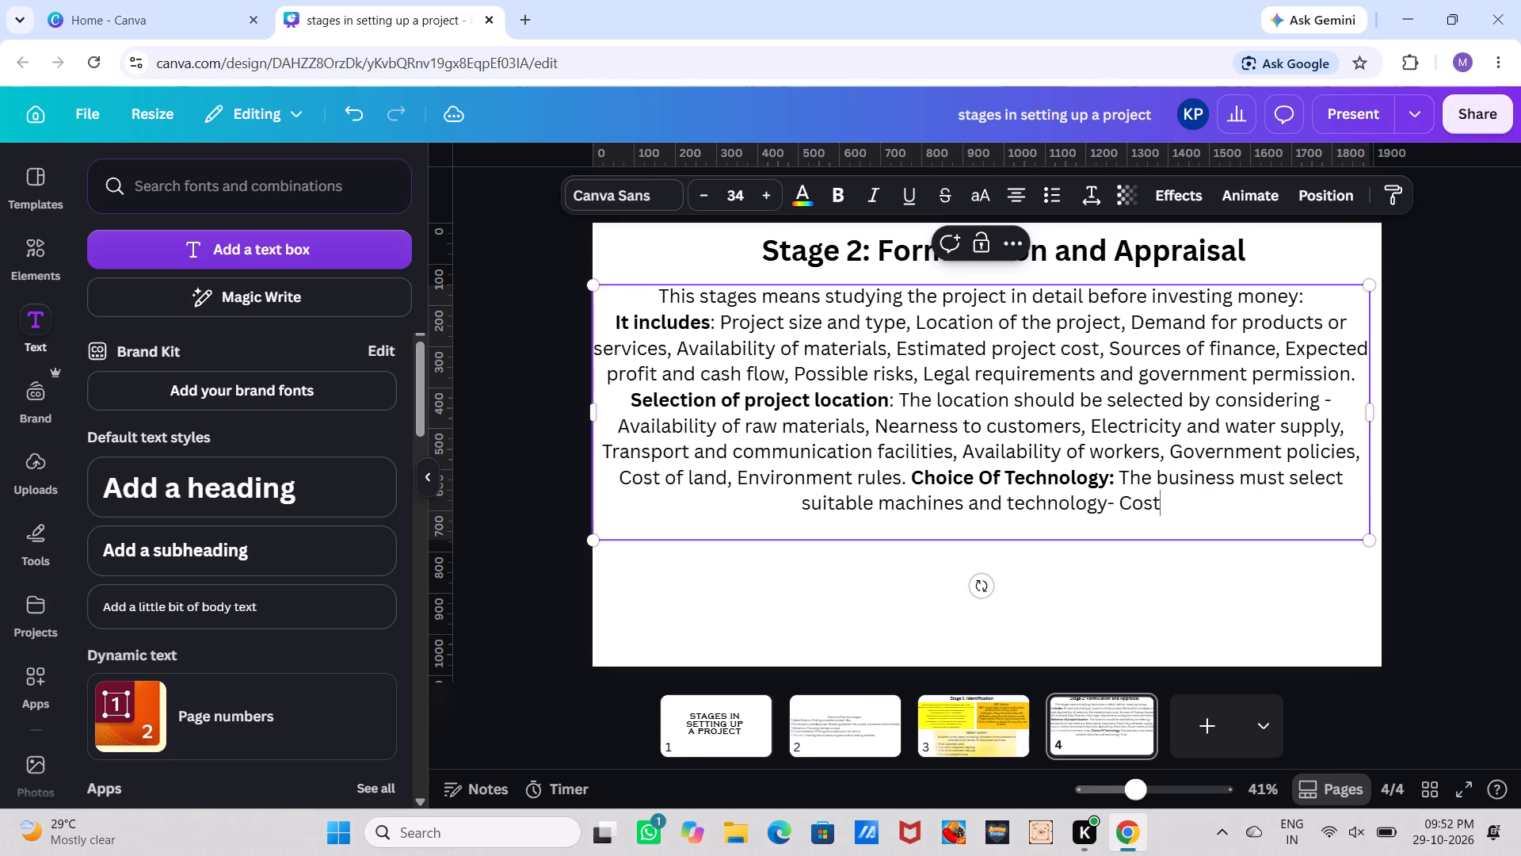
key(space)
text(of machines)
text(,)
key(space)
text(Prod)
text(uction)
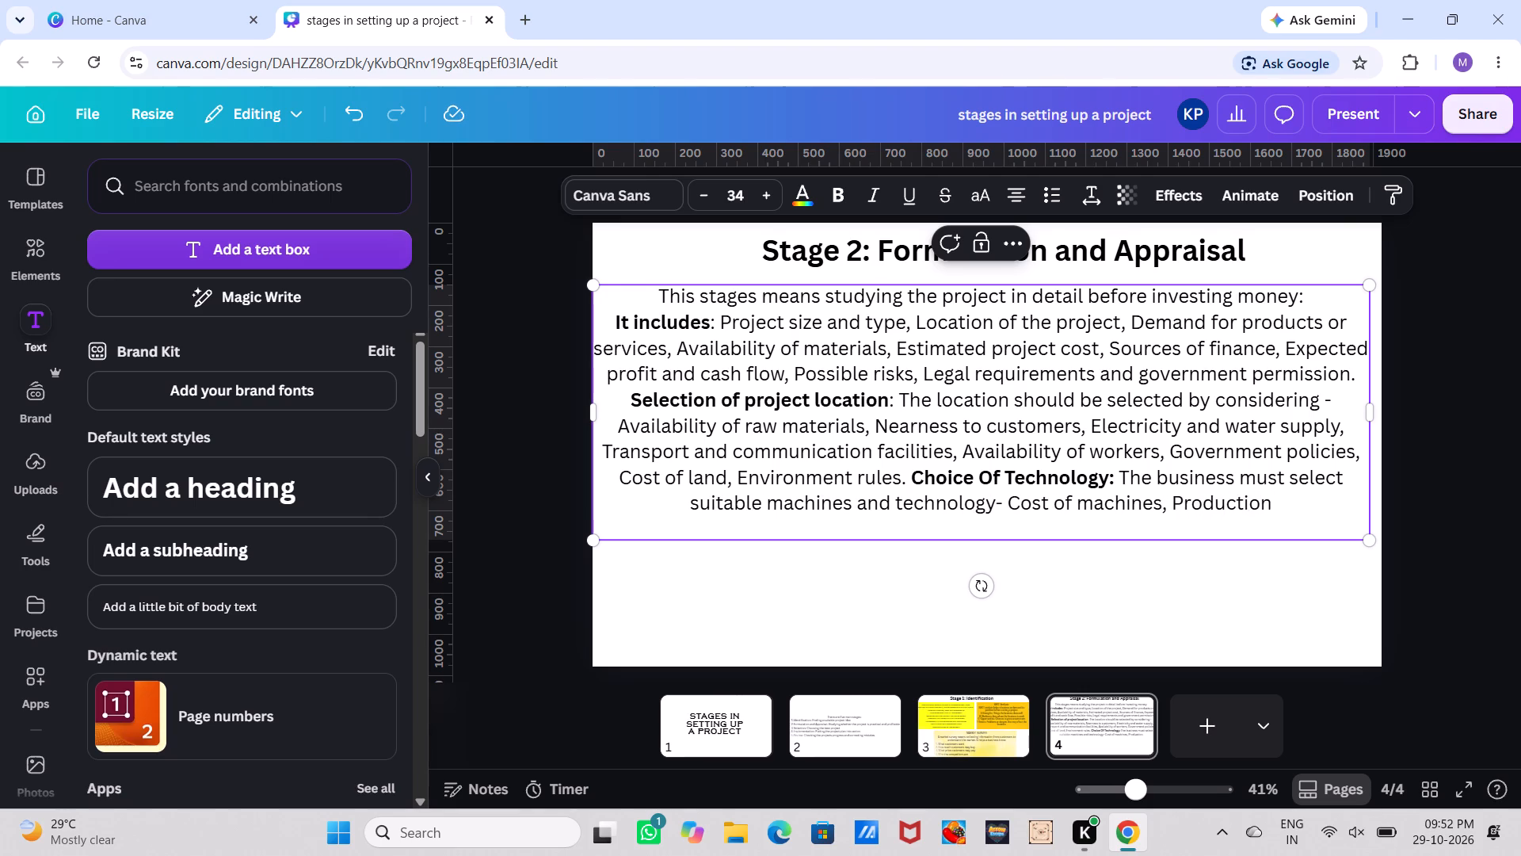
key(space)
text(capacity)
Continue the technology factors with ", Availability of raw materials, Cost of production,".
text(, Availability)
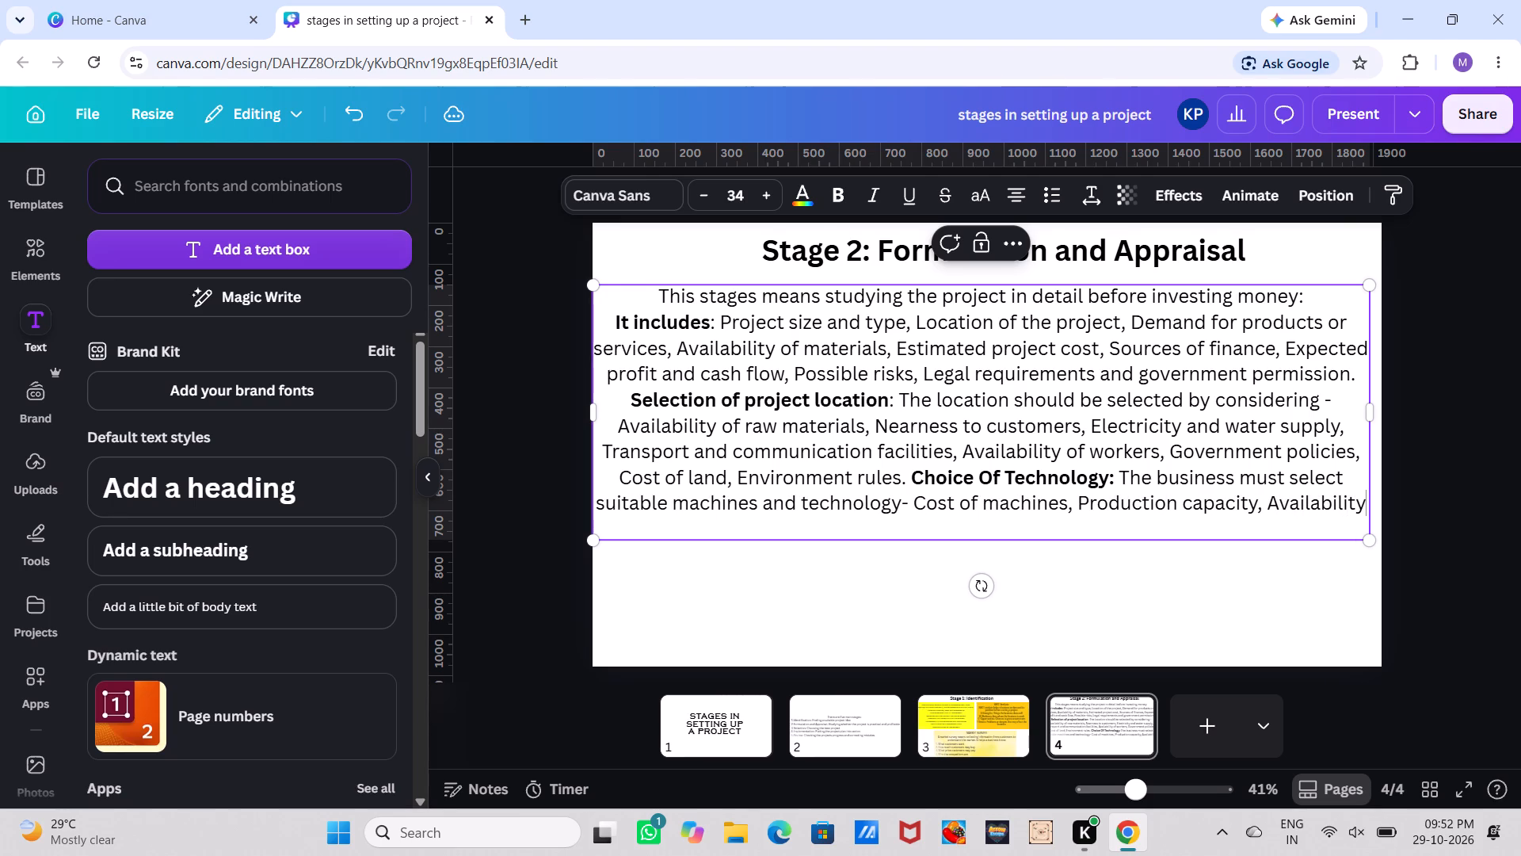
key(space)
text(of raw materials)
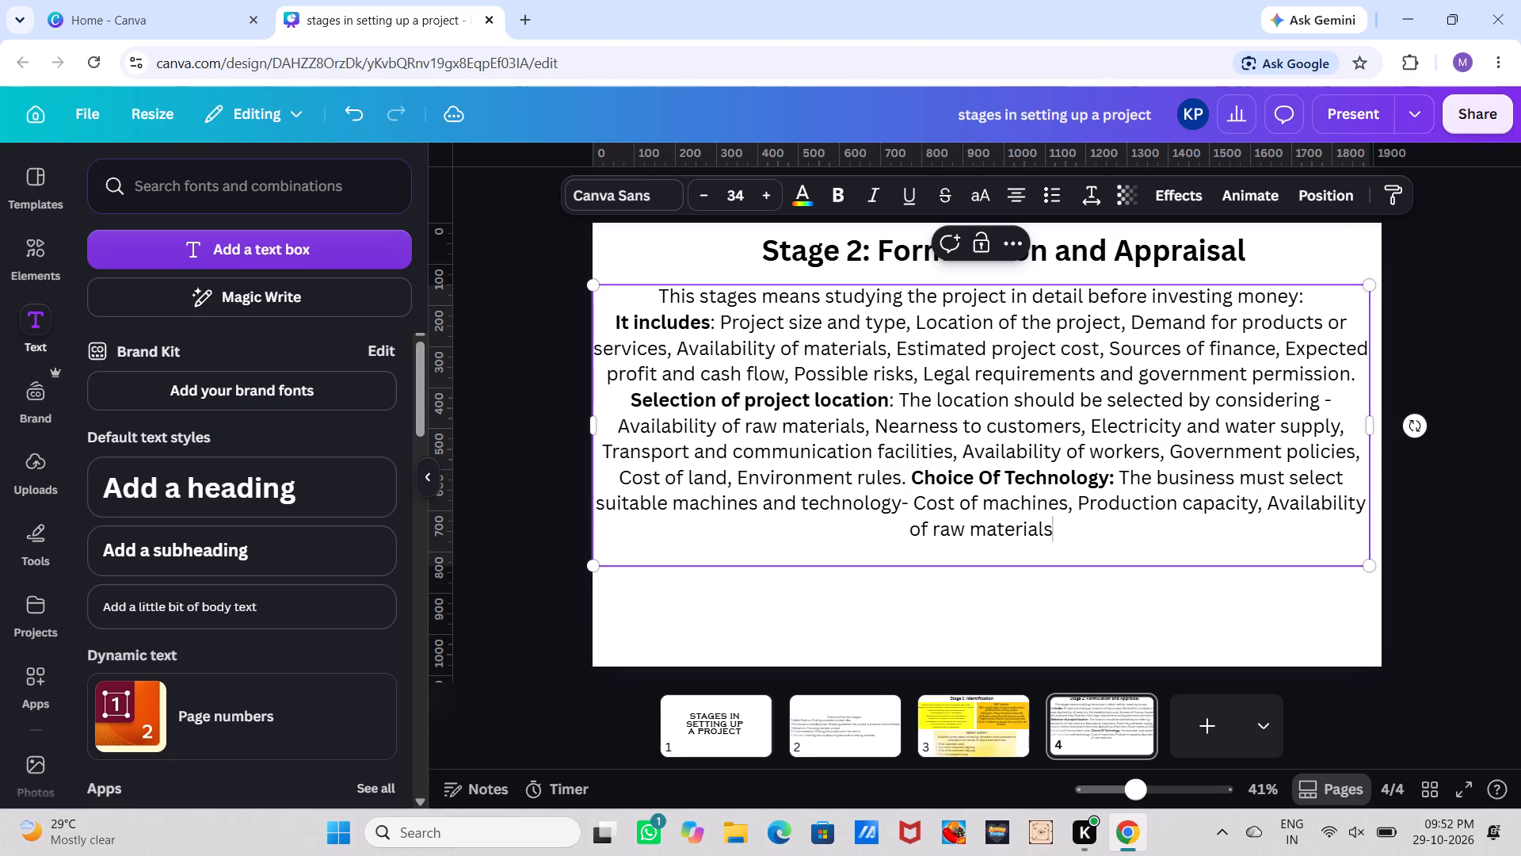
key(comma)
key(space)
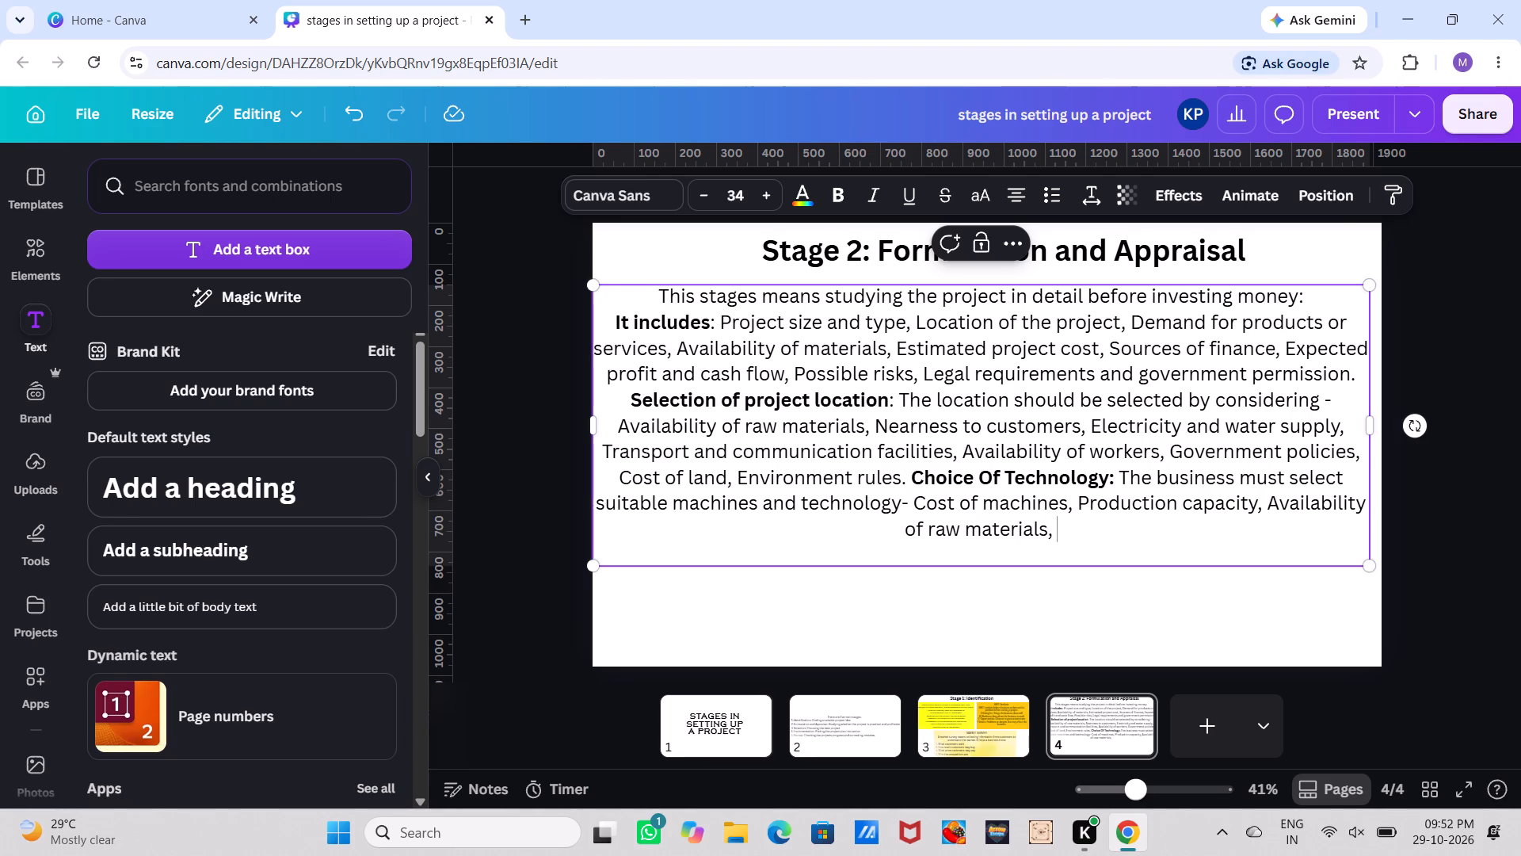
text(Cost of production,)
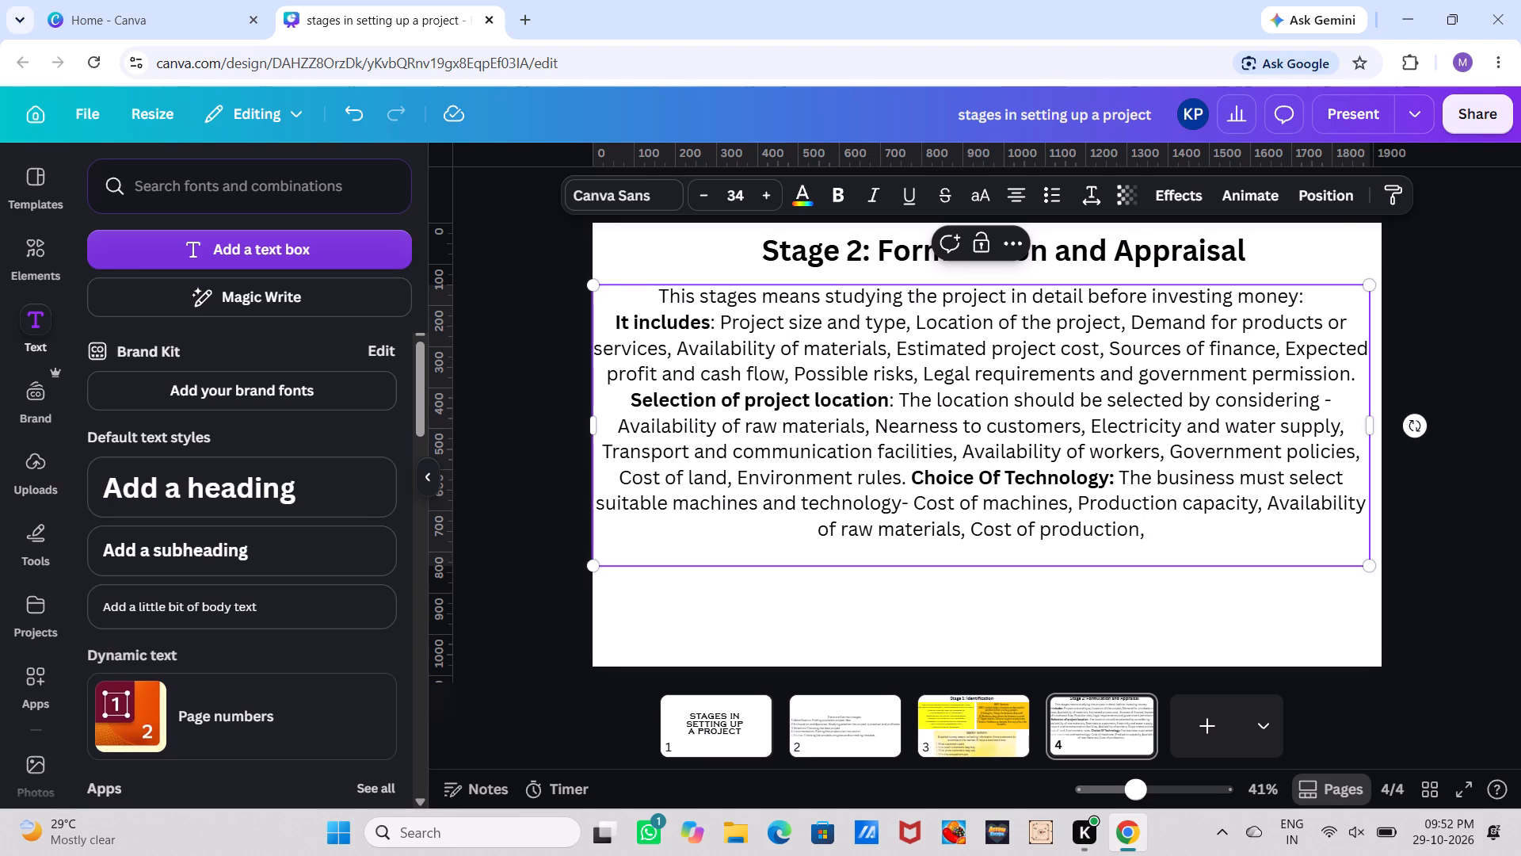
Continue the Choice Of Technology factors with "Availability of trained workers,".
key(space)
text(Avaialbility)
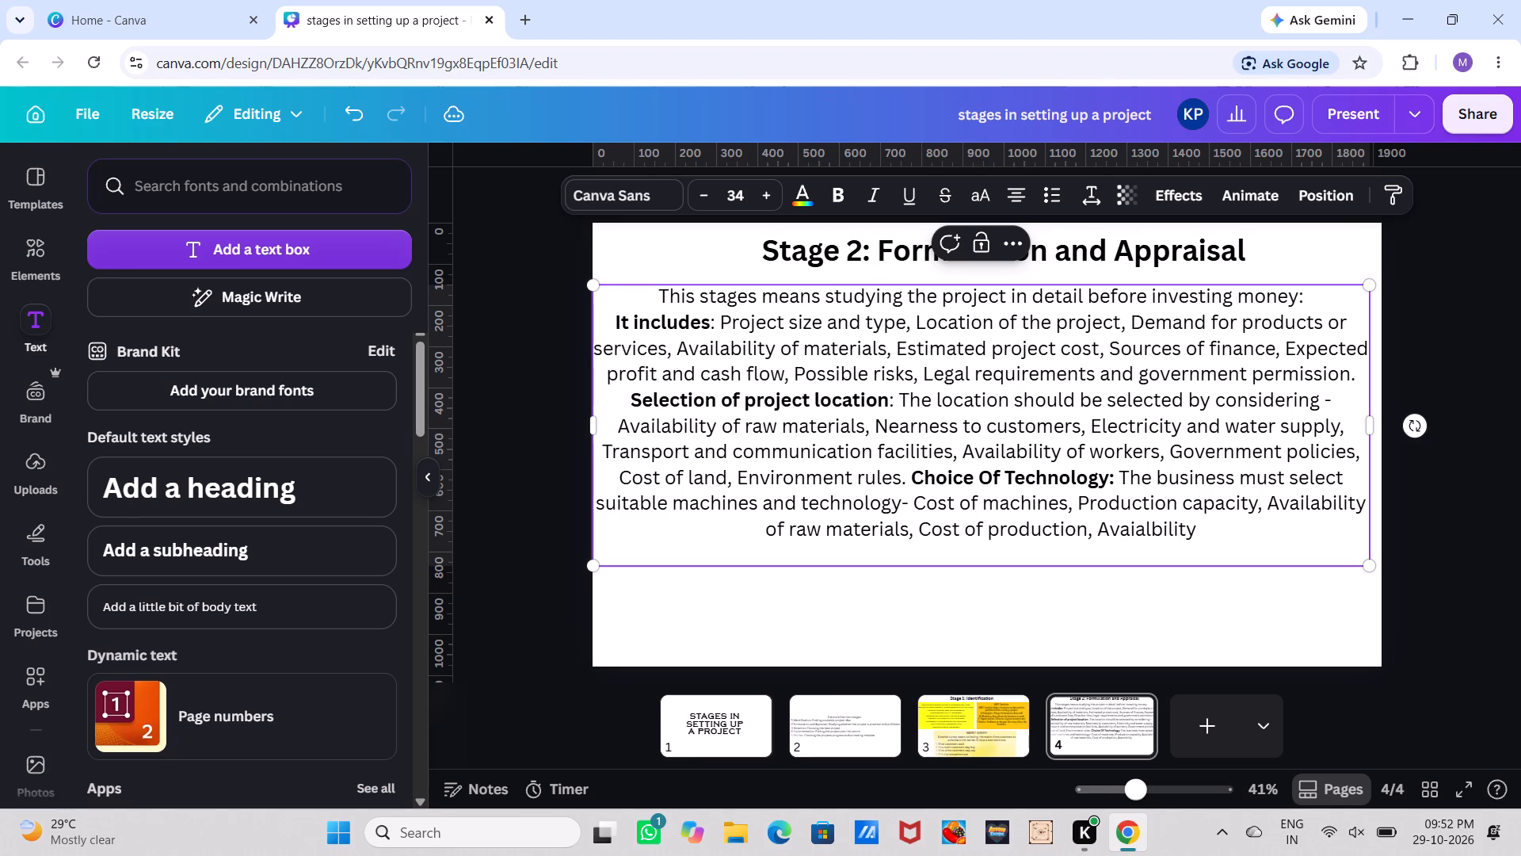
key(BackSpace)
key(BackSpace)
key(BackSpace)
key(BackSpace)
key(BackSpace)
key(BackSpace)
key(BackSpace)
key(BackSpace)
key(BackSpace)
key(BackSpace)
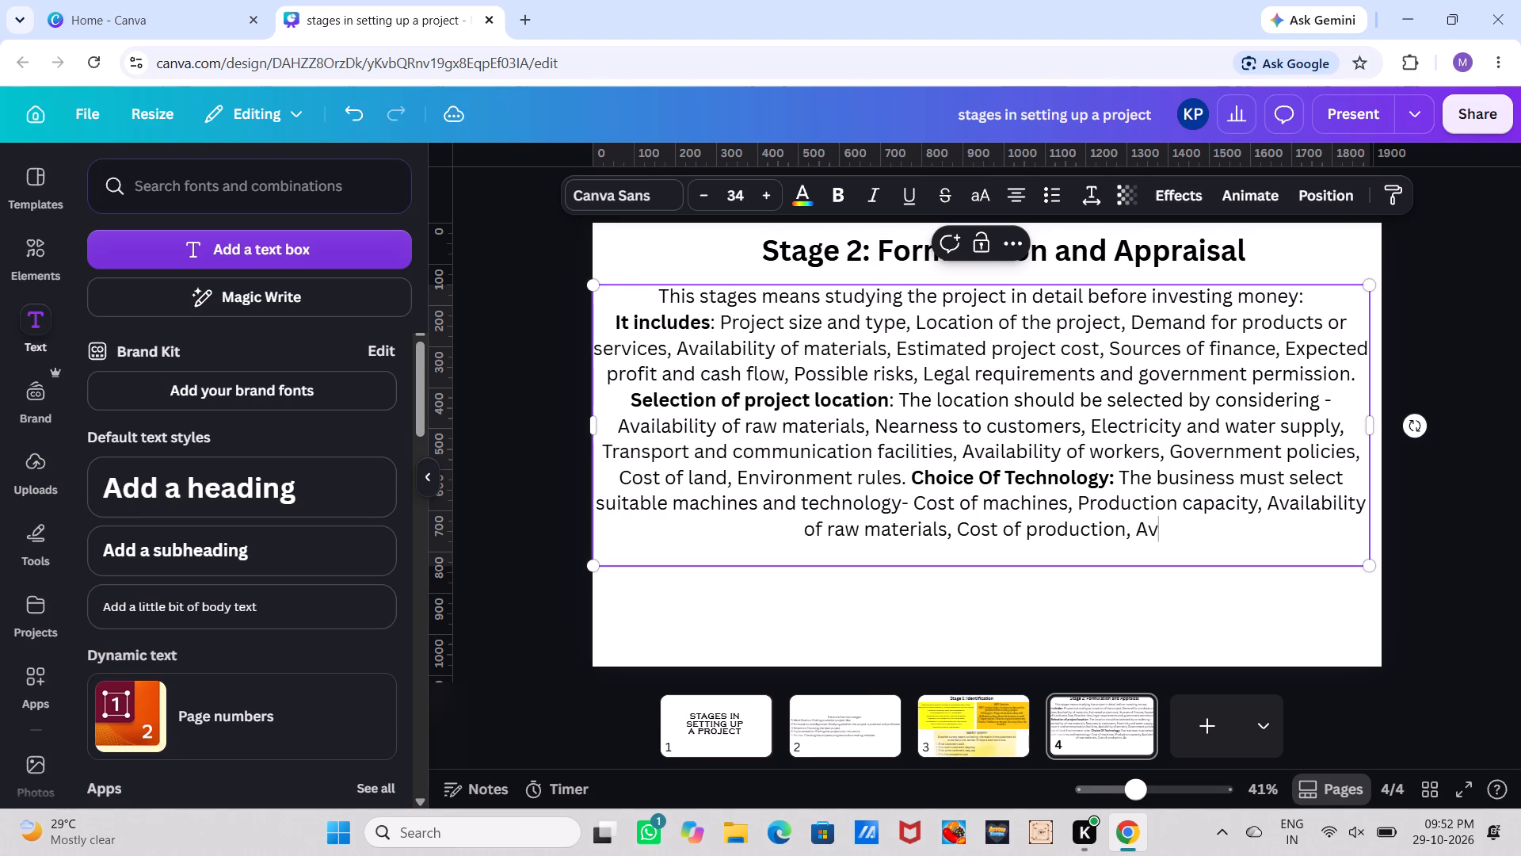
text(ailability)
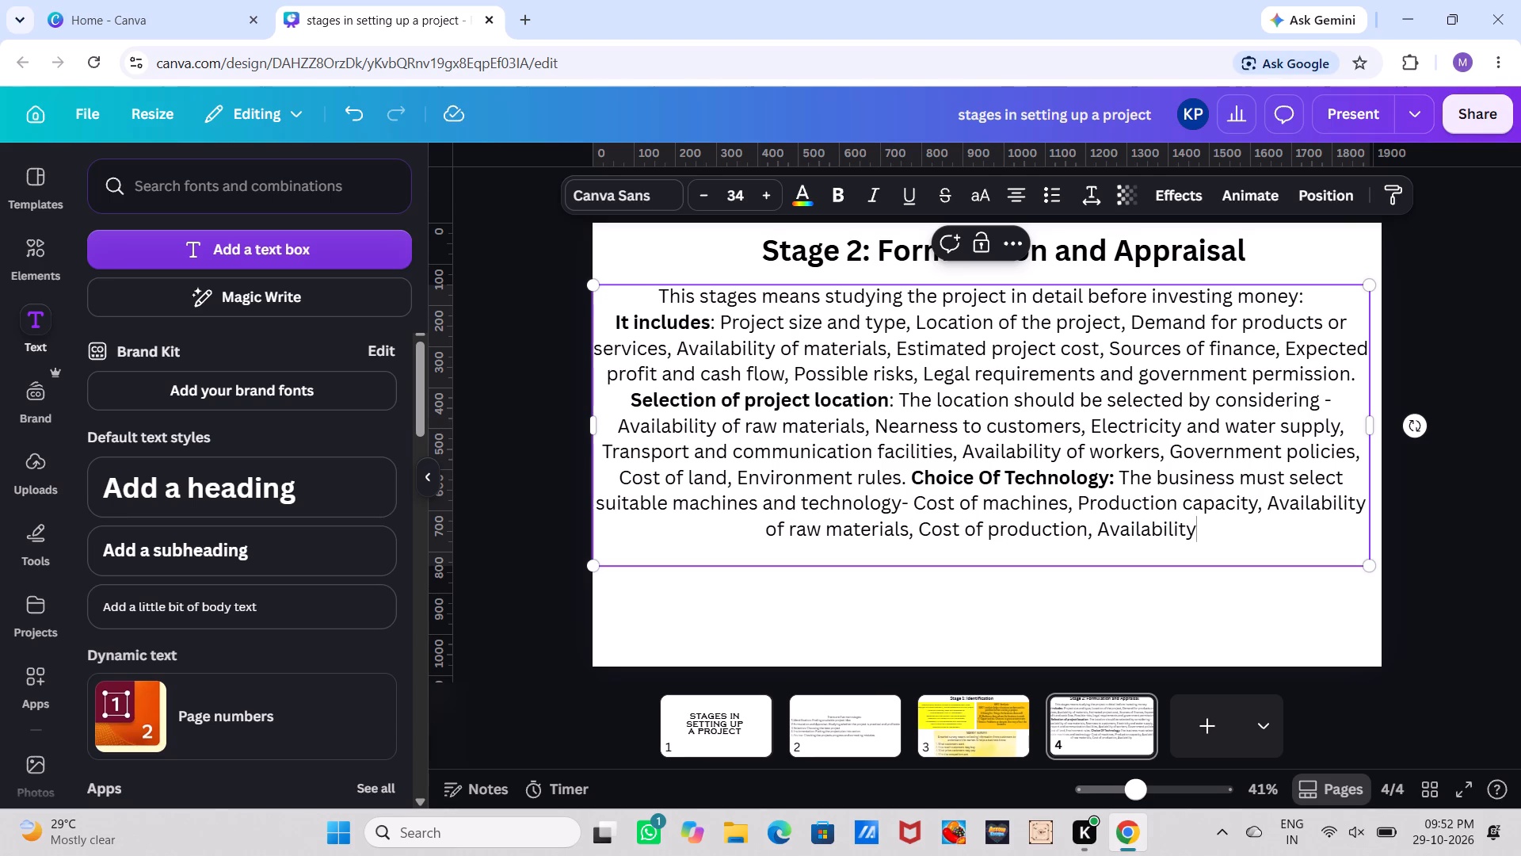
key(space)
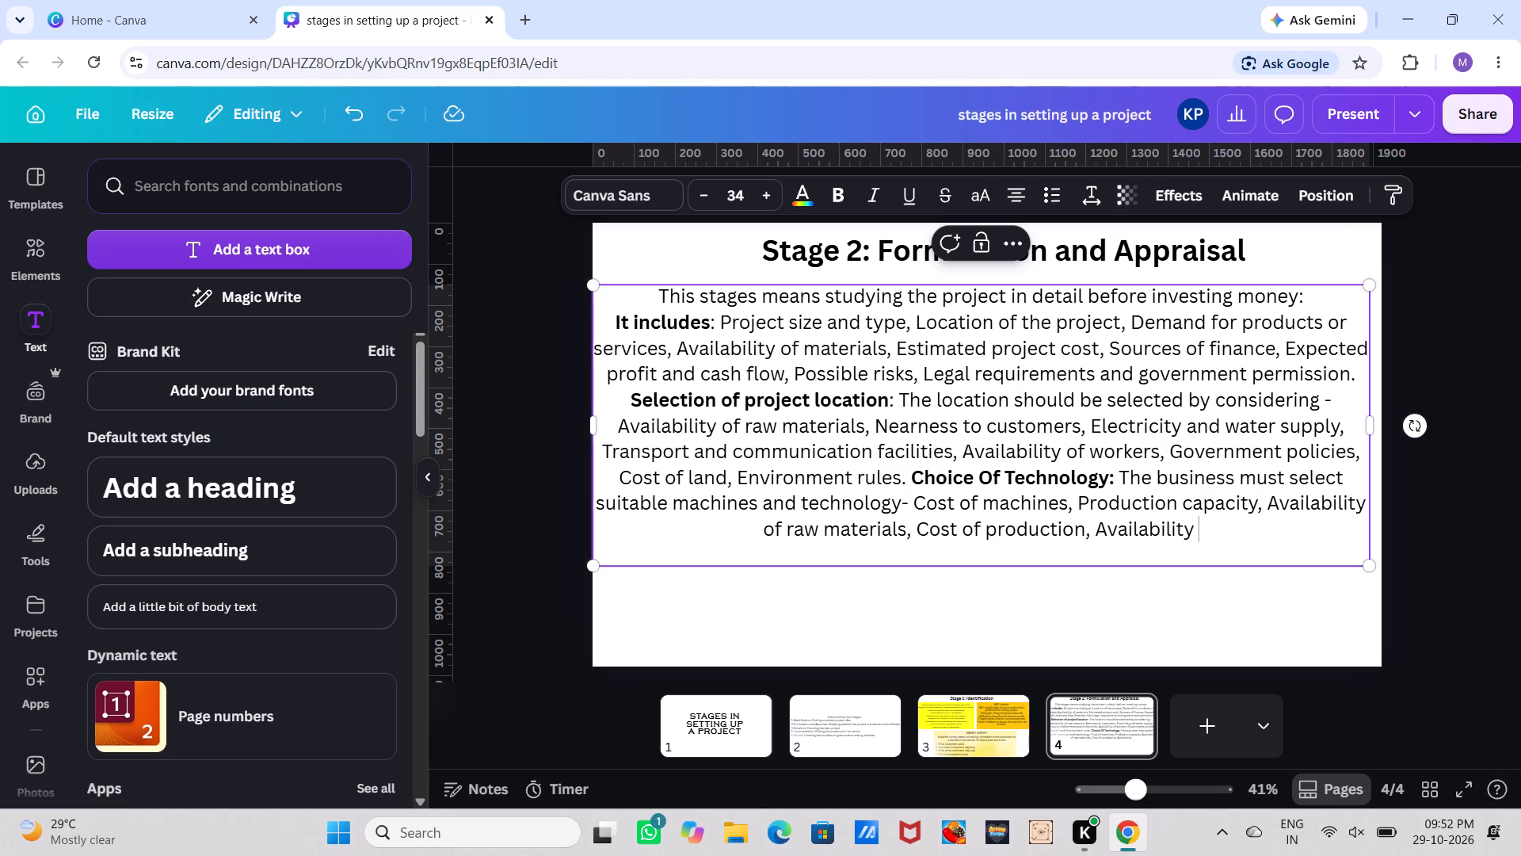
text(of)
key(space)
text(trainednwork==)
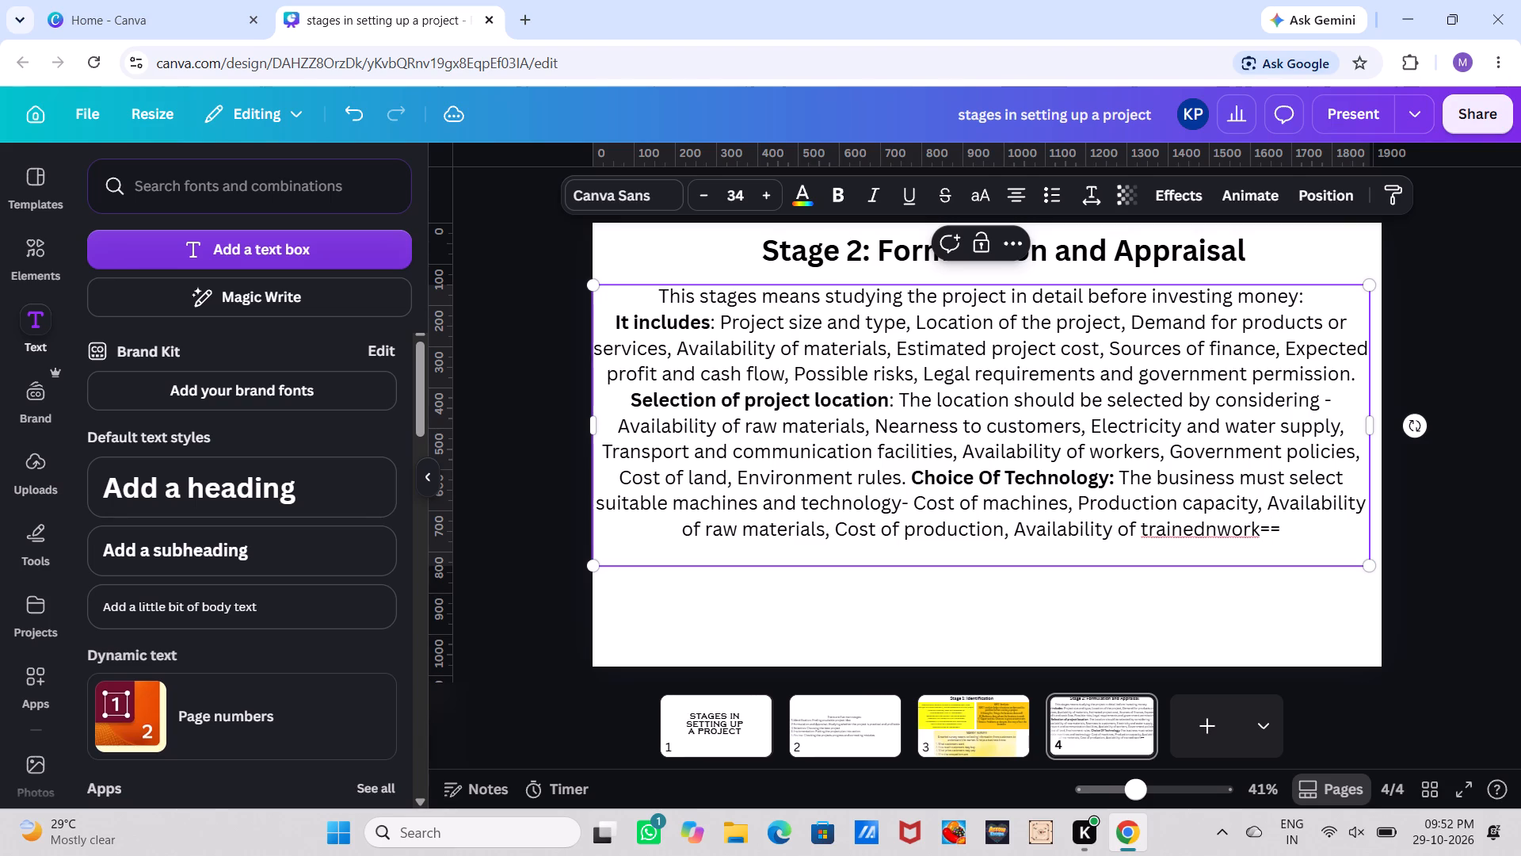
key(BackSpace)
key(BackSpace)
key(BackSpace)
key(BackSpace)
key(BackSpace)
key(BackSpace)
key(BackSpace)
key(space)
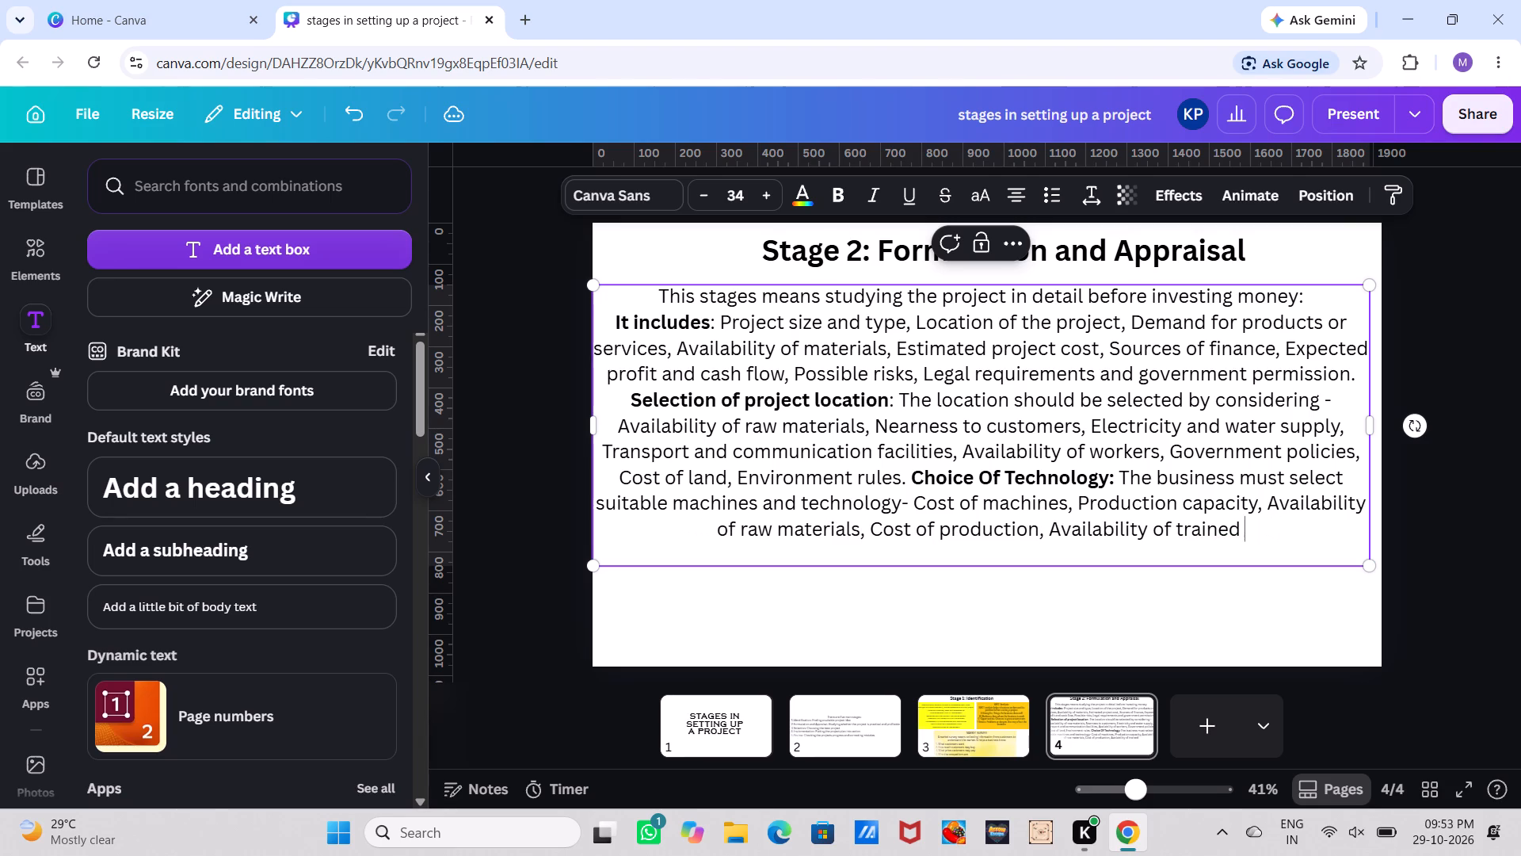
text(worker)
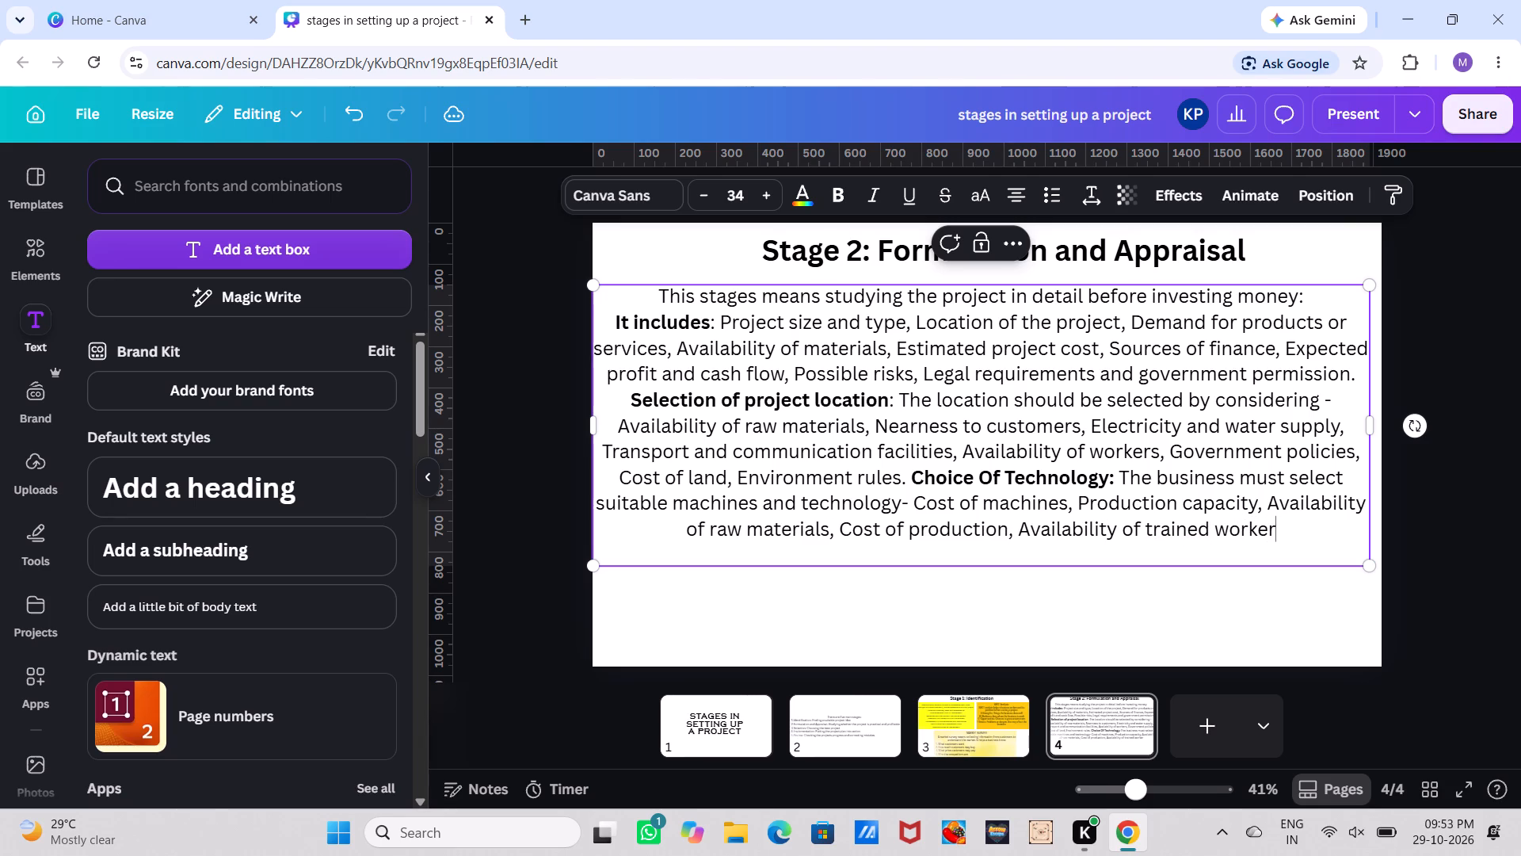
text(s,)
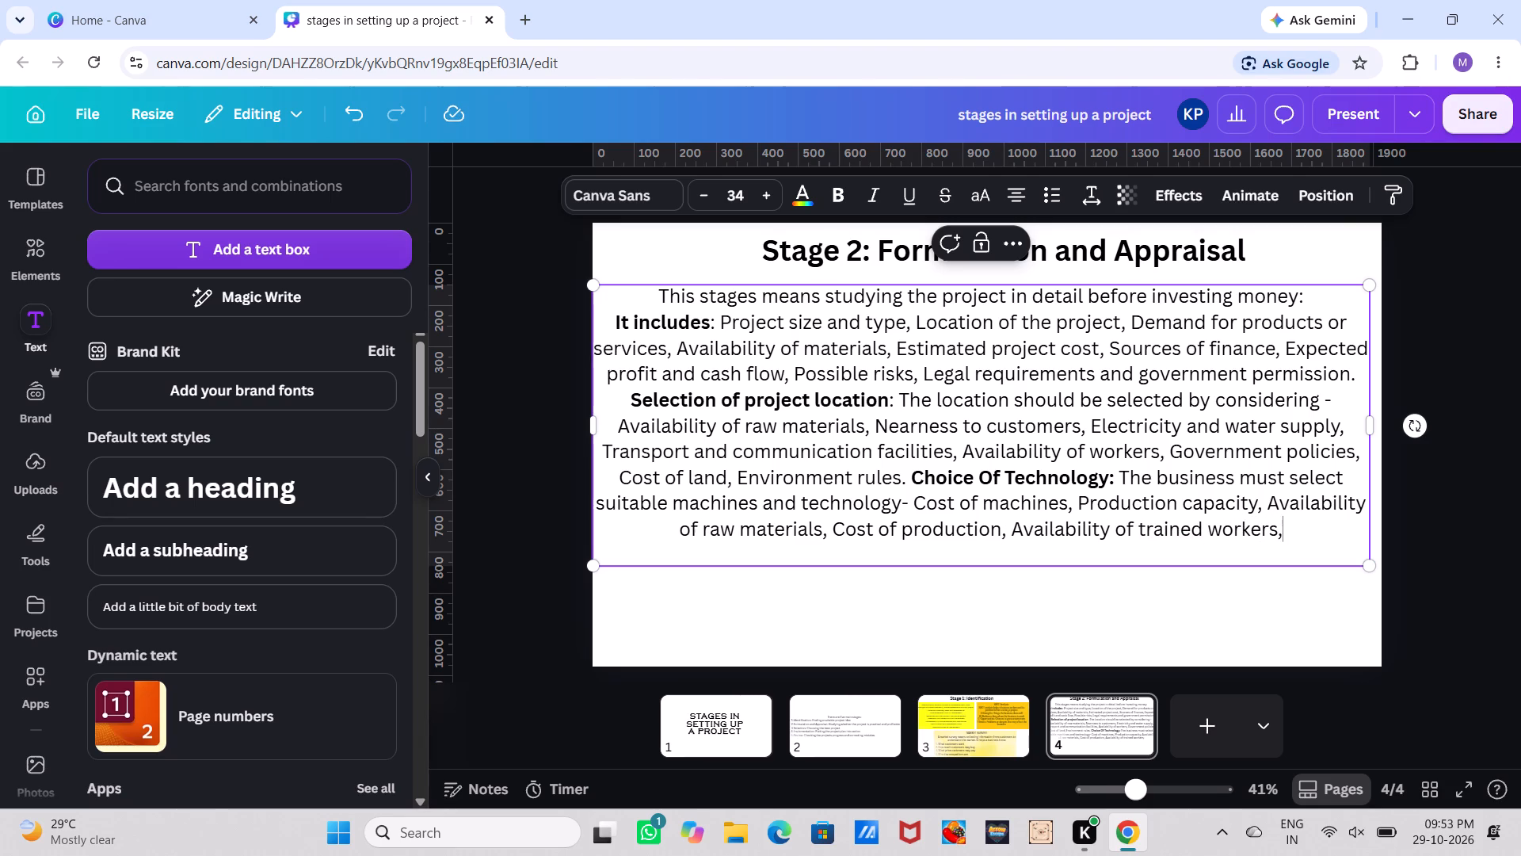
Finish the technology factors with "Whether the technology is suitable for the business.".
key(space)
text(Whether the te)
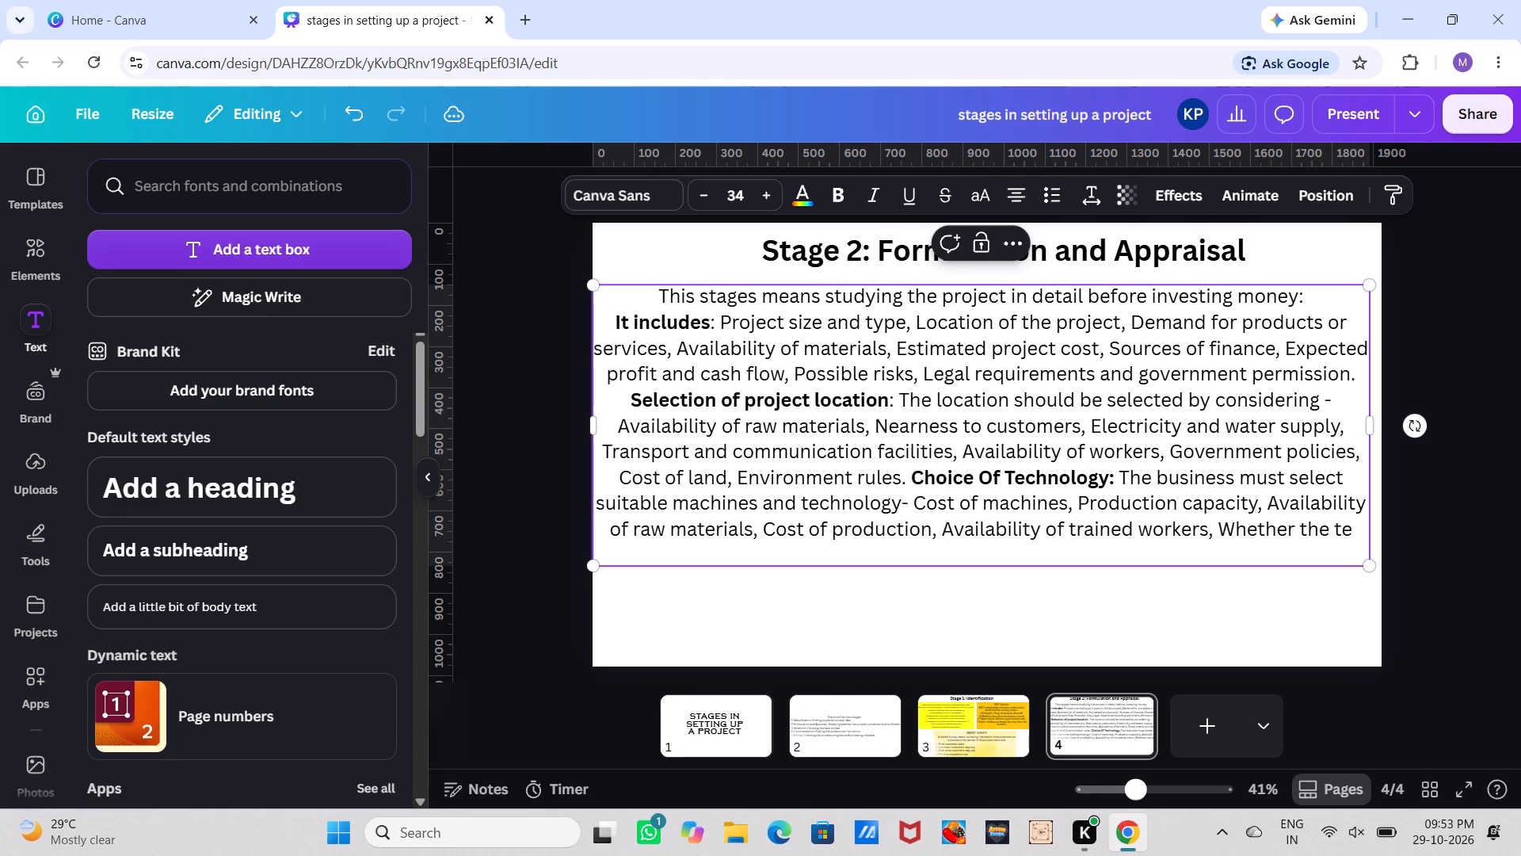
text(chnology)
key(space)
text(is suitable for the business)
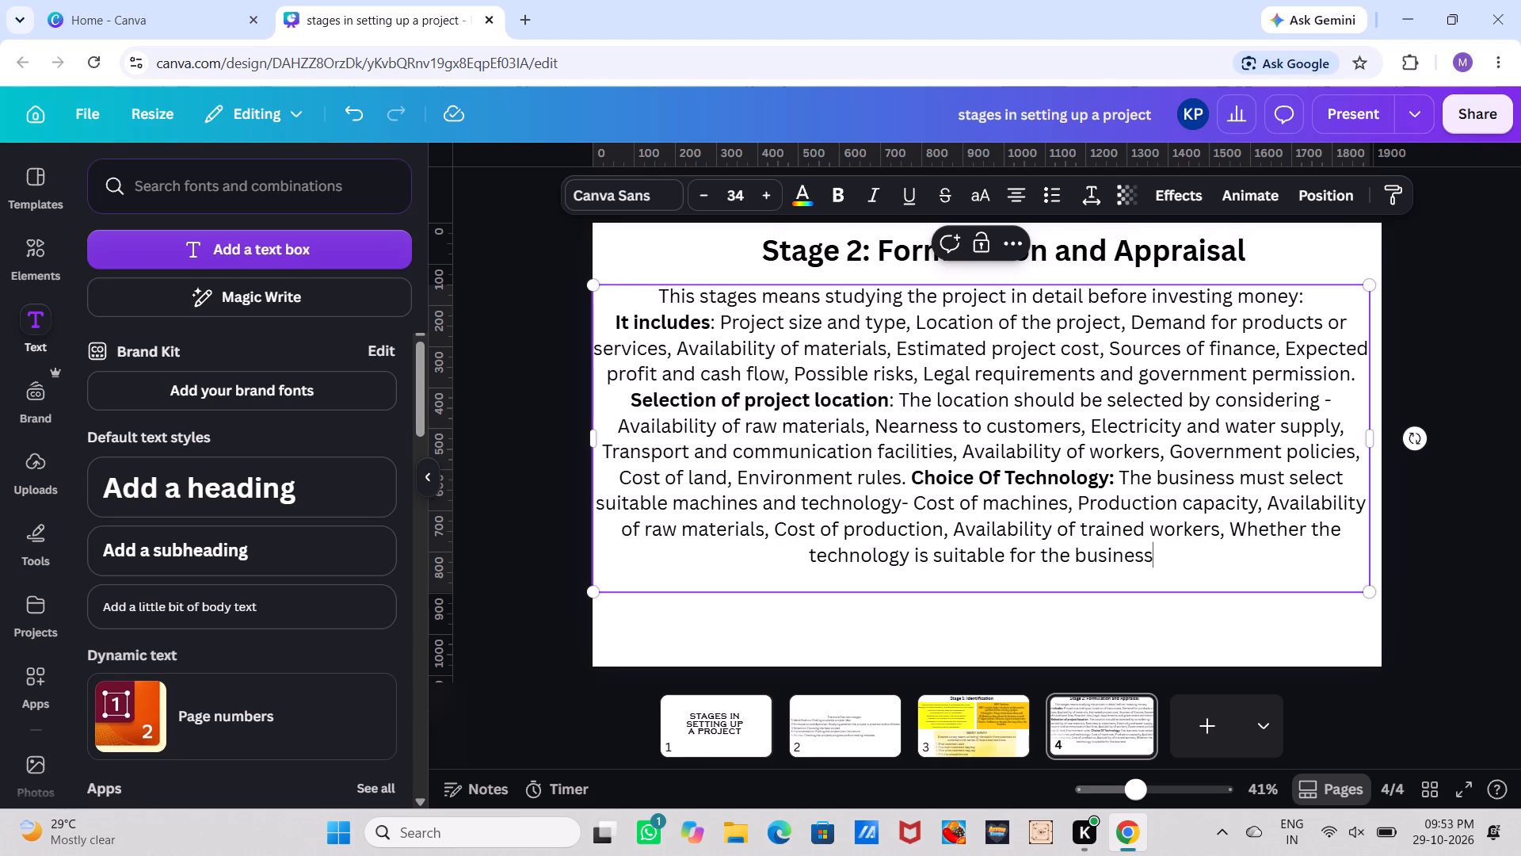
key(period)
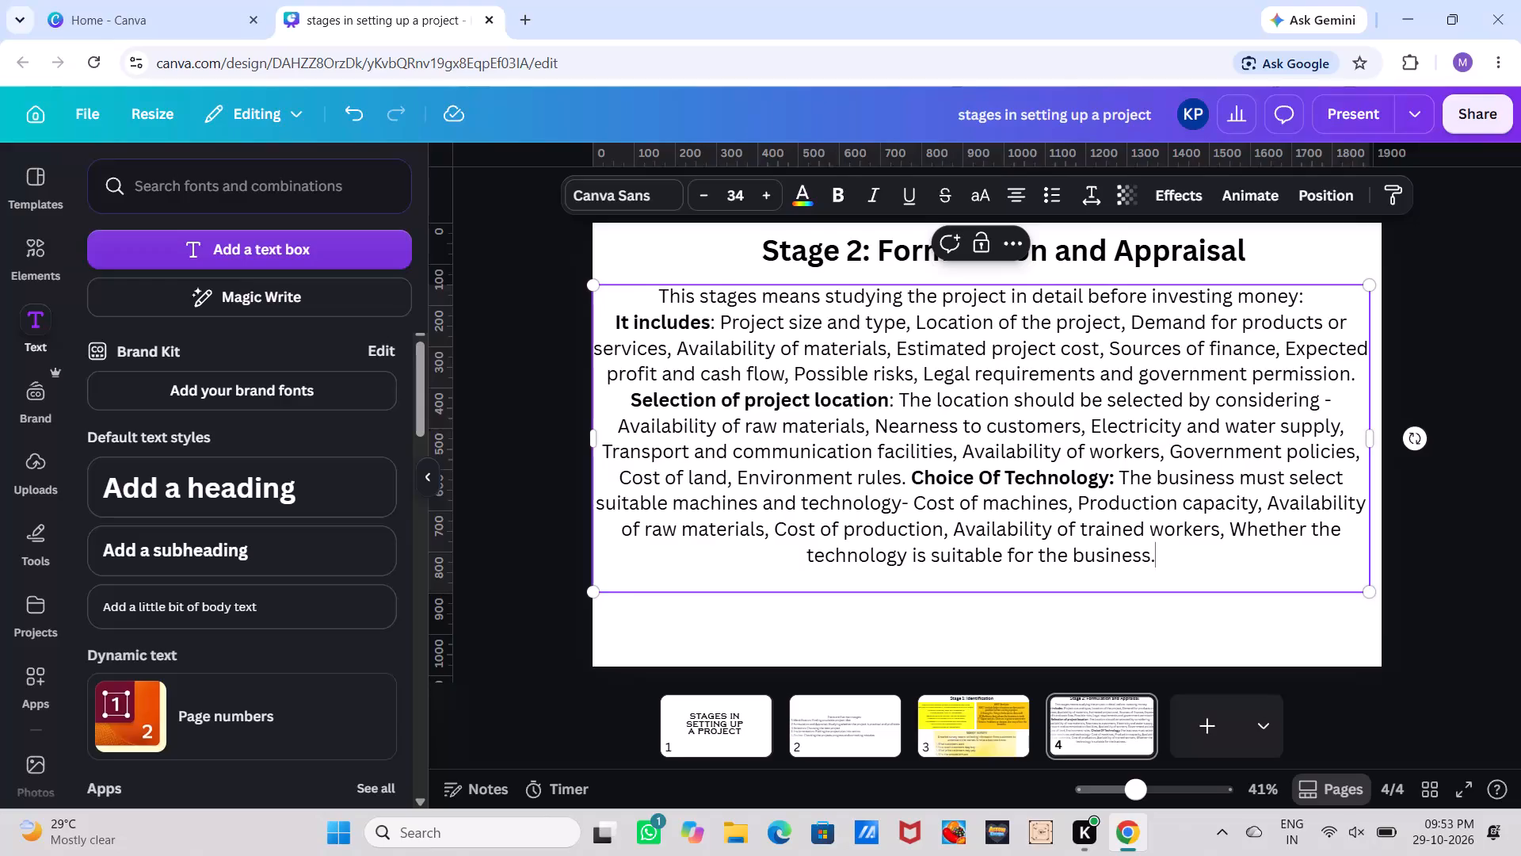
key(space)
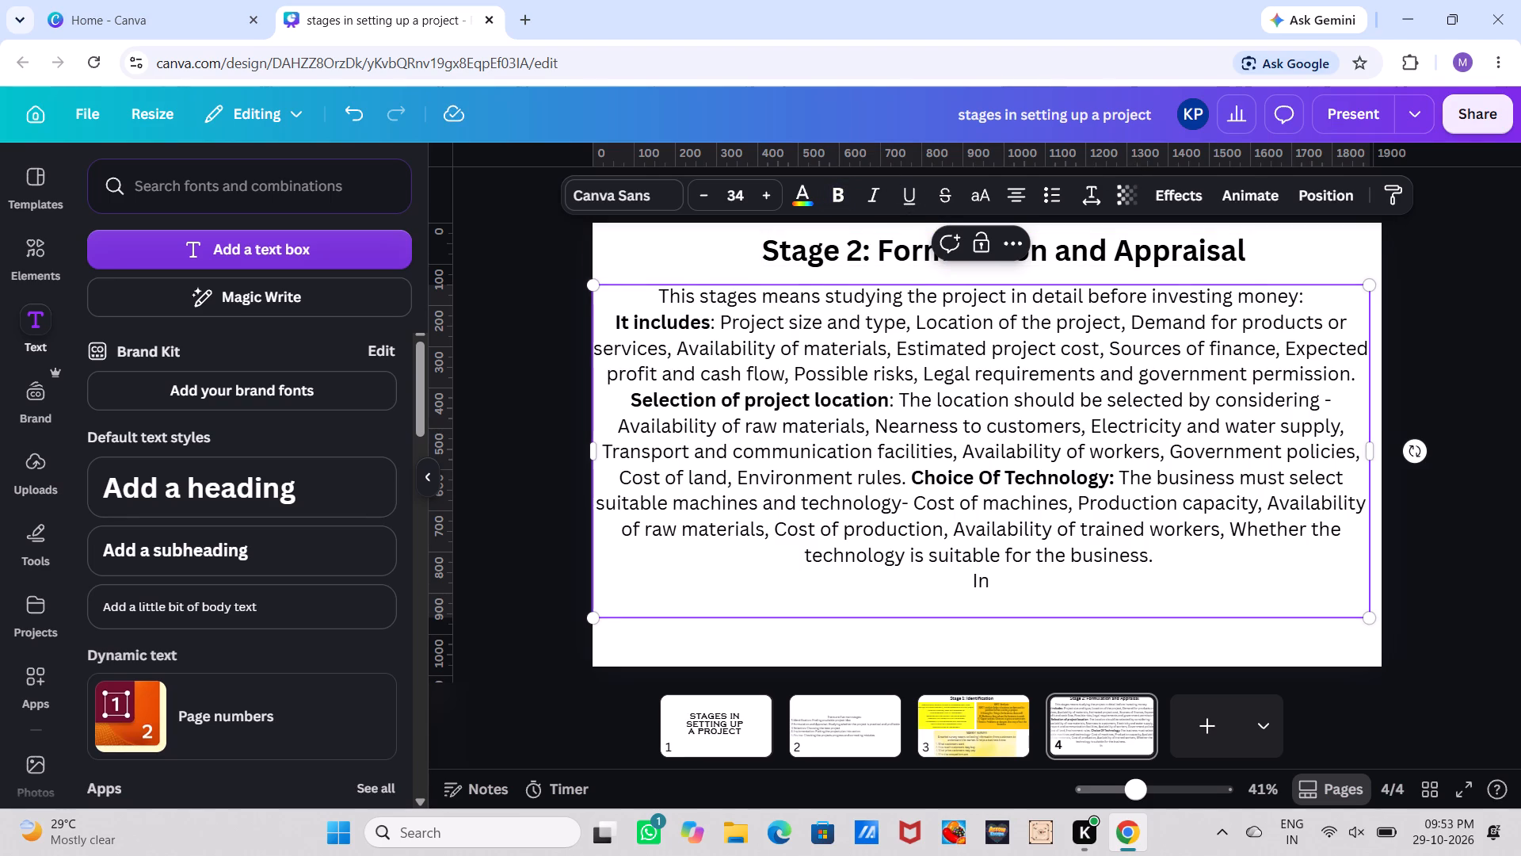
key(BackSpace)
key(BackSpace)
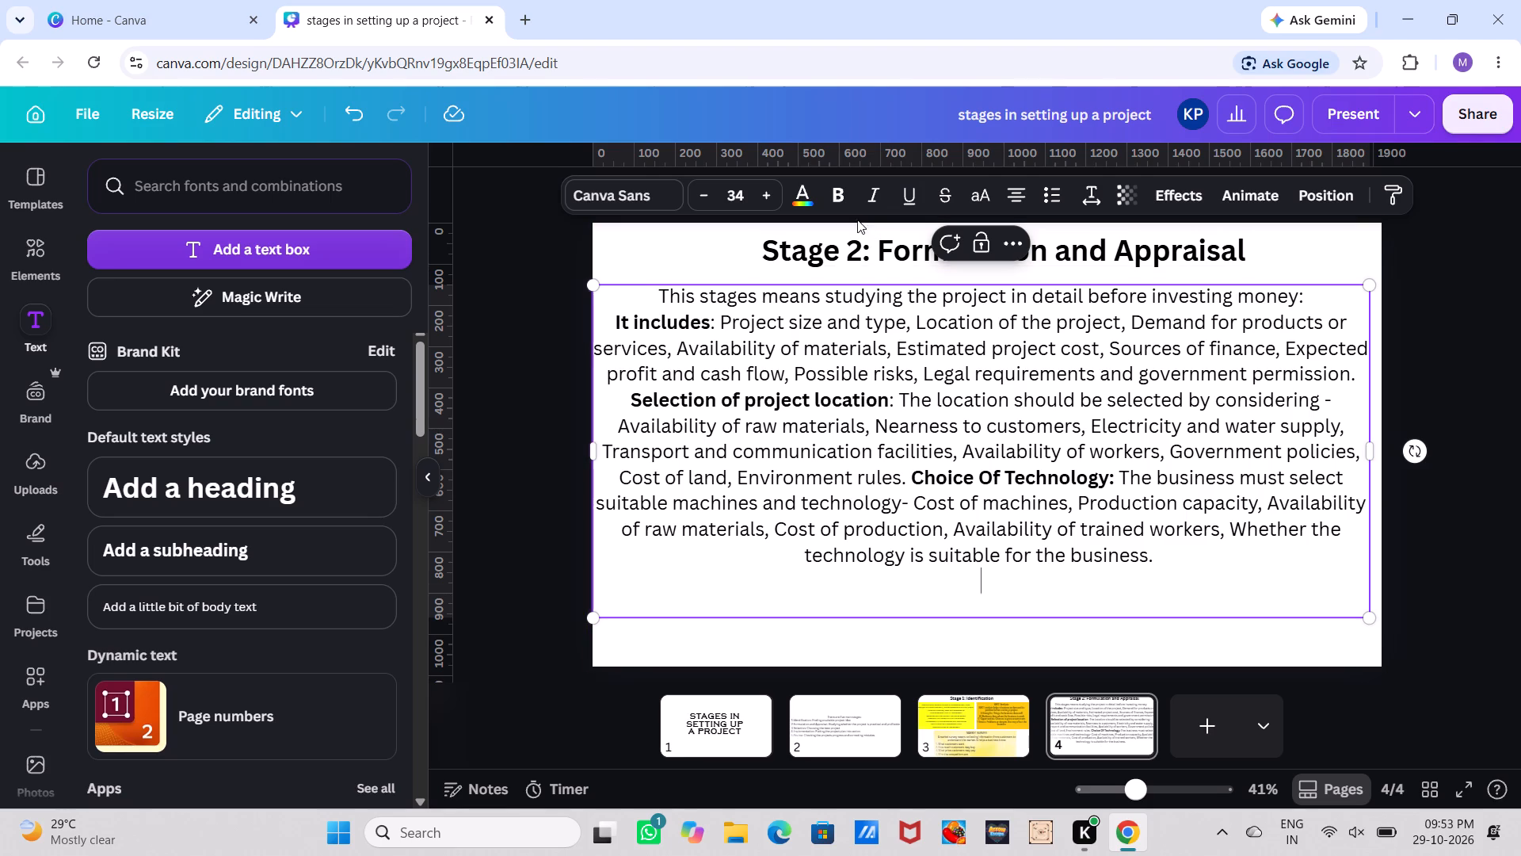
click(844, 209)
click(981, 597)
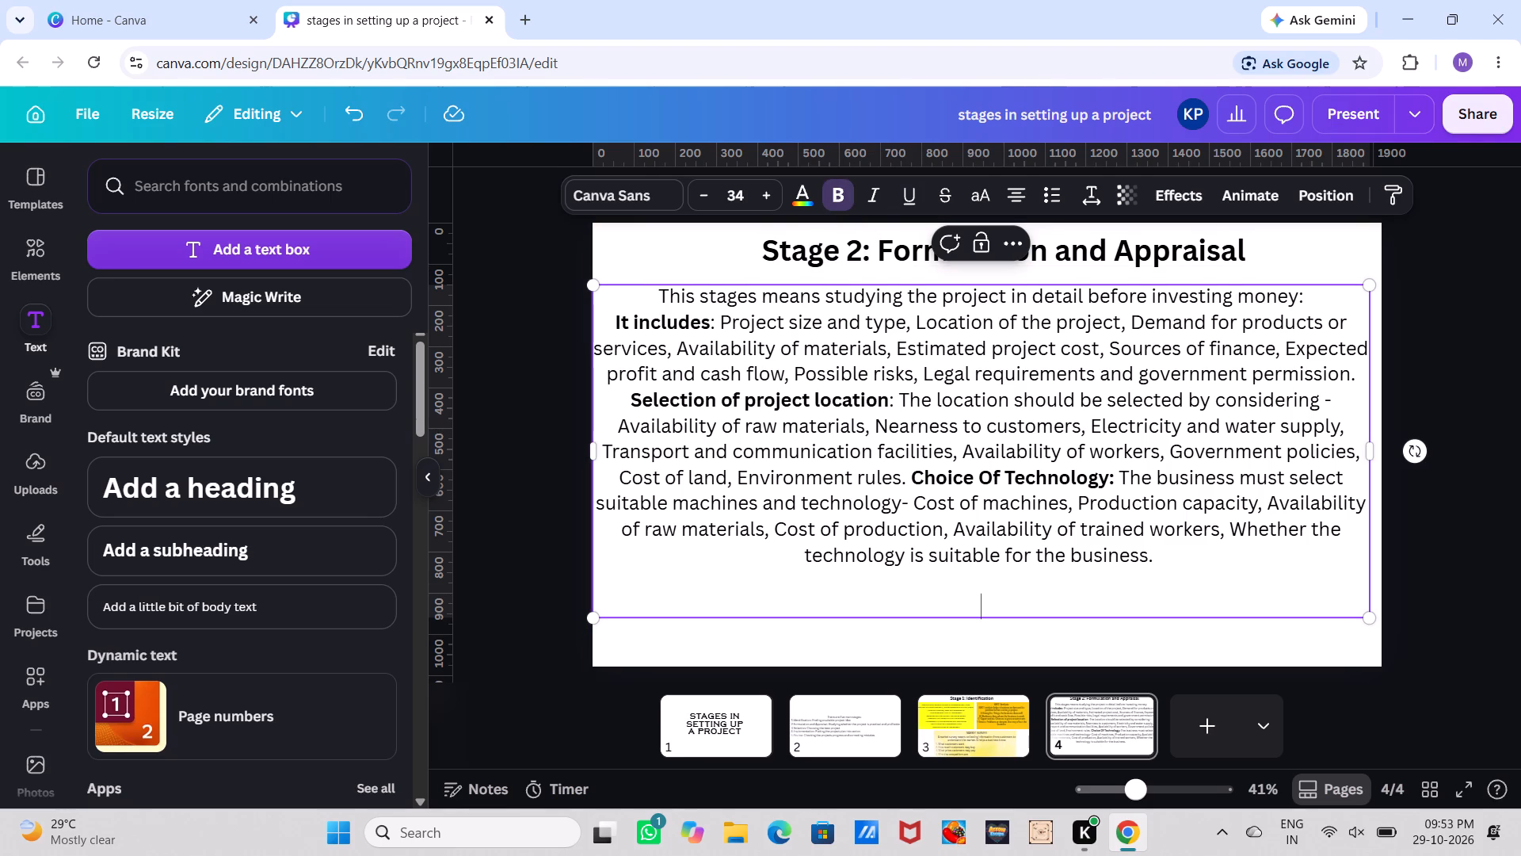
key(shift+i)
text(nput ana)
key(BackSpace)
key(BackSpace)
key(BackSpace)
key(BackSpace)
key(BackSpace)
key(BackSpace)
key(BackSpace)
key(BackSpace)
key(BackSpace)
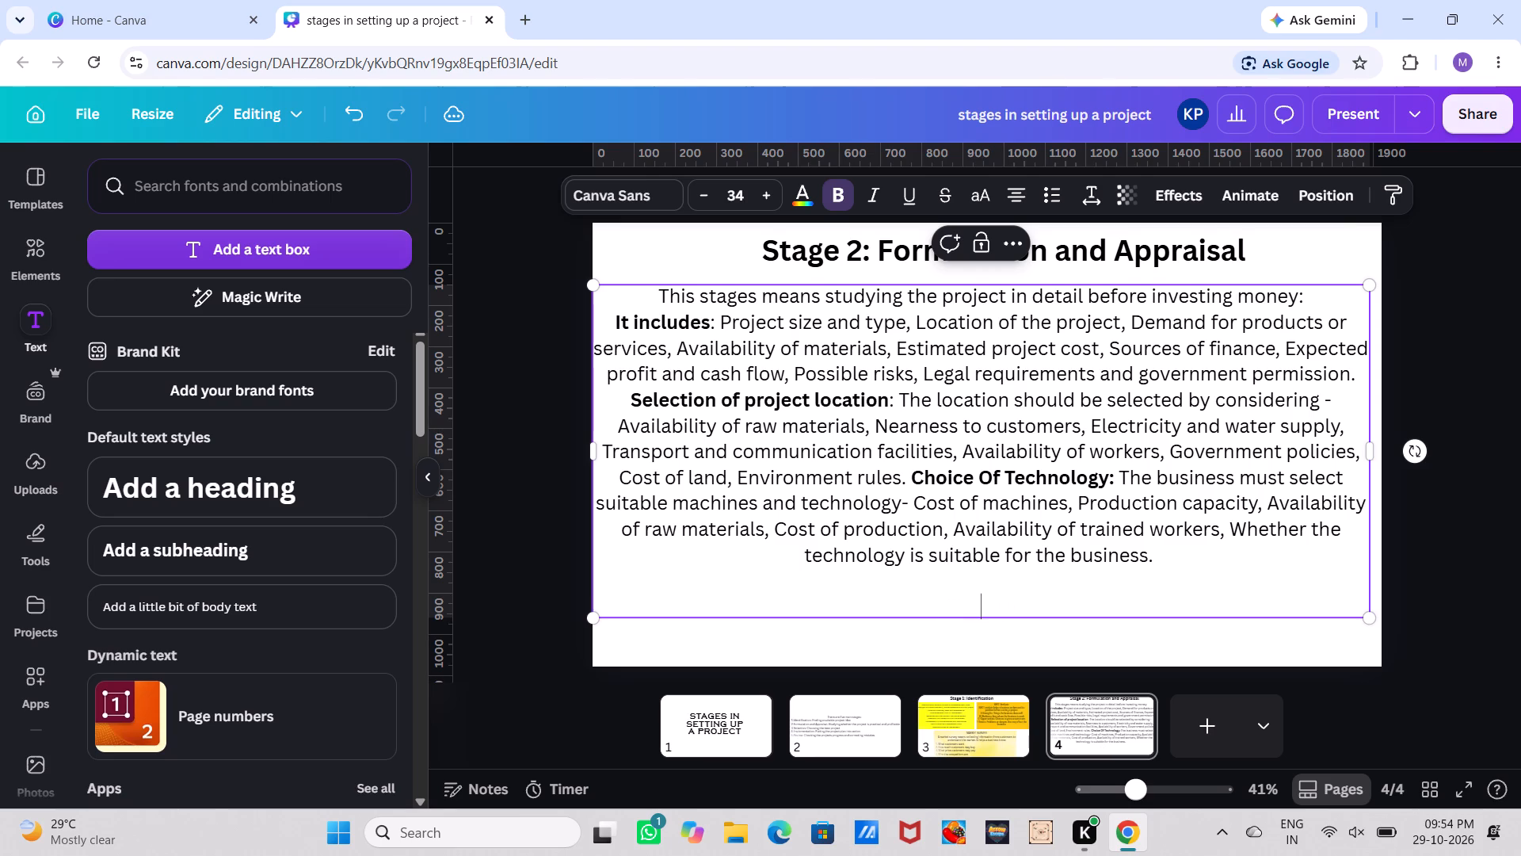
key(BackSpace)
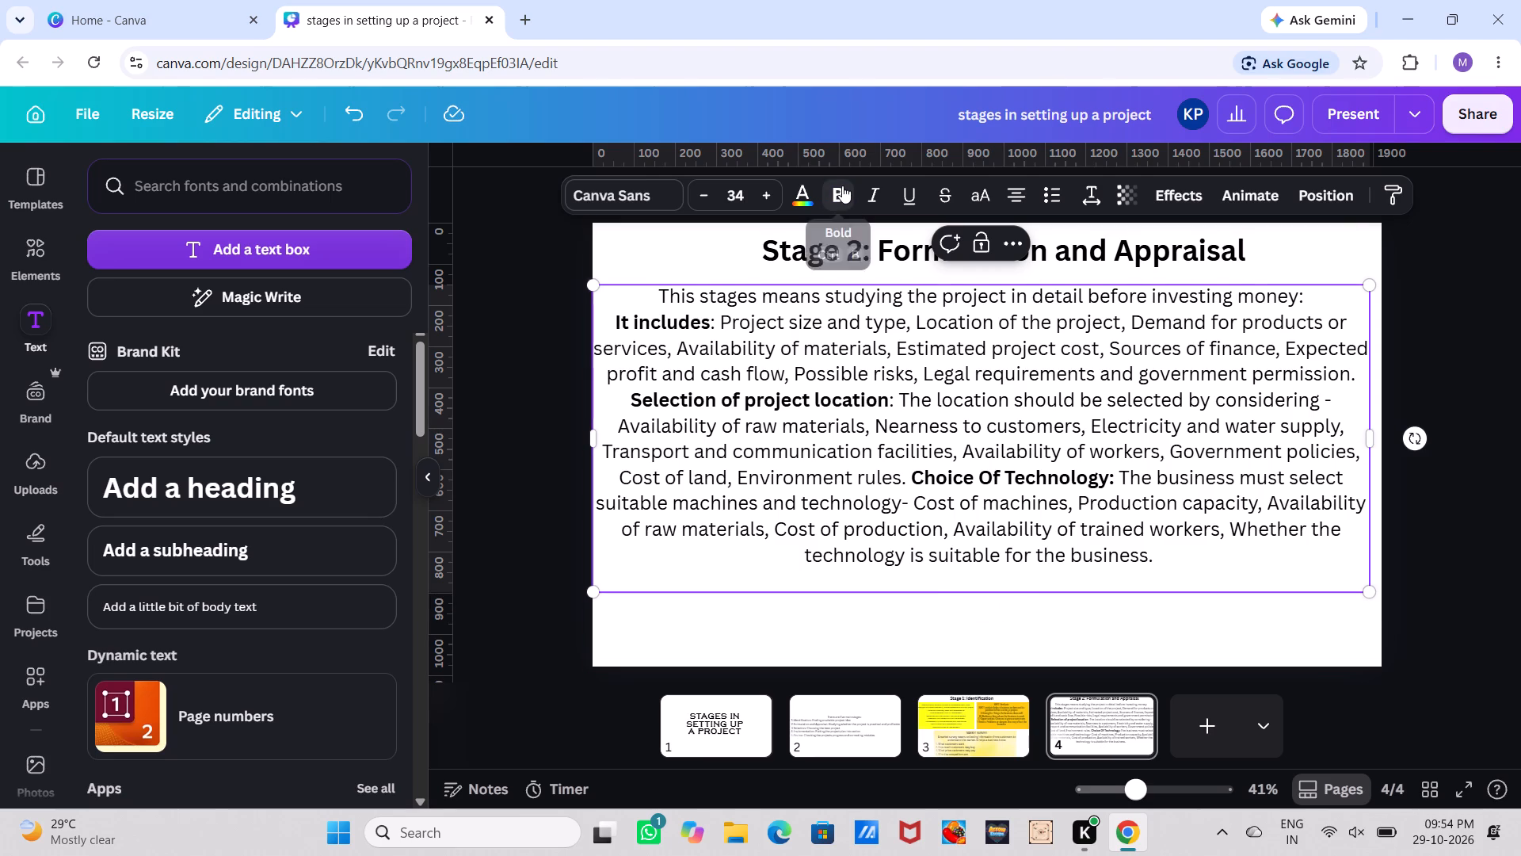
On the empty line below the technology factors, begin a bold sentence with "Input Analysis, Financial Analysis,".
click(842, 185)
click(982, 583)
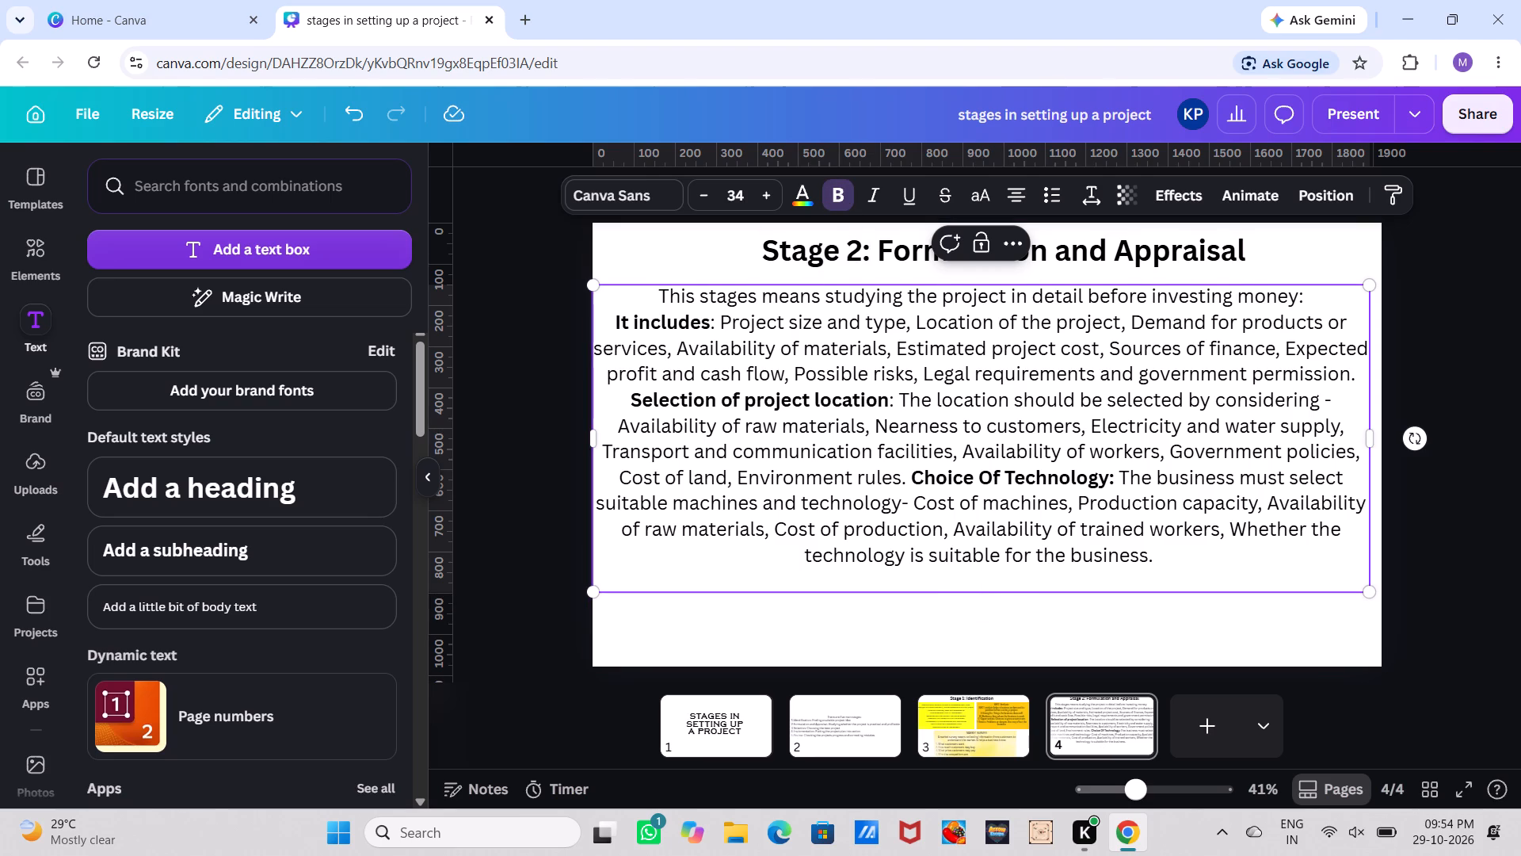
text(Input)
key(space)
text(Analysis, Financial Analysis,)
key(space)
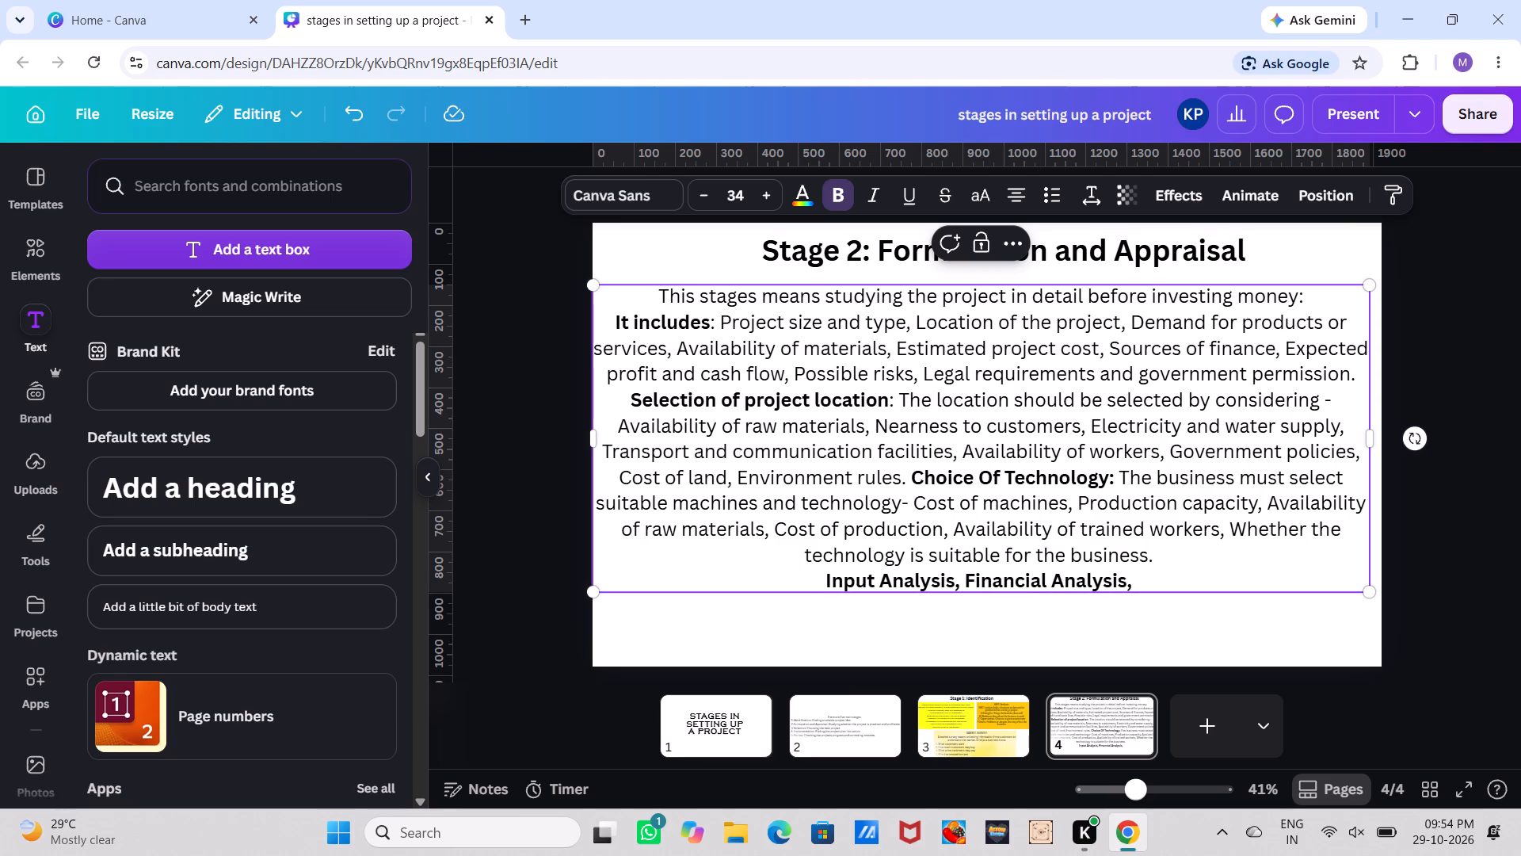
Complete the bold sentence with "Cost Benefit Analysis and Financial closure is also included".
text(Co)
text(st Benefit)
key(space)
text(Analysis)
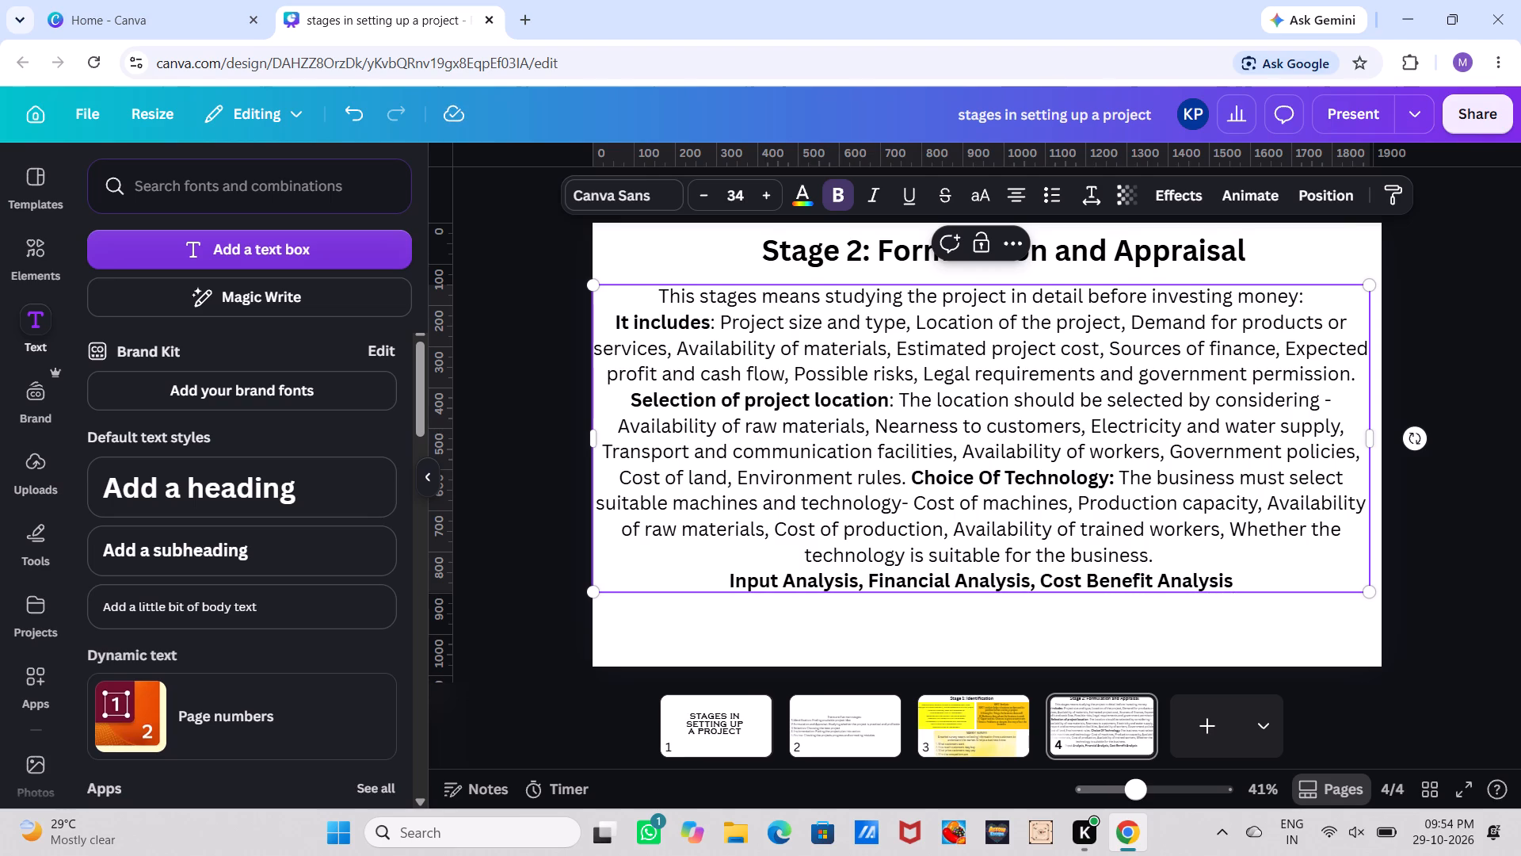
key(space)
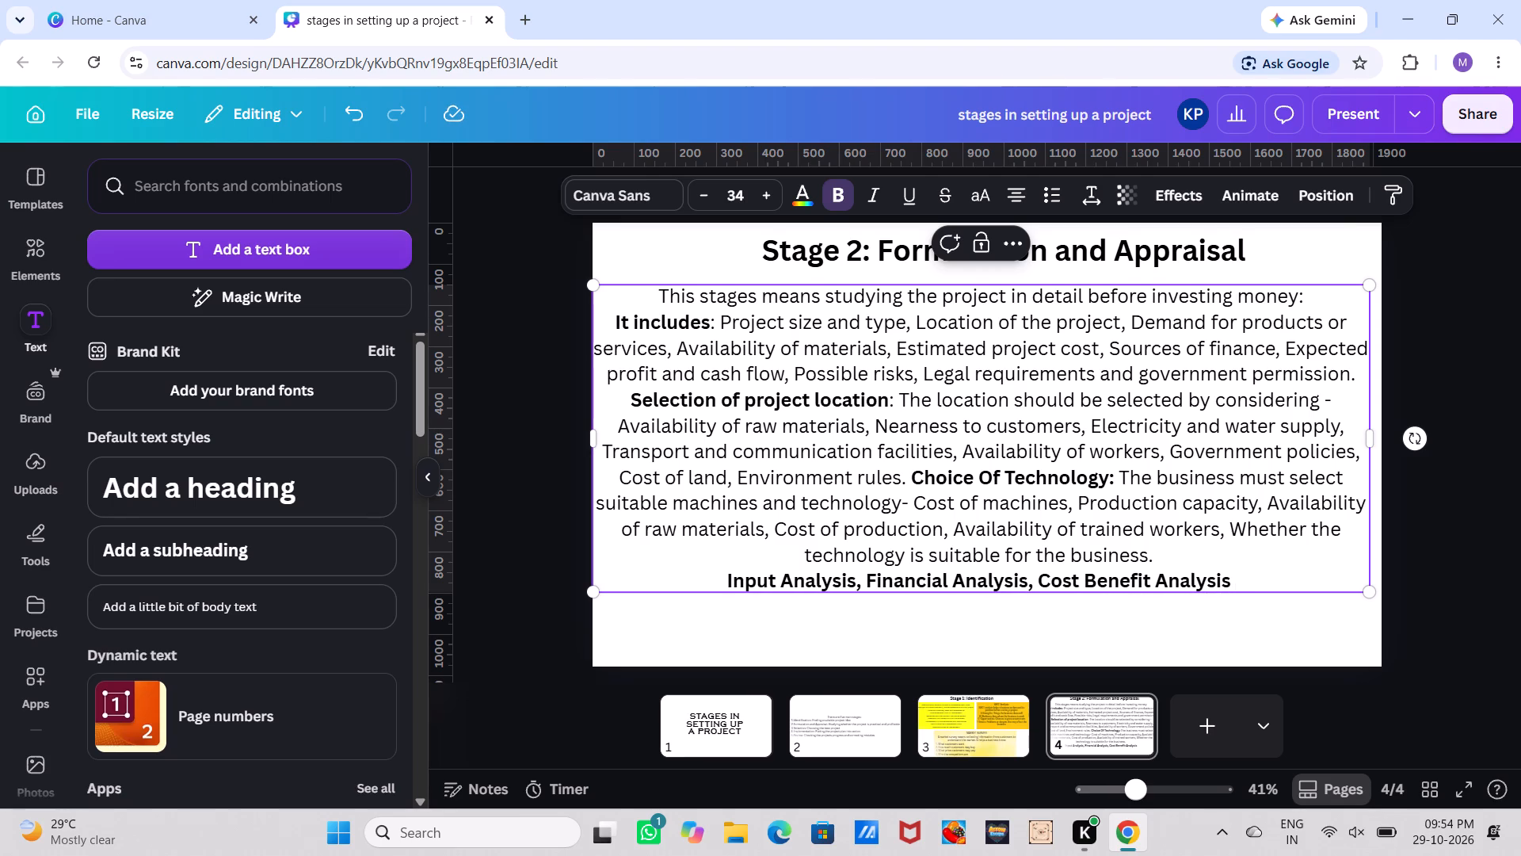
text(and Financia)
key(space)
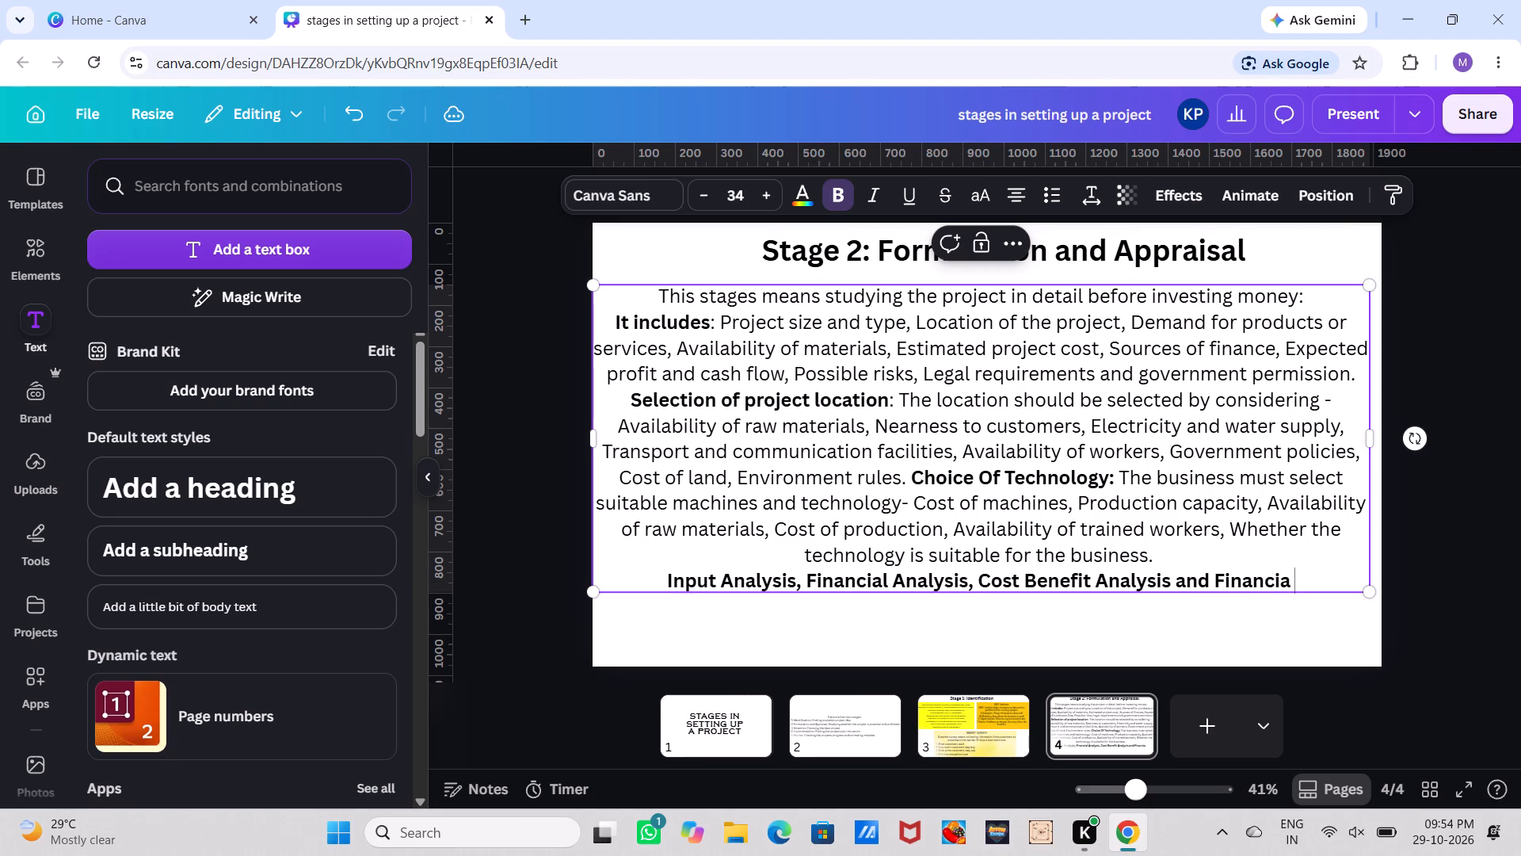
key(BackSpace)
text(l c)
text(losure is also inc)
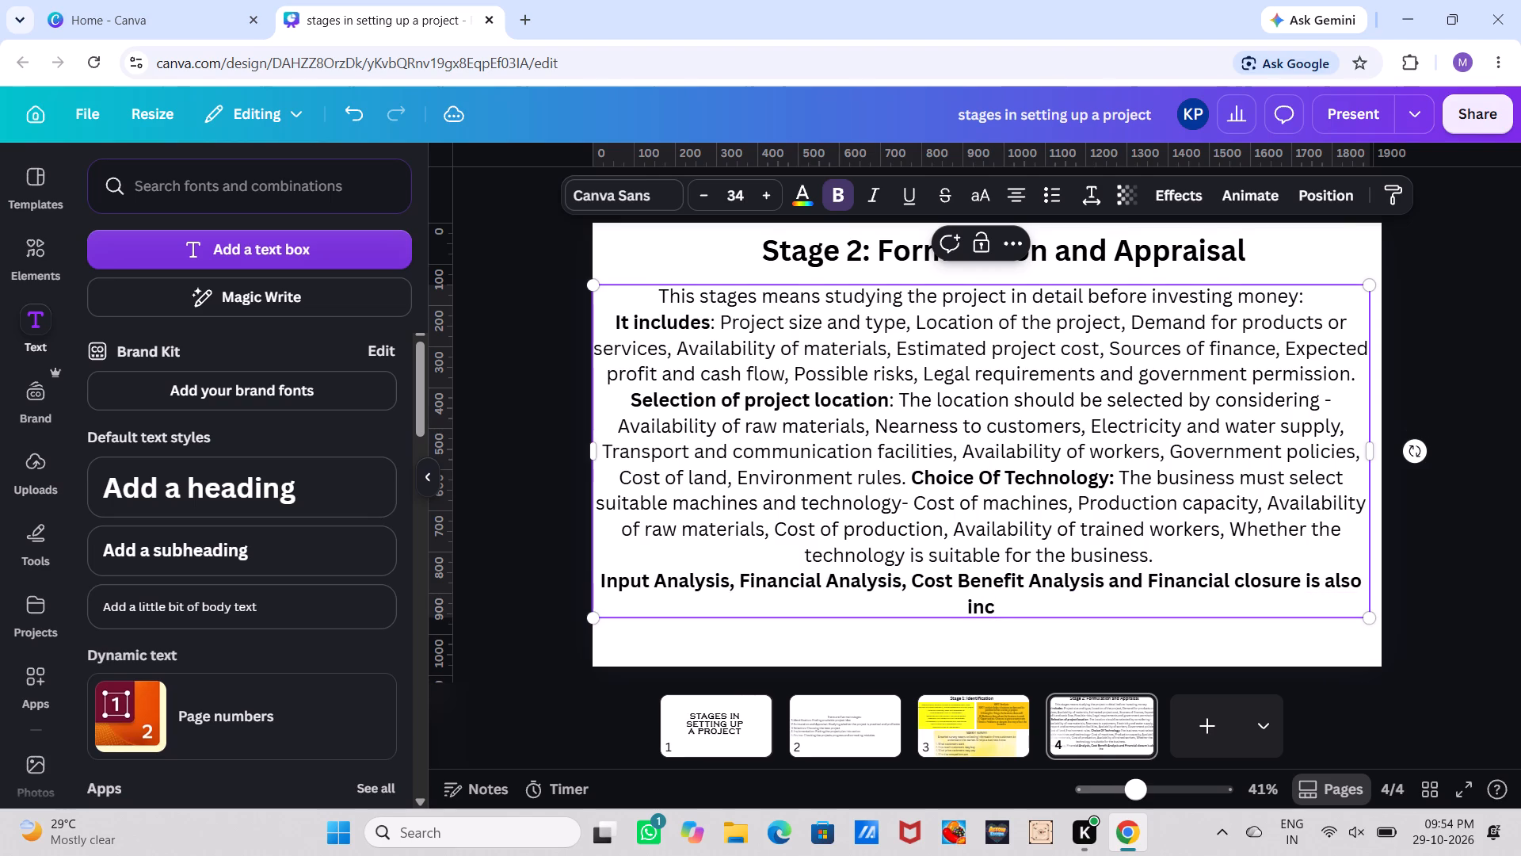
text(luded)
Scale the body text box up slightly to reach the slide's right edge, at font size 34.5.
drag(1372, 617, 1373, 621)
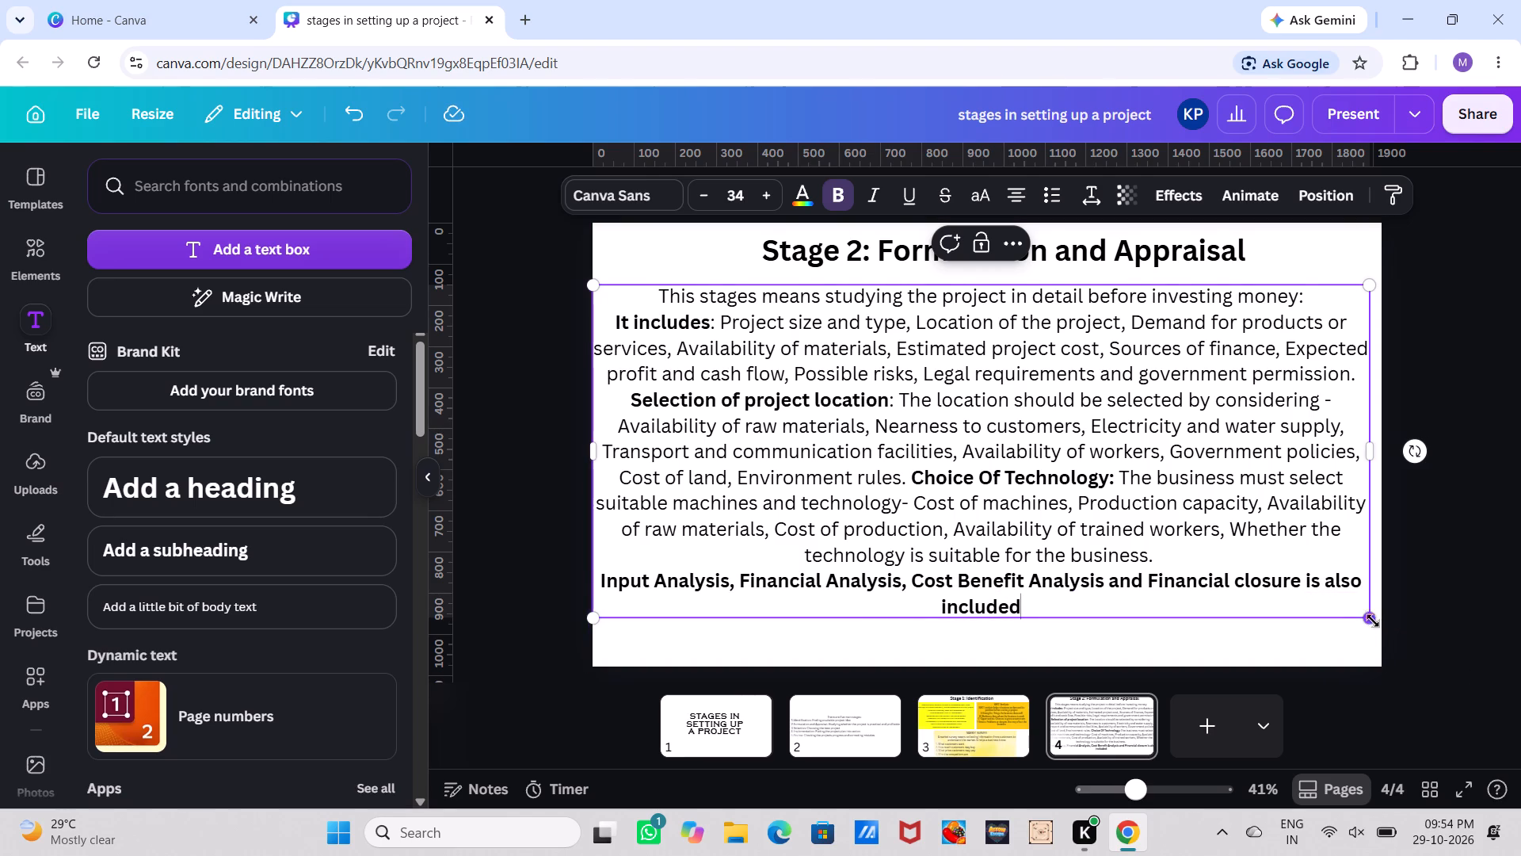
drag(1373, 621, 1376, 631)
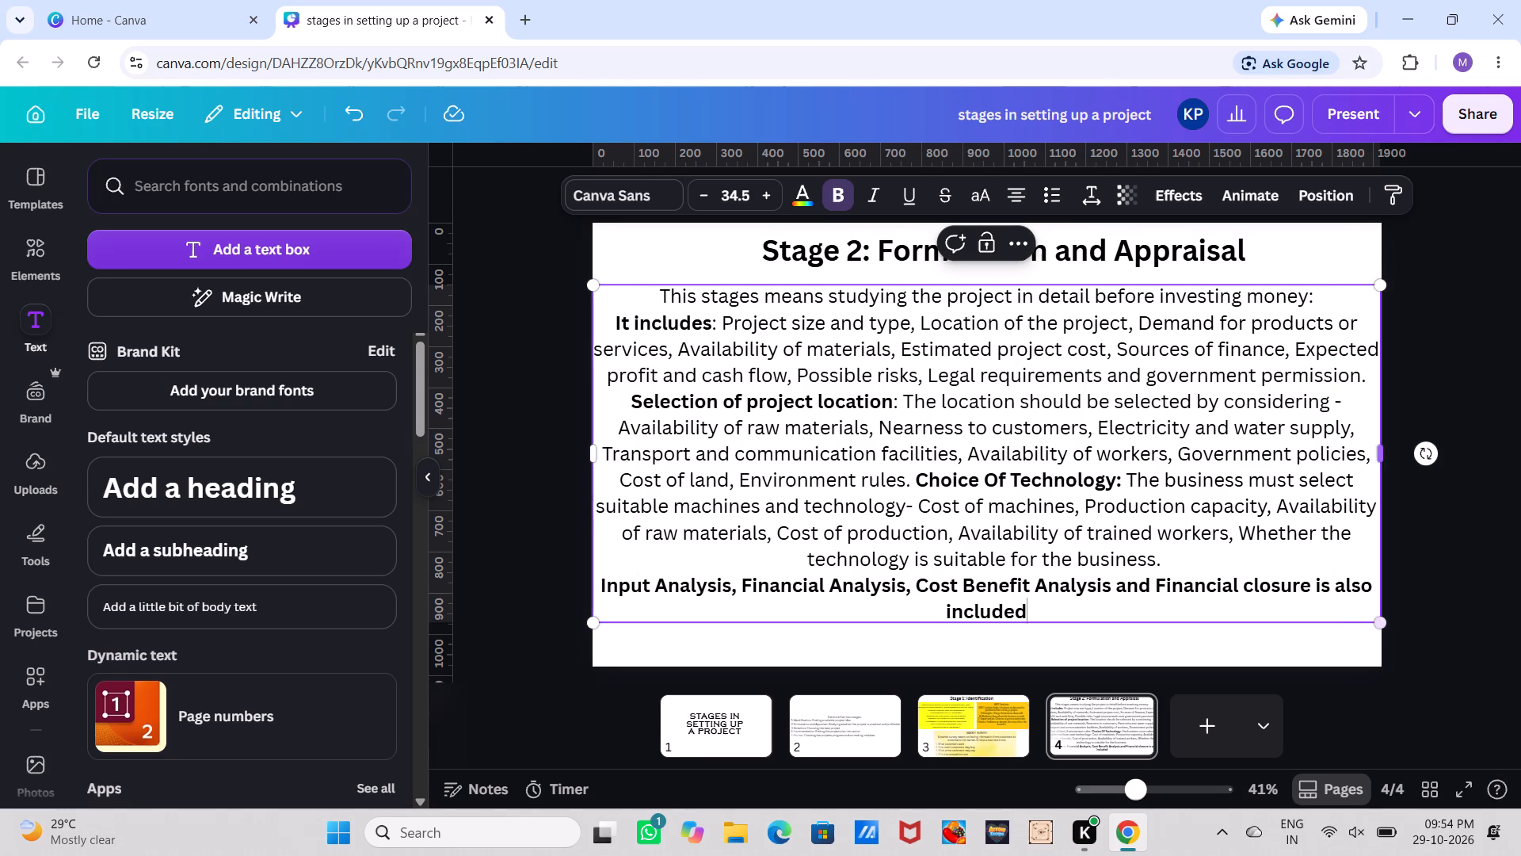
Move the body text box slightly down, widening the gap below the "Stage 2: Formulation and Appraisal" heading.
click(1253, 516)
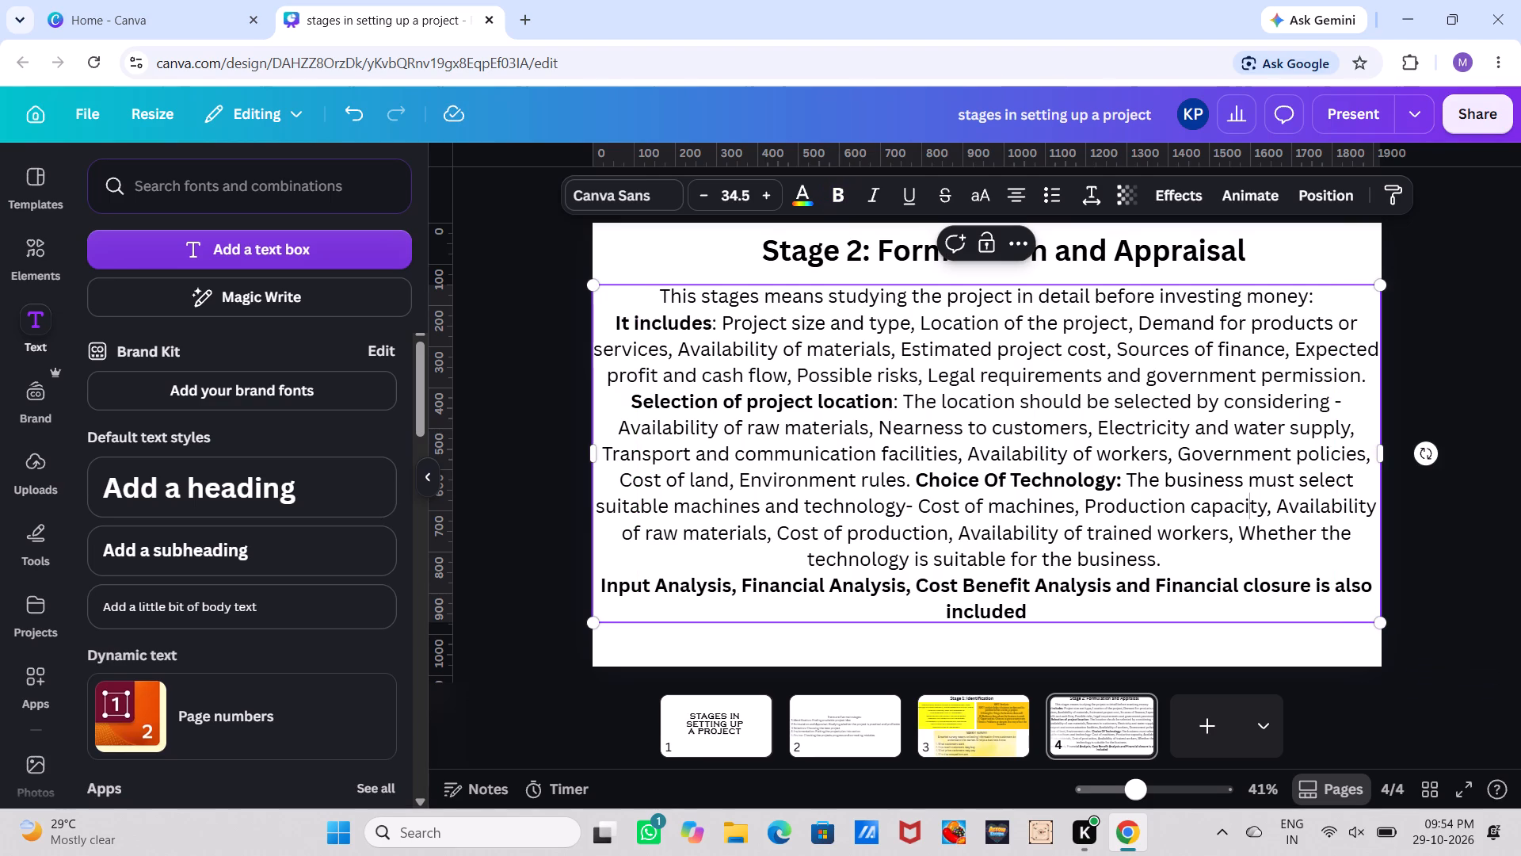
click(1318, 519)
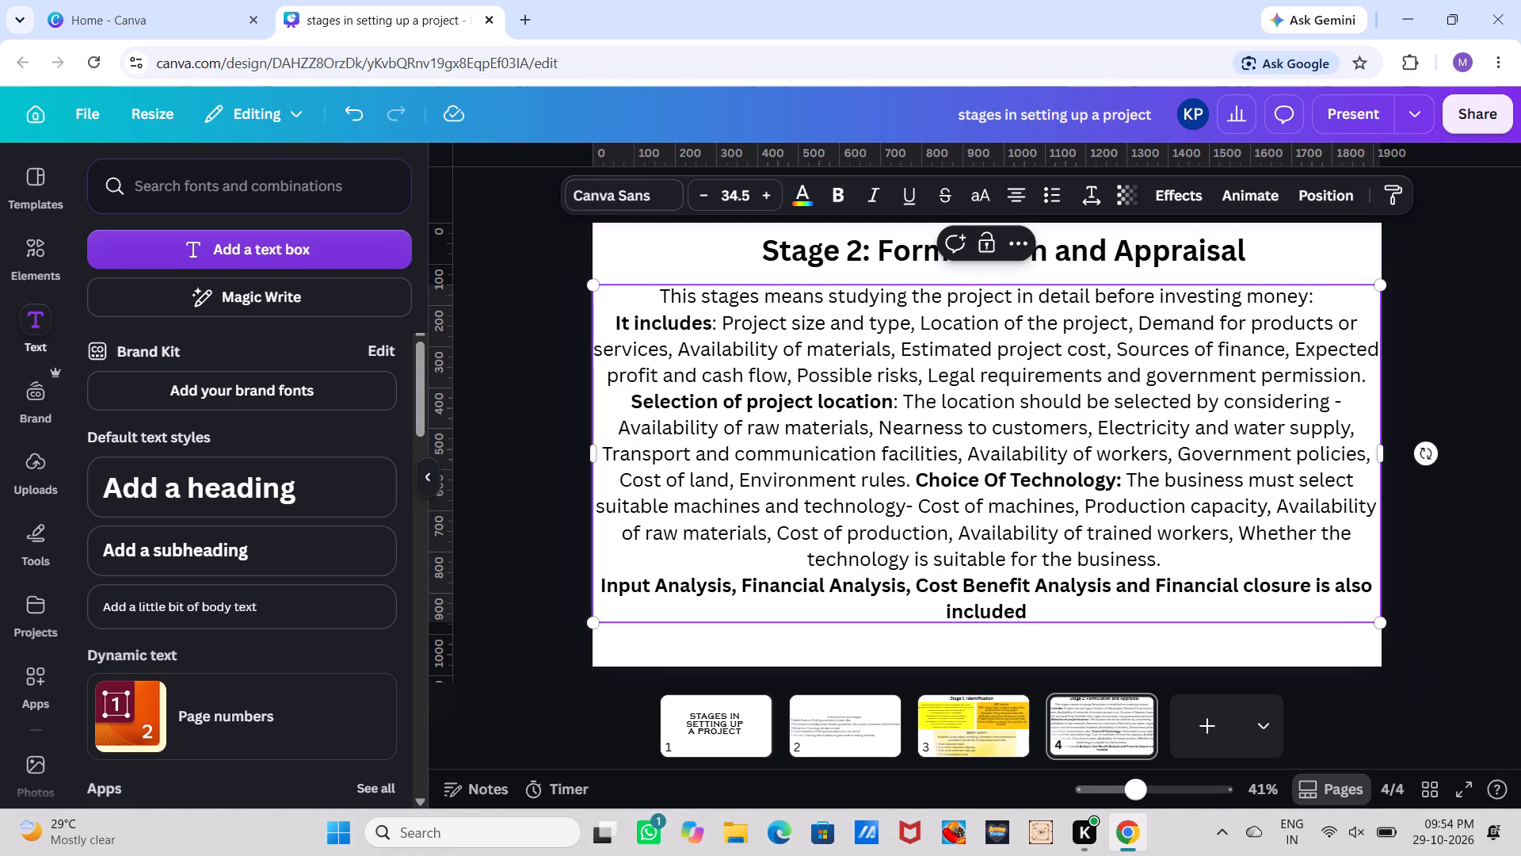
click(1032, 629)
drag(1017, 608, 1018, 622)
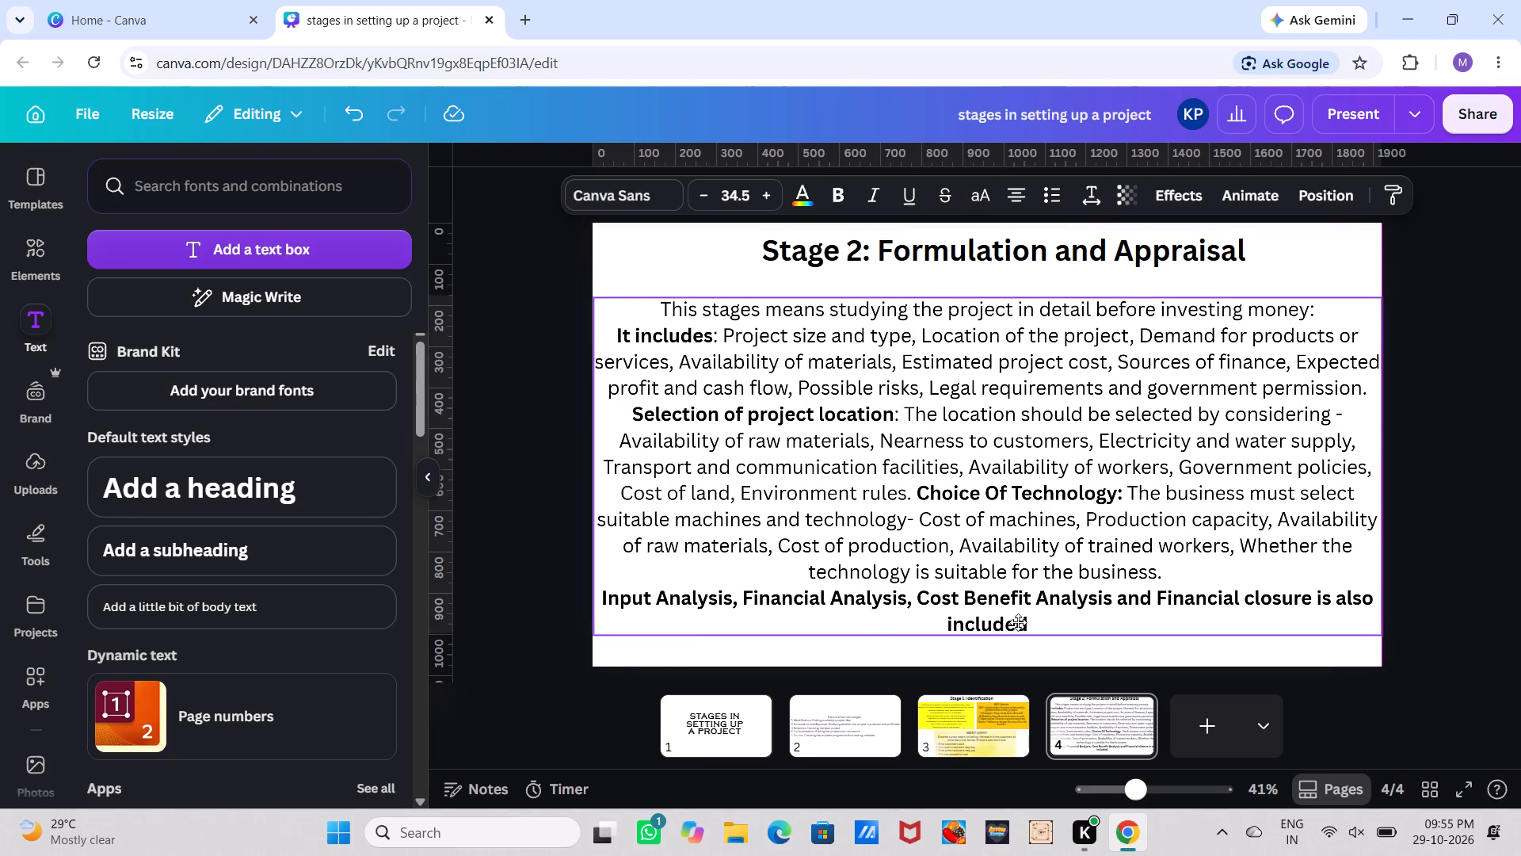
drag(1018, 622, 1017, 625)
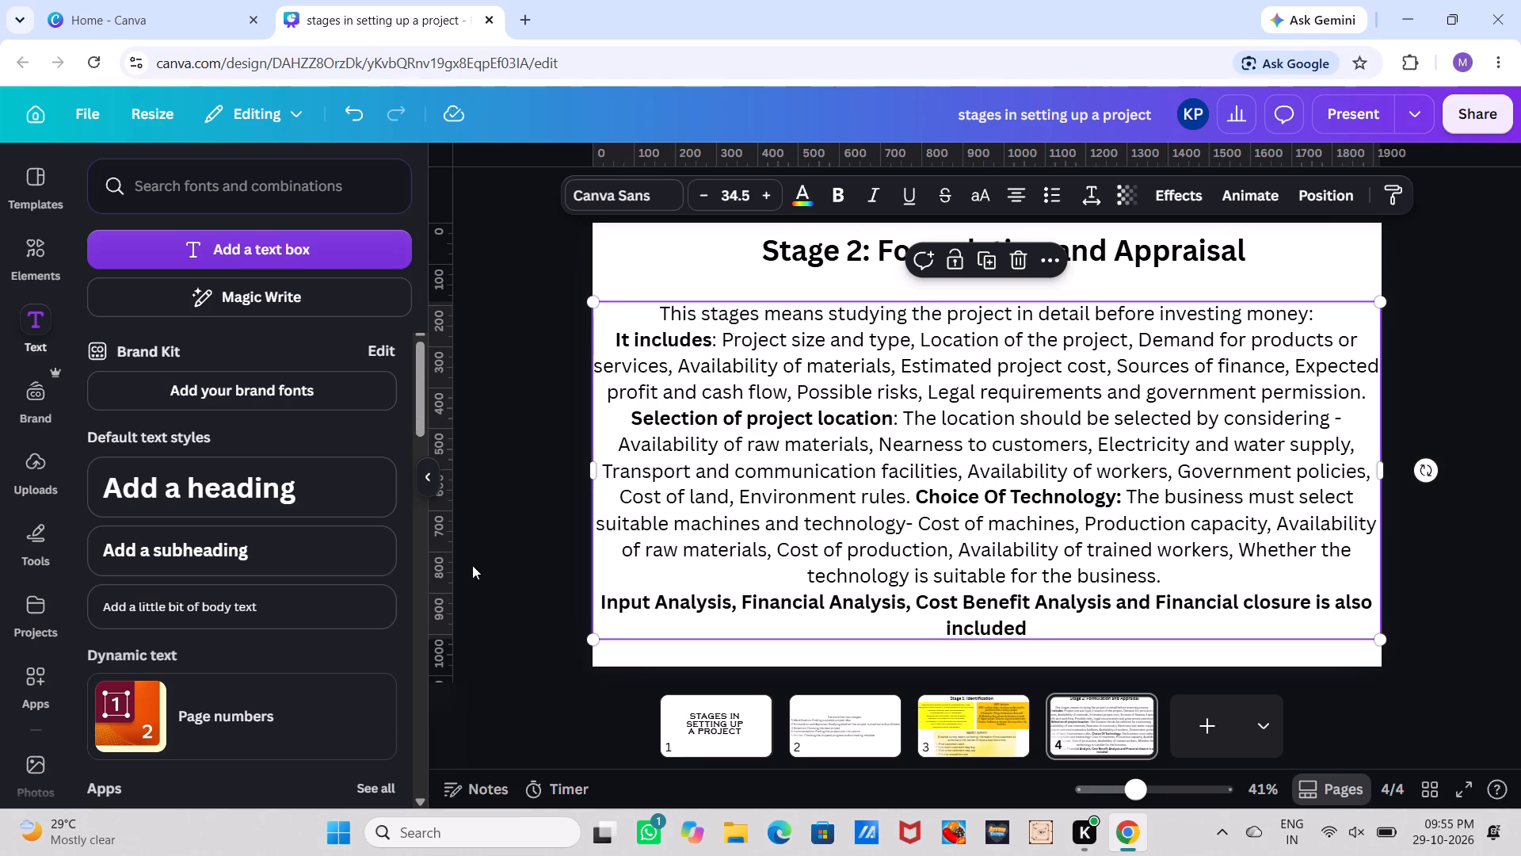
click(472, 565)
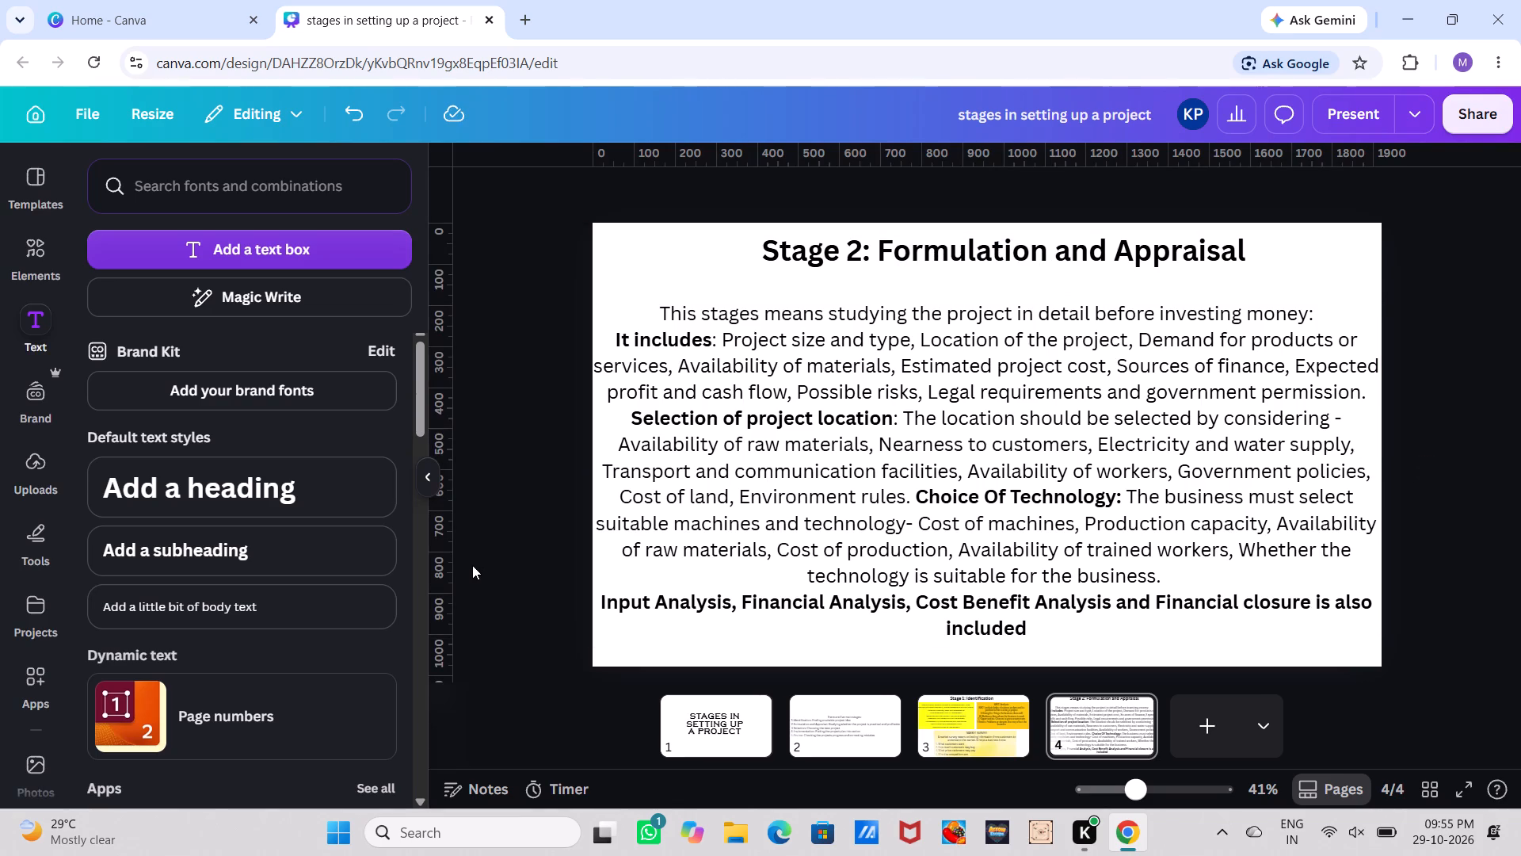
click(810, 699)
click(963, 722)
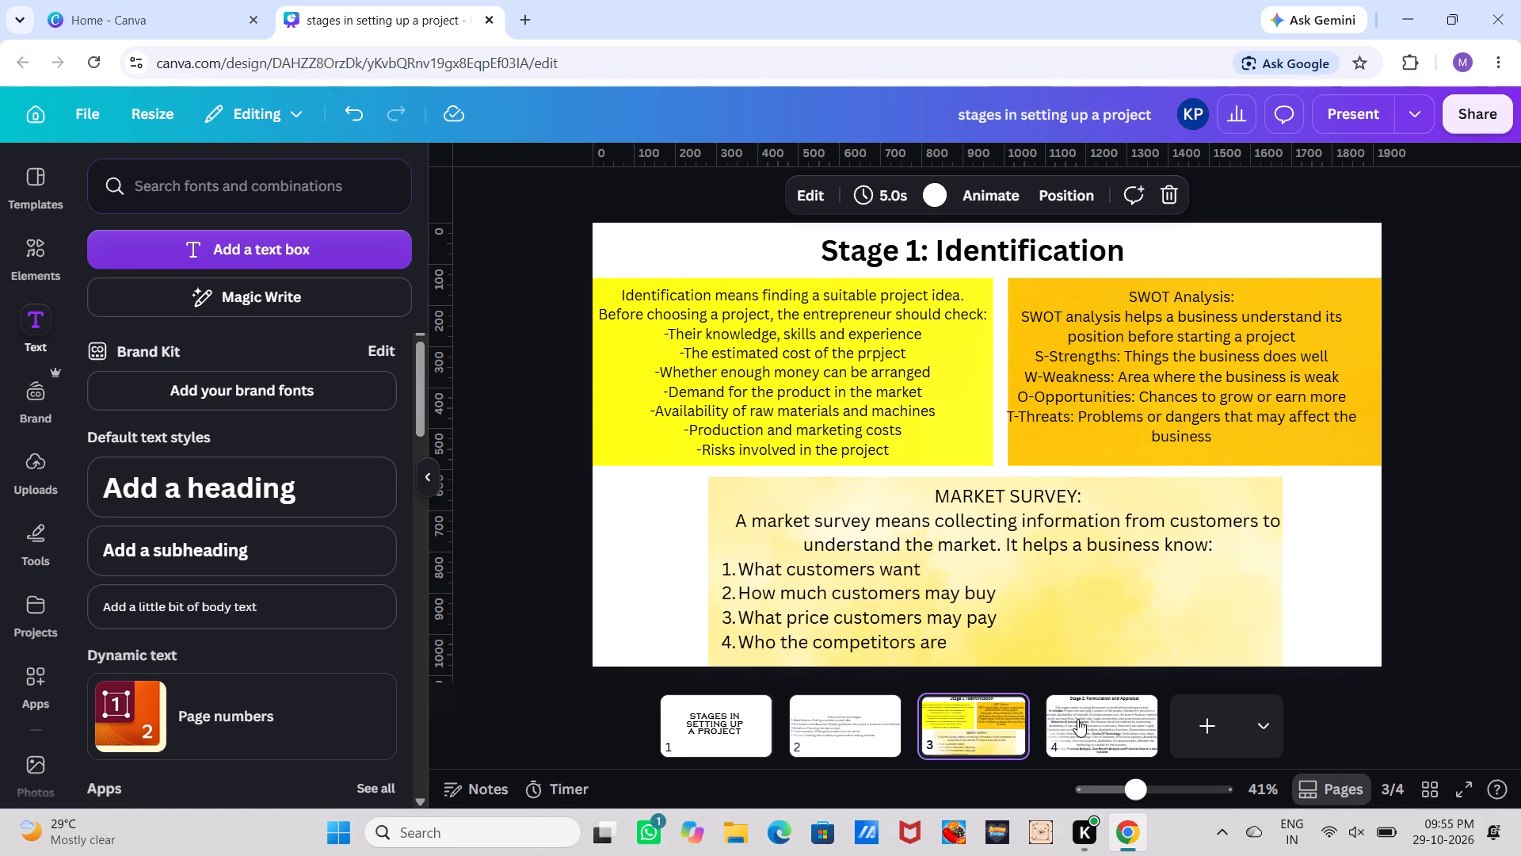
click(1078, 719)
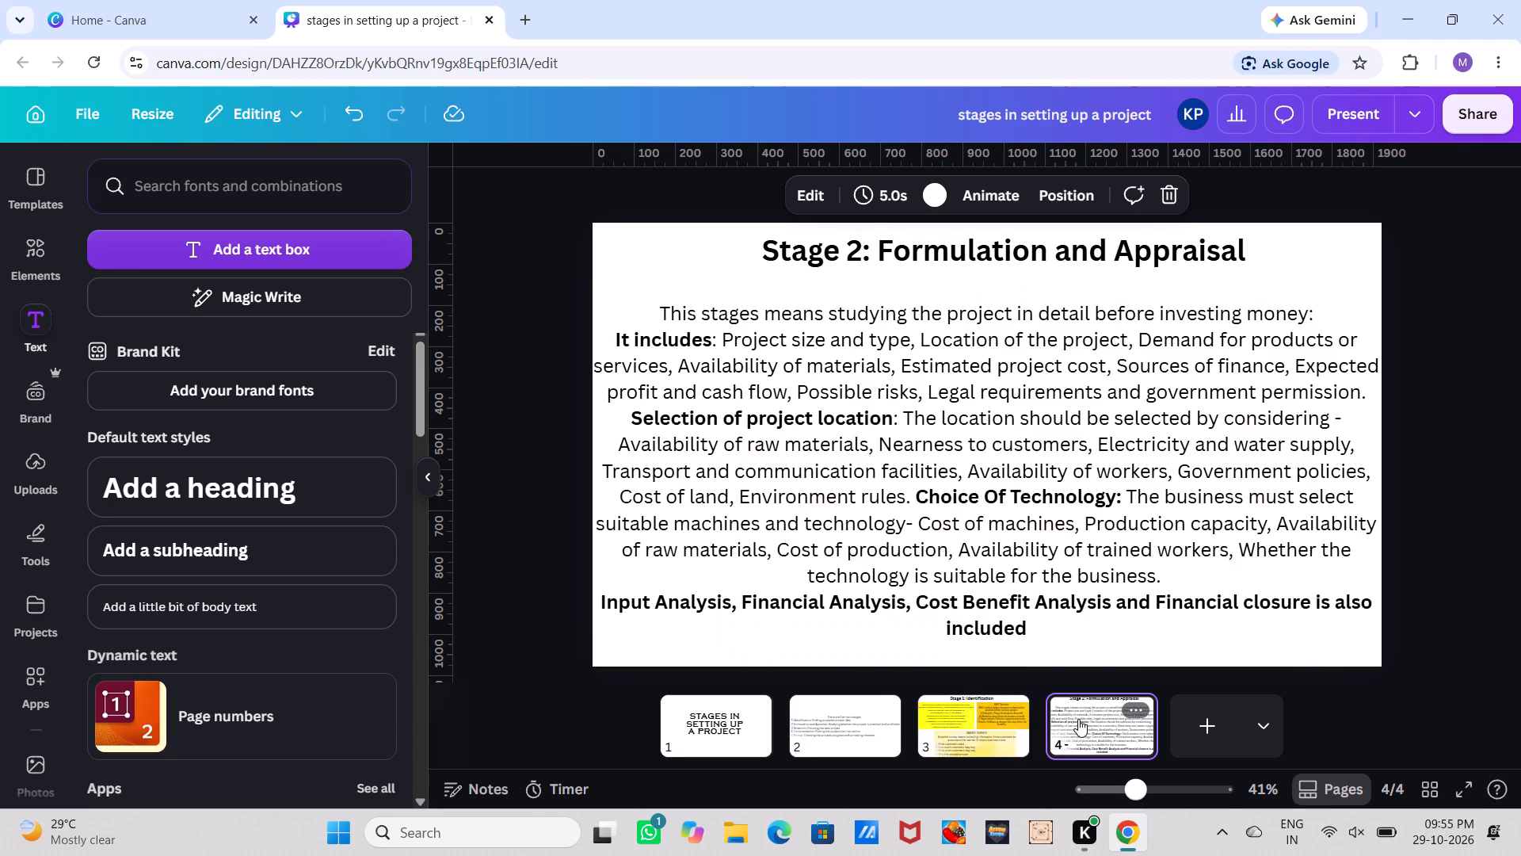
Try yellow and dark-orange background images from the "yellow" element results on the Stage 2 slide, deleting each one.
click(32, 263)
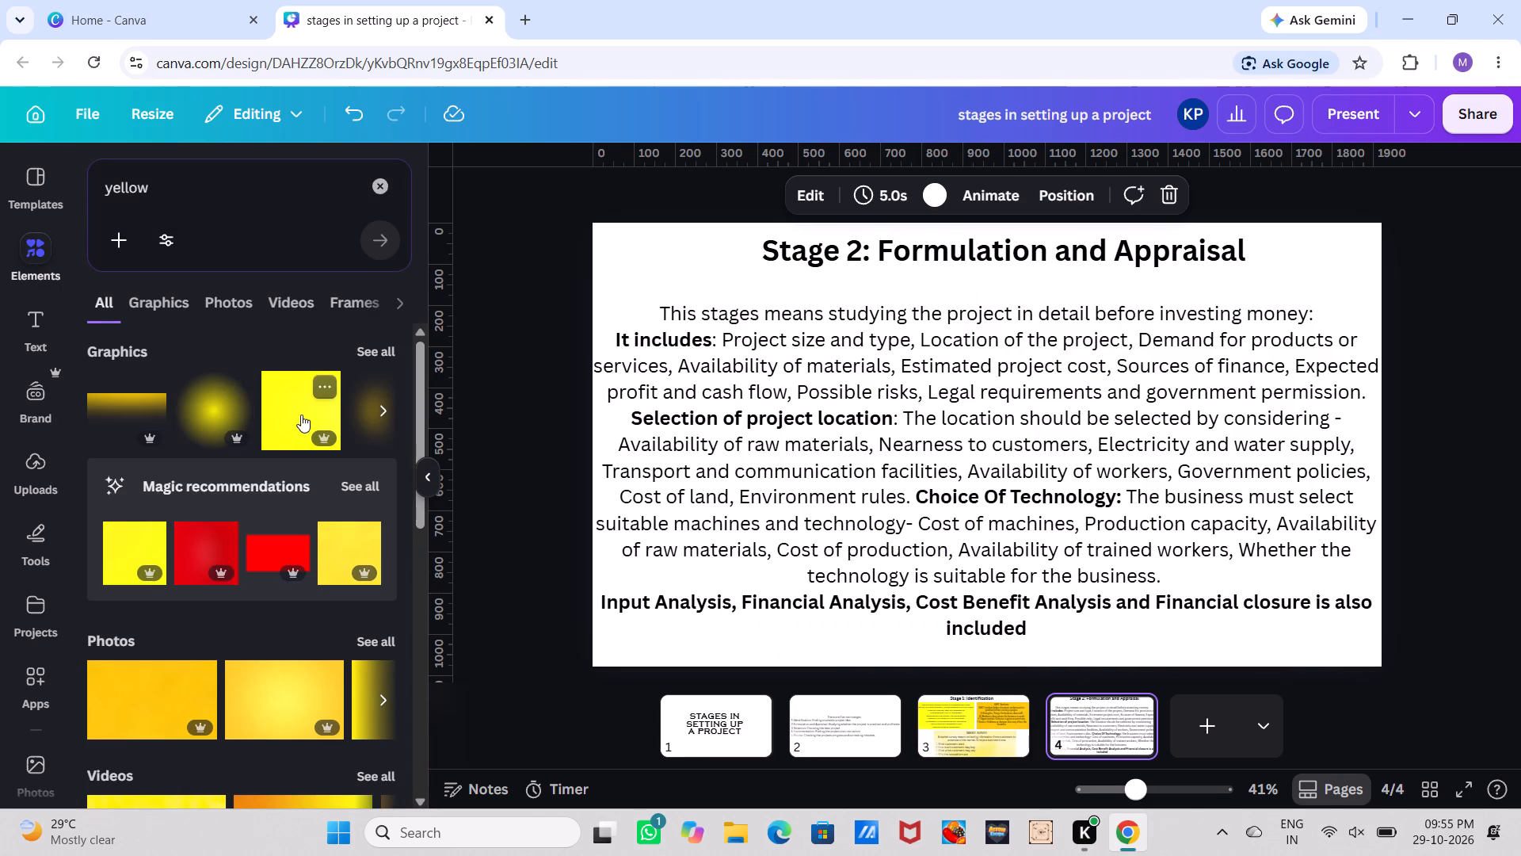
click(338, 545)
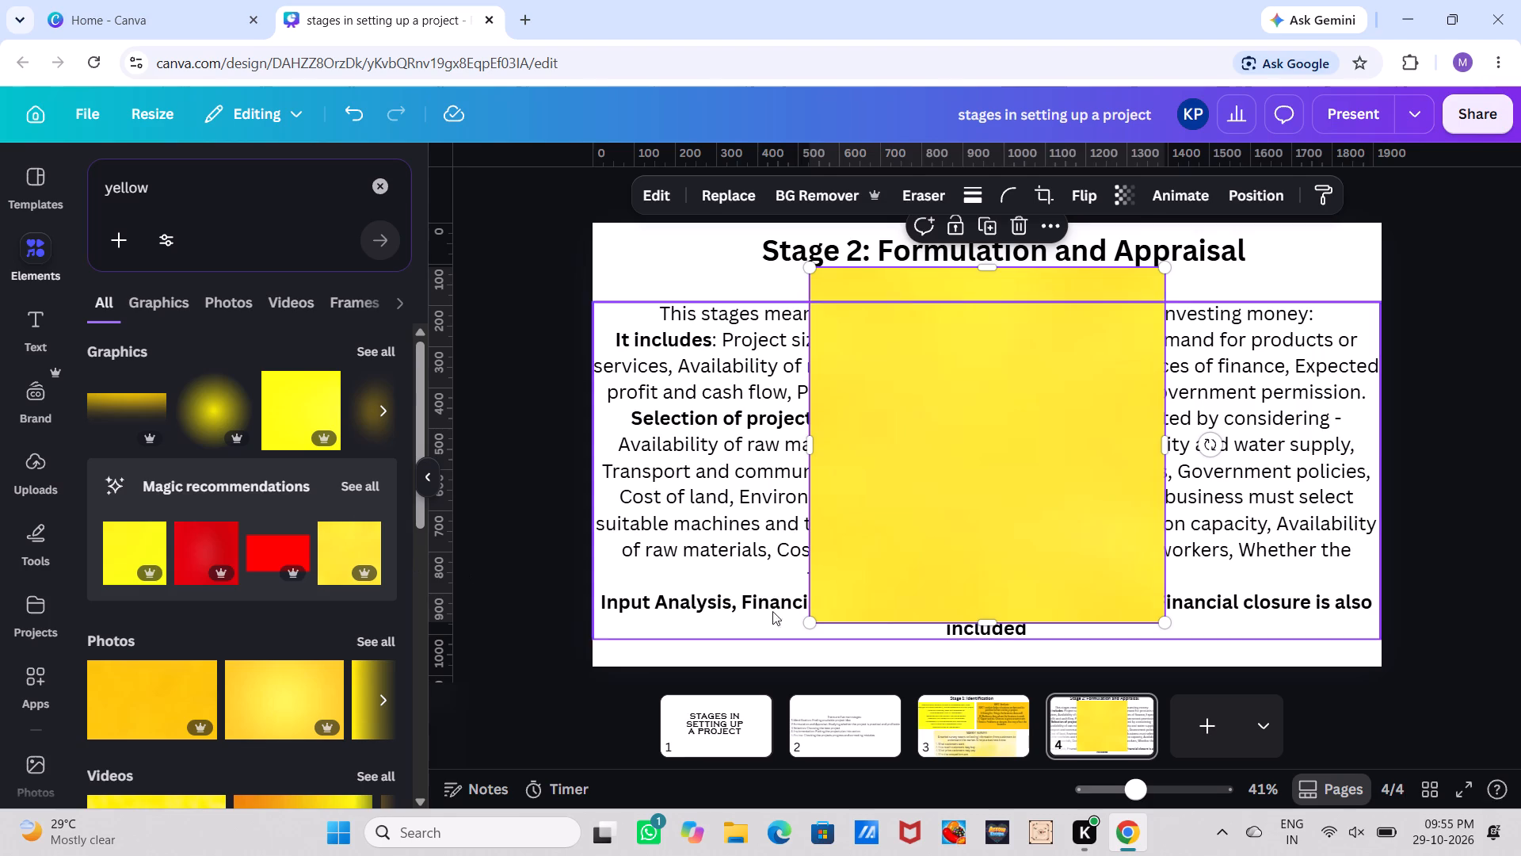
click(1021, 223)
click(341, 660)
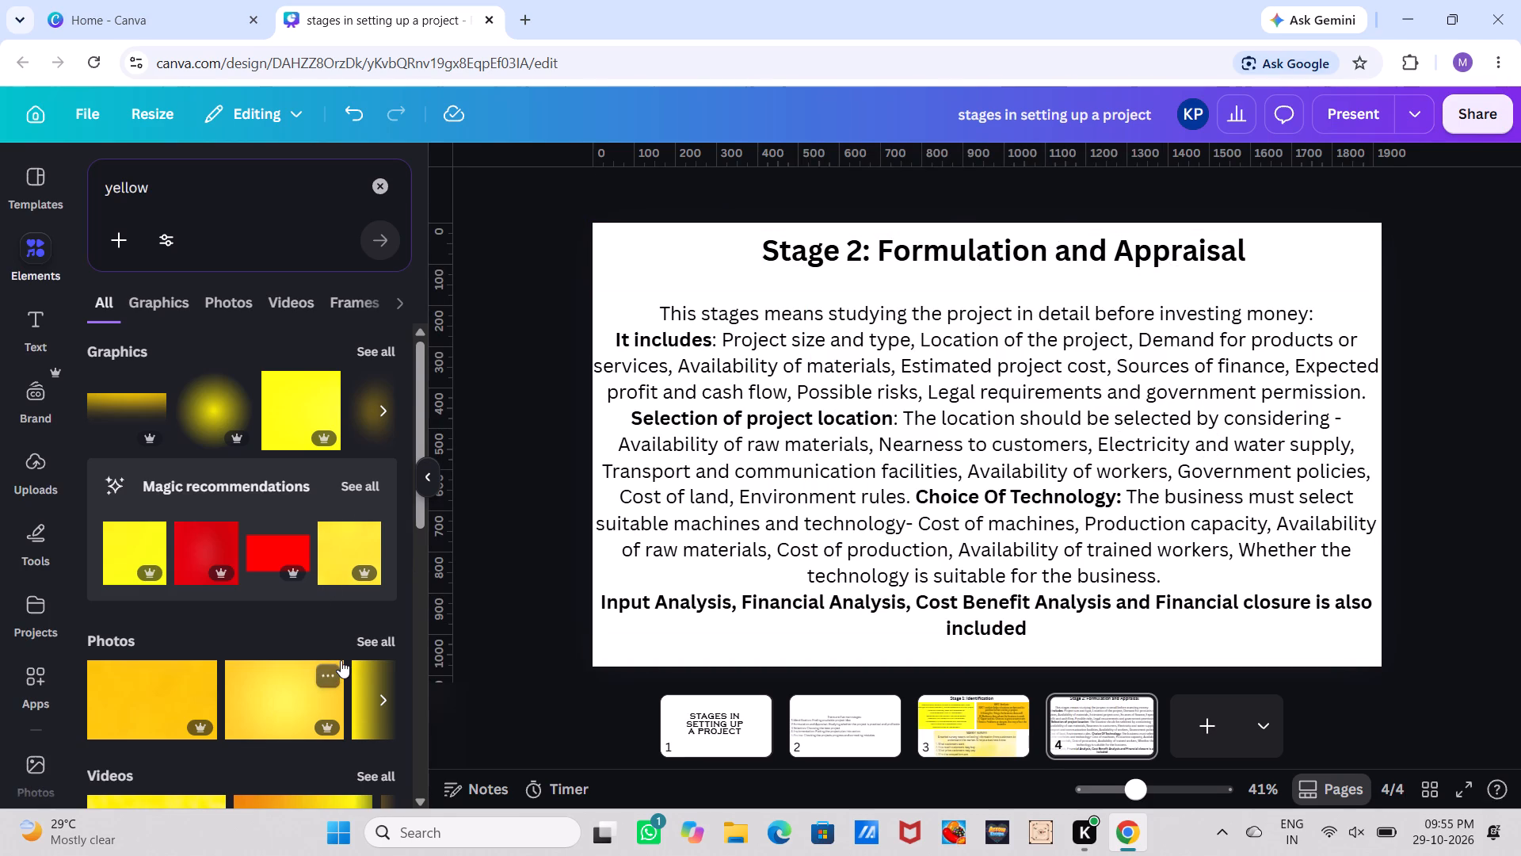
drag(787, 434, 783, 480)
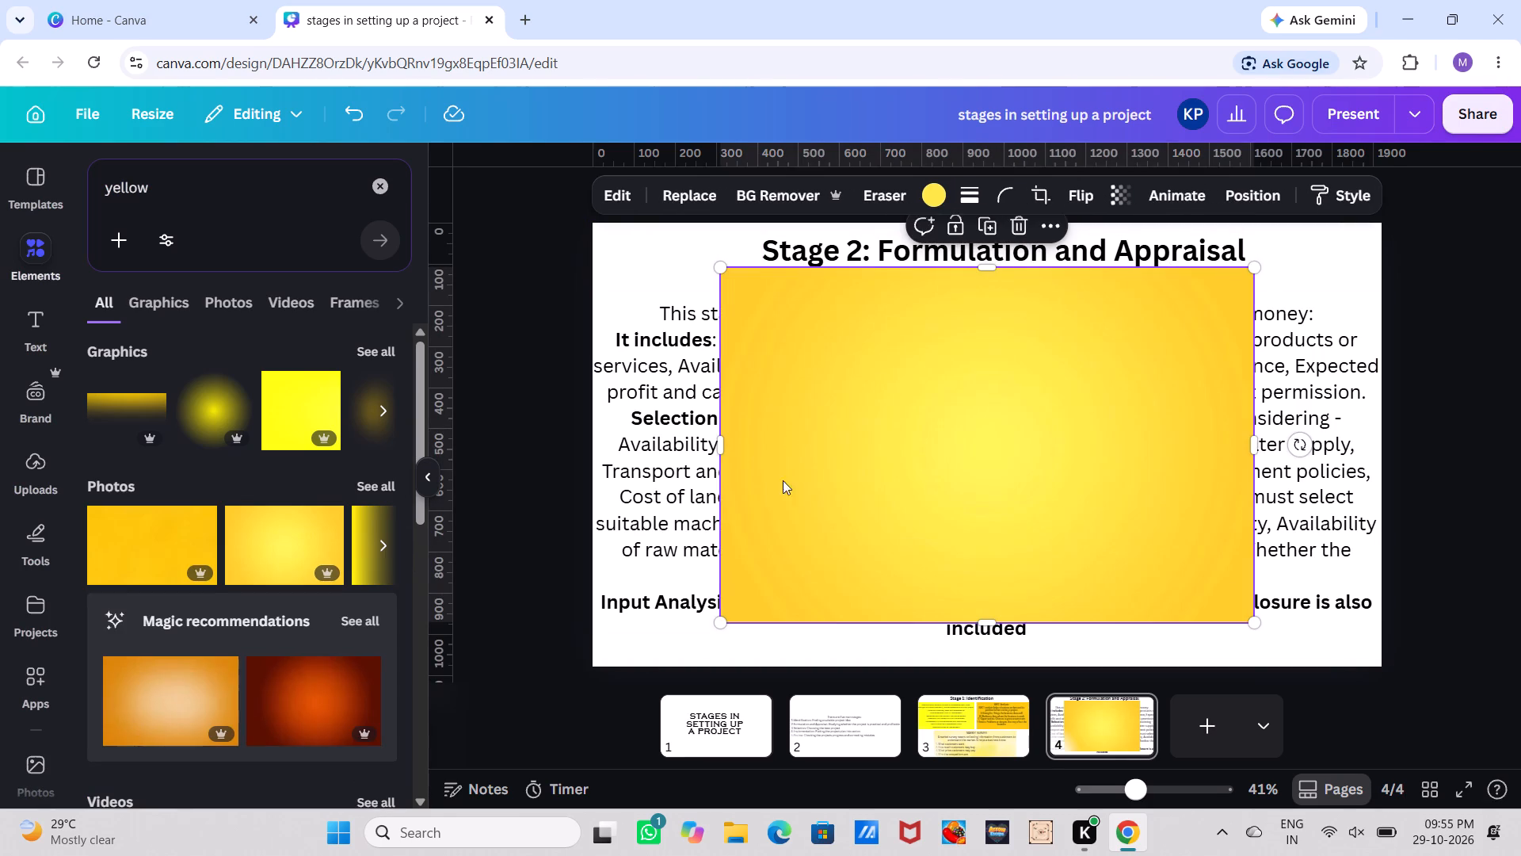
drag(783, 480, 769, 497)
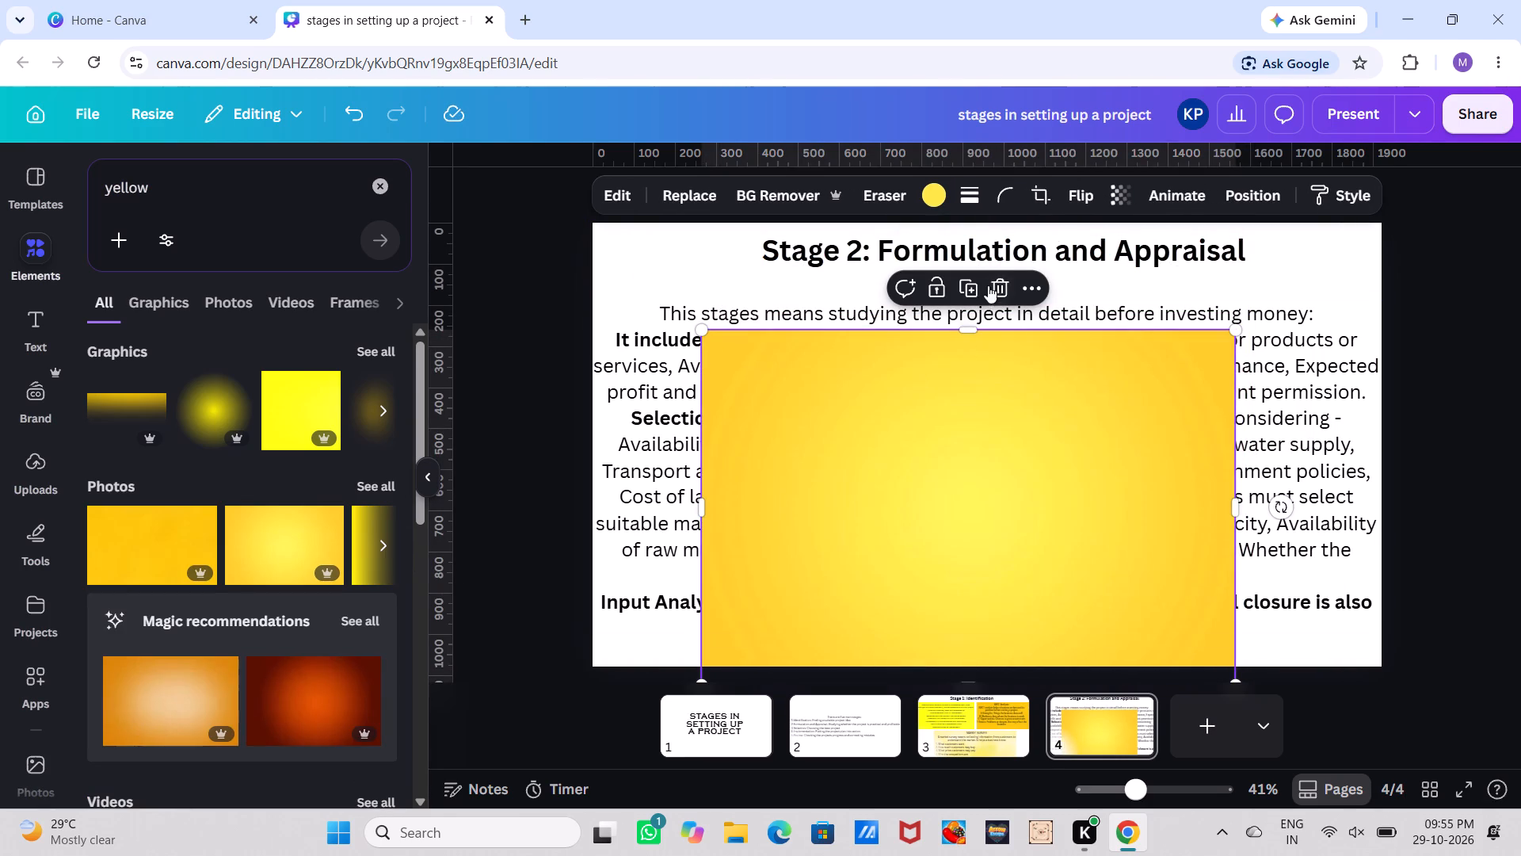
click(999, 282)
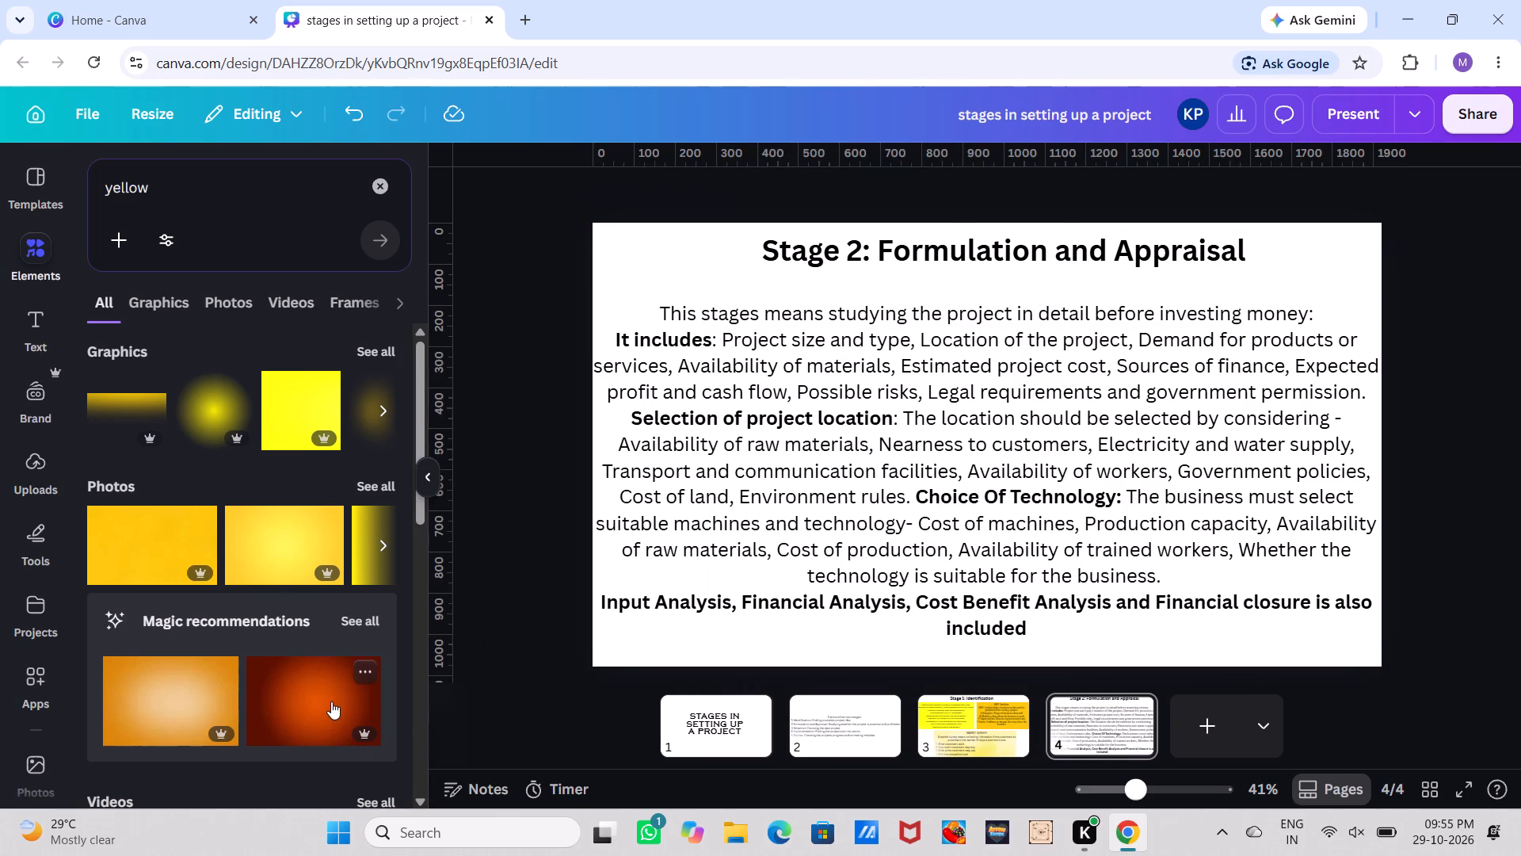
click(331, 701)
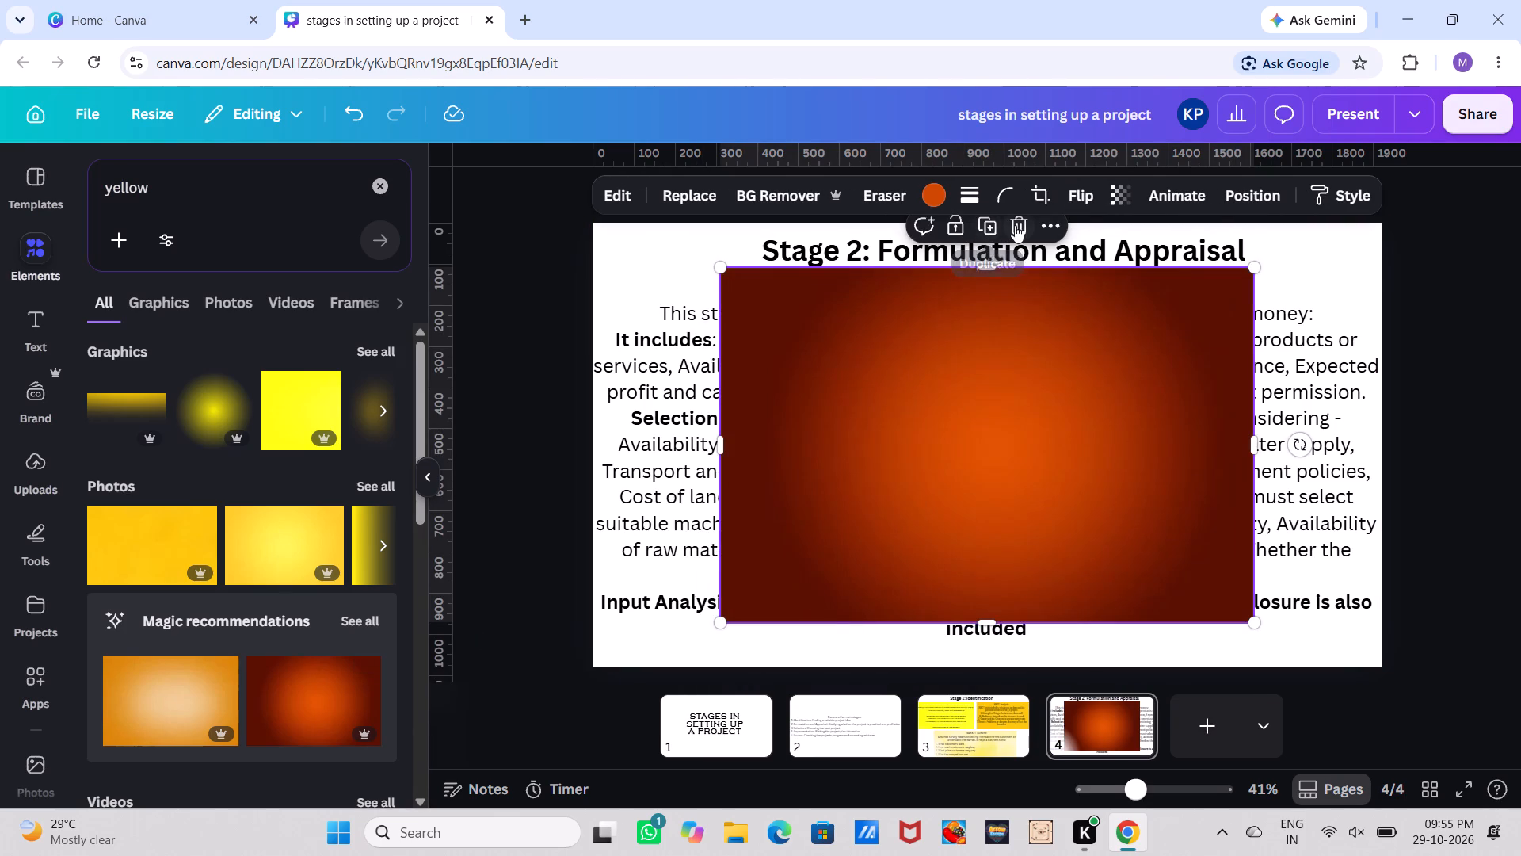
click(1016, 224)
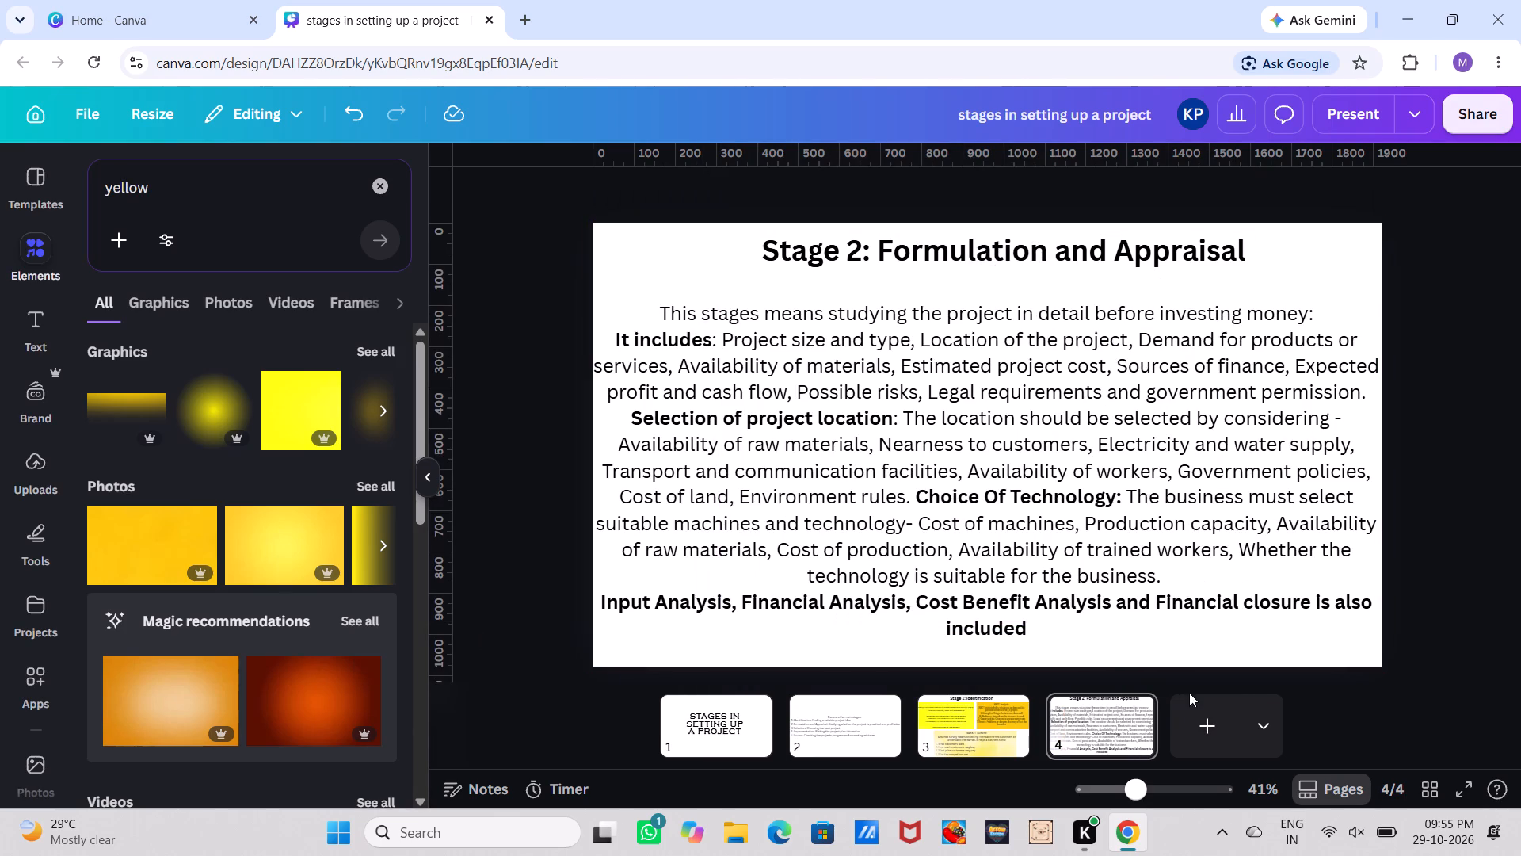
Add a fifth slide and give it a subheading reading "Stage 3: Selection".
click(1203, 709)
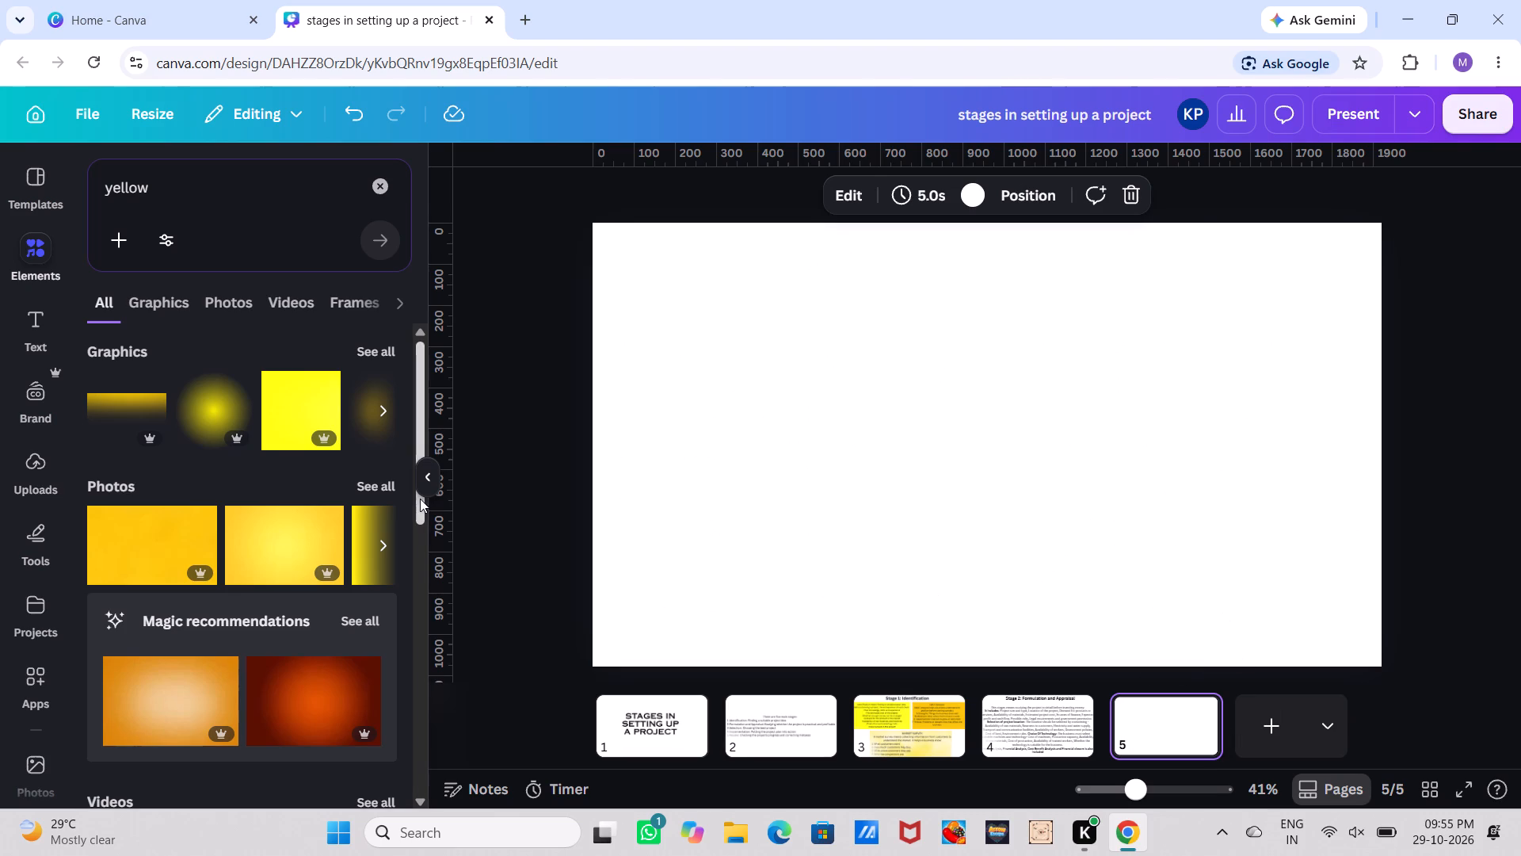
click(59, 338)
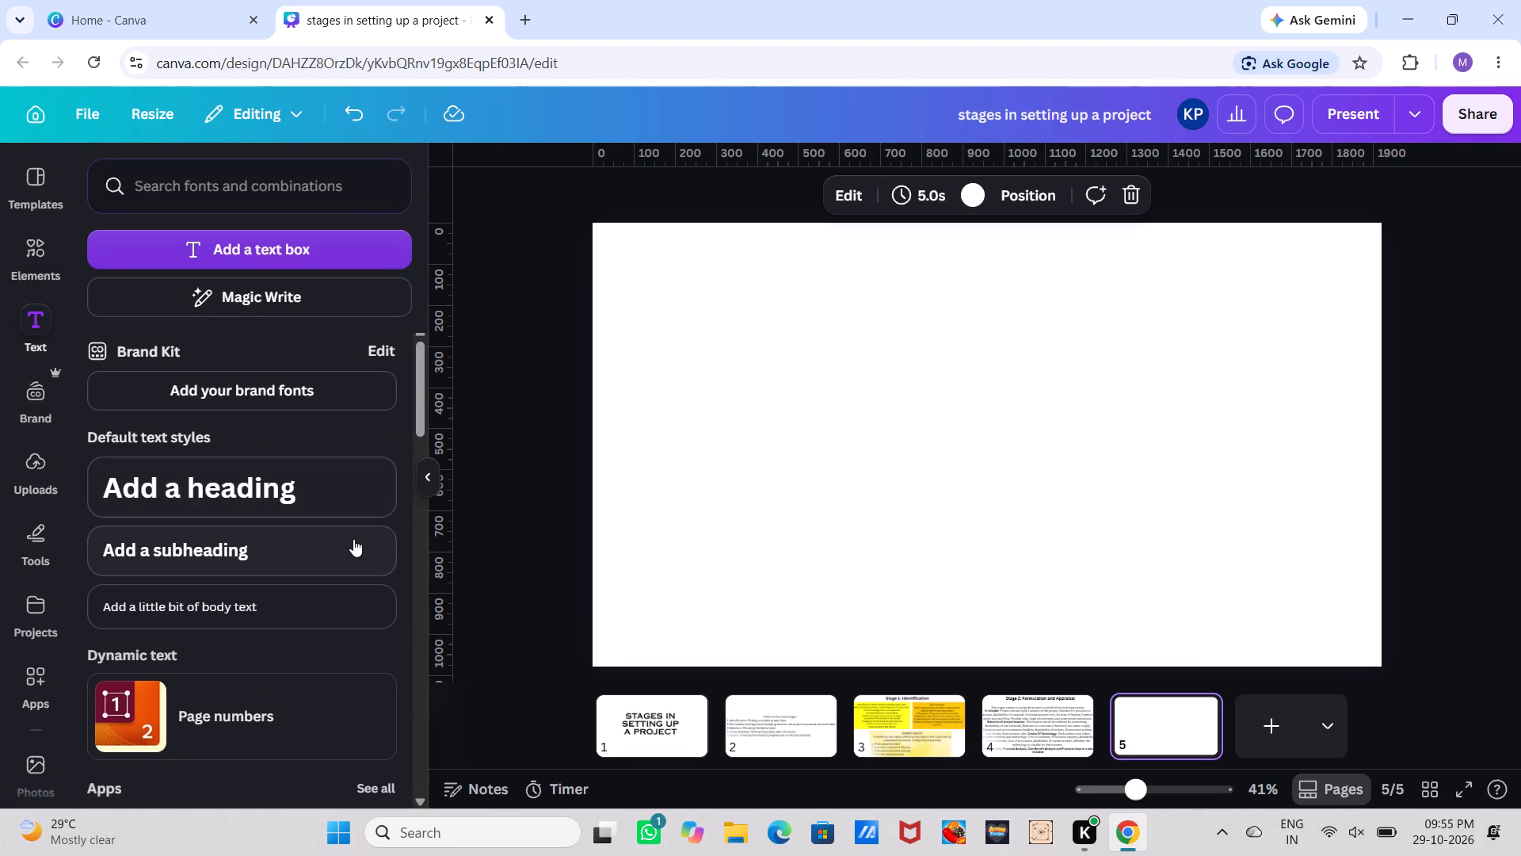
click(353, 539)
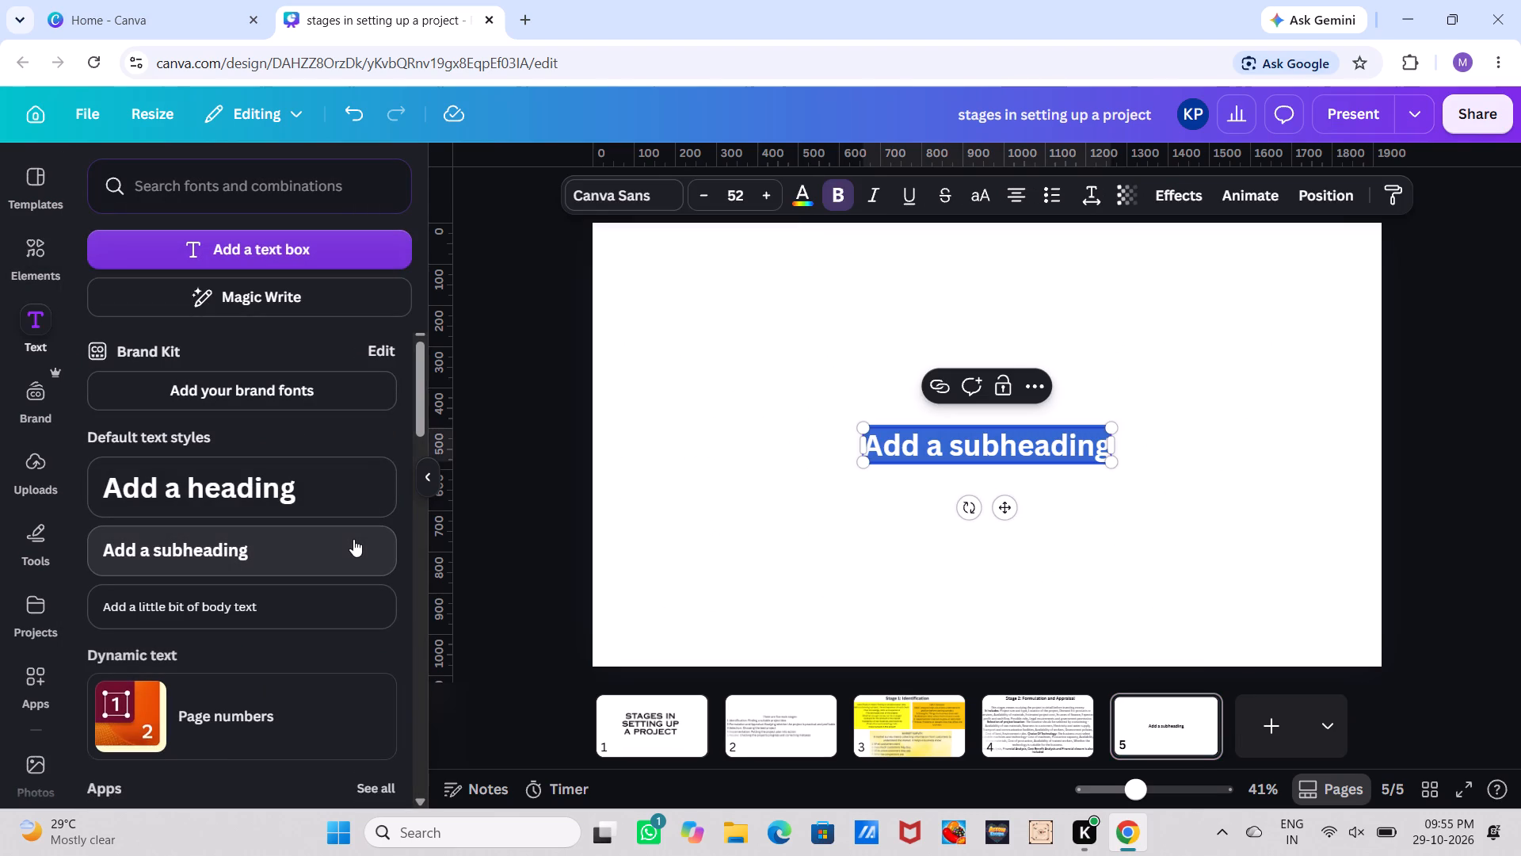
key(Delete)
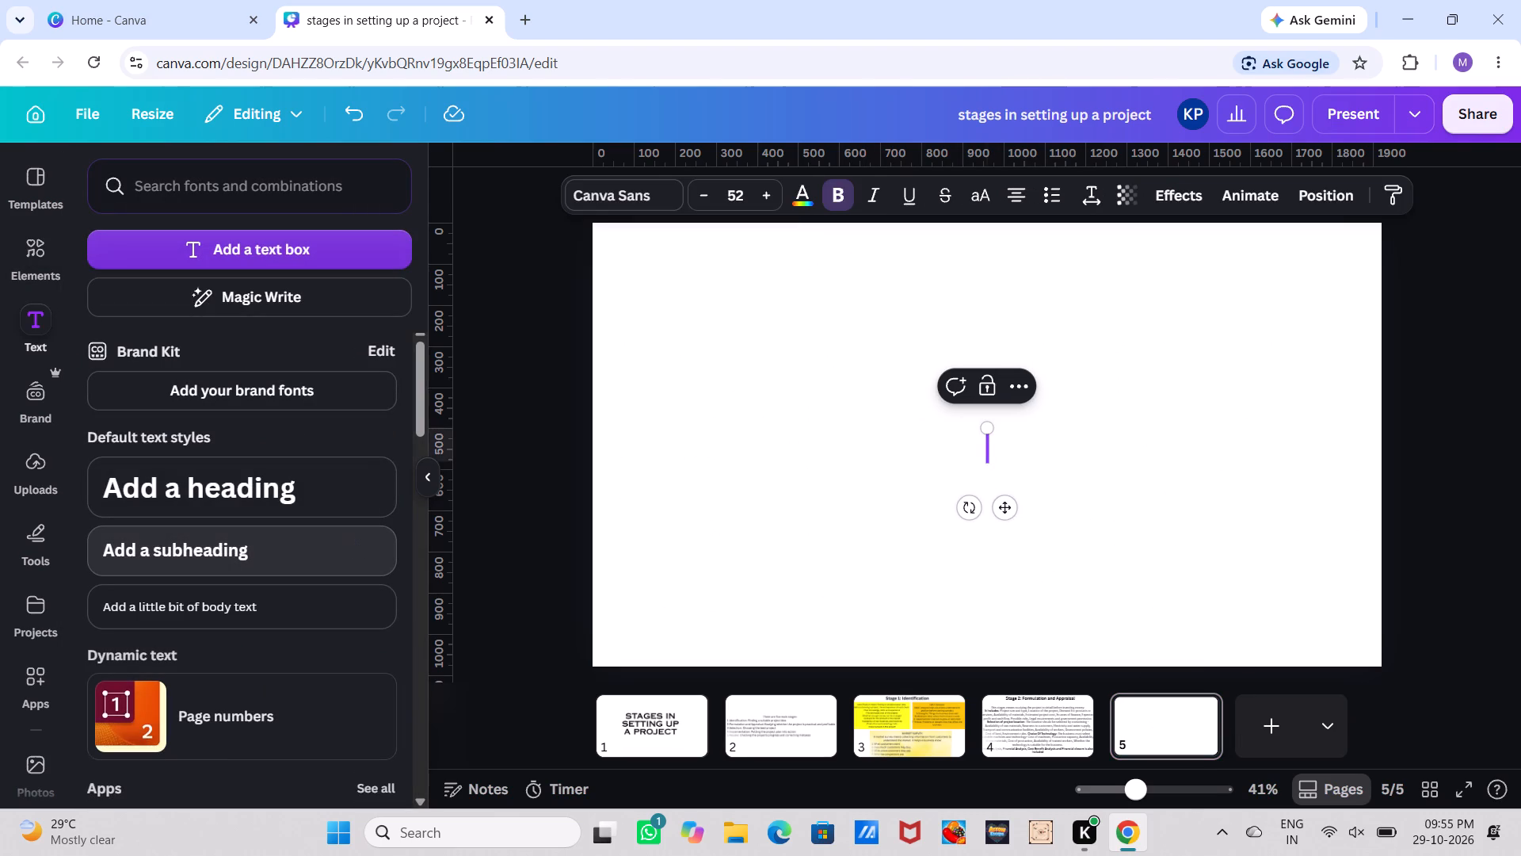
text(Stage 3)
text(: Selection)
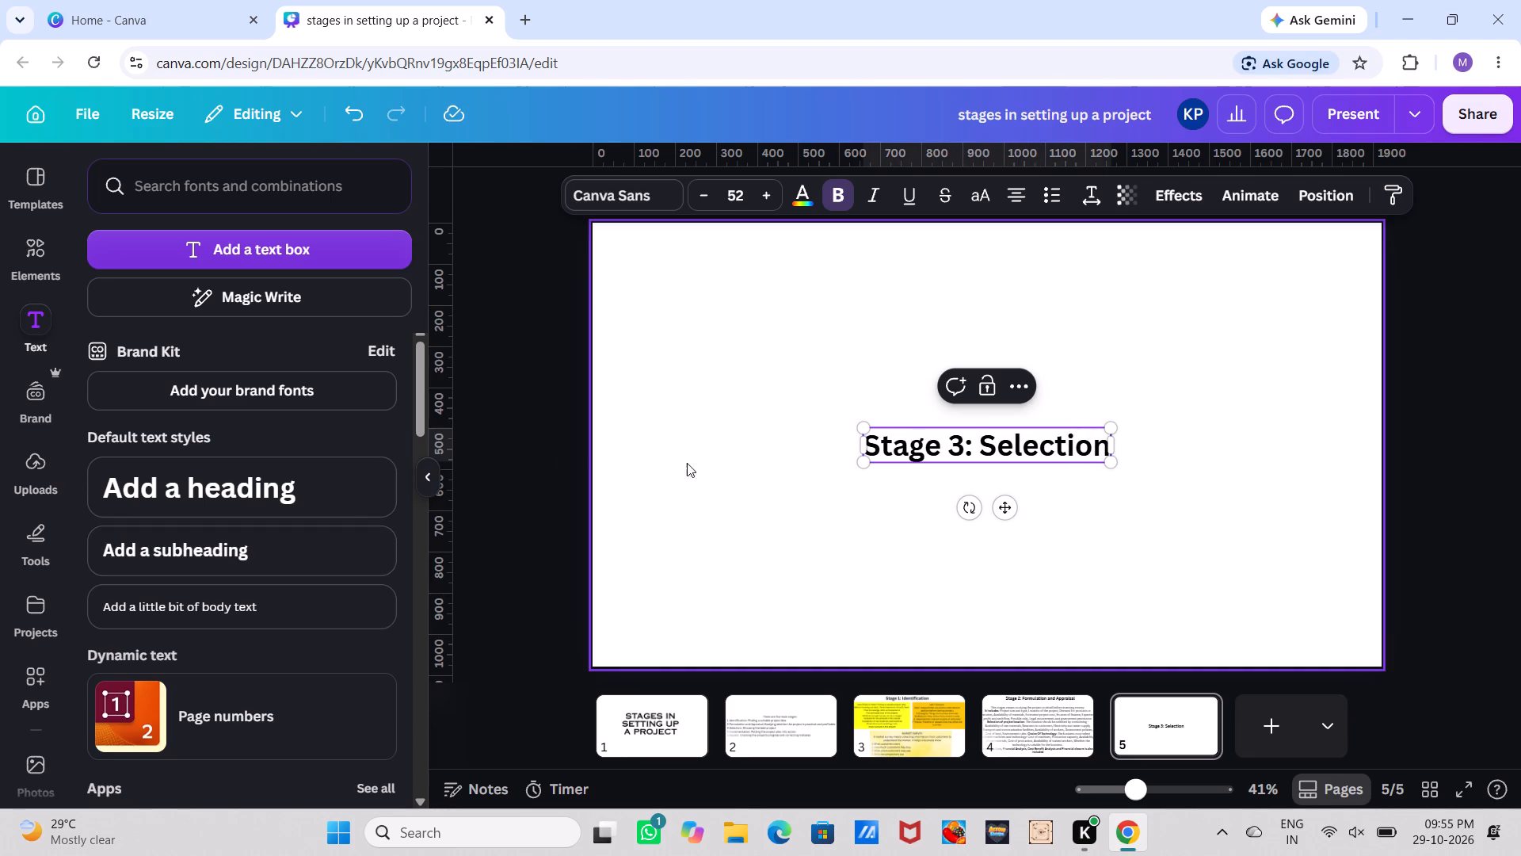
Move the "Stage 3: Selection" heading up to the slide's top edge, near the horizontal centre.
click(1002, 463)
drag(1004, 449, 994, 184)
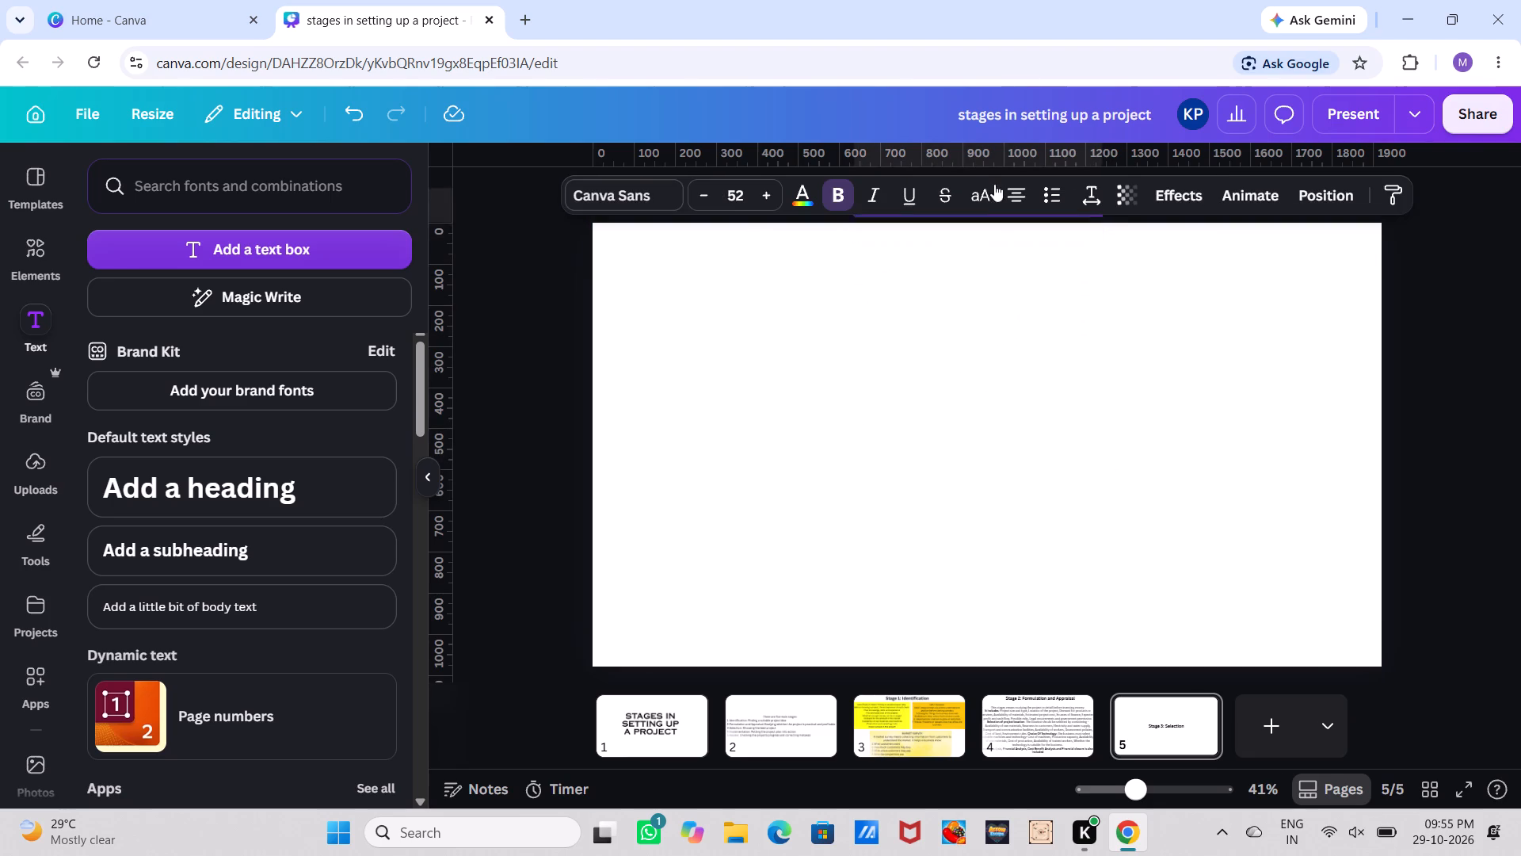
drag(994, 184, 993, 245)
click(497, 427)
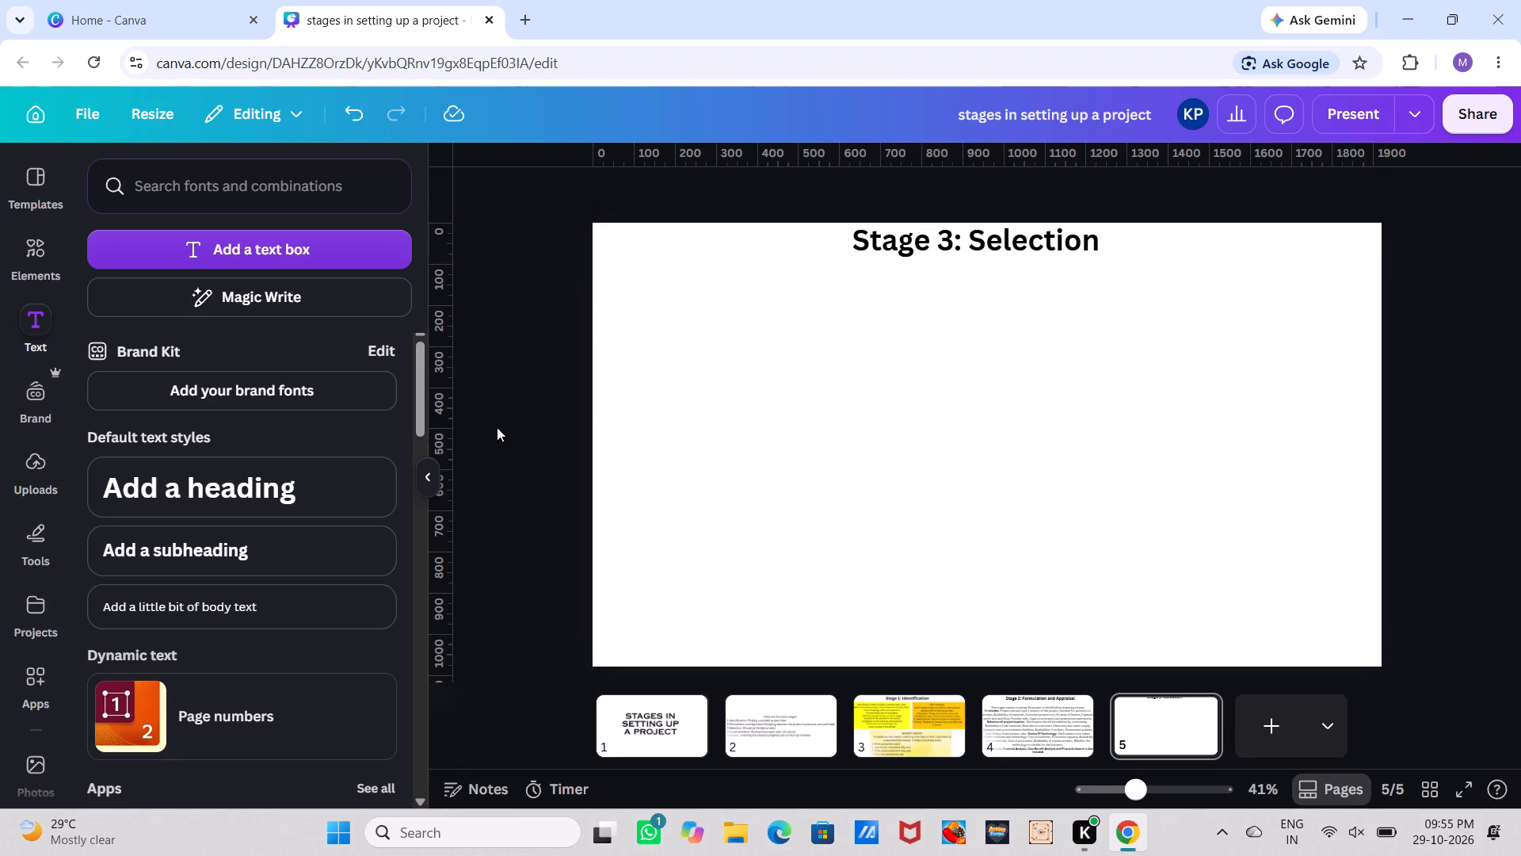
Add a body text box beginning "Selection means choosing the most suitable project after studying".
click(383, 590)
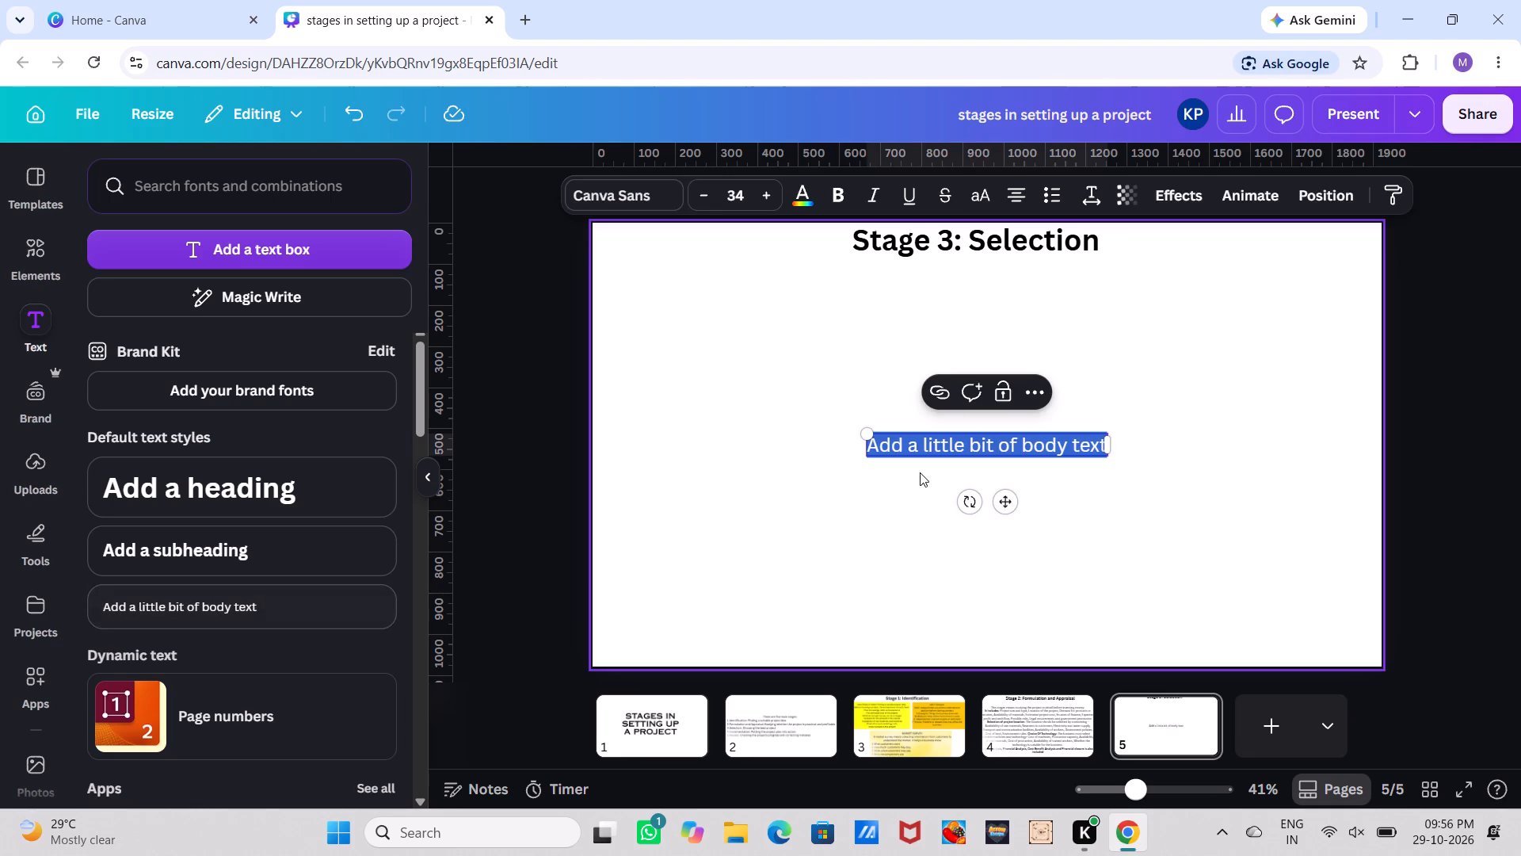
key(Delete)
text(Selection means choosing the mo)
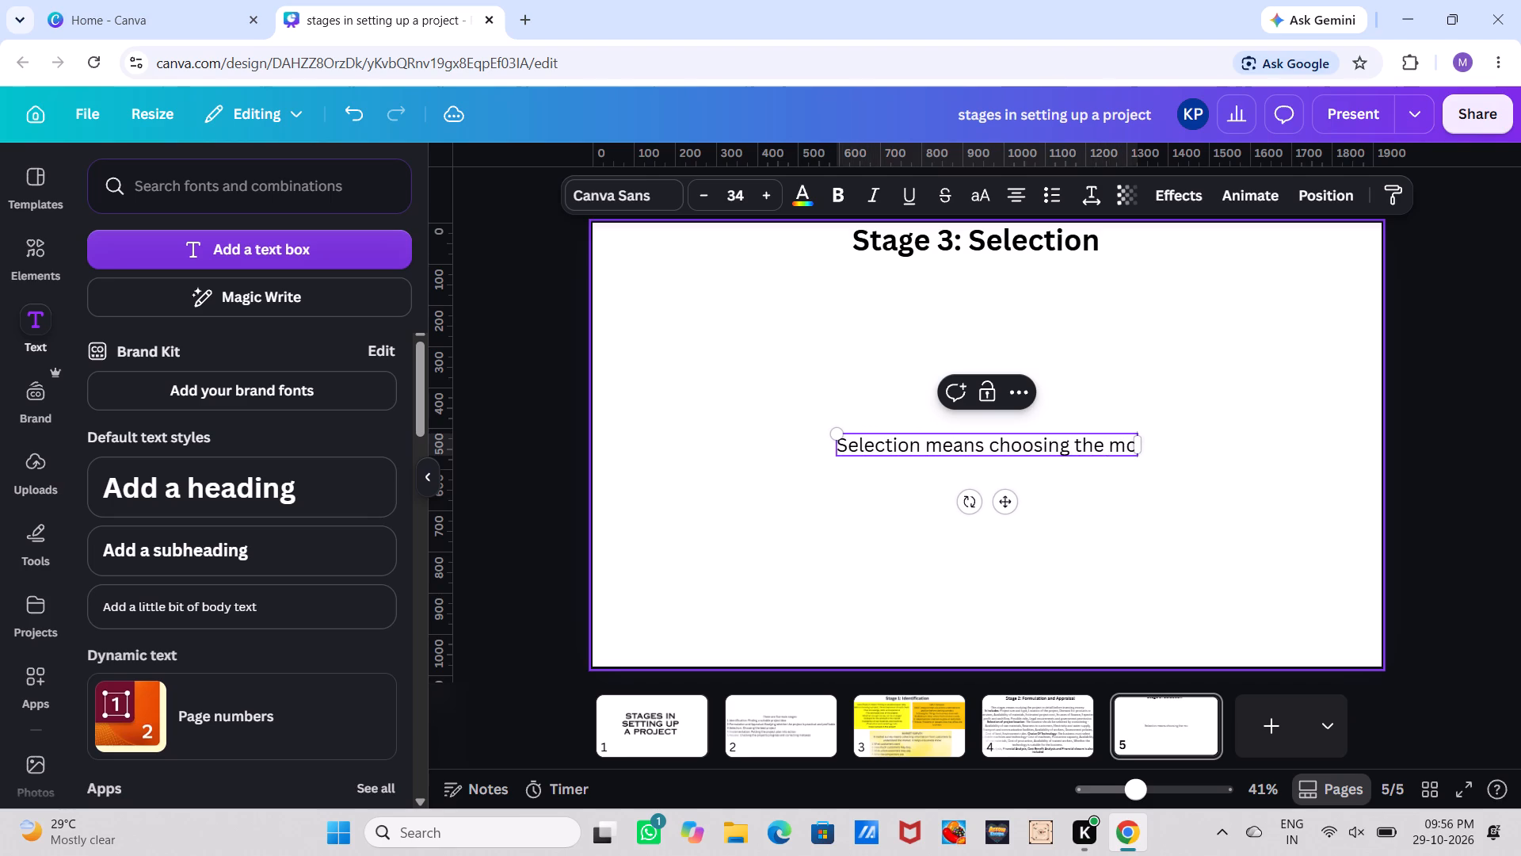
text(st suitable)
key(space)
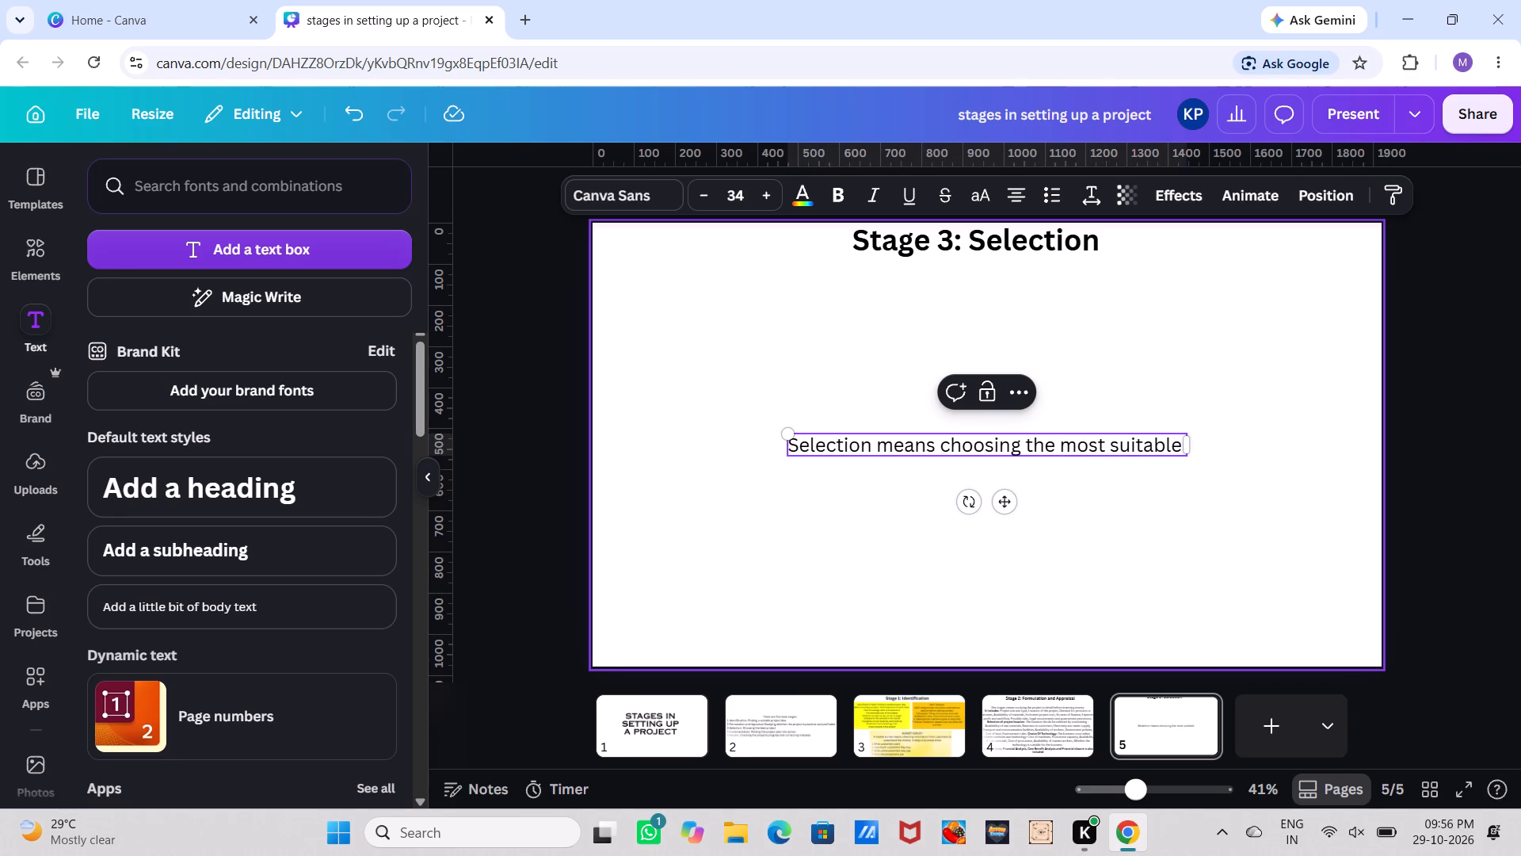
text(project)
key(space)
text(after)
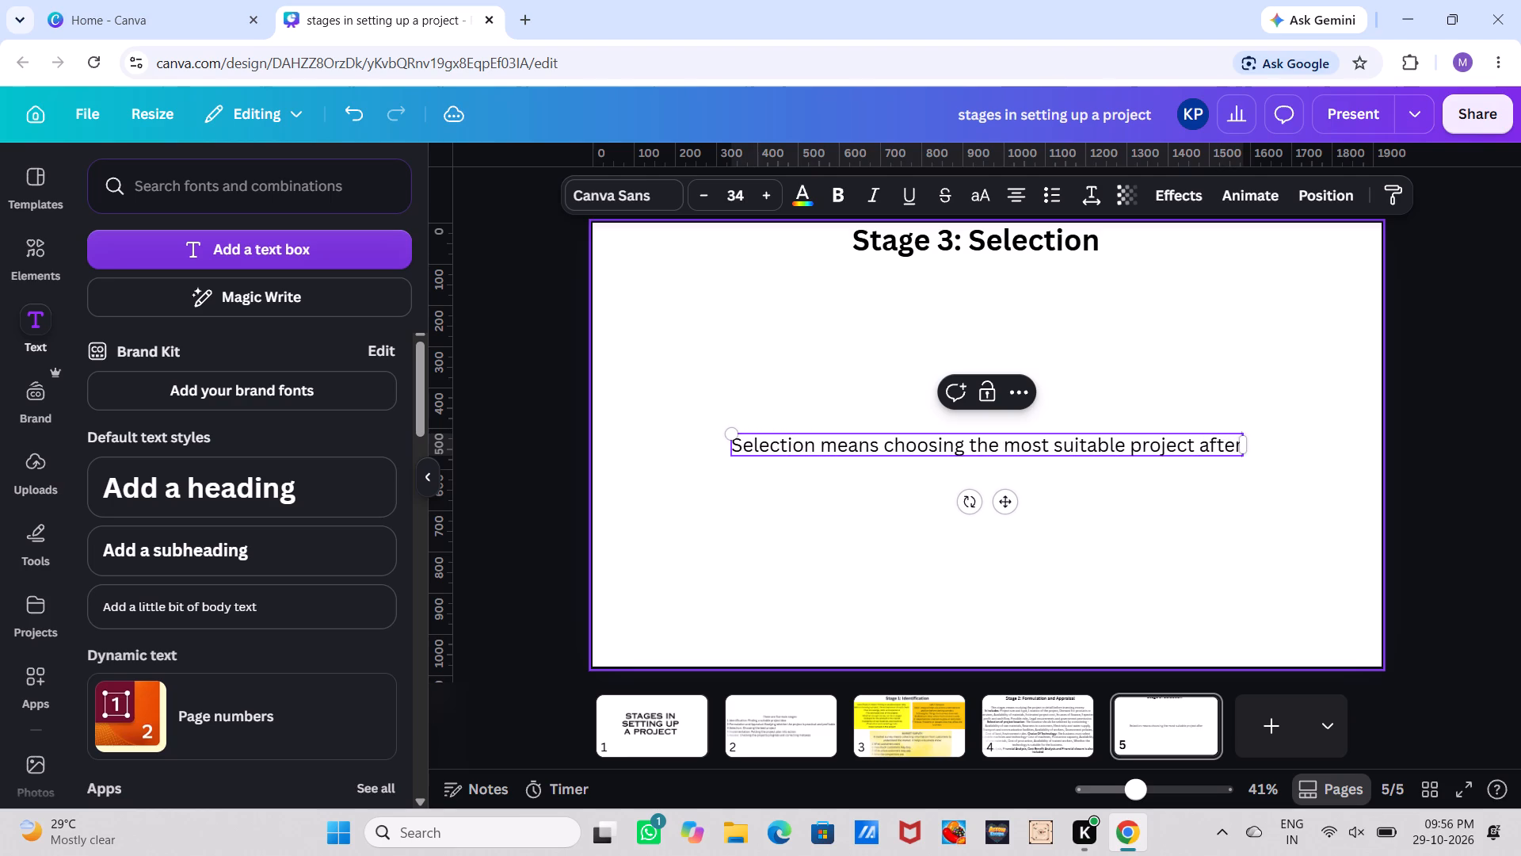
key(space)
text(studying ots)
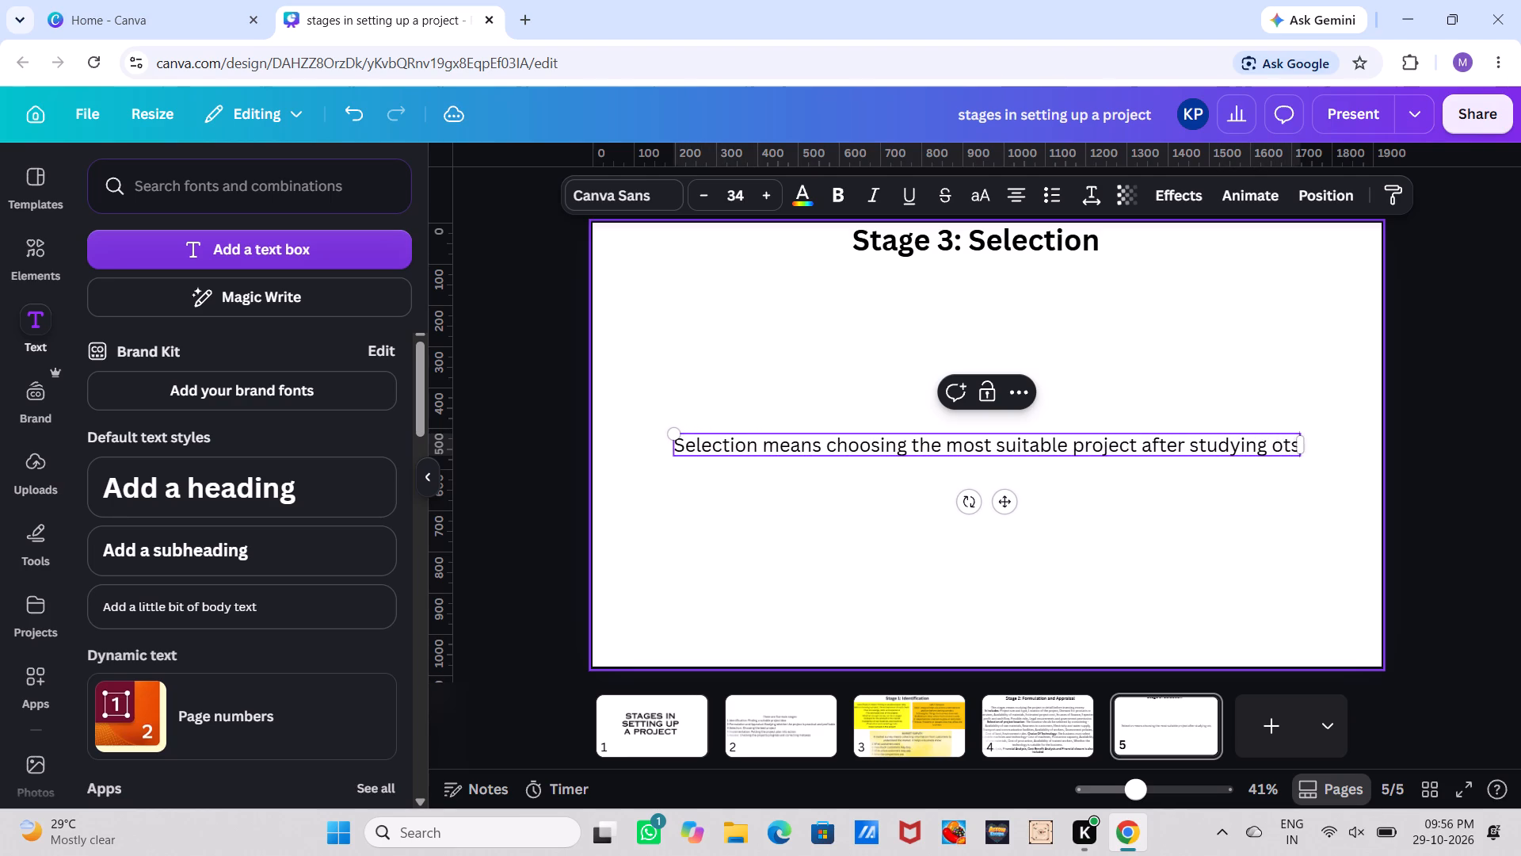
key(space)
key(BackSpace)
key(BackSpace)
key(BackSpace)
key(BackSpace)
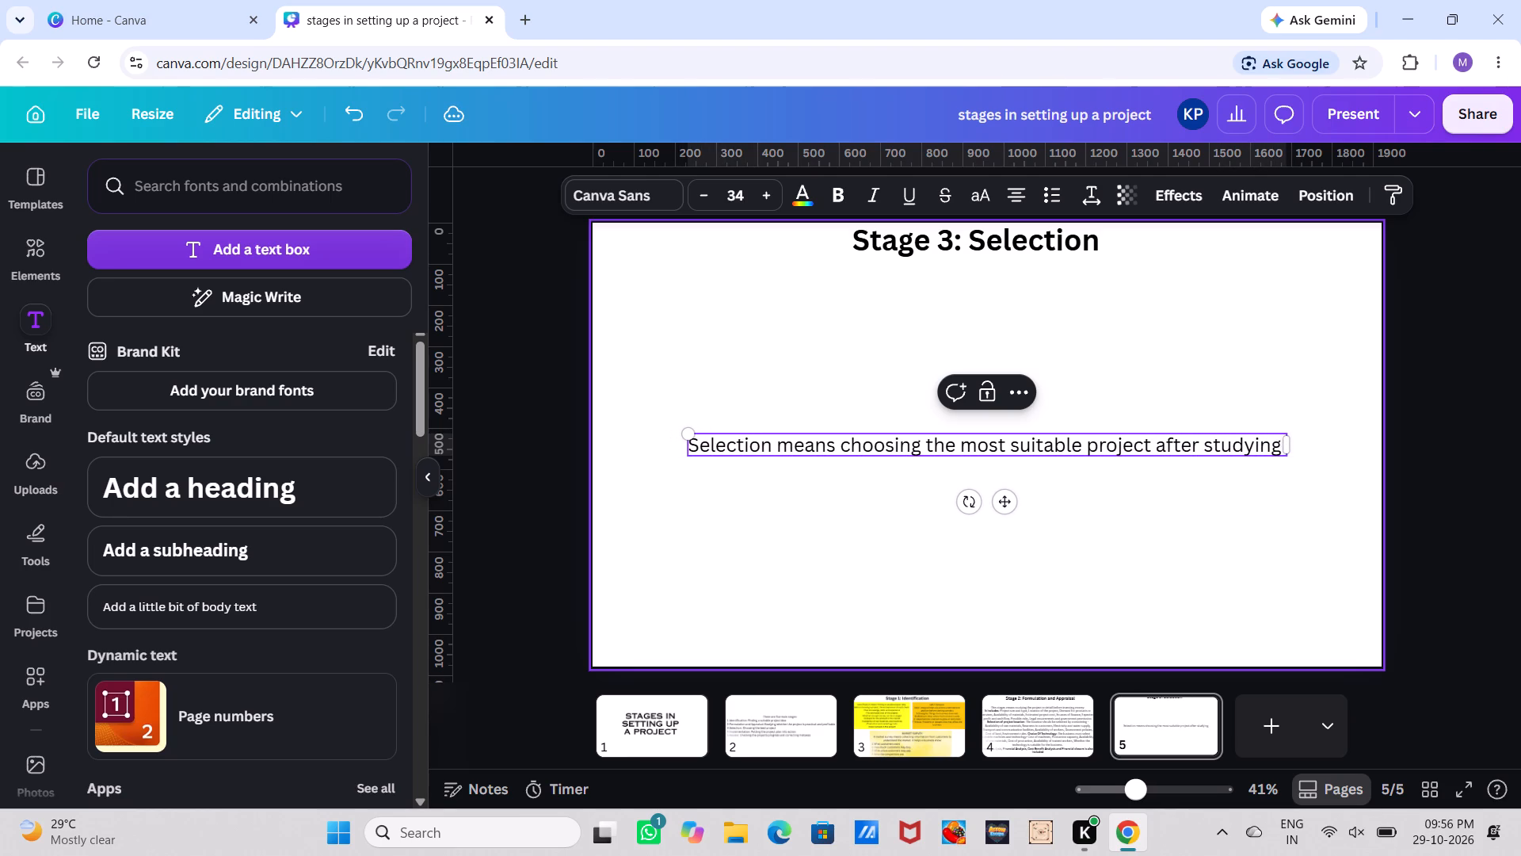
Complete the body sentence with "its cost, benefits, risks and feasibility.".
text(its cost)
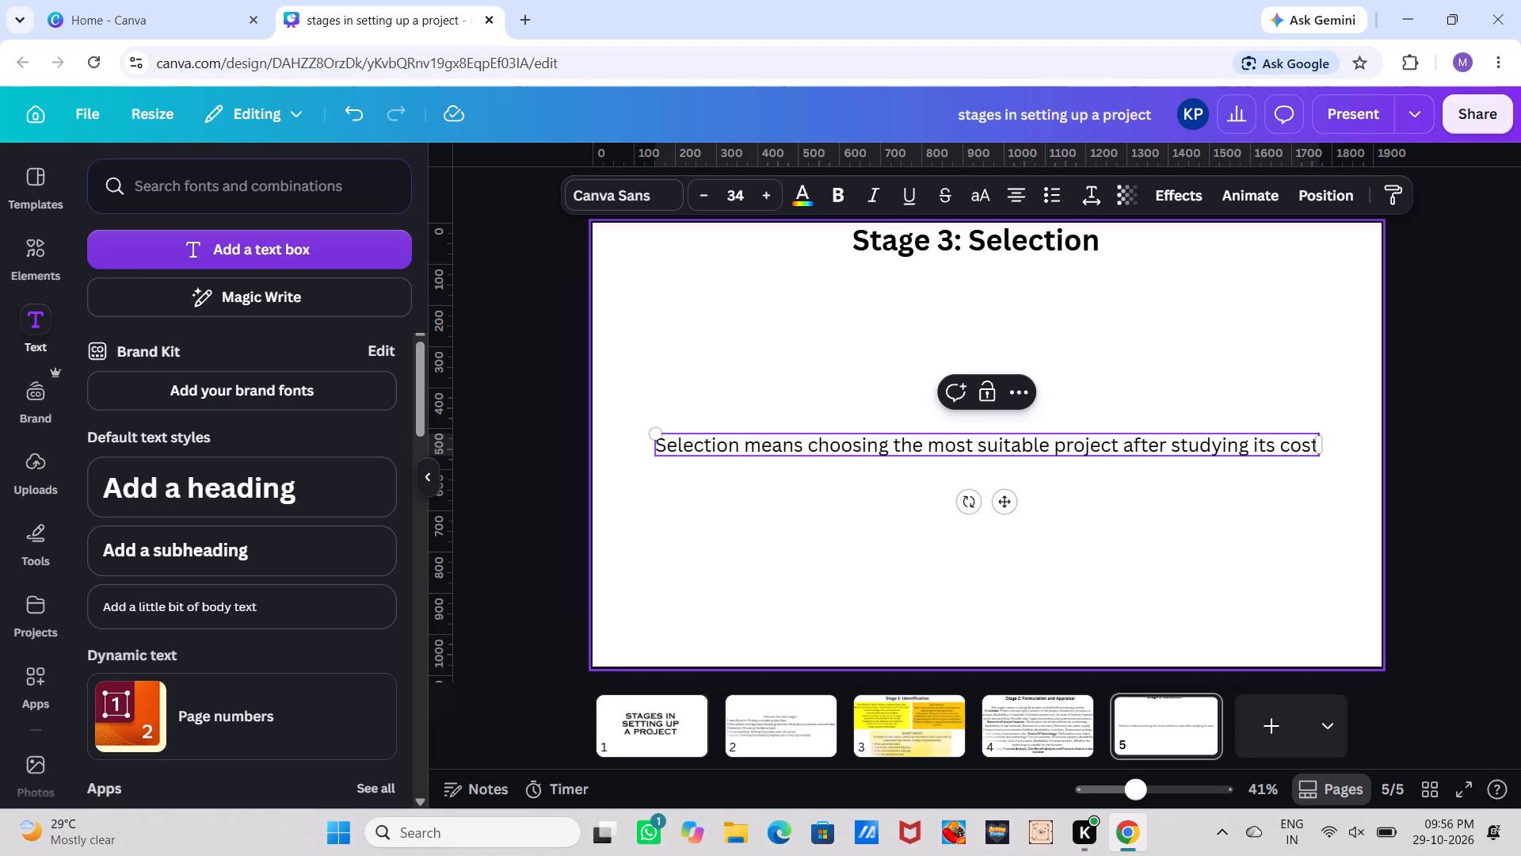
text(m)
key(space)
key(BackSpace)
key(BackSpace)
text(, bene)
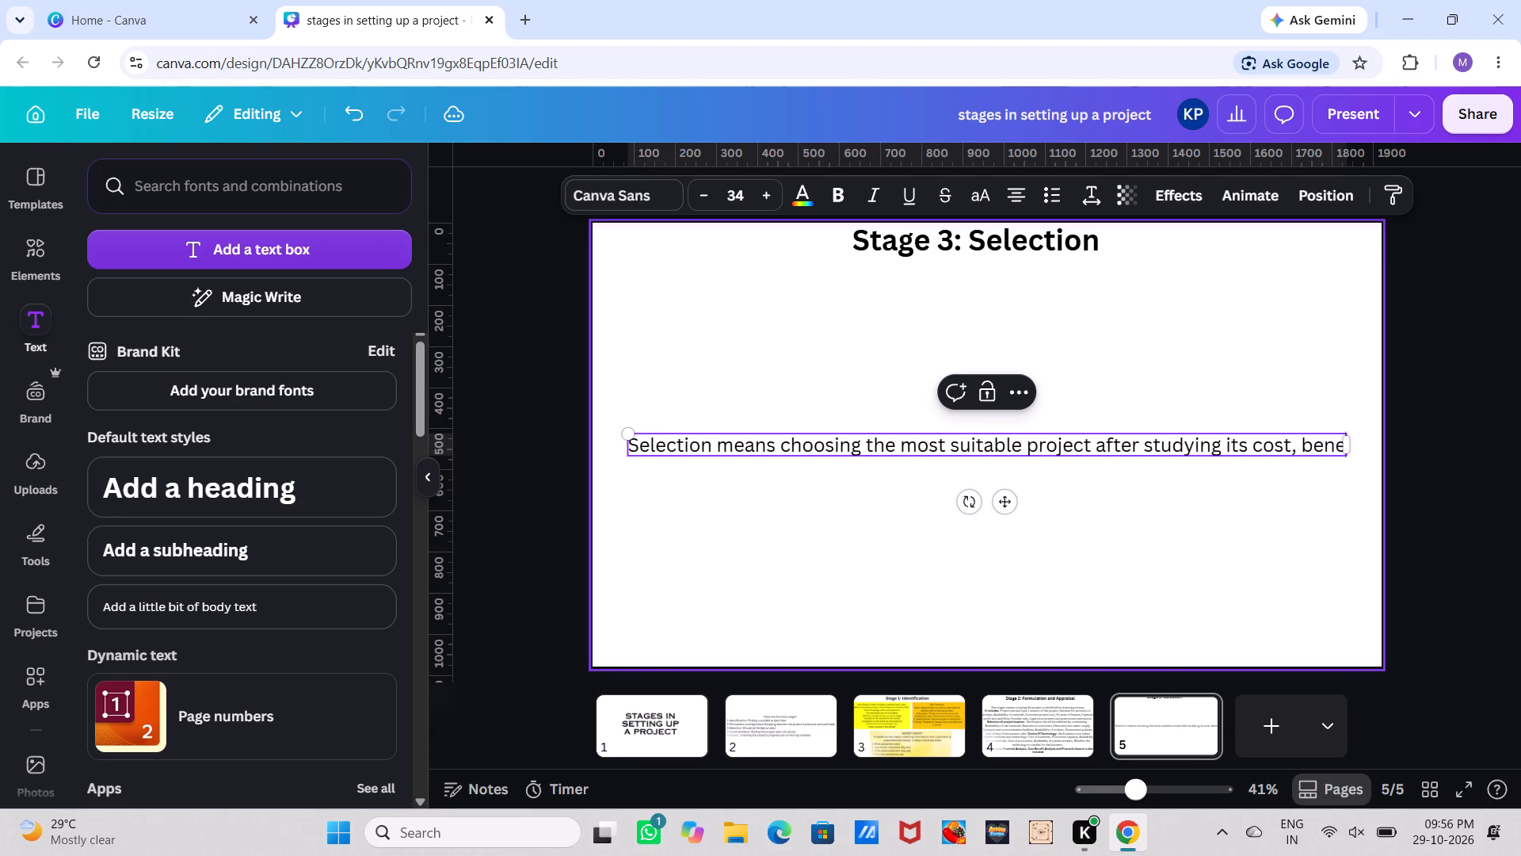
text(fit)
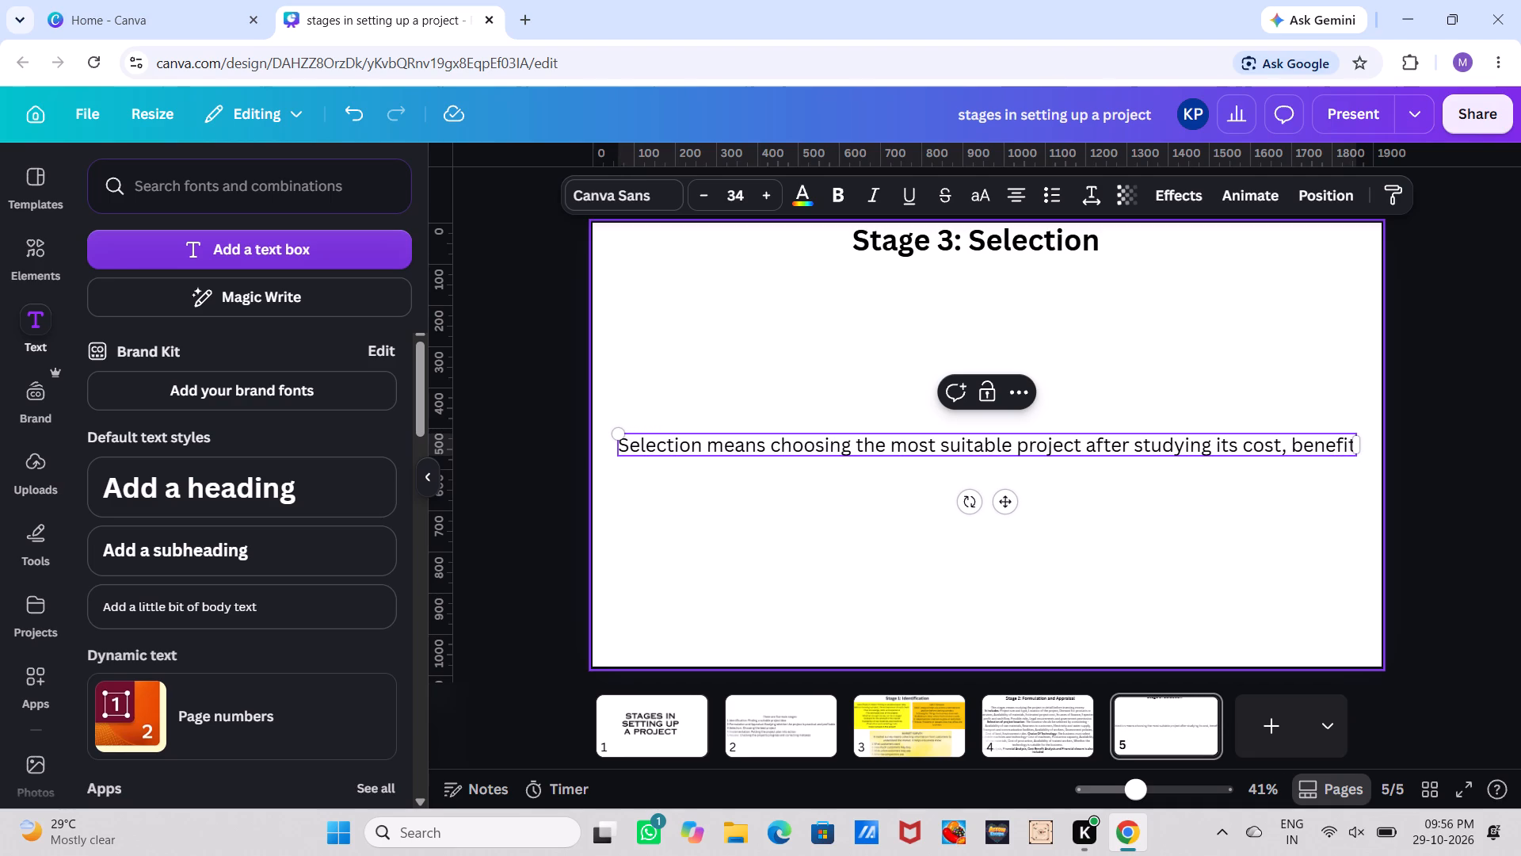
text(s, risk)
text(s and feasibility)
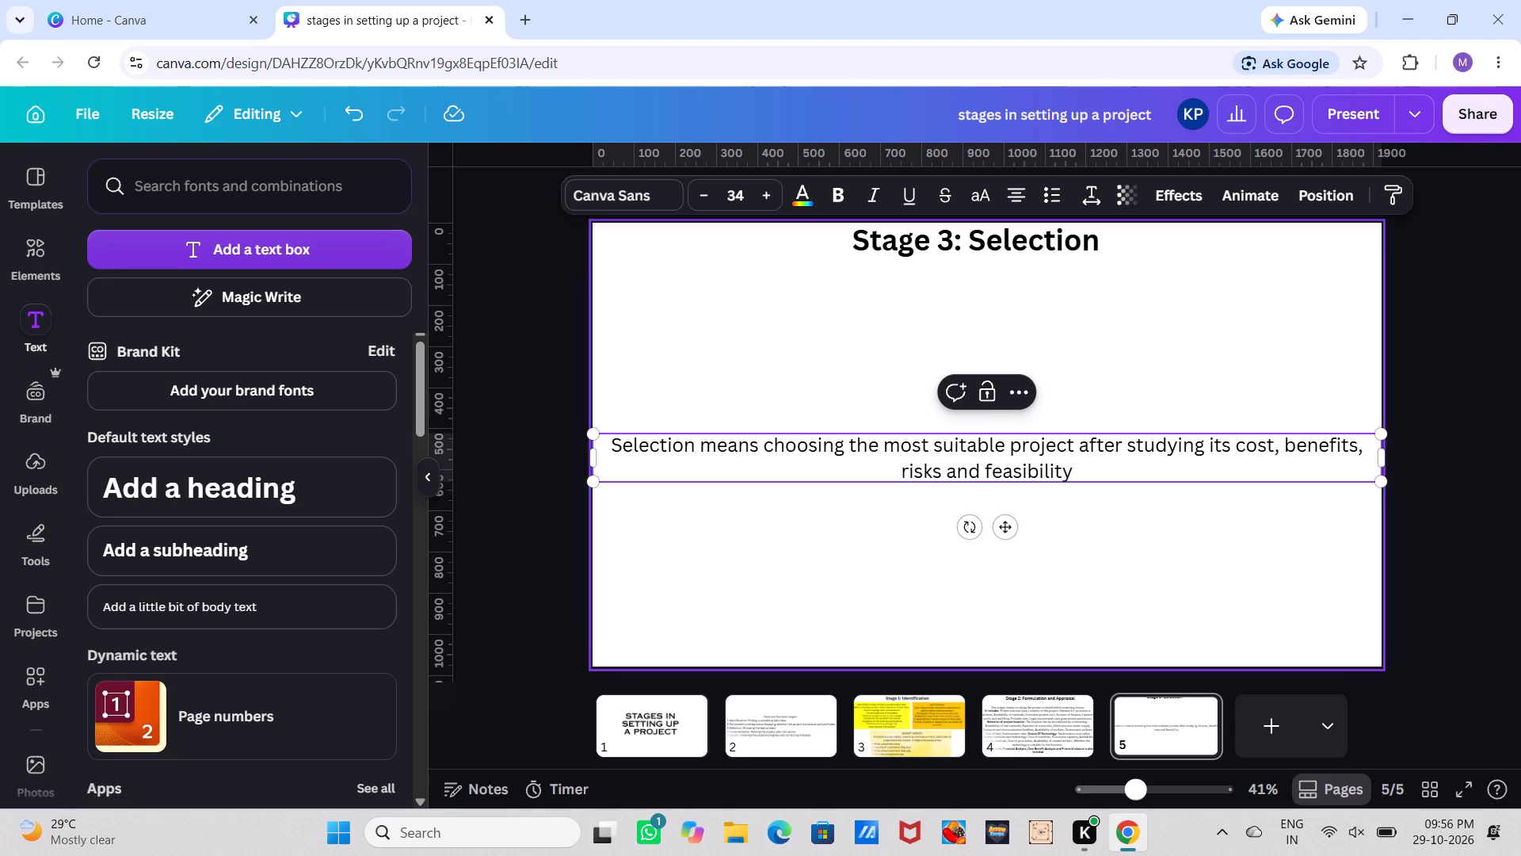
key(period)
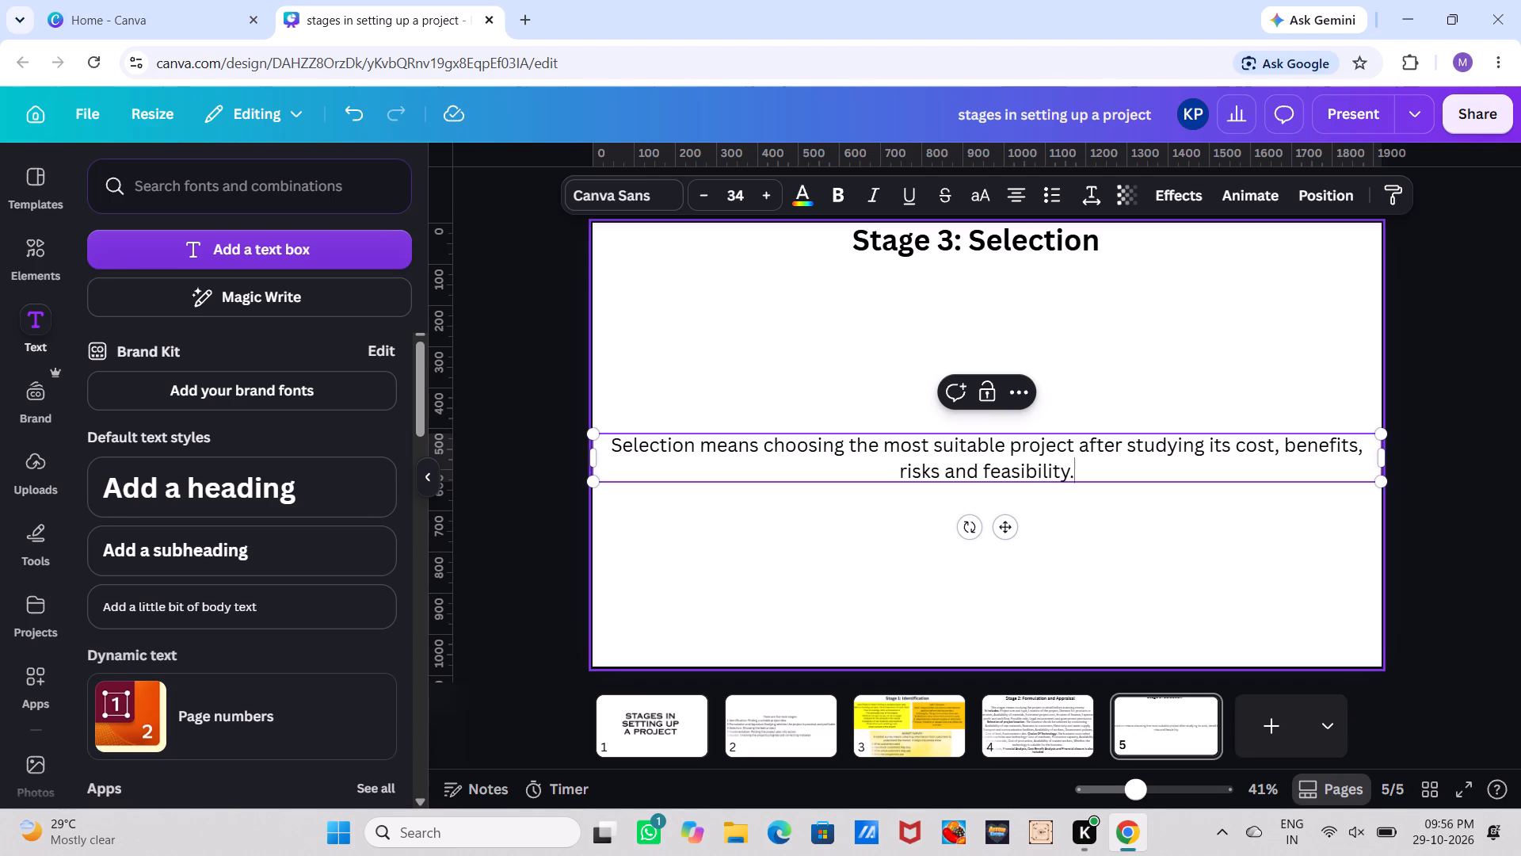
key(space)
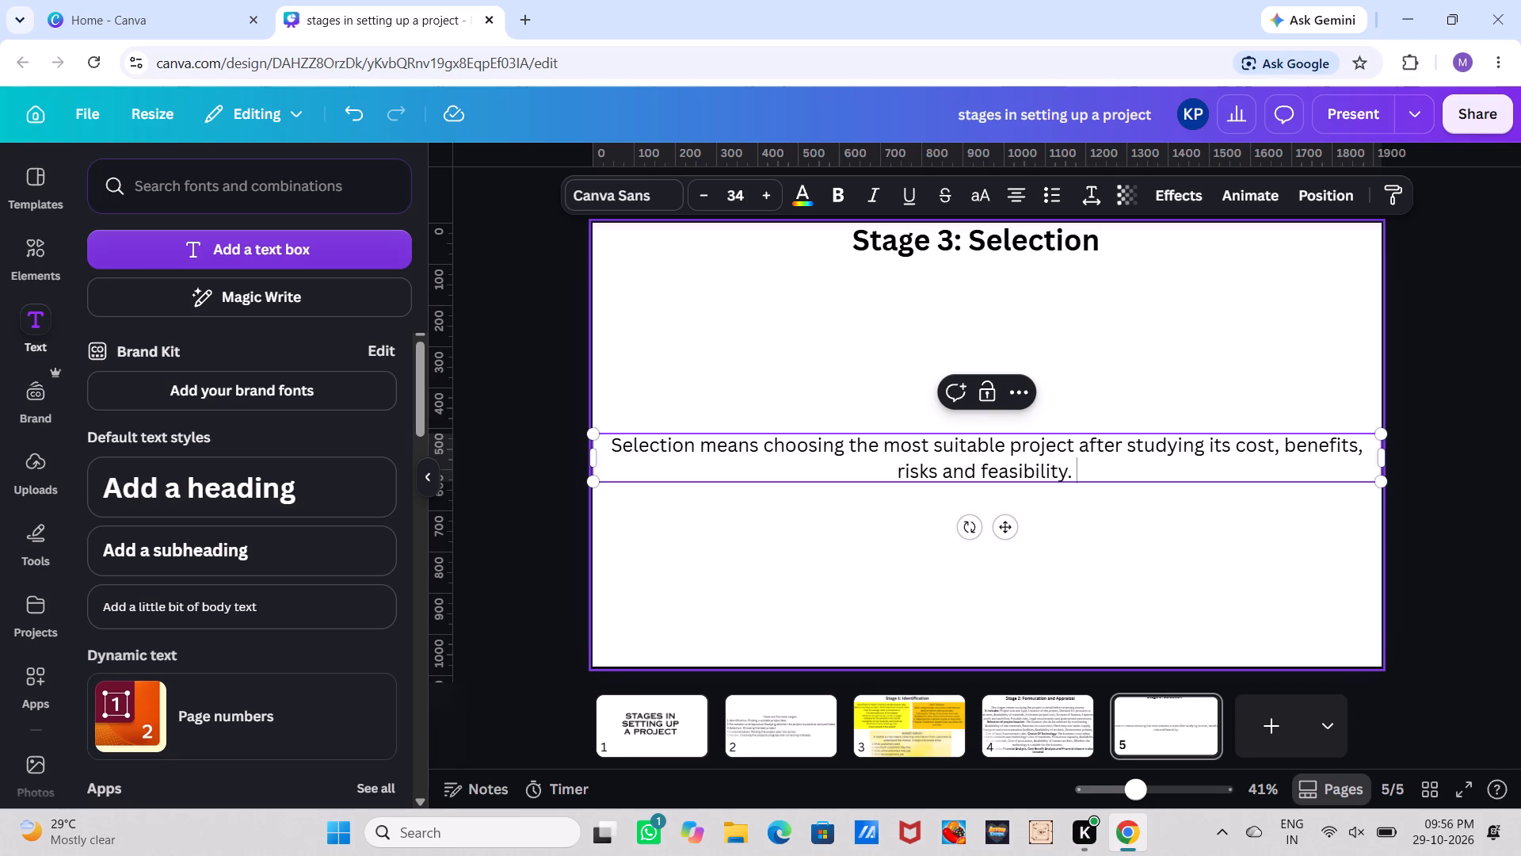
Move the selection definition text up to sit just below the "Stage 3: Selection" heading.
click(1003, 484)
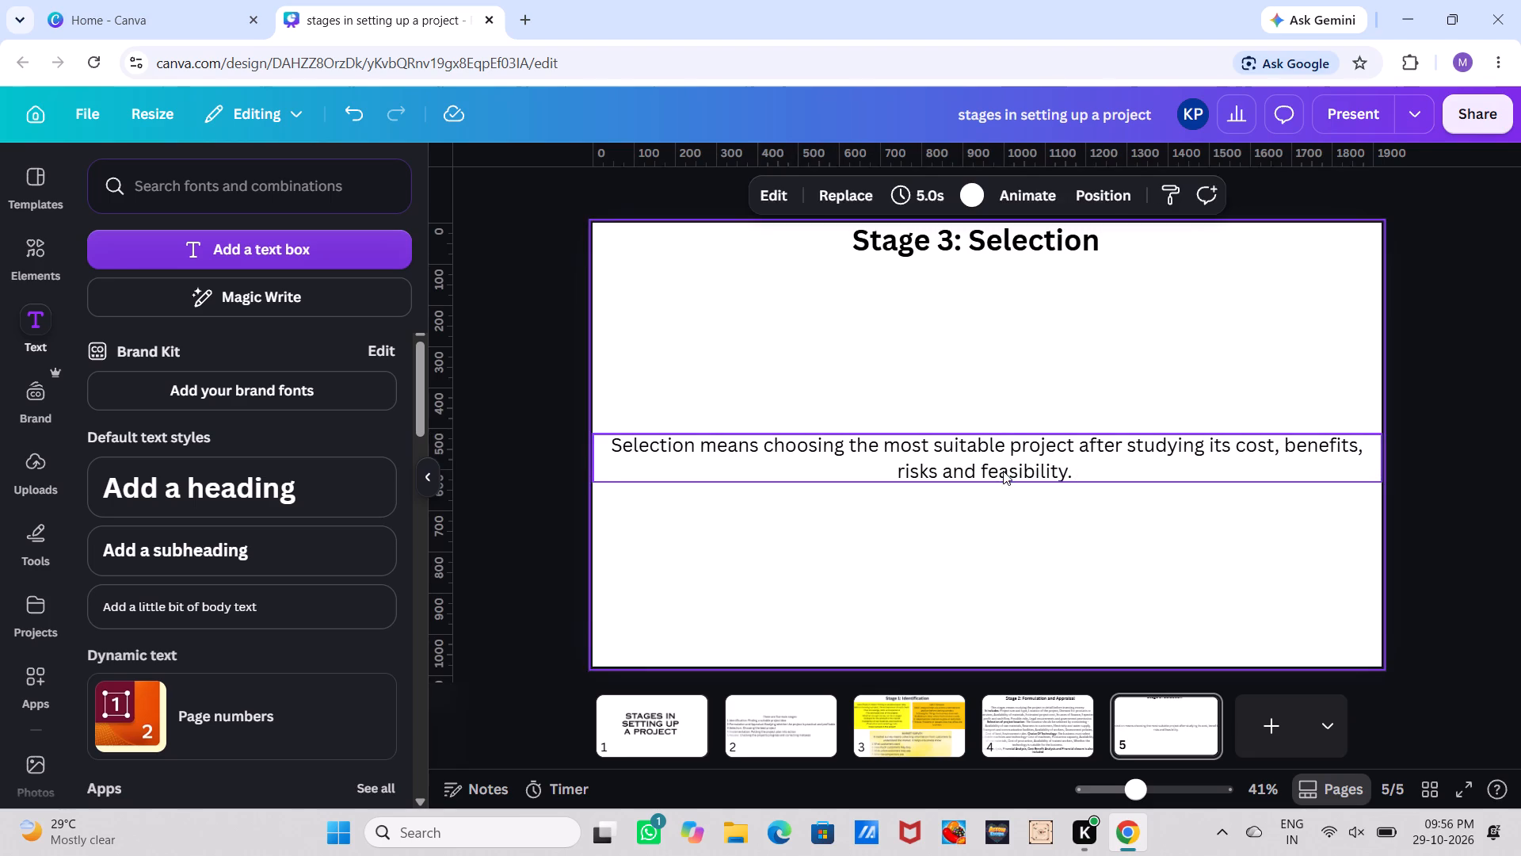
drag(1003, 471, 1004, 315)
drag(505, 464, 410, 577)
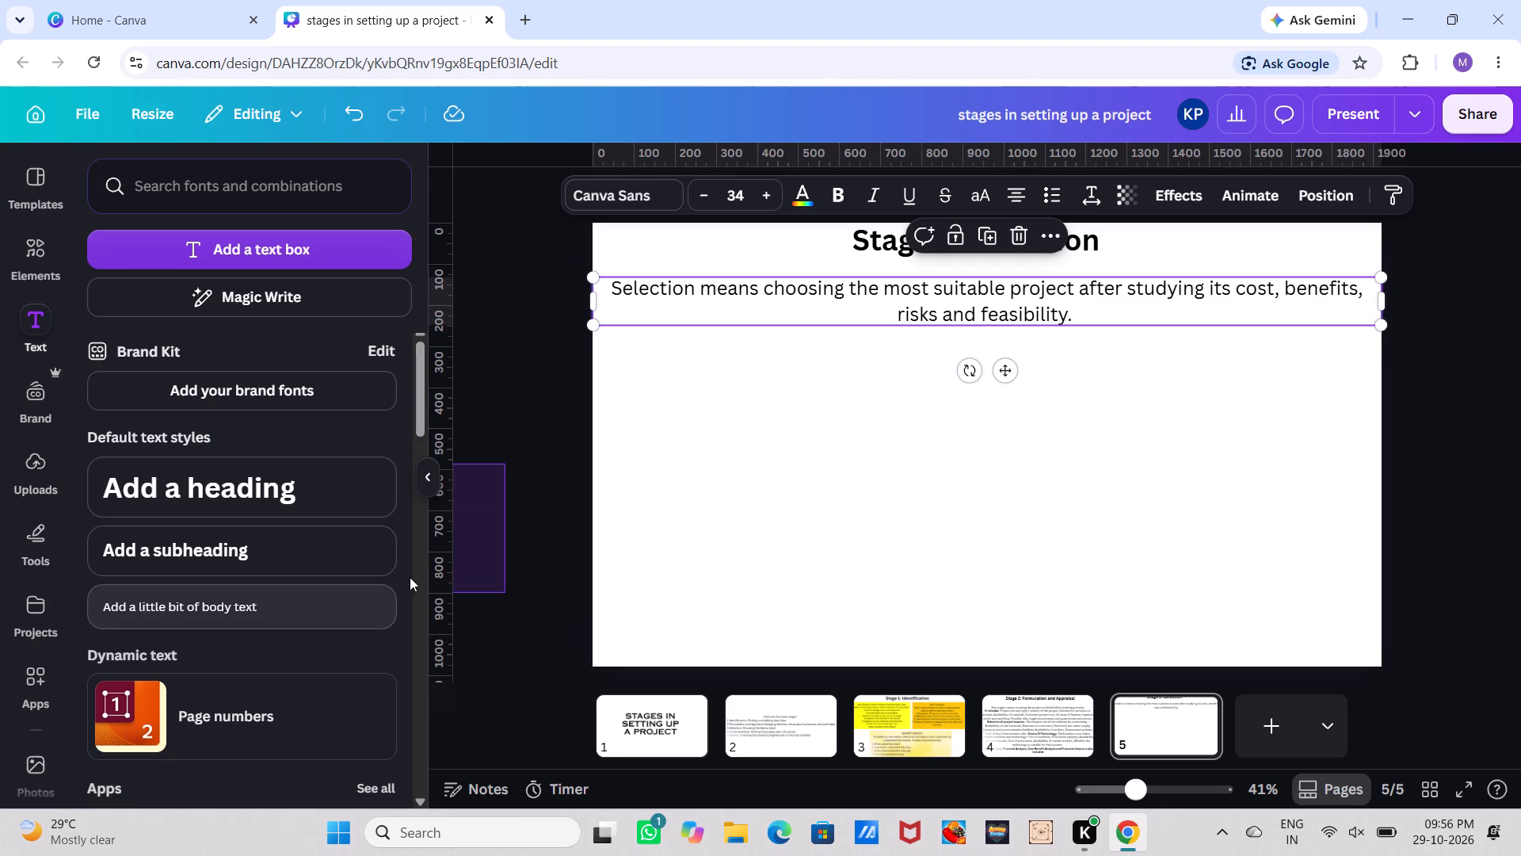
drag(410, 577, 444, 562)
Add a body text box on the Stage 3 slide with the bold label "Zero Date:".
click(365, 594)
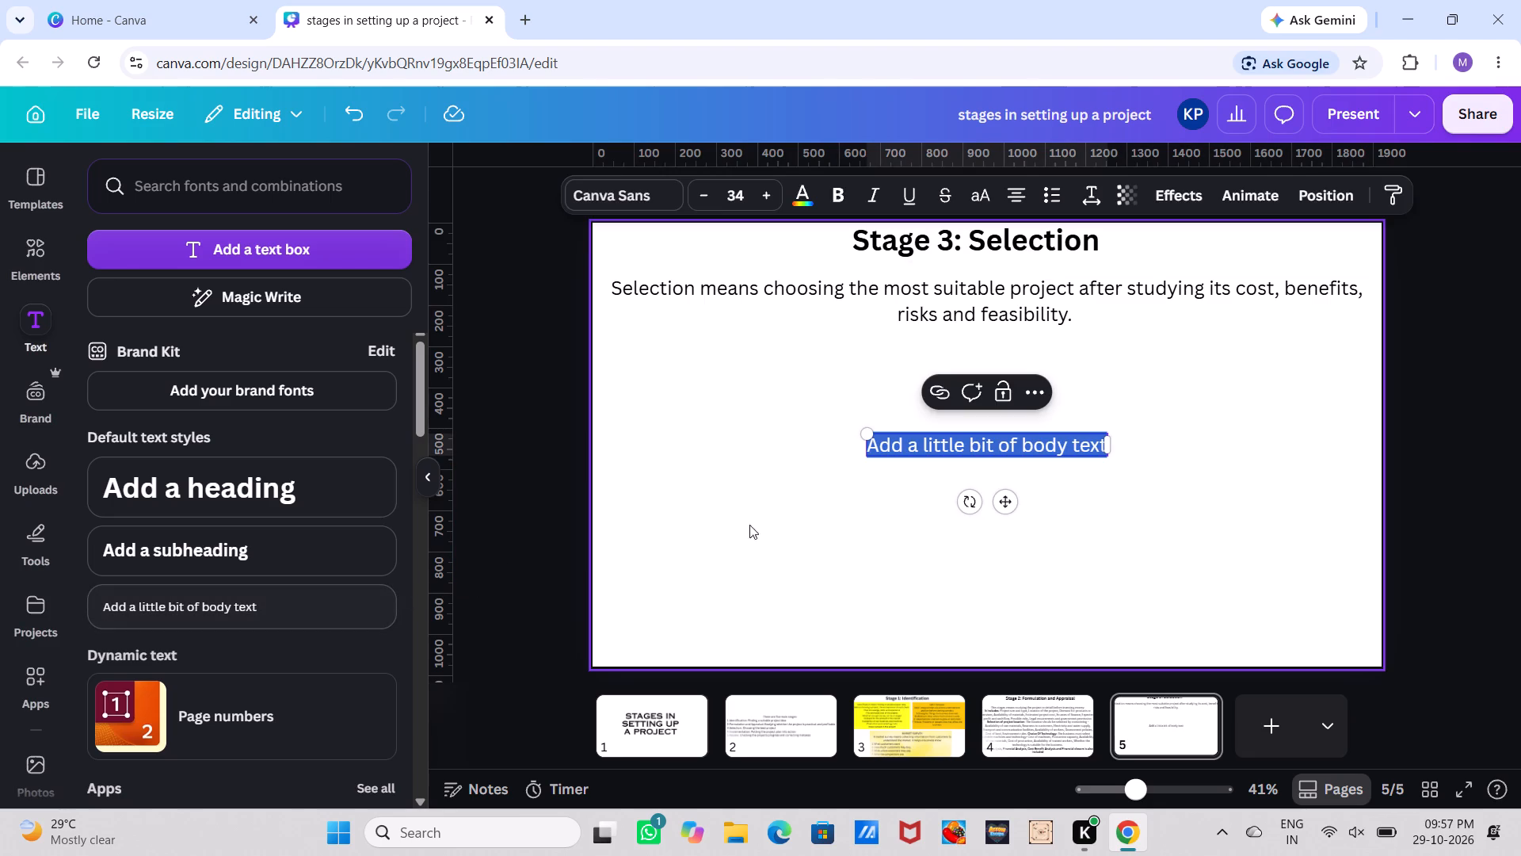
key(Delete)
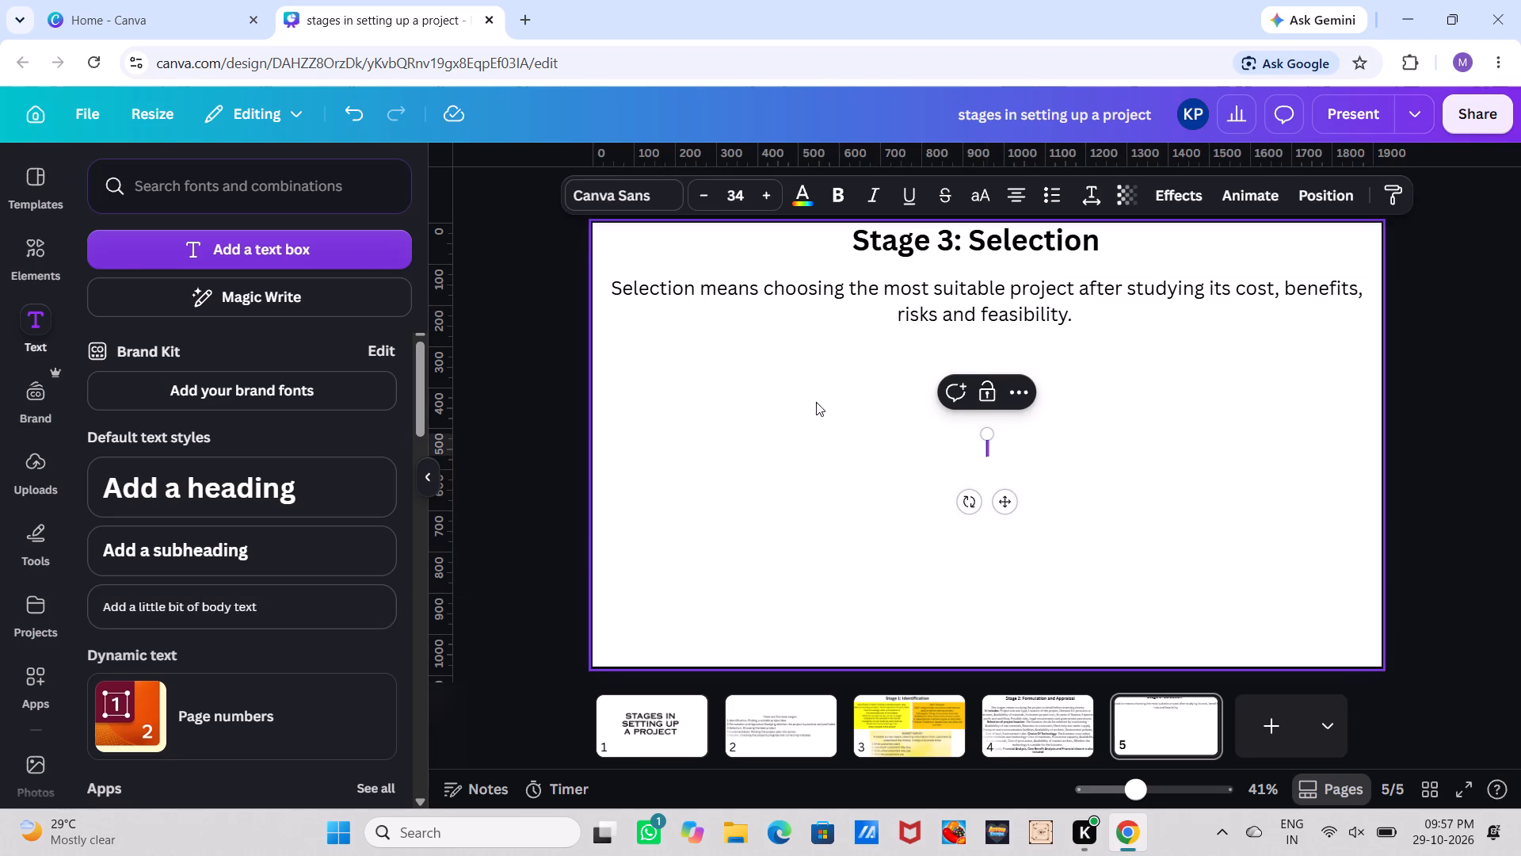
click(845, 197)
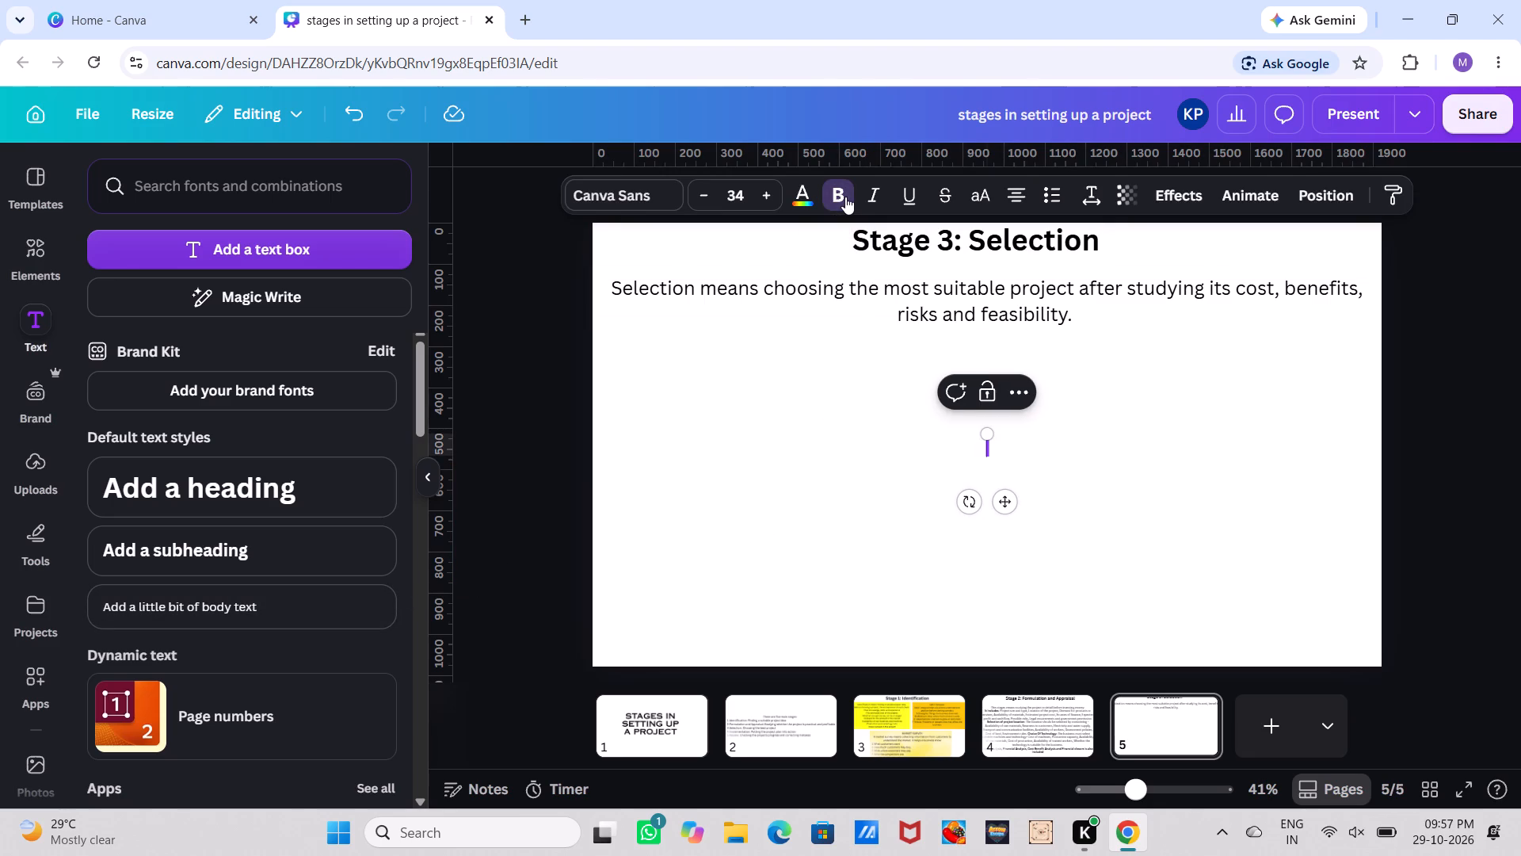
key(shift+z)
text(ero)
key(space)
text(Date)
text(:)
key(space)
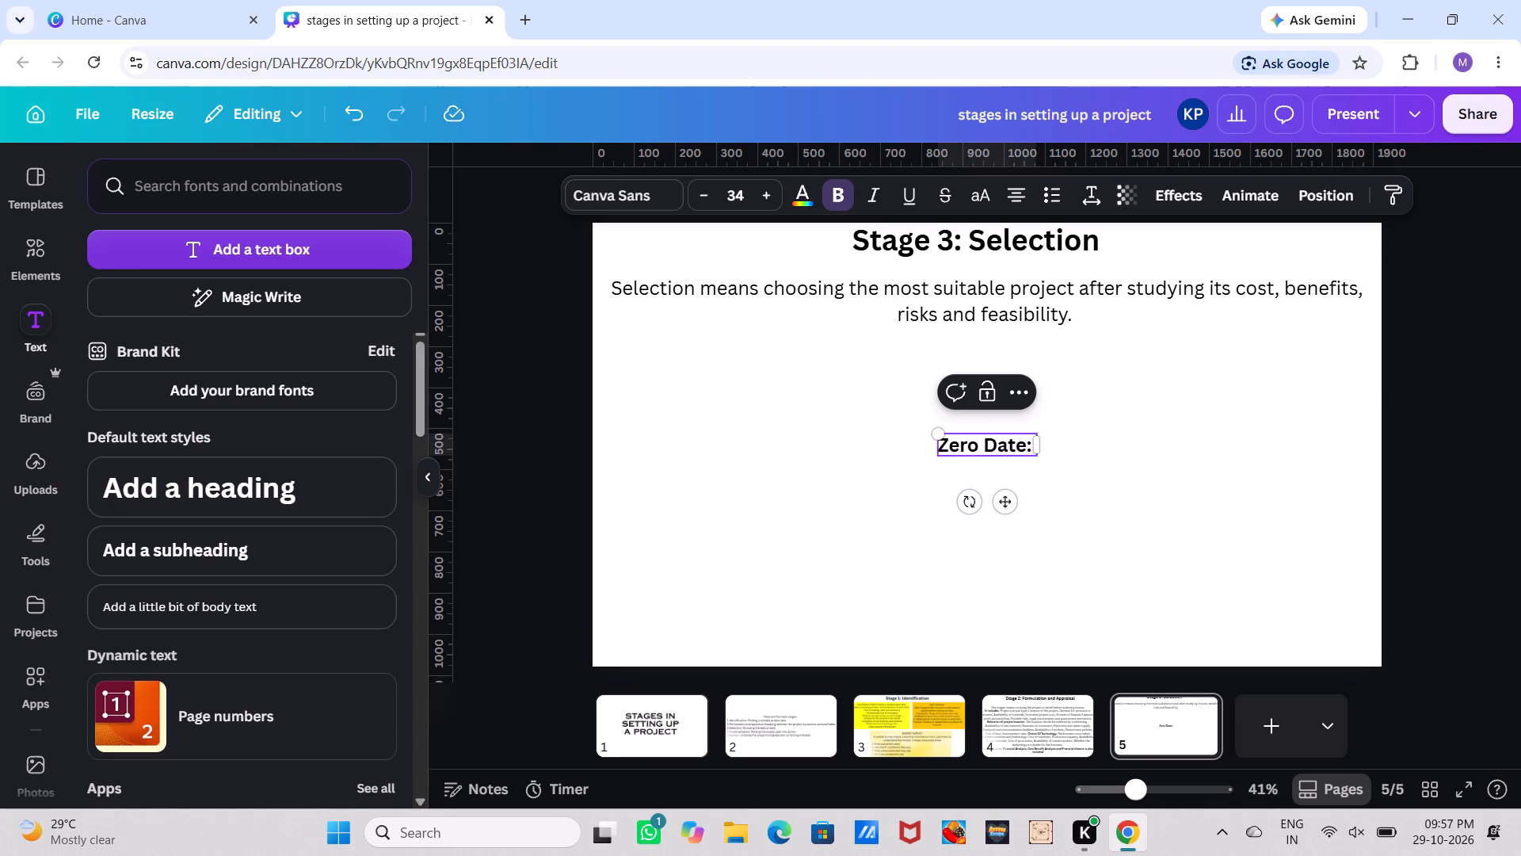
Continue after the label in regular weight with "Zero date is the starting date used to calculate and monitor the projects time and cost.".
click(840, 186)
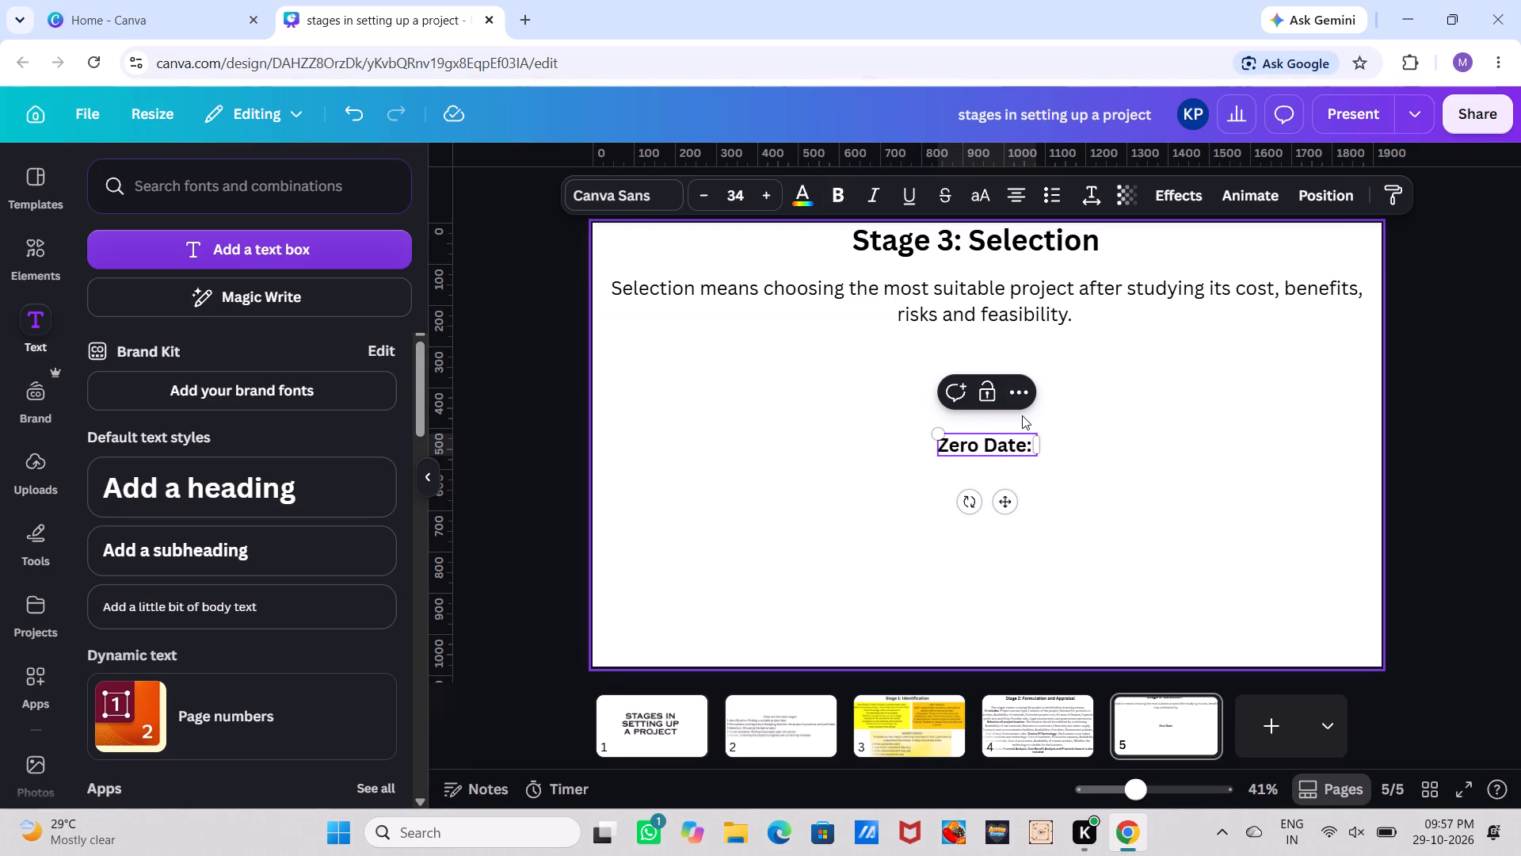
text(Zerp)
key(BackSpace)
text(o)
key(space)
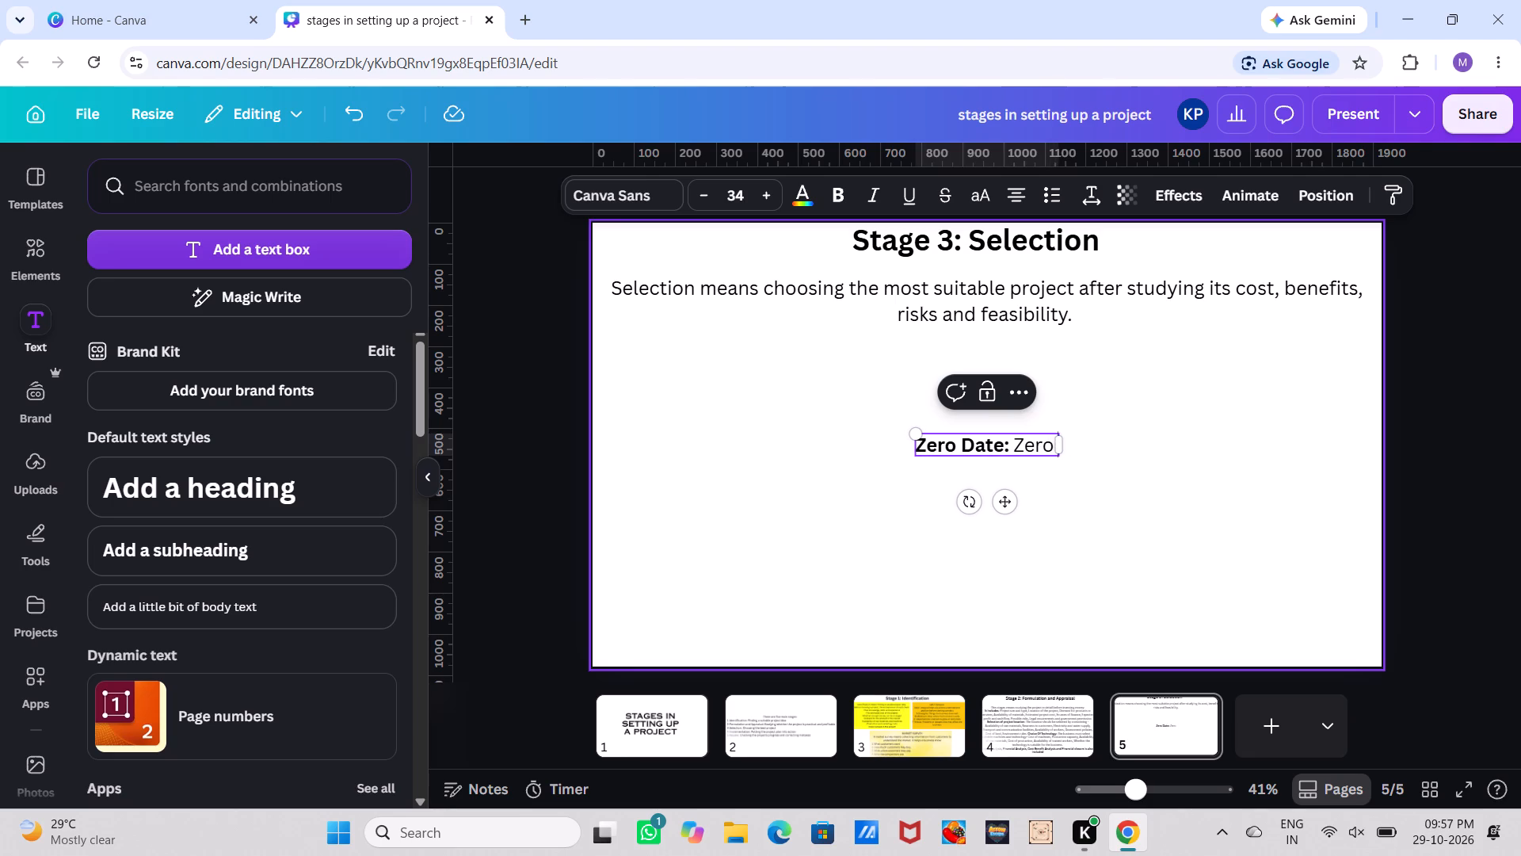
text(date is the starting date used to c)
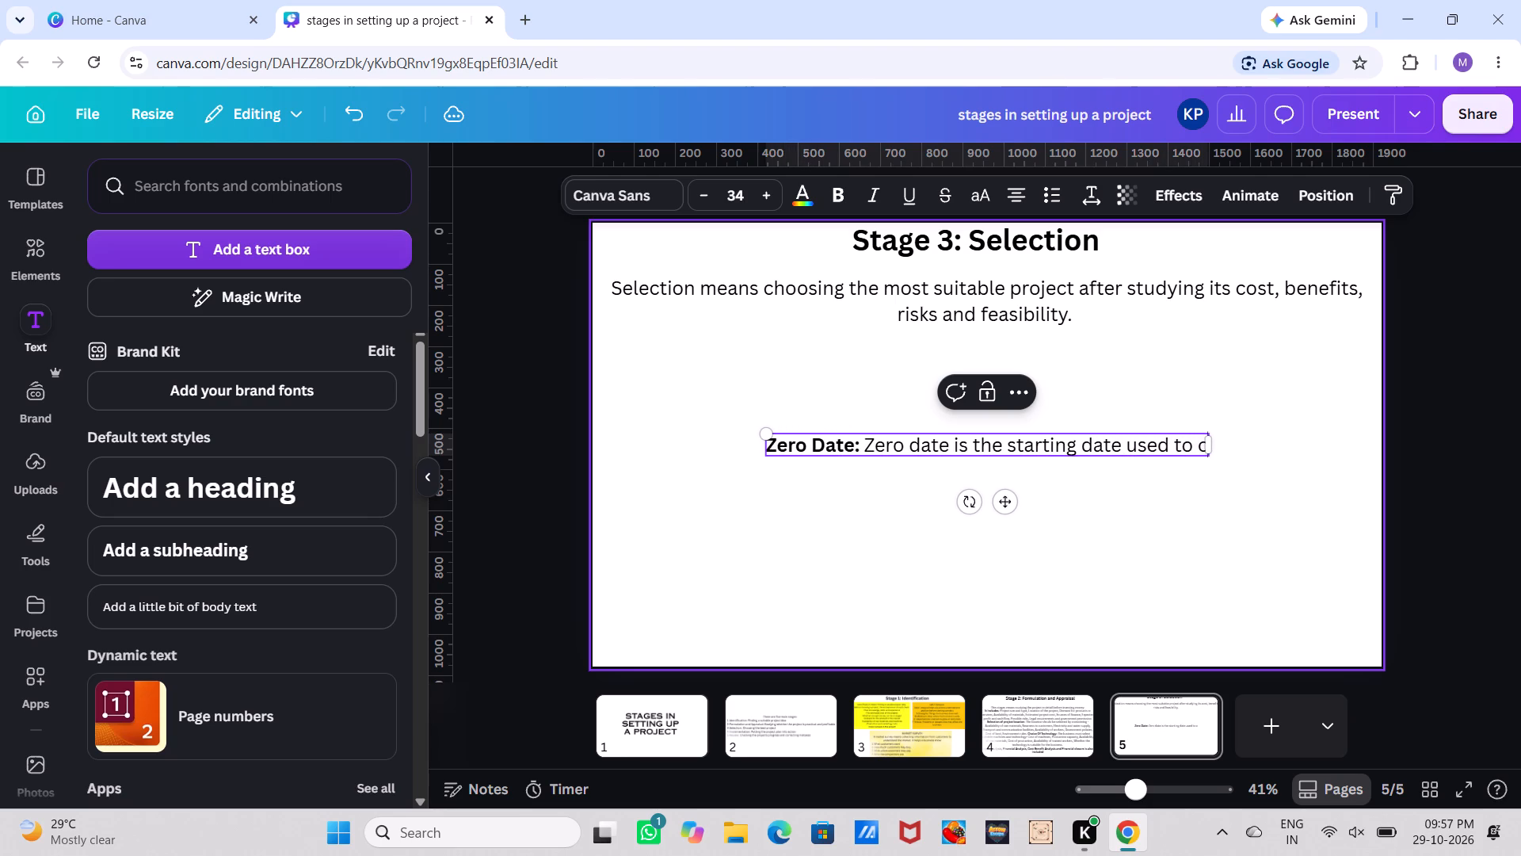
text(alculate and moni)
text(tor the)
key(space)
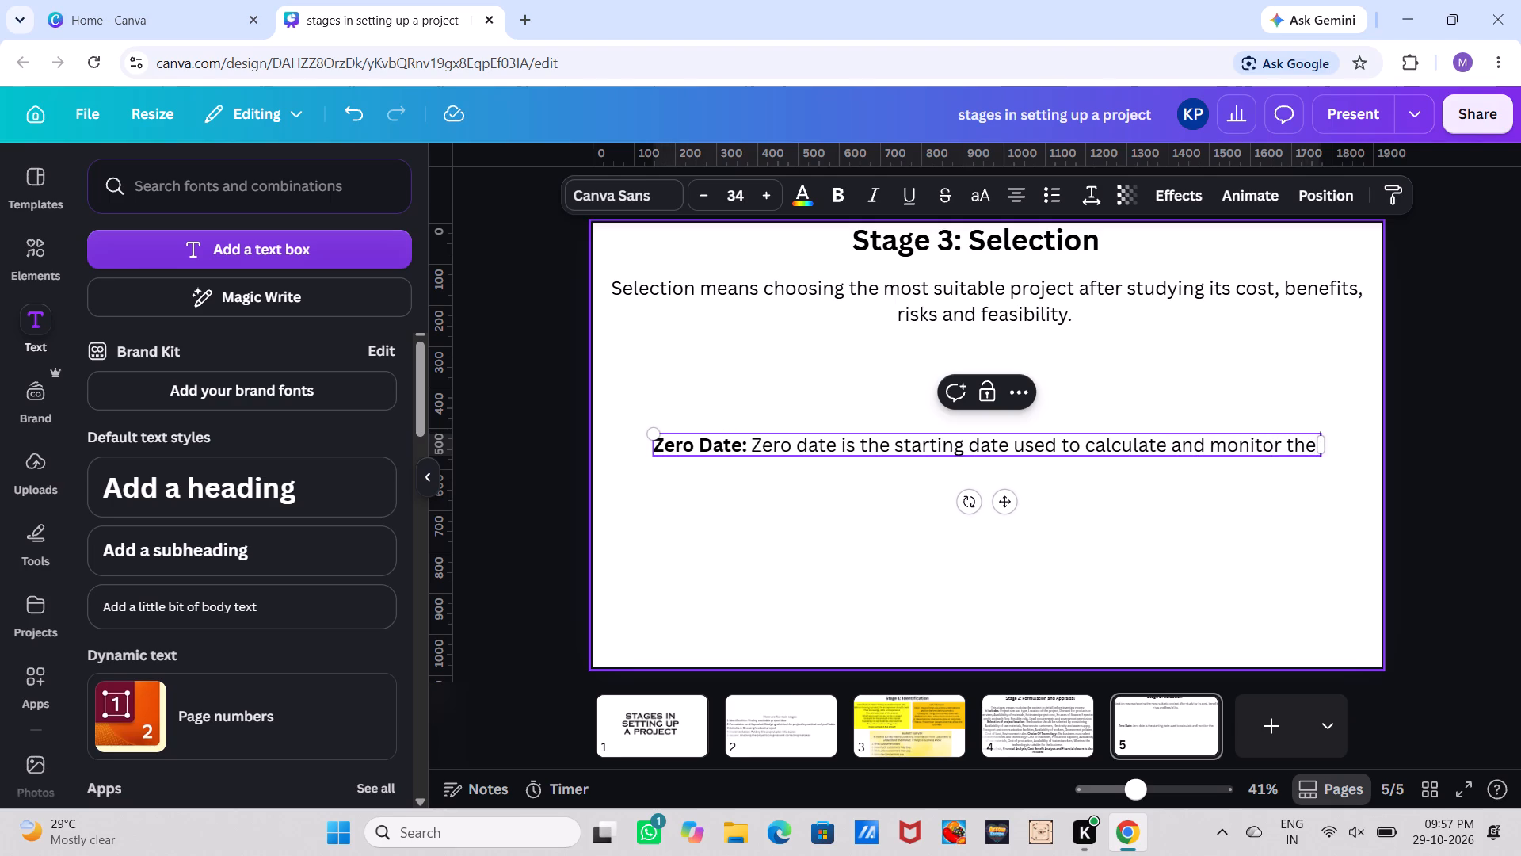
text(pro)
text(jects)
key(space)
text(time and cost)
key(period)
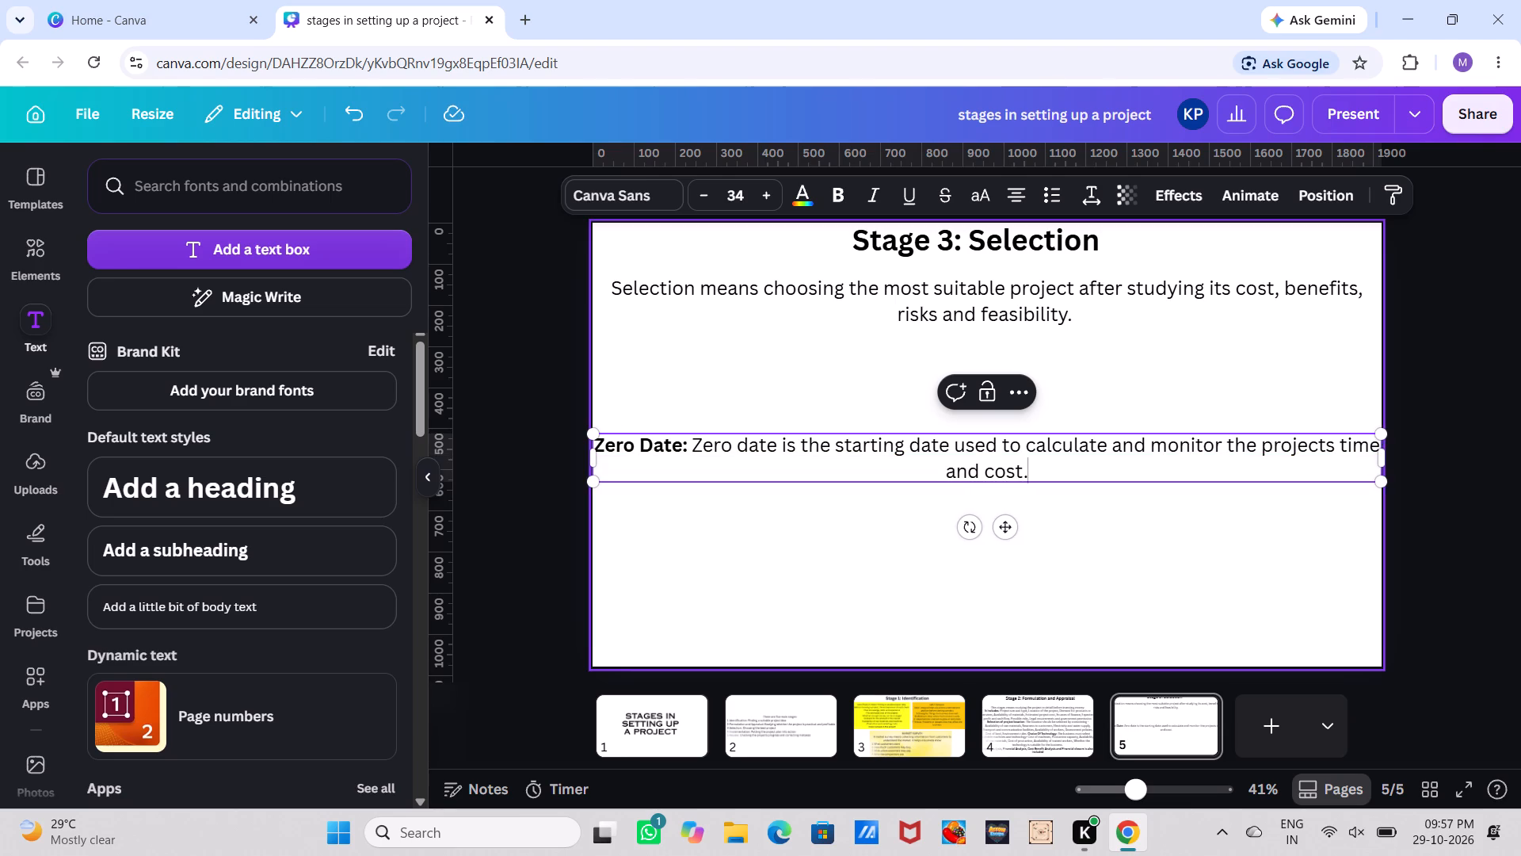
Start a new line below the zero date definition reading "Example: If a project starts on 1 January".
key(Return)
key(shift+e)
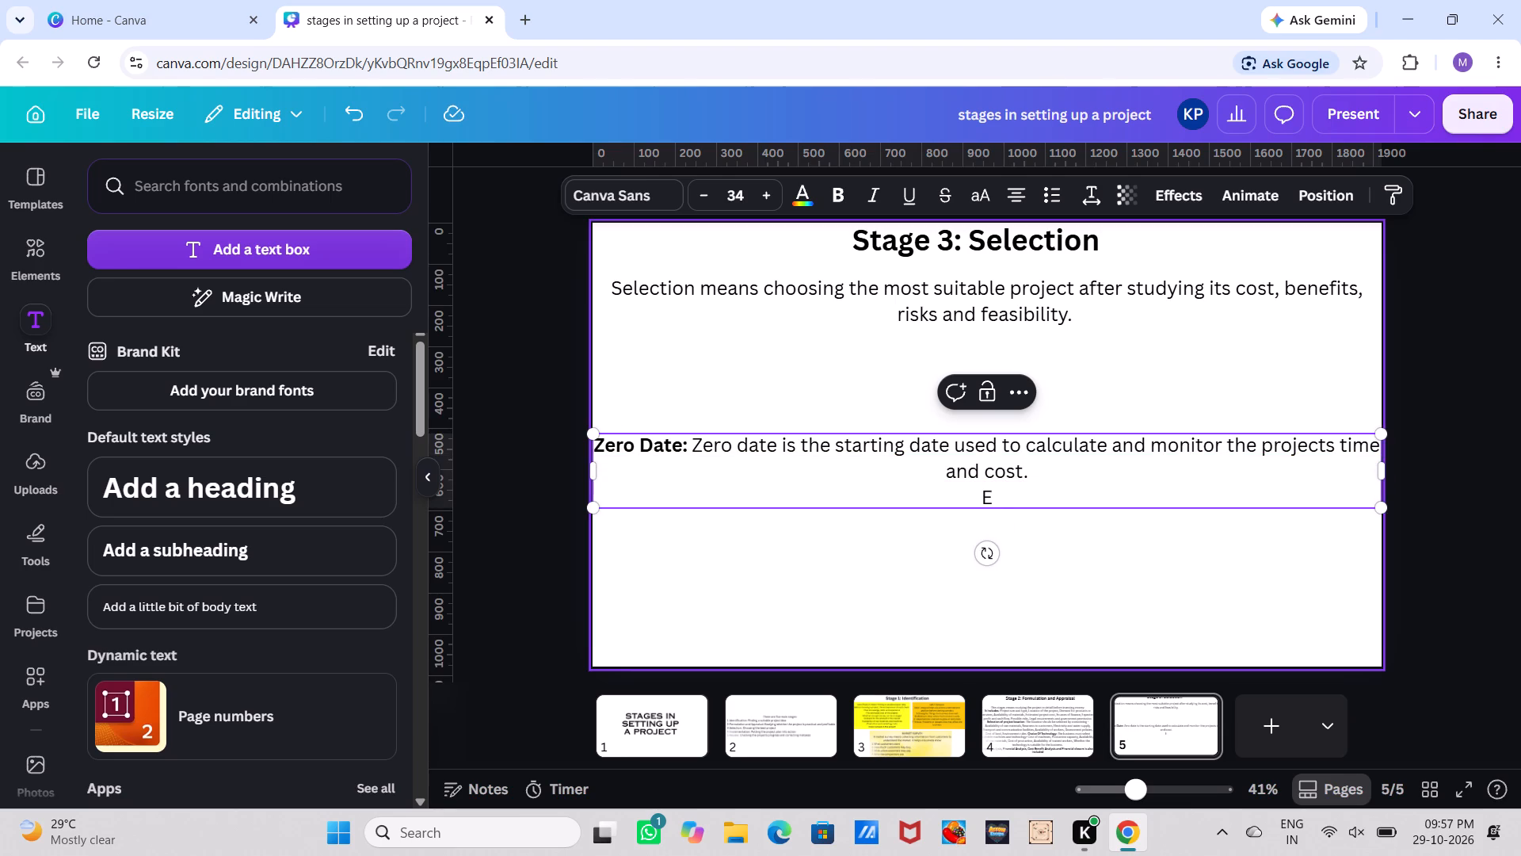
text(xample:)
key(space)
text(If a project starts)
key(space)
text(on)
key(space)
text(1 JAnu)
key(BackSpace)
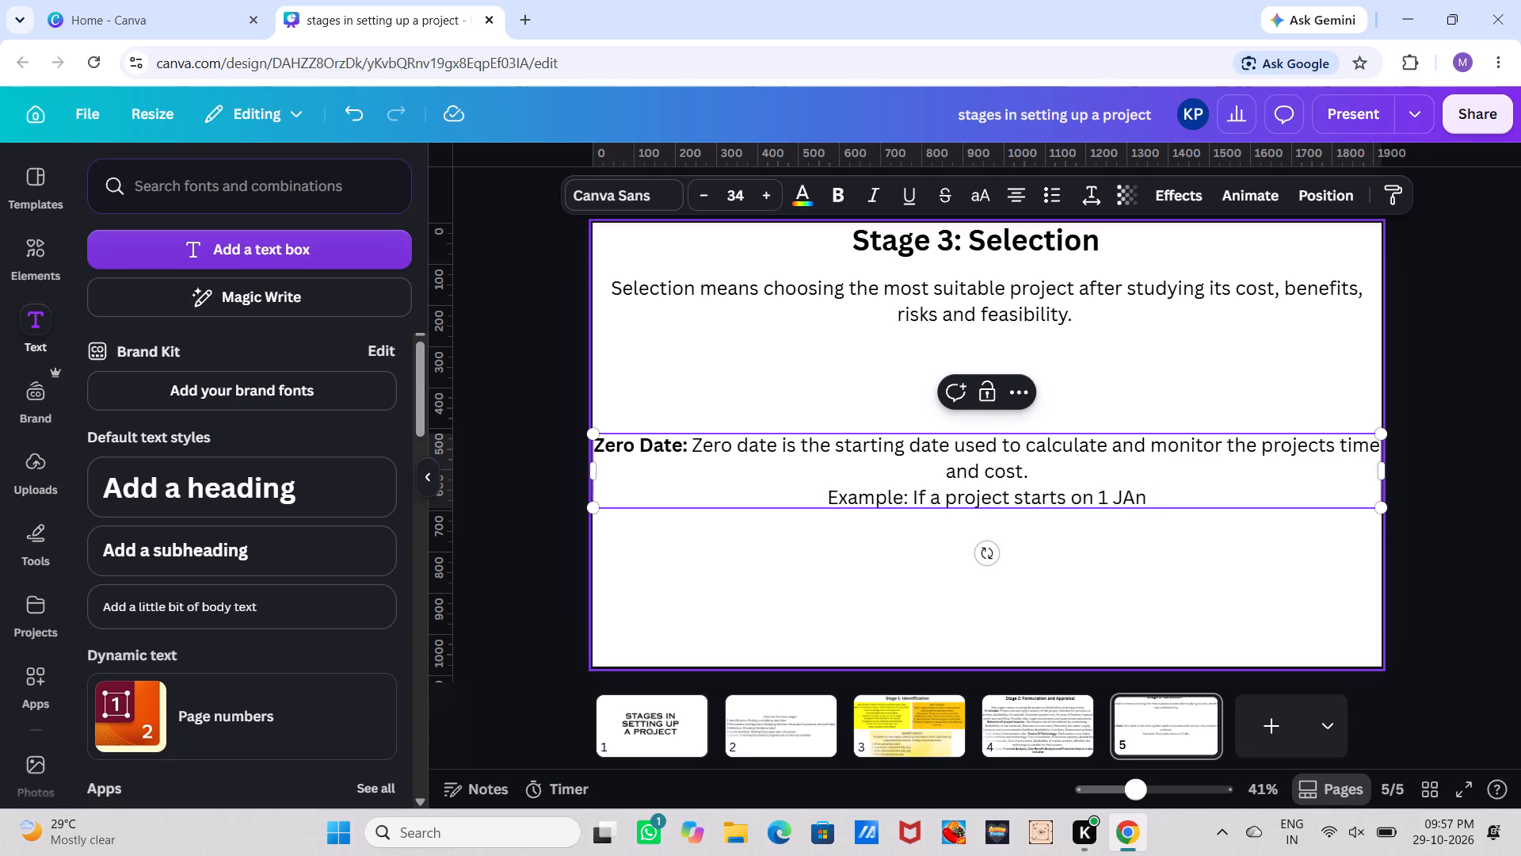
key(BackSpace)
key(BackSpace)
text(an)
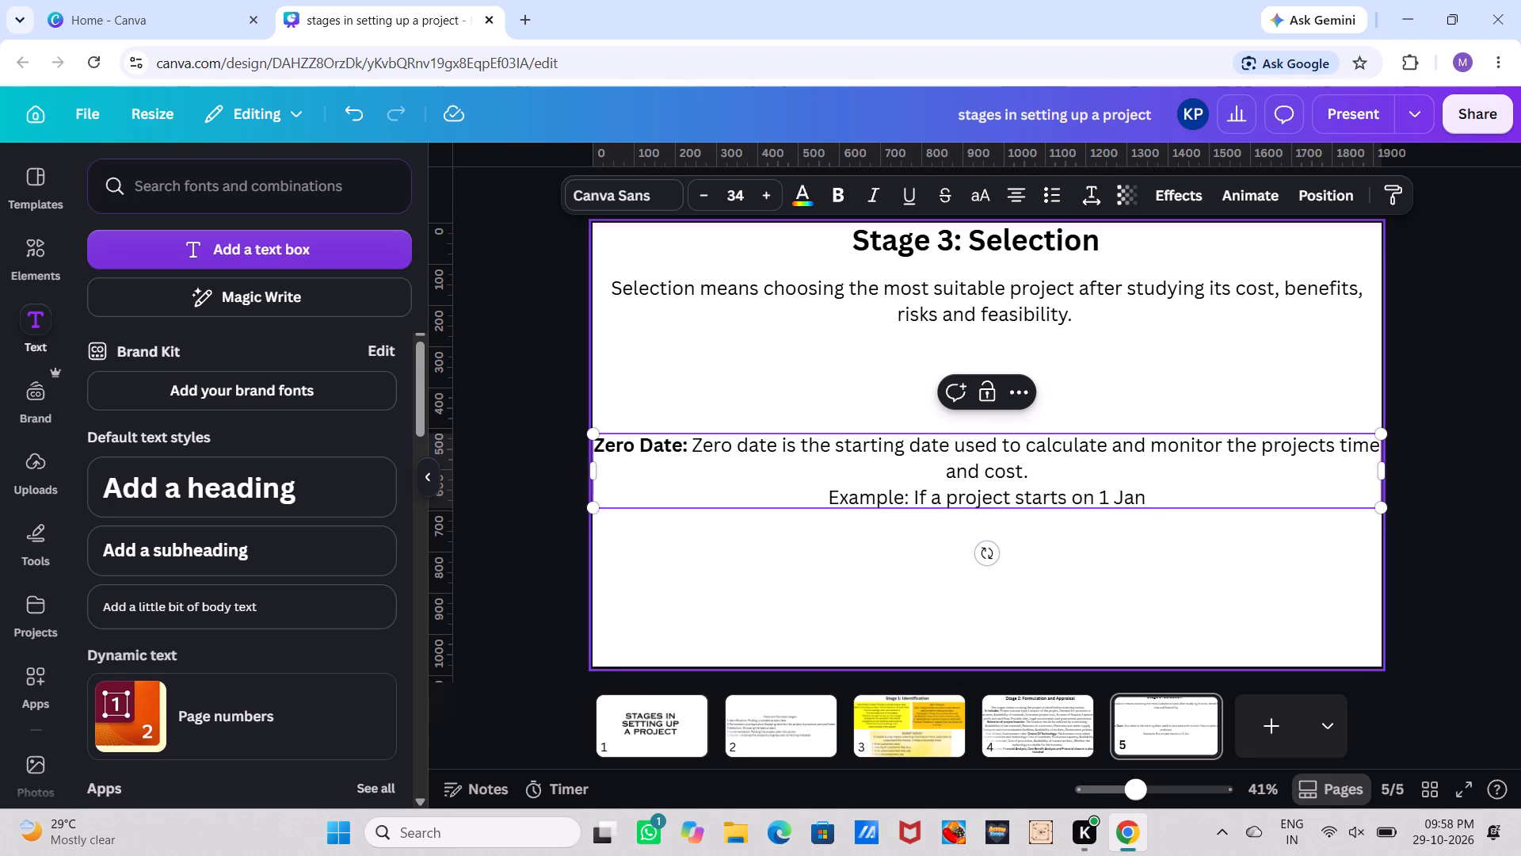
text(uary)
key(space)
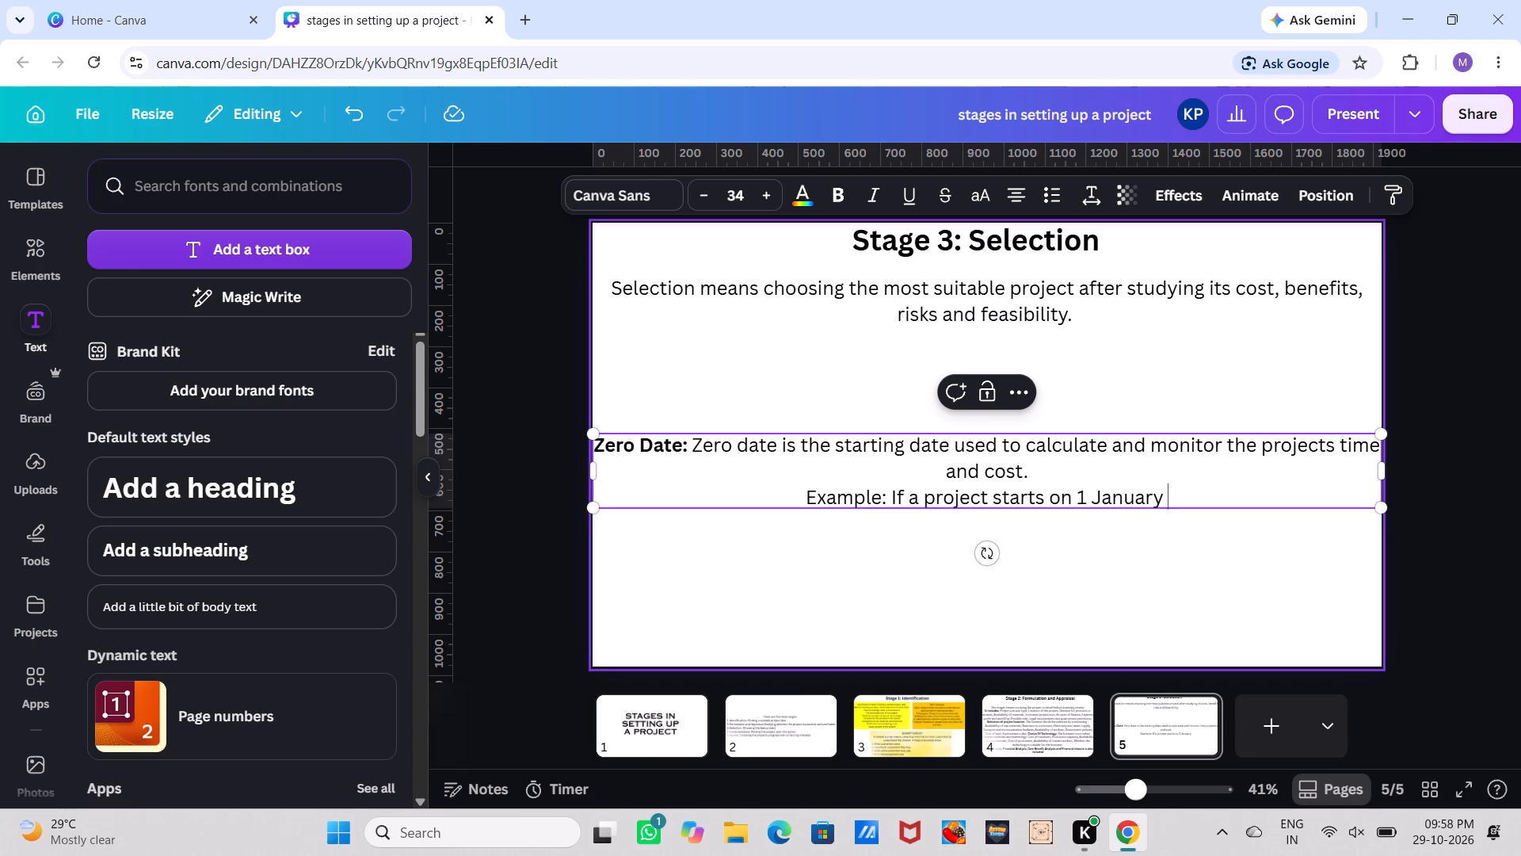
Complete the example sentence with ", that date may be treated as the zero for tracking its progress.".
key(BackSpace)
text(, that date may be treated as t)
text(he)
key(space)
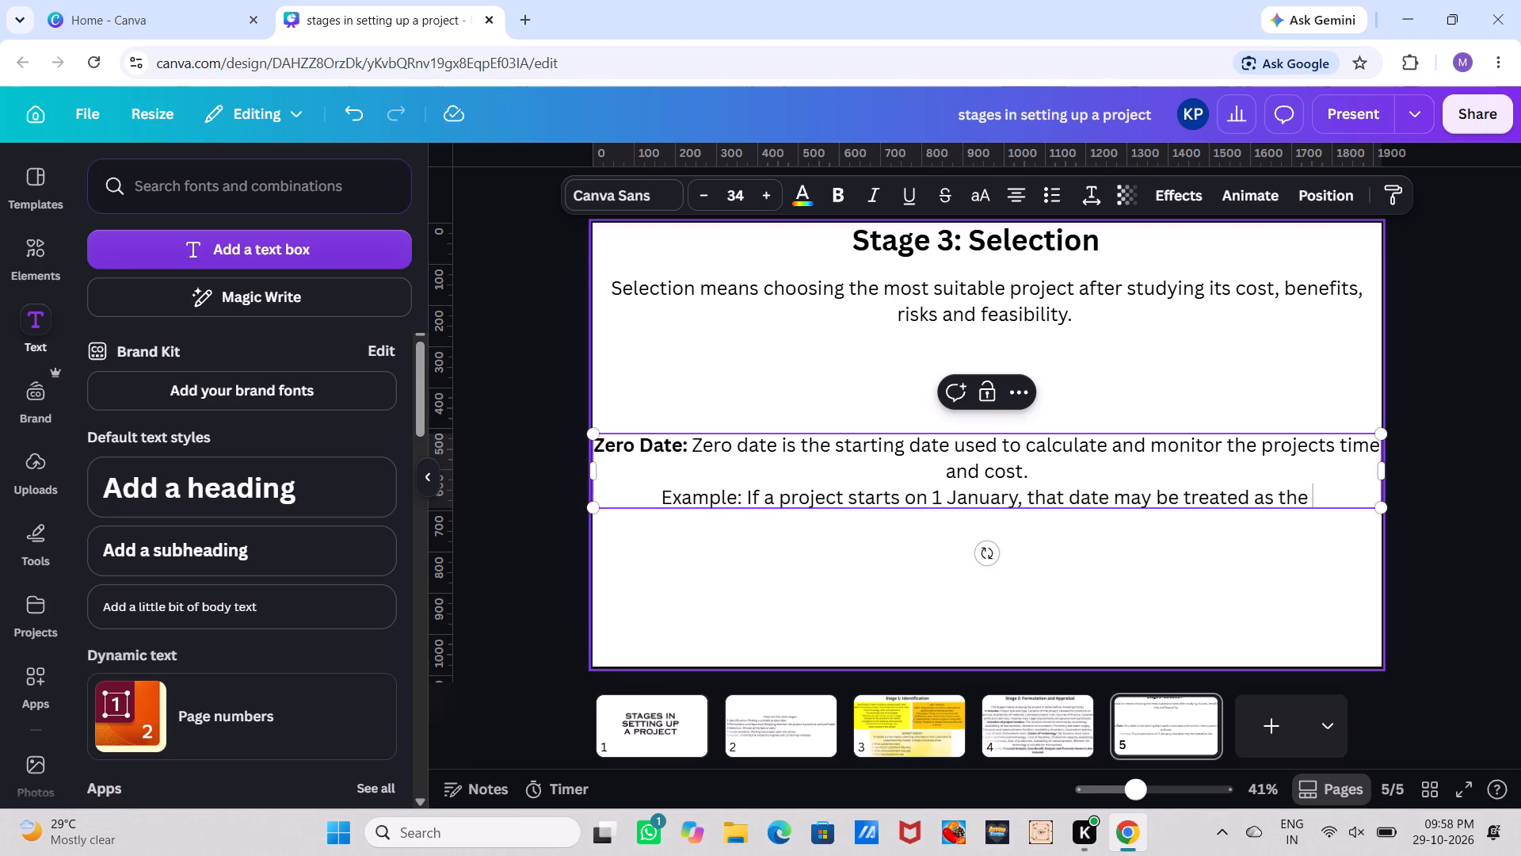
text(zero)
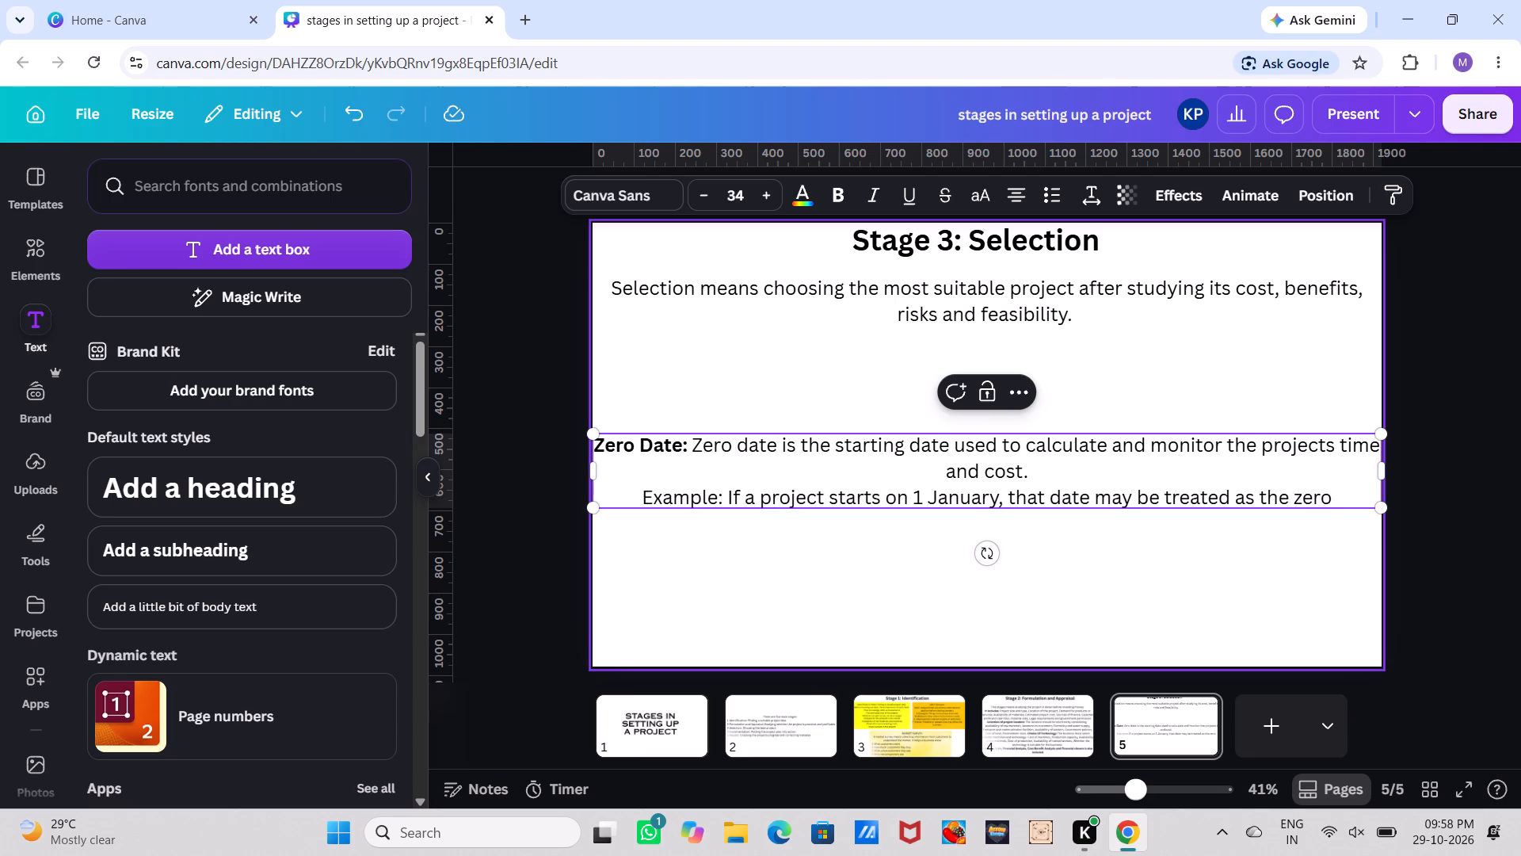
key(space)
text(for)
key(space)
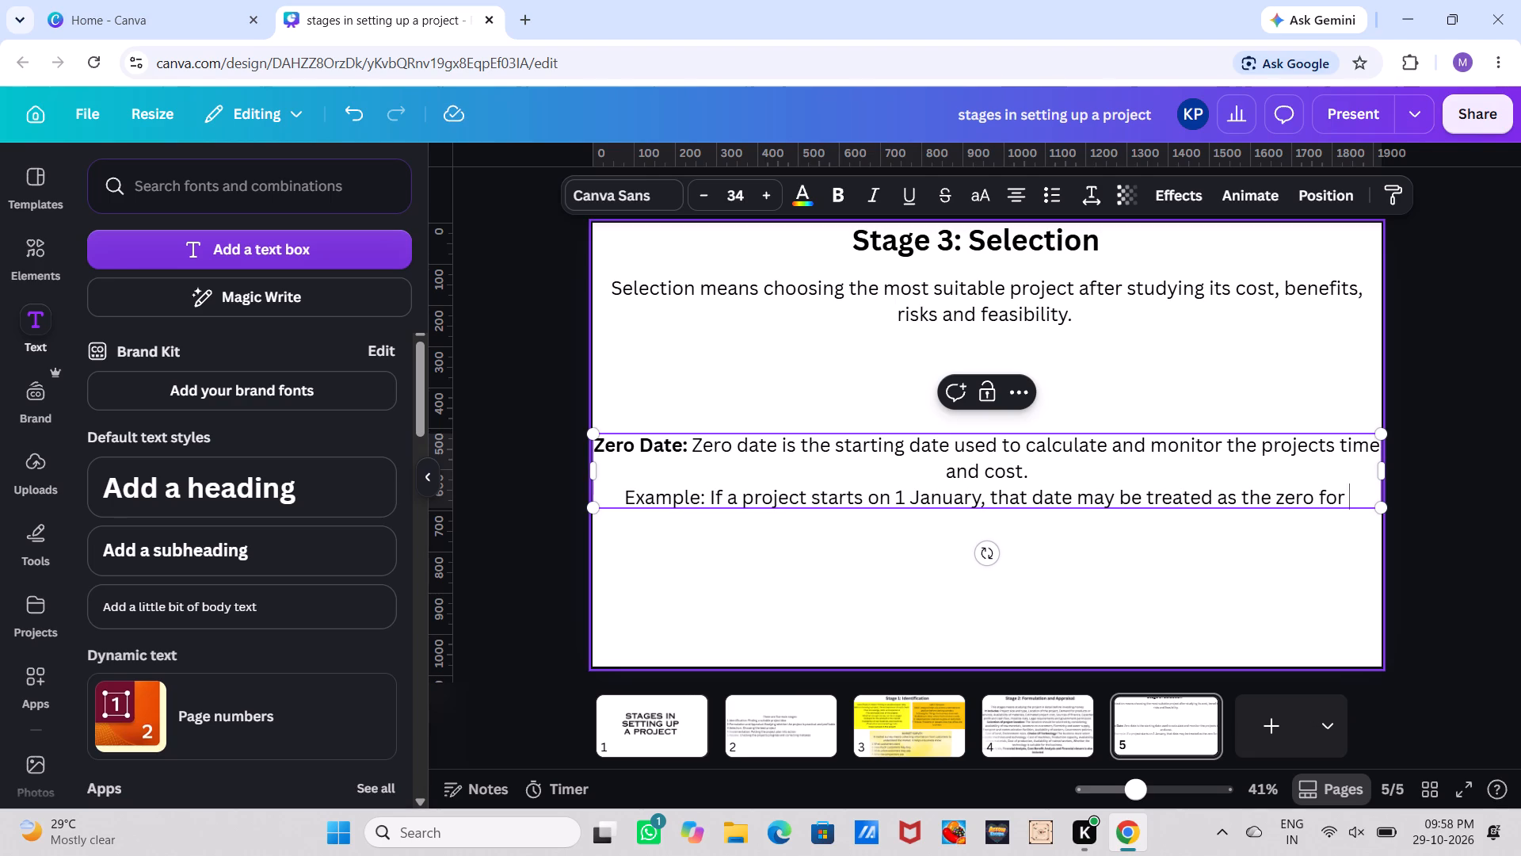
text(tracking itsb)
key(BackSpace)
key(space)
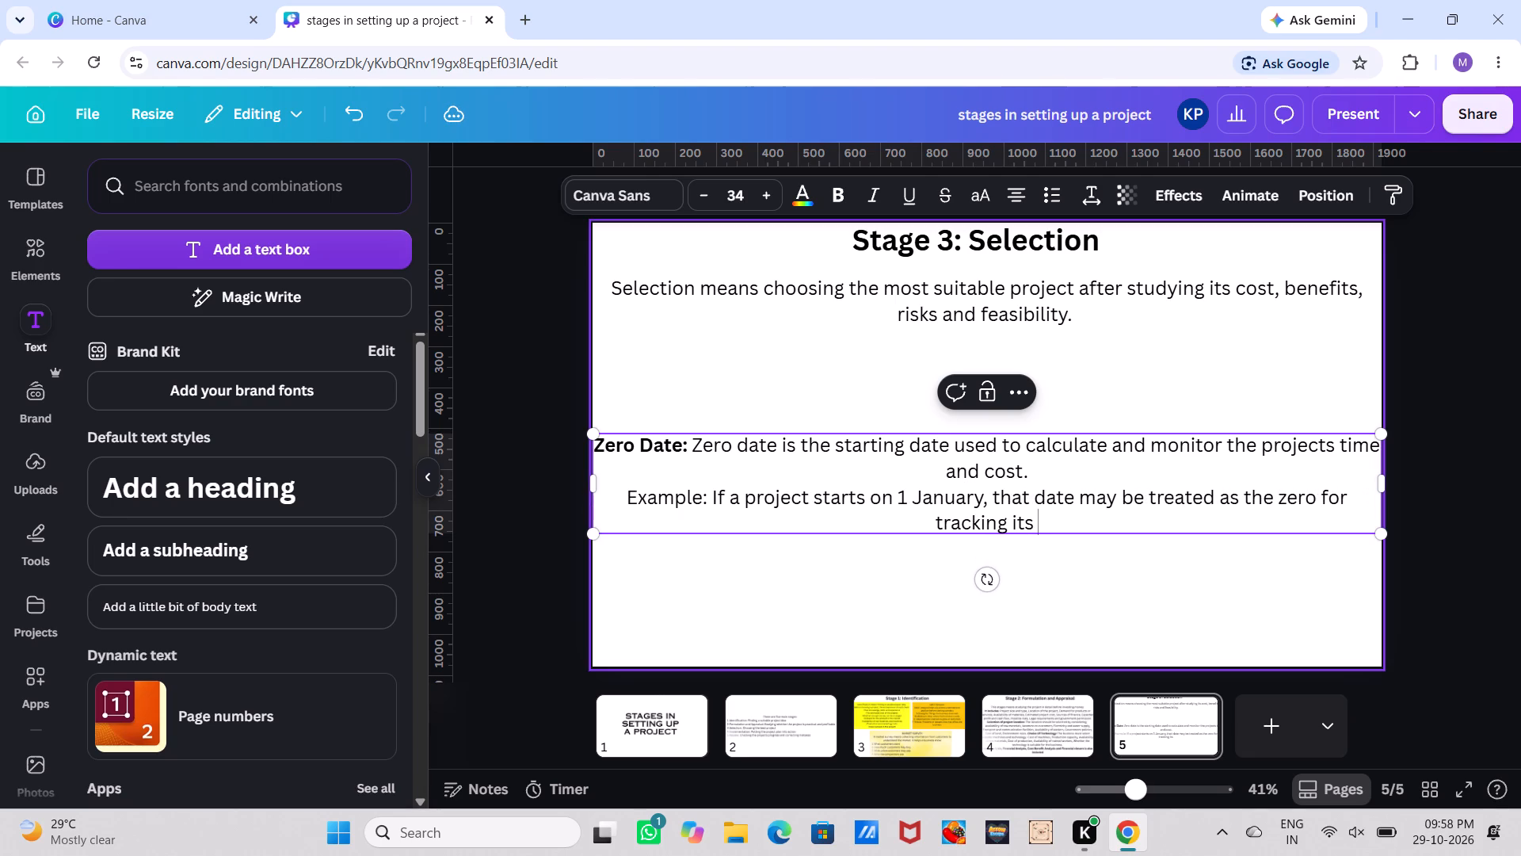
text(pro)
text(gres)
key(s)
key(period)
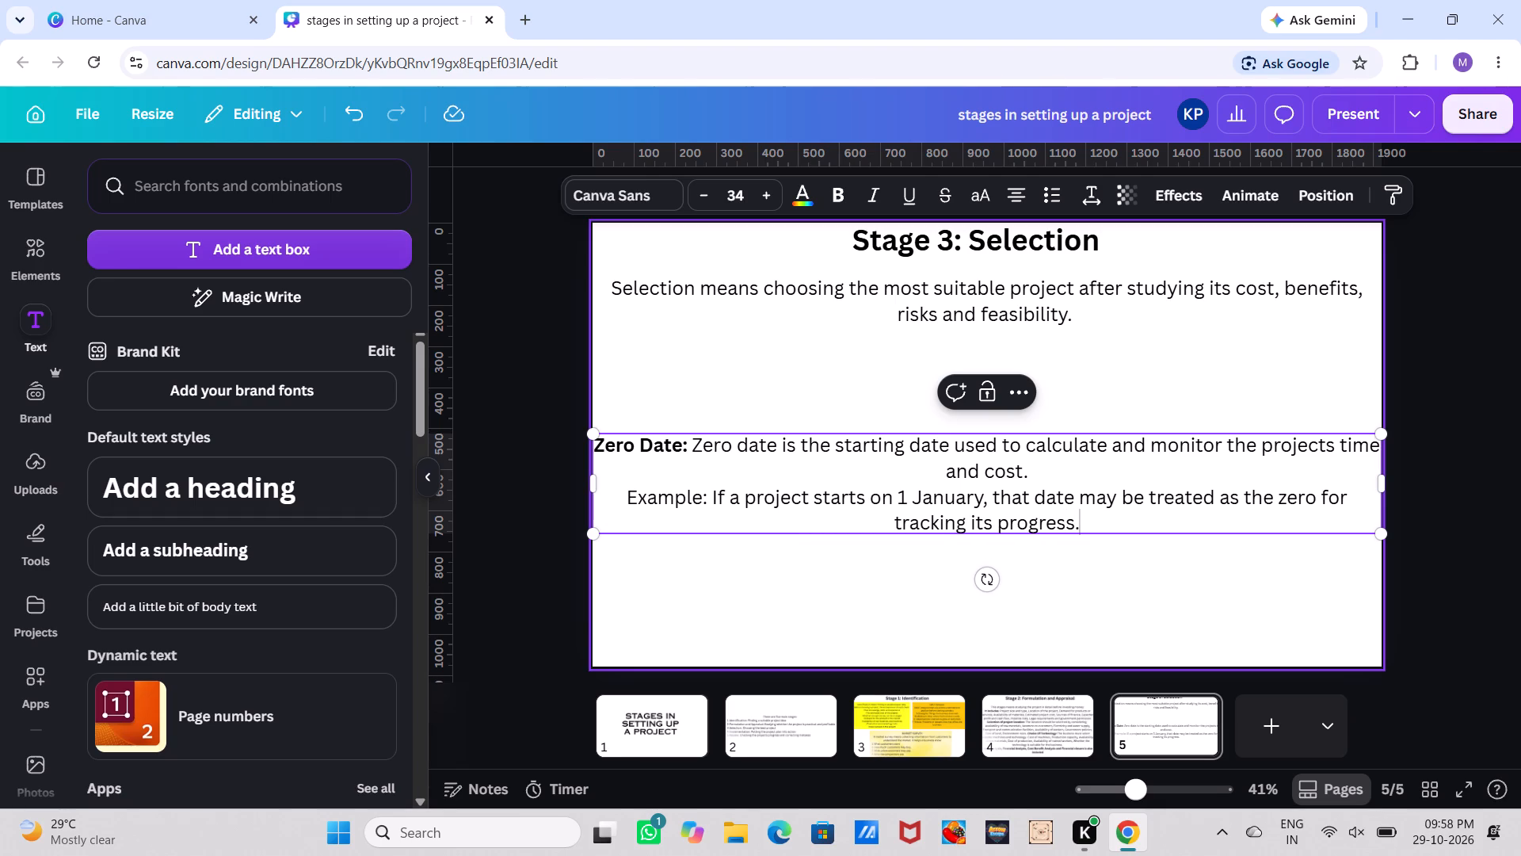
Add the bold label "Project Procedure Manual:" on a new line below the example.
key(Return)
click(823, 208)
click(834, 197)
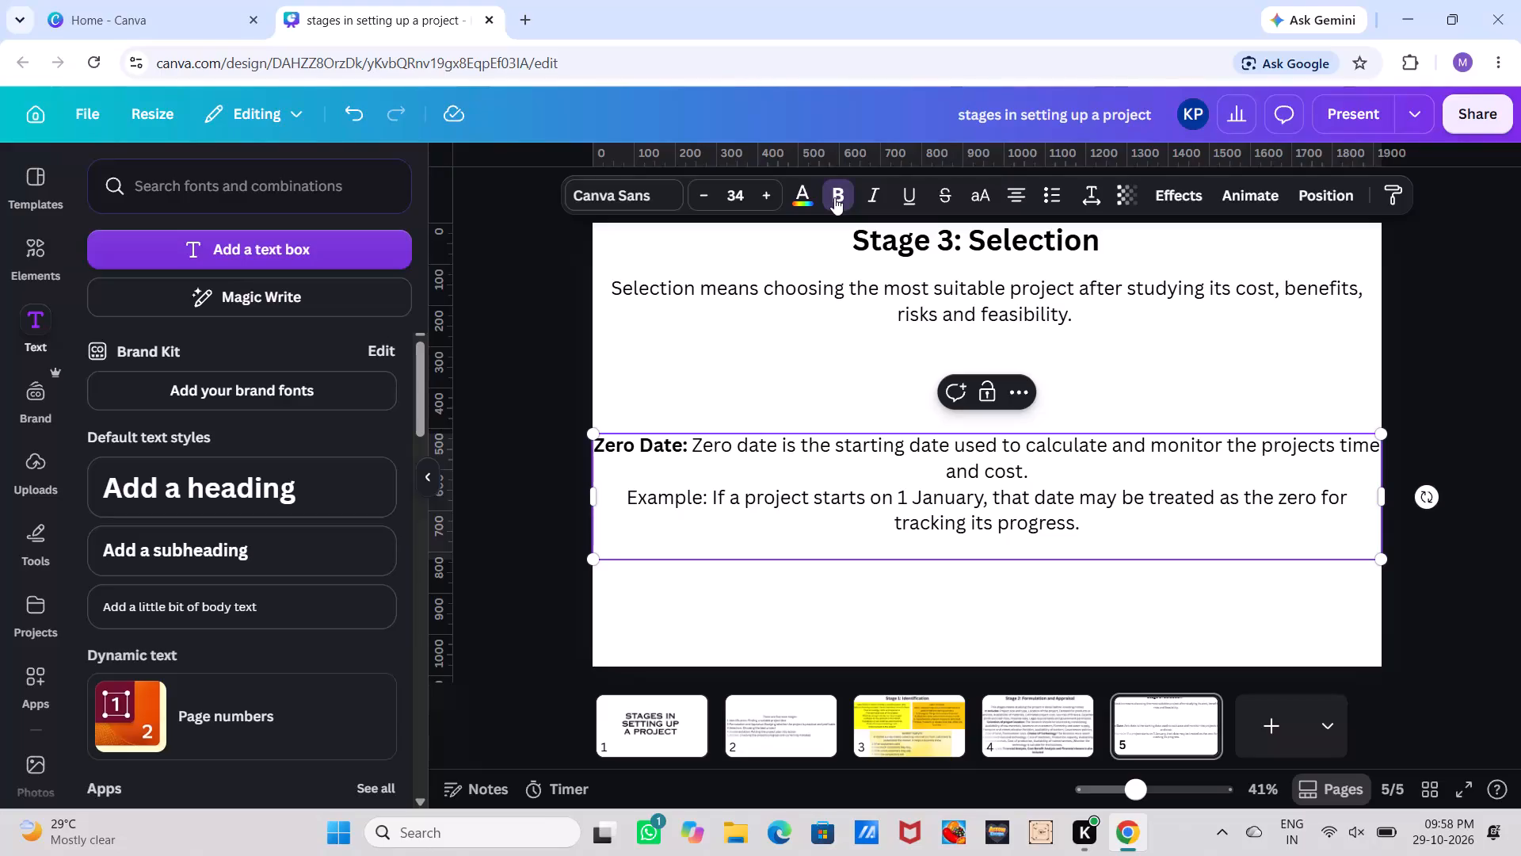
key(shift+p)
text(roject Procedure)
key(space)
text(Man)
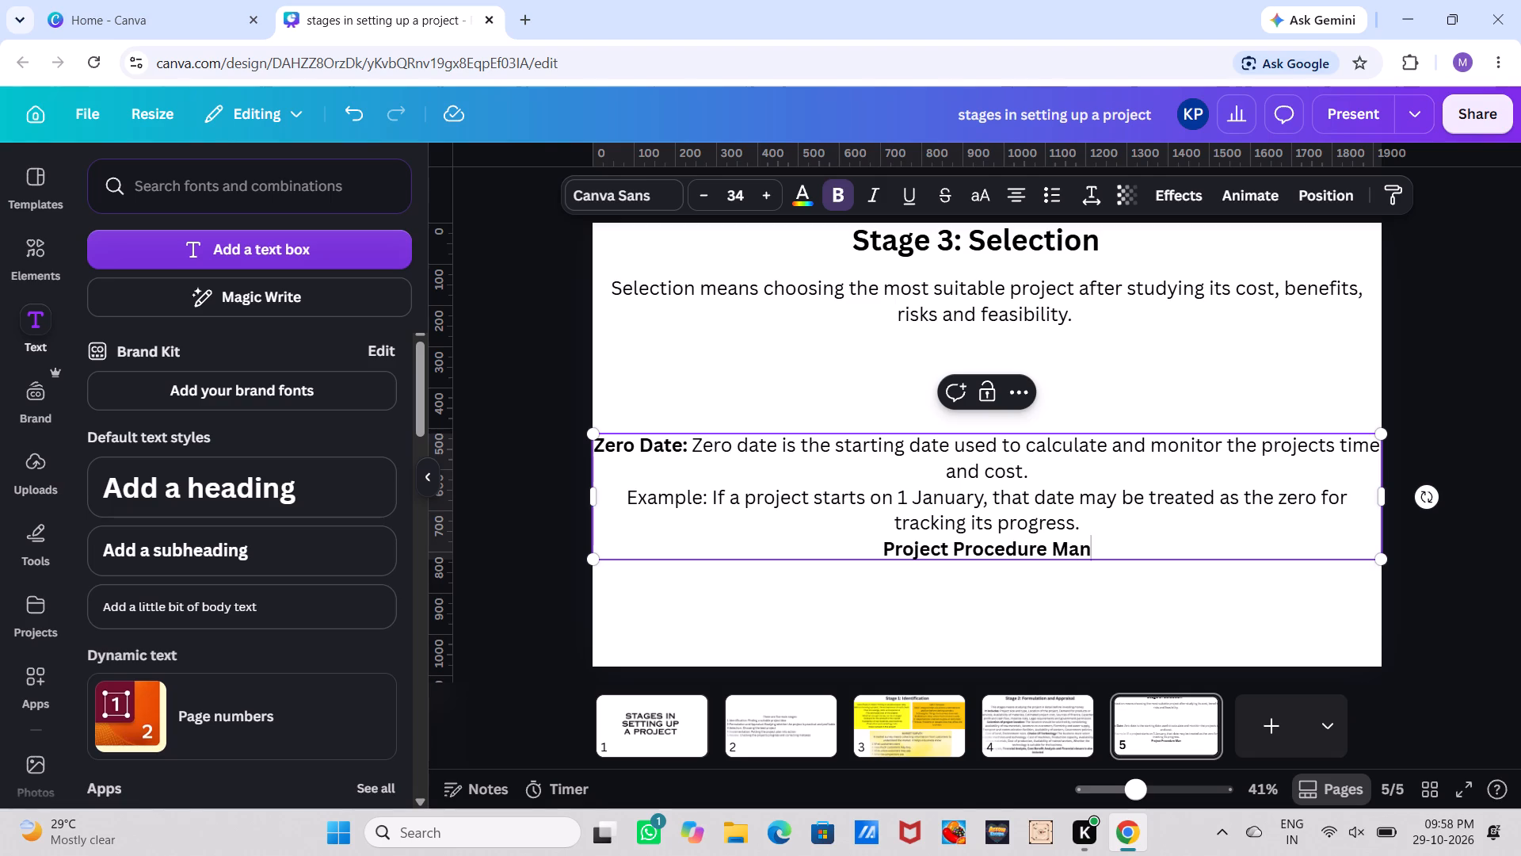
text(ual)
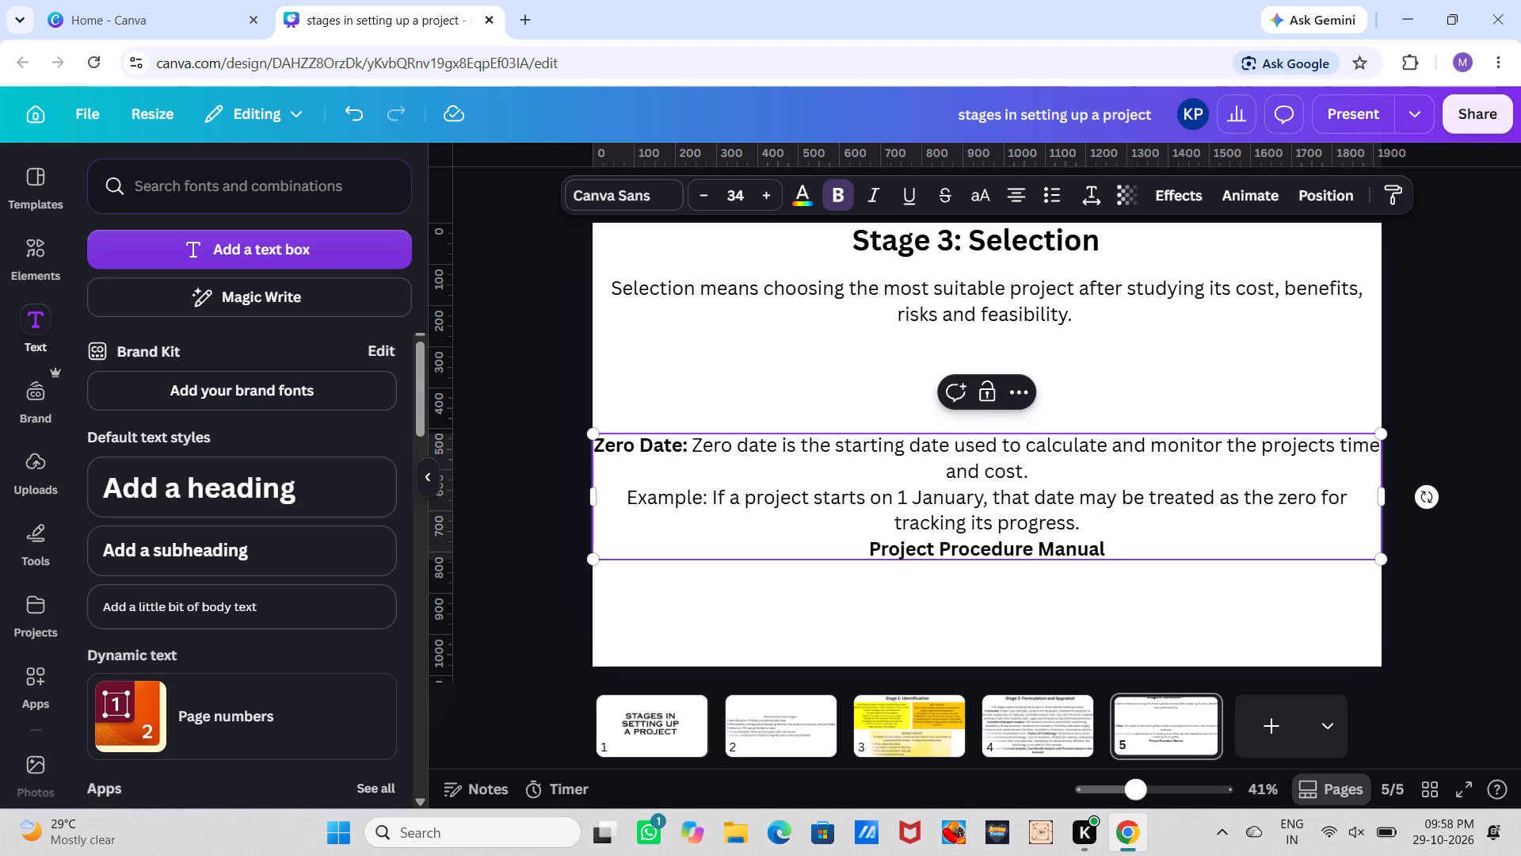
key(shift+colon)
key(space)
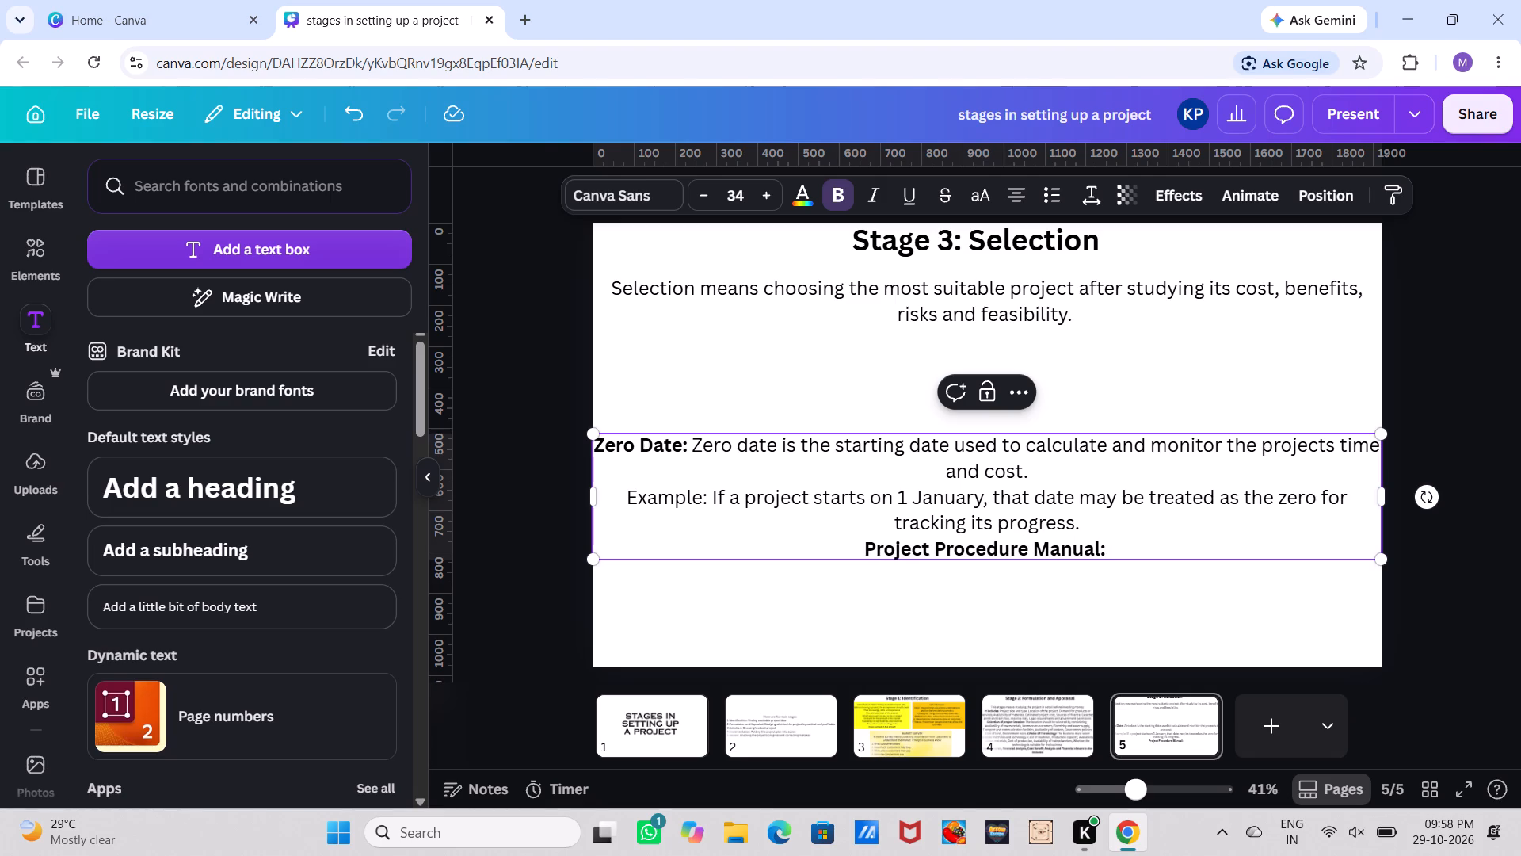
Continue in regular weight with "It is a document that explains the rules, responsibilities and procedures to be followed while carrying out a project".
click(845, 197)
text(IT)
key(BackSpace)
text(t is a)
key(space)
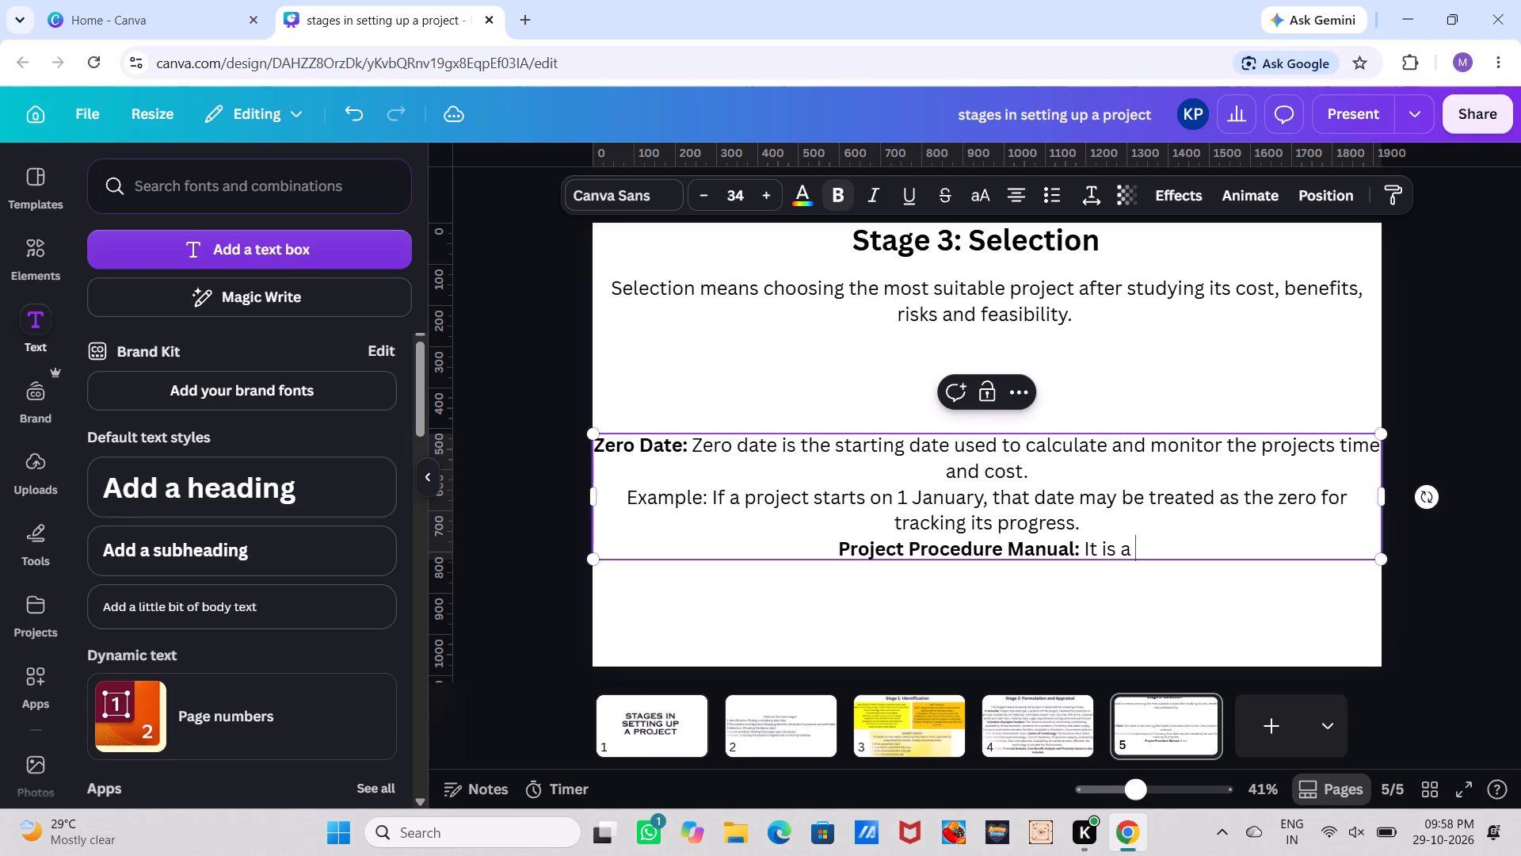
text(document that)
key(space)
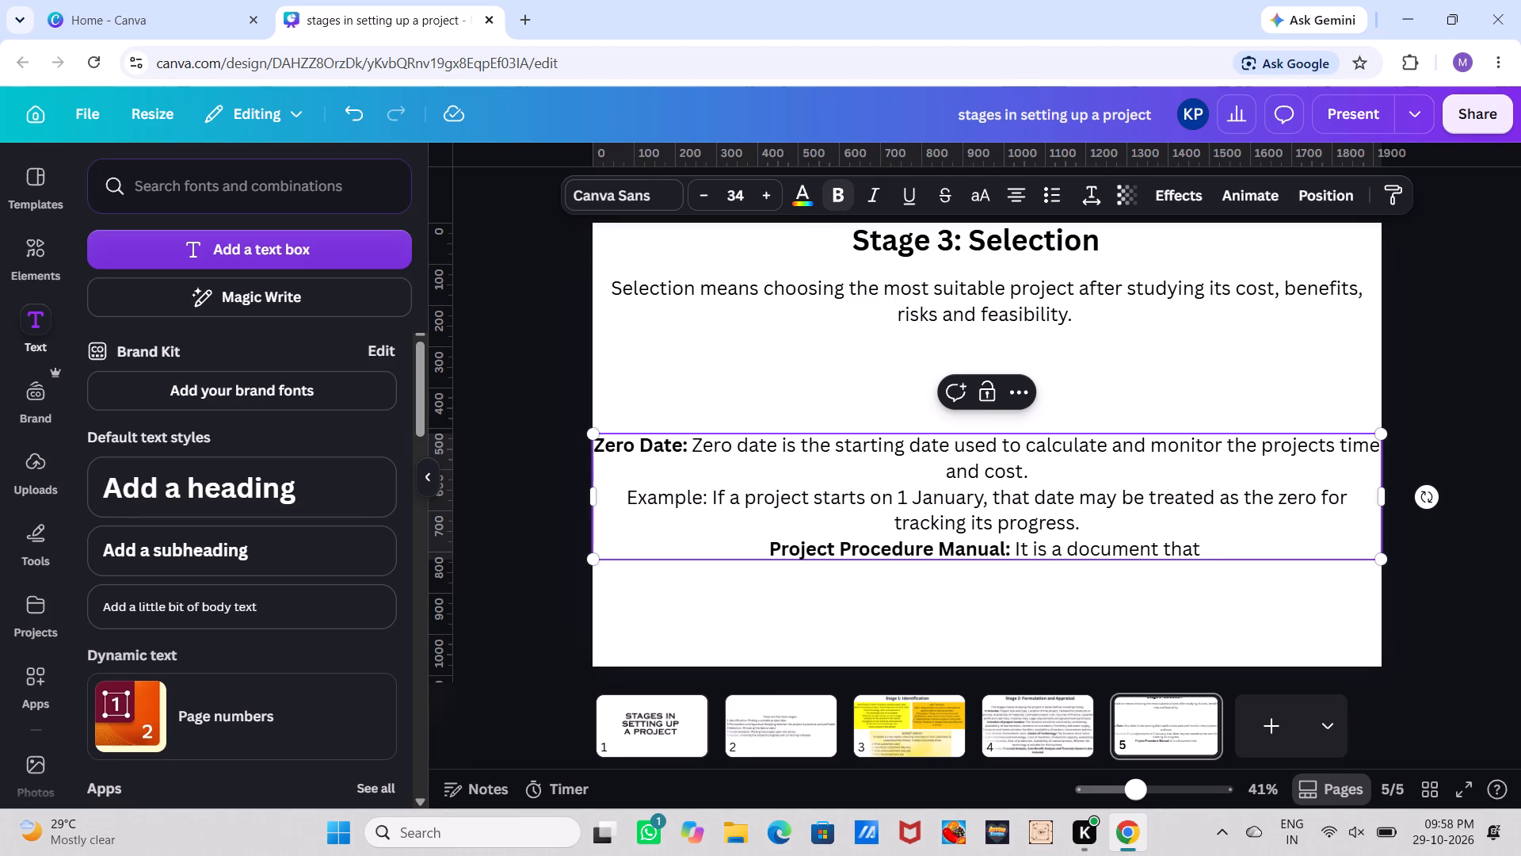
text(explain)
key(space)
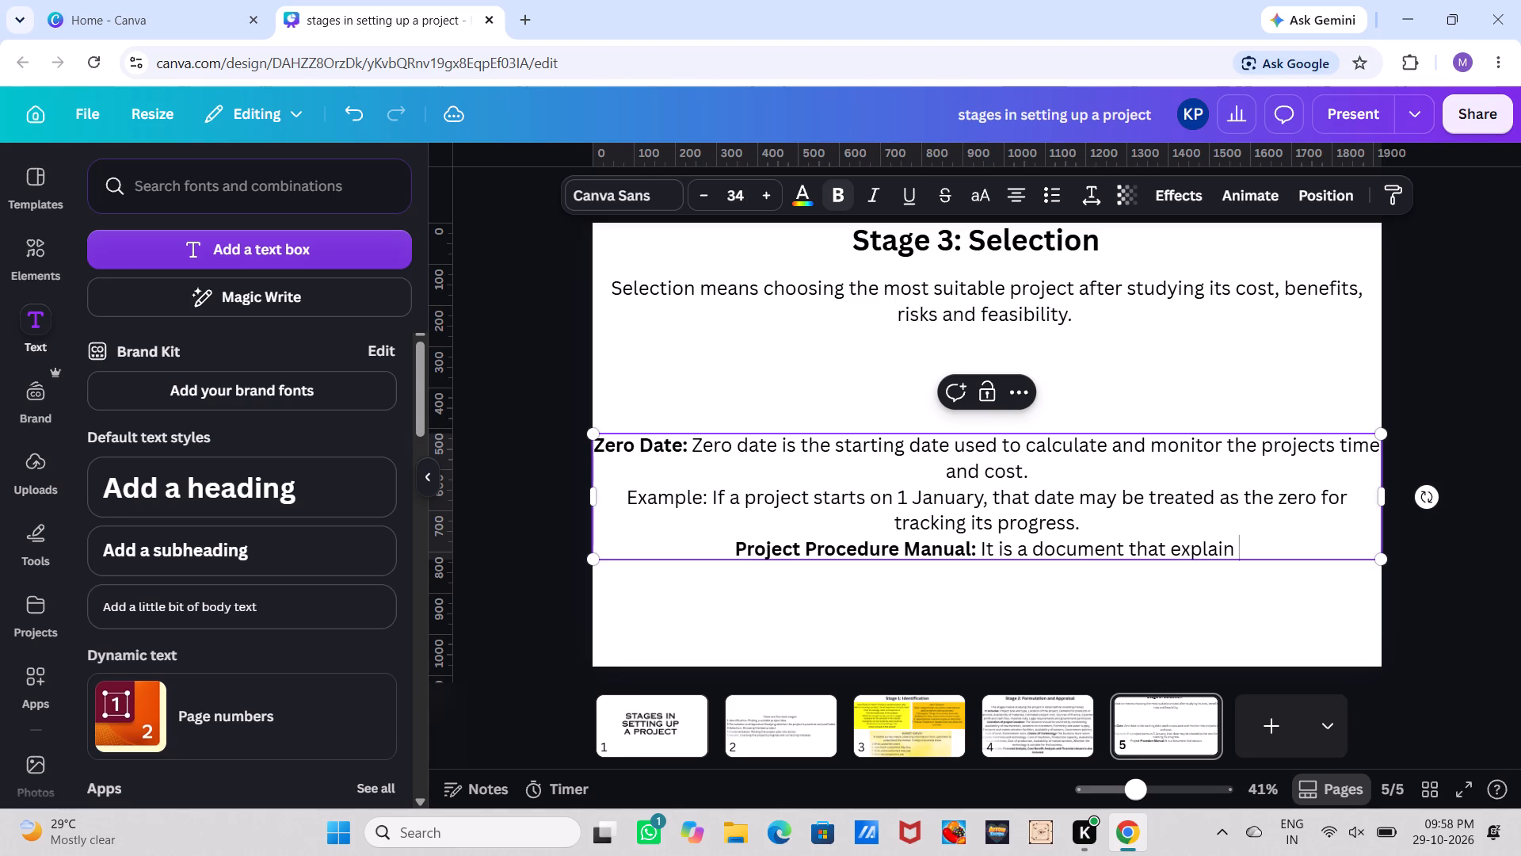
key(BackSpace)
text(s the rules,)
key(space)
text(responsibilities)
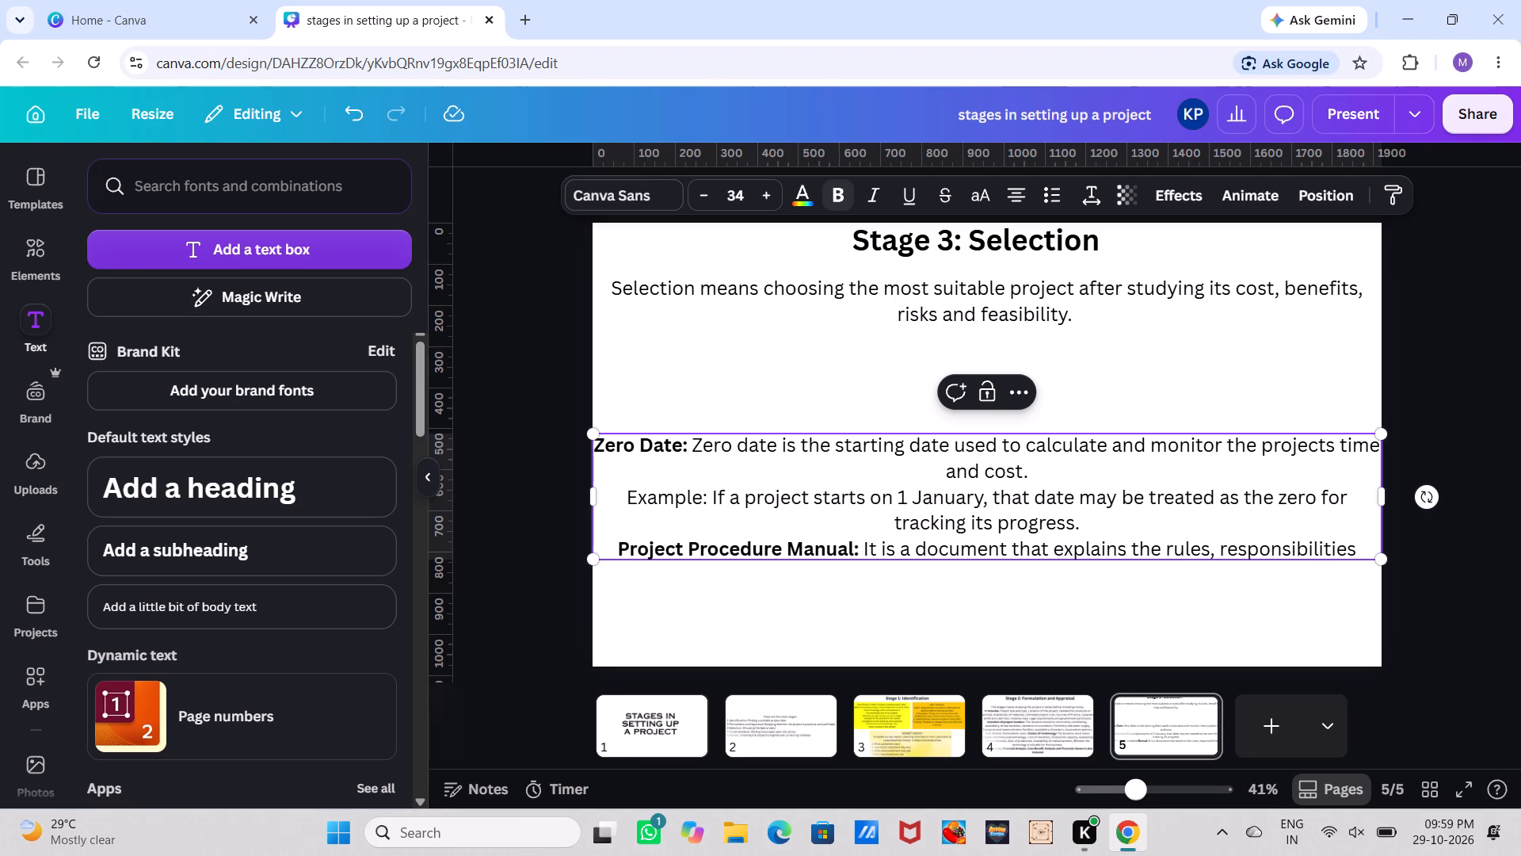
key(space)
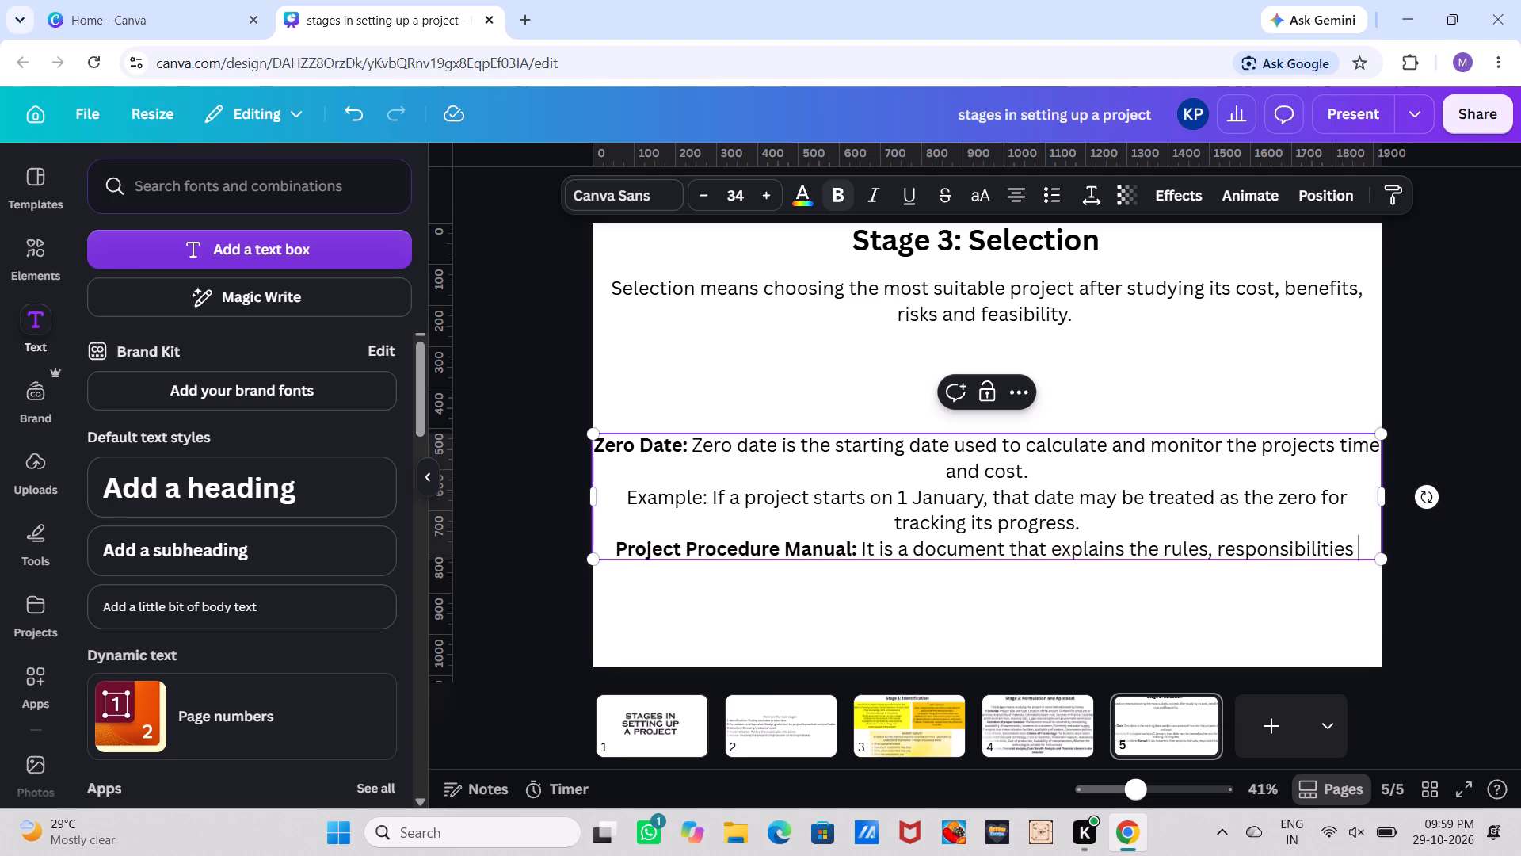
text(and)
key(space)
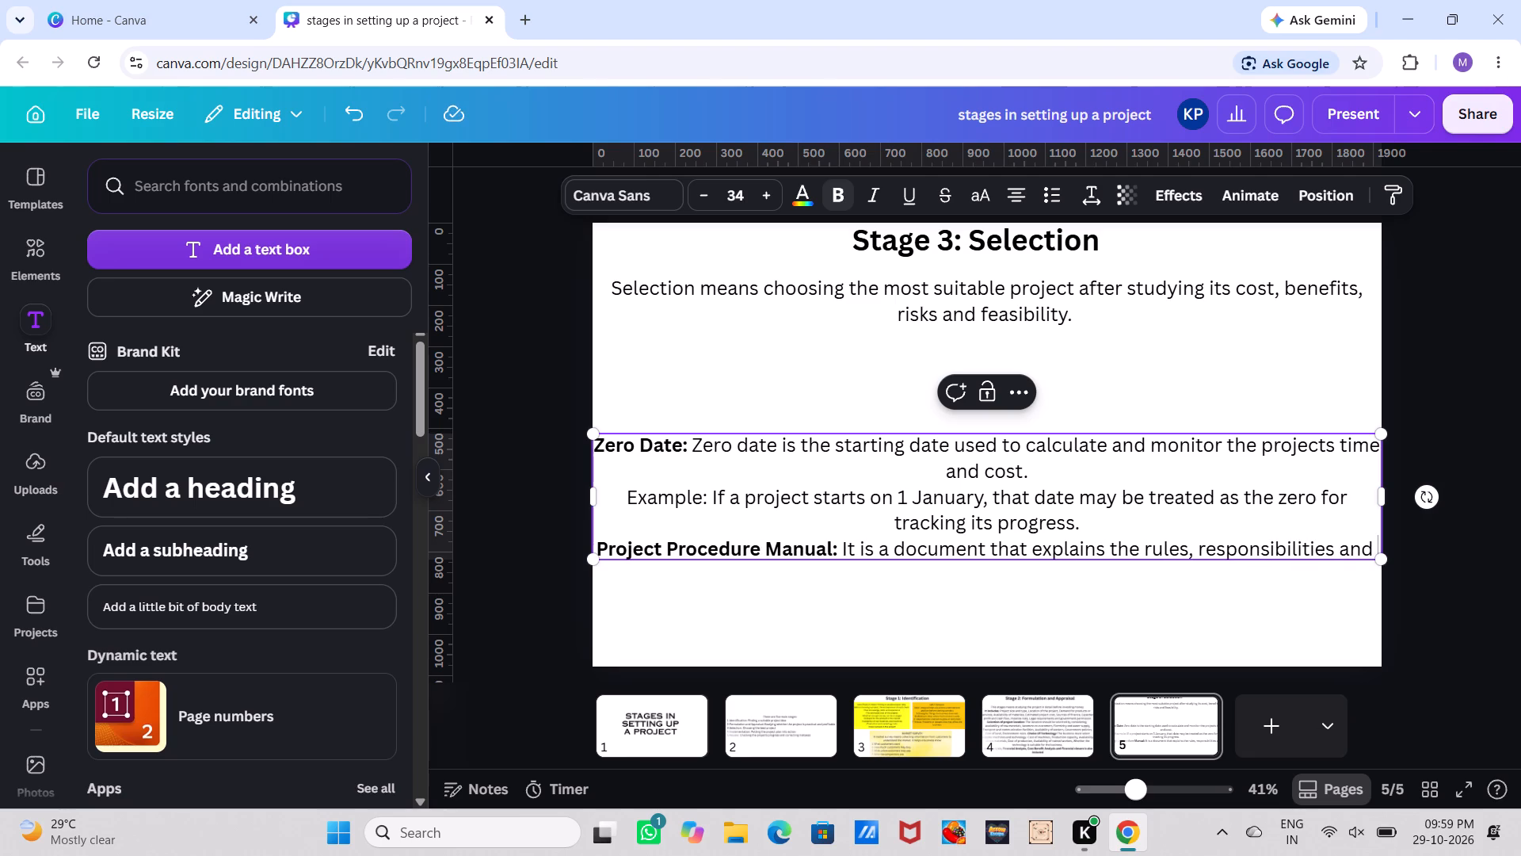
text(procedures to be followed while c)
text(arrying out a project)
End the first manual sentence with a full stop and add "It helps different departments work together.".
text(. It helps differe)
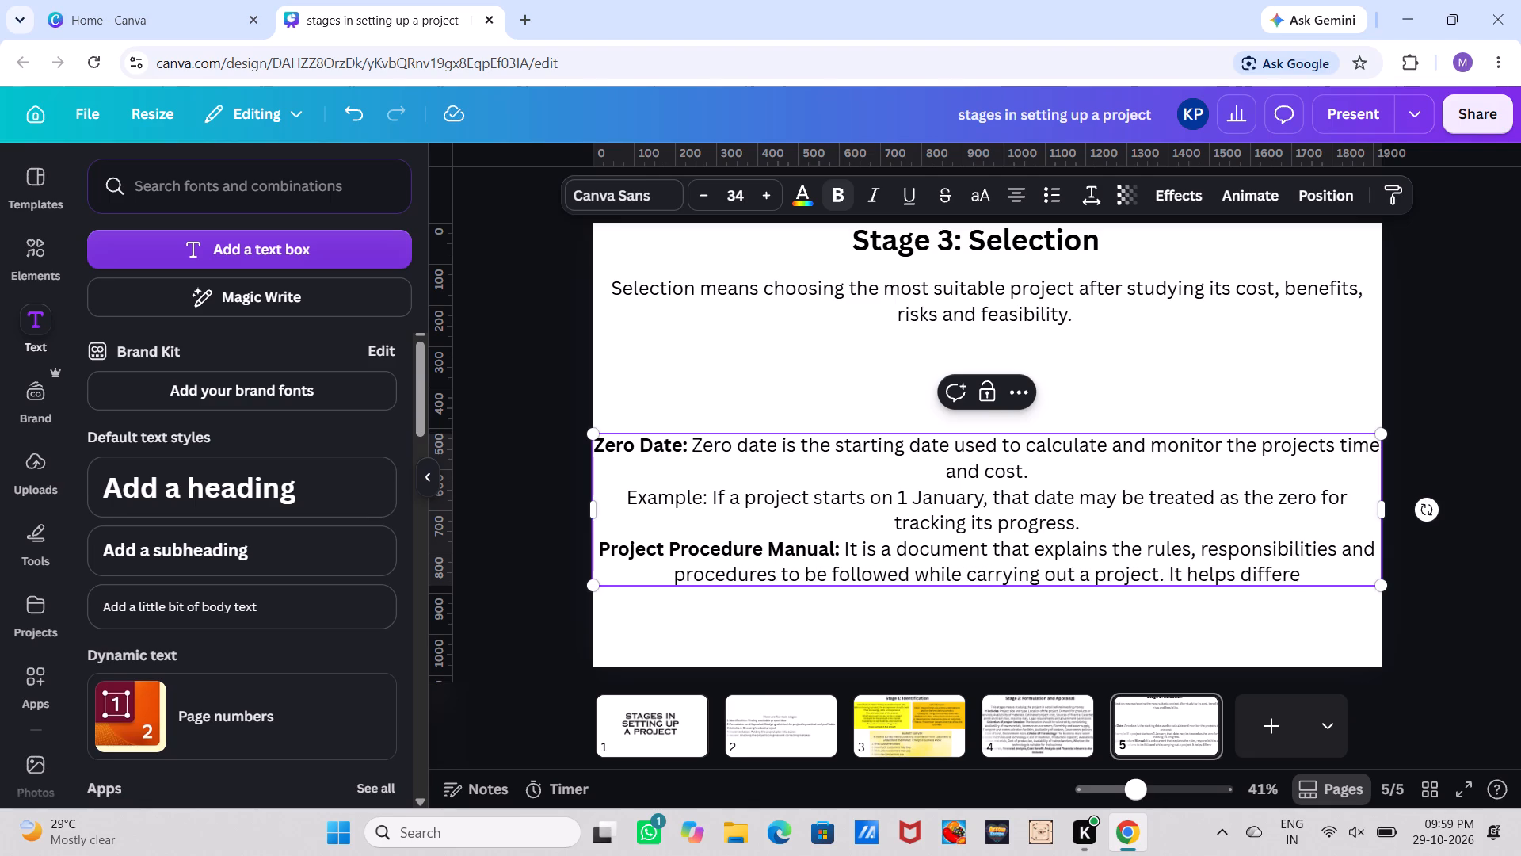
text(nt)
key(space)
text(depart)
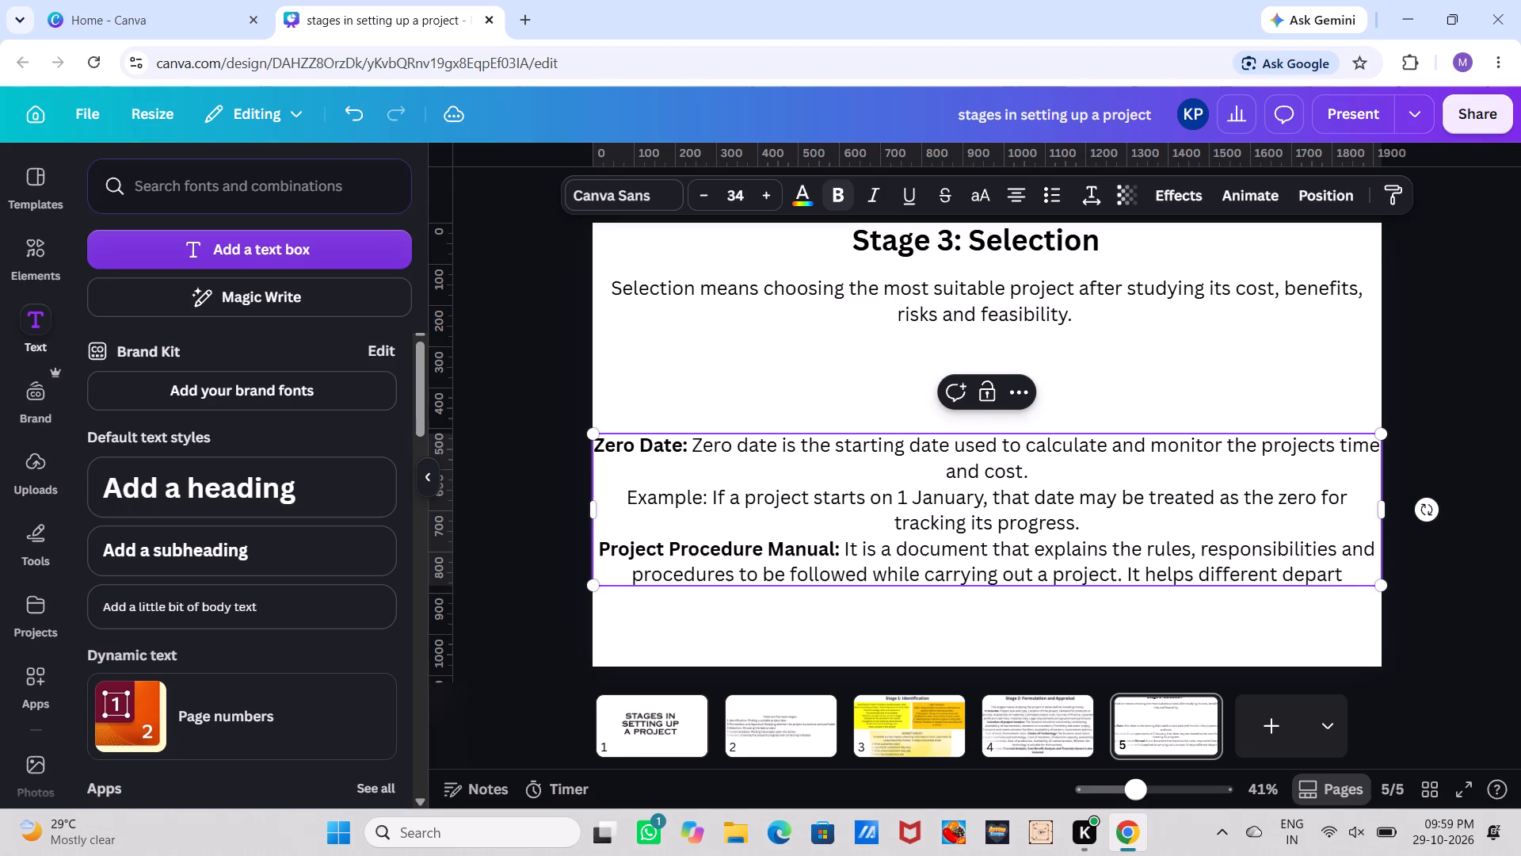
text(ments)
key(space)
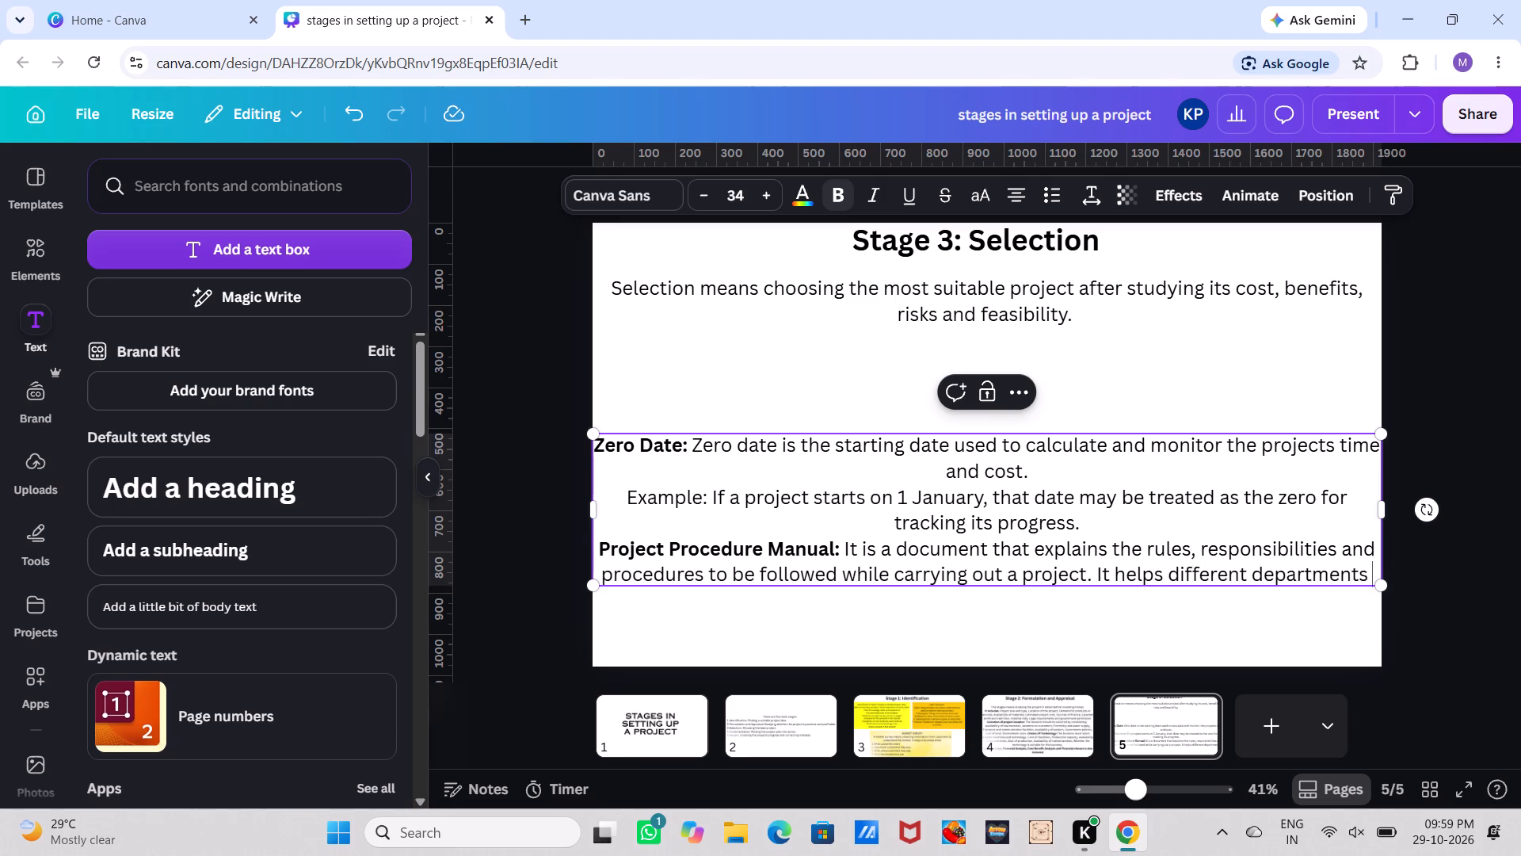
text(wor)
text(k together)
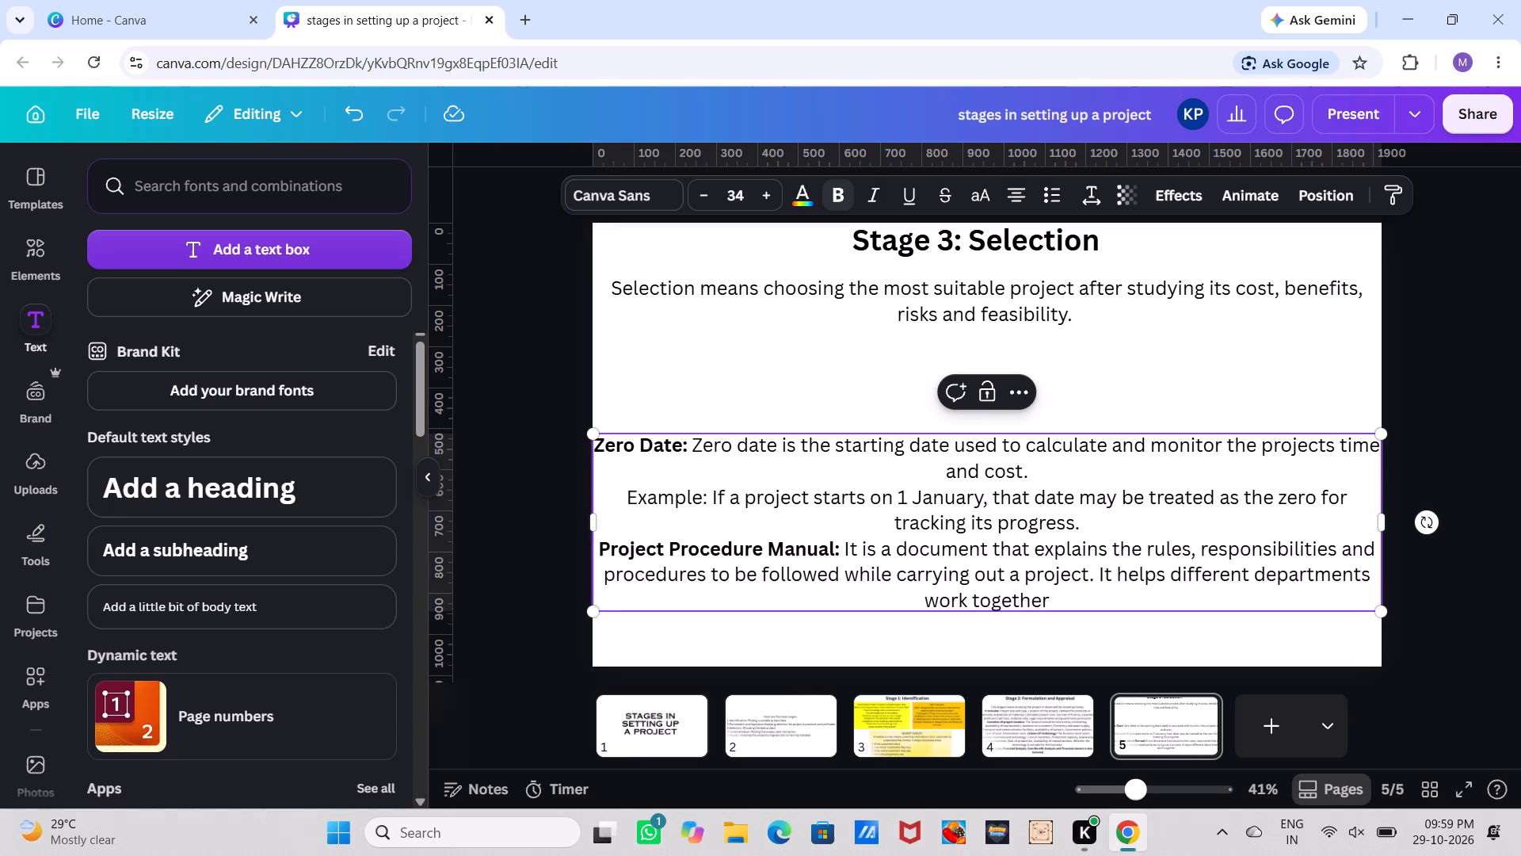
key(period)
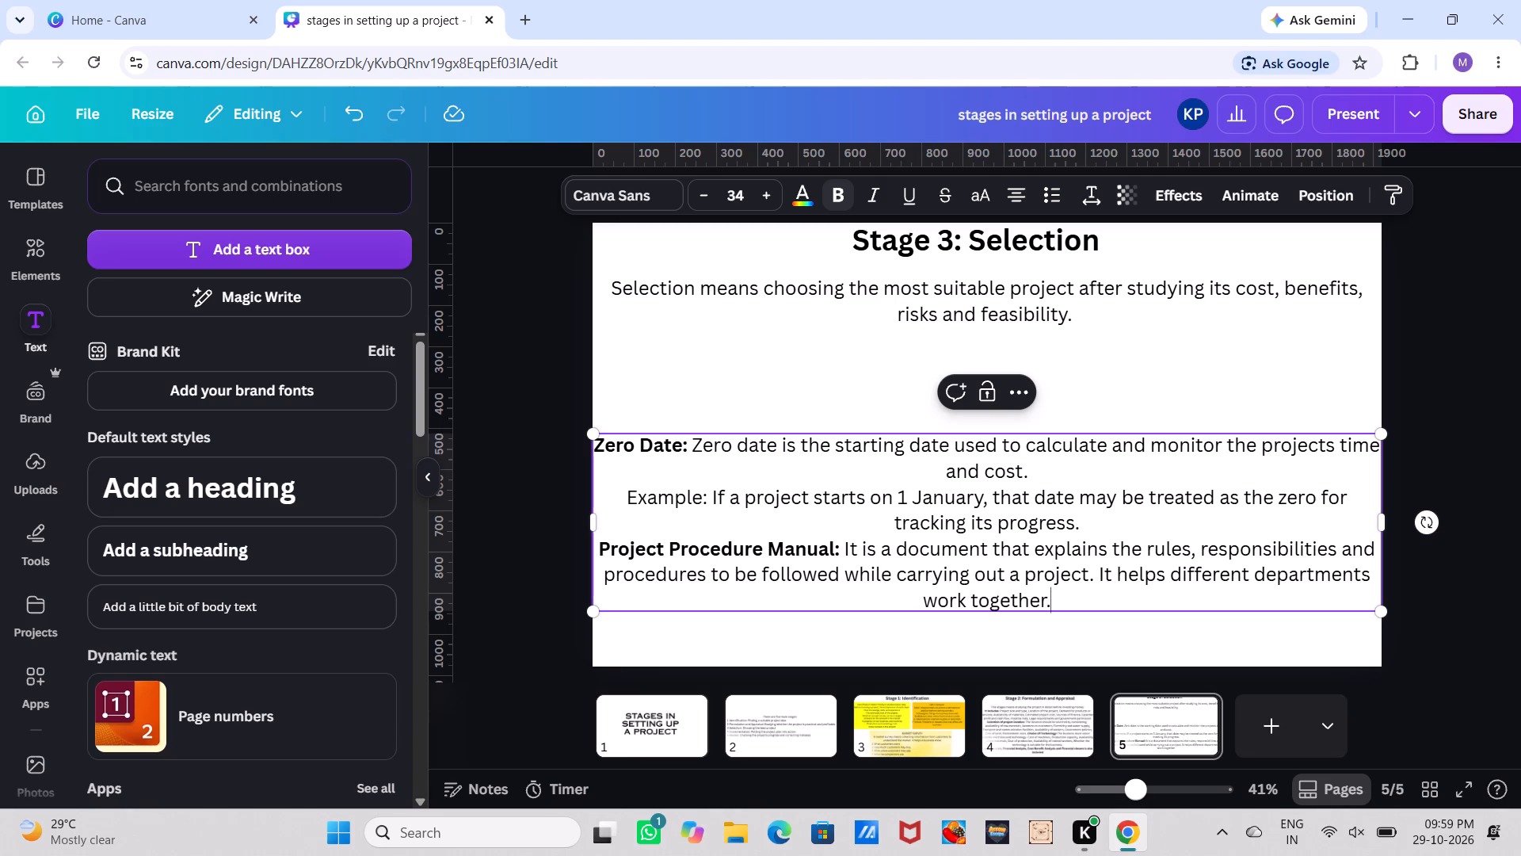
Move the Zero Date and Procedure Manual text block up beneath the selection definition, and shift the definition slightly down to space them.
click(1002, 611)
drag(1004, 596, 1001, 543)
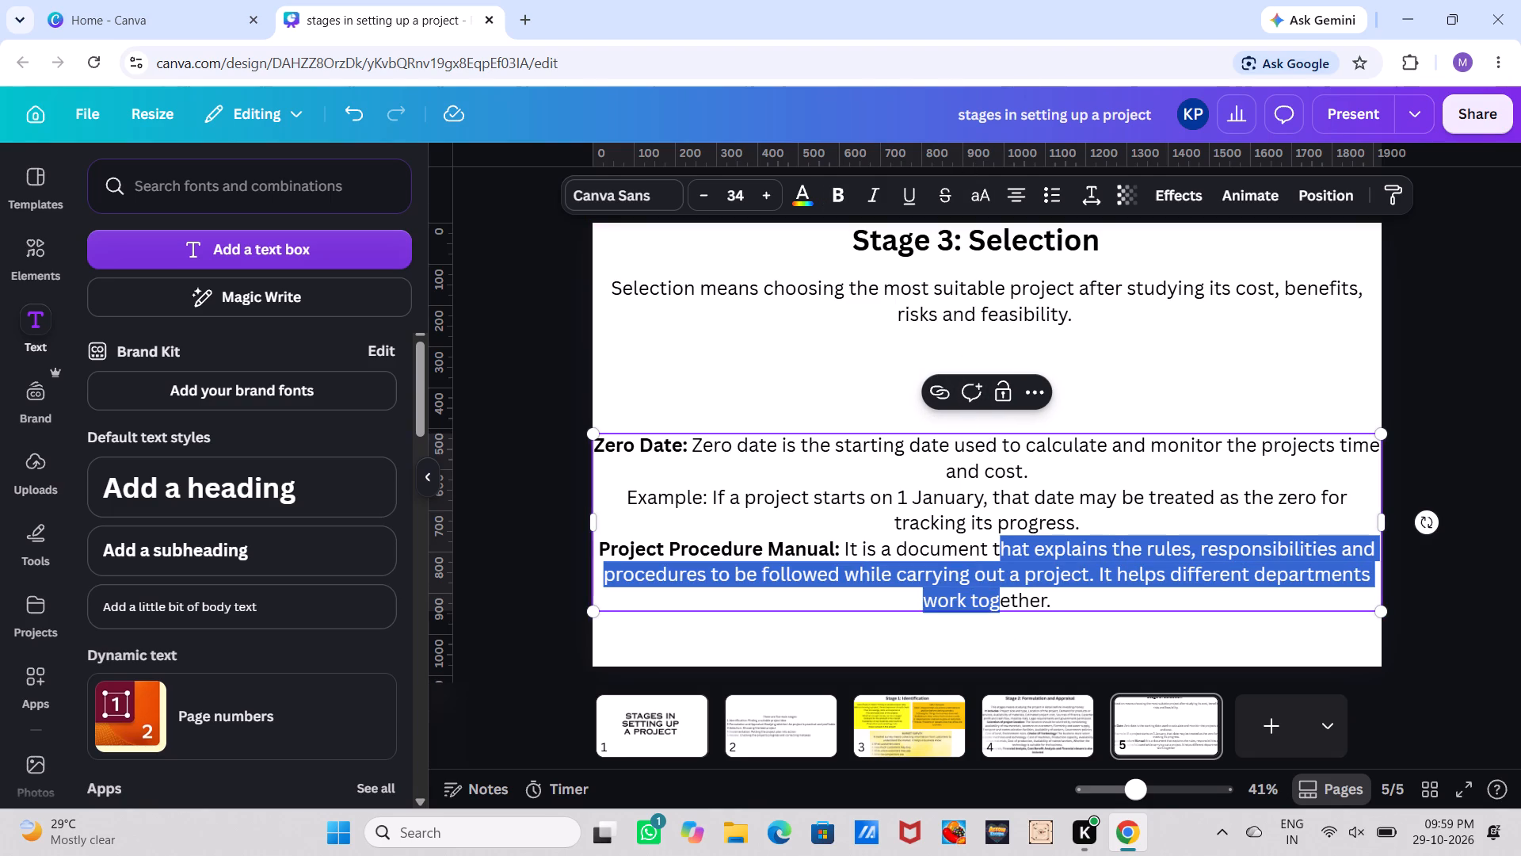
click(1008, 615)
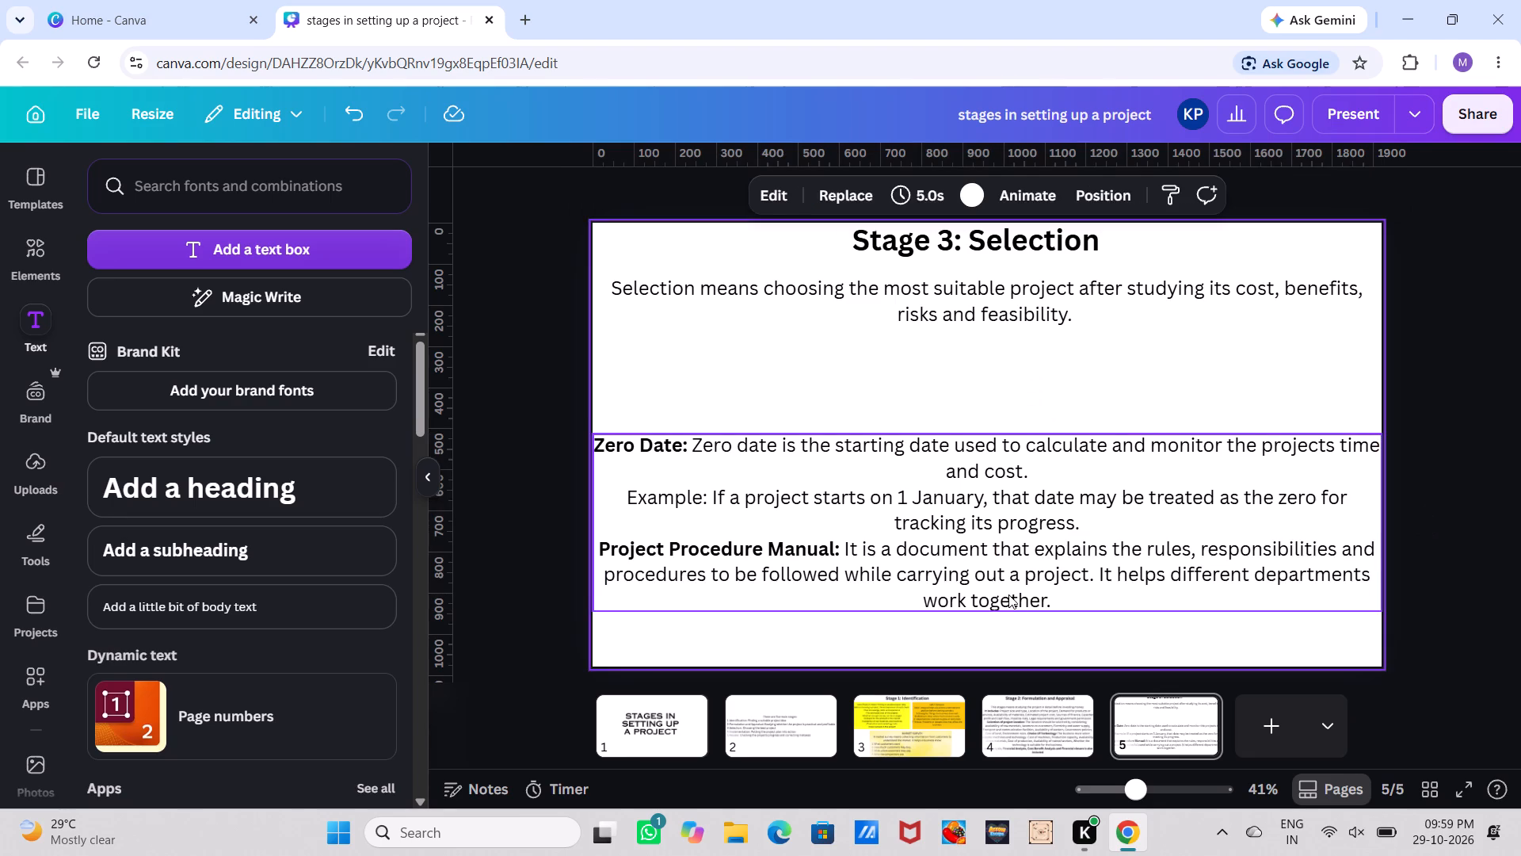
drag(1008, 594, 1007, 516)
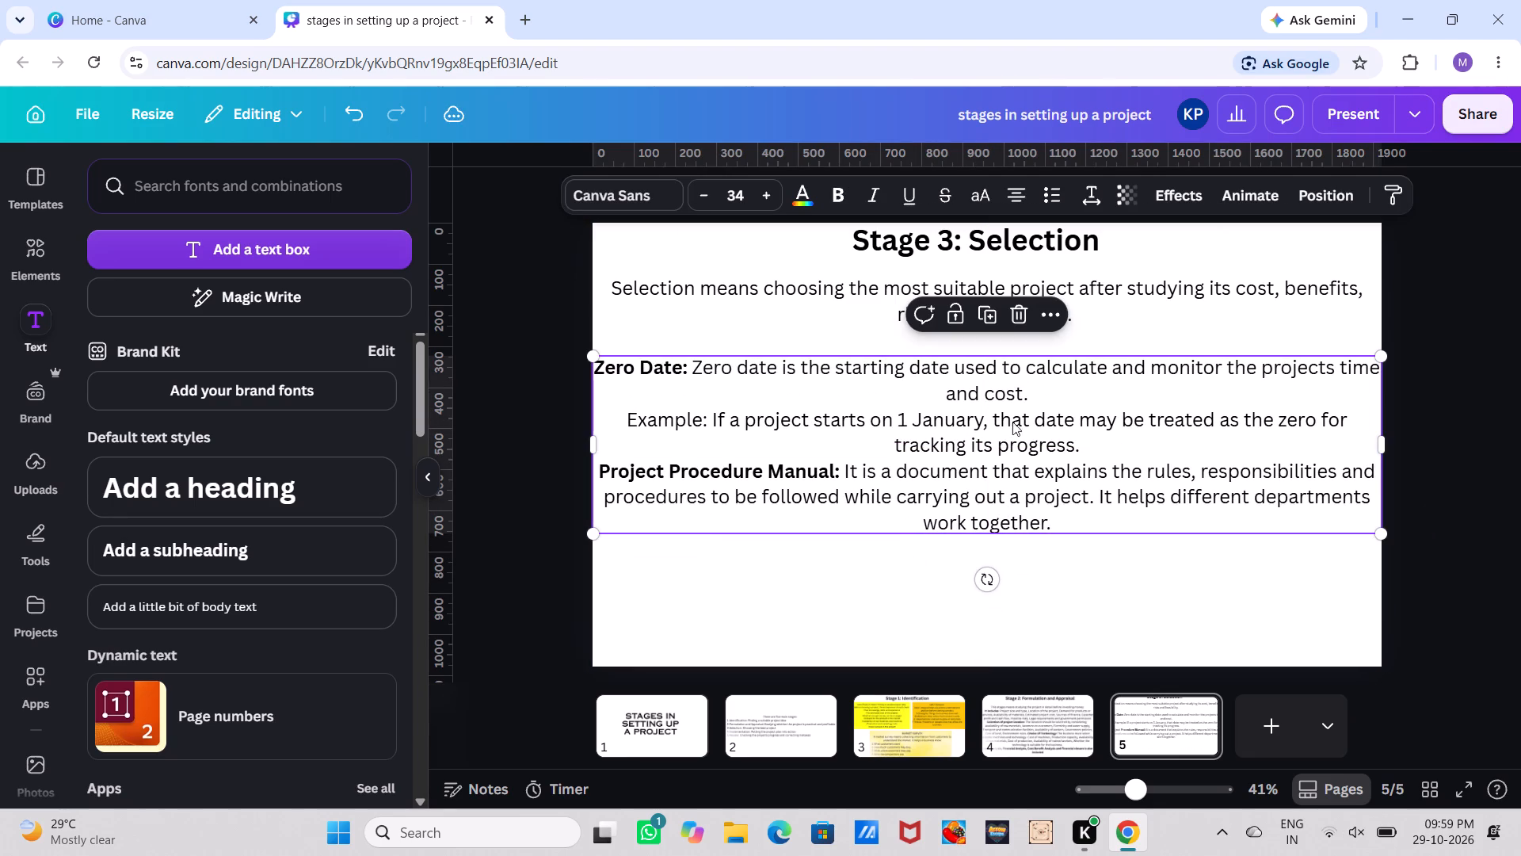
drag(1077, 302, 1081, 323)
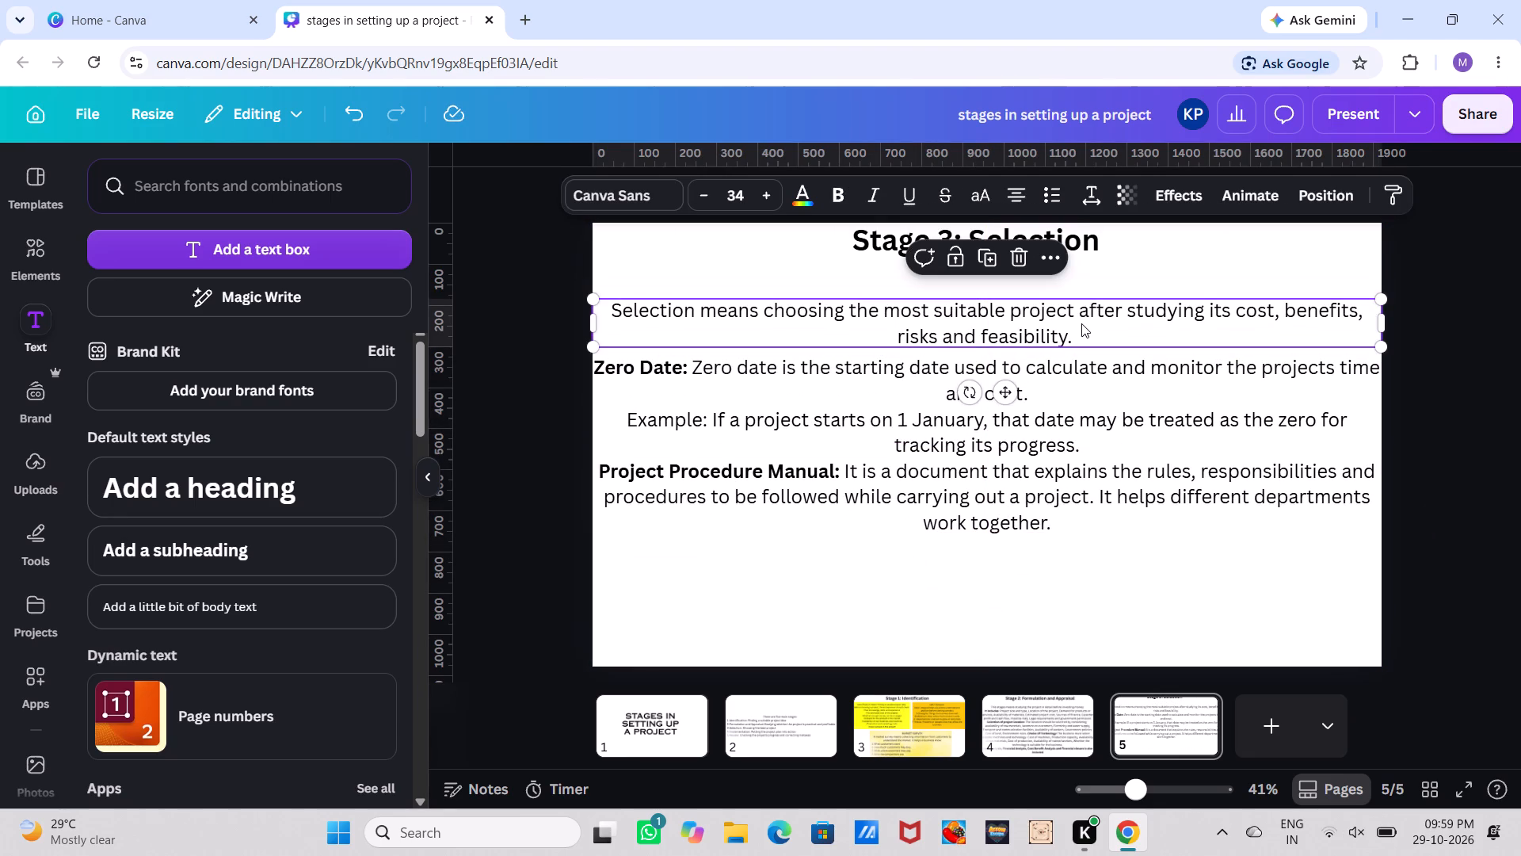
drag(979, 457, 982, 471)
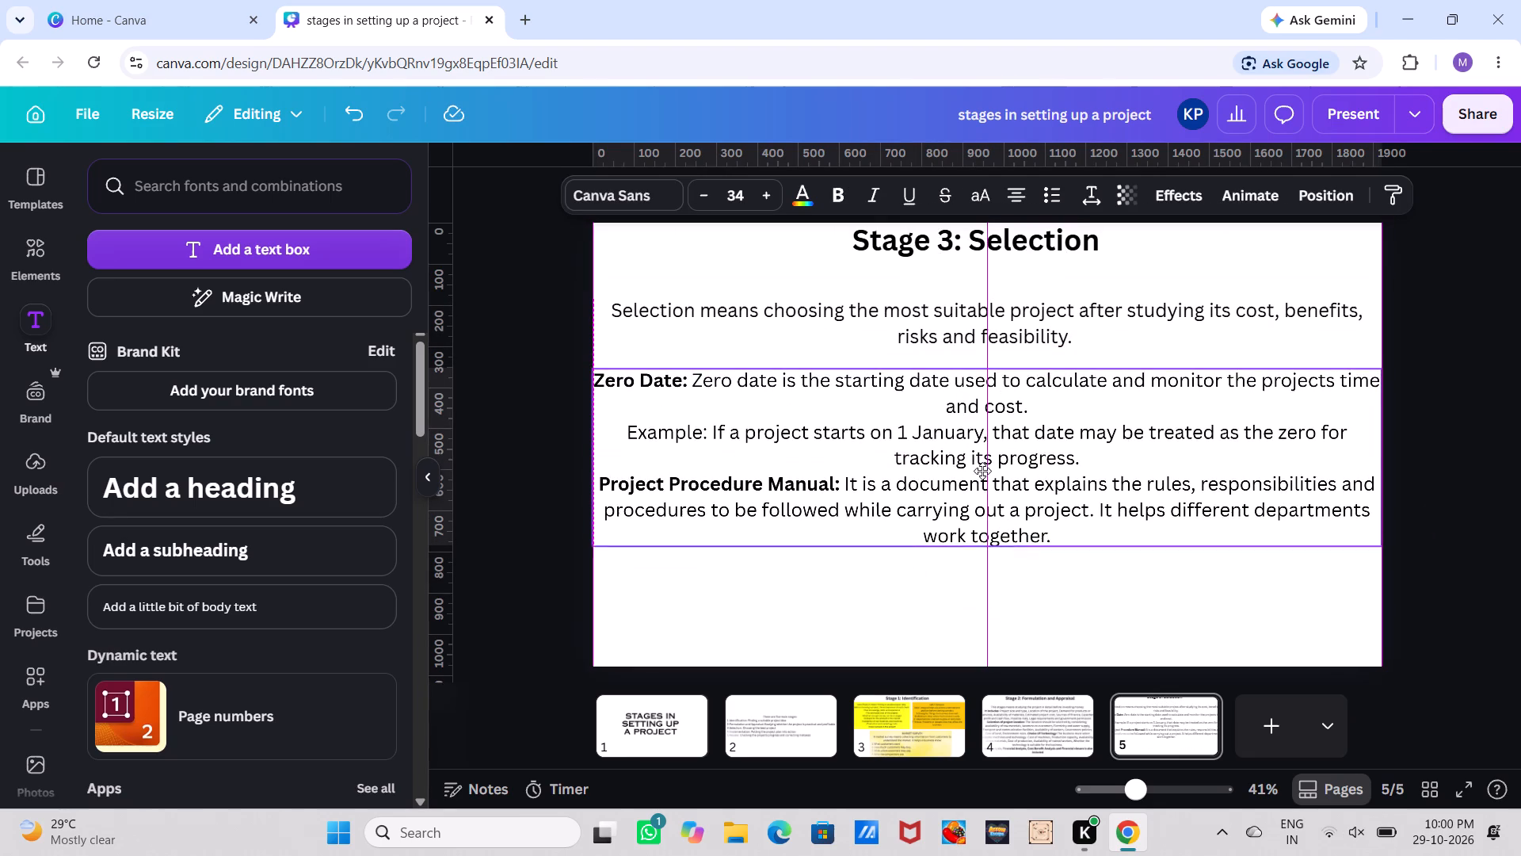
drag(982, 471, 984, 474)
click(562, 518)
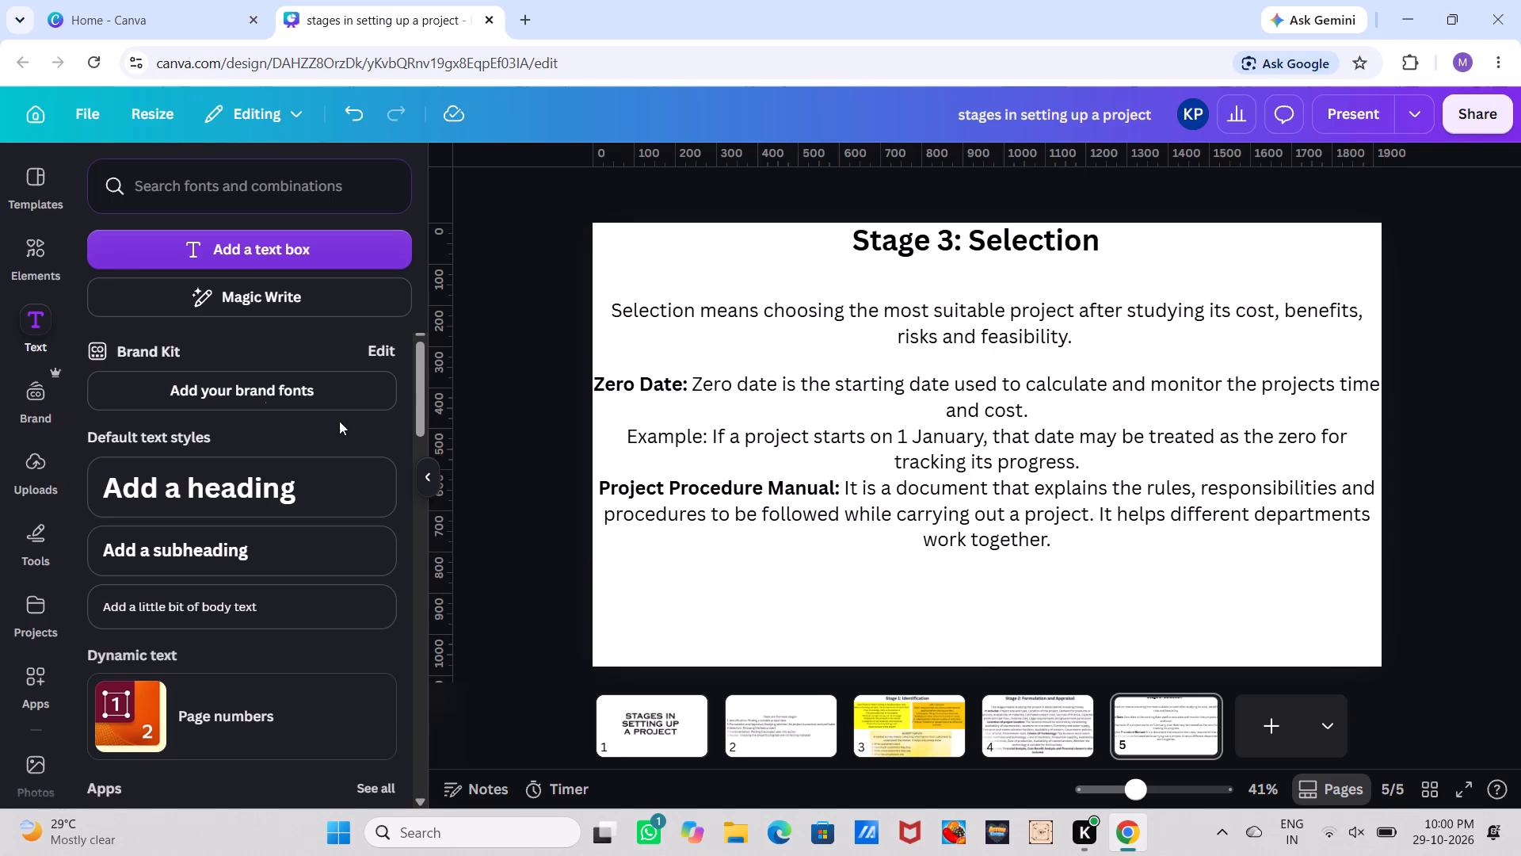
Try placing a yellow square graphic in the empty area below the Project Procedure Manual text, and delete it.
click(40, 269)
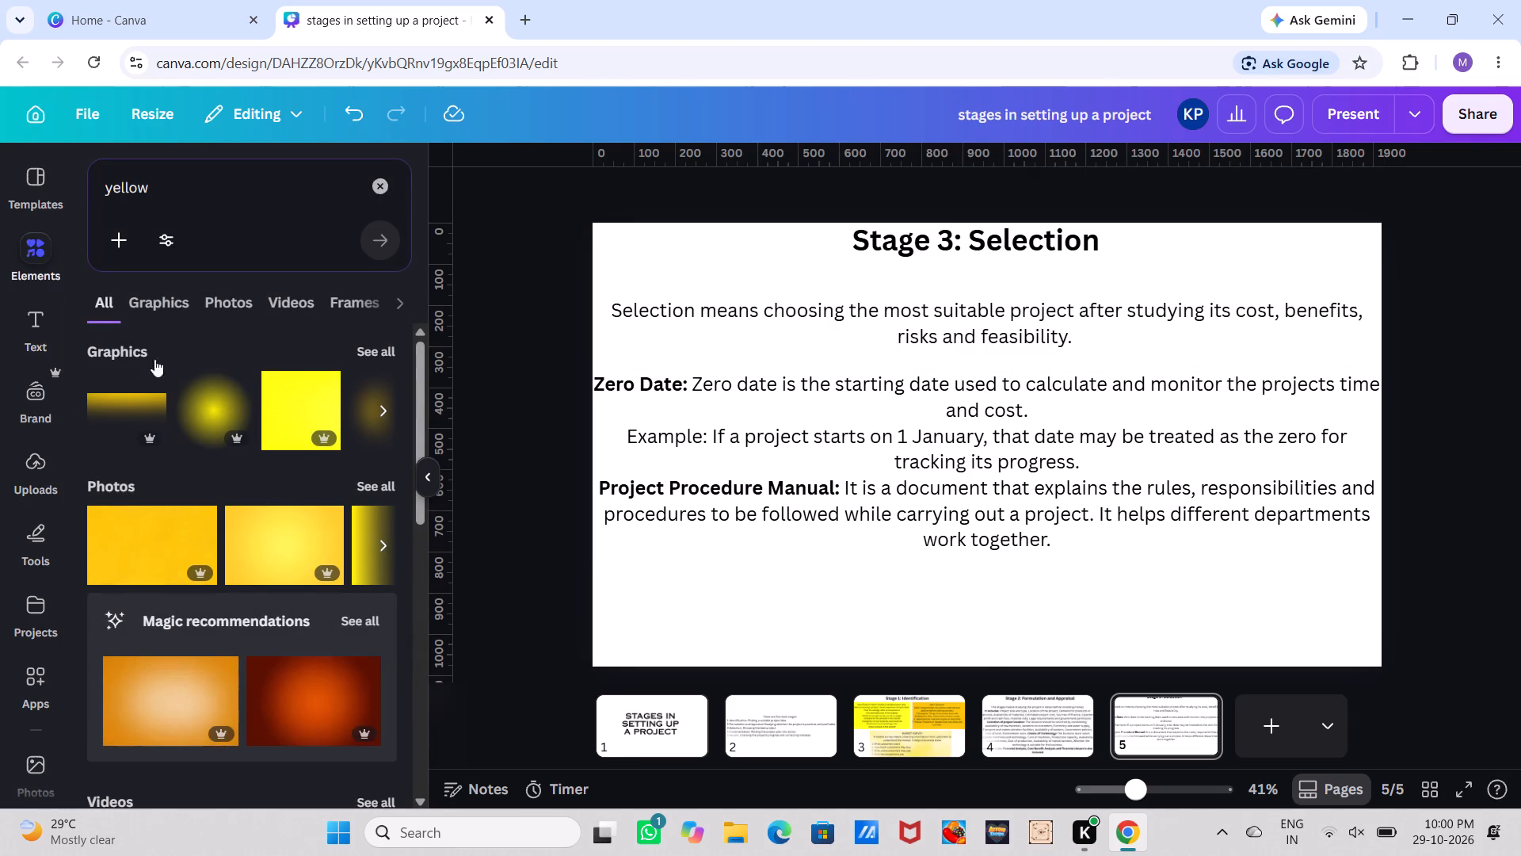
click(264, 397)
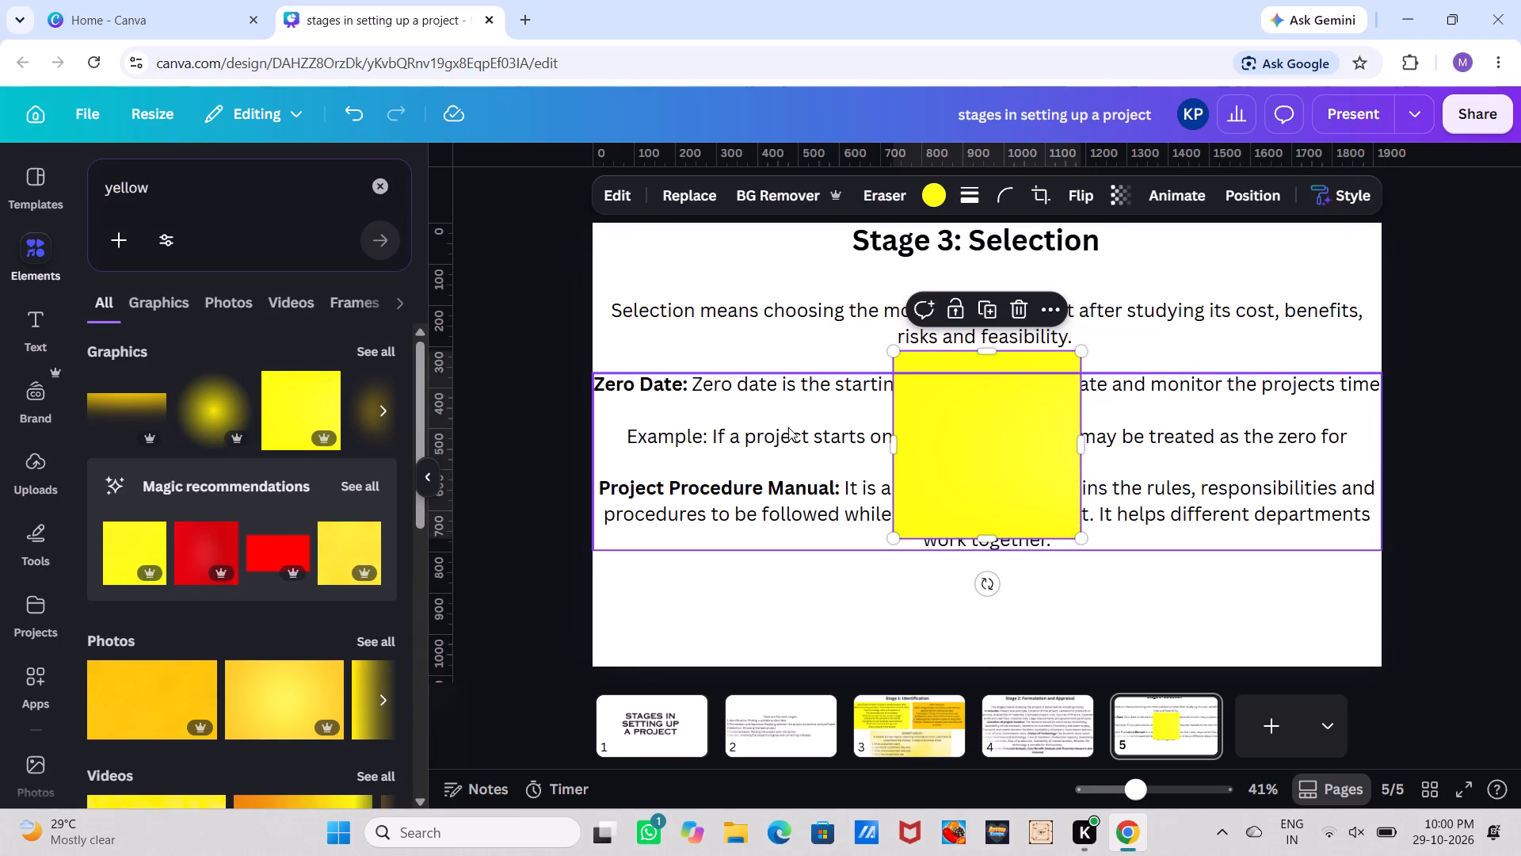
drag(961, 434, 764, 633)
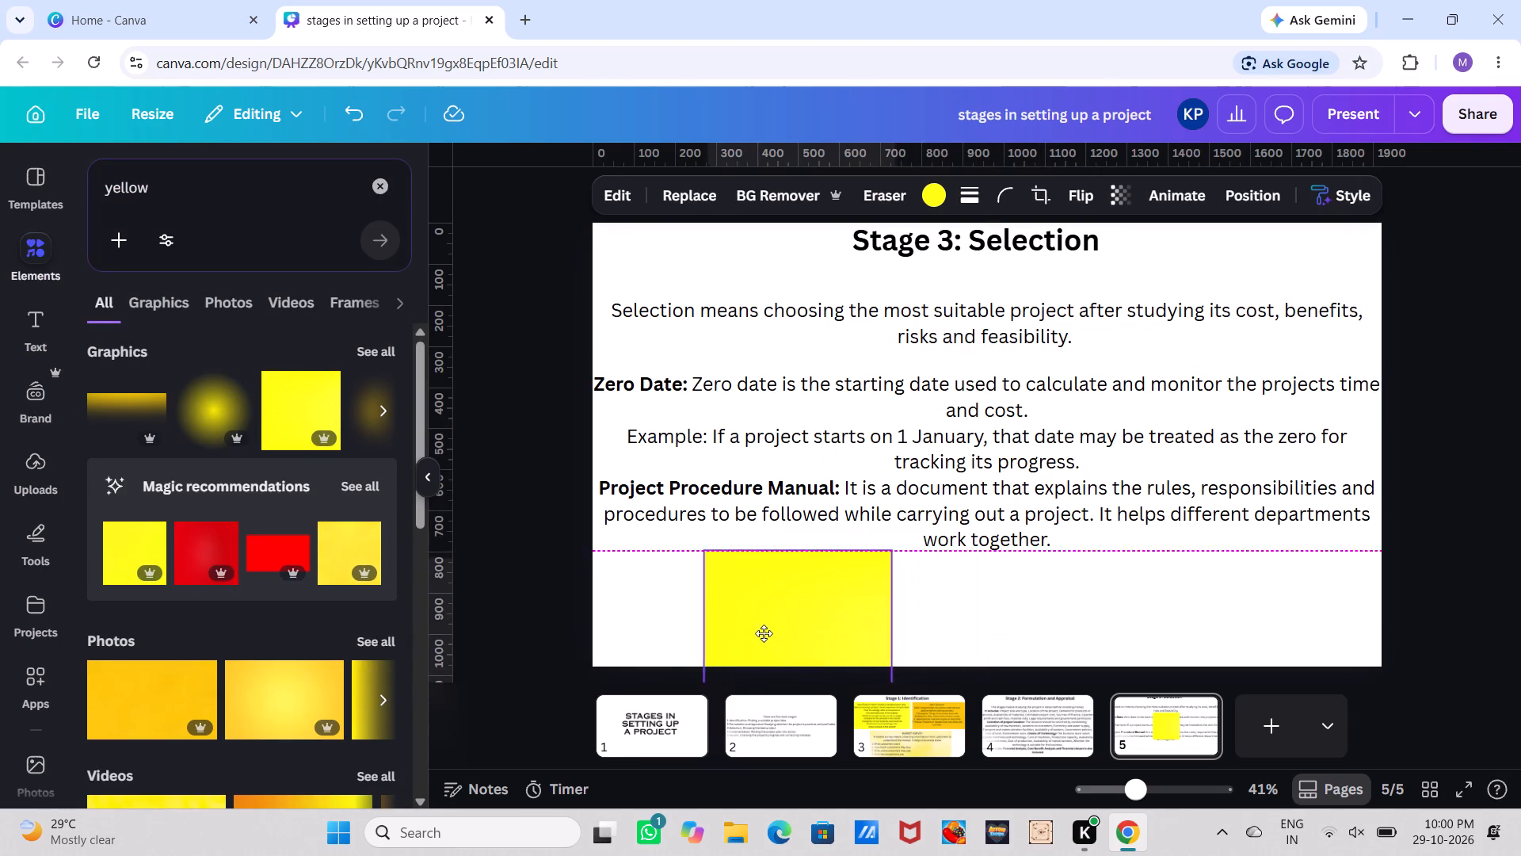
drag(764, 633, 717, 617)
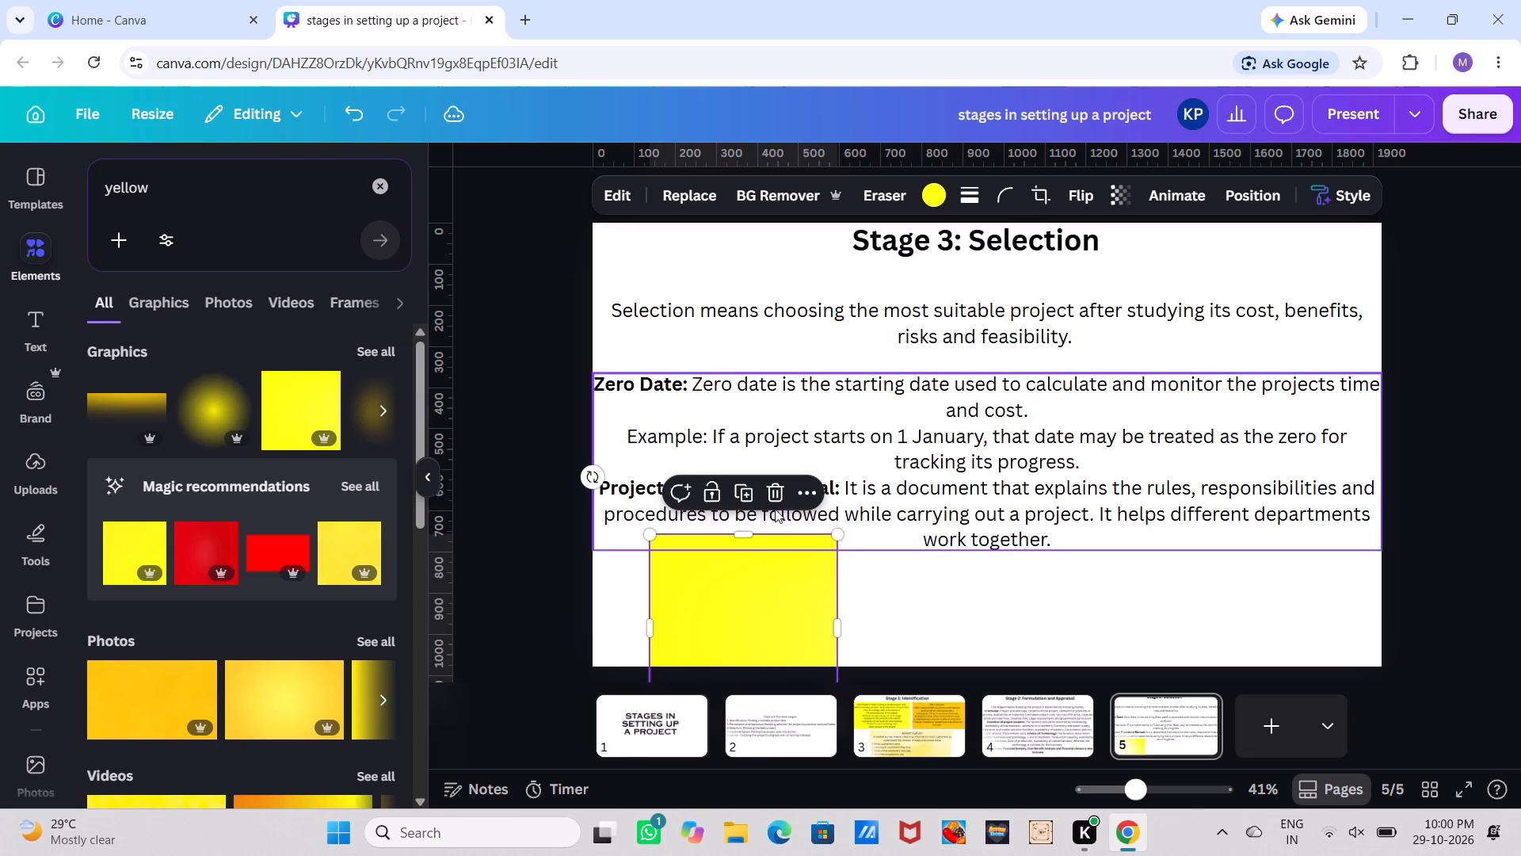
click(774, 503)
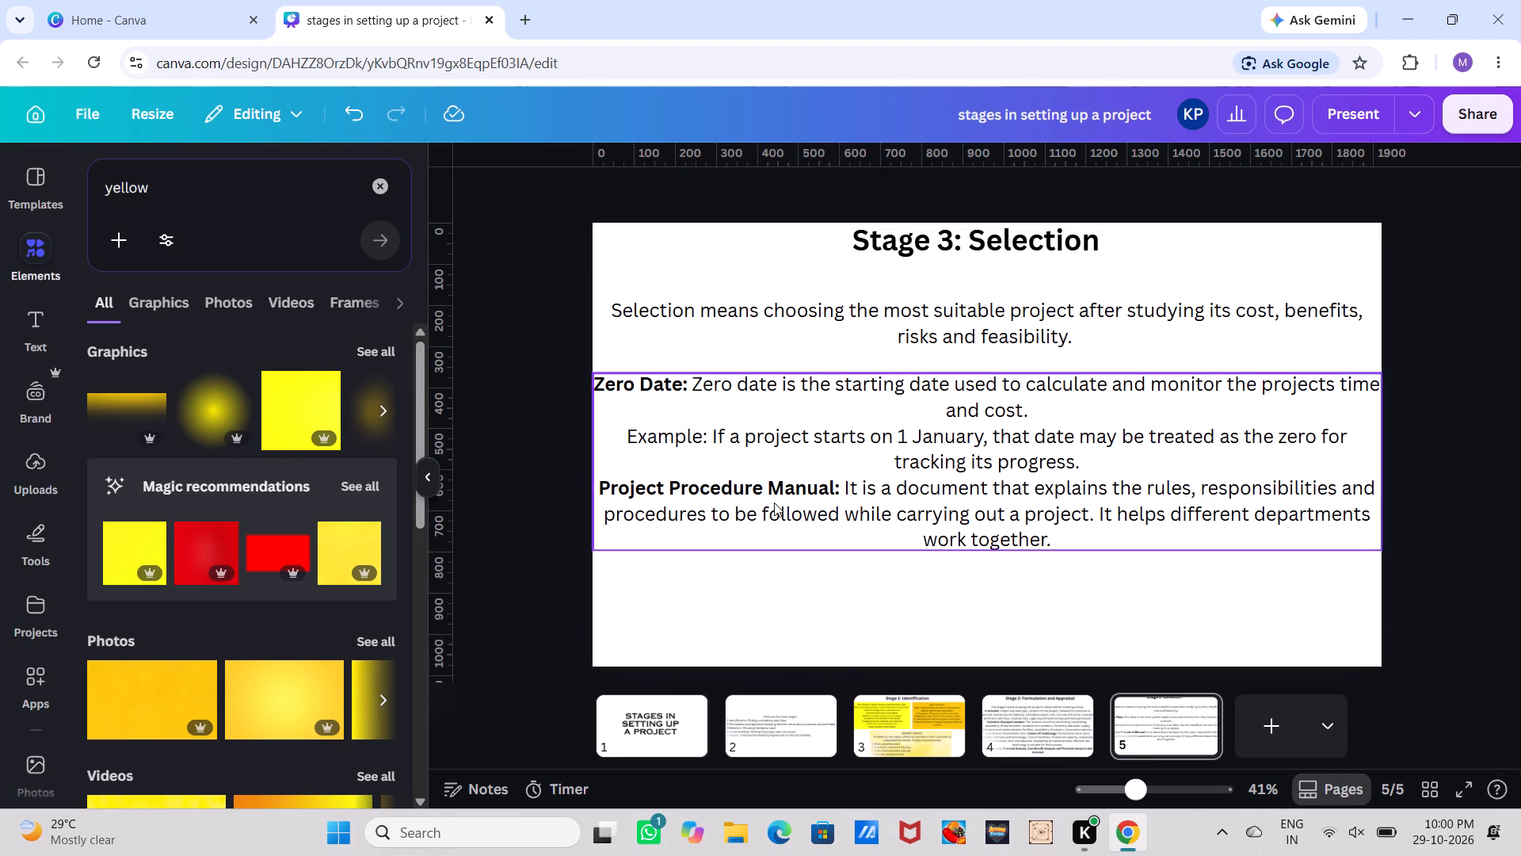